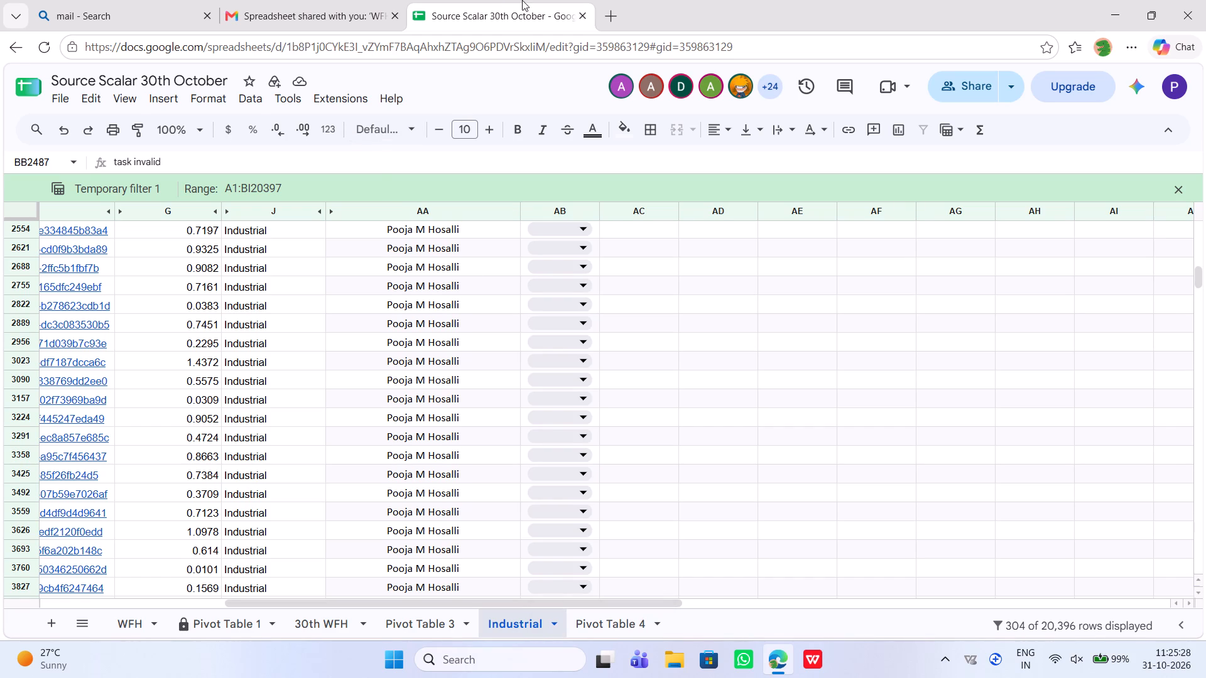
Open the video link in row 2554 of the Industrial sheet, the first row without a review decision.
{"action": "scroll", "coordinate": [404, 495], "scroll_direction": "up", "scroll_amount": 1}
{"action": "scroll", "coordinate": [402, 446], "scroll_direction": "down", "scroll_amount": 1}
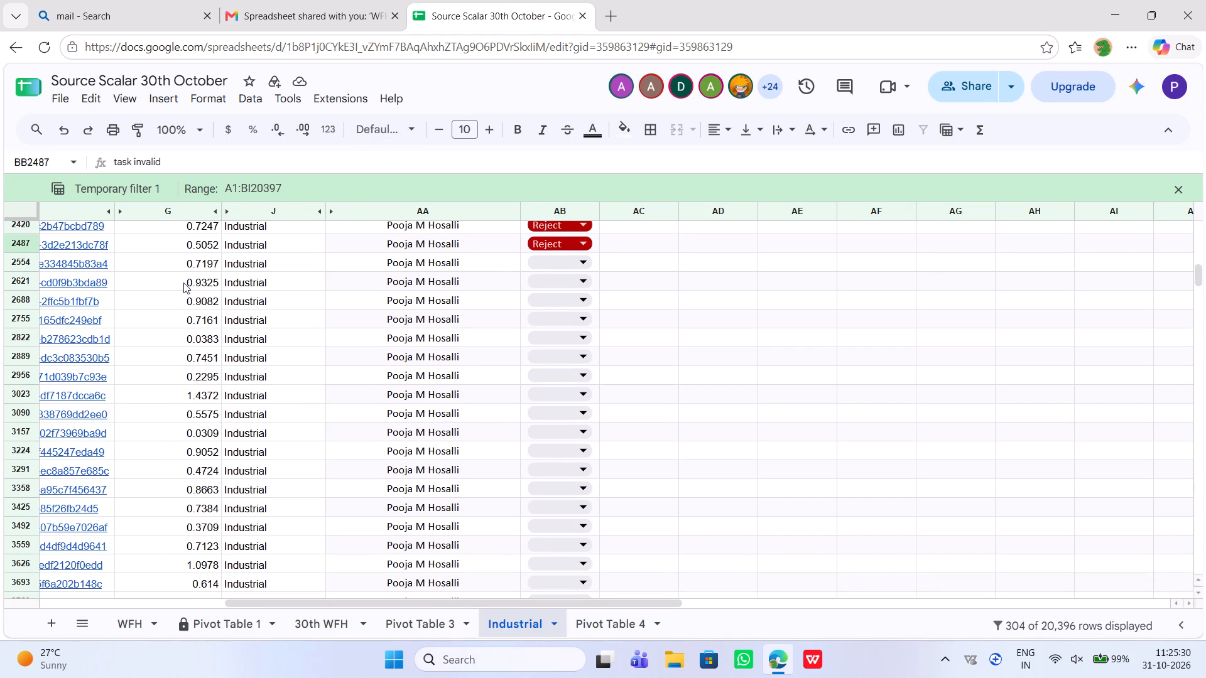
{"action": "left_click_drag", "start_coordinate": [102, 264], "coordinate": [126, 288]}
{"action": "left_click", "coordinate": [126, 288]}
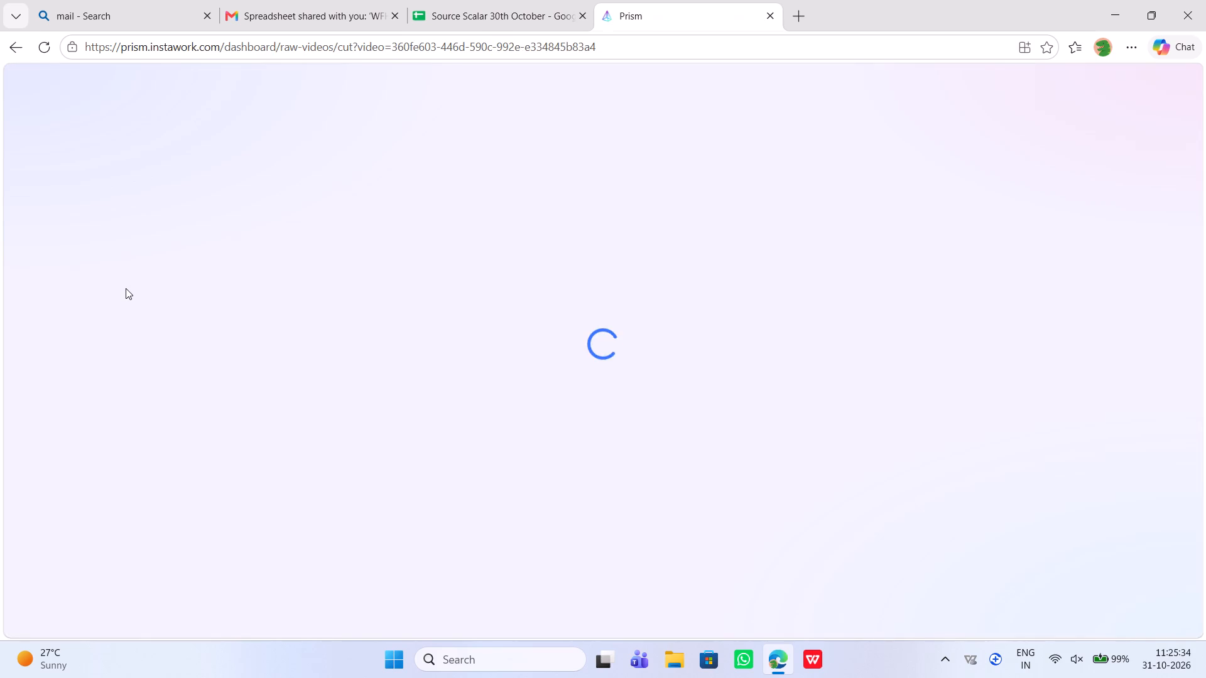
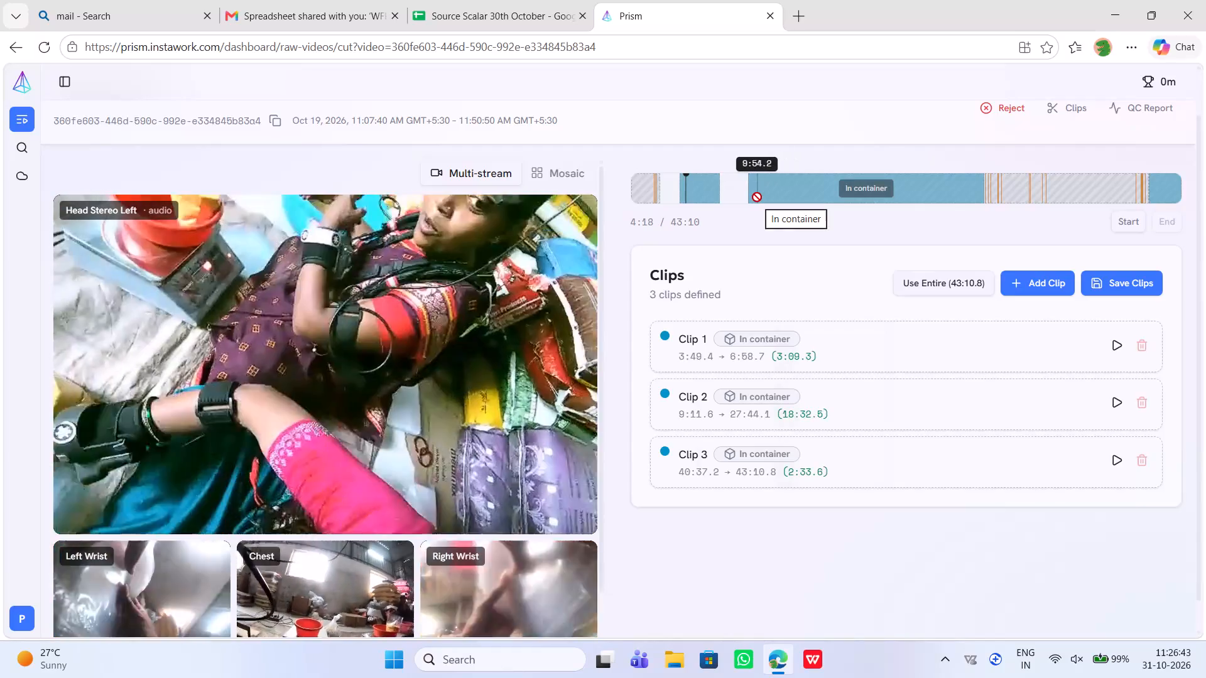
Jump the video ahead to about 9:54, near the start of Clip 2, to examine the footage.
{"action": "left_click", "coordinate": [757, 197]}
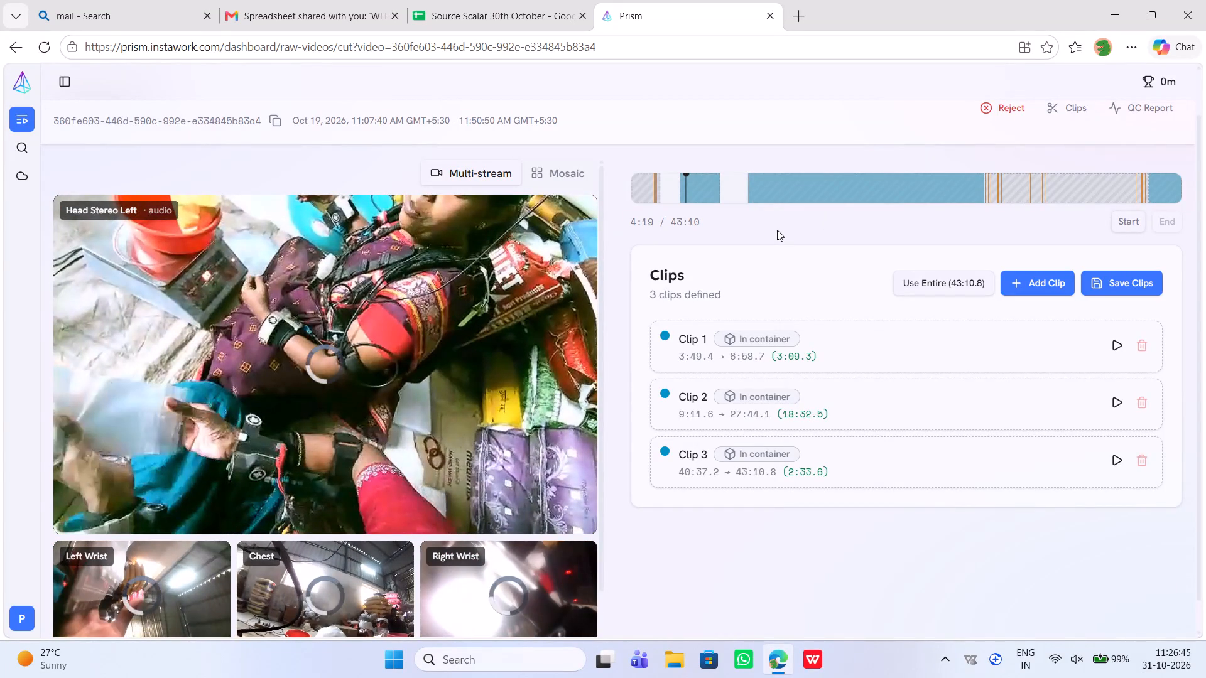
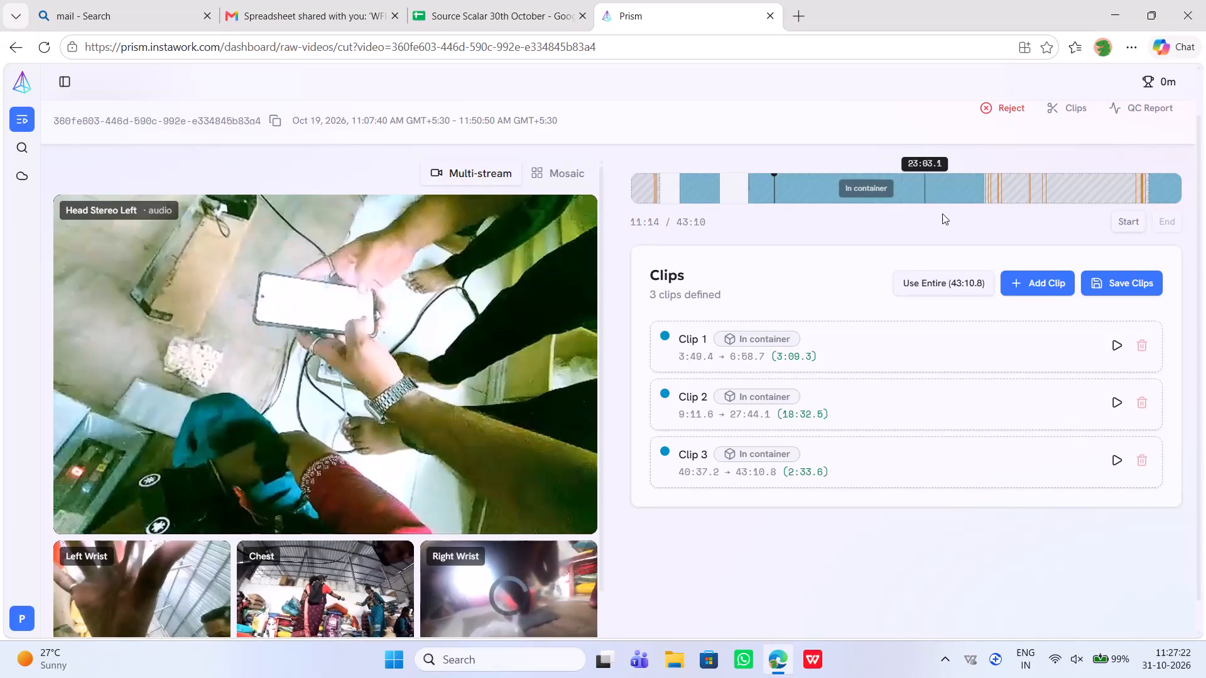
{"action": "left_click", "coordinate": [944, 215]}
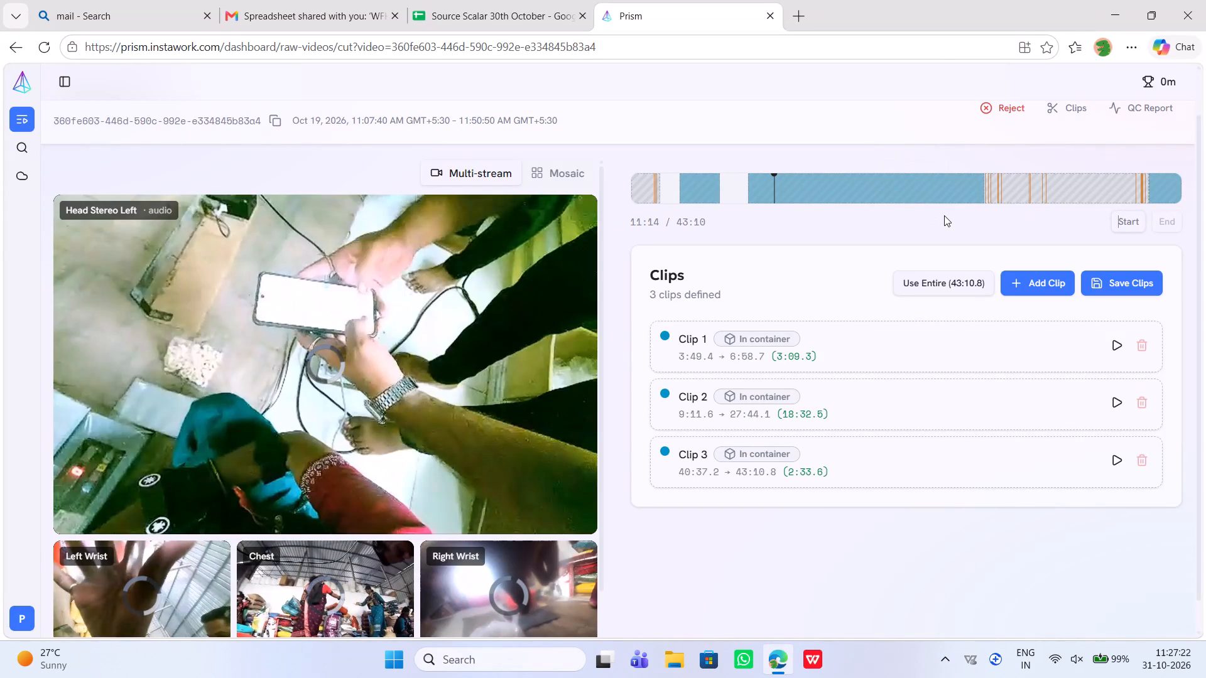
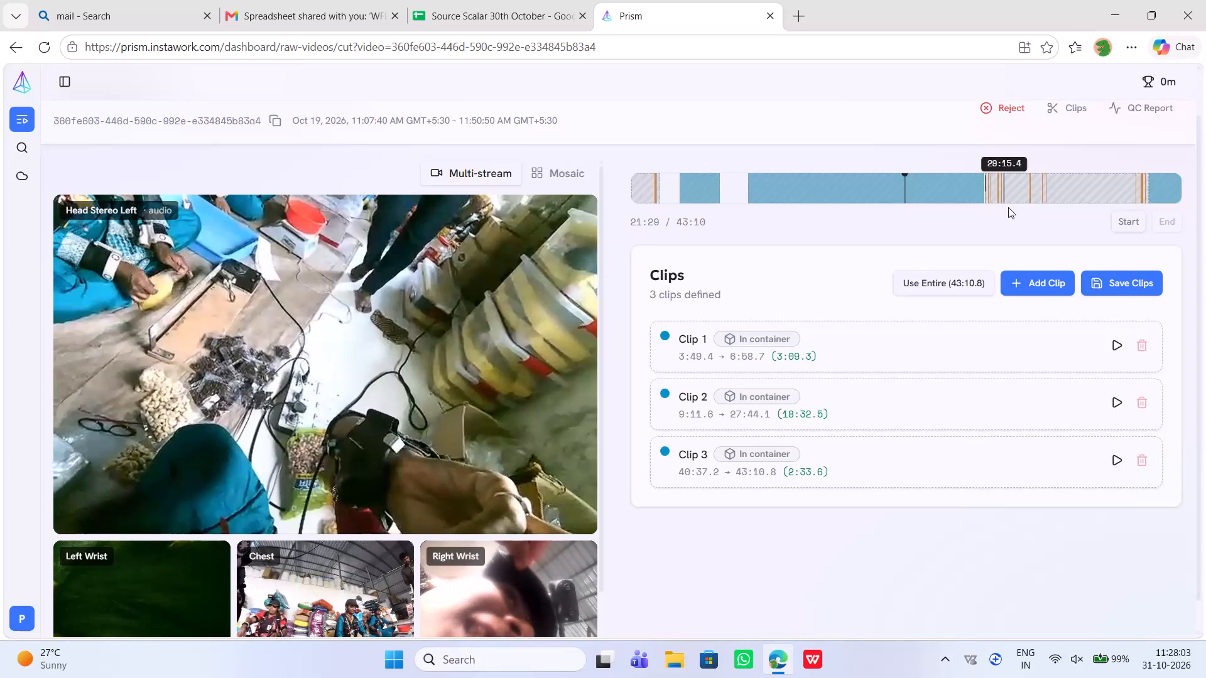
Examine the footage in the unclipped stretch of the timeline shortly after Clip 2 ends.
{"action": "left_click", "coordinate": [1008, 208]}
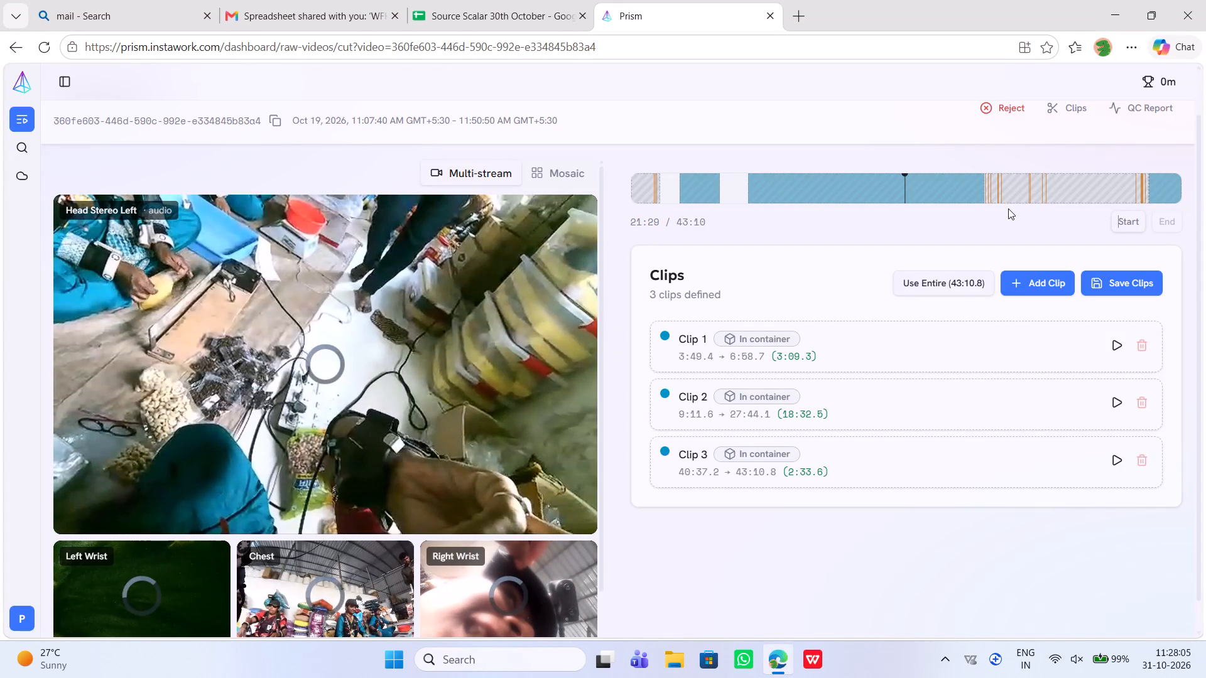
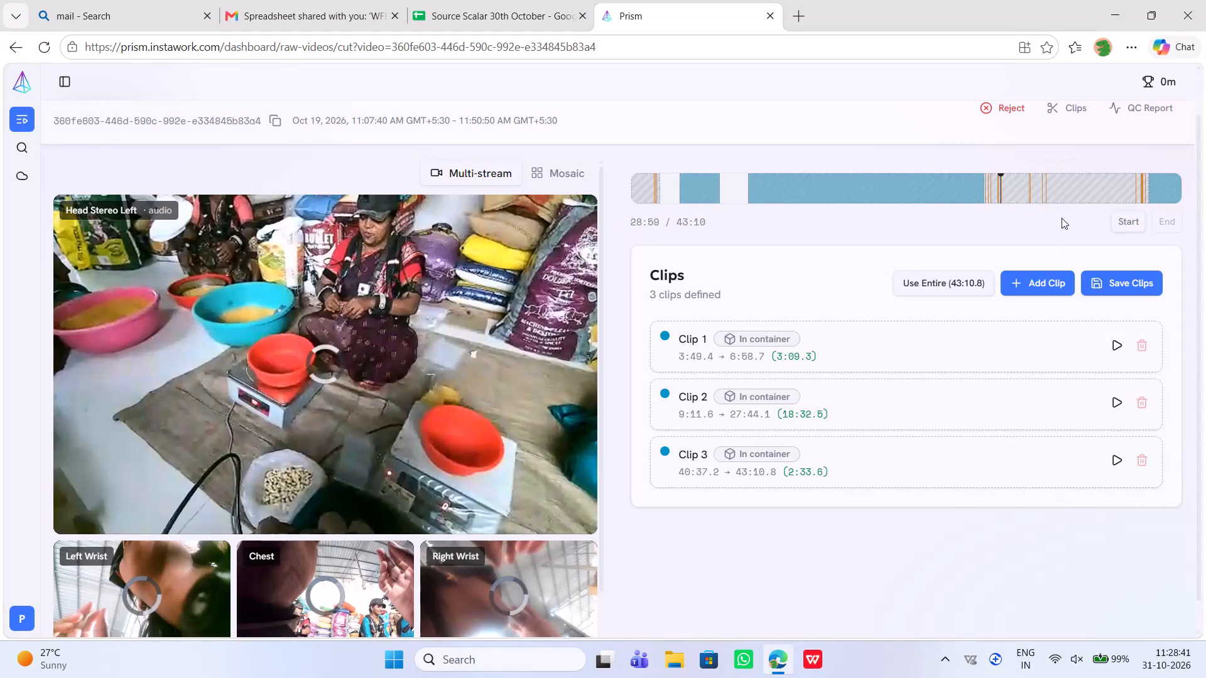
Examine all camera streams around 33:11, in the unclipped stretch between Clip 2 and Clip 3.
{"action": "left_click", "coordinate": [1063, 221]}
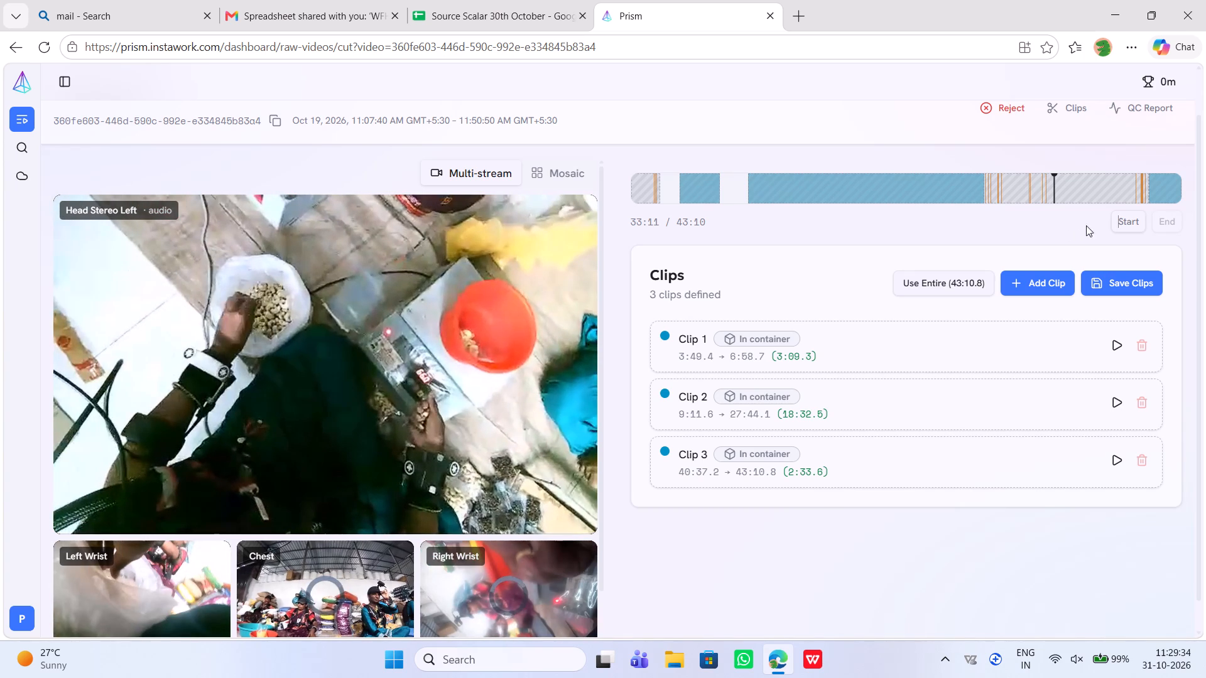
{"action": "scroll", "coordinate": [1036, 232], "scroll_direction": "down", "scroll_amount": 1}
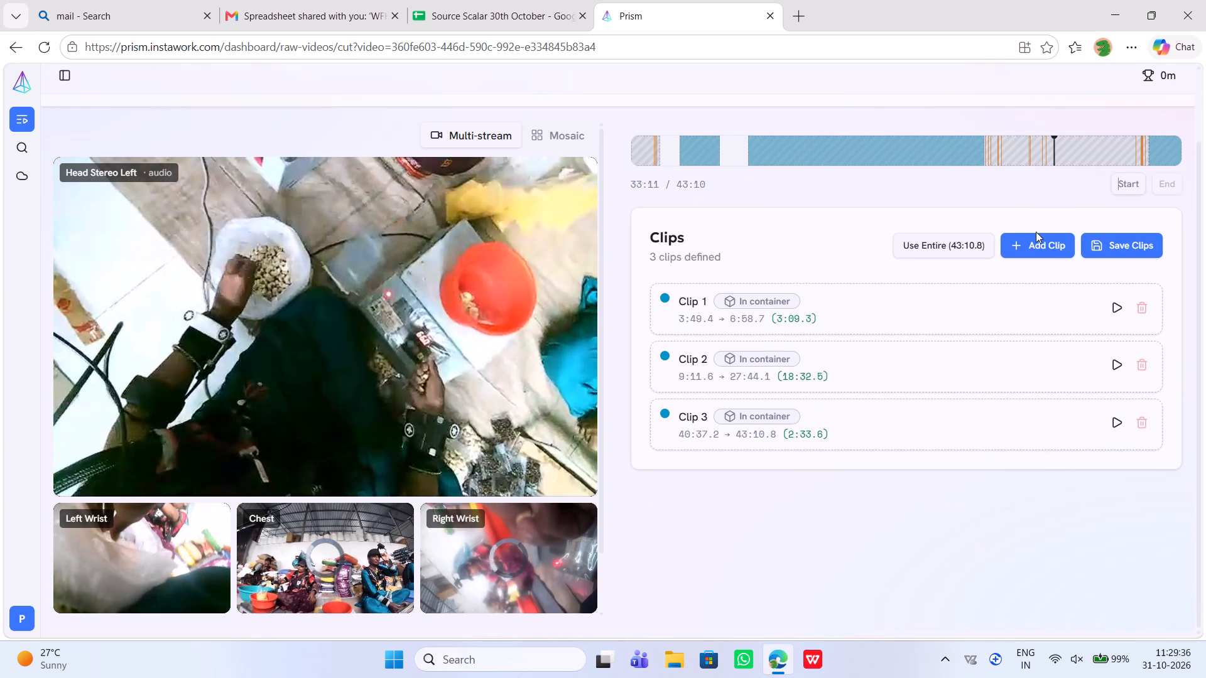
{"action": "scroll", "coordinate": [1036, 232], "scroll_direction": "down", "scroll_amount": 1}
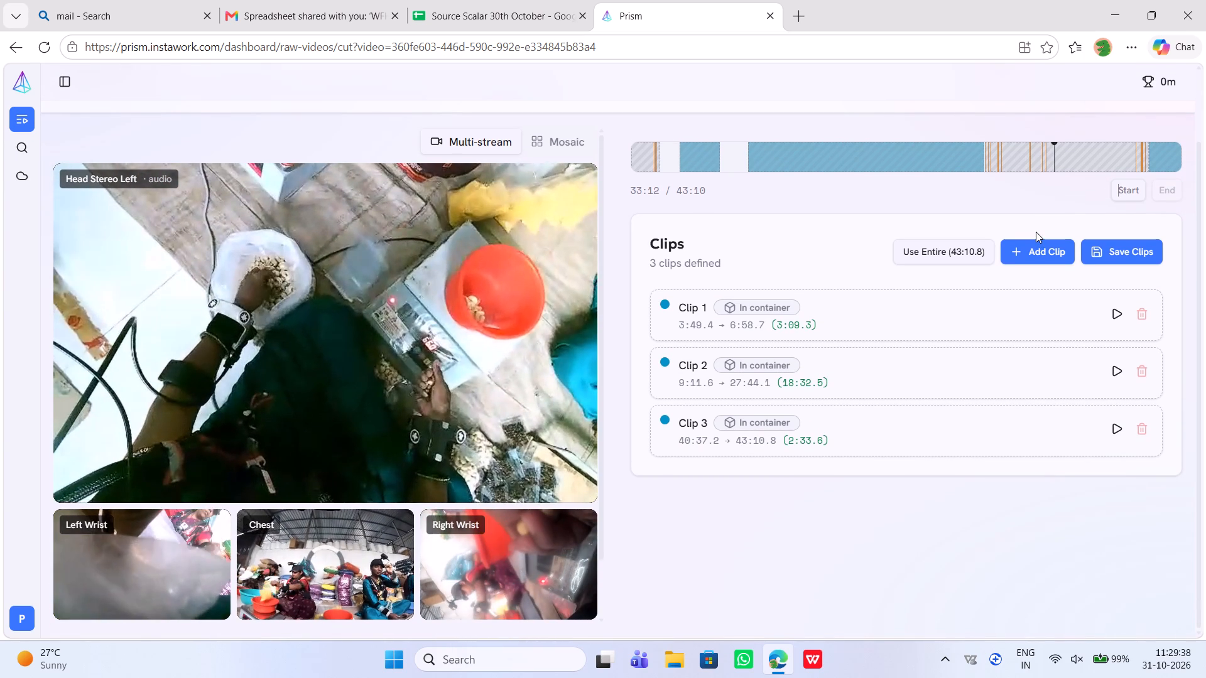
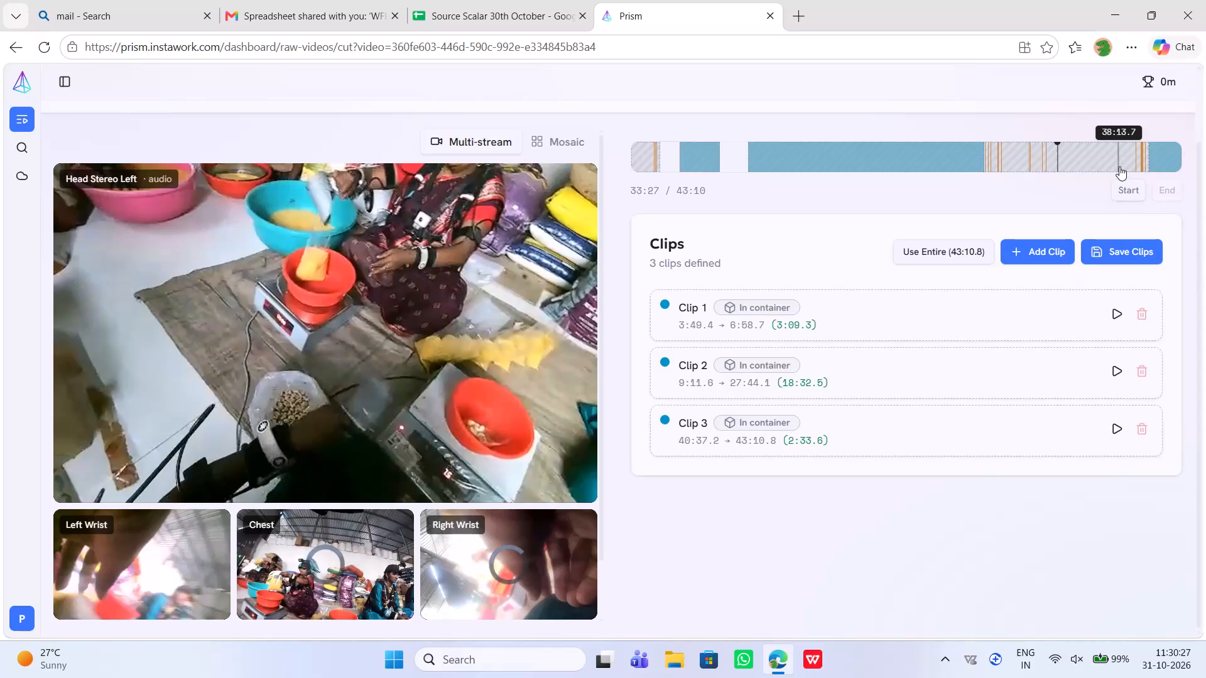
Spot-check all camera streams around 38:13 in the unclipped stretch, around 13:06 in Clip 2, and around 42:53 in Clip 3.
{"action": "left_click", "coordinate": [1080, 182]}
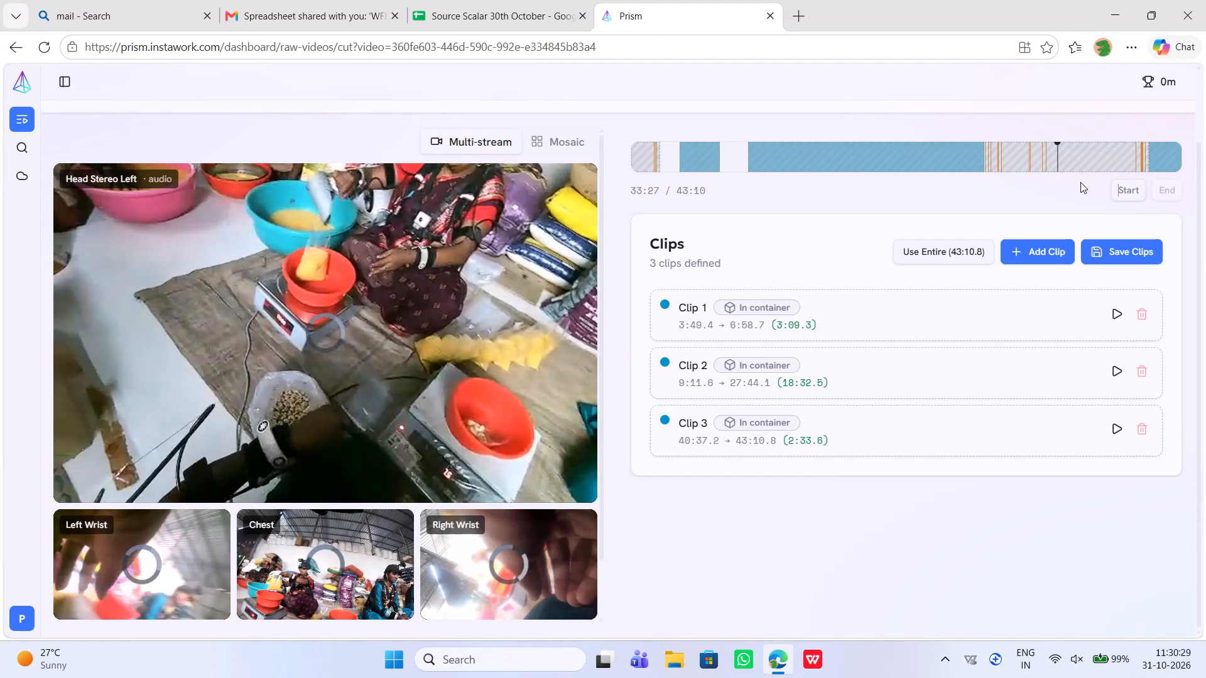
{"action": "scroll", "coordinate": [805, 83], "scroll_direction": "down", "scroll_amount": 1}
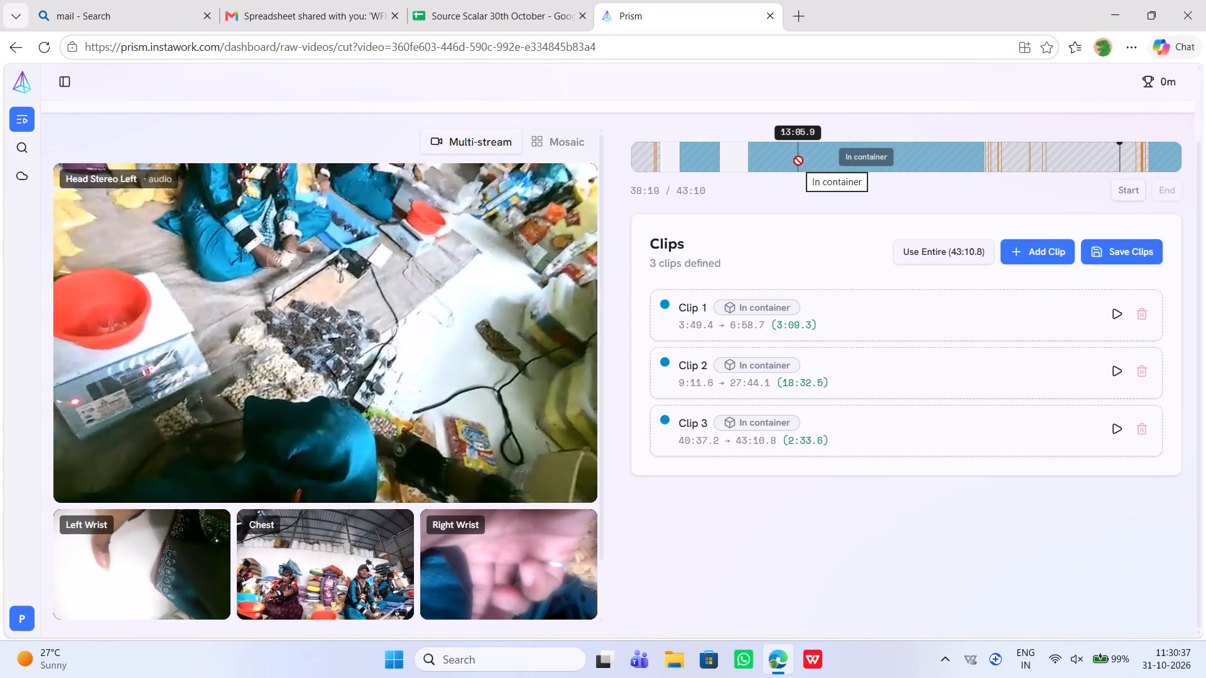
{"action": "left_click", "coordinate": [798, 161]}
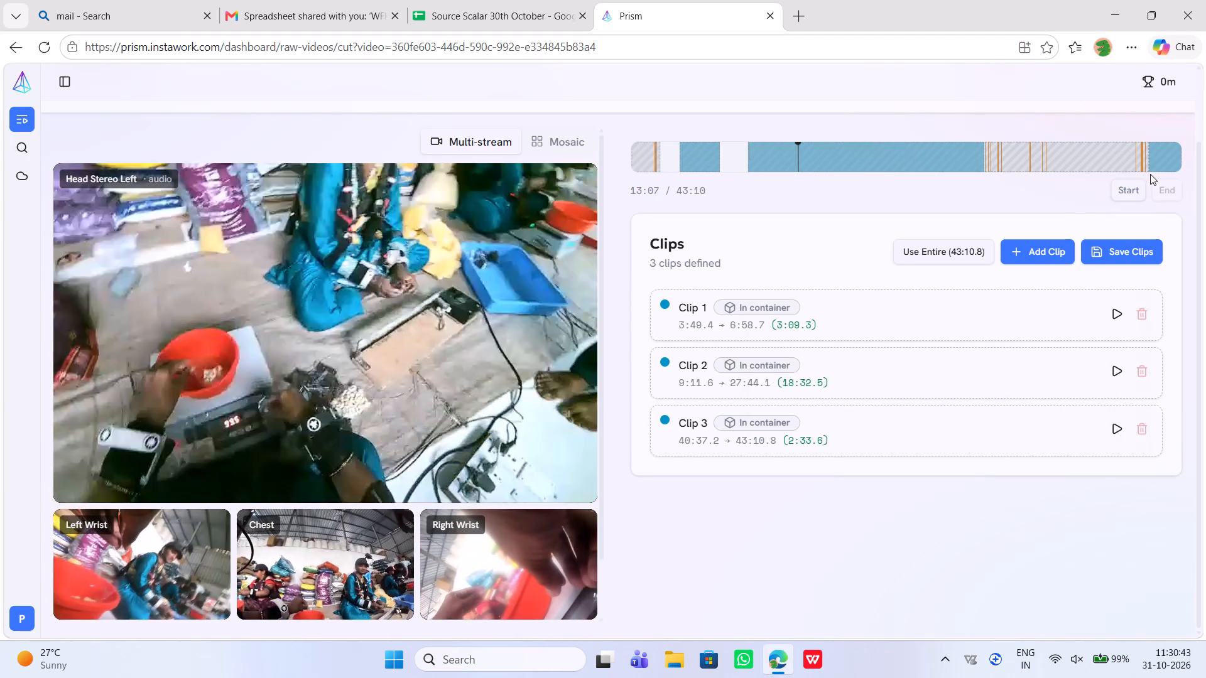
{"action": "left_click", "coordinate": [1179, 167]}
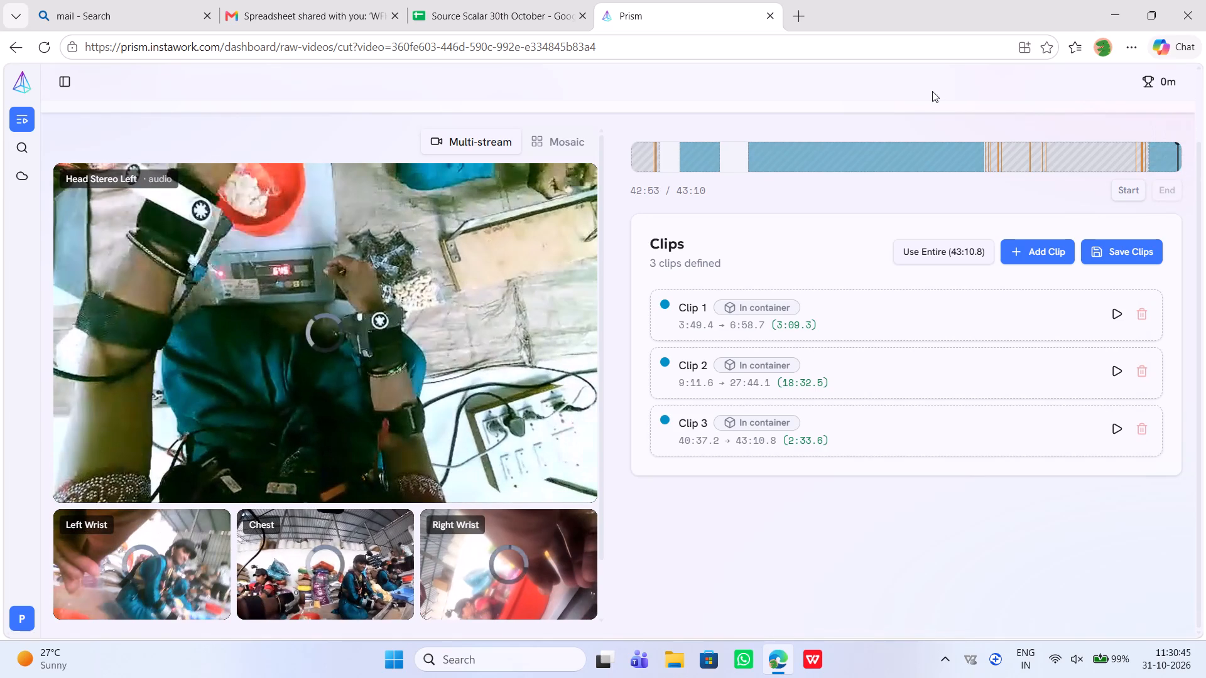
{"action": "left_click", "coordinate": [925, 90]}
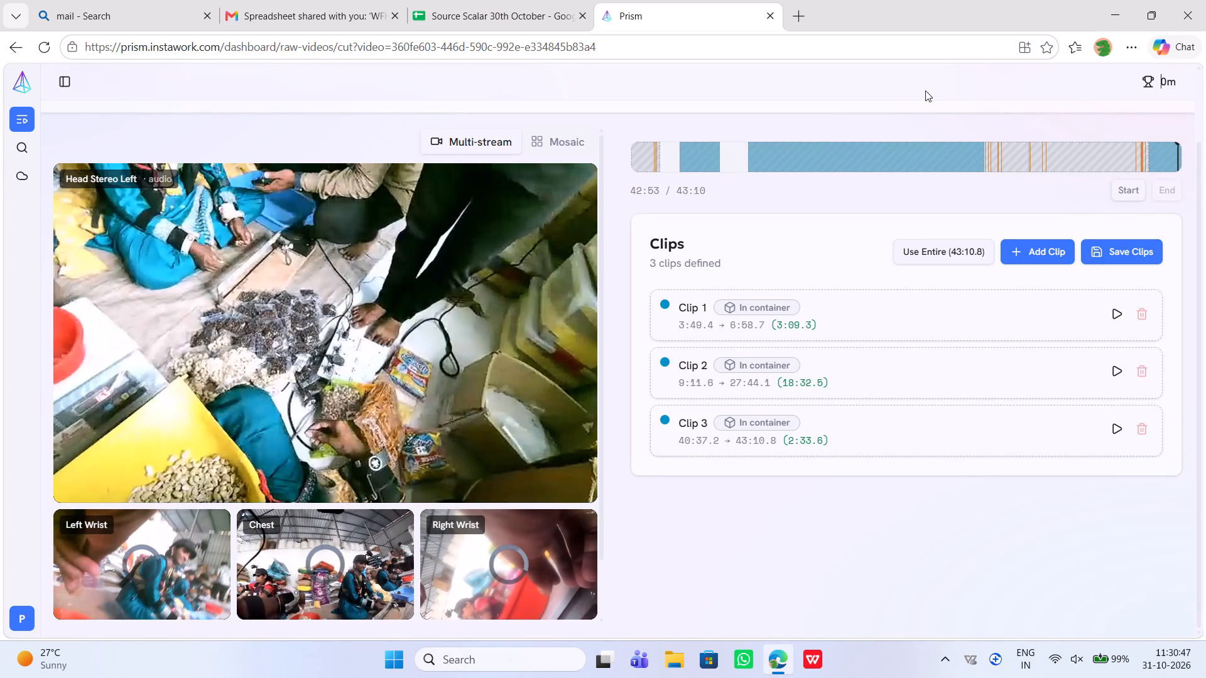
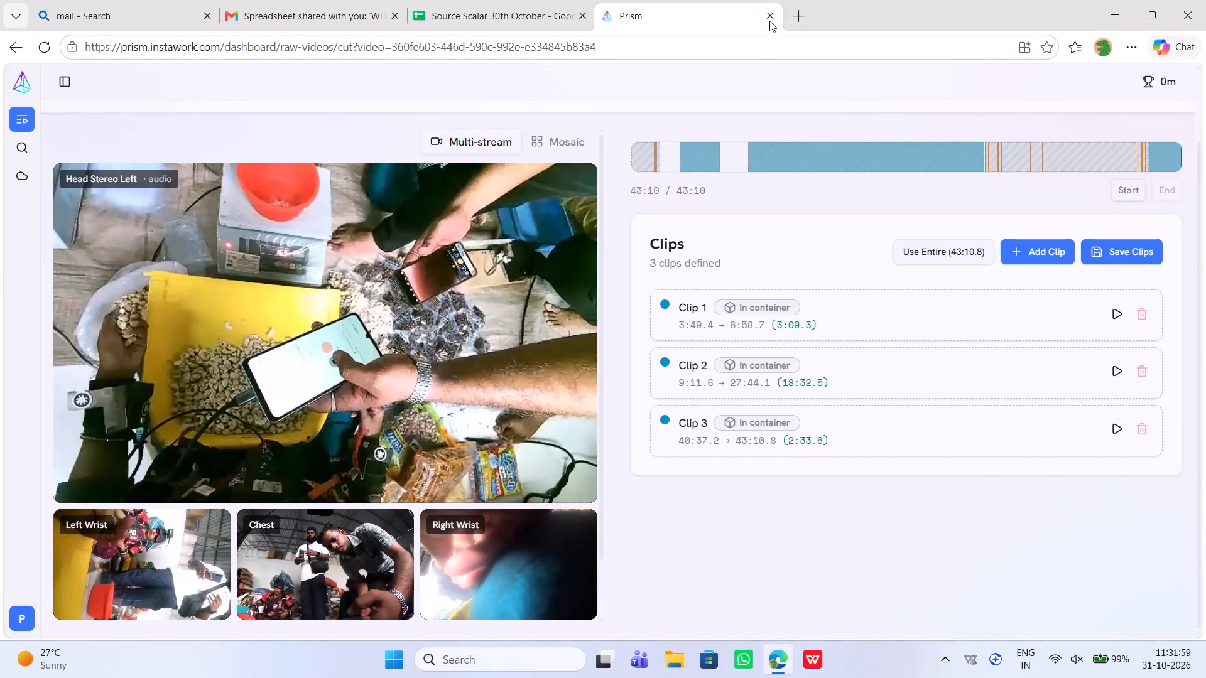
Close the reviewed video and set the decision for row 2554 in column AB to Reject.
{"action": "left_click", "coordinate": [769, 19]}
{"action": "left_click", "coordinate": [568, 262]}
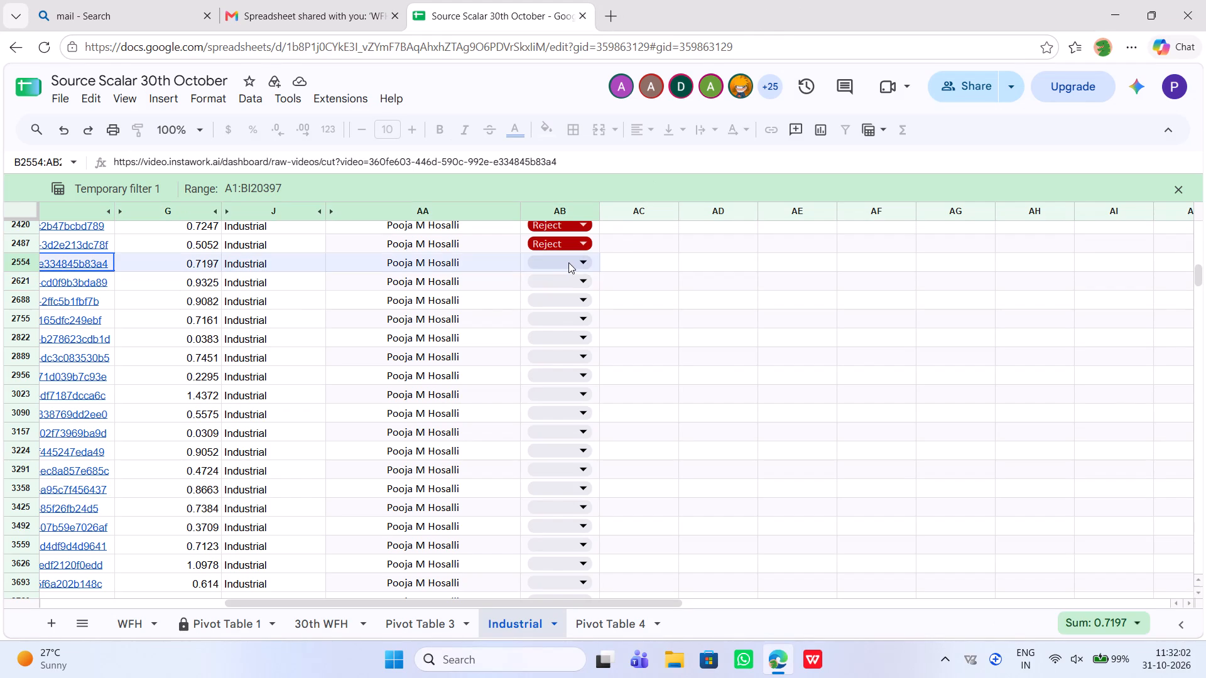
{"action": "left_click", "coordinate": [568, 262]}
{"action": "left_click", "coordinate": [590, 337]}
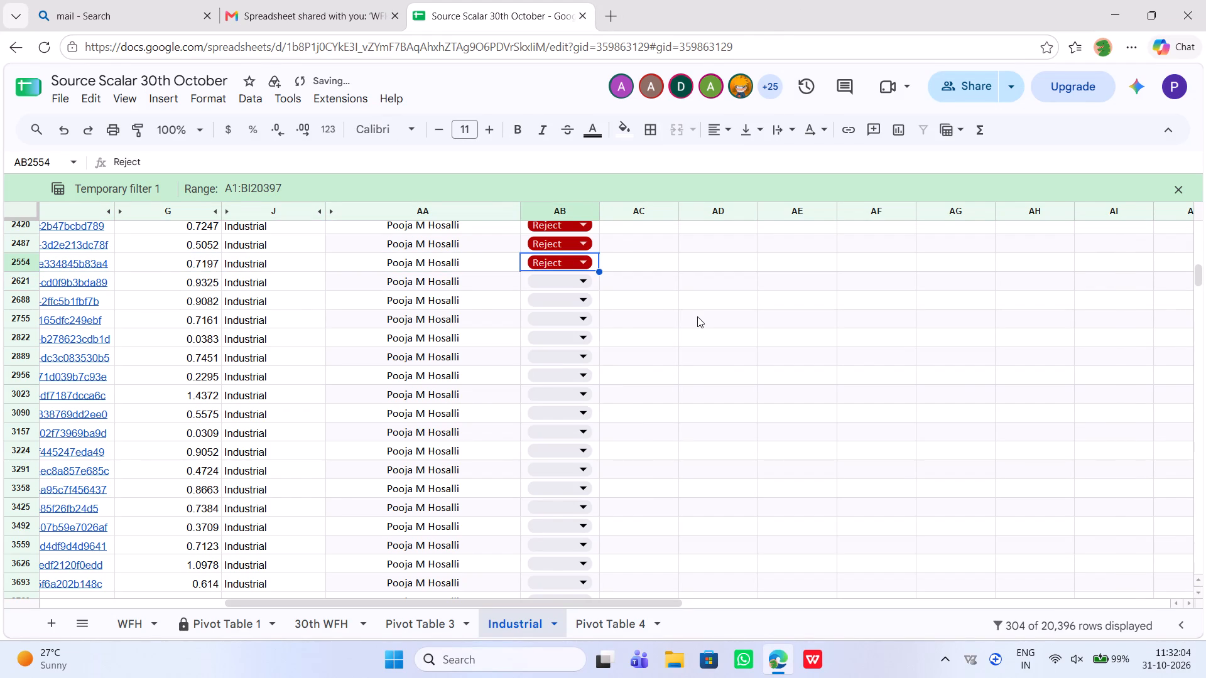
Record row 2554's rejection details: Hands out of frame in column AY, NO in column BA, and the copied comment "task invalid" in column BB.
{"action": "scroll", "coordinate": [697, 316], "scroll_direction": "left", "scroll_amount": 5}
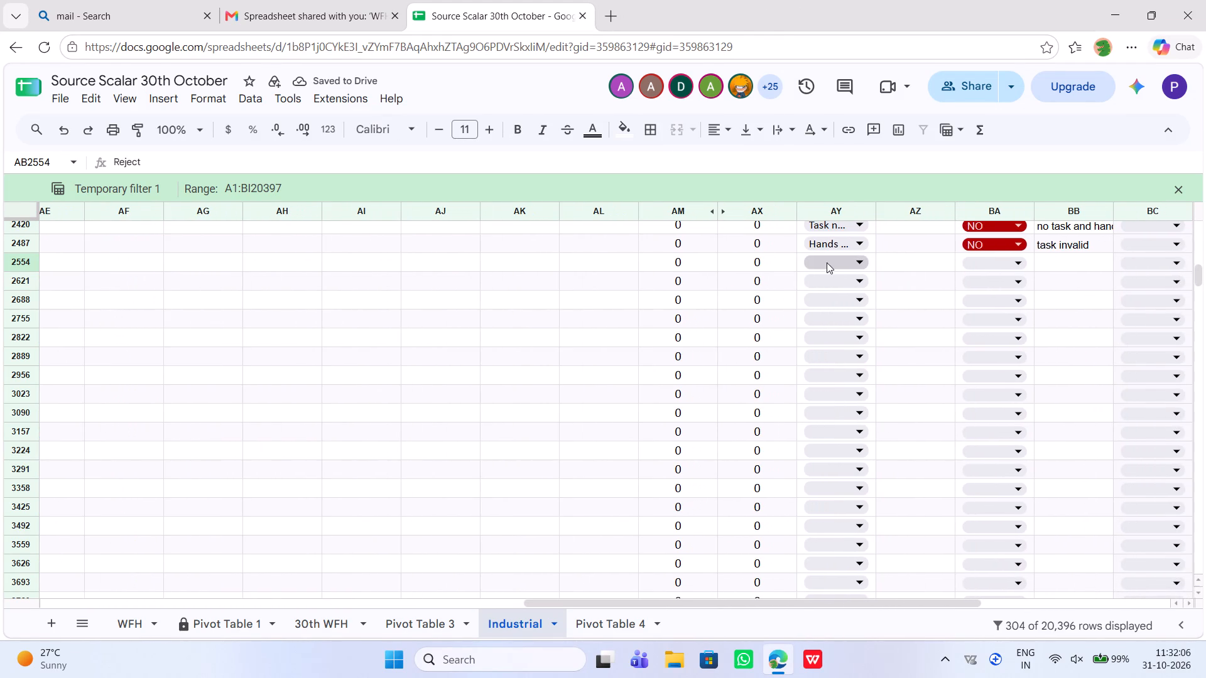
{"action": "left_click", "coordinate": [827, 262]}
{"action": "left_click", "coordinate": [832, 324]}
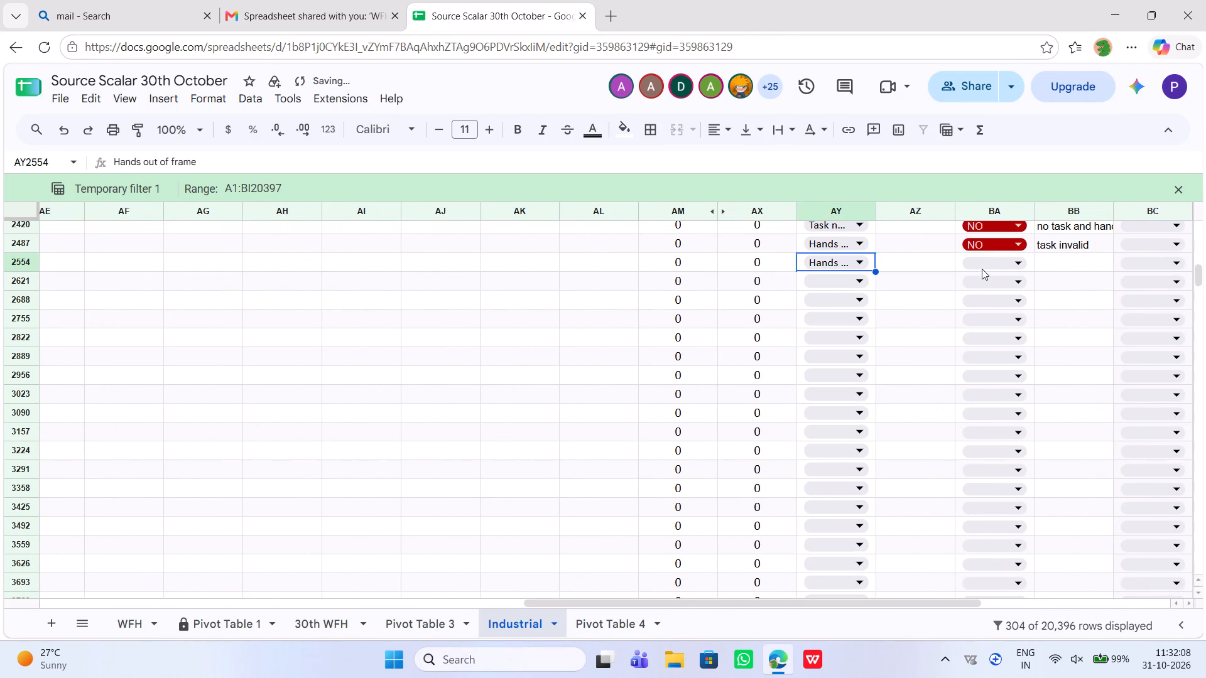
{"action": "left_click_drag", "start_coordinate": [982, 268], "coordinate": [985, 311]}
{"action": "left_click", "coordinate": [985, 311]}
{"action": "left_click", "coordinate": [1058, 271]}
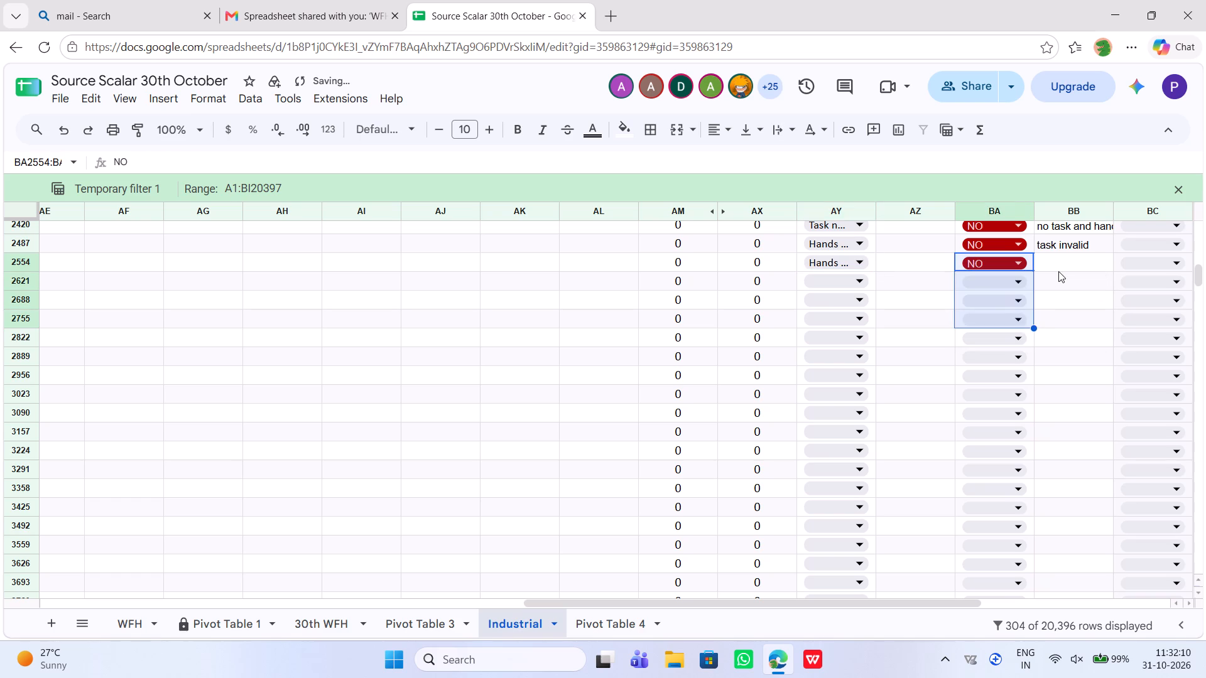
{"action": "key", "text": "ctrl+v"}
Open the video linked in row 2621, the next undecided row of the Industrial sheet.
{"action": "scroll", "coordinate": [1058, 271], "scroll_direction": "right", "scroll_amount": 6}
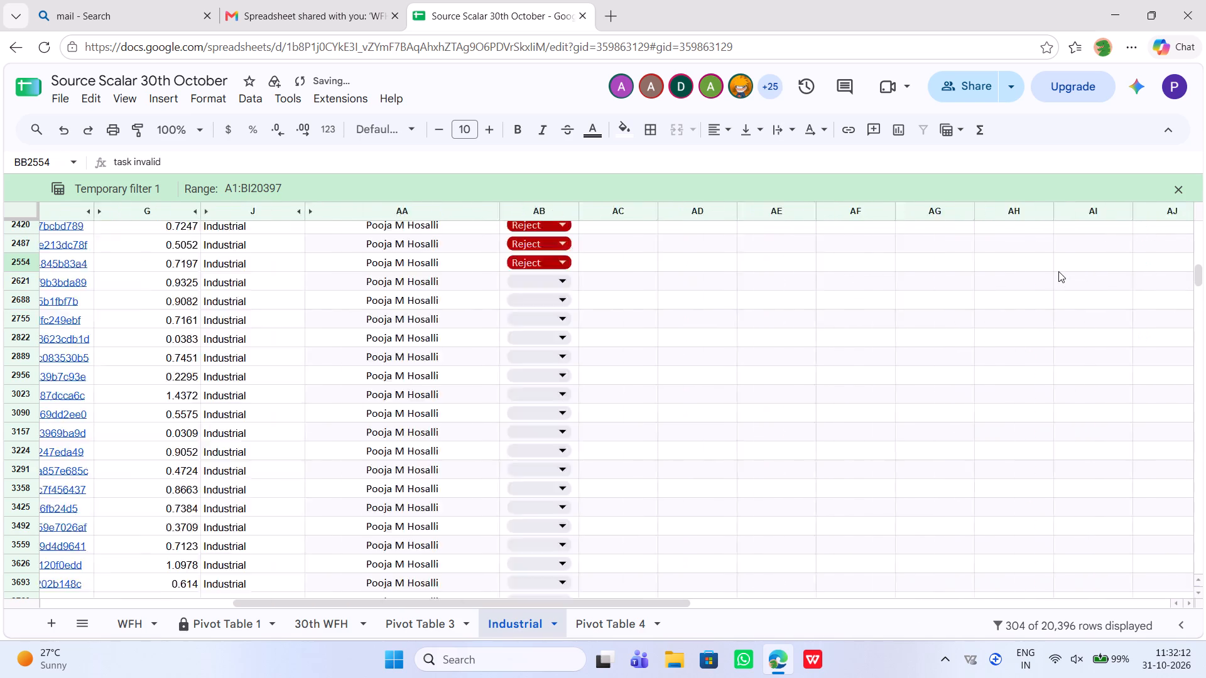
{"action": "scroll", "coordinate": [1058, 271], "scroll_direction": "left", "scroll_amount": 1}
{"action": "scroll", "coordinate": [891, 288], "scroll_direction": "right", "scroll_amount": 1}
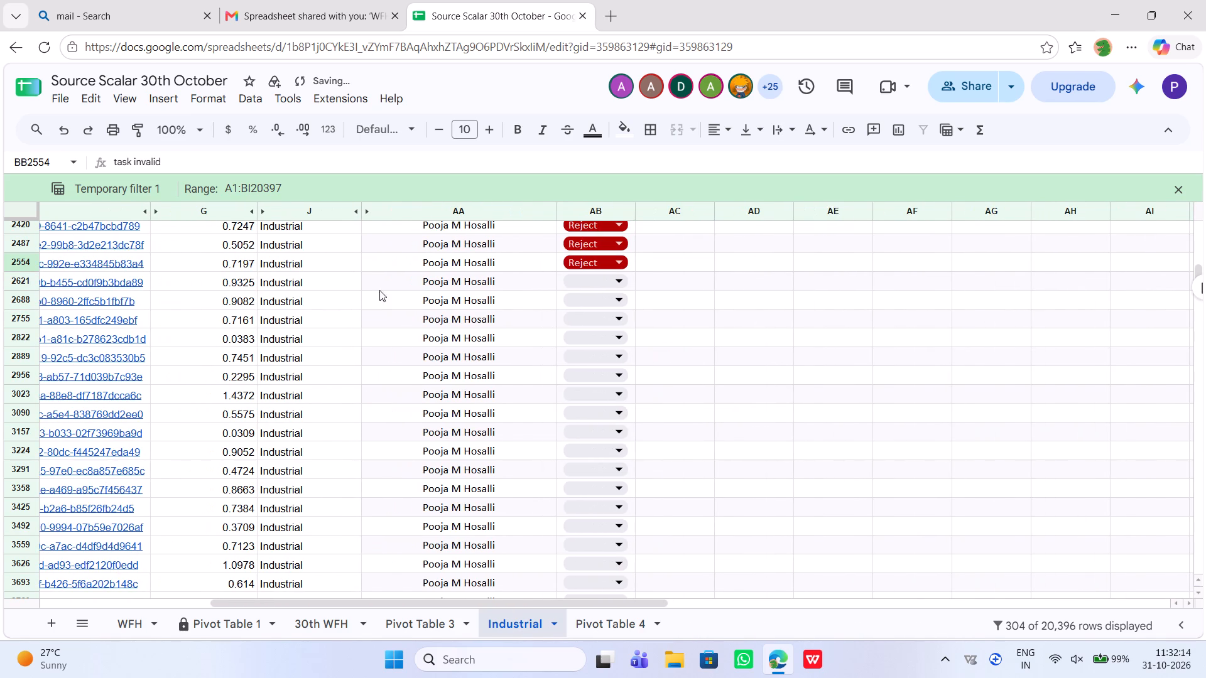
{"action": "left_click", "coordinate": [592, 625]}
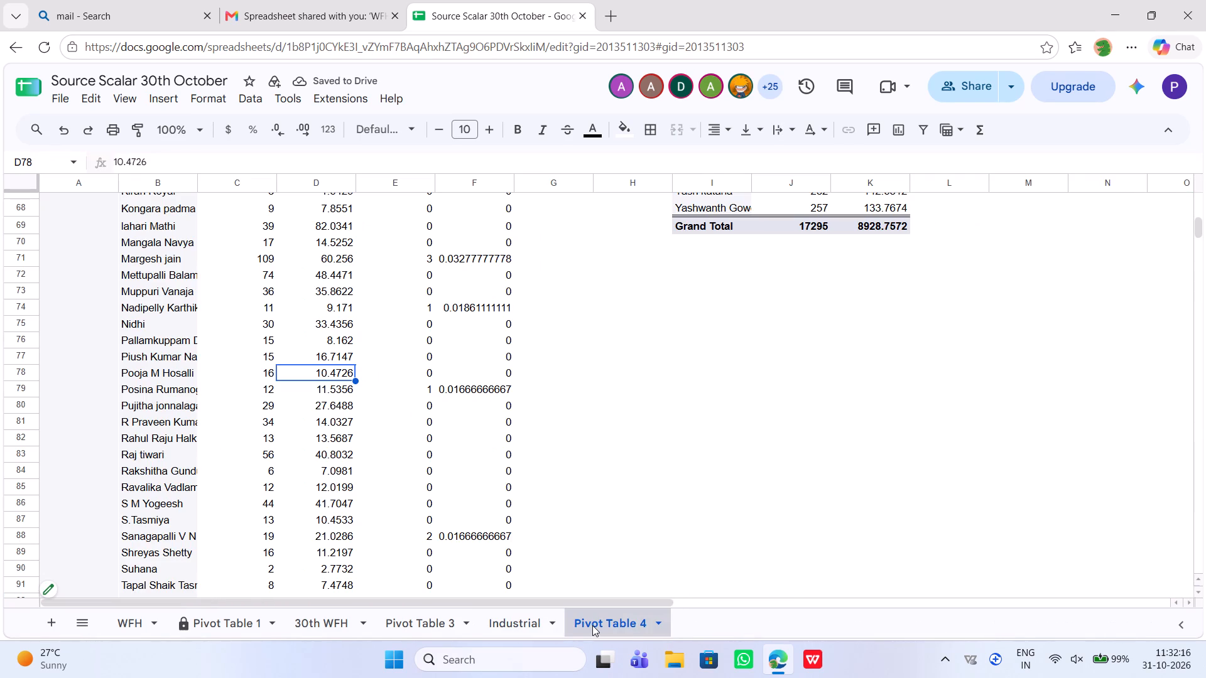
{"action": "left_click", "coordinate": [533, 614]}
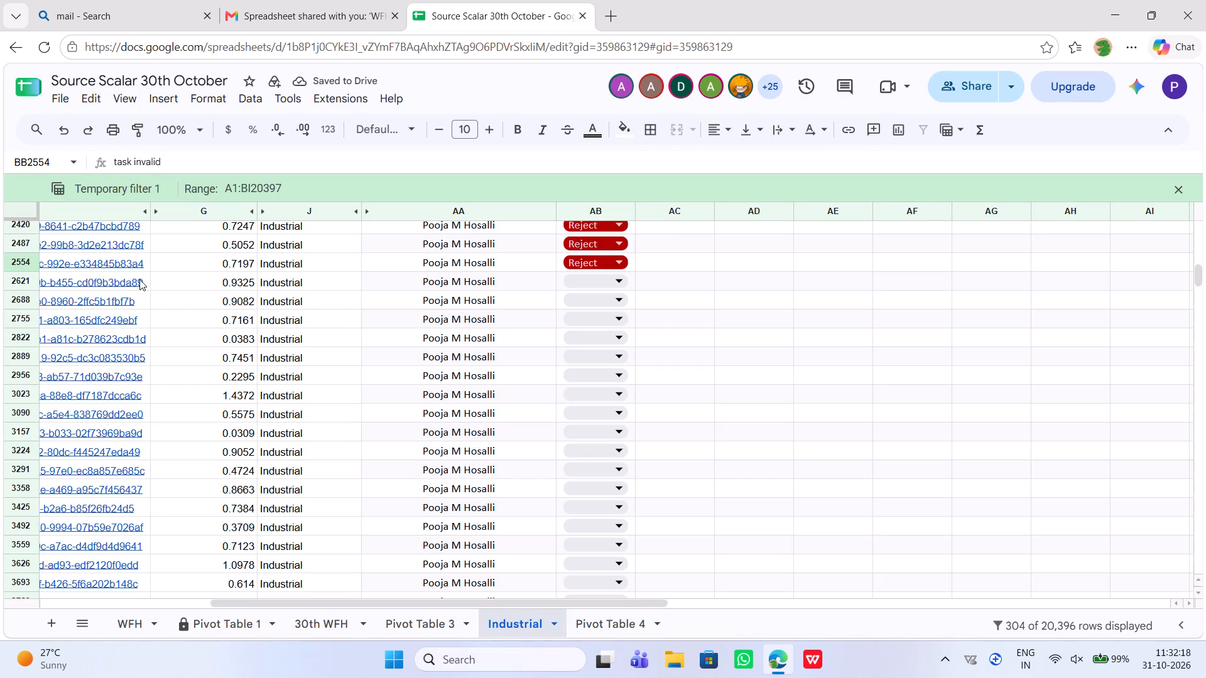
{"action": "left_click", "coordinate": [139, 279]}
{"action": "left_click", "coordinate": [147, 303]}
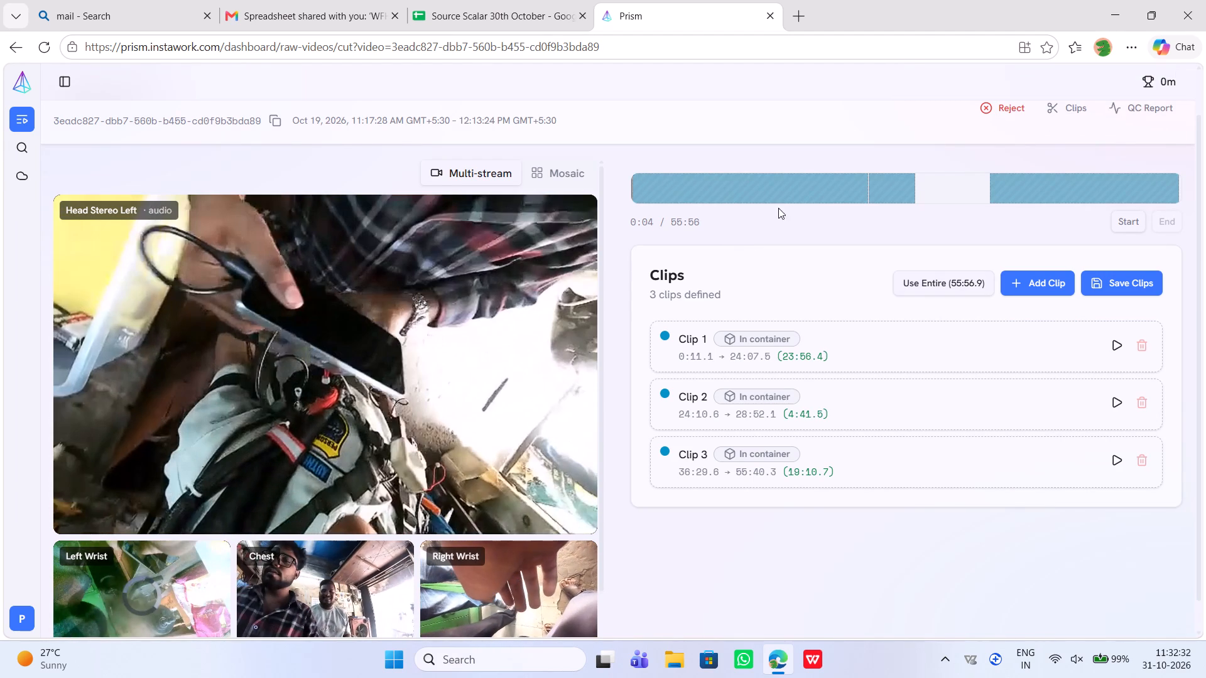
Spot-check all camera streams around 15:06 in Clip 1 and around 33:31 in the unclipped stretch.
{"action": "left_click", "coordinate": [778, 201]}
{"action": "left_click", "coordinate": [796, 220]}
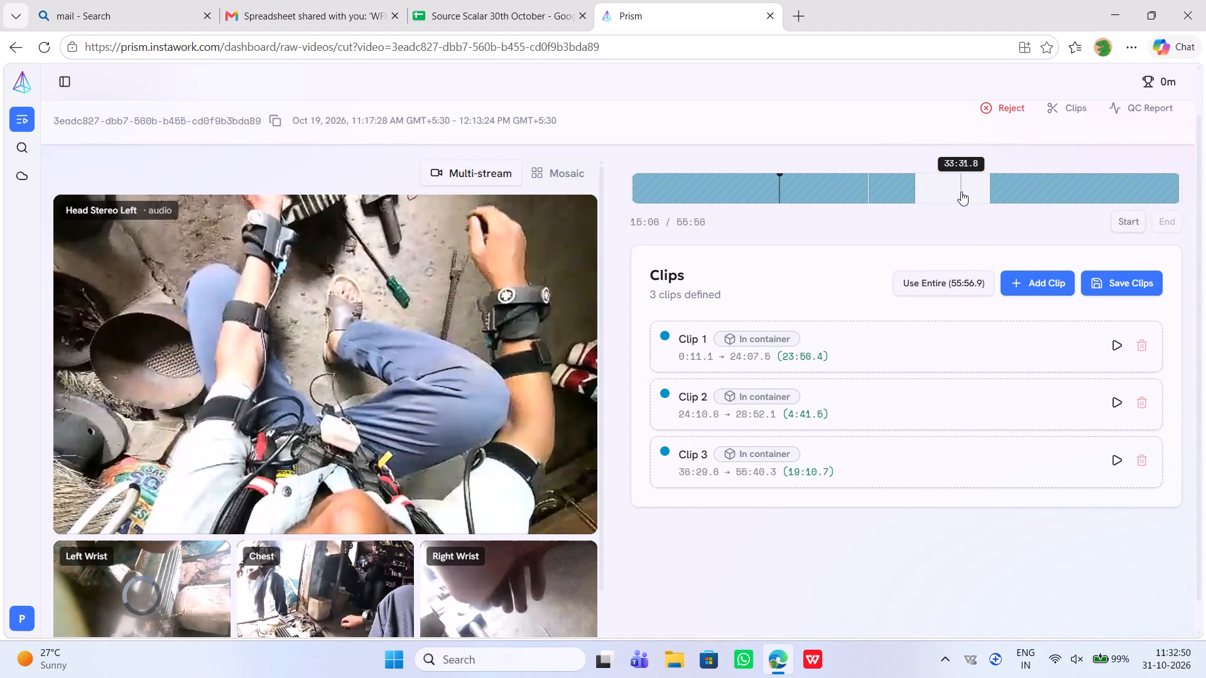
{"action": "left_click", "coordinate": [961, 191]}
{"action": "left_click", "coordinate": [992, 239]}
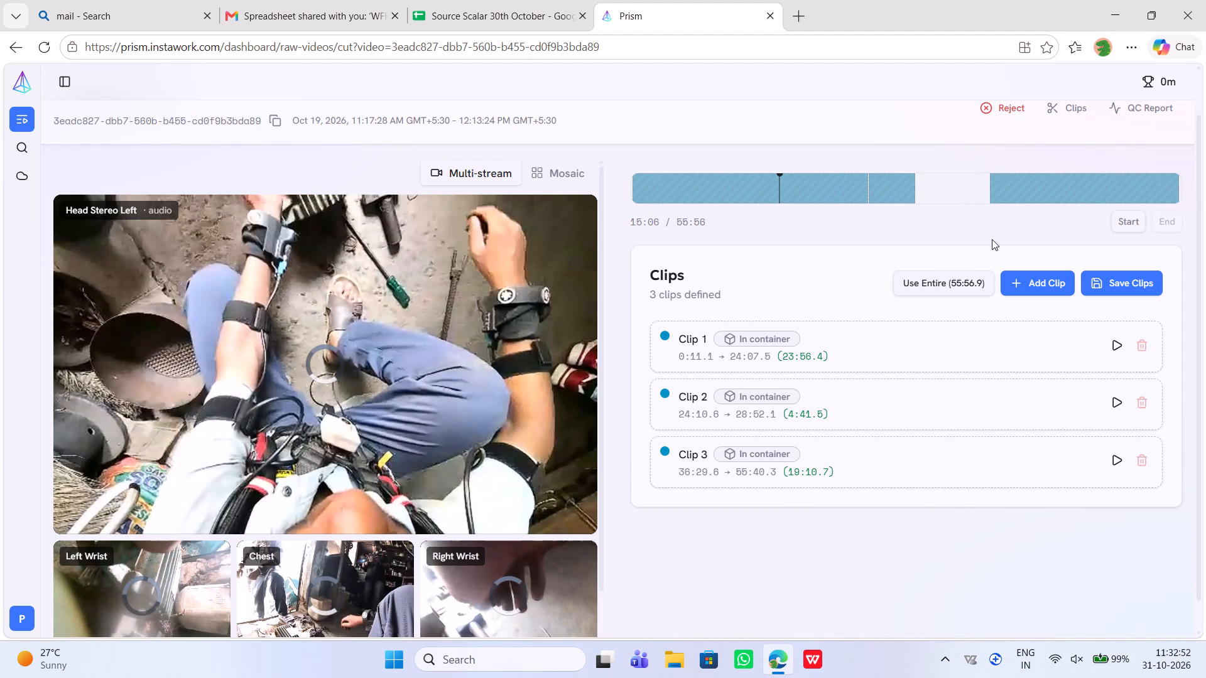
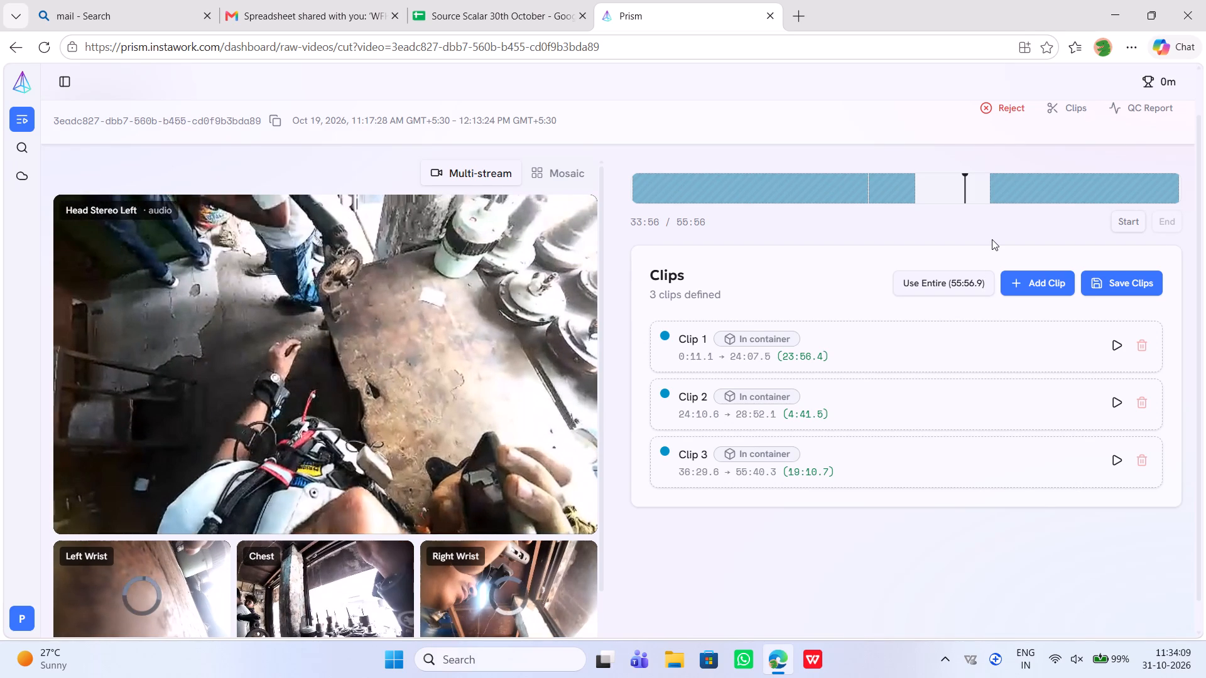
Spot-check all camera streams around 46:21 in Clip 3 and try to view the very end of the recording.
{"action": "left_click", "coordinate": [1087, 199]}
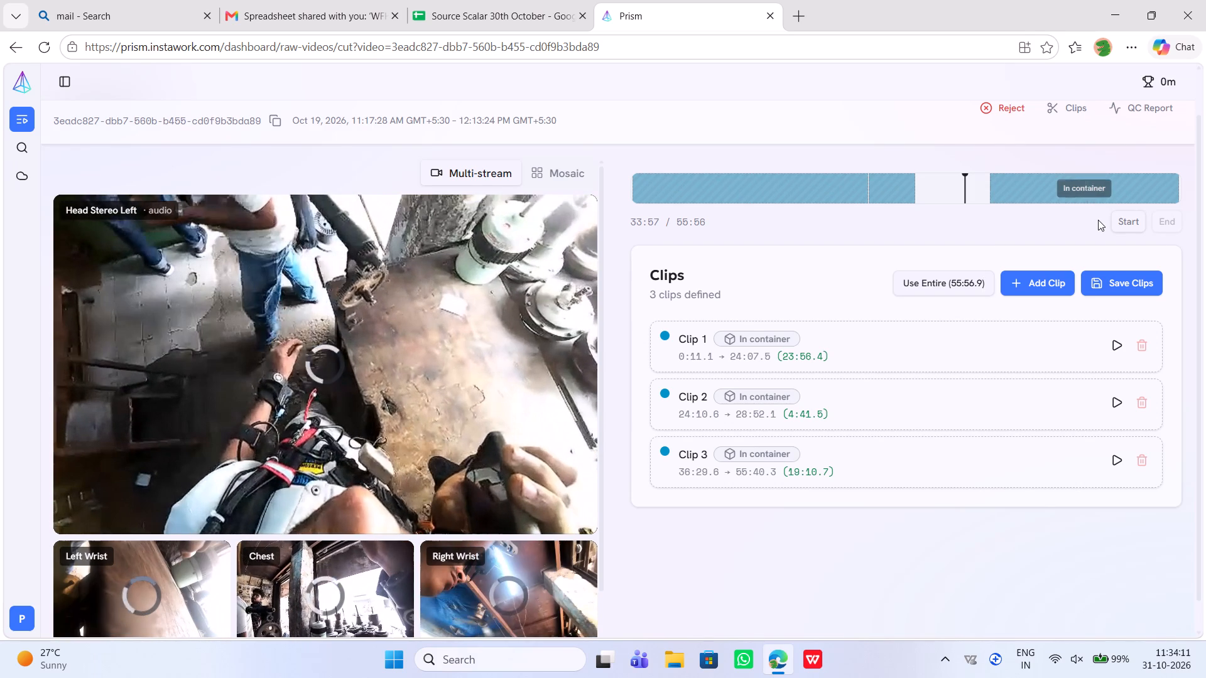
{"action": "left_click", "coordinate": [1099, 223]}
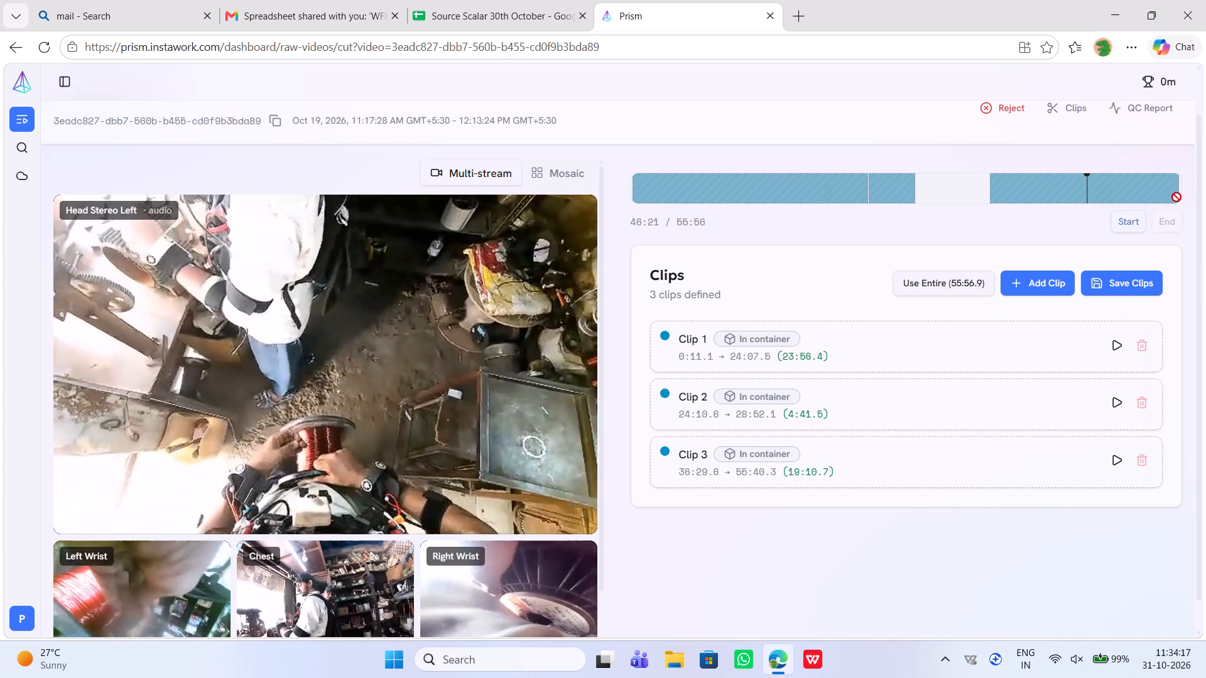
{"action": "left_click", "coordinate": [1176, 197]}
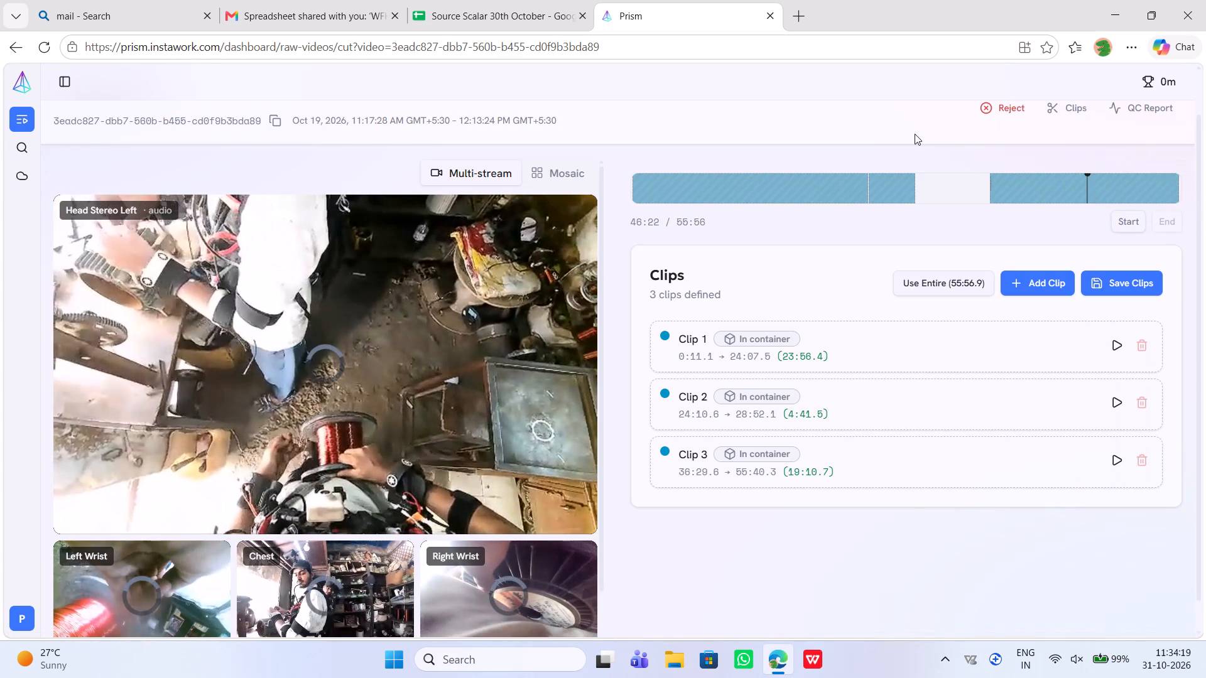
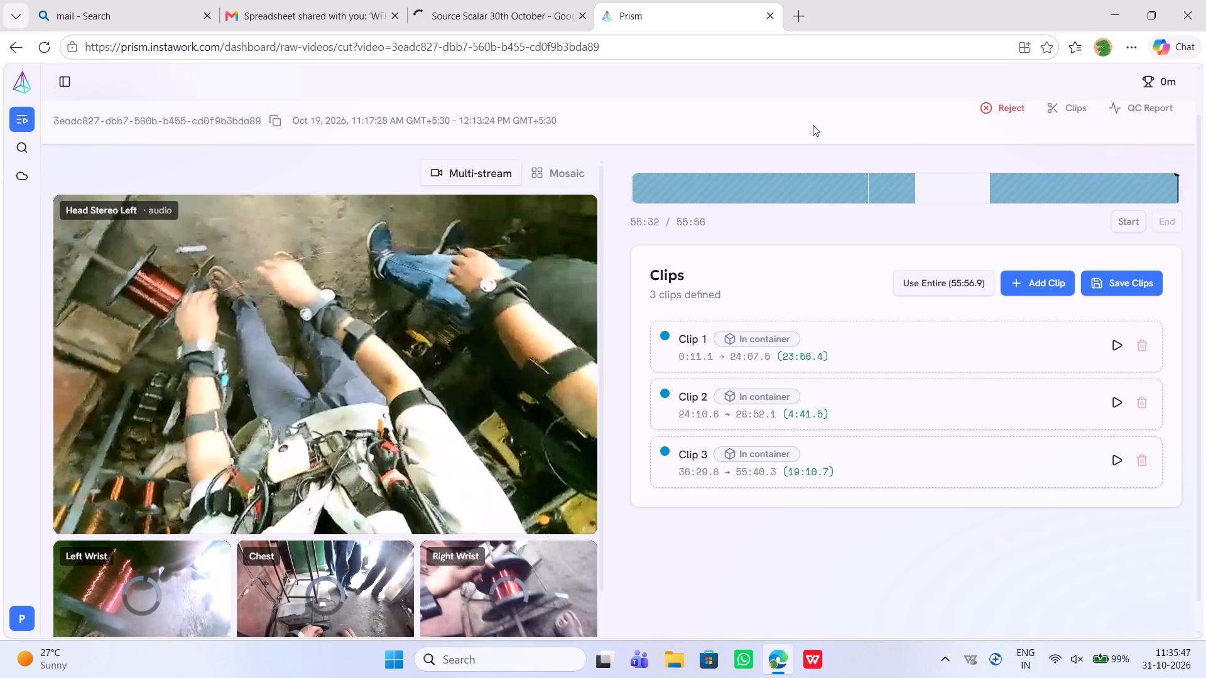
Check all camera streams near the end of the recording, around 55:33.
{"action": "left_click", "coordinate": [813, 125]}
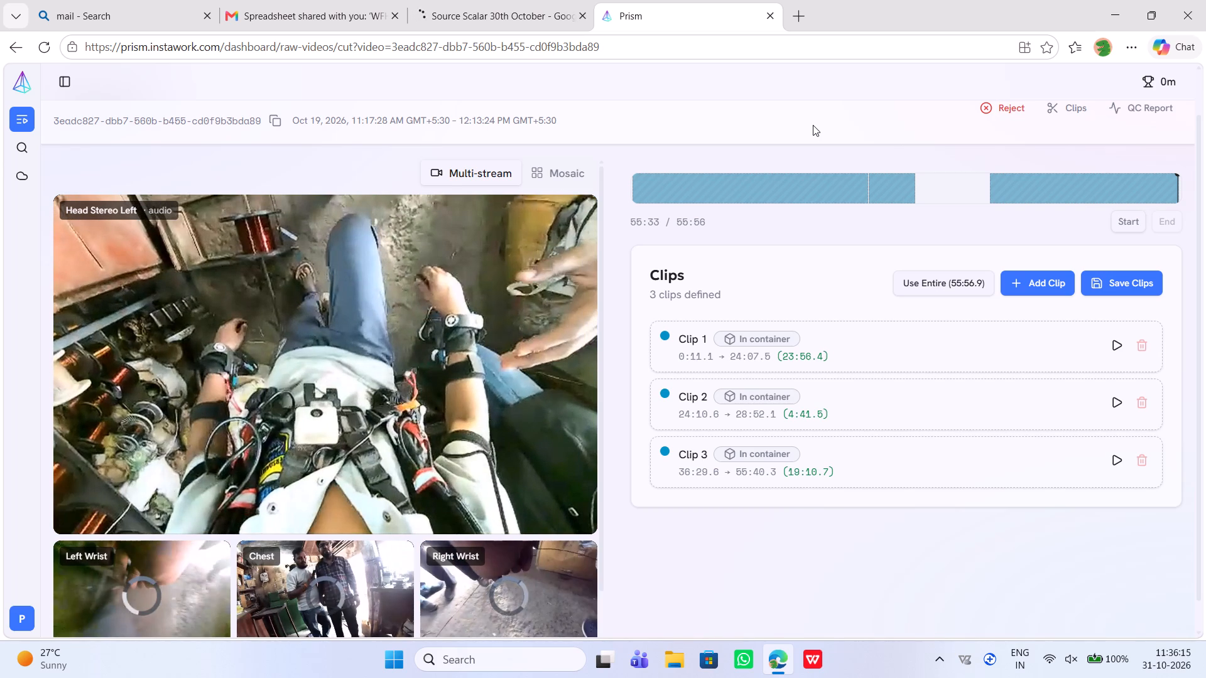
{"action": "scroll", "coordinate": [538, 253], "scroll_direction": "down", "scroll_amount": 2}
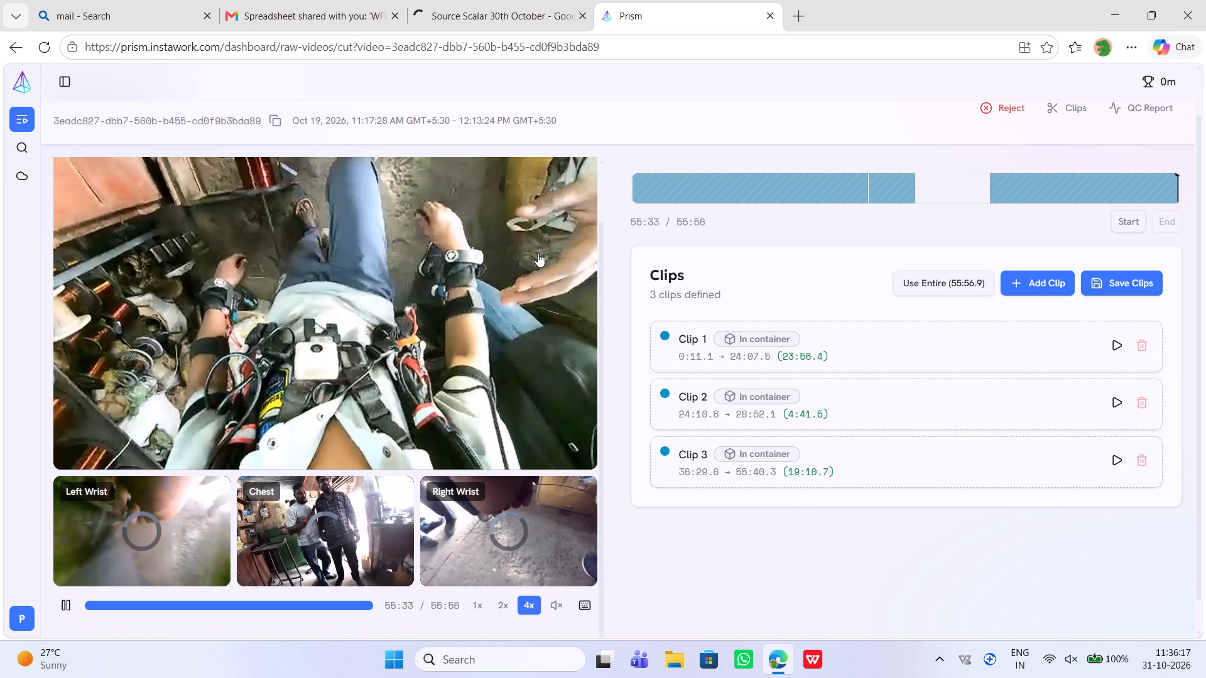
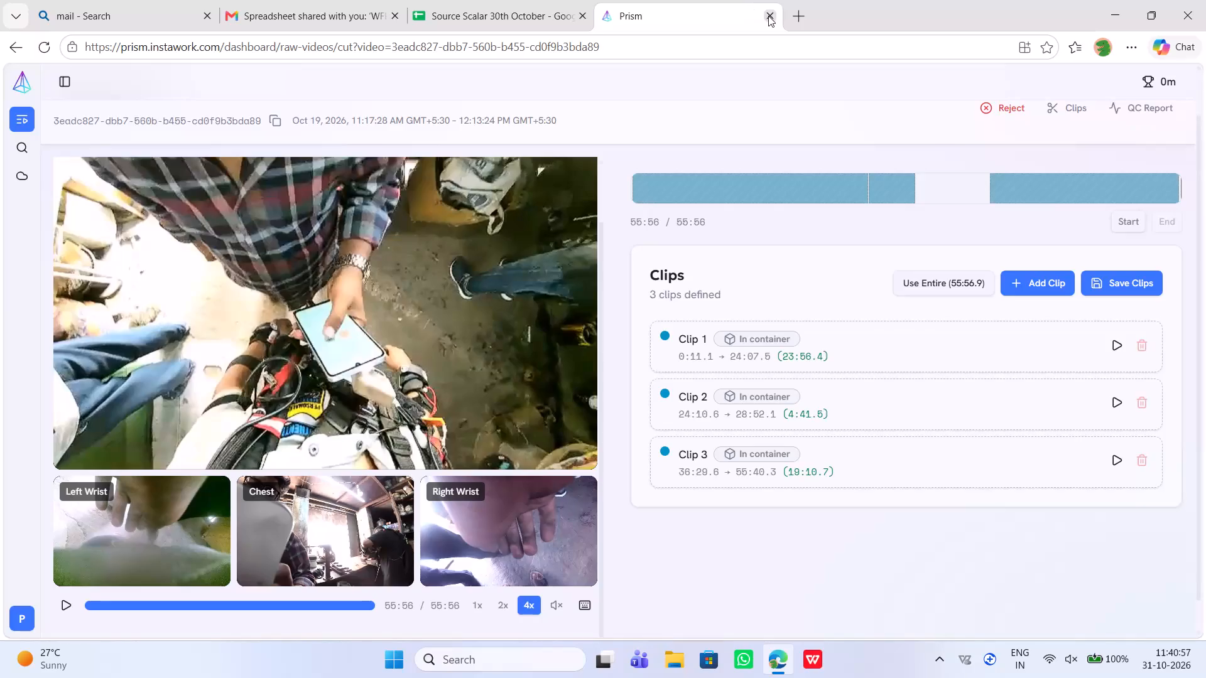
Close the reviewed video's page and create a temporary filter view on the Industrial sheet.
{"action": "left_click", "coordinate": [768, 16]}
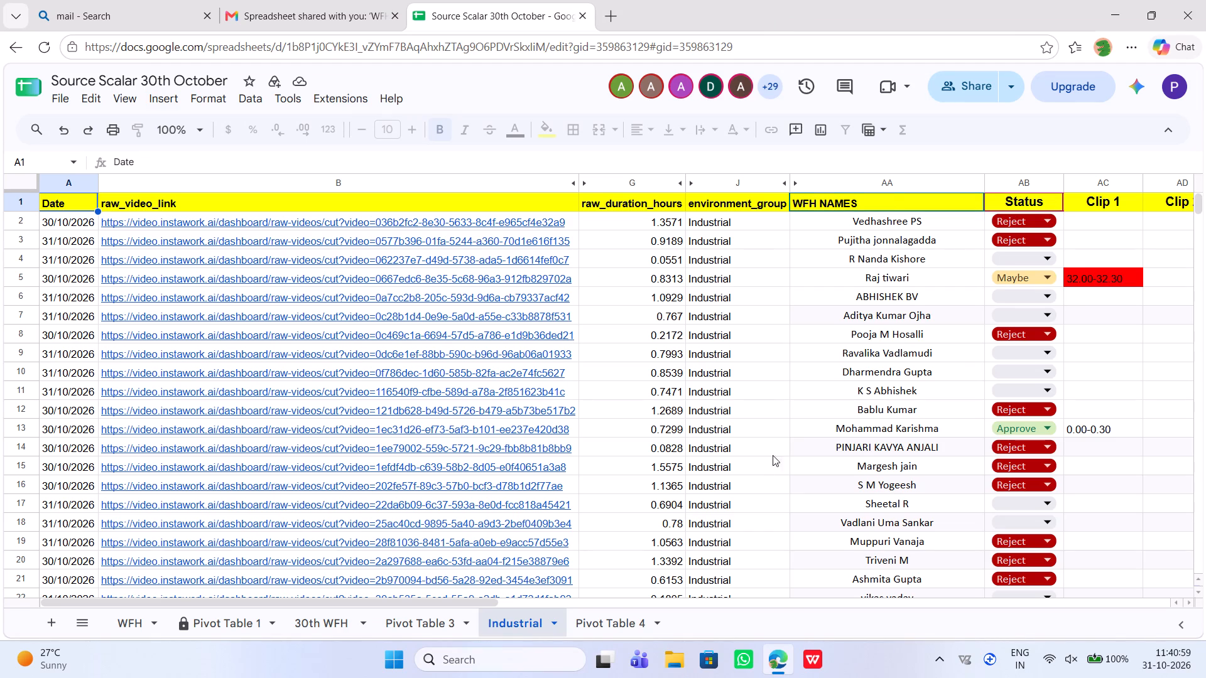
{"action": "left_click", "coordinate": [883, 129]}
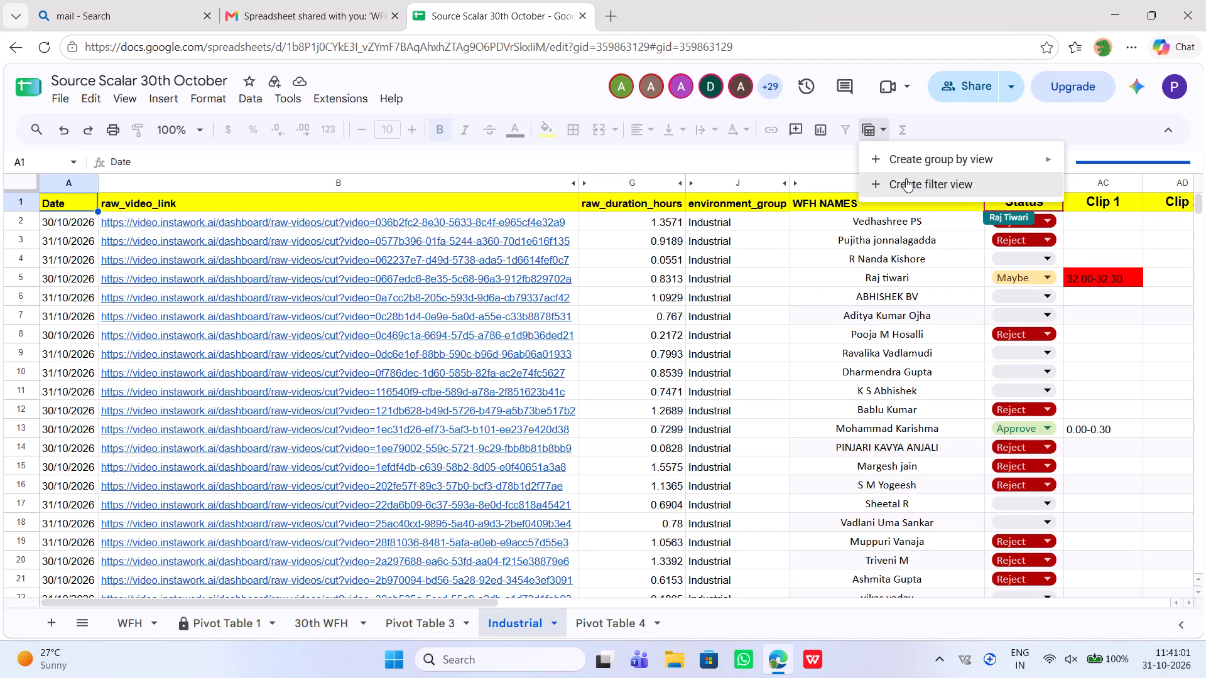
{"action": "left_click", "coordinate": [907, 181]}
{"action": "left_click", "coordinate": [976, 205]}
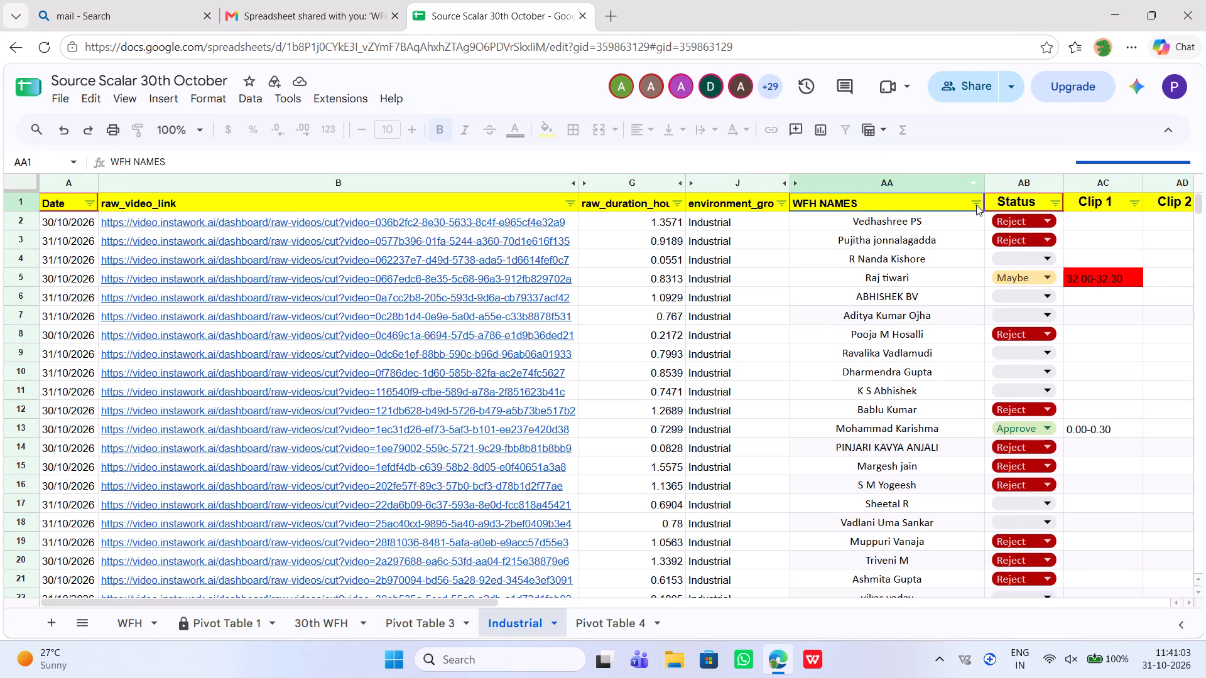
{"action": "left_click", "coordinate": [975, 207]}
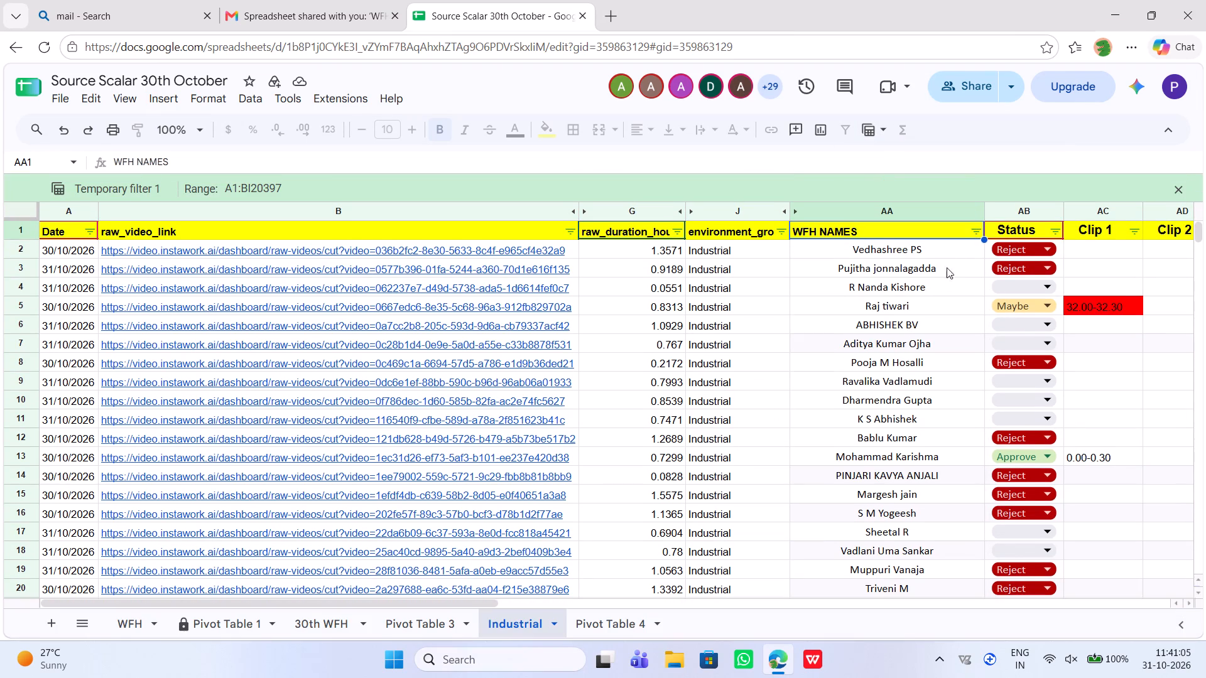
Filter the WFH NAMES column to show only the assigned reviewer, clearing all names and searching for "poo".
{"action": "left_click", "coordinate": [980, 231]}
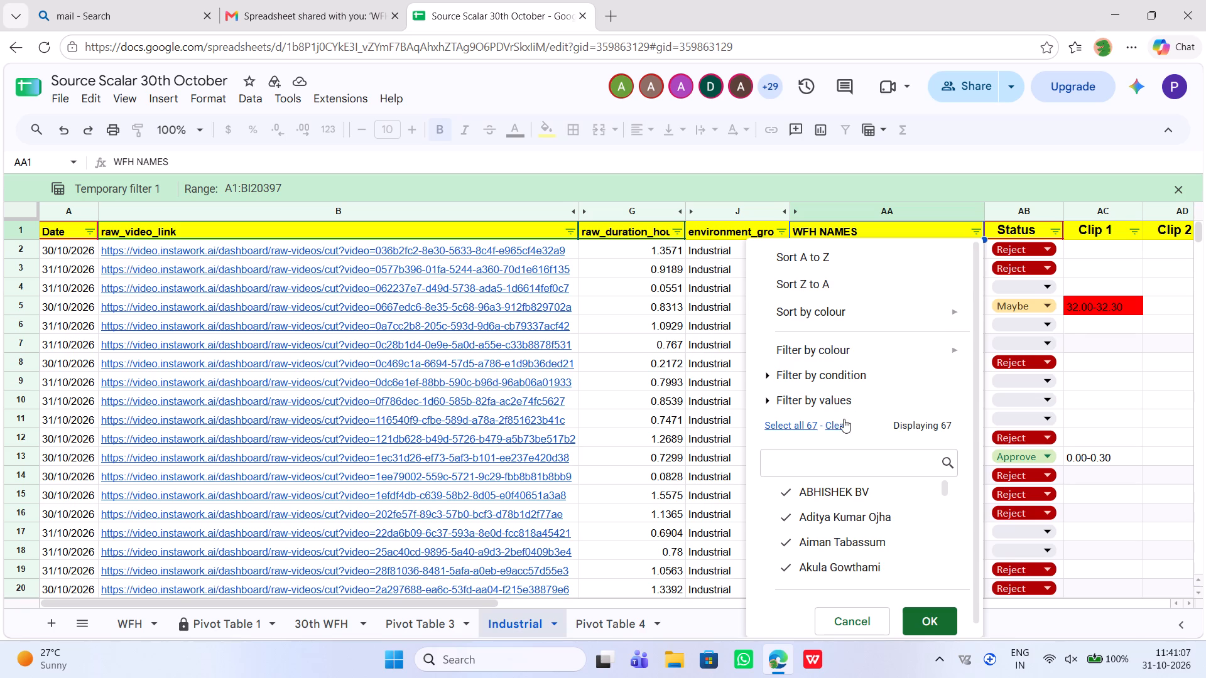
{"action": "left_click", "coordinate": [844, 419]}
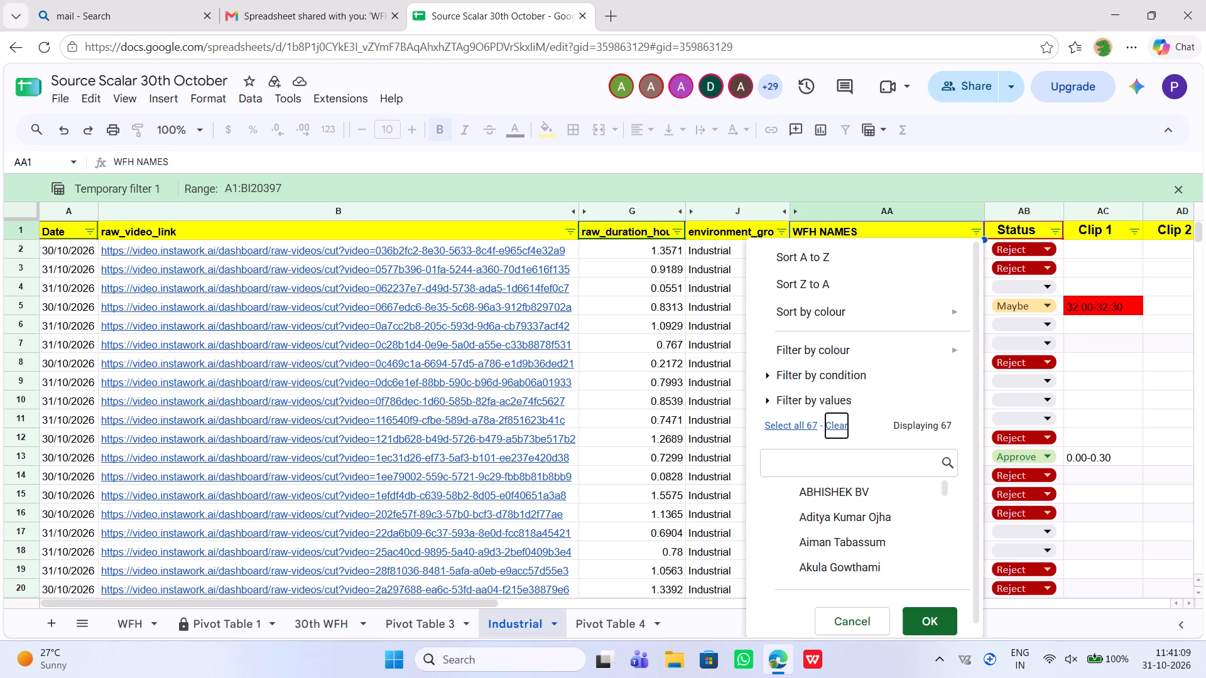
{"action": "type", "text": "po"}
{"action": "key", "text": "Return"}
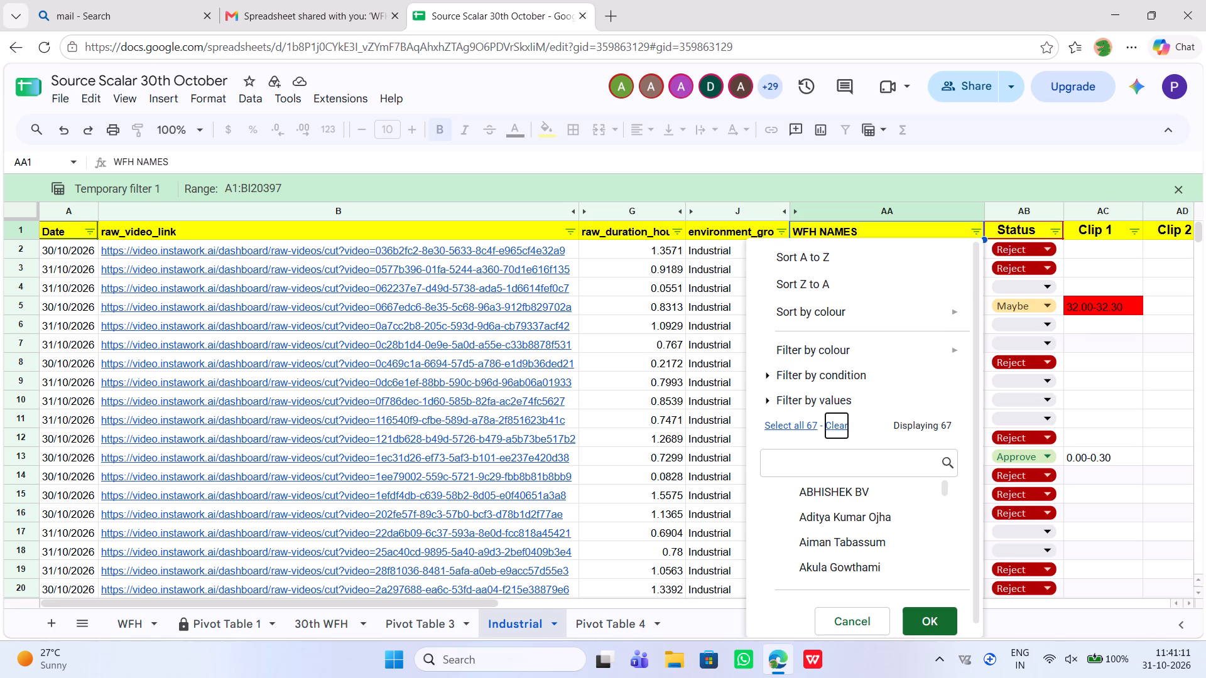
{"action": "left_click", "coordinate": [852, 466]}
{"action": "type", "text": "poo"}
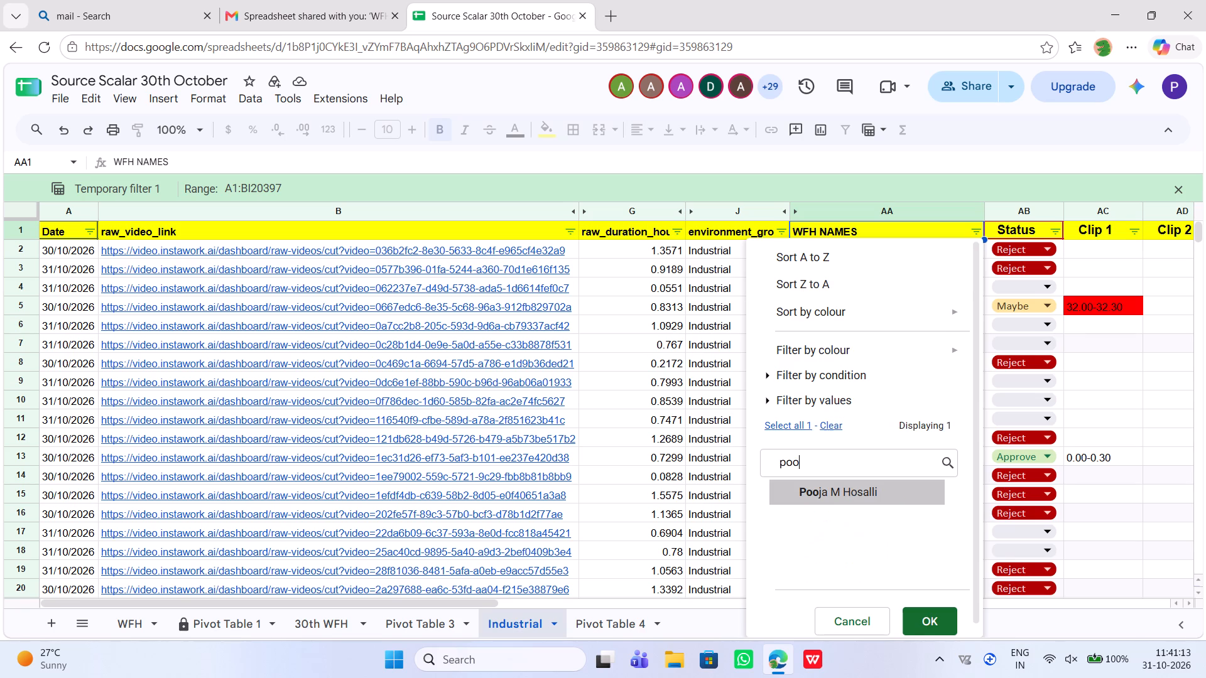
{"action": "key", "text": "Return"}
{"action": "left_click", "coordinate": [935, 625]}
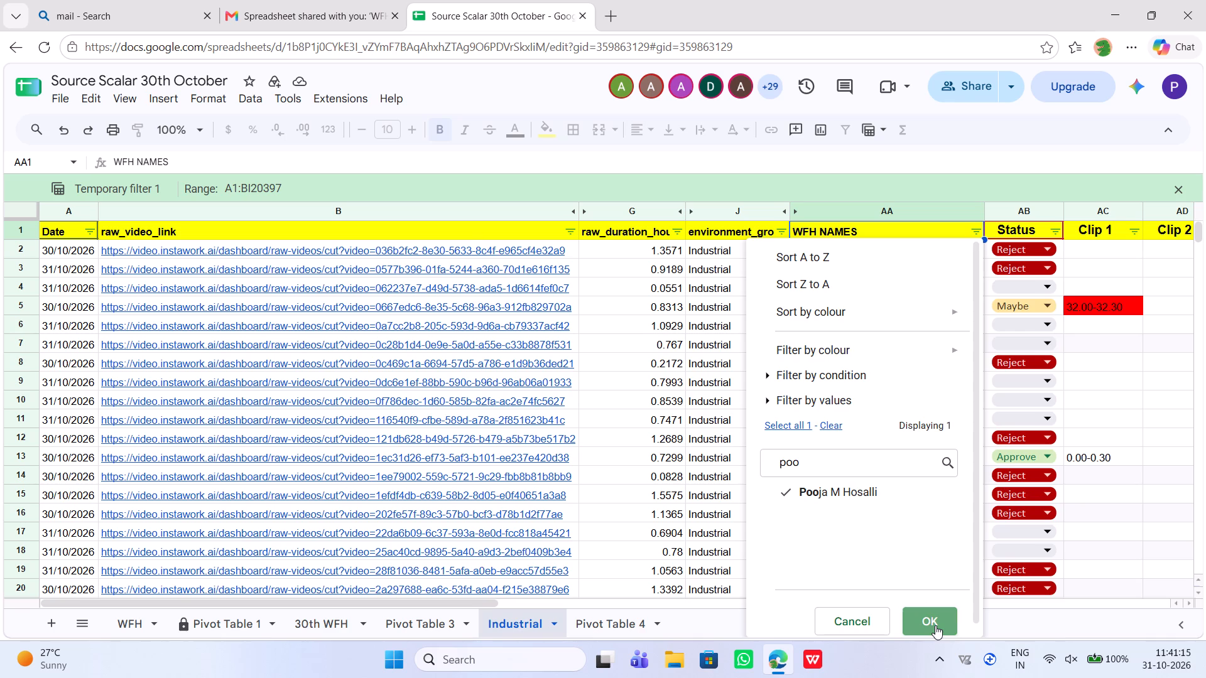
Examine the reviewer's filtered rows for the first one without a Status, and the reviewer's entry in Pivot Table 4.
{"action": "scroll", "coordinate": [886, 512], "scroll_direction": "left", "scroll_amount": 3}
{"action": "scroll", "coordinate": [886, 512], "scroll_direction": "down", "scroll_amount": 3}
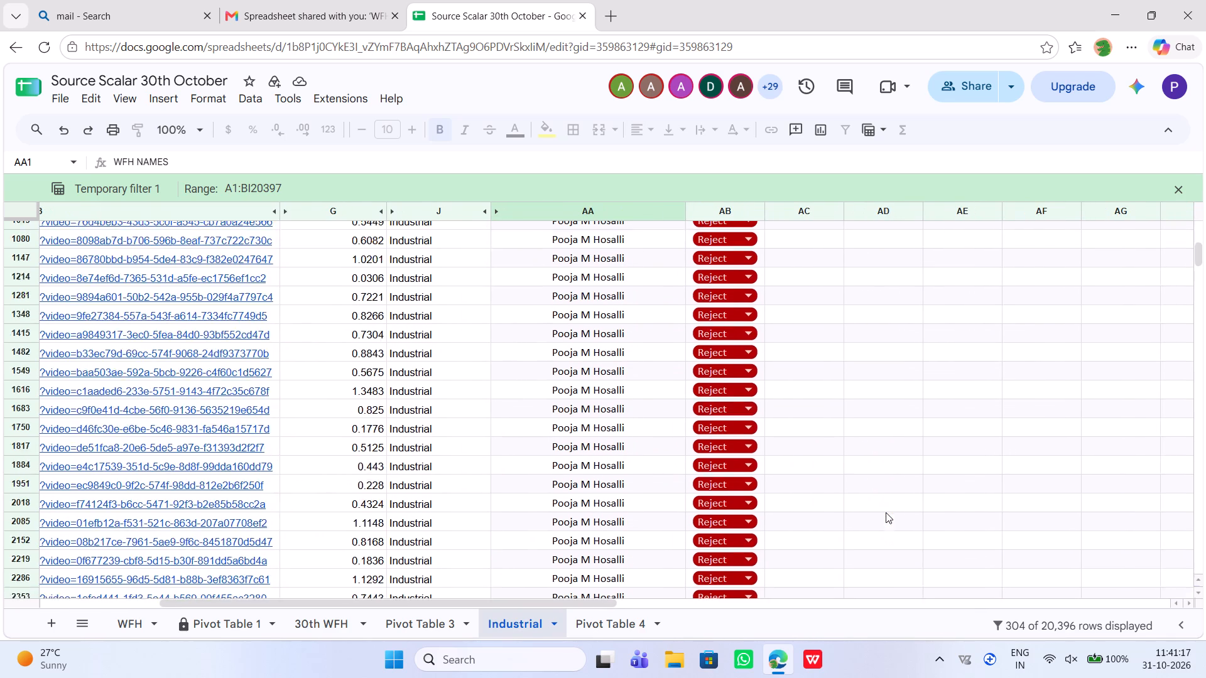
{"action": "scroll", "coordinate": [886, 512], "scroll_direction": "down", "scroll_amount": 2}
{"action": "scroll", "coordinate": [886, 512], "scroll_direction": "right", "scroll_amount": 6}
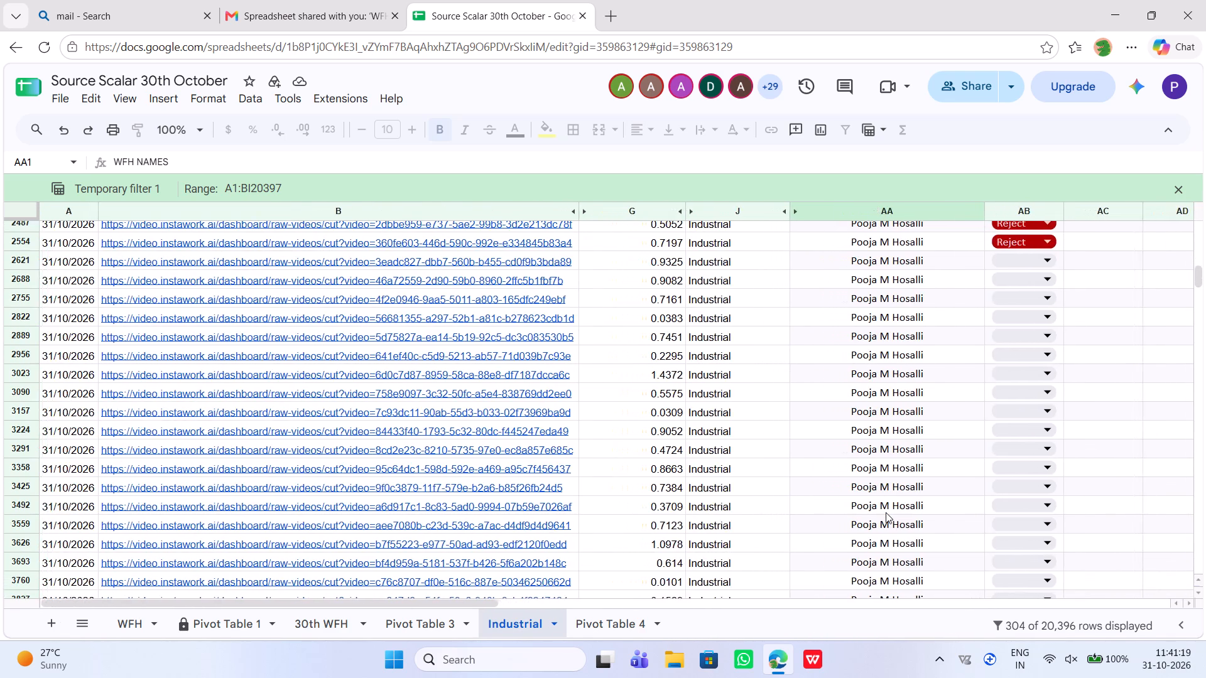
{"action": "scroll", "coordinate": [886, 512], "scroll_direction": "left", "scroll_amount": 3}
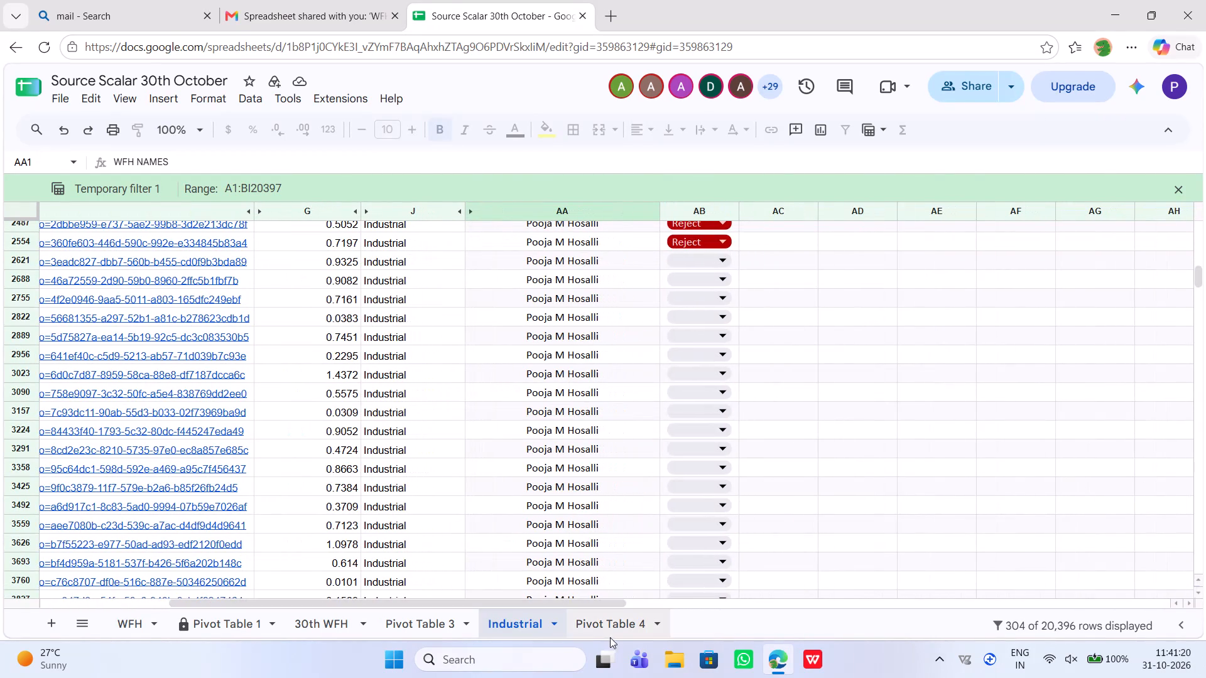
{"action": "left_click", "coordinate": [611, 627]}
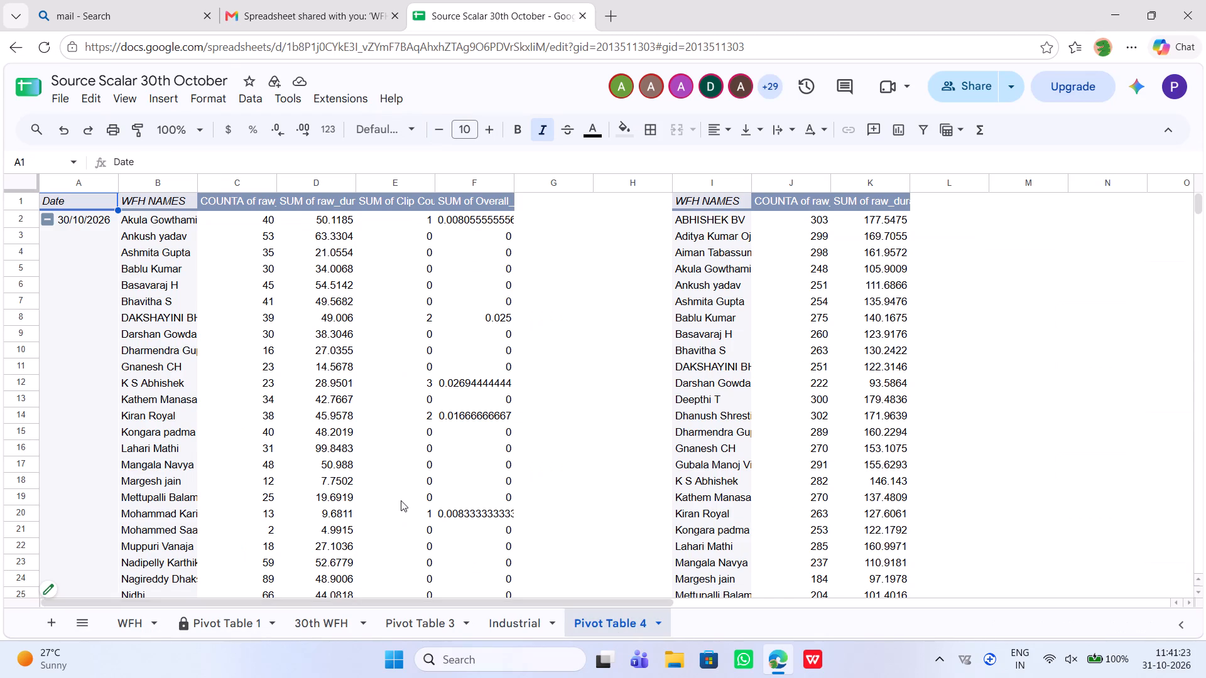
{"action": "scroll", "coordinate": [401, 500], "scroll_direction": "down", "scroll_amount": 7}
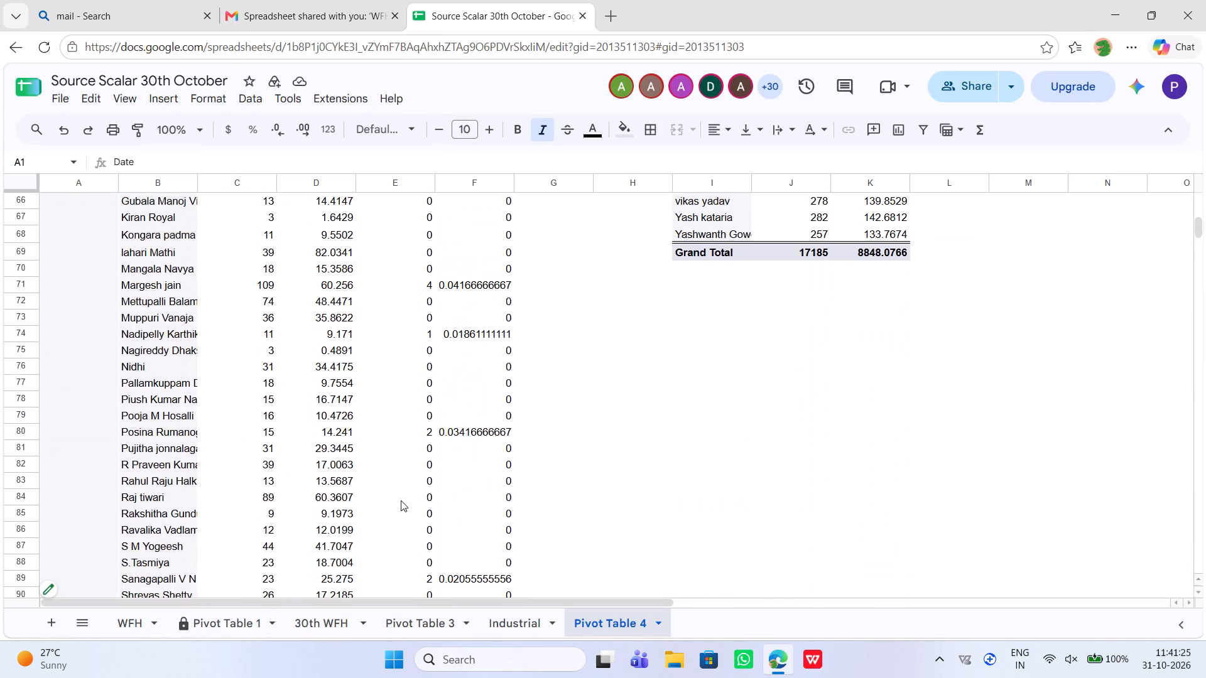
{"action": "scroll", "coordinate": [401, 500], "scroll_direction": "down", "scroll_amount": 3}
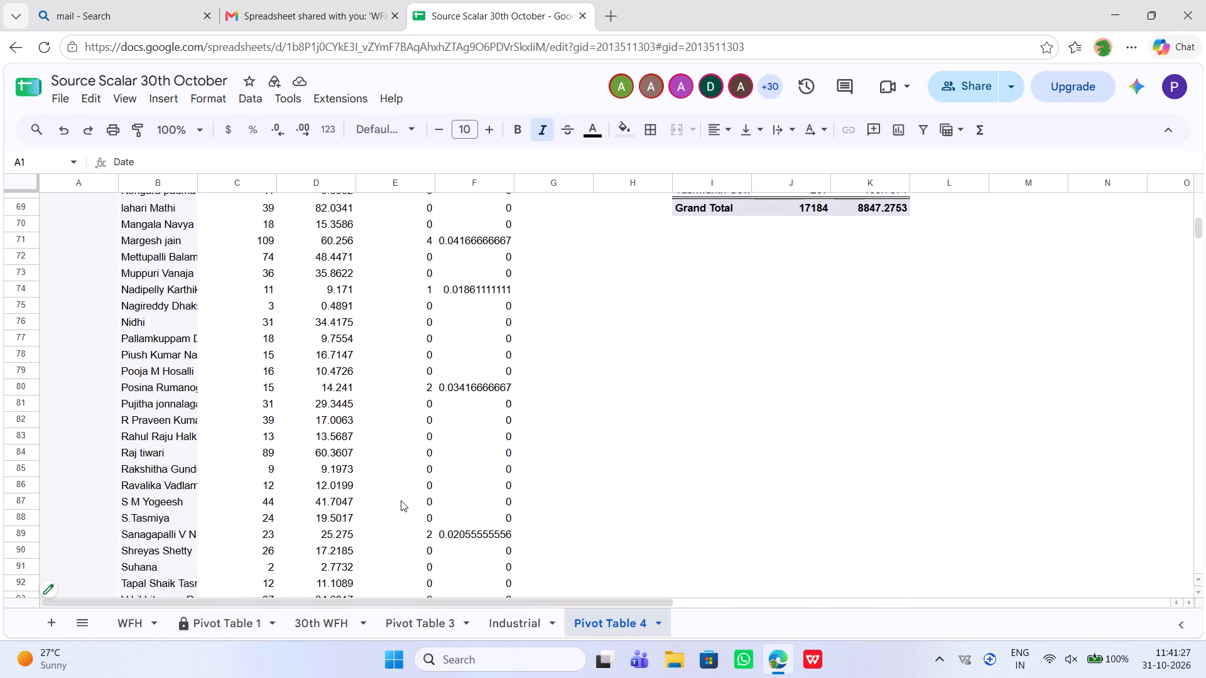
{"action": "scroll", "coordinate": [401, 500], "scroll_direction": "down", "scroll_amount": 1}
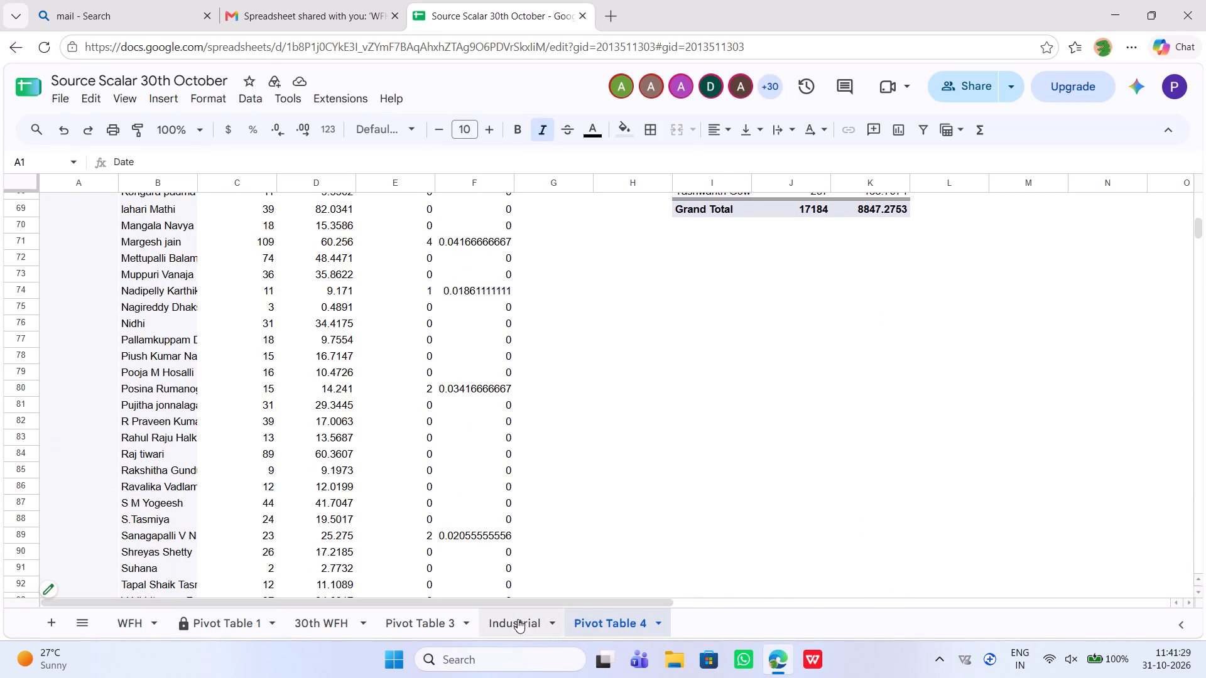
Return to the Industrial sheet and open the video link in row 2621.
{"action": "left_click", "coordinate": [518, 619]}
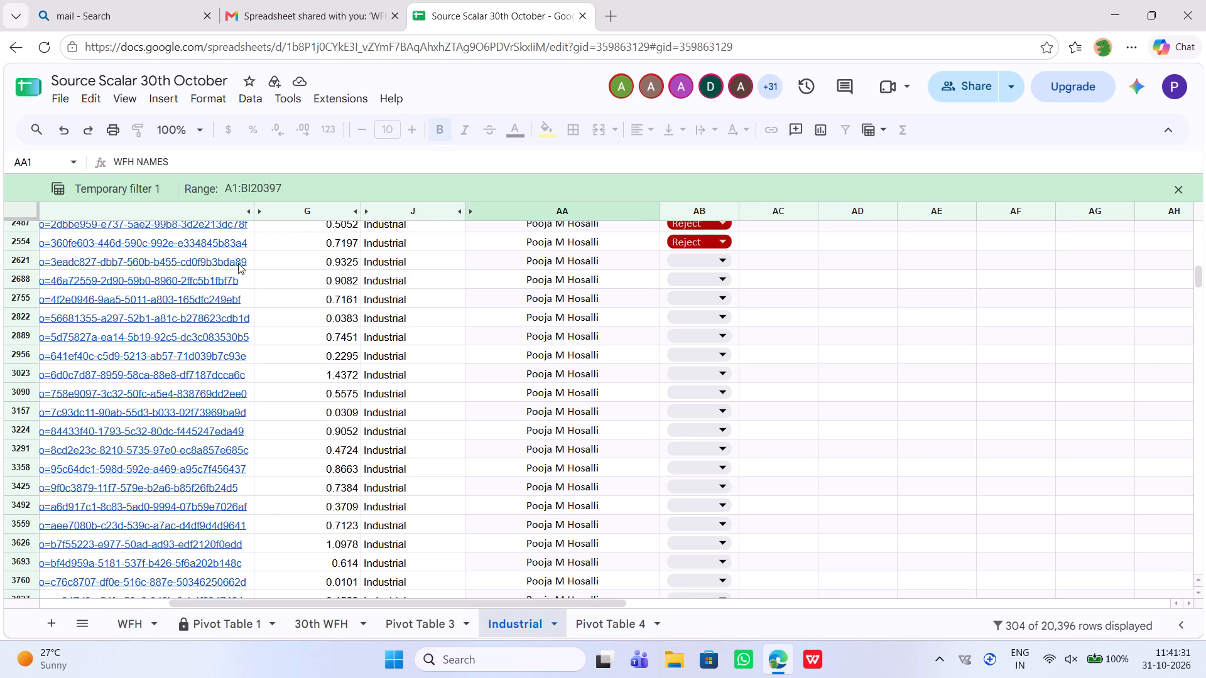
{"action": "left_click", "coordinate": [238, 263]}
{"action": "left_click", "coordinate": [177, 286]}
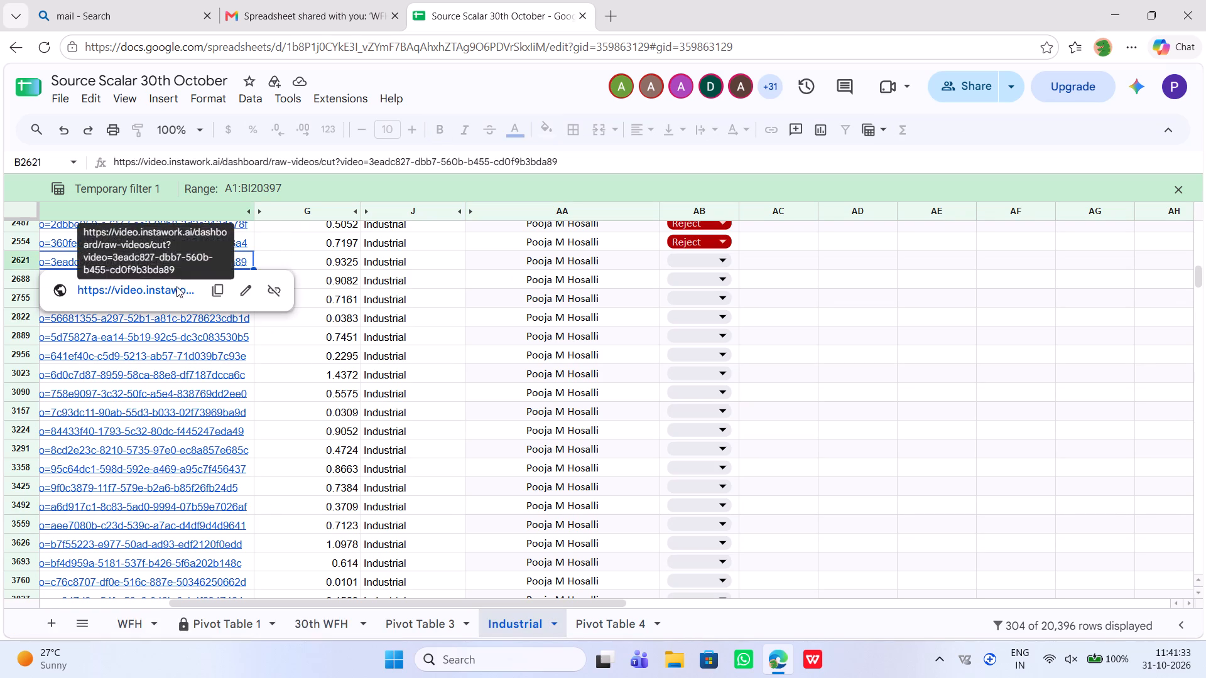
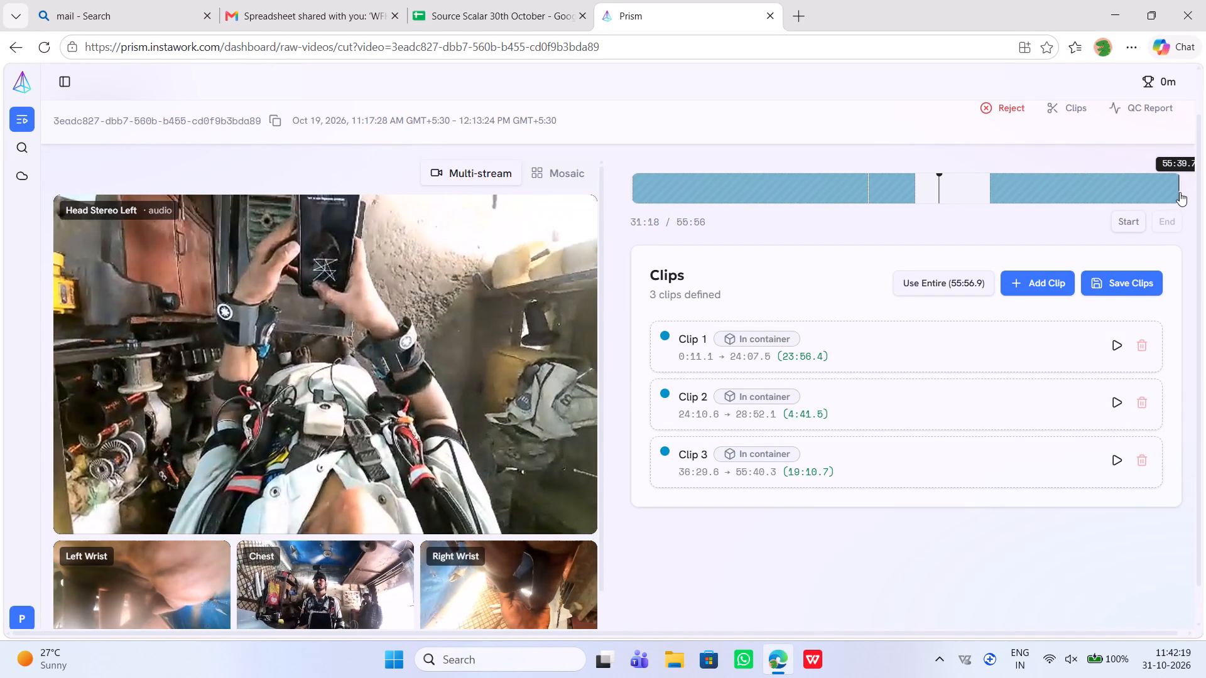
Check the end of the recording by moving playback to about 55:39, near the end of Clip 3.
{"action": "left_click", "coordinate": [1180, 192]}
{"action": "left_click", "coordinate": [916, 127]}
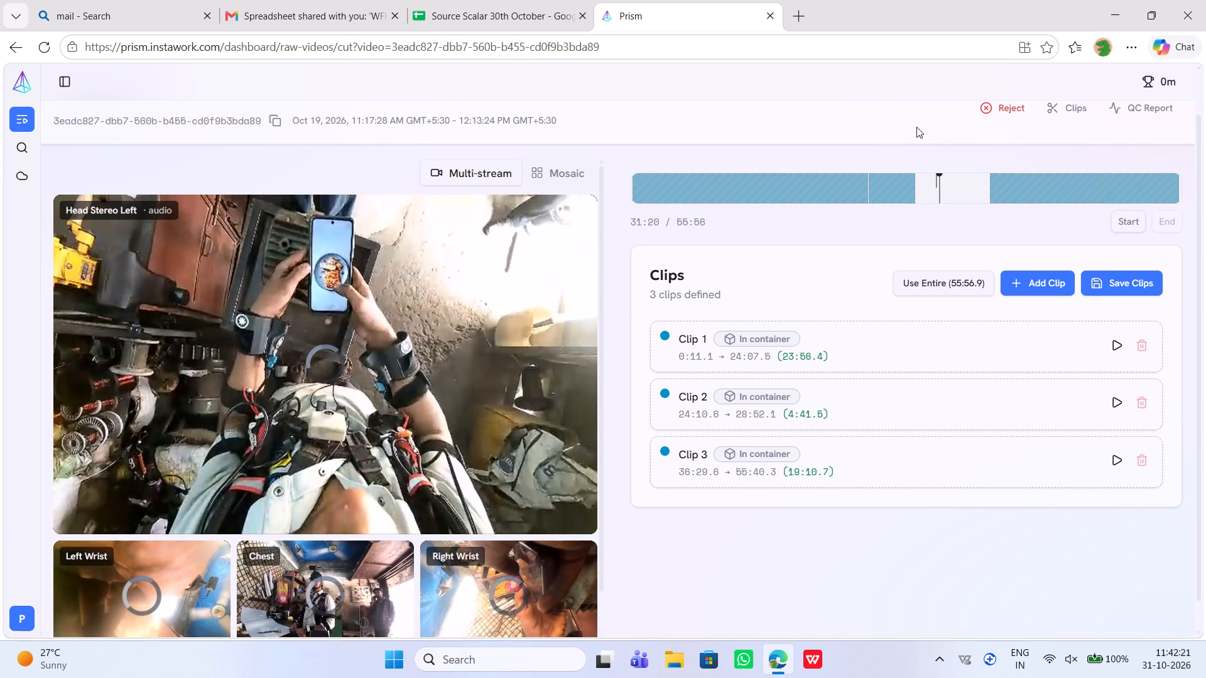
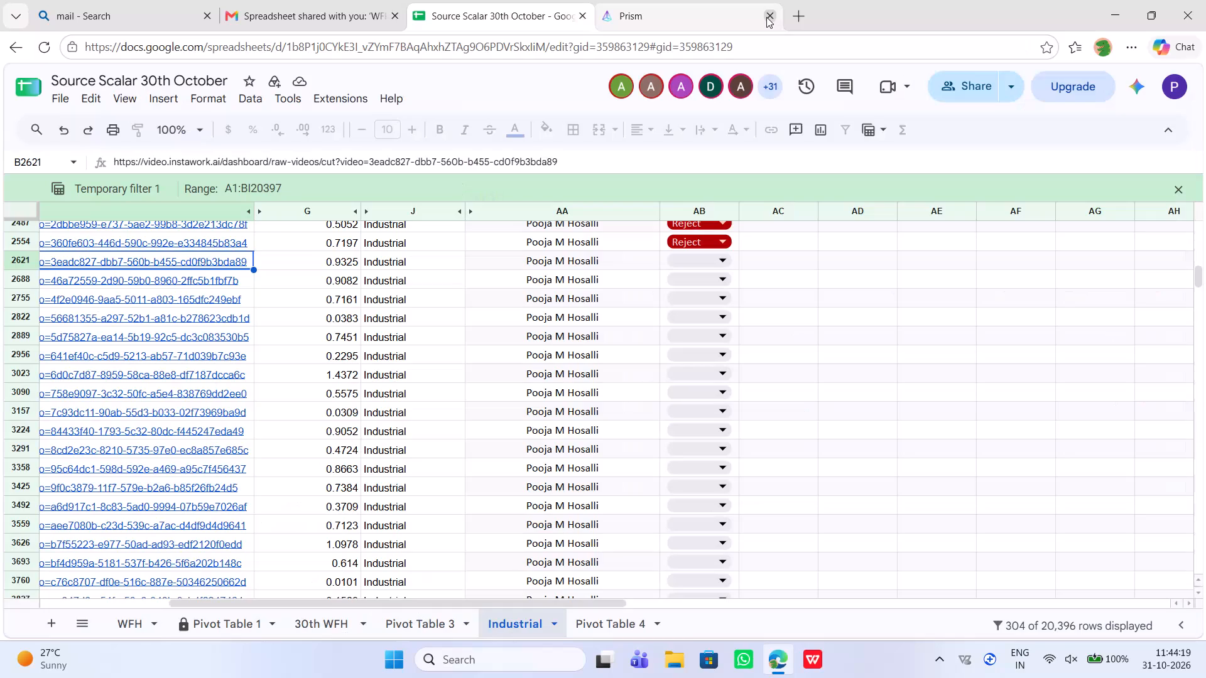
Mark the video in row 2621 as Reject and choose "Hands out of frame" as its reason in column AY.
{"action": "left_click", "coordinate": [715, 264]}
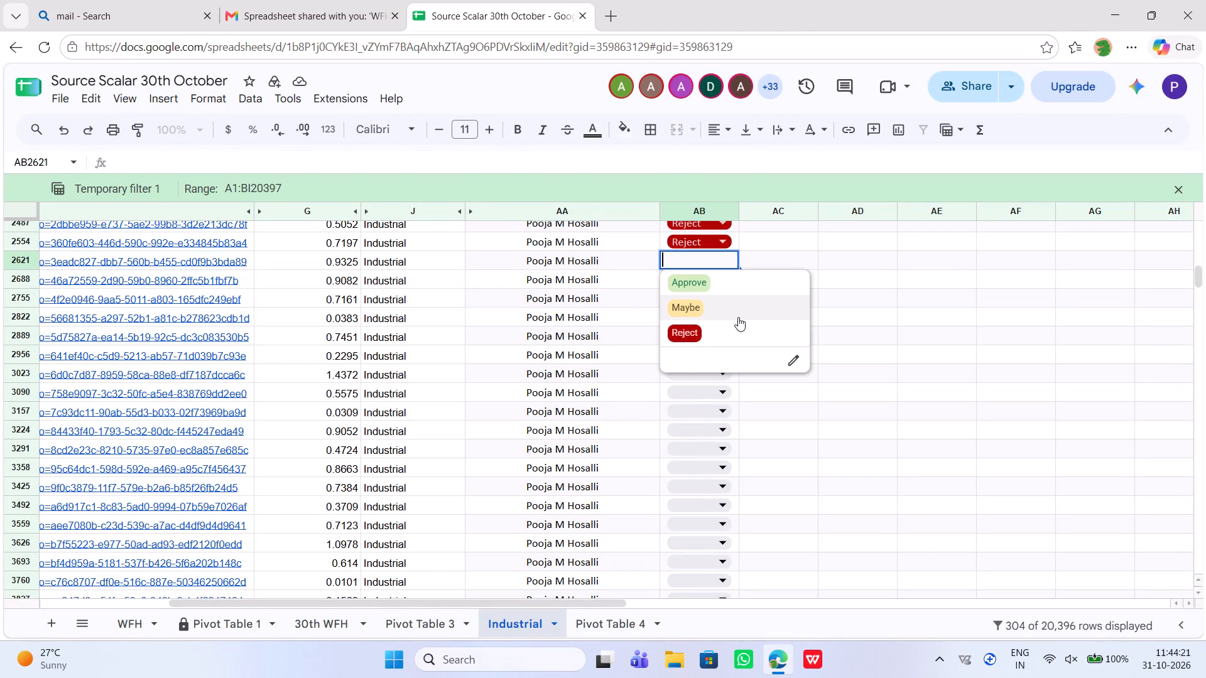
{"action": "left_click", "coordinate": [742, 325]}
{"action": "scroll", "coordinate": [859, 318], "scroll_direction": "left", "scroll_amount": 7}
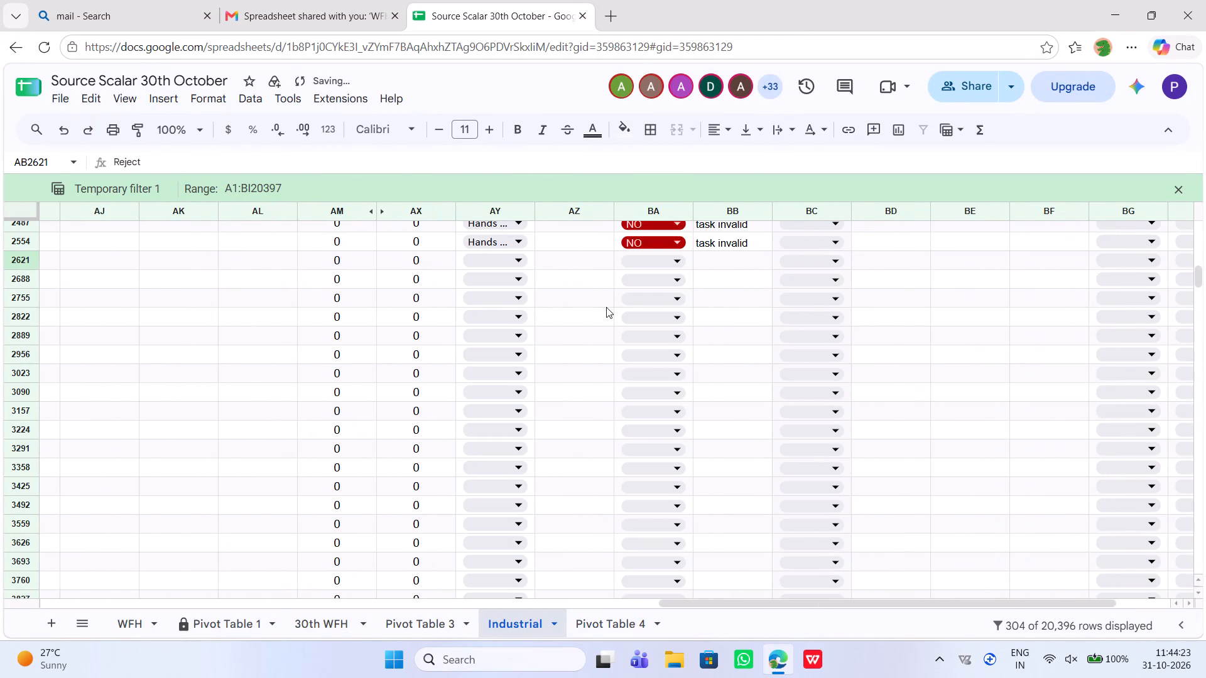
{"action": "left_click", "coordinate": [517, 260]}
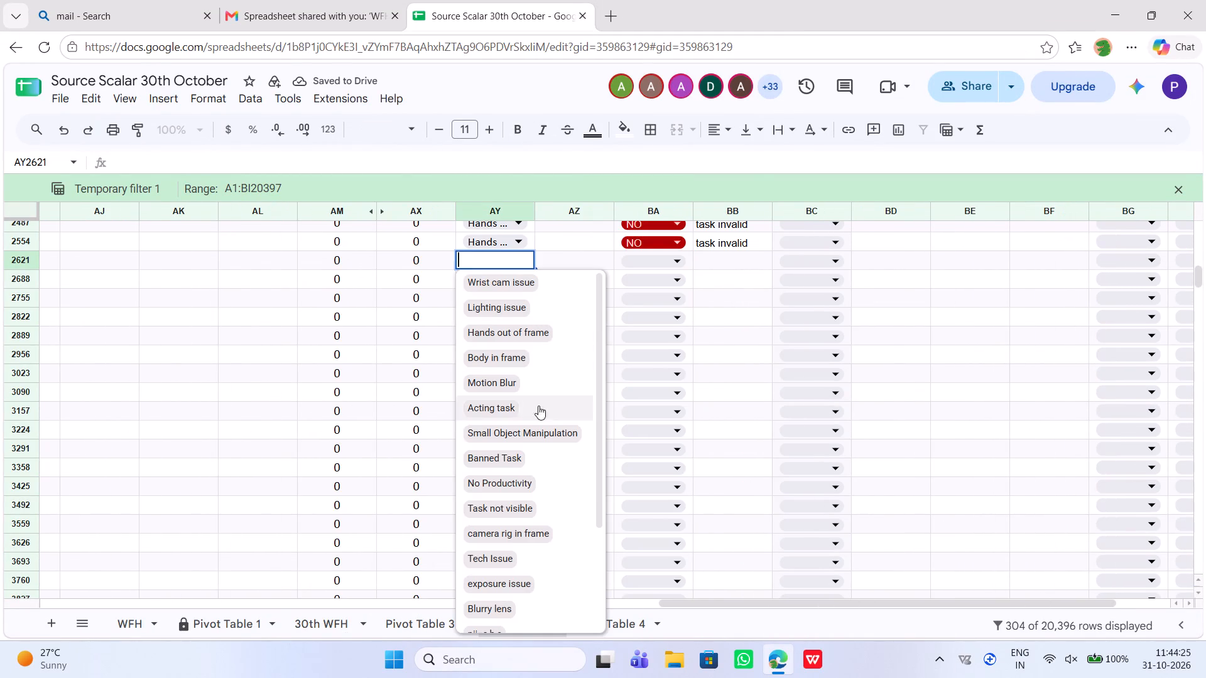
{"action": "left_click", "coordinate": [533, 329]}
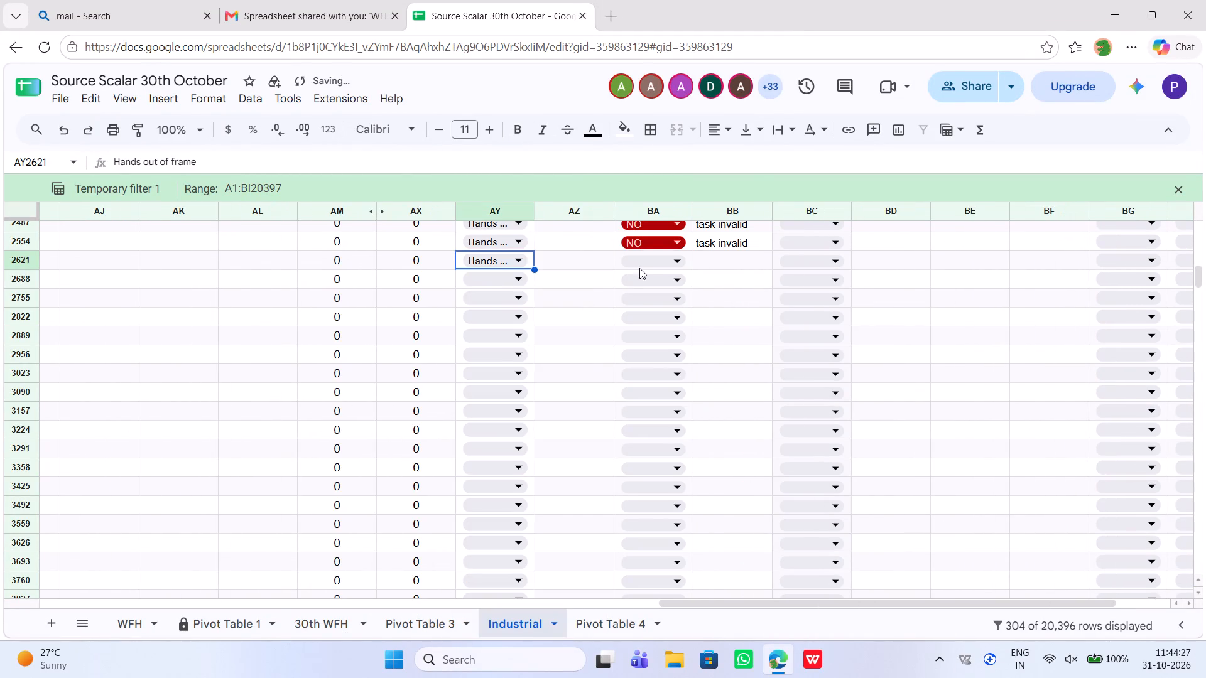
Set column BA of row 2621 to NO and enter the comment "no task" beside it in column BB.
{"action": "left_click_drag", "start_coordinate": [648, 262], "coordinate": [655, 309]}
{"action": "left_click", "coordinate": [655, 309]}
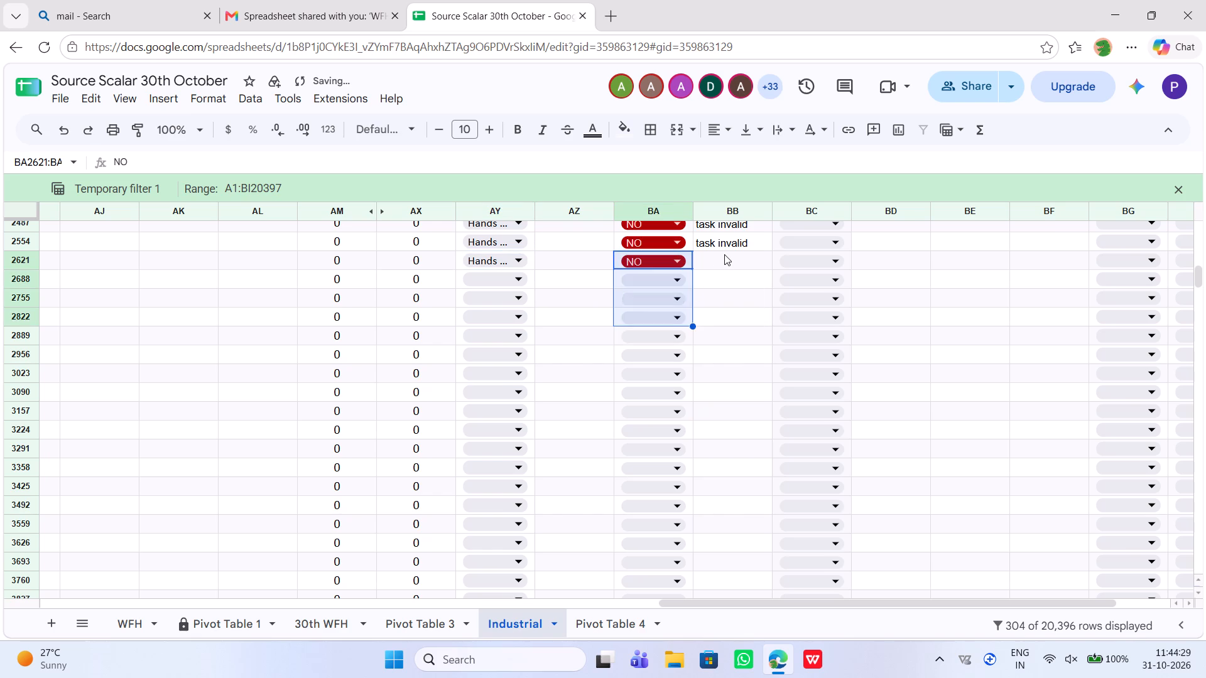
{"action": "left_click", "coordinate": [724, 254]}
{"action": "type", "text": "no tas"}
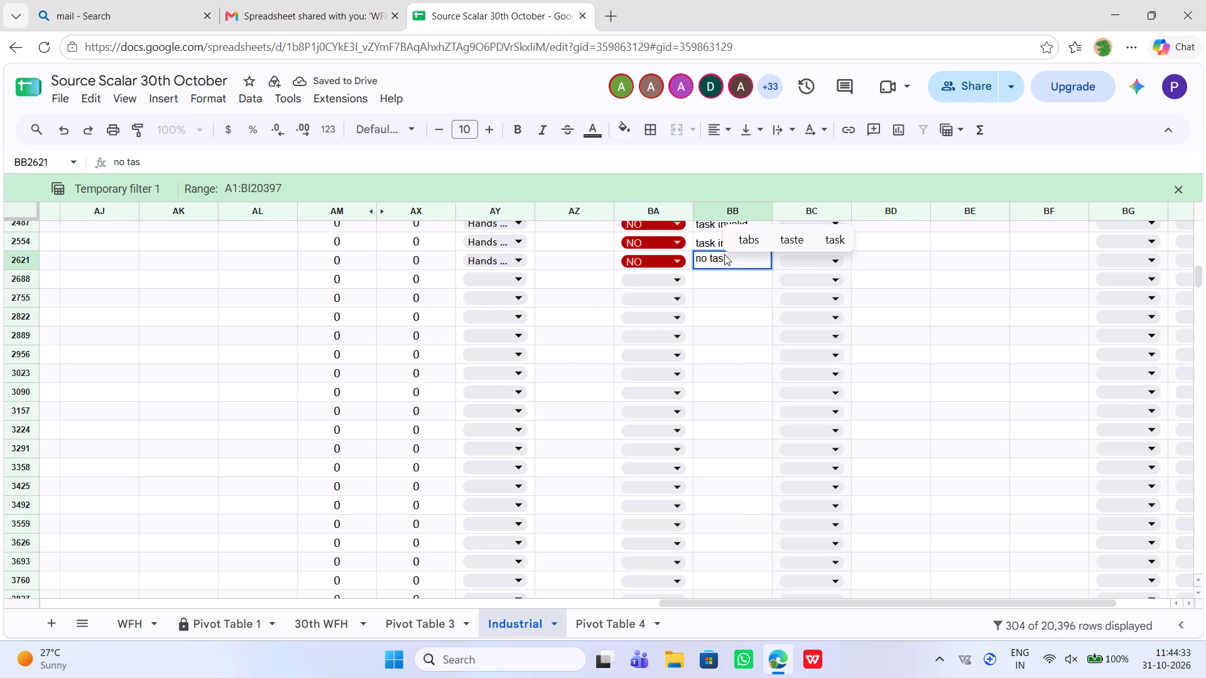
{"action": "key", "text": "k"}
{"action": "key", "text": "Return"}
Open the video link in row 2688 of the Industrial sheet in Prism.
{"action": "scroll", "coordinate": [724, 254], "scroll_direction": "right", "scroll_amount": 6}
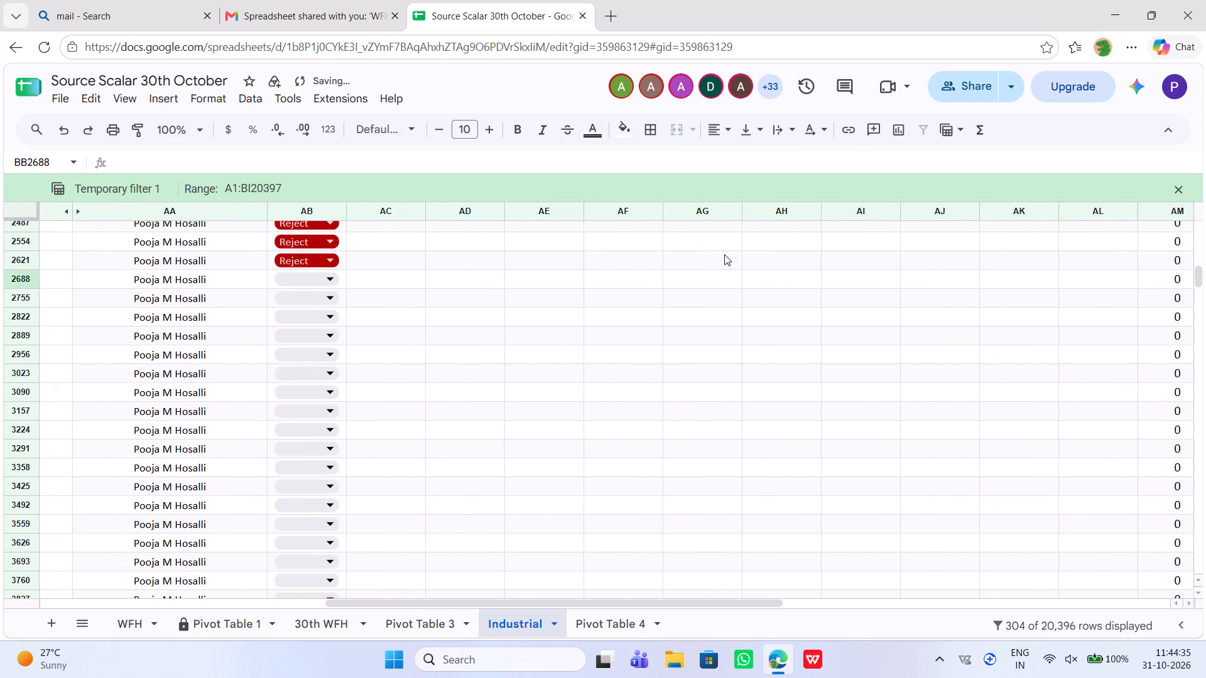
{"action": "scroll", "coordinate": [469, 281], "scroll_direction": "right", "scroll_amount": 2}
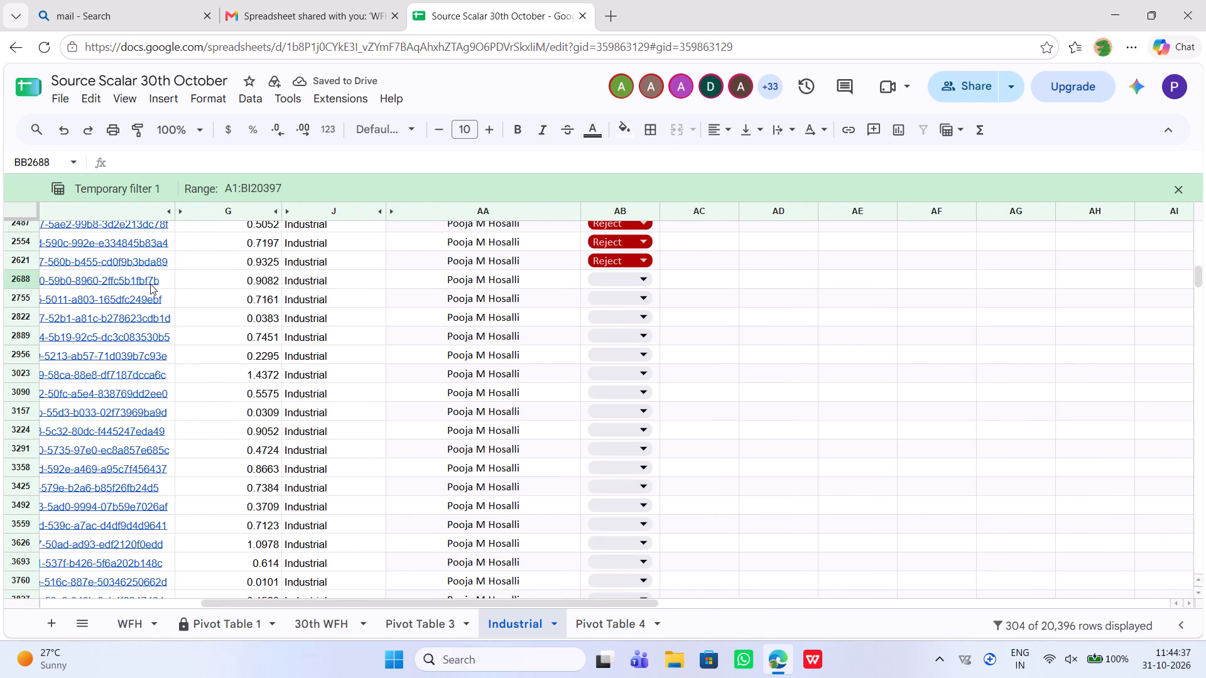
{"action": "left_click", "coordinate": [150, 284]}
{"action": "left_click", "coordinate": [151, 300]}
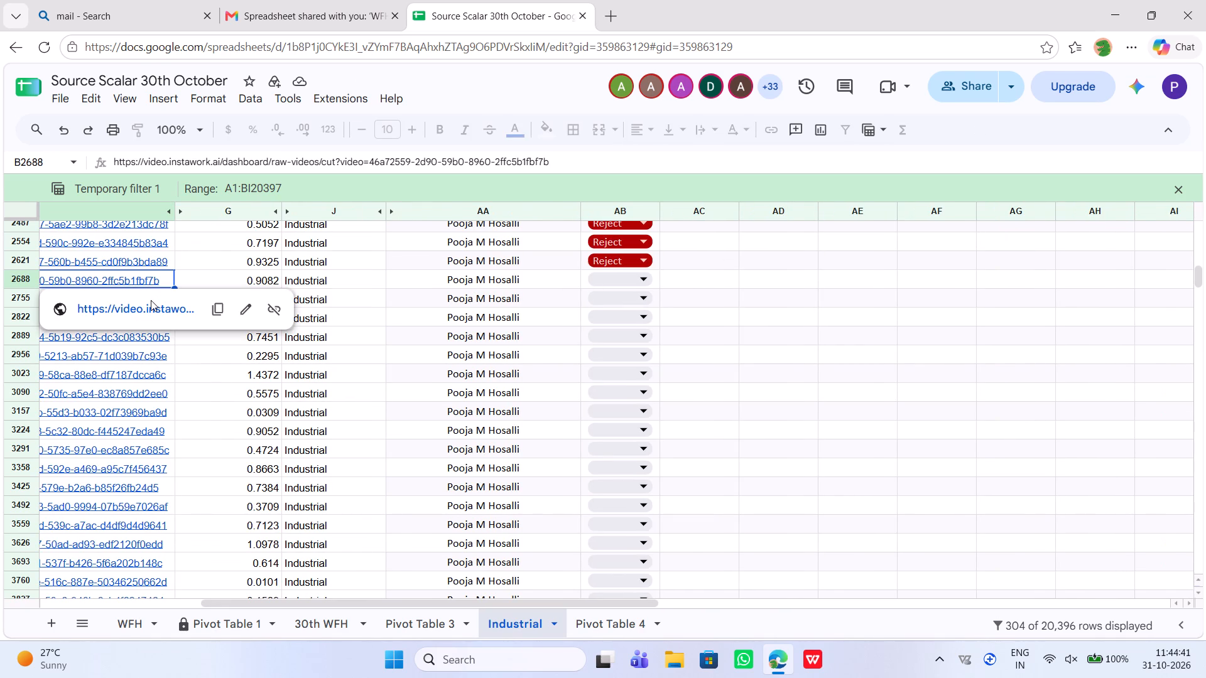
{"action": "left_click", "coordinate": [155, 308]}
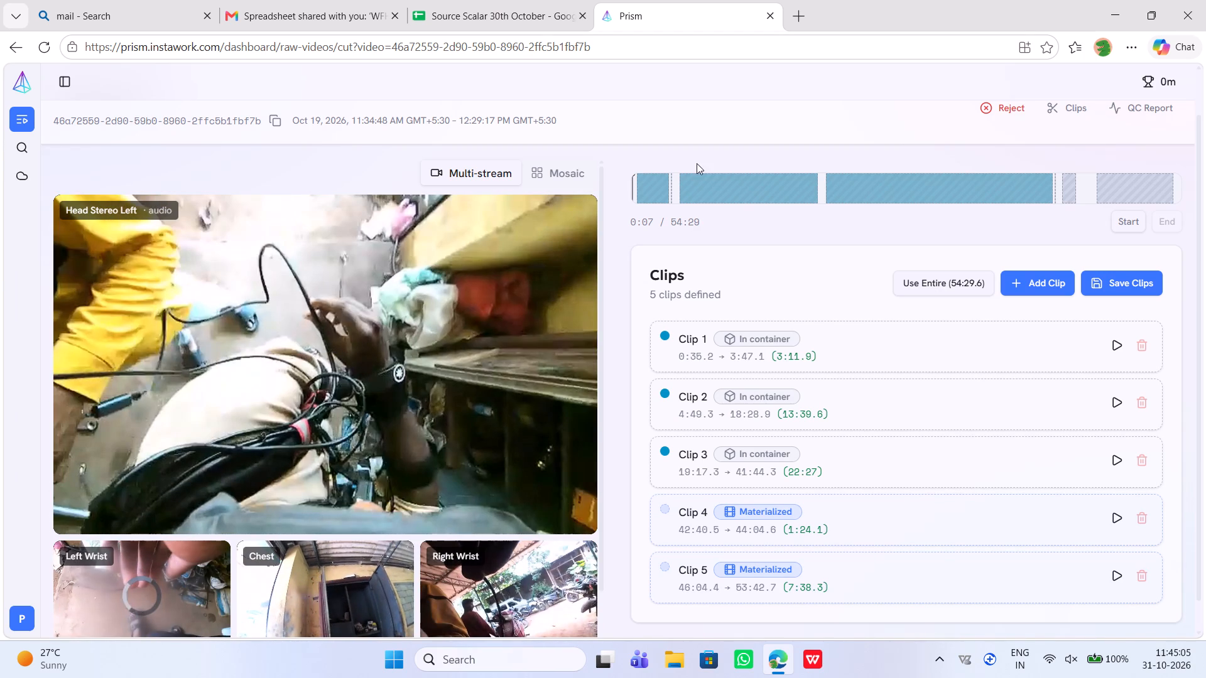
Check the recording at the start of Clip 3, at about 34:17 within it, and near the end at about 54:18.
{"action": "left_click", "coordinate": [824, 196]}
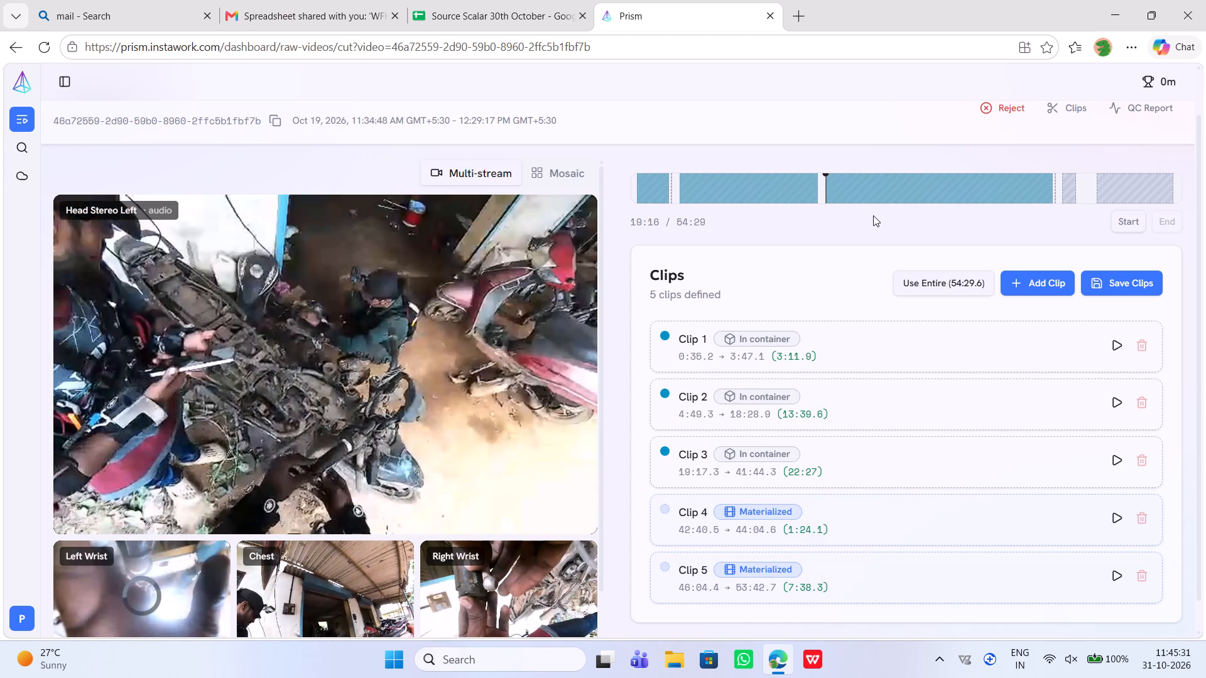
{"action": "left_click", "coordinate": [977, 188]}
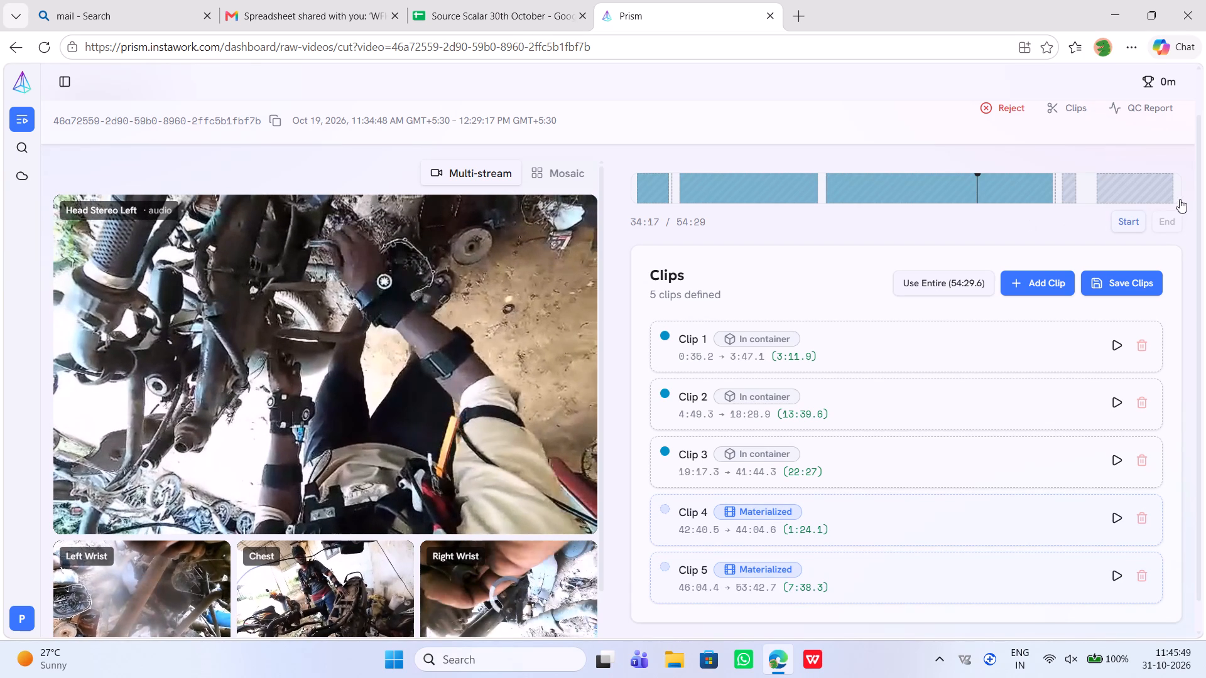
{"action": "left_click", "coordinate": [1179, 195]}
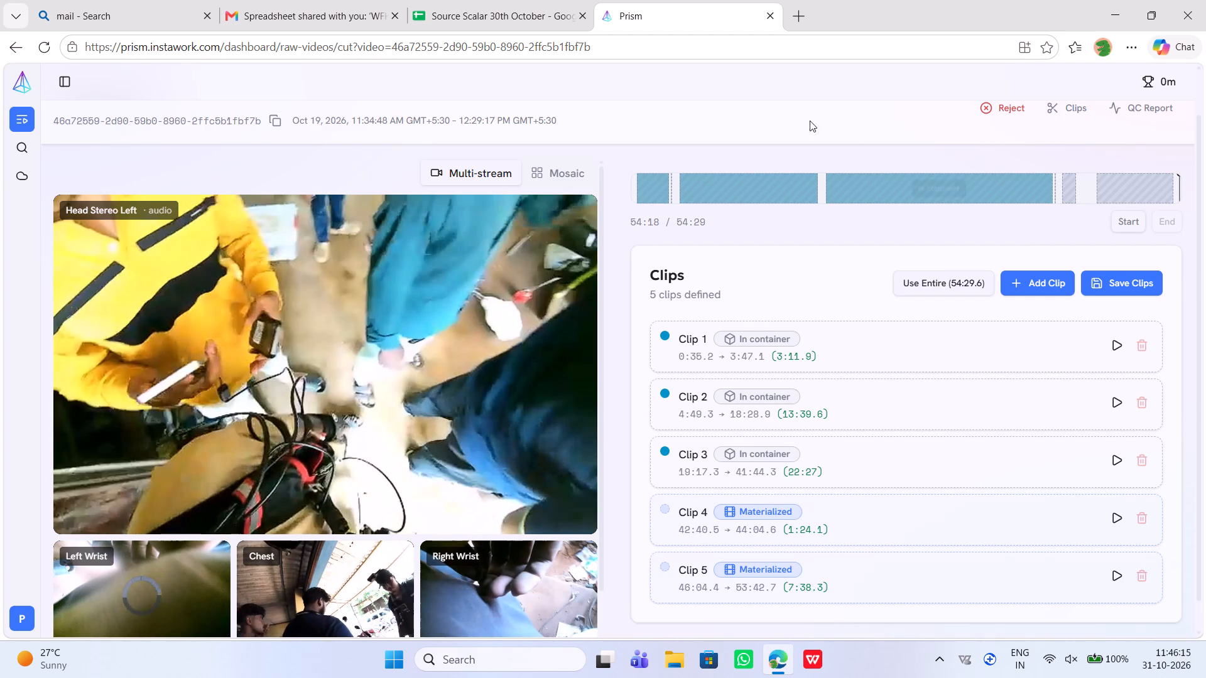
{"action": "scroll", "coordinate": [631, 124], "scroll_direction": "down", "scroll_amount": 1}
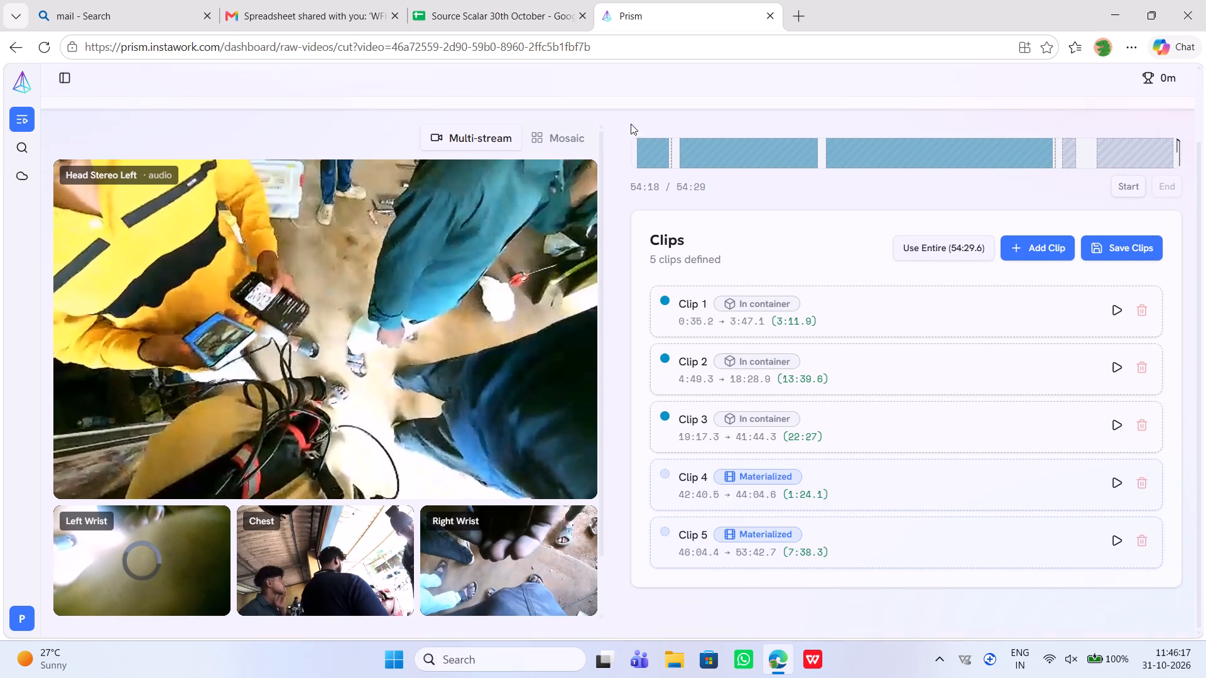
{"action": "scroll", "coordinate": [631, 124], "scroll_direction": "down", "scroll_amount": 1}
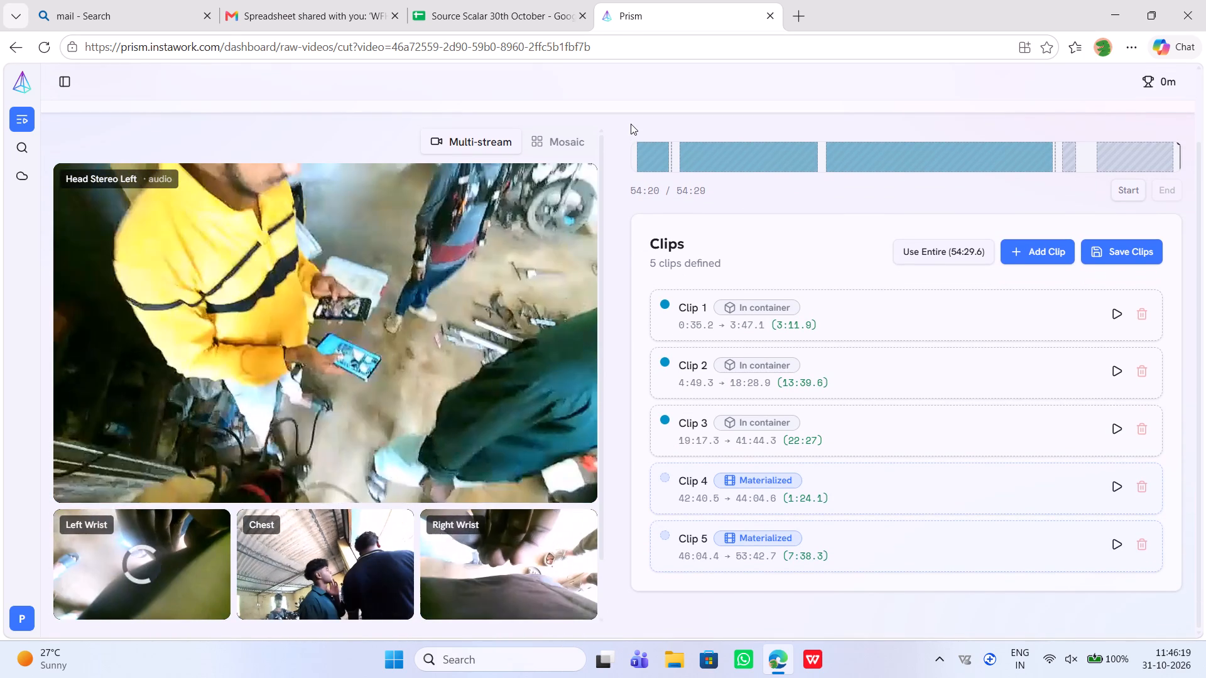
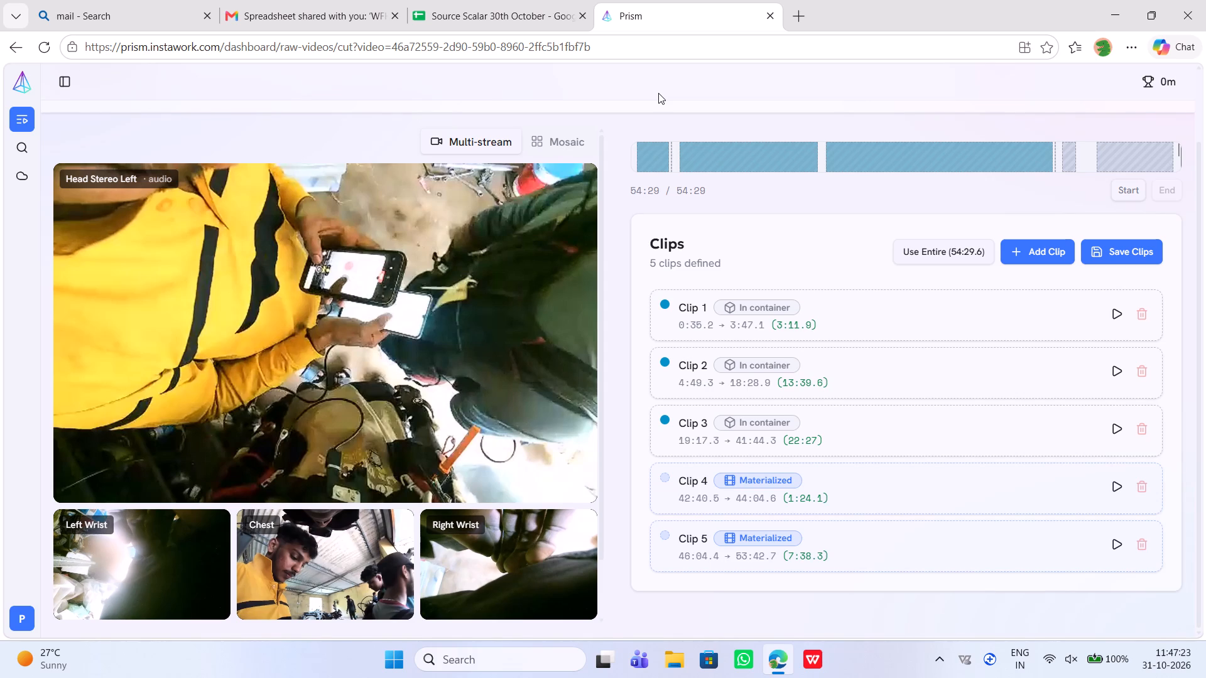
Mark the video in row 2688 as Reject and choose "Small Object Manipulation" as its reason in column AY.
{"action": "left_click", "coordinate": [770, 16]}
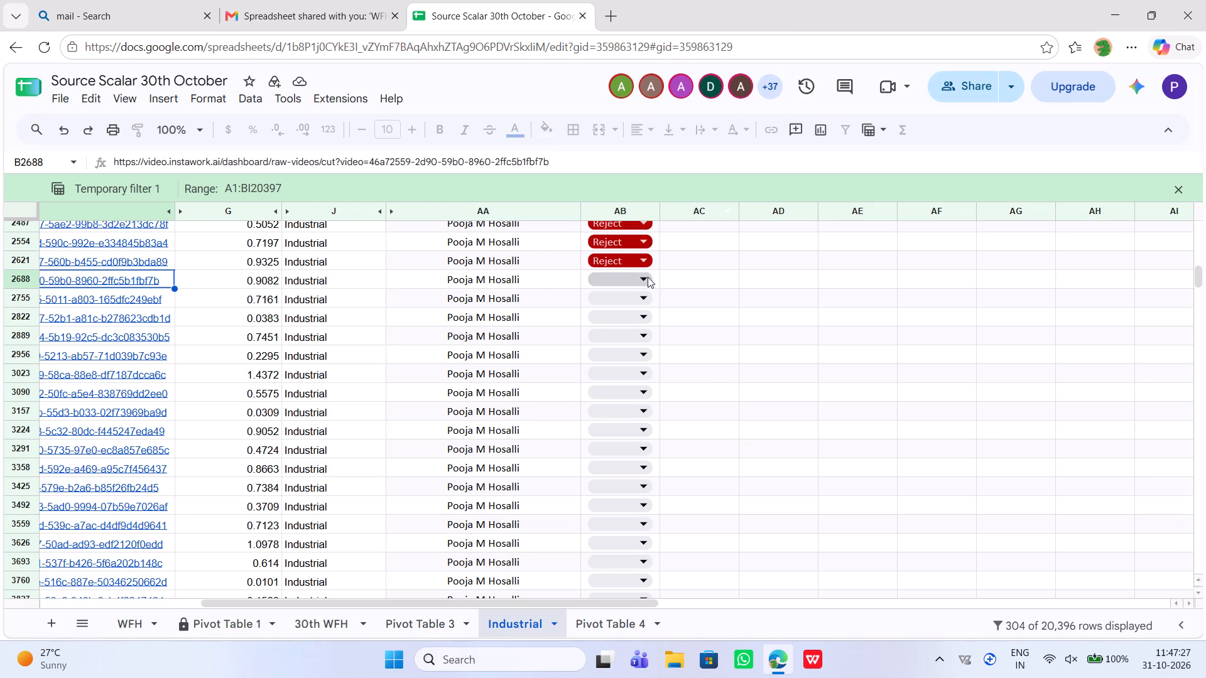
{"action": "left_click", "coordinate": [648, 277]}
{"action": "left_click", "coordinate": [678, 358]}
{"action": "scroll", "coordinate": [873, 349], "scroll_direction": "left", "scroll_amount": 3}
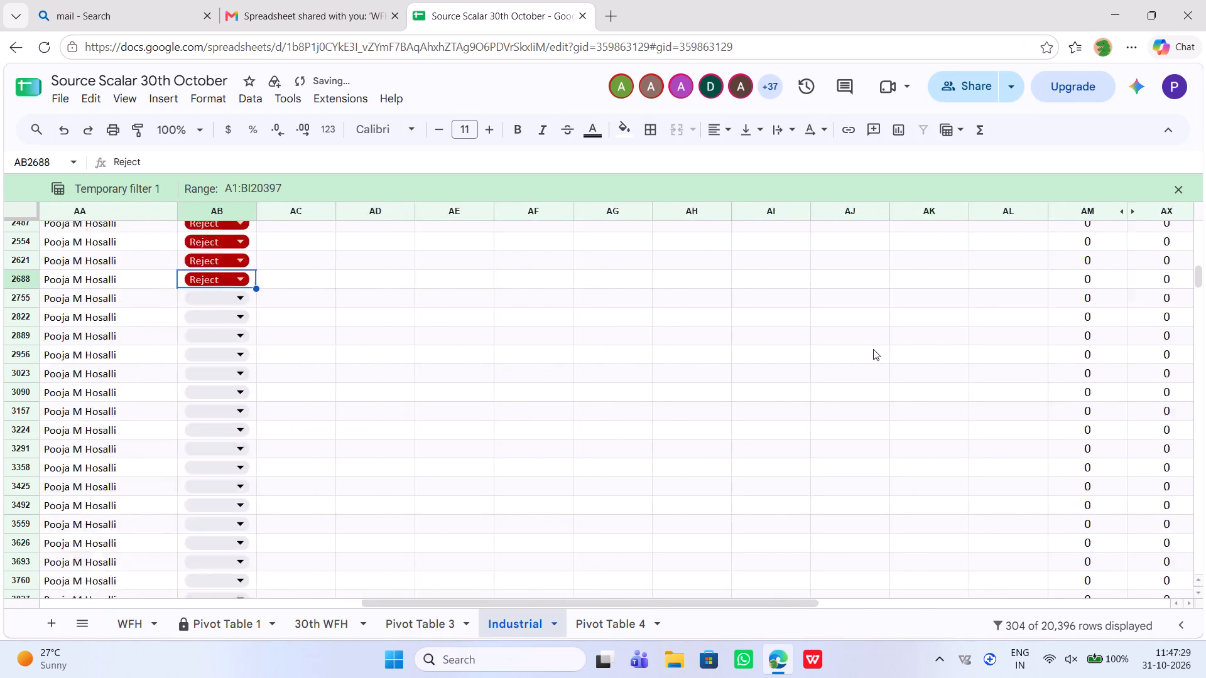
{"action": "left_click_drag", "start_coordinate": [950, 284], "coordinate": [988, 450]}
{"action": "left_click", "coordinate": [988, 450]}
Set column BA of row 2688 to NO and enter the comment "task invalid" beside it in column BB.
{"action": "scroll", "coordinate": [988, 450], "scroll_direction": "left", "scroll_amount": 2}
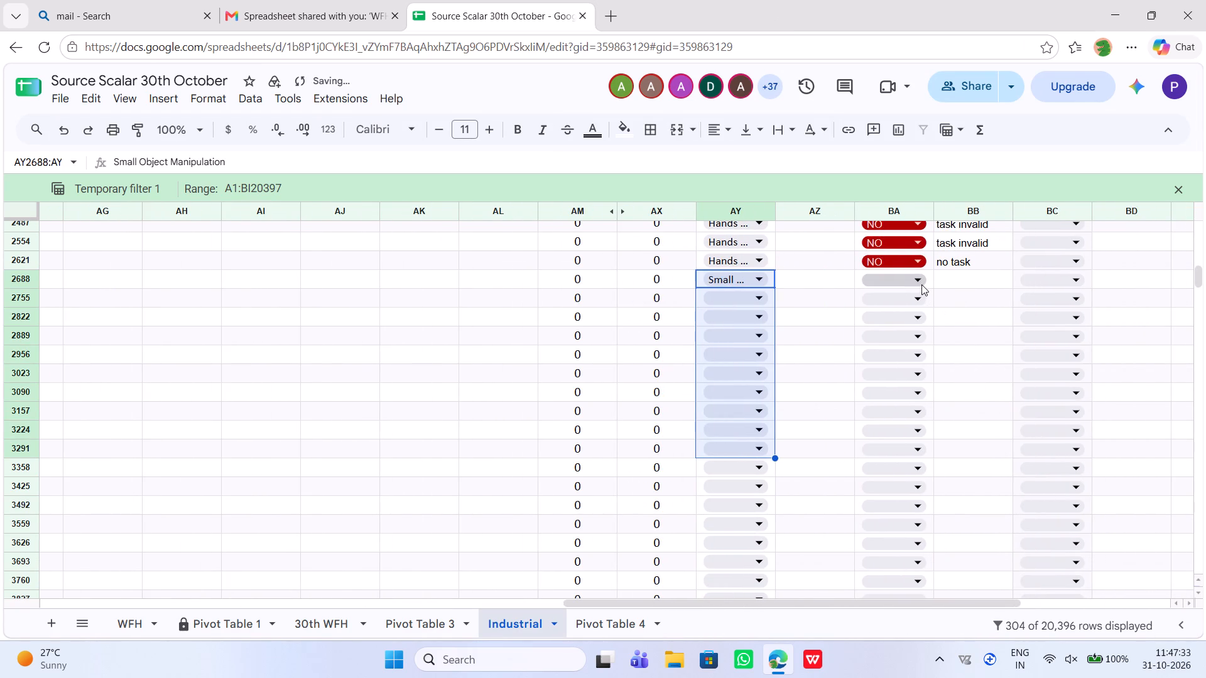
{"action": "left_click", "coordinate": [921, 284]}
{"action": "left_click", "coordinate": [922, 322]}
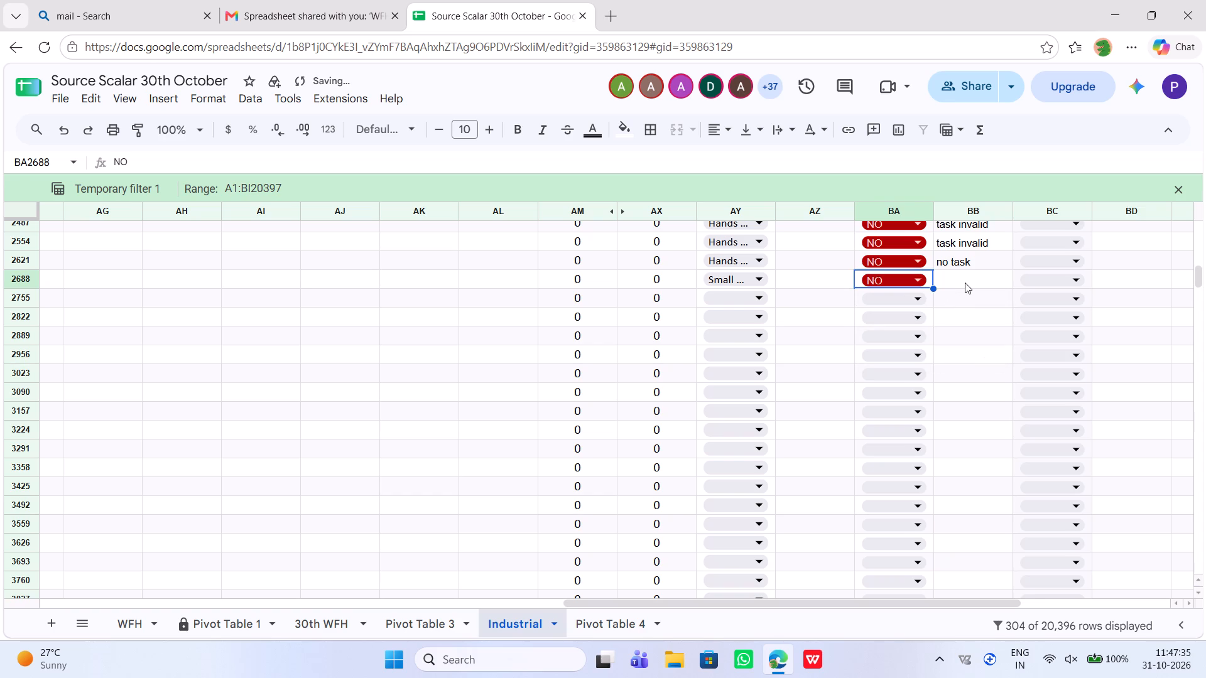
{"action": "left_click", "coordinate": [965, 282]}
{"action": "key", "text": "ctrl+v"}
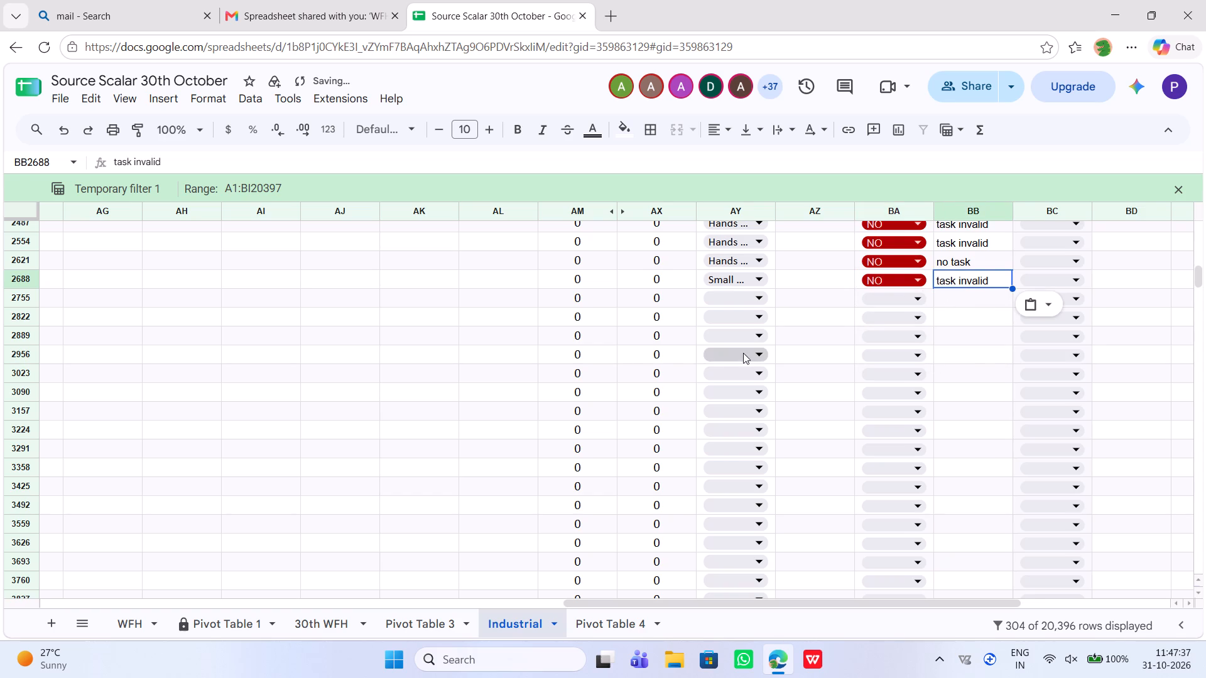
Open the video link in row 2755 of the Industrial sheet in Prism.
{"action": "scroll", "coordinate": [743, 353], "scroll_direction": "right", "scroll_amount": 7}
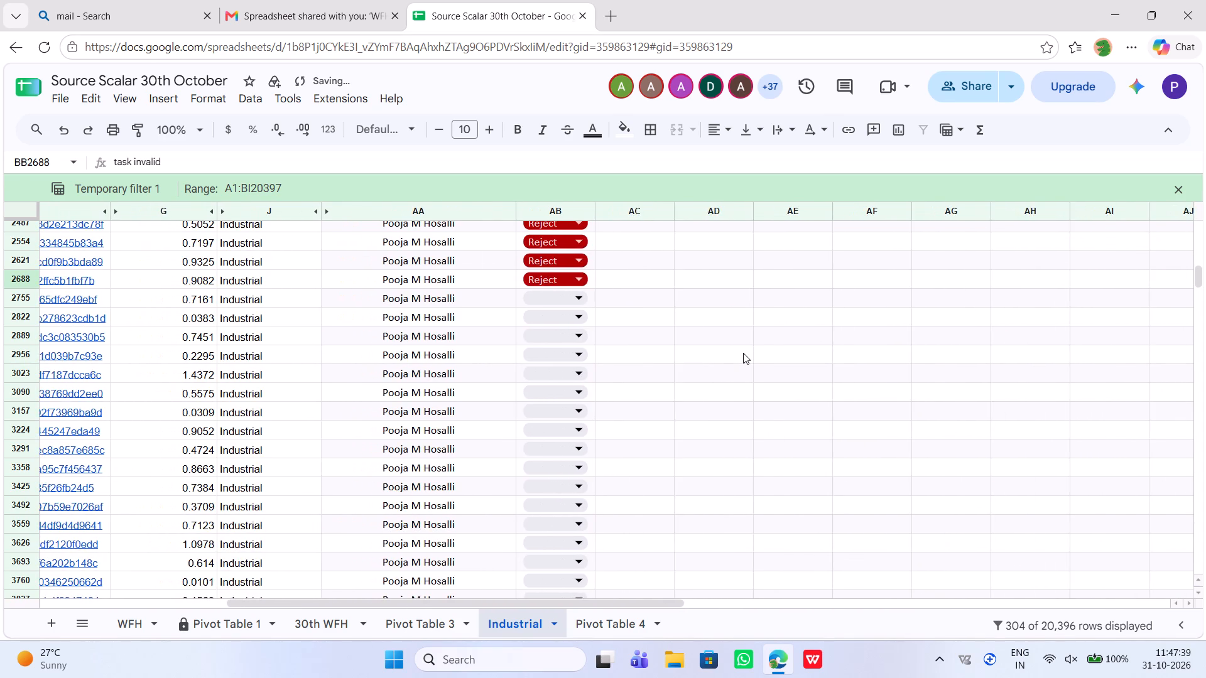
{"action": "scroll", "coordinate": [743, 353], "scroll_direction": "right", "scroll_amount": 1}
{"action": "left_click", "coordinate": [112, 296]}
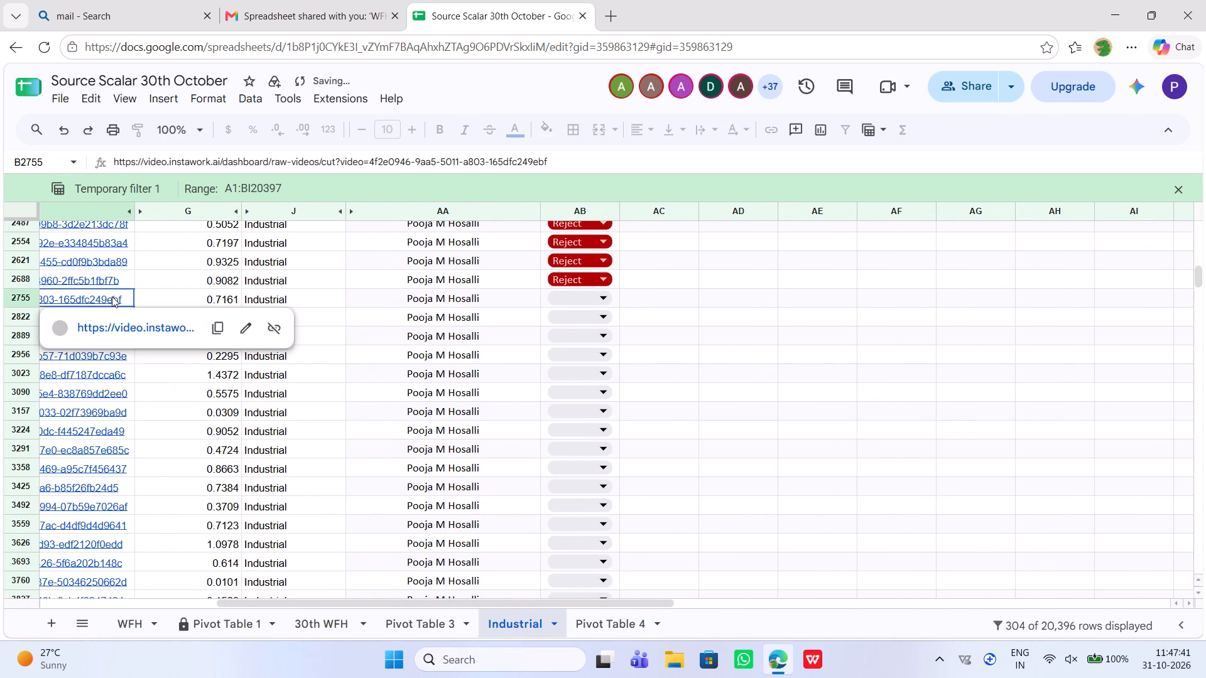
{"action": "left_click", "coordinate": [127, 324]}
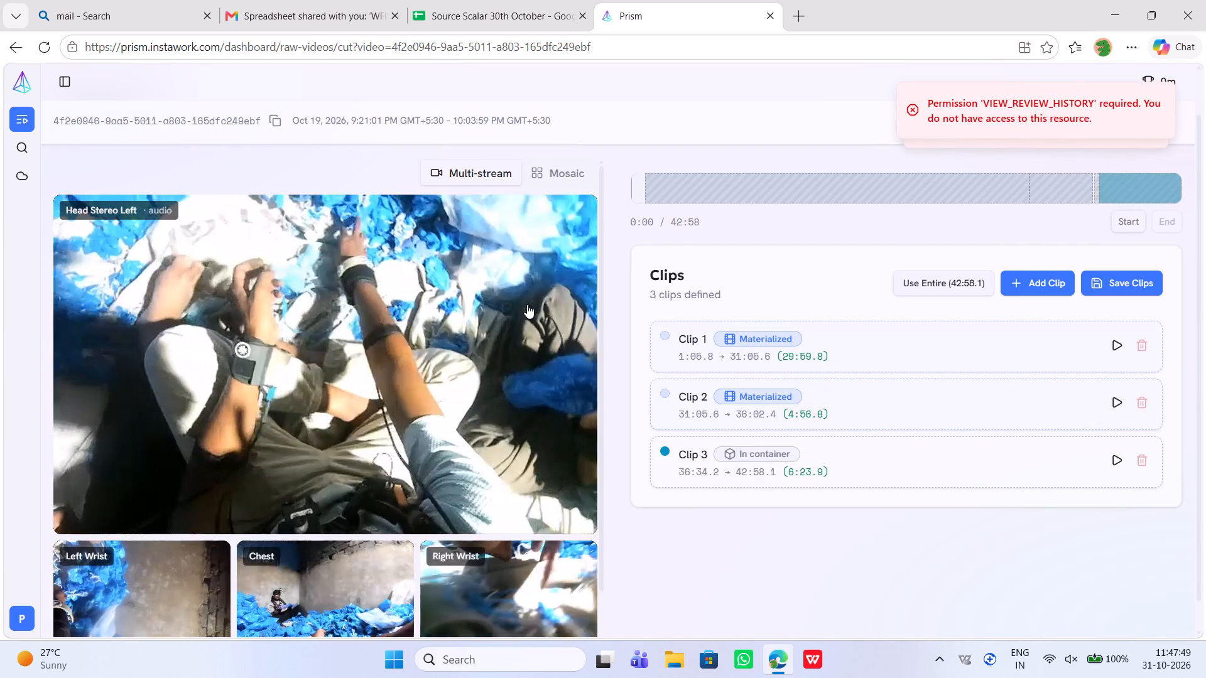
Check the recording at about 25:04, within Clip 1.
{"action": "left_click", "coordinate": [953, 202]}
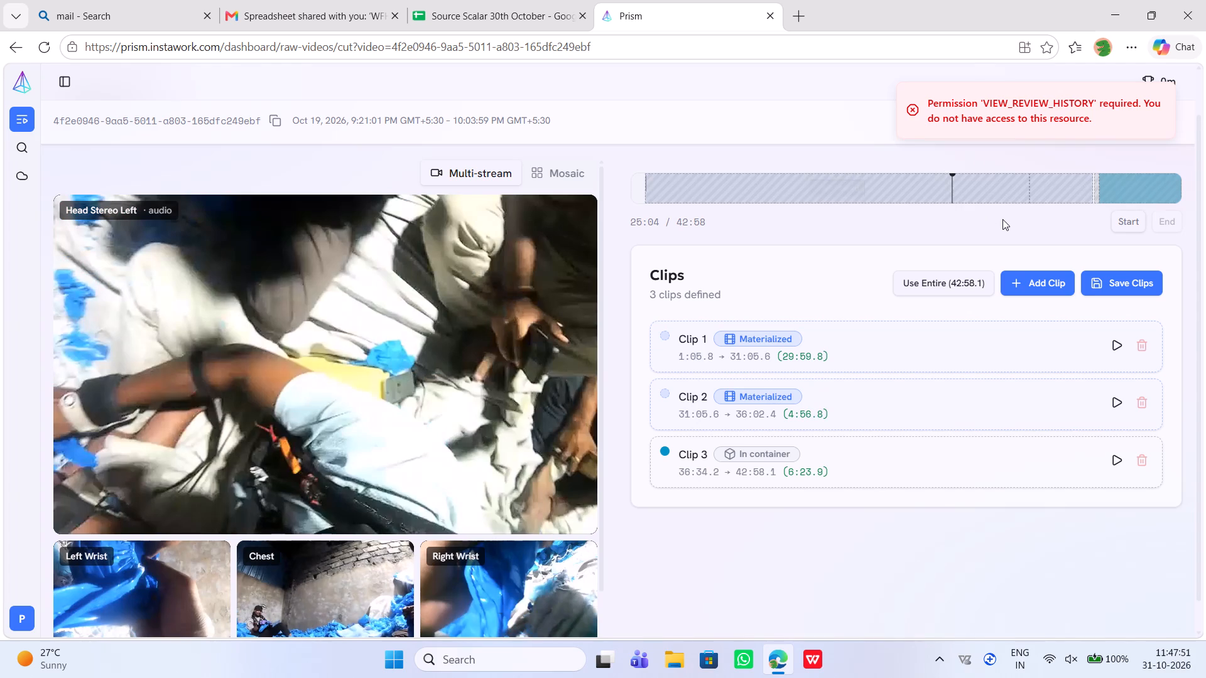
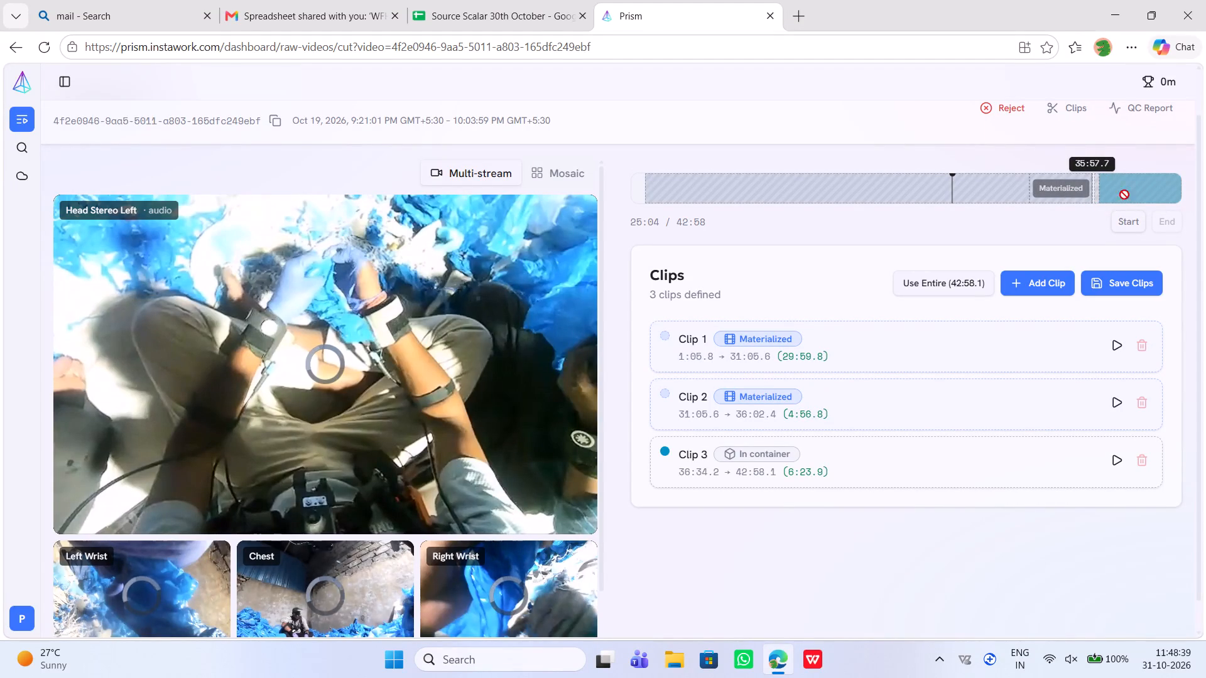
Check the last seconds of the recording, at about 42:54, within Clip 3.
{"action": "left_click_drag", "start_coordinate": [1181, 202], "coordinate": [1180, 196]}
{"action": "left_click", "coordinate": [1180, 196]}
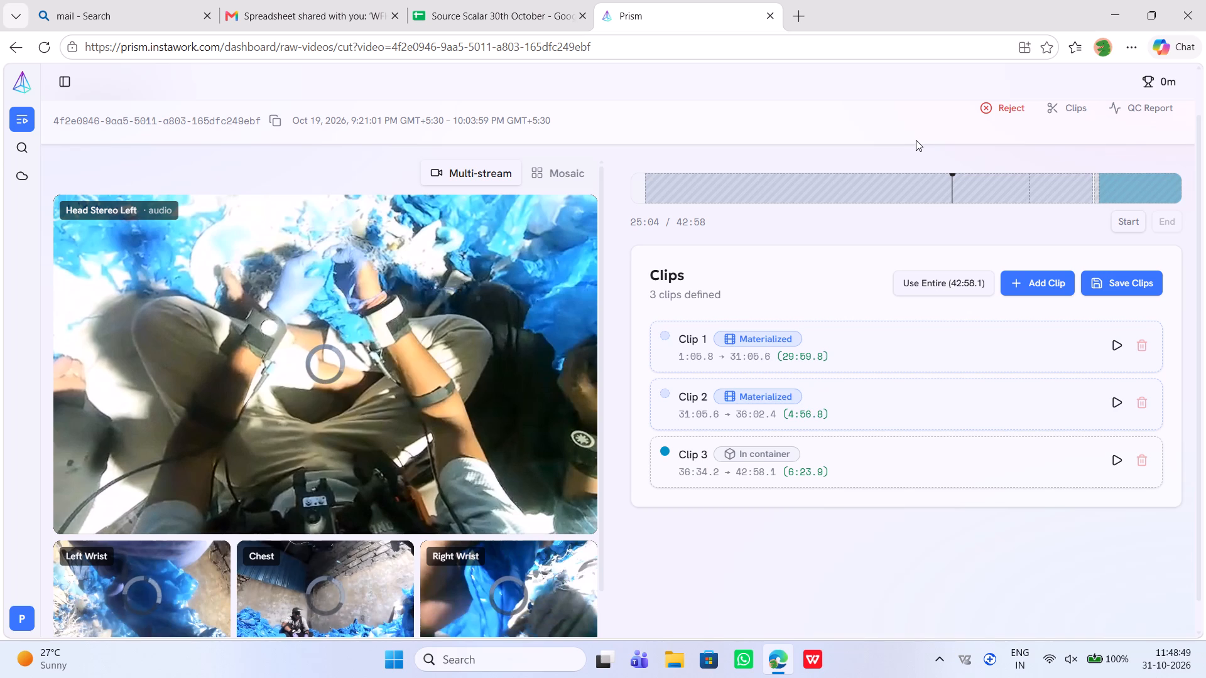
{"action": "left_click", "coordinate": [1180, 196]}
{"action": "left_click", "coordinate": [876, 111]}
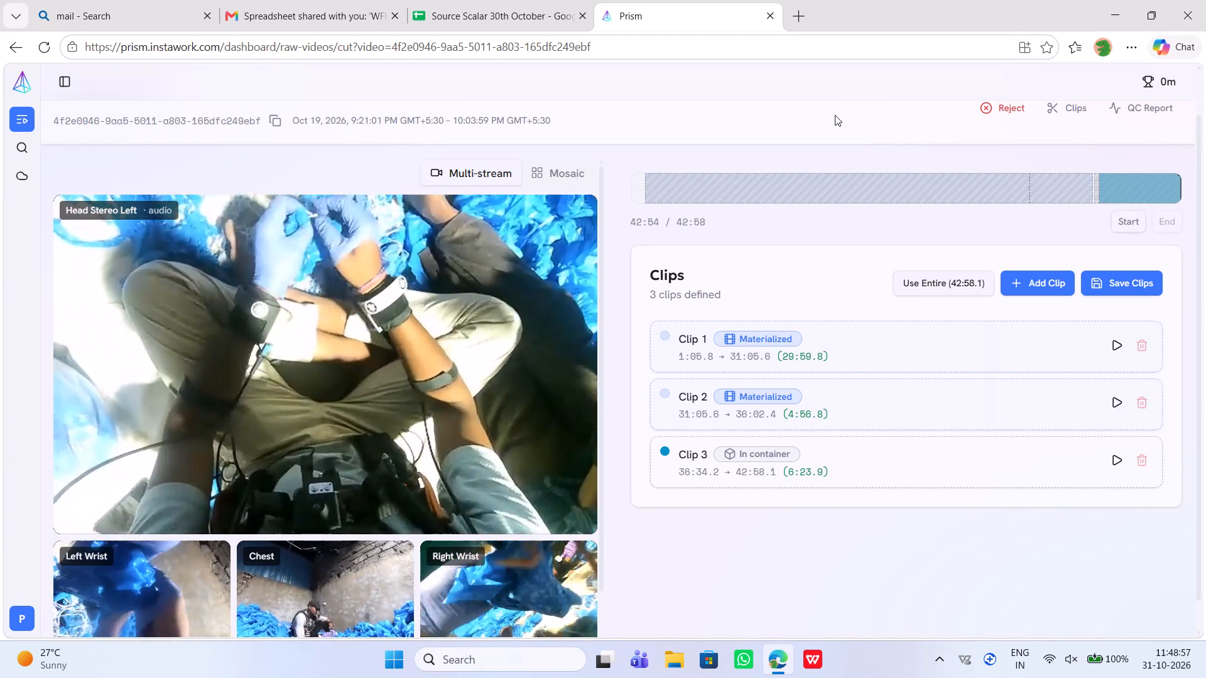
{"action": "left_click", "coordinate": [769, 128]}
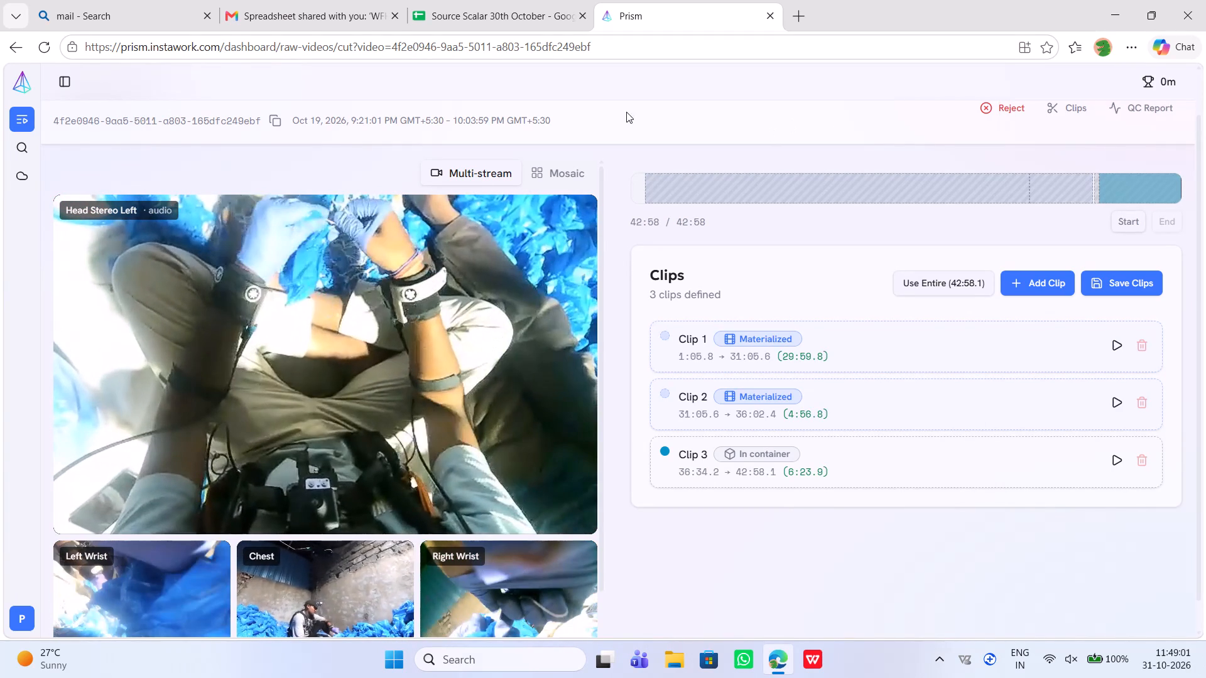
Mark the video in row 2755 as Reject and choose "Small Object Manipulation" as its reason in column AY.
{"action": "left_click", "coordinate": [537, 20]}
{"action": "left_click", "coordinate": [590, 298]}
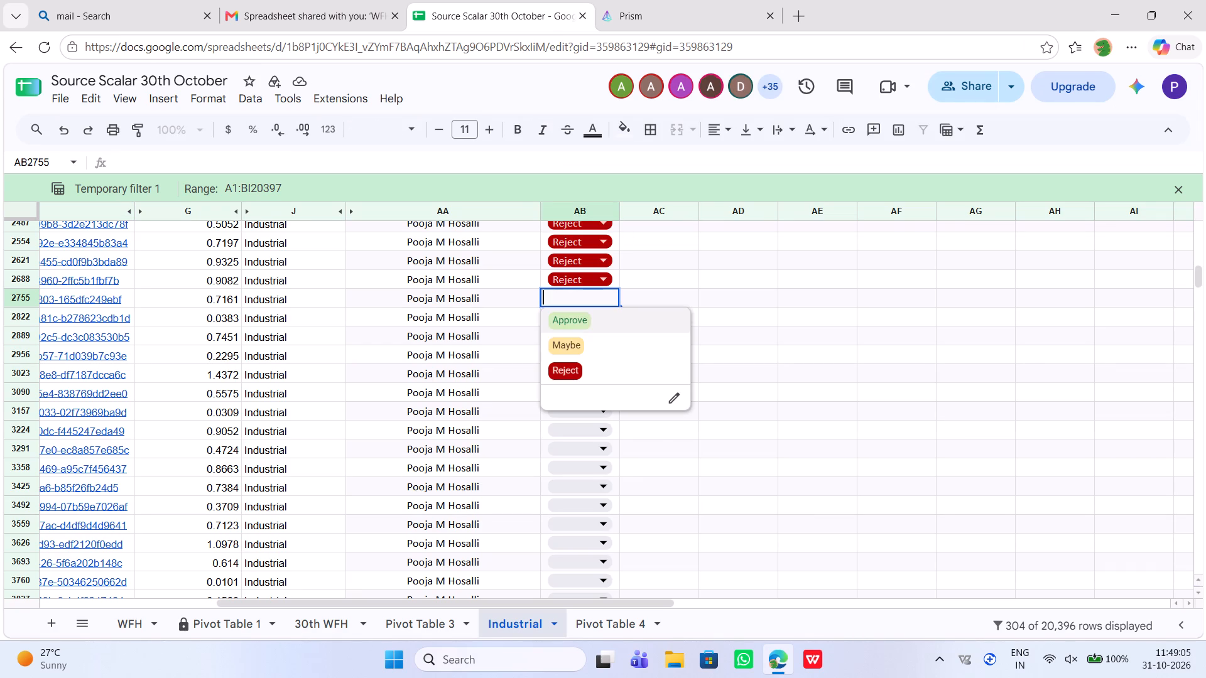
{"action": "left_click", "coordinate": [614, 363]}
{"action": "scroll", "coordinate": [796, 340], "scroll_direction": "left", "scroll_amount": 5}
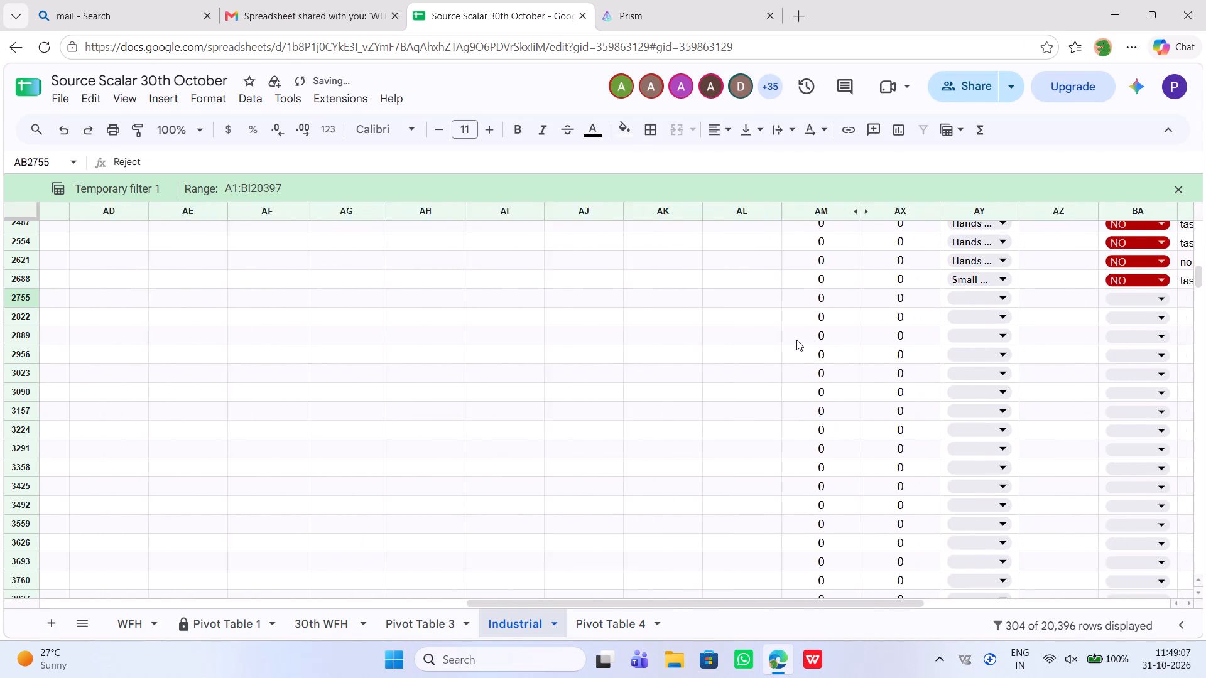
{"action": "scroll", "coordinate": [796, 340], "scroll_direction": "left", "scroll_amount": 2}
{"action": "left_click", "coordinate": [848, 299]}
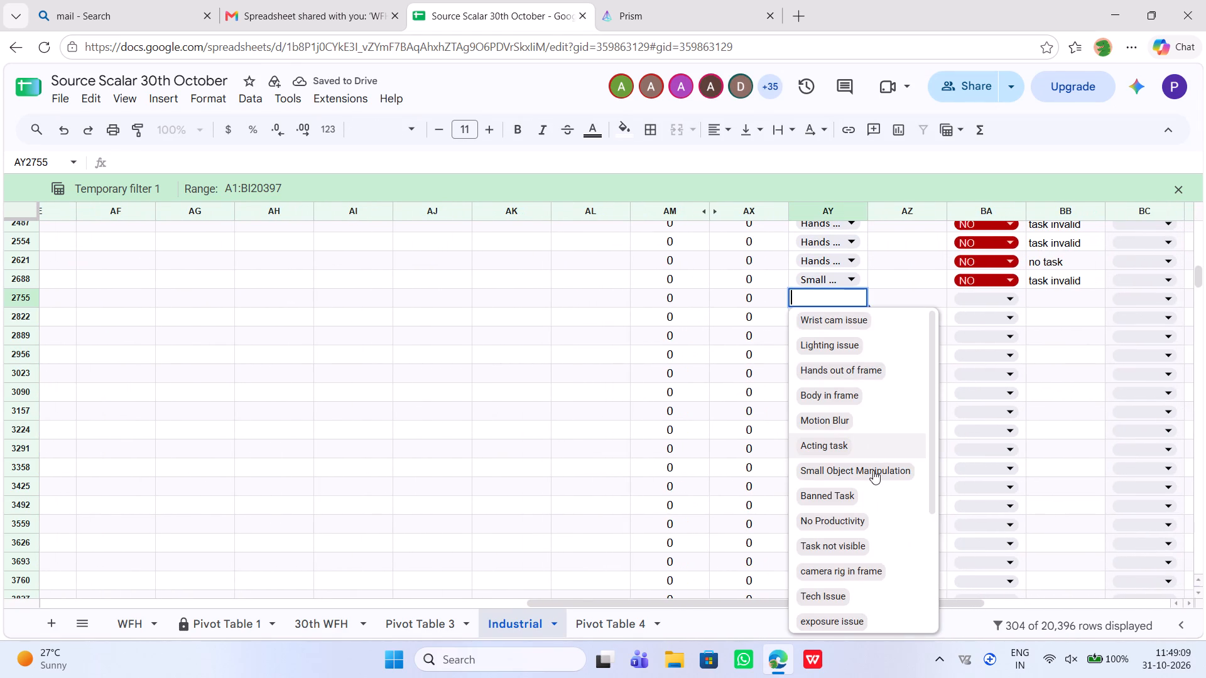
{"action": "left_click", "coordinate": [873, 468]}
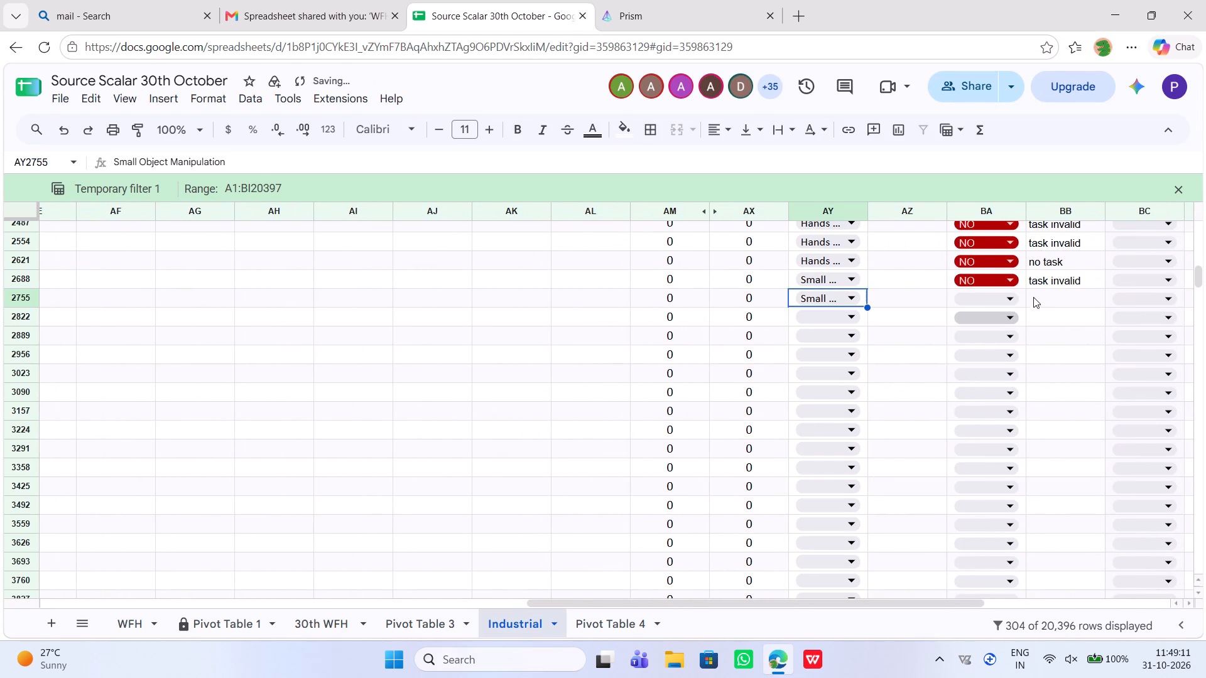
Set column BA of row 2755 to NO and enter the comment "task invalid" beside it in column BB.
{"action": "left_click", "coordinate": [1016, 297]}
{"action": "left_click", "coordinate": [1016, 348]}
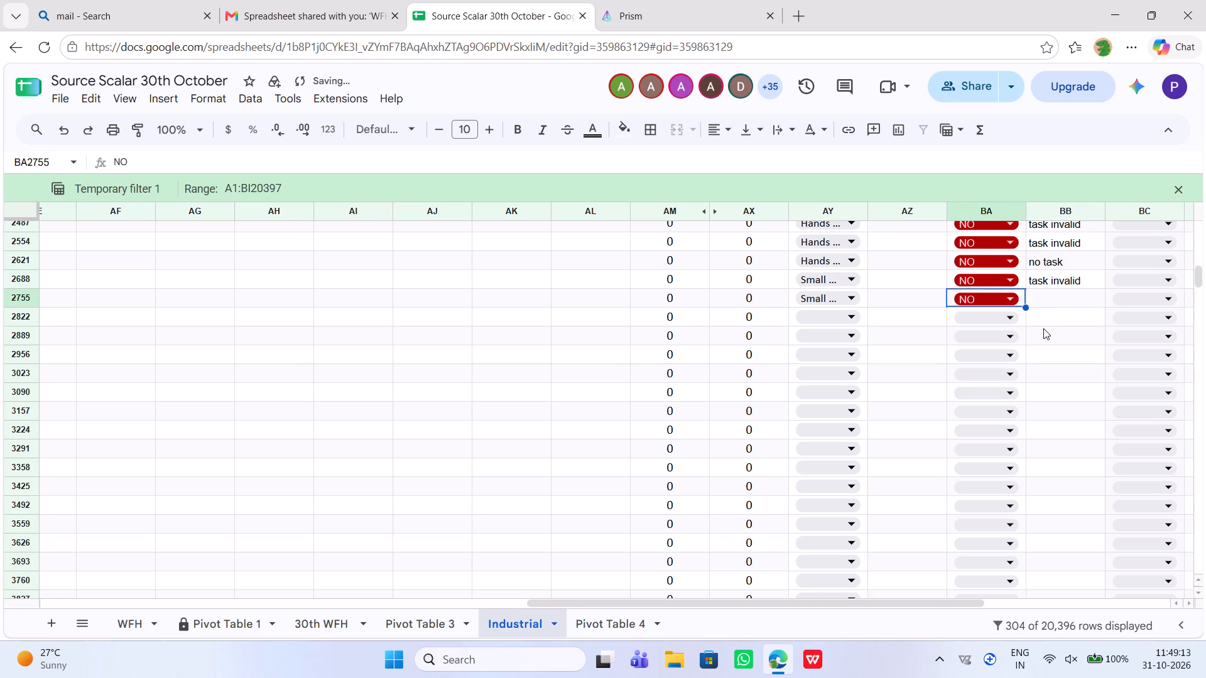
{"action": "left_click", "coordinate": [1058, 303]}
{"action": "key", "text": "ctrl+v"}
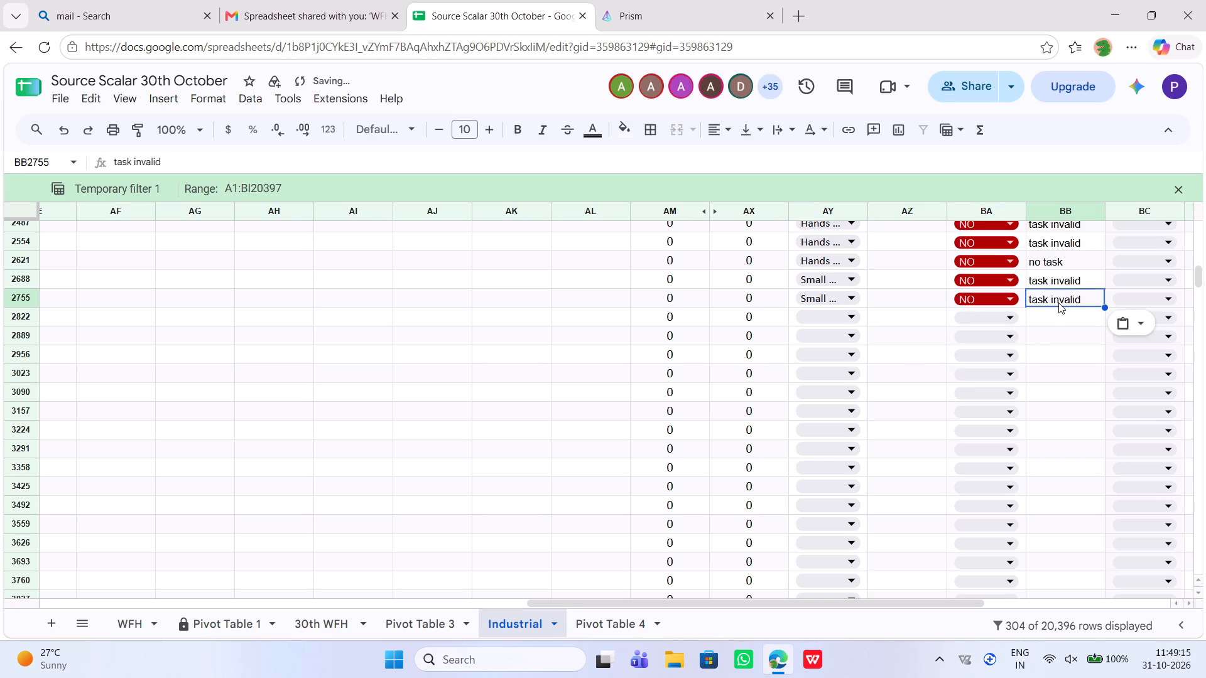
Close the reviewed video and open the video link in row 2822 of the Industrial sheet in Prism.
{"action": "scroll", "coordinate": [564, 376], "scroll_direction": "right", "scroll_amount": 5}
{"action": "scroll", "coordinate": [564, 376], "scroll_direction": "left", "scroll_amount": 1}
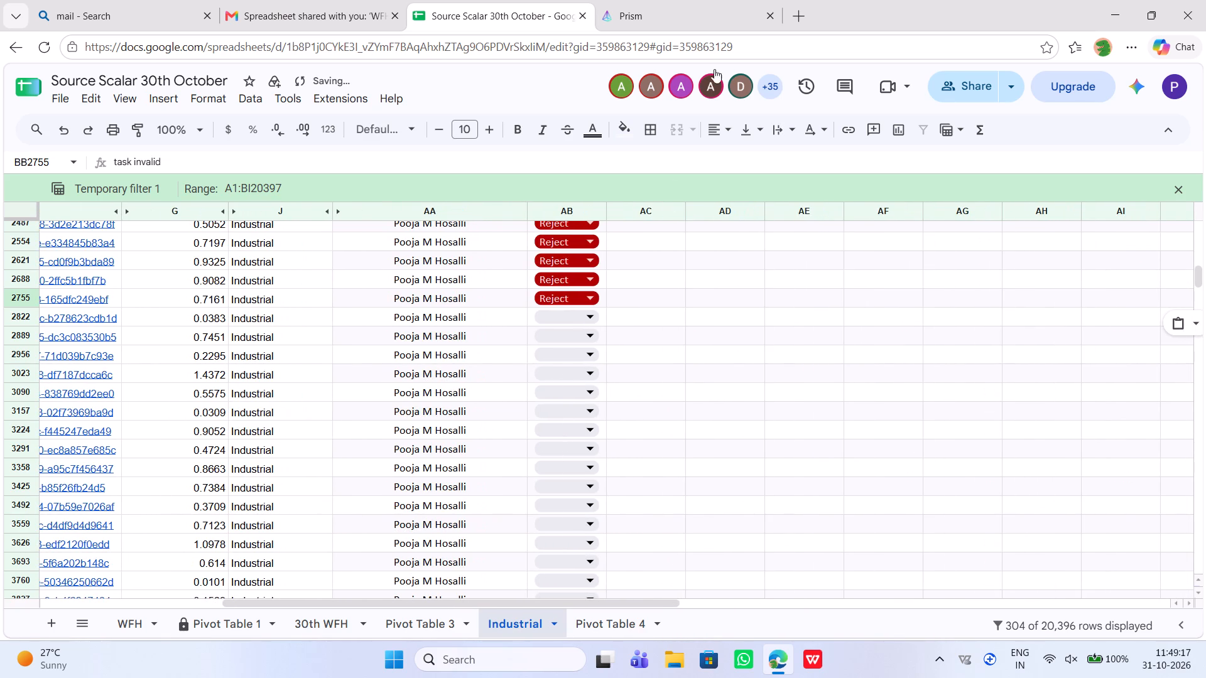
{"action": "left_click", "coordinate": [722, 22]}
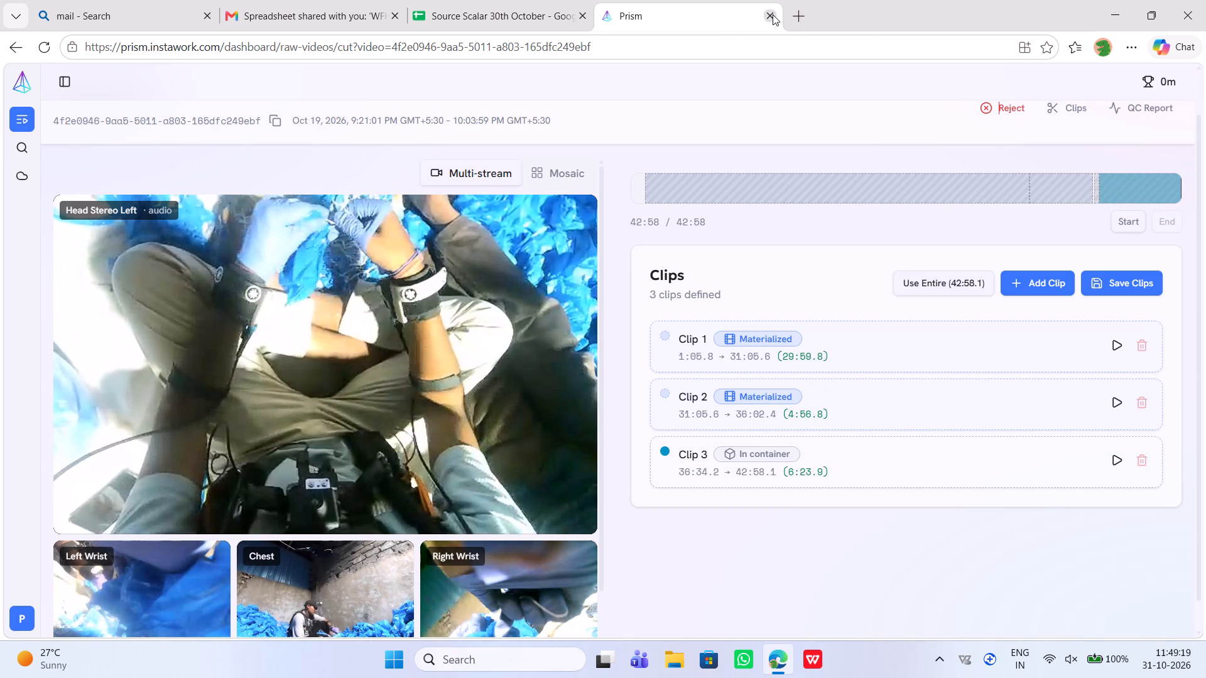
{"action": "left_click", "coordinate": [773, 14]}
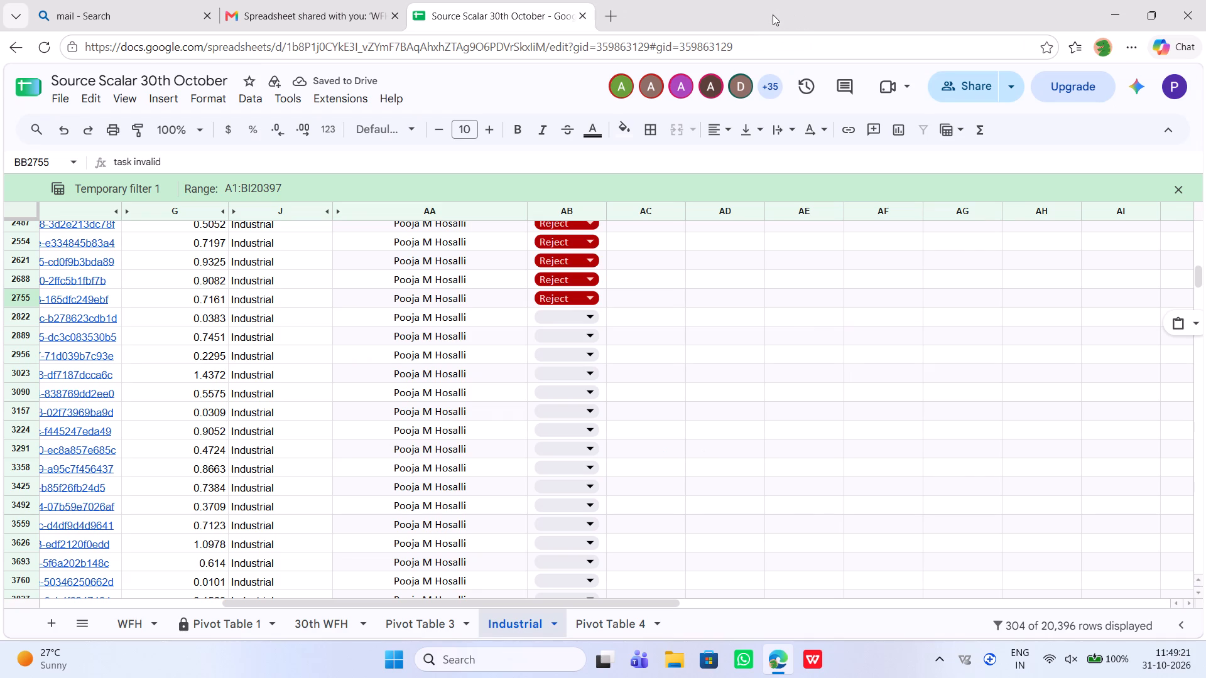
{"action": "left_click", "coordinate": [108, 321]}
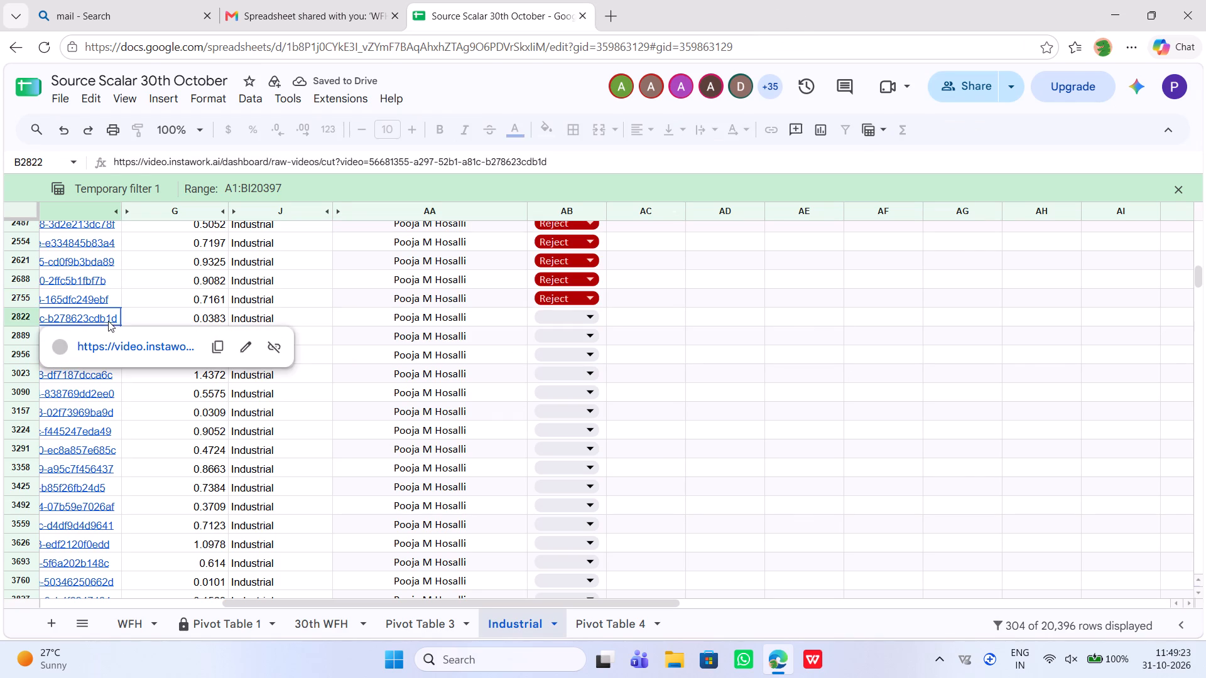
{"action": "left_click", "coordinate": [117, 339]}
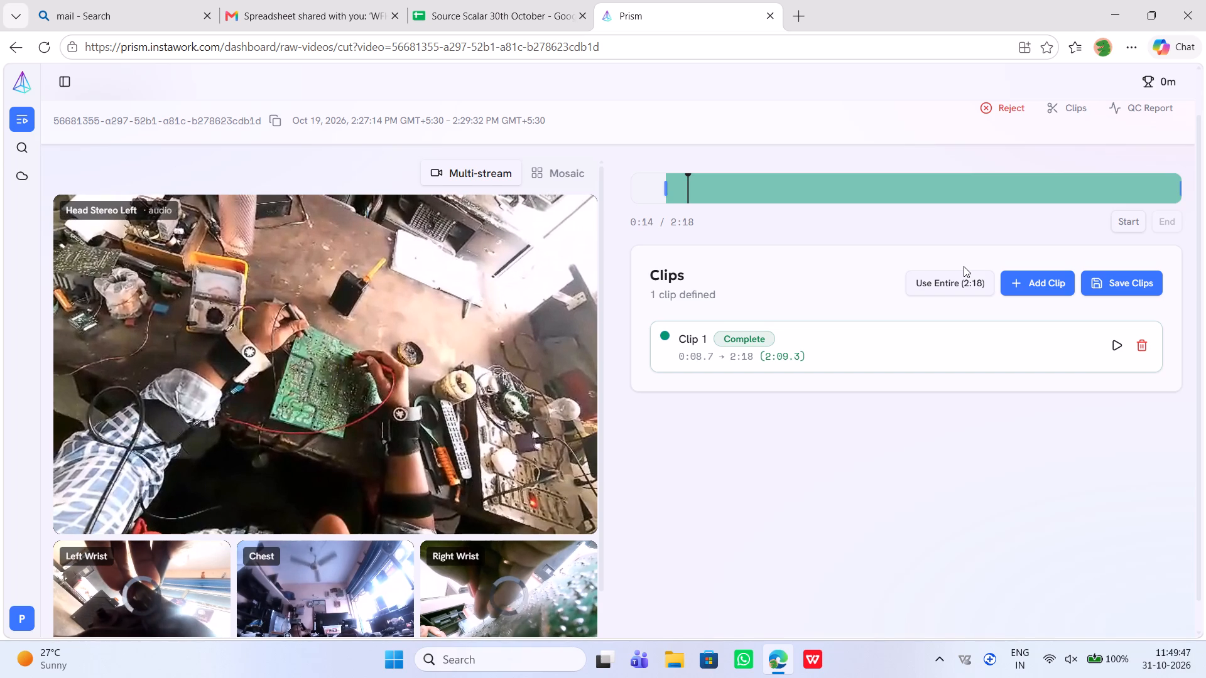
Check the recording at about 1:15 and near its end at about 2:16, within Clip 1.
{"action": "left_click", "coordinate": [928, 194]}
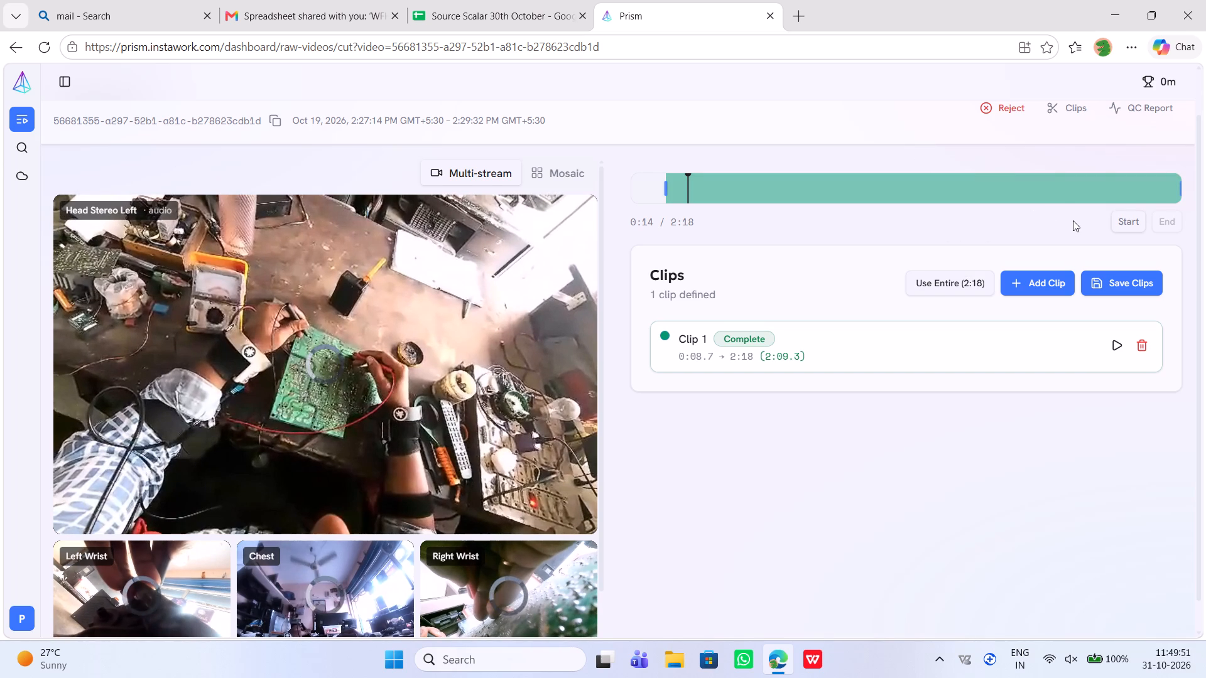
{"action": "left_click", "coordinate": [1175, 186]}
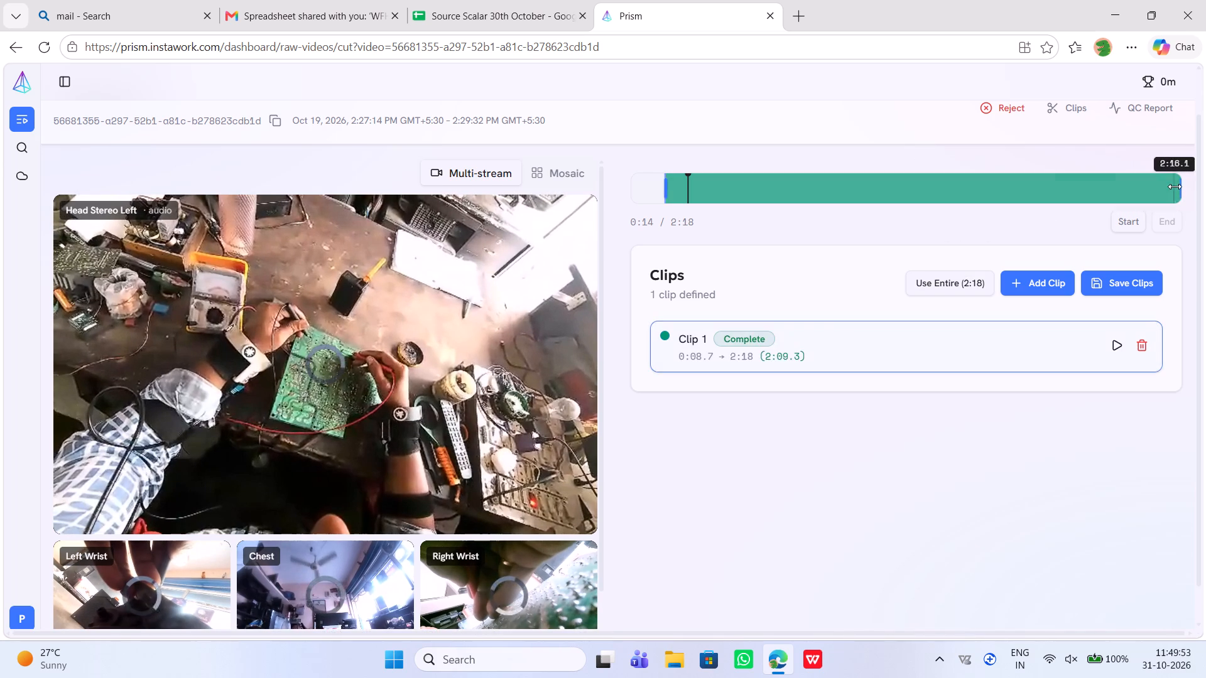
{"action": "left_click", "coordinate": [869, 116]}
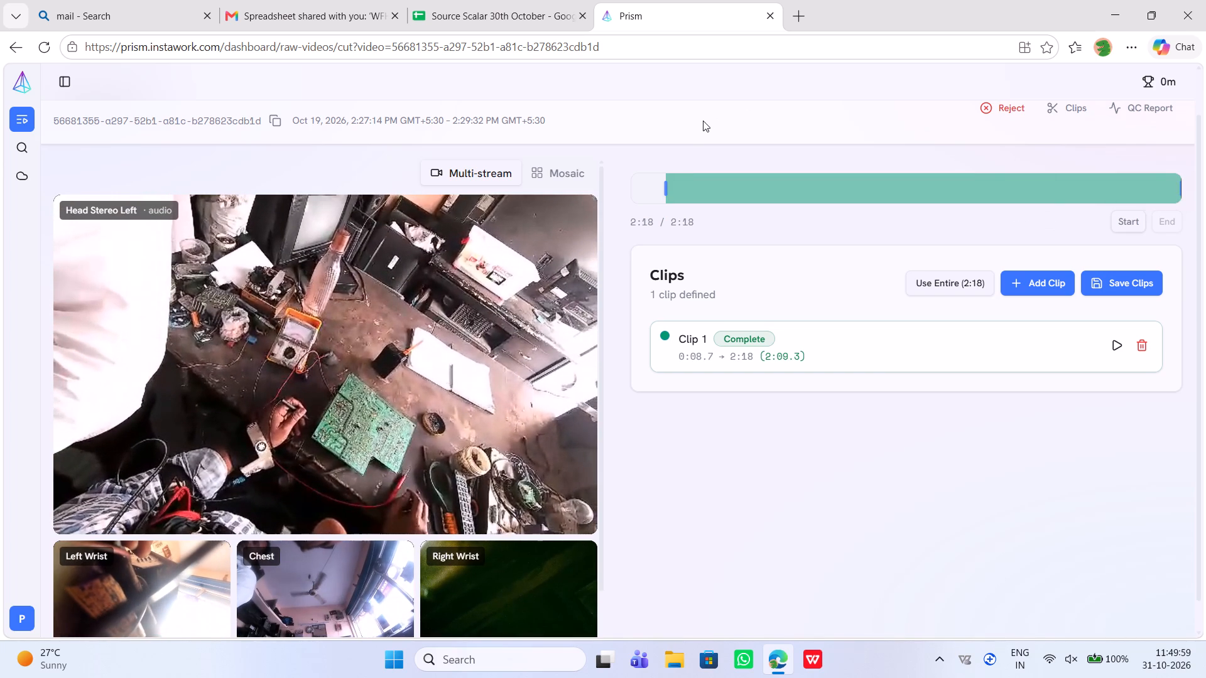
Mark the video in row 2822 as Reject and choose "Small Object Manipulation" as its reason in column AY.
{"action": "left_click", "coordinate": [483, 14]}
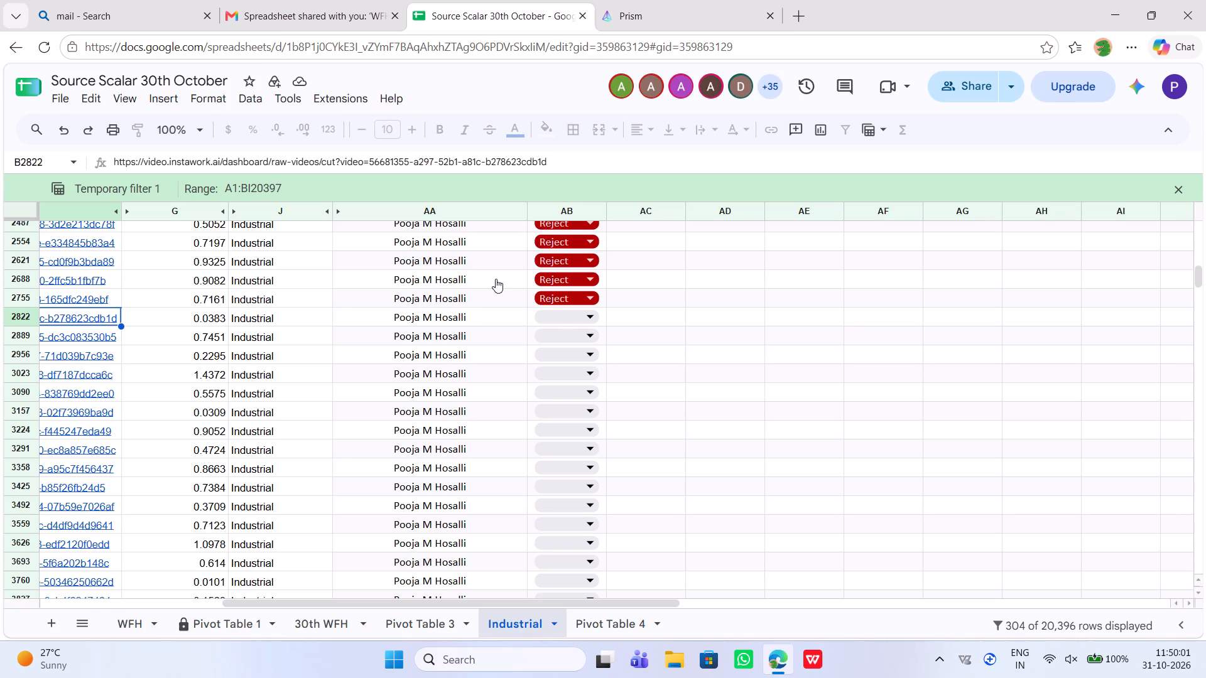
{"action": "left_click", "coordinate": [557, 315]}
{"action": "left_click", "coordinate": [607, 385]}
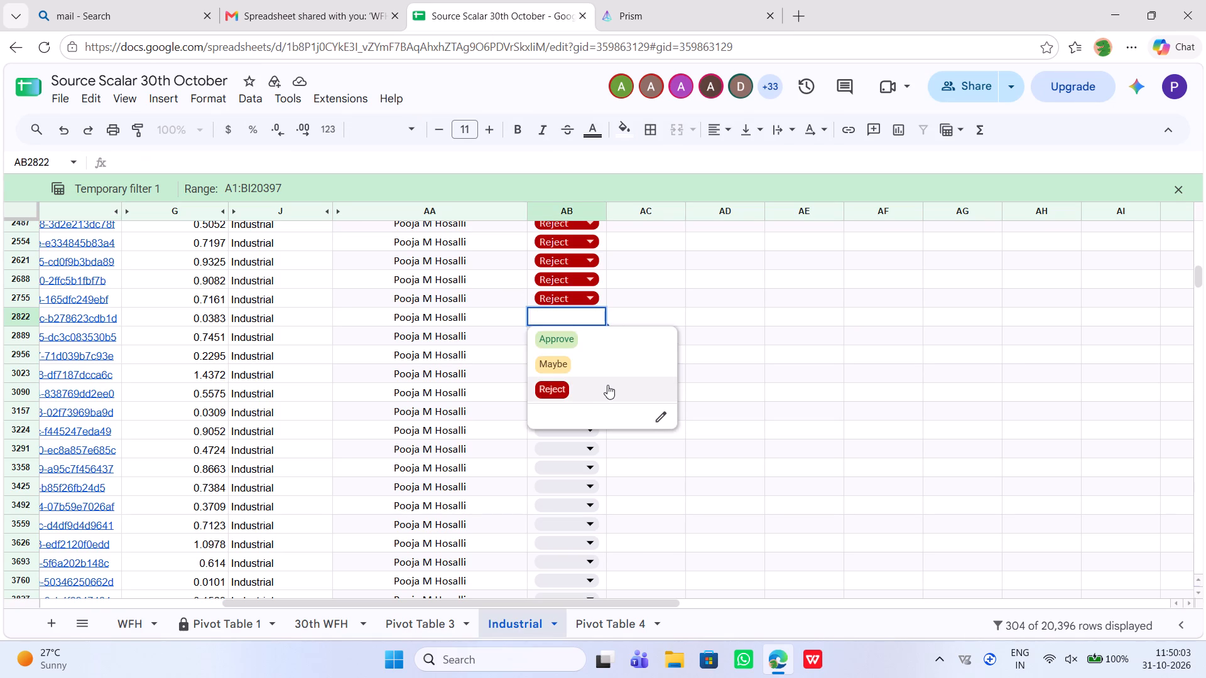
{"action": "scroll", "coordinate": [761, 375], "scroll_direction": "left", "scroll_amount": 5}
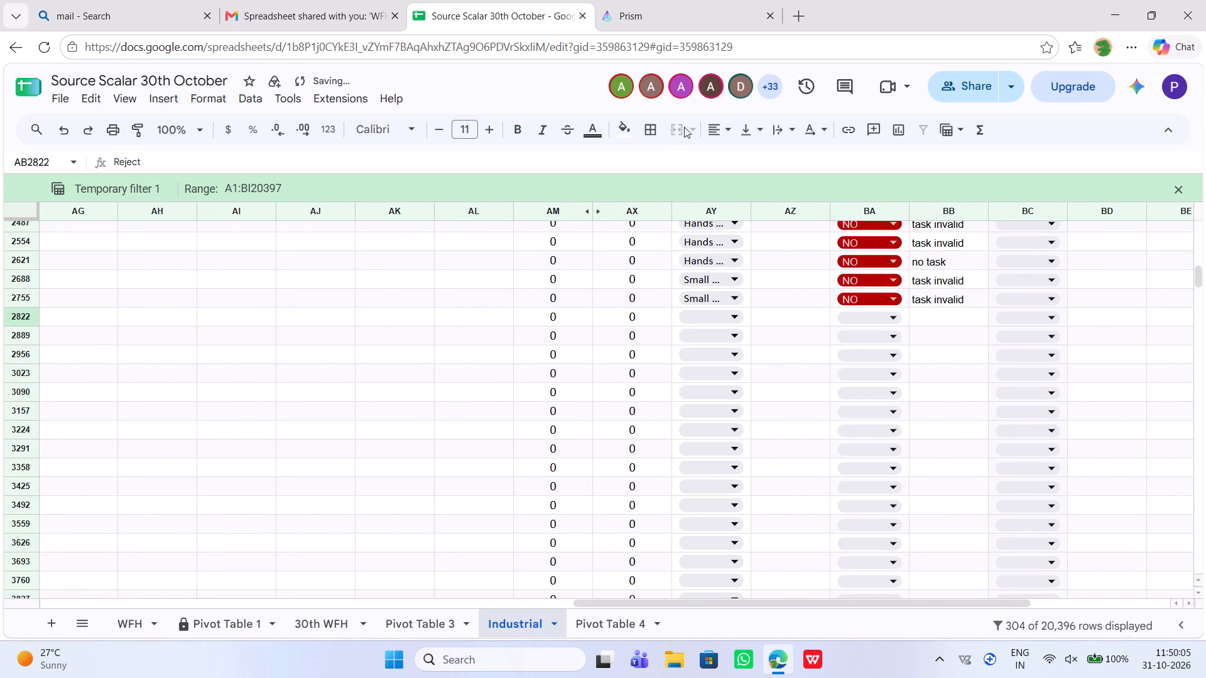
{"action": "left_click", "coordinate": [685, 12]}
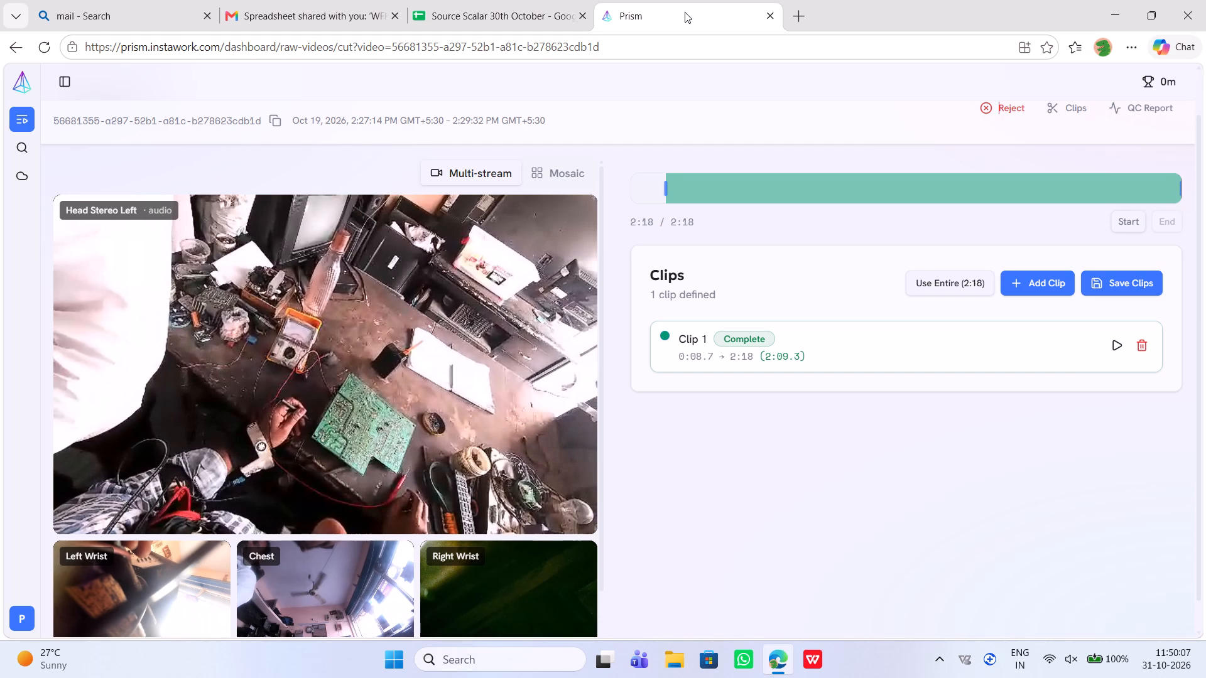
{"action": "left_click", "coordinate": [526, 19]}
{"action": "left_click_drag", "start_coordinate": [707, 319], "coordinate": [727, 372]}
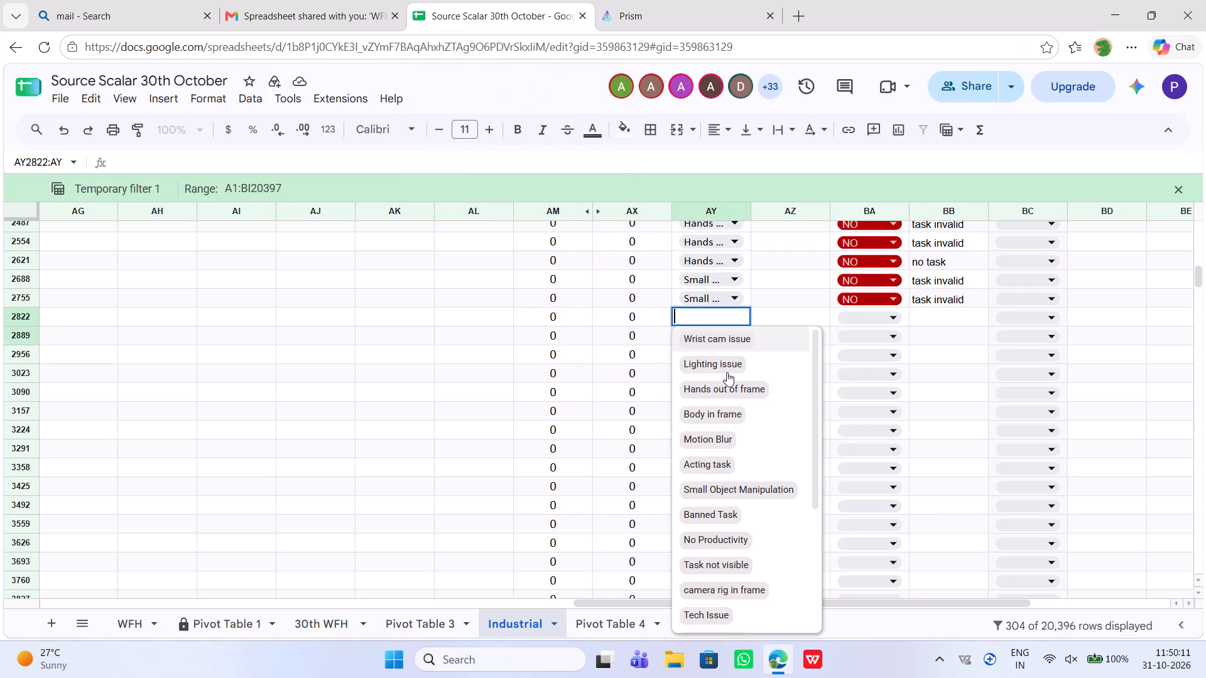
{"action": "left_click_drag", "start_coordinate": [727, 372], "coordinate": [749, 478]}
{"action": "left_click", "coordinate": [749, 478]}
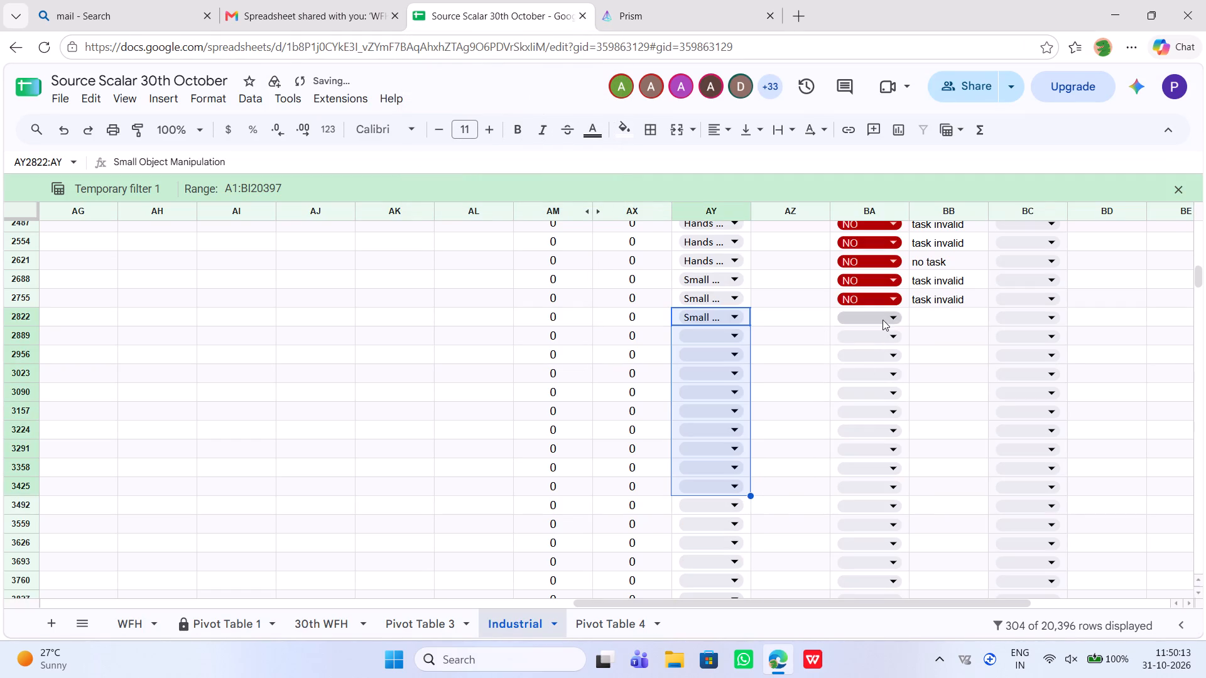
Set column BA of row 2822 to NO and enter the comment "task invalid" beside it in column BB.
{"action": "left_click", "coordinate": [883, 320]}
{"action": "left_click", "coordinate": [888, 355]}
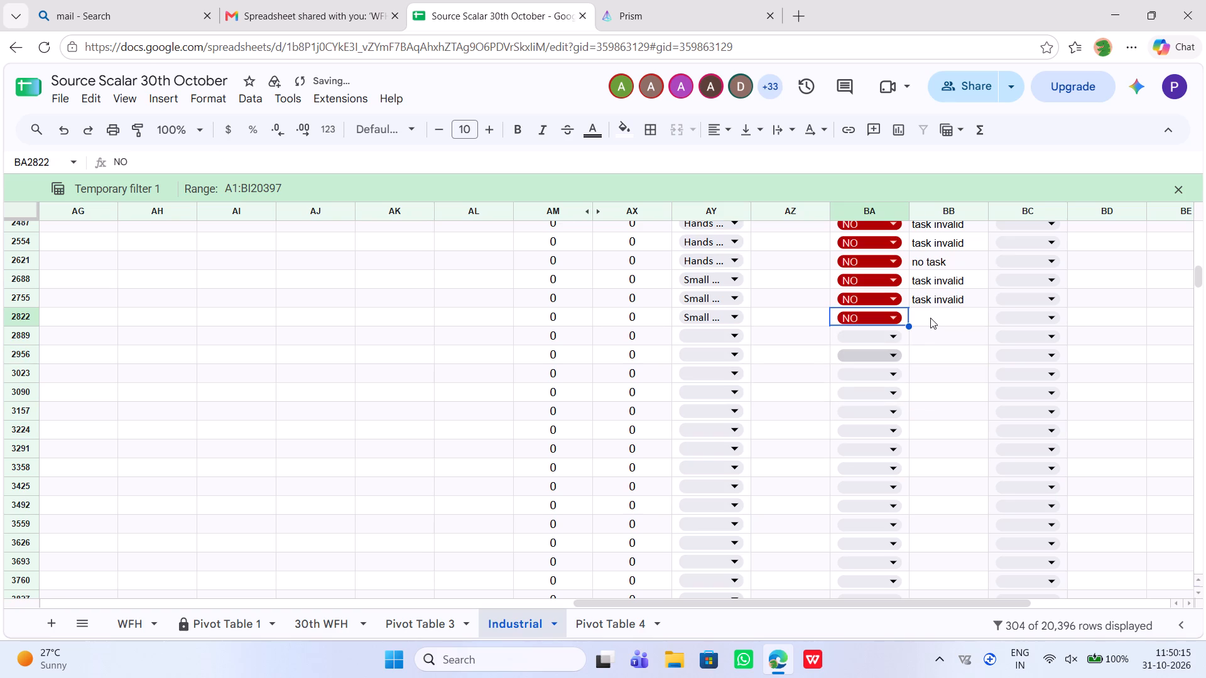
{"action": "left_click", "coordinate": [930, 318]}
{"action": "key", "text": "ctrl+v"}
Close the reviewed video and open the video link in row 2889 of the Industrial sheet in Prism.
{"action": "scroll", "coordinate": [930, 318], "scroll_direction": "right", "scroll_amount": 2}
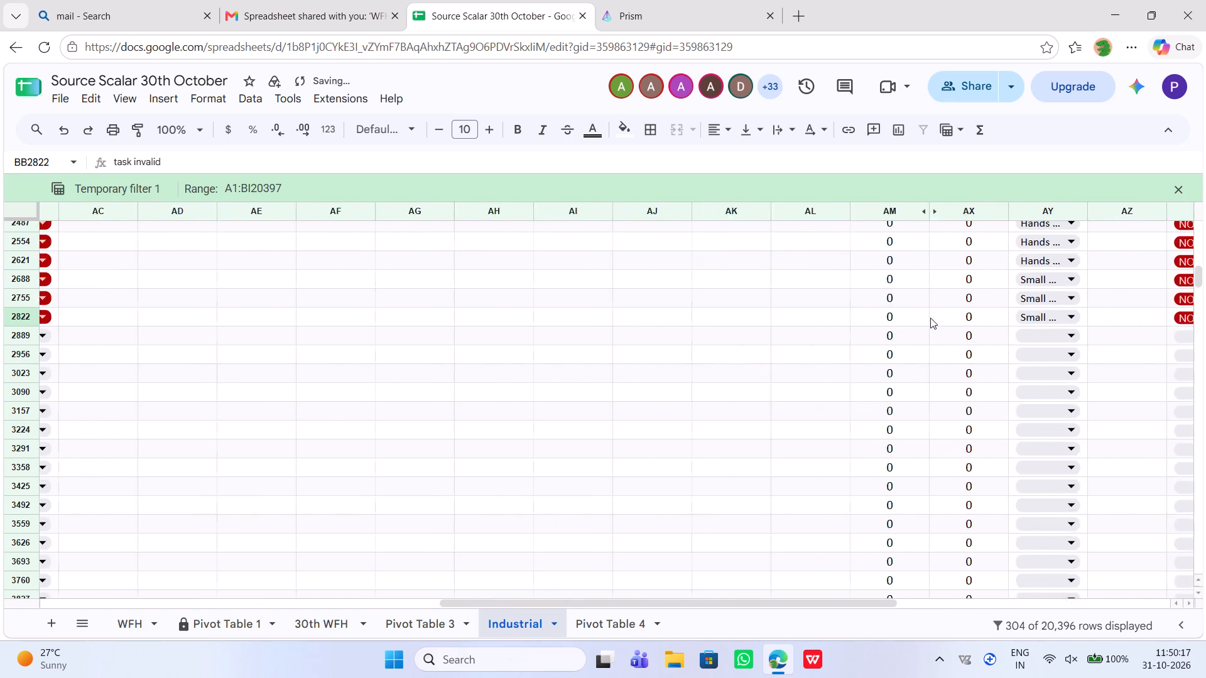
{"action": "scroll", "coordinate": [930, 318], "scroll_direction": "right", "scroll_amount": 5}
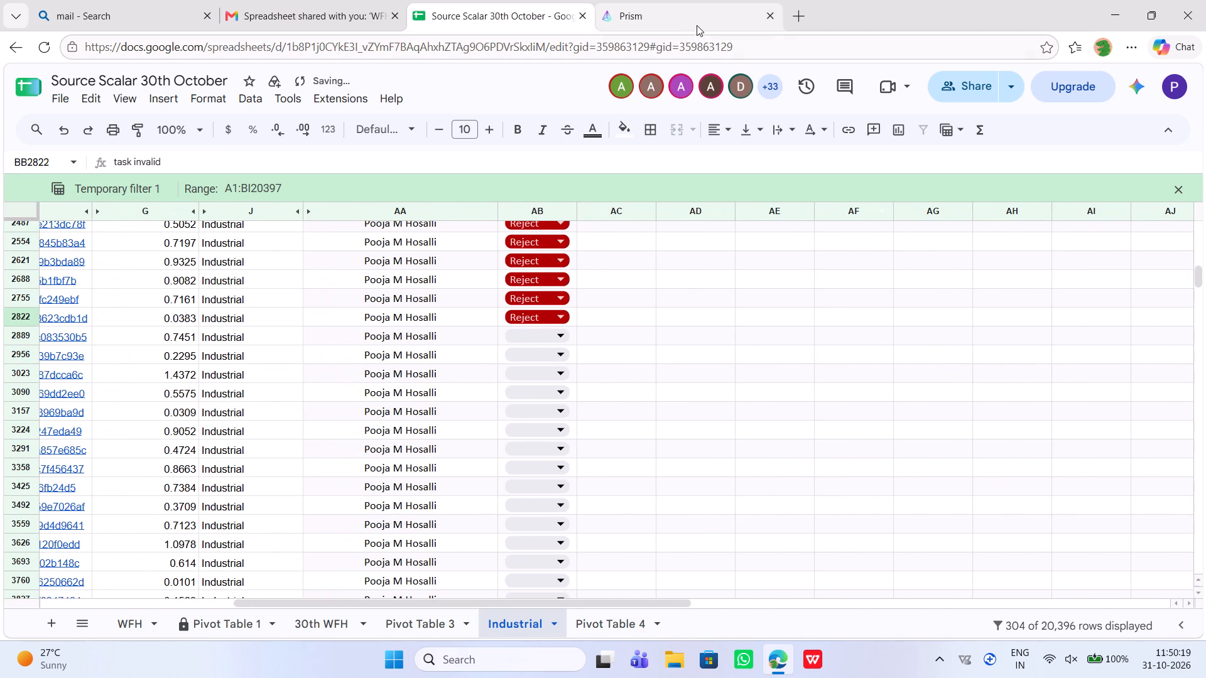
{"action": "left_click", "coordinate": [771, 16]}
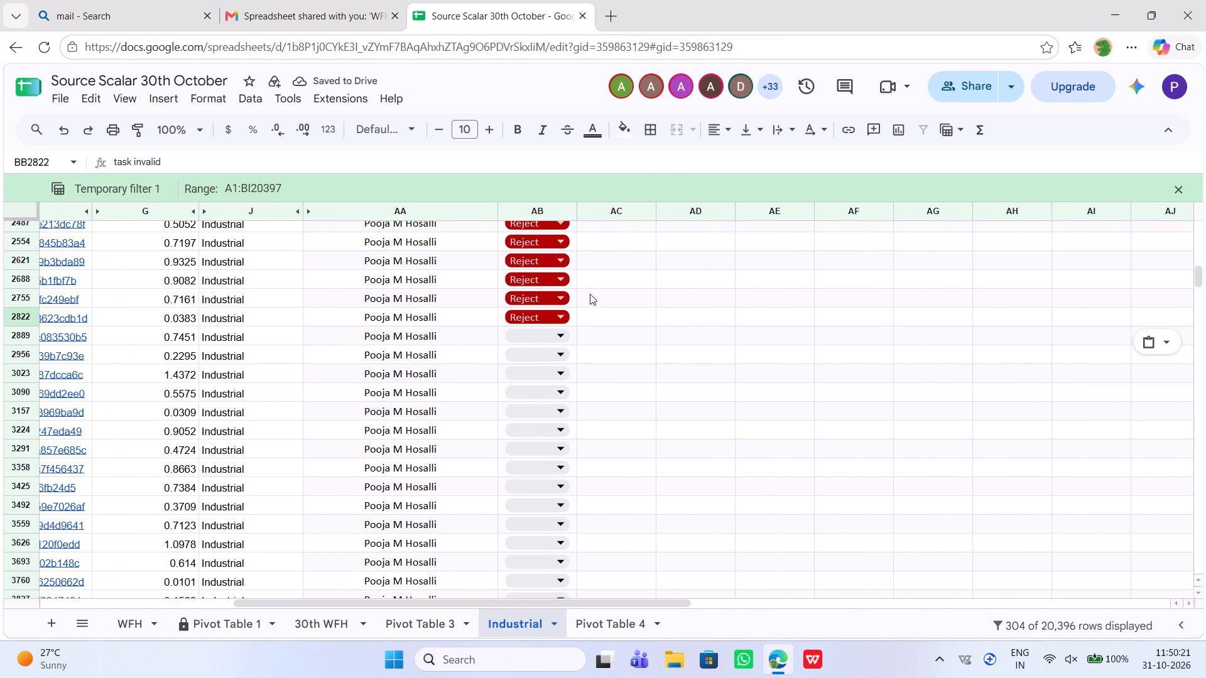
{"action": "scroll", "coordinate": [590, 294], "scroll_direction": "right", "scroll_amount": 1}
{"action": "left_click", "coordinate": [90, 333]}
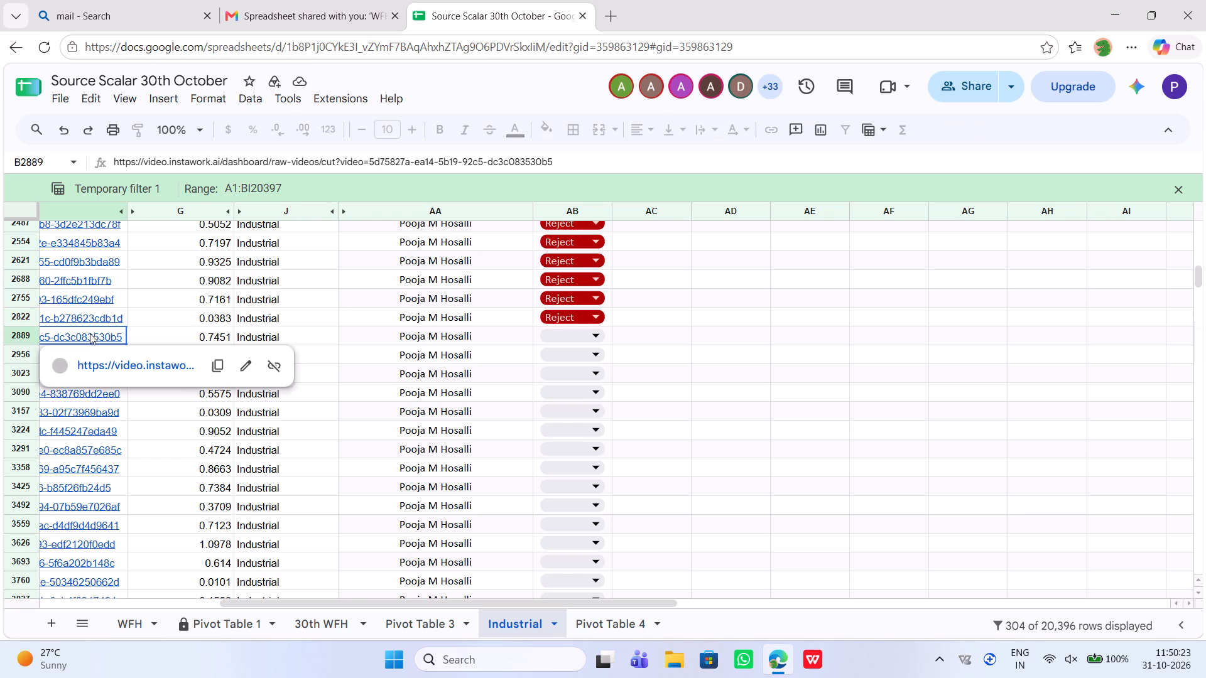
{"action": "left_click", "coordinate": [117, 358]}
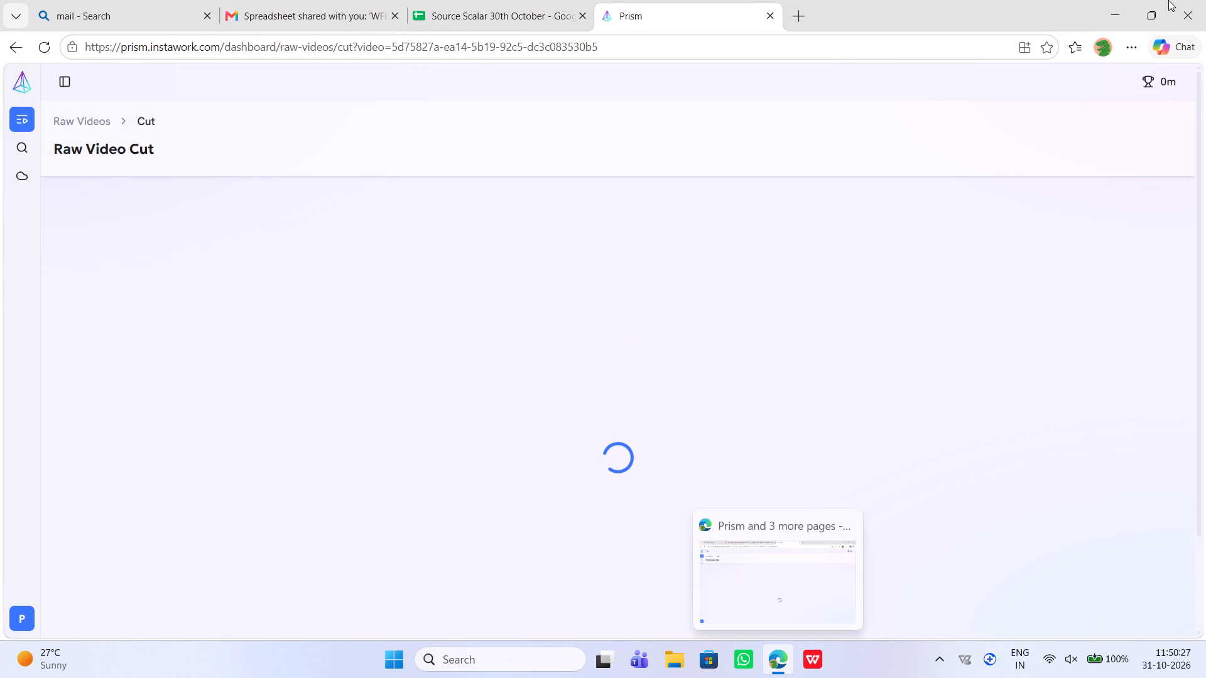
Minimize the browser window and launch Kuro from the desktop.
{"action": "left_click", "coordinate": [1103, 19]}
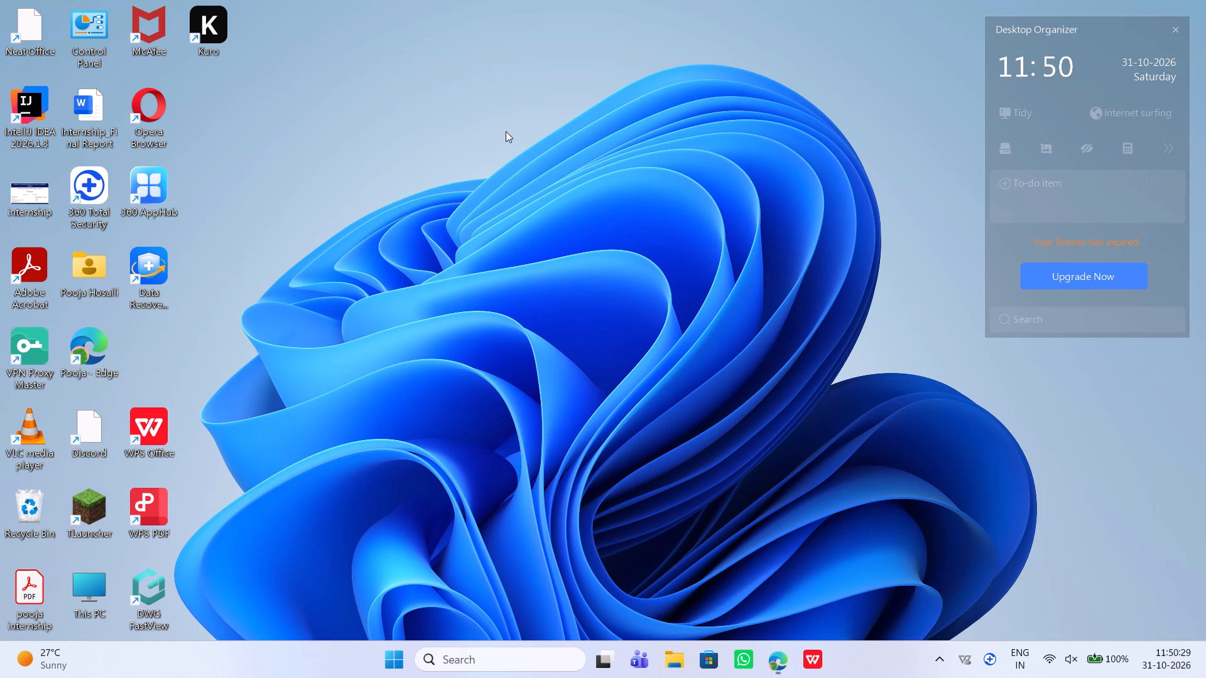
{"action": "double_click", "coordinate": [210, 39]}
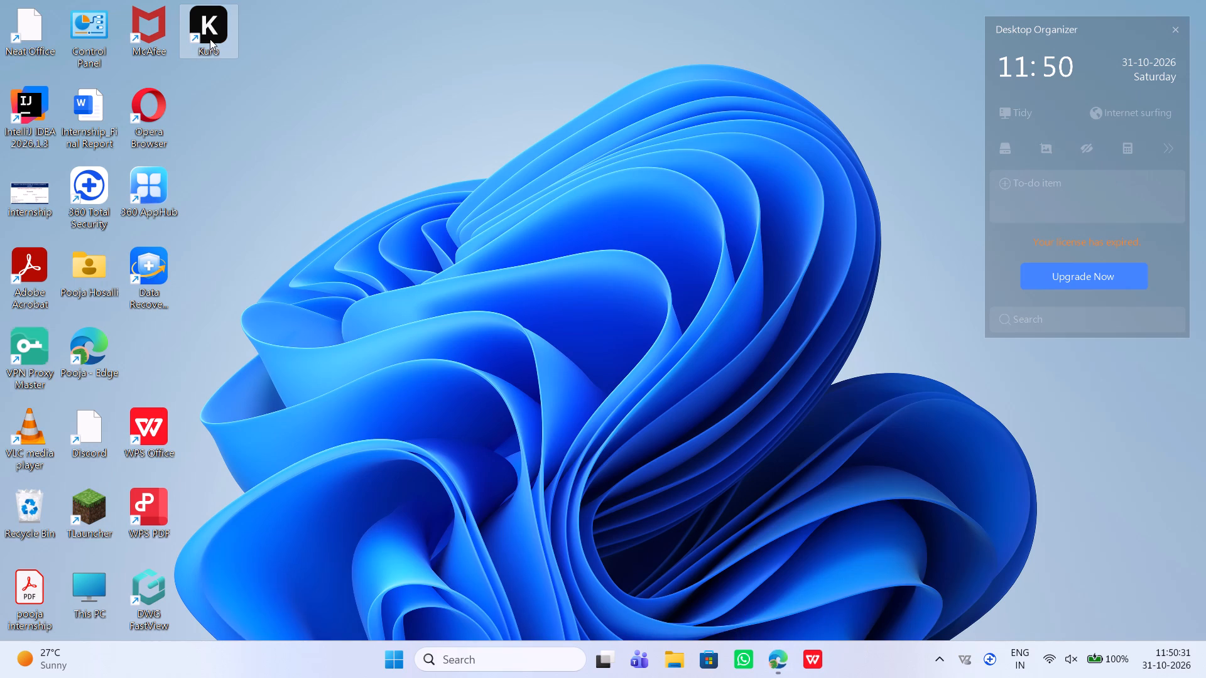
Close the Desktop Organizer widget on the desktop.
{"action": "left_click", "coordinate": [1176, 33]}
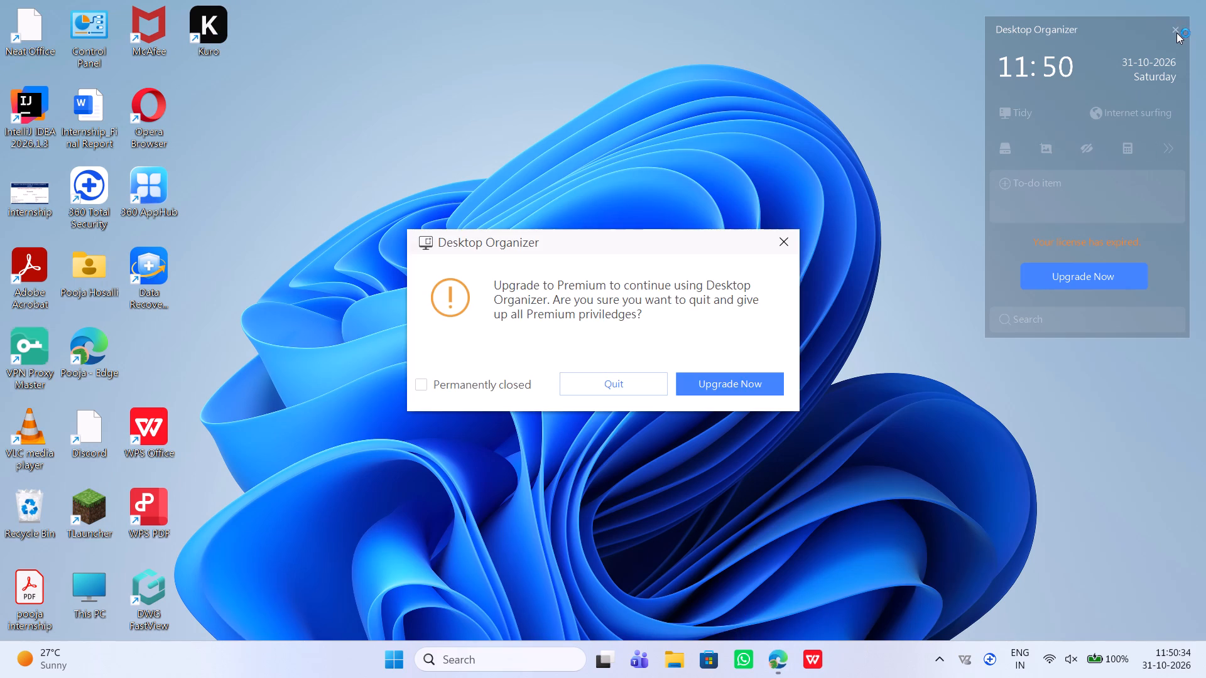
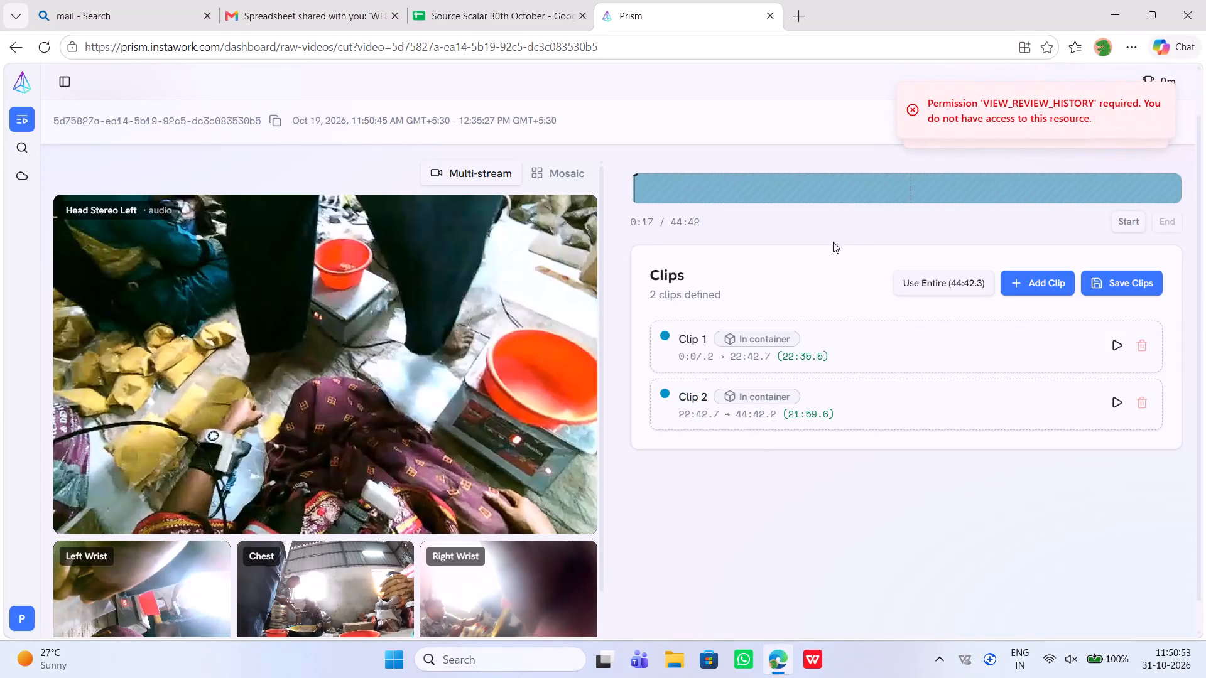
Review the row 2889 video's camera streams around its midpoint and near its end, and close the video.
{"action": "left_click", "coordinate": [908, 196]}
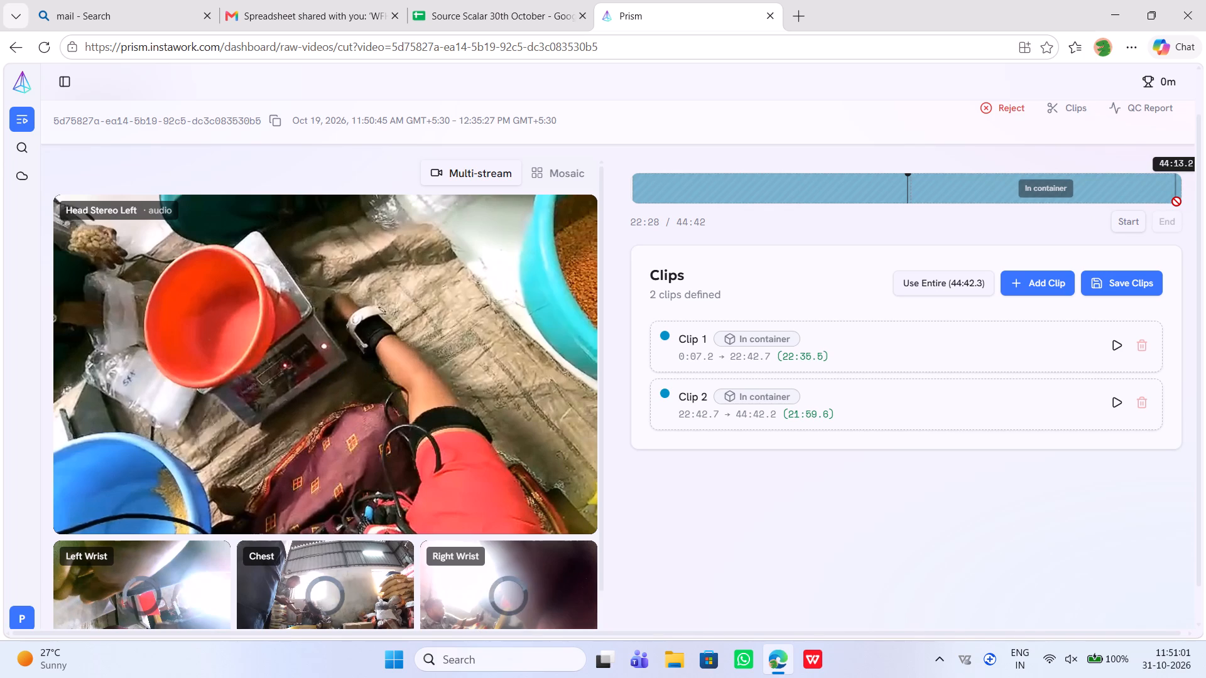
{"action": "left_click", "coordinate": [1180, 201]}
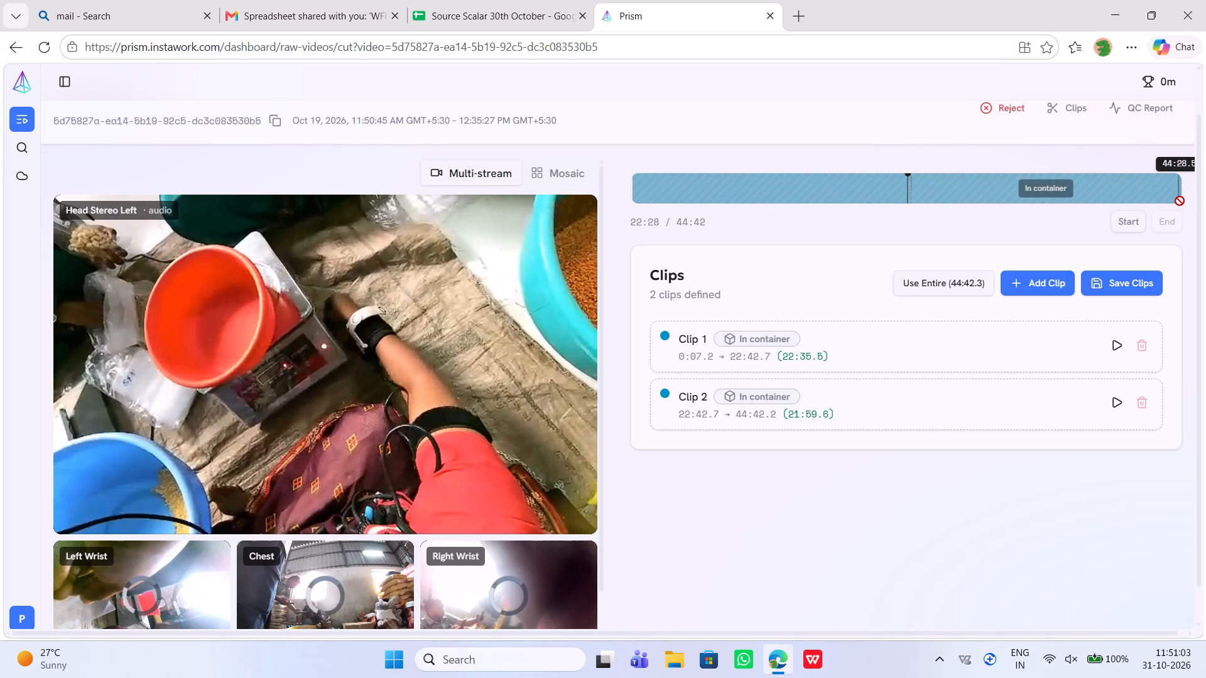
{"action": "left_click", "coordinate": [856, 122]}
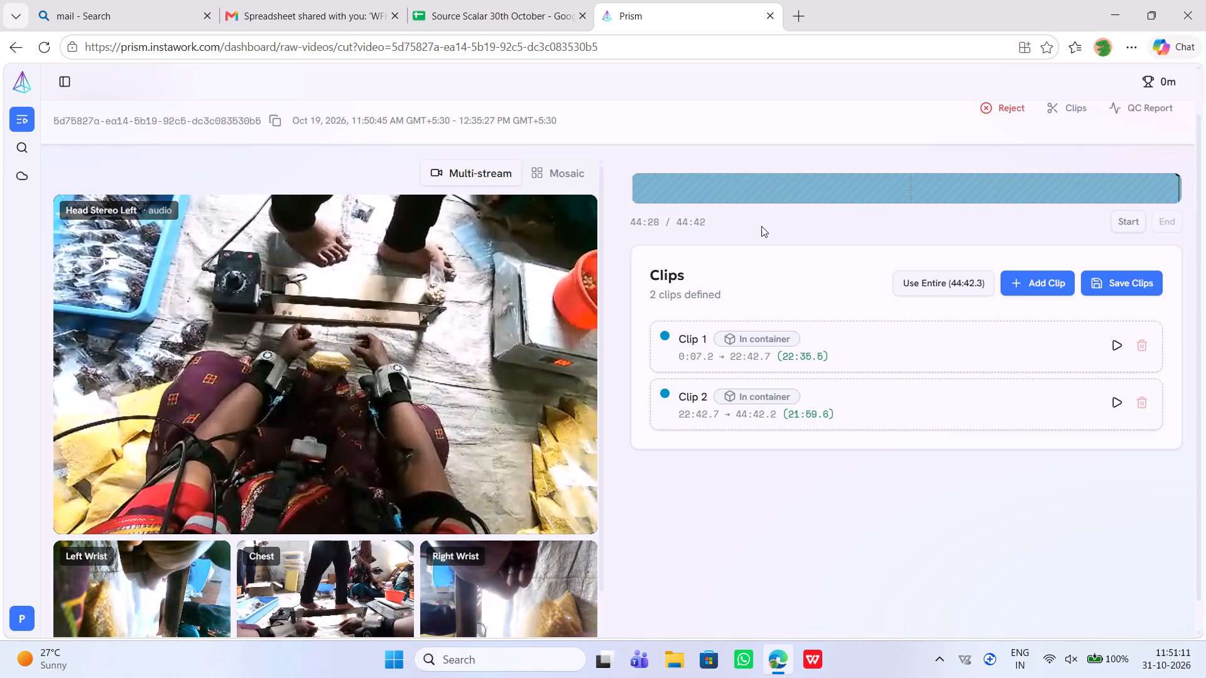
{"action": "scroll", "coordinate": [771, 138], "scroll_direction": "down", "scroll_amount": 2}
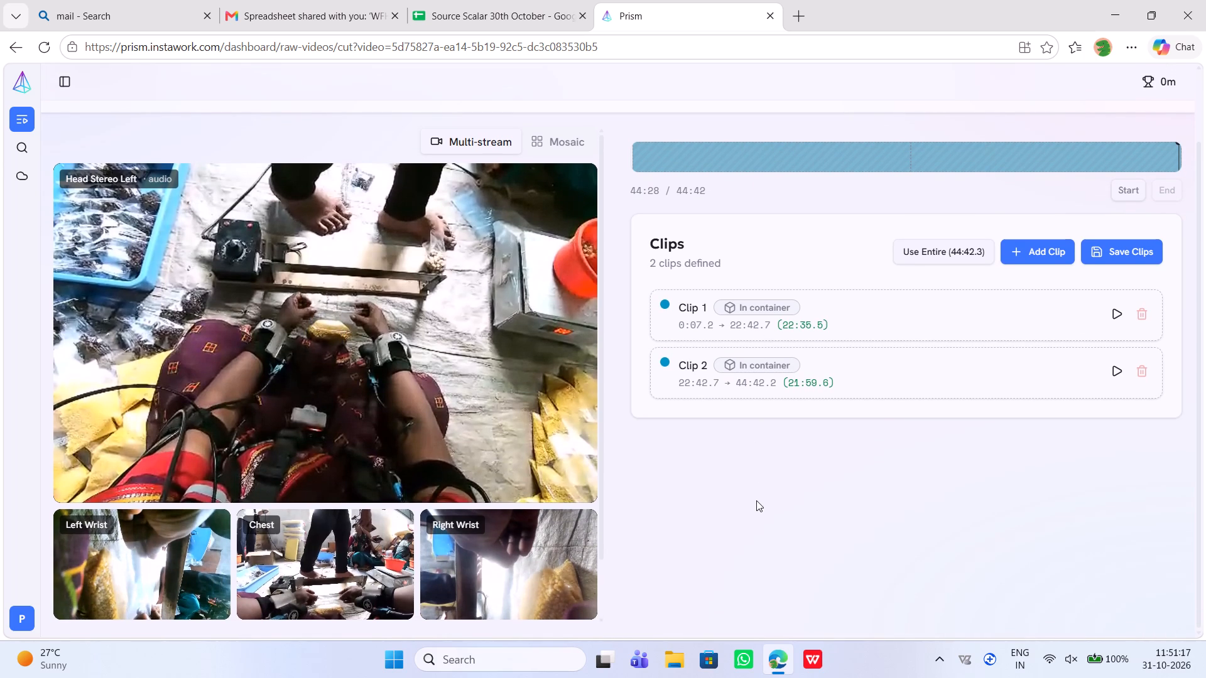
{"action": "scroll", "coordinate": [763, 113], "scroll_direction": "down", "scroll_amount": 1}
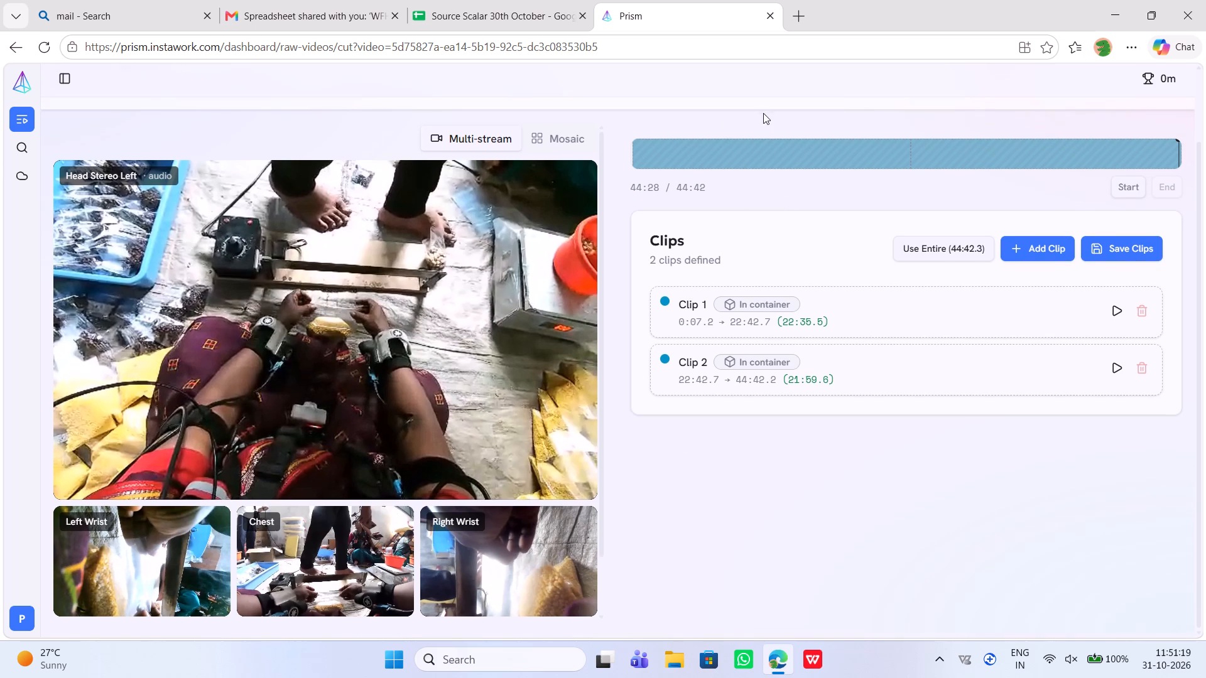
{"action": "scroll", "coordinate": [763, 113], "scroll_direction": "down", "scroll_amount": 1}
{"action": "left_click", "coordinate": [702, 511]}
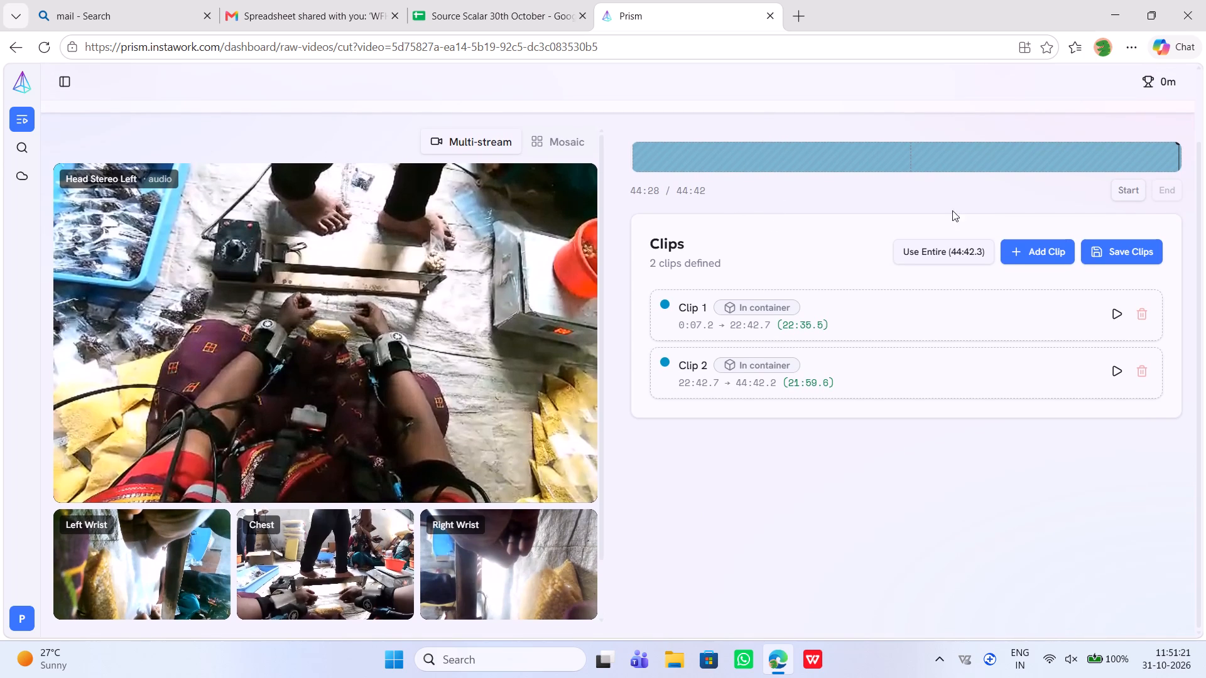
{"action": "left_click", "coordinate": [518, 267]}
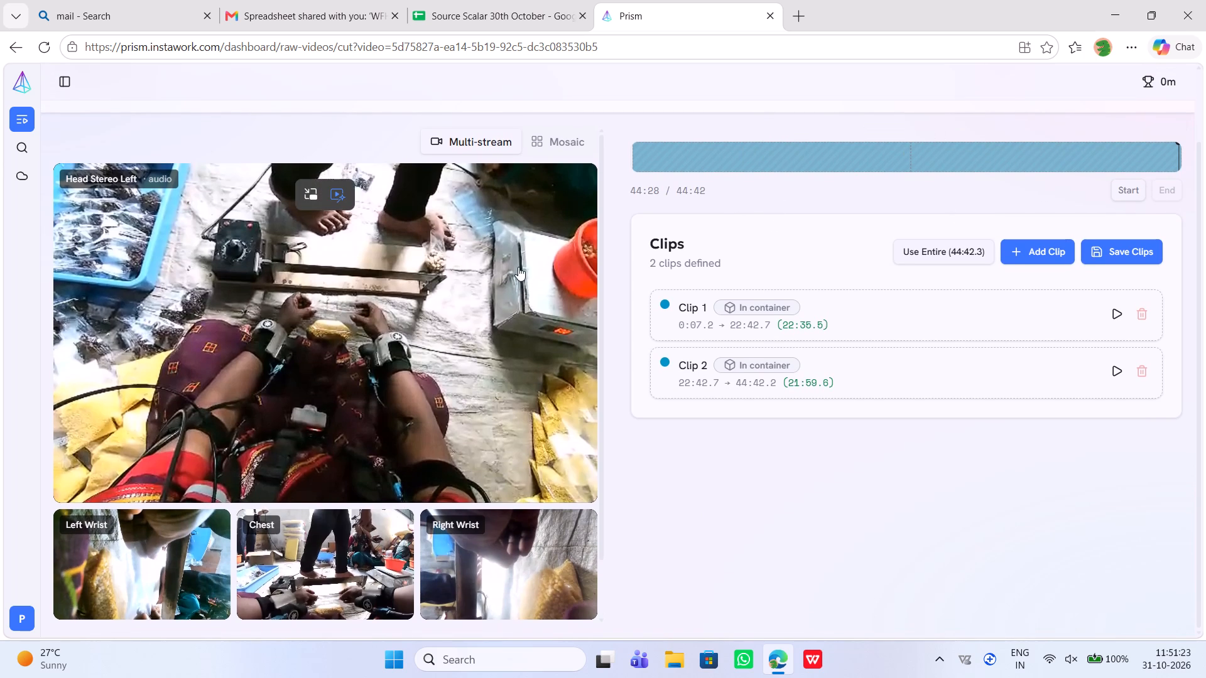
{"action": "scroll", "coordinate": [705, 498], "scroll_direction": "down", "scroll_amount": 1}
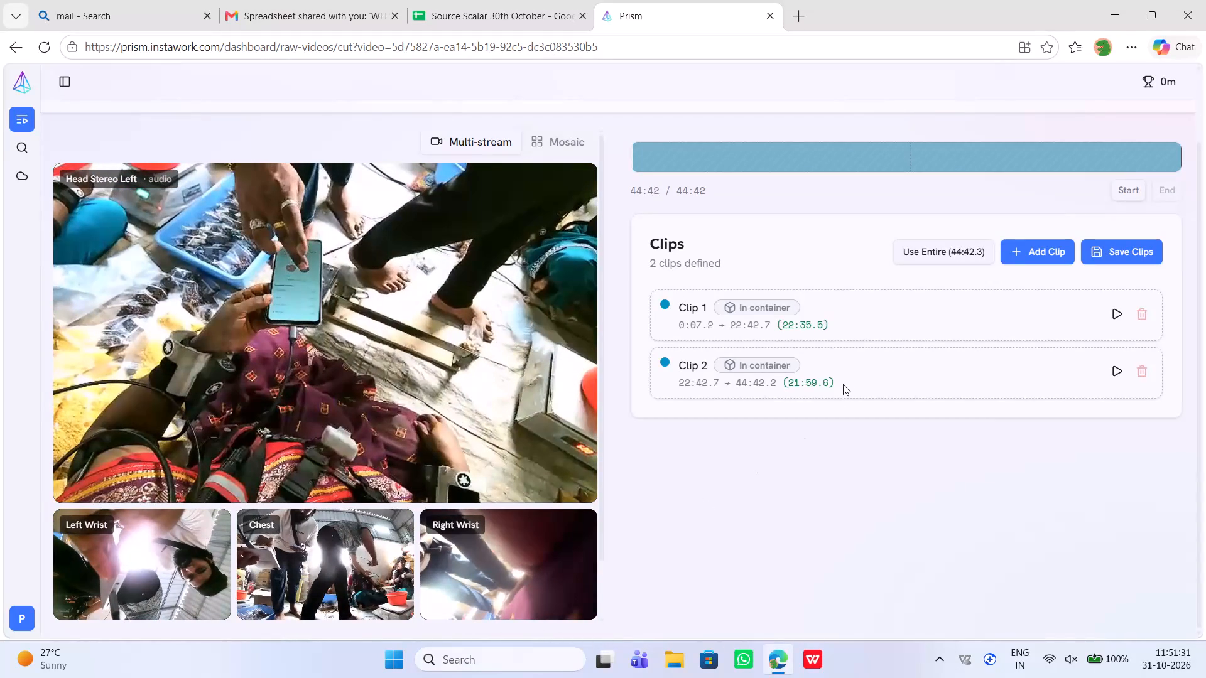
{"action": "left_click", "coordinate": [772, 14]}
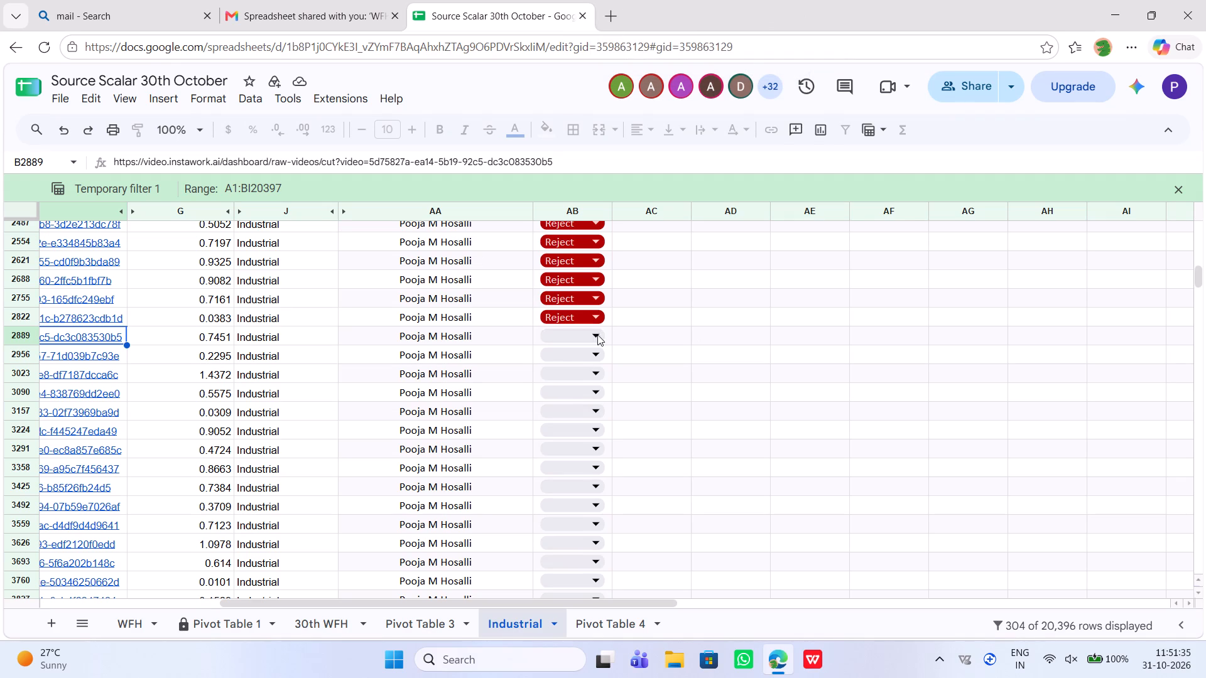
Mark row 2889 as Reject in column AB and choose Small Object Manipulation as the reason in column AY.
{"action": "left_click", "coordinate": [597, 335]}
{"action": "left_click", "coordinate": [613, 412]}
{"action": "scroll", "coordinate": [769, 441], "scroll_direction": "left", "scroll_amount": 6}
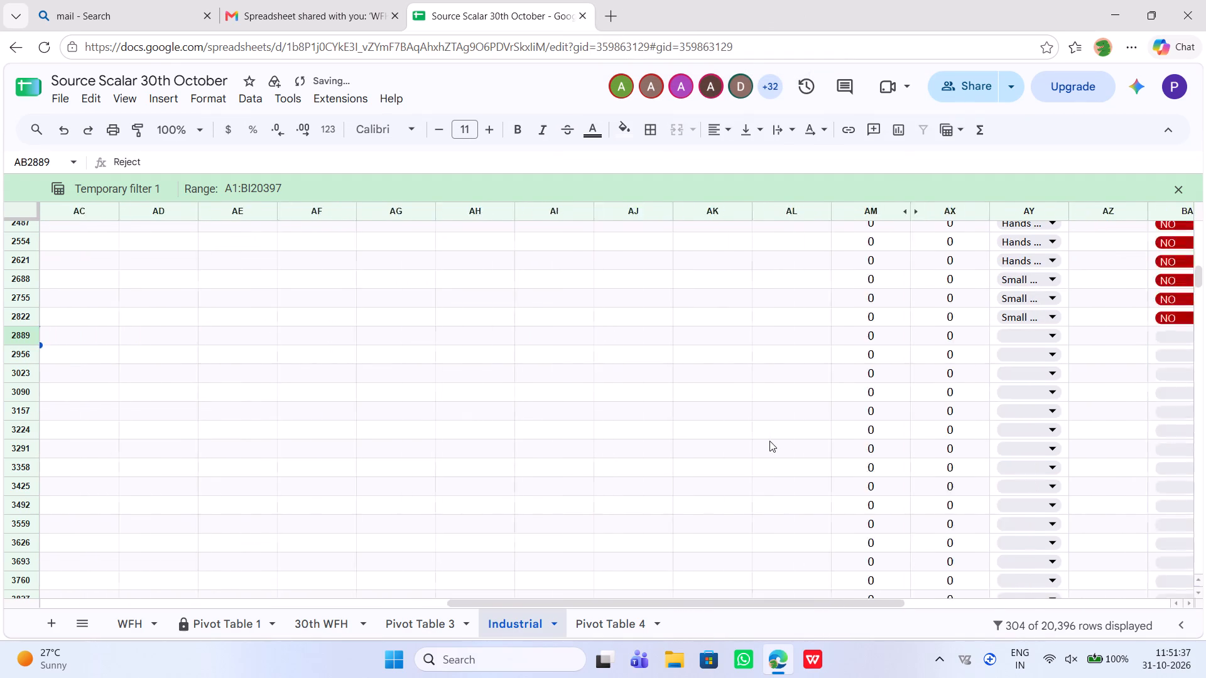
{"action": "left_click", "coordinate": [792, 342]}
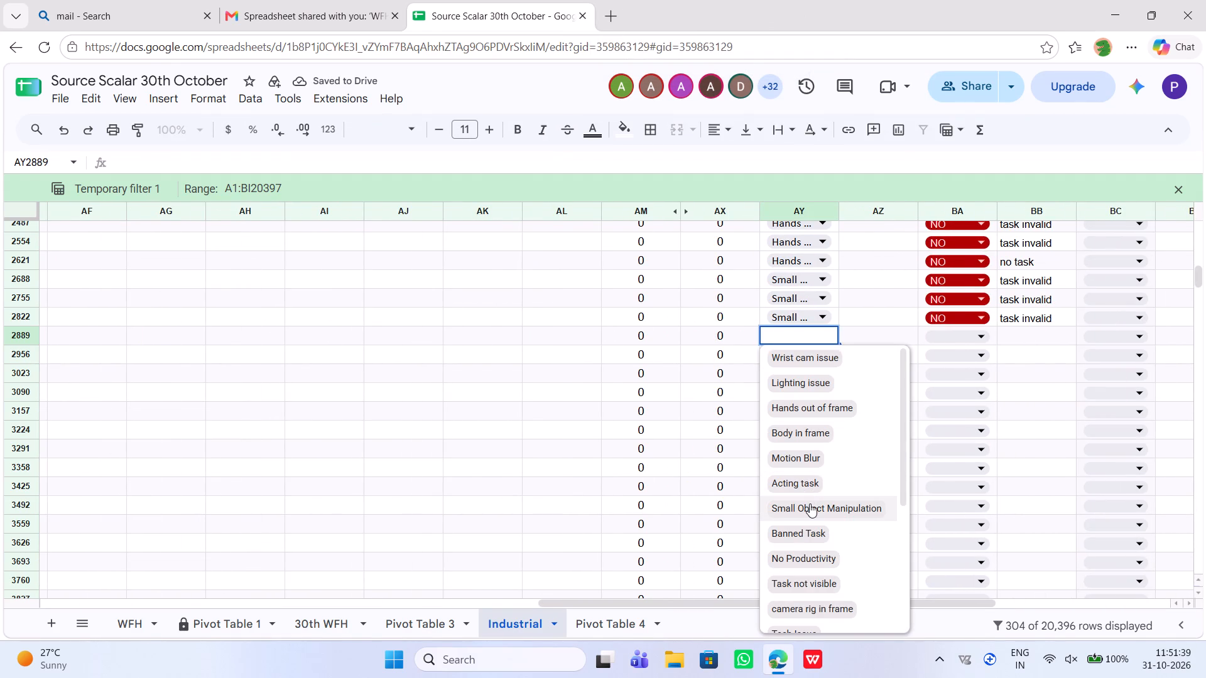
{"action": "left_click", "coordinate": [810, 503]}
Set column BA of row 2889 to NO and enter the comment "task invalid" beside it in column BB.
{"action": "left_click", "coordinate": [952, 334]}
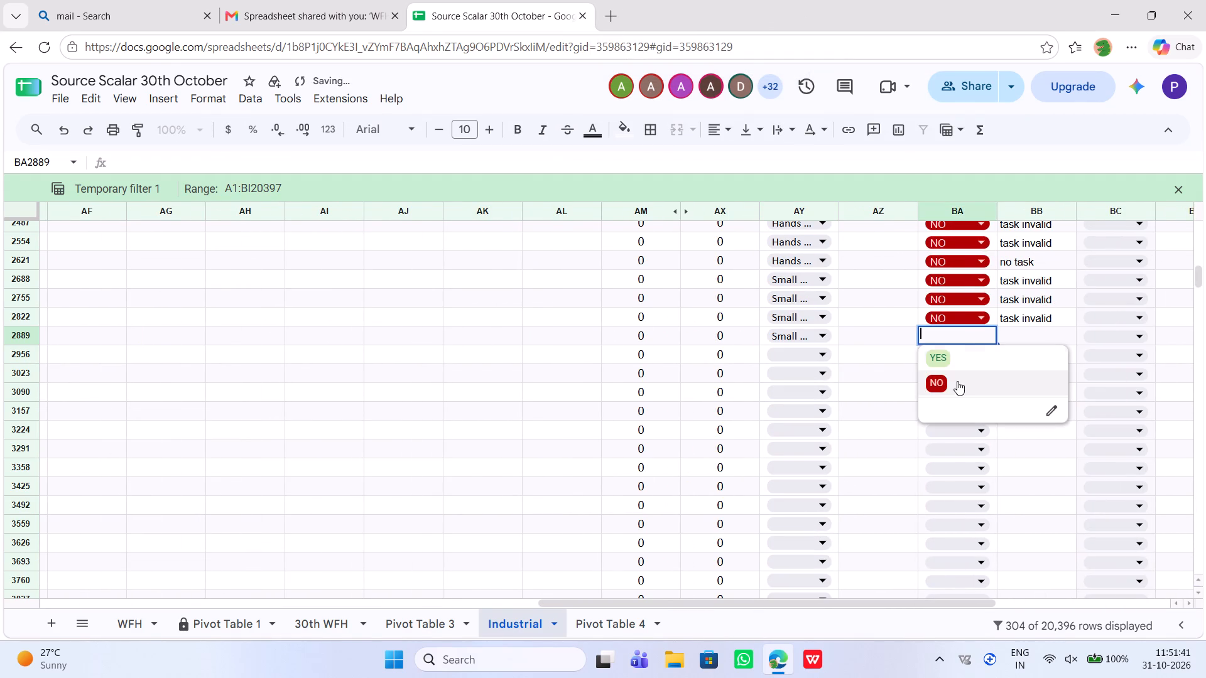
{"action": "left_click", "coordinate": [957, 382]}
{"action": "left_click", "coordinate": [1021, 336]}
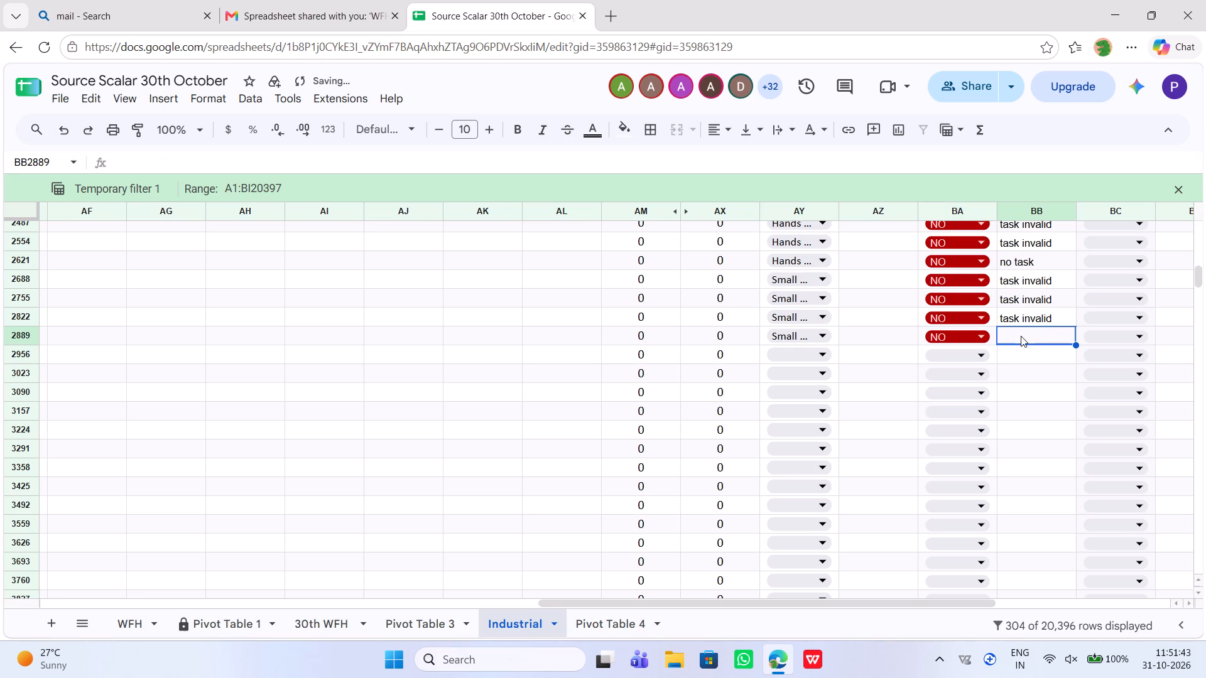
{"action": "key", "text": "ctrl+v"}
Open the video link in row 2956 of the Industrial sheet in Prism.
{"action": "scroll", "coordinate": [599, 396], "scroll_direction": "right", "scroll_amount": 3}
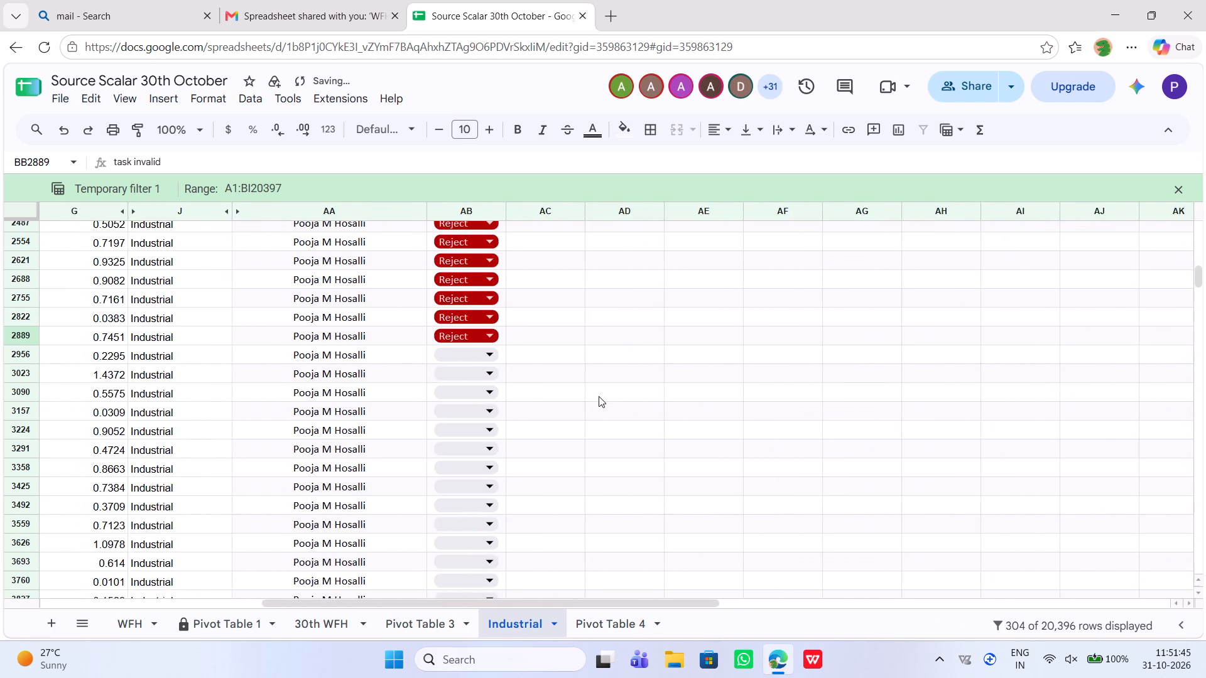
{"action": "scroll", "coordinate": [599, 396], "scroll_direction": "right", "scroll_amount": 4}
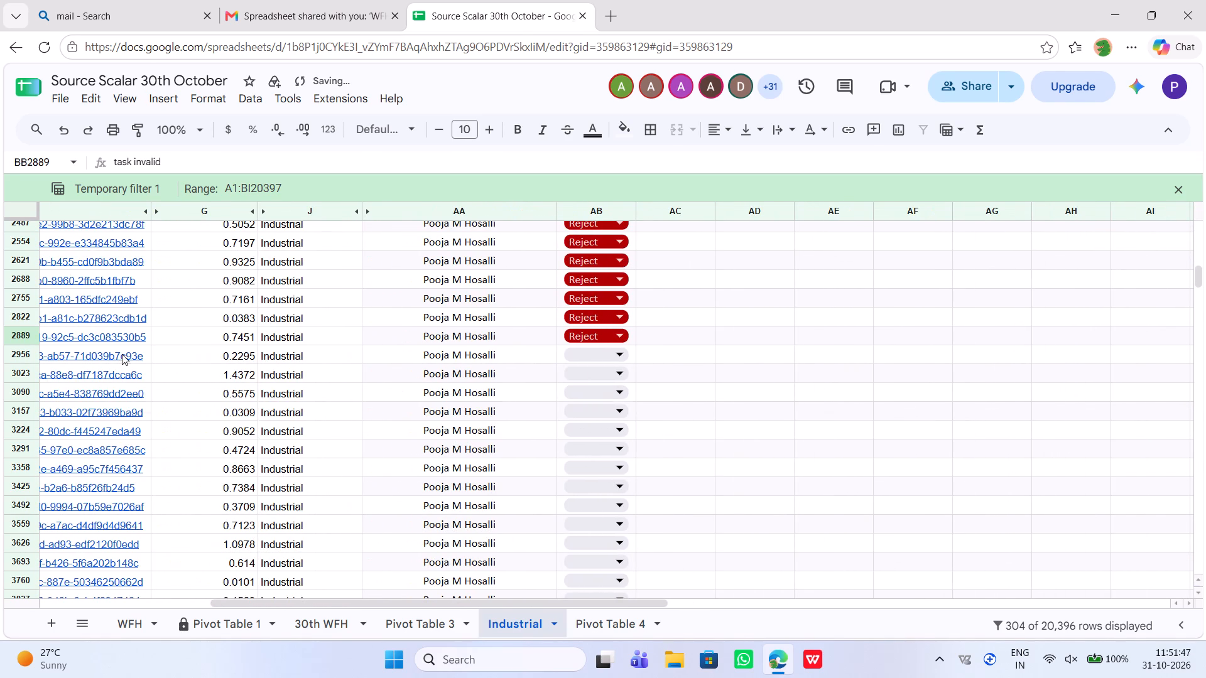
{"action": "left_click", "coordinate": [122, 354]}
{"action": "left_click", "coordinate": [128, 380]}
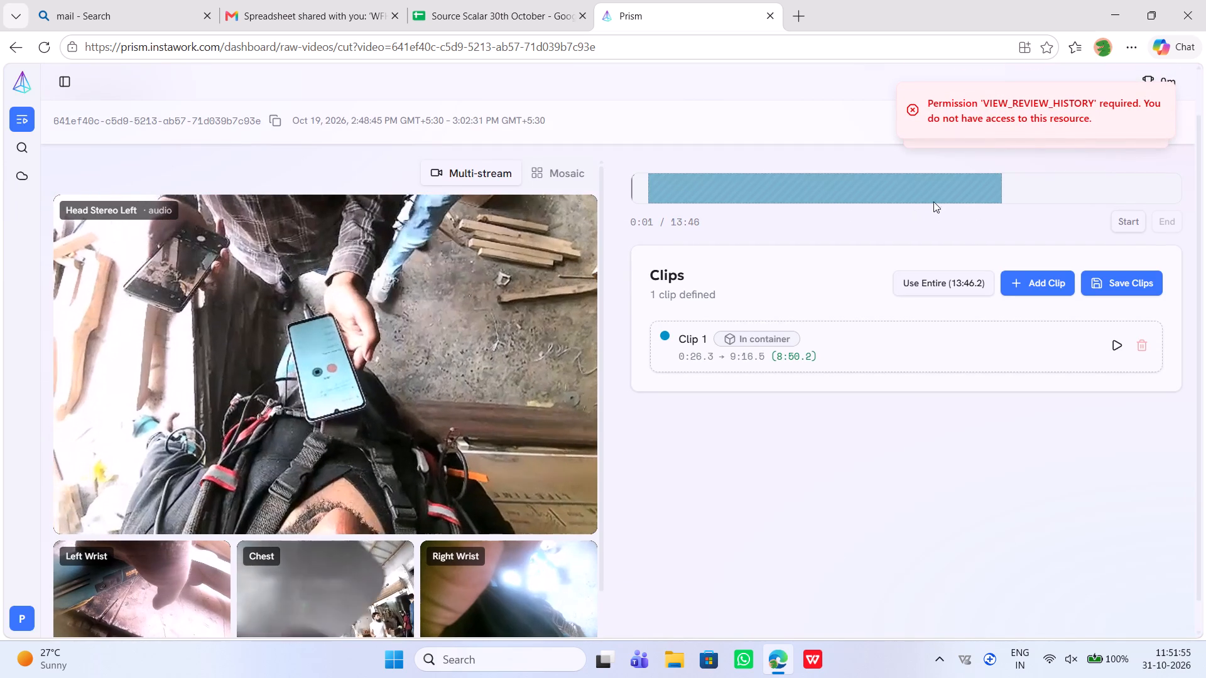
Review the row 2956 video's camera streams and defined clip, checking the footage near its end, and close the video.
{"action": "left_click", "coordinate": [937, 190]}
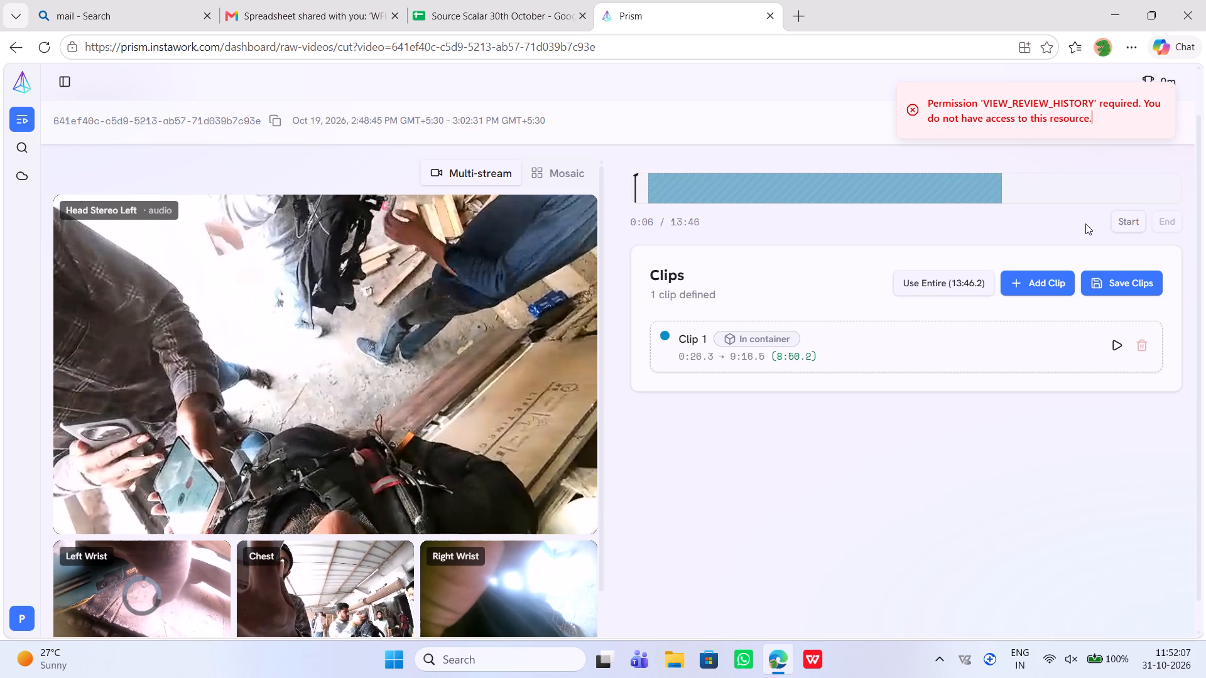
{"action": "left_click", "coordinate": [1178, 194]}
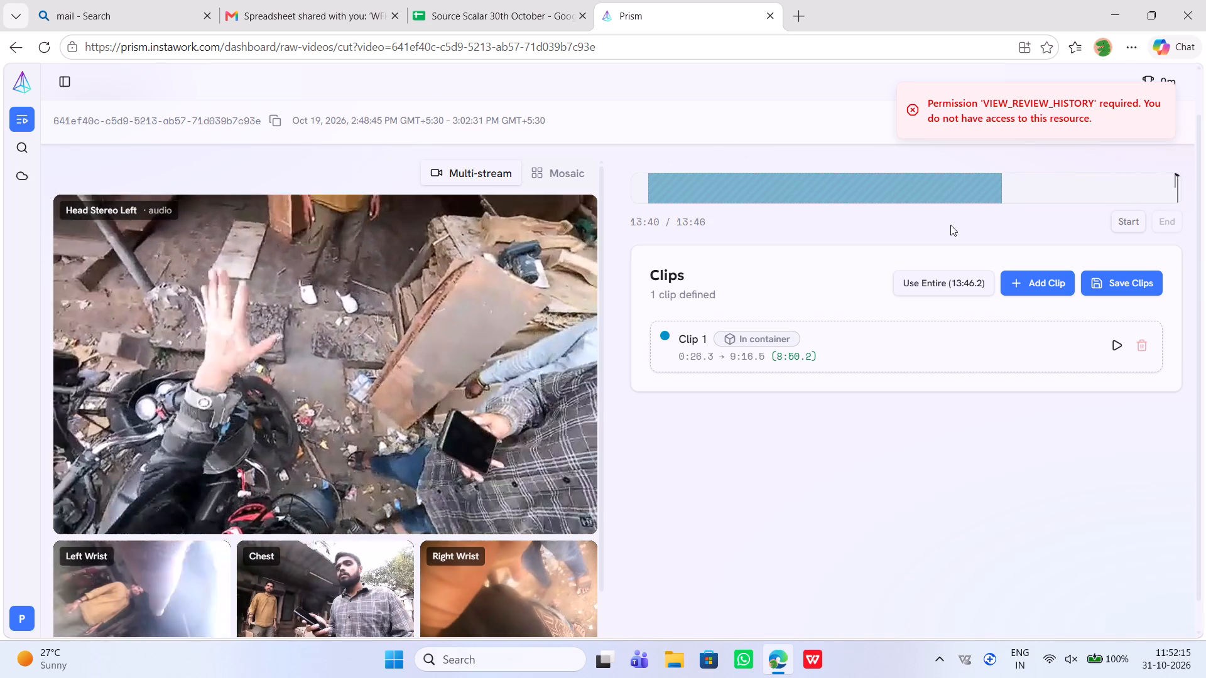
{"action": "left_click", "coordinate": [877, 492]}
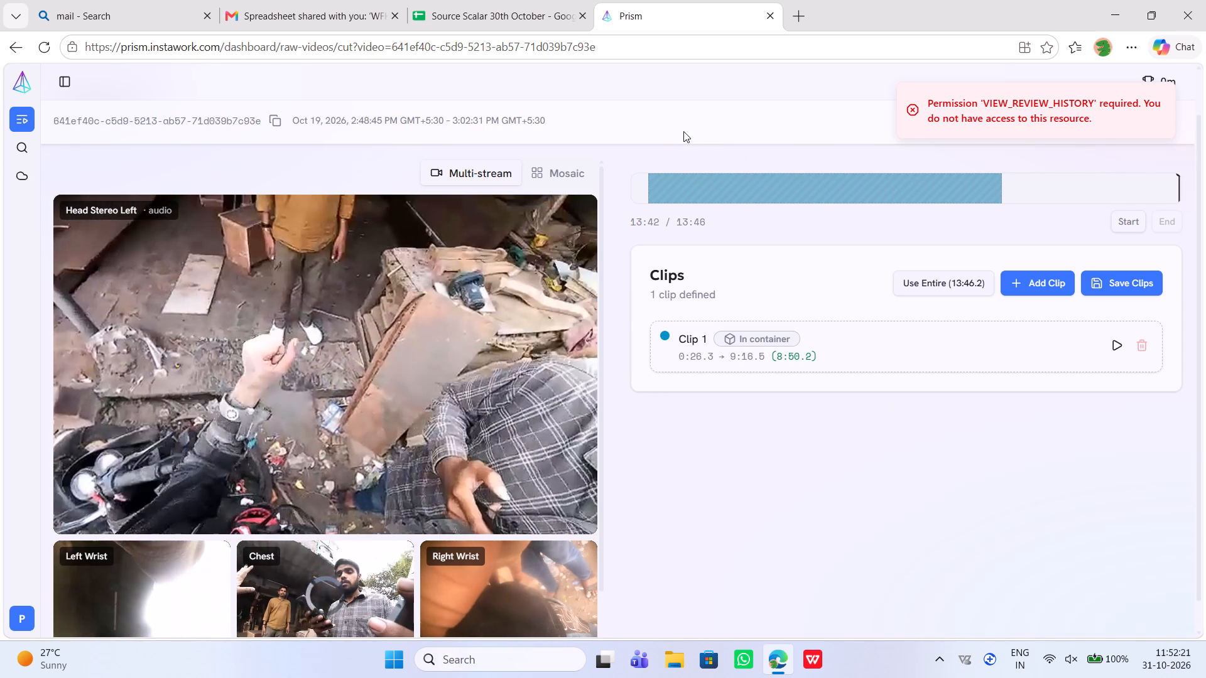
{"action": "scroll", "coordinate": [766, 131], "scroll_direction": "down", "scroll_amount": 1}
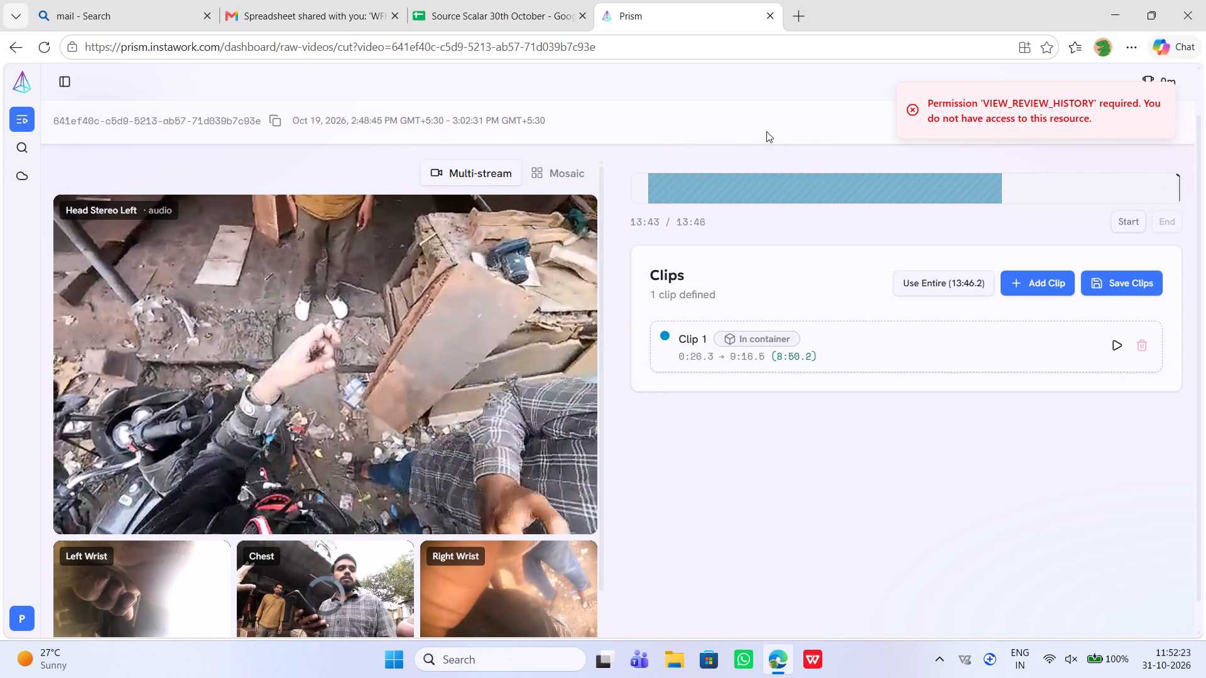
{"action": "scroll", "coordinate": [766, 131], "scroll_direction": "down", "scroll_amount": 1}
{"action": "left_click", "coordinate": [784, 401]}
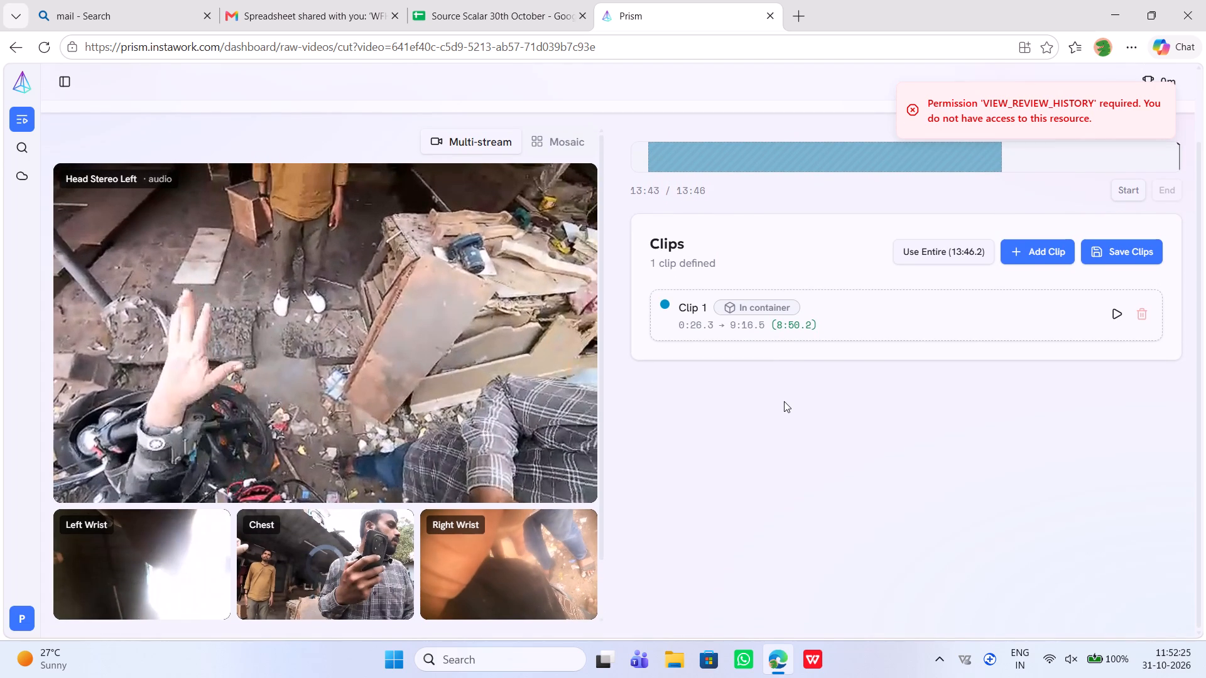
{"action": "left_click", "coordinate": [754, 449]}
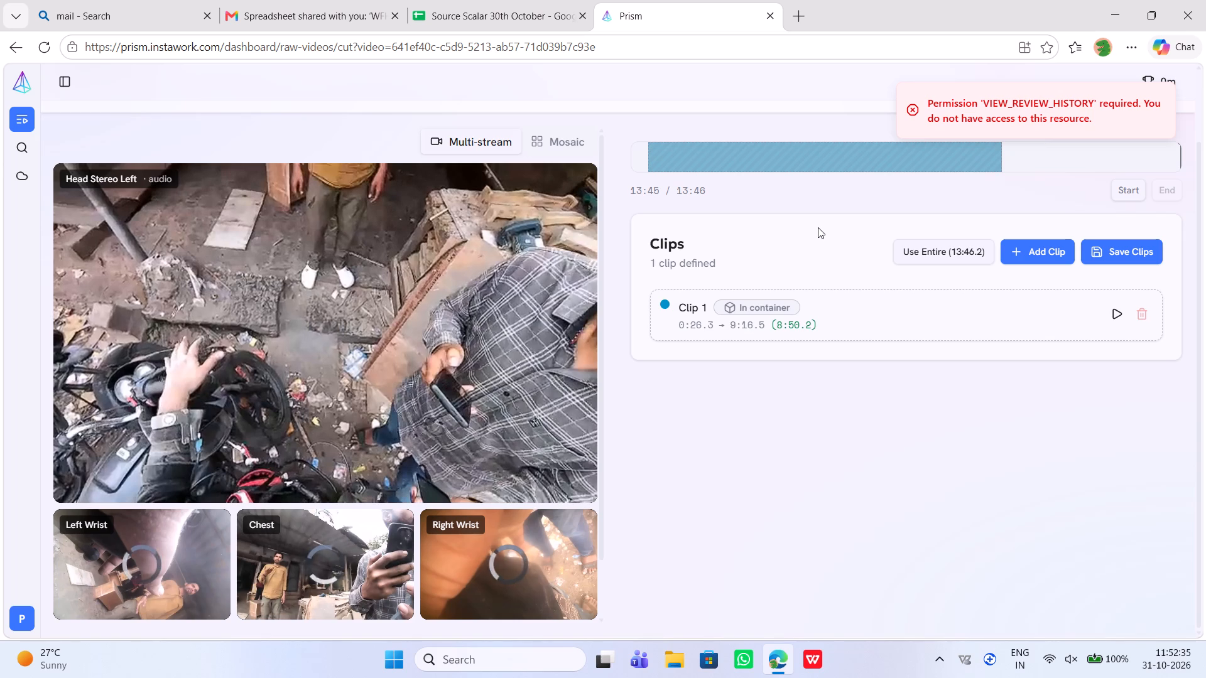
{"action": "left_click", "coordinate": [774, 95]}
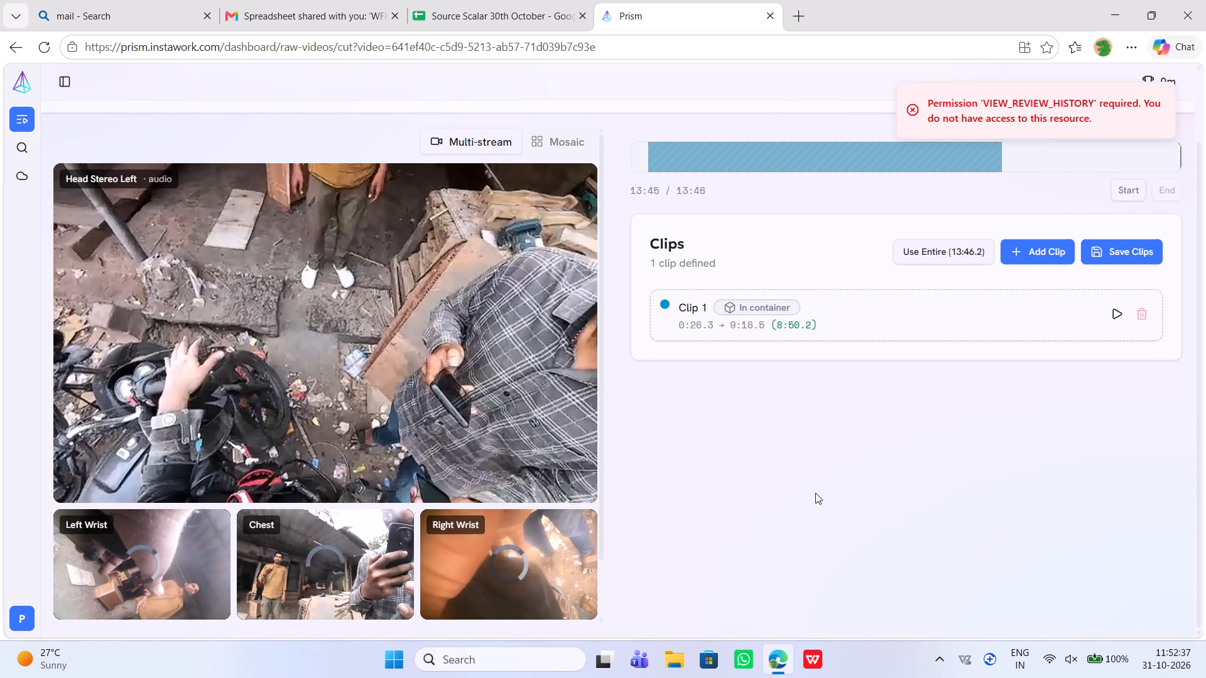
{"action": "scroll", "coordinate": [828, 107], "scroll_direction": "down", "scroll_amount": 1}
{"action": "left_click", "coordinate": [845, 465]}
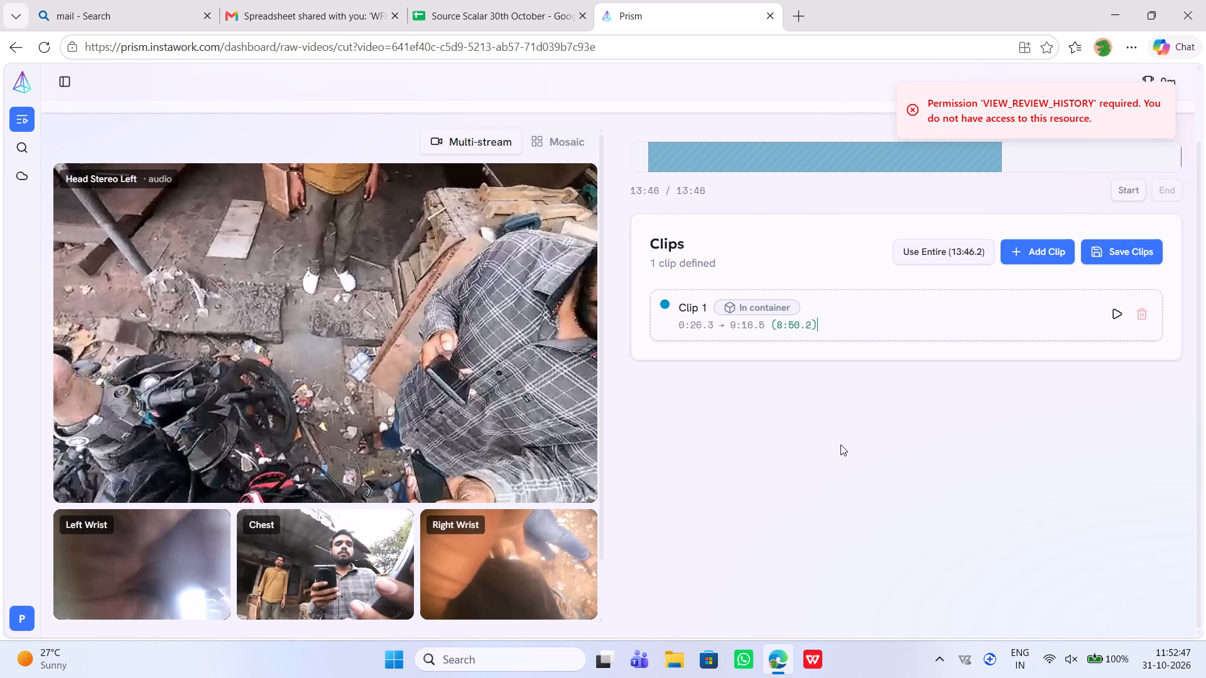
{"action": "scroll", "coordinate": [814, 121], "scroll_direction": "down", "scroll_amount": 1}
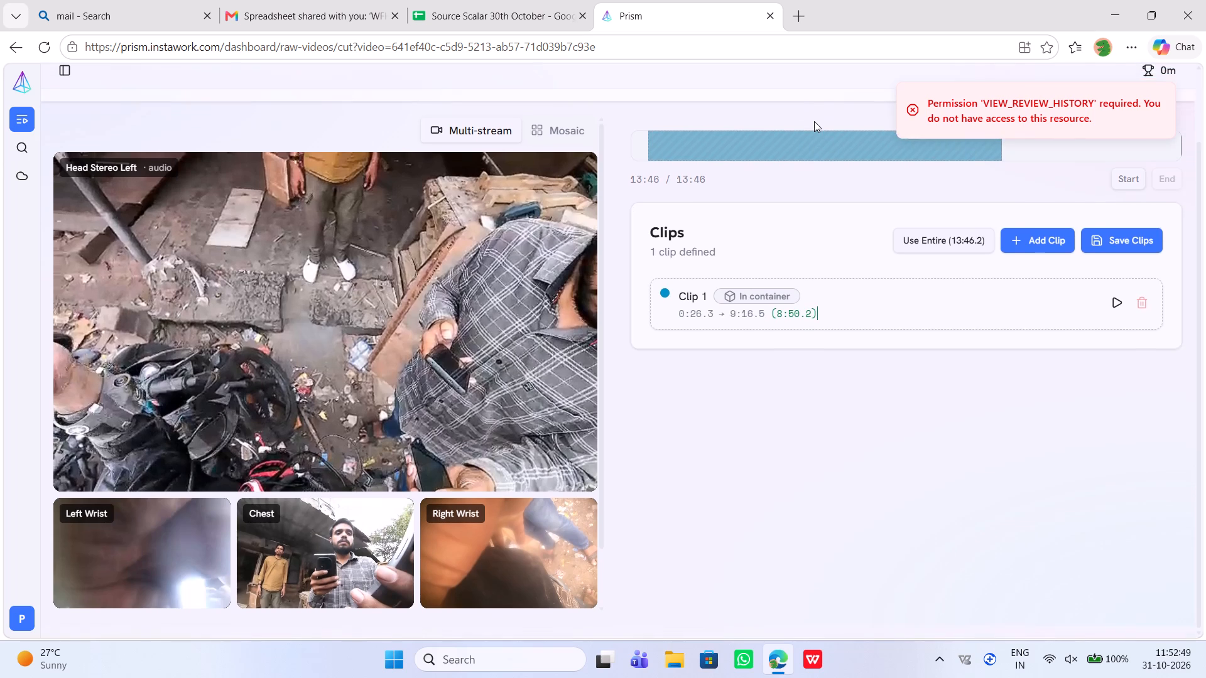
{"action": "scroll", "coordinate": [814, 121], "scroll_direction": "down", "scroll_amount": 1}
{"action": "left_click", "coordinate": [809, 426]}
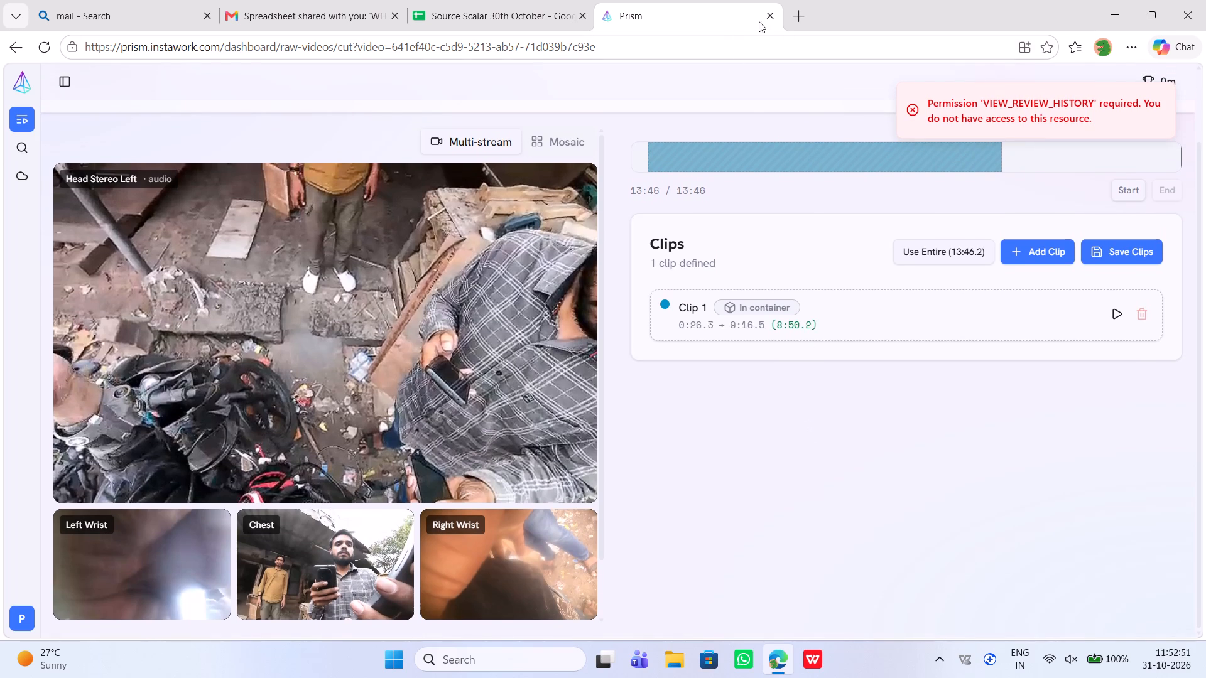
{"action": "left_click", "coordinate": [768, 16]}
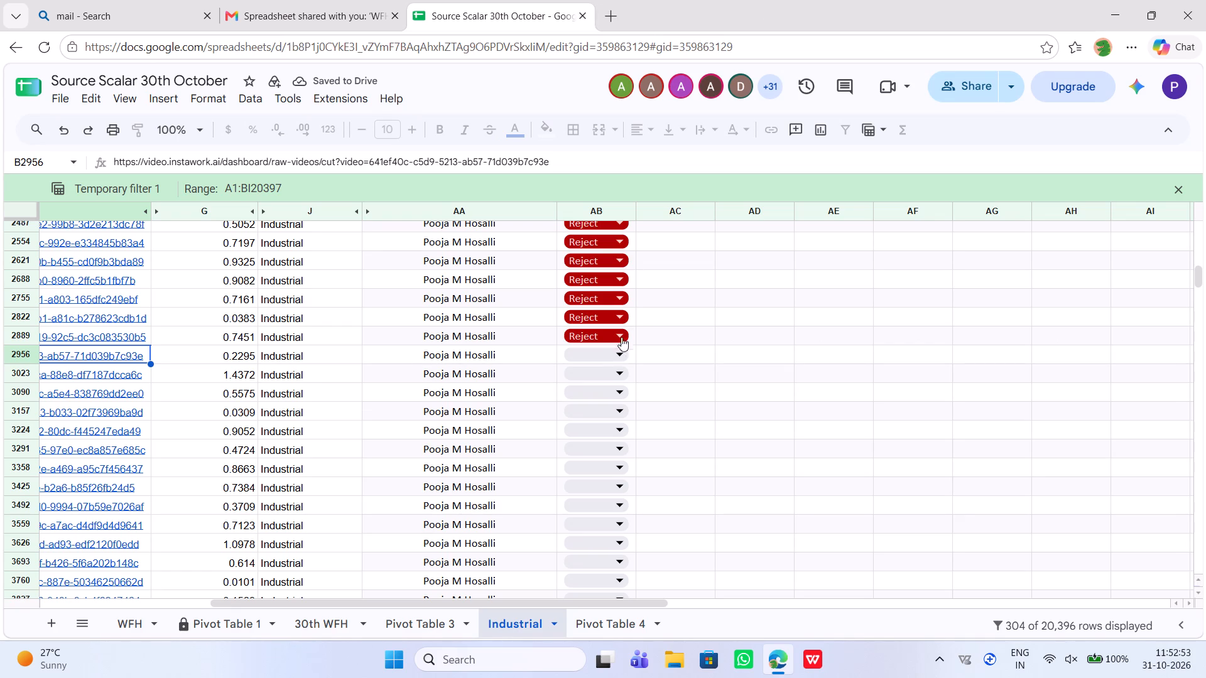
Mark row 2956 as Reject in column AB and choose Hands out of frame as the reason in column AY.
{"action": "left_click", "coordinate": [617, 352]}
{"action": "left_click", "coordinate": [644, 425]}
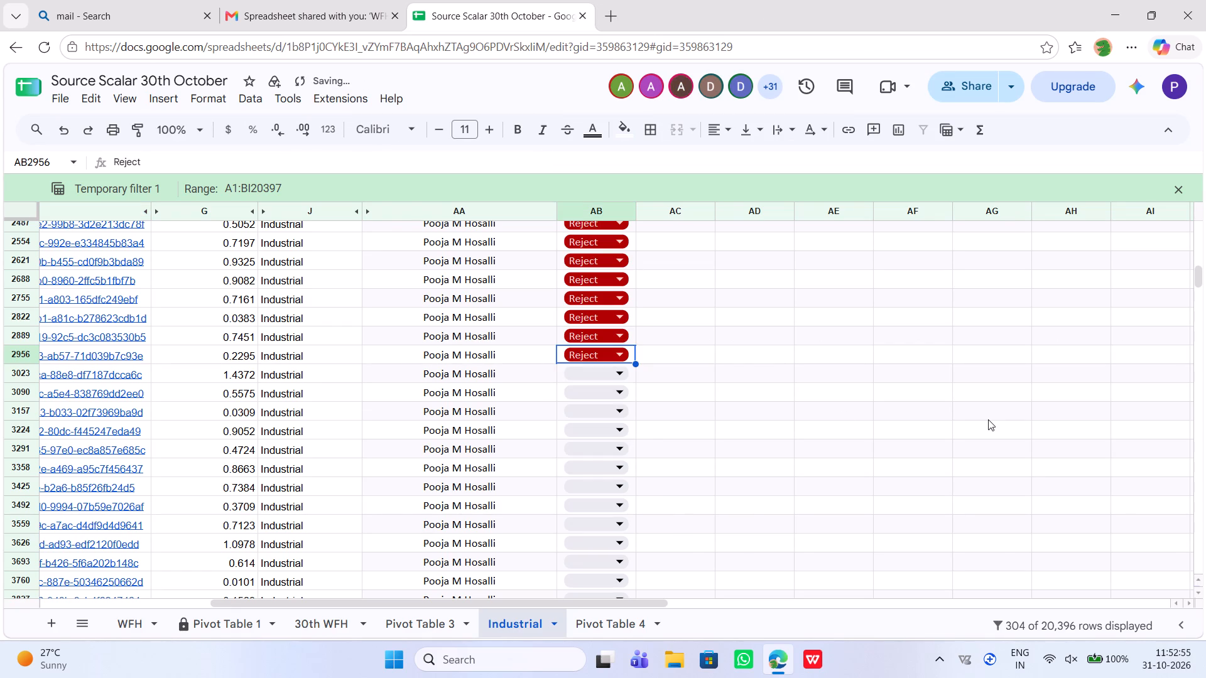
{"action": "scroll", "coordinate": [990, 419], "scroll_direction": "left", "scroll_amount": 6}
{"action": "left_click", "coordinate": [949, 362]}
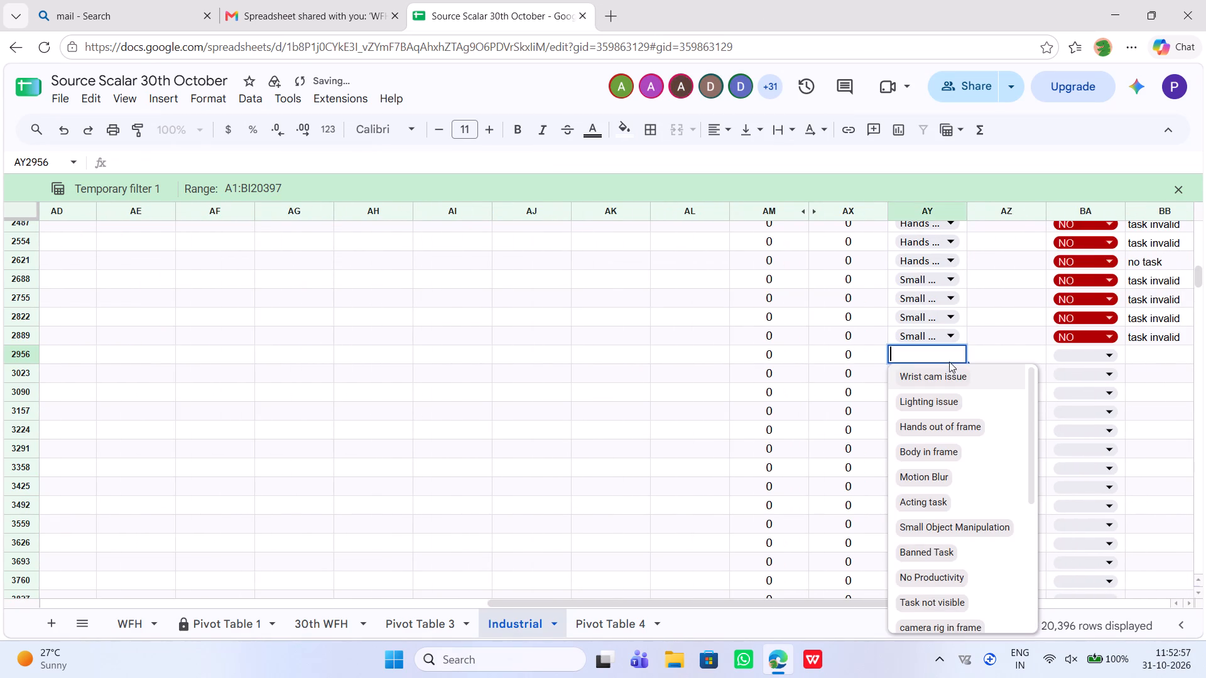
{"action": "left_click", "coordinate": [955, 431]}
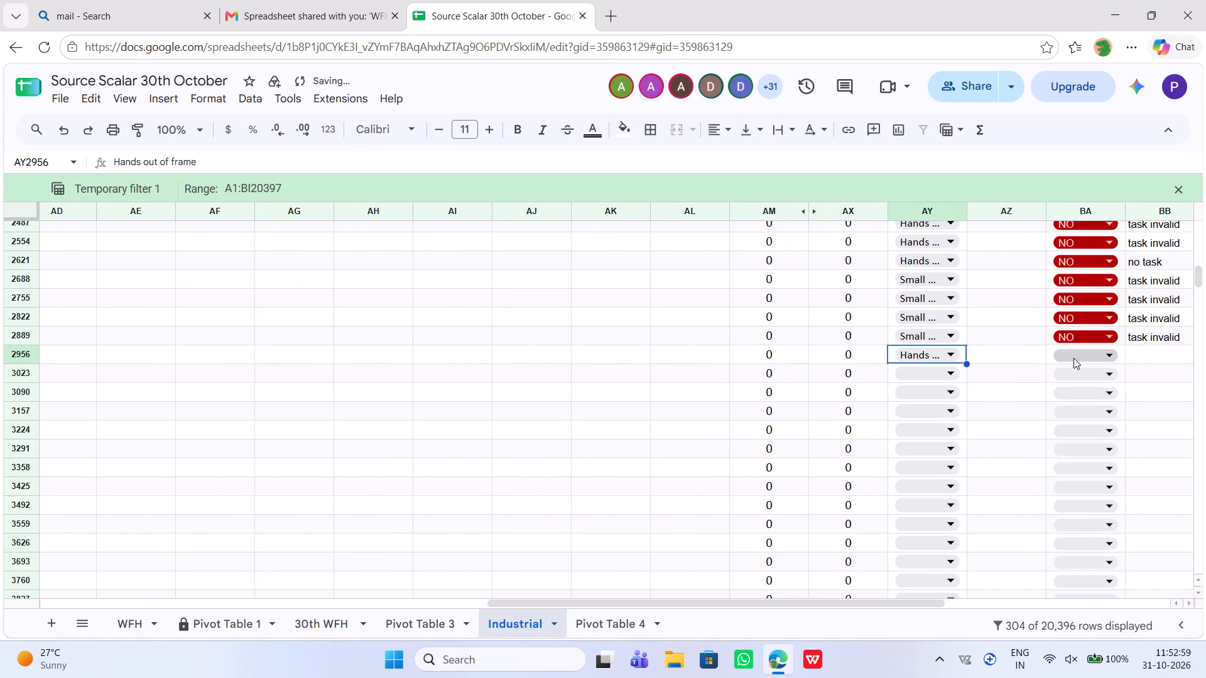
Set column BA of row 2956 to NO and enter the comment "task invalid" beside it in column BB.
{"action": "left_click", "coordinate": [1072, 358]}
{"action": "left_click", "coordinate": [1078, 399]}
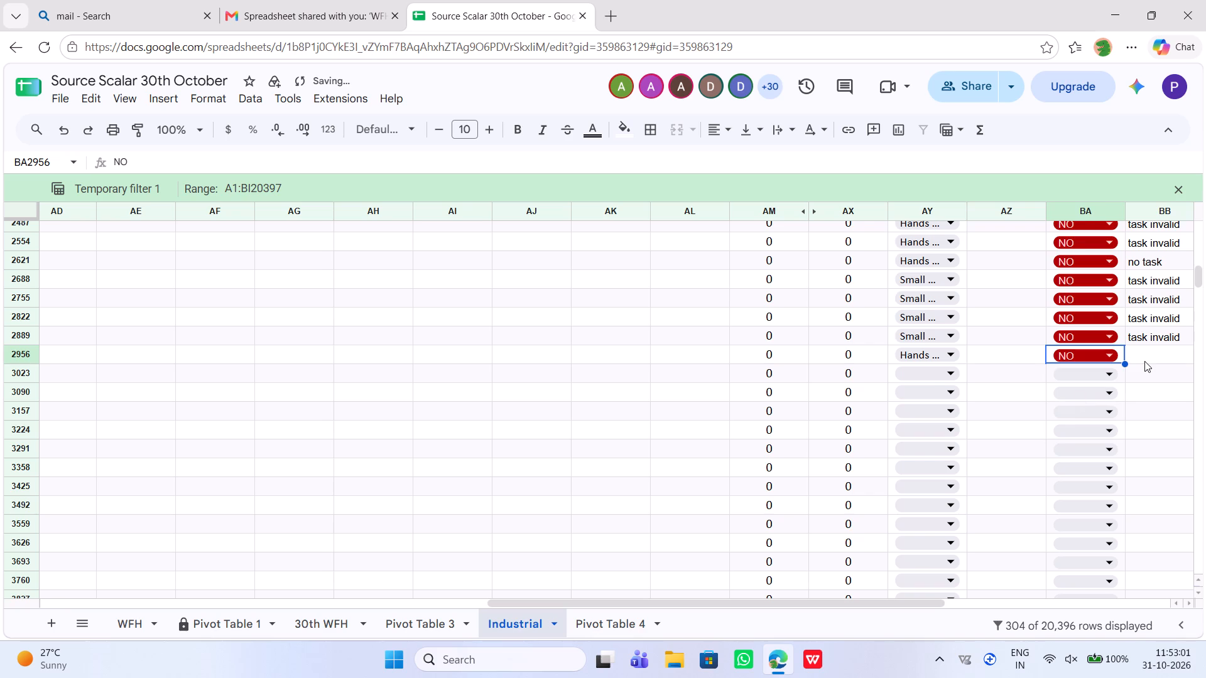
{"action": "left_click", "coordinate": [1144, 361]}
{"action": "key", "text": "ctrl+v"}
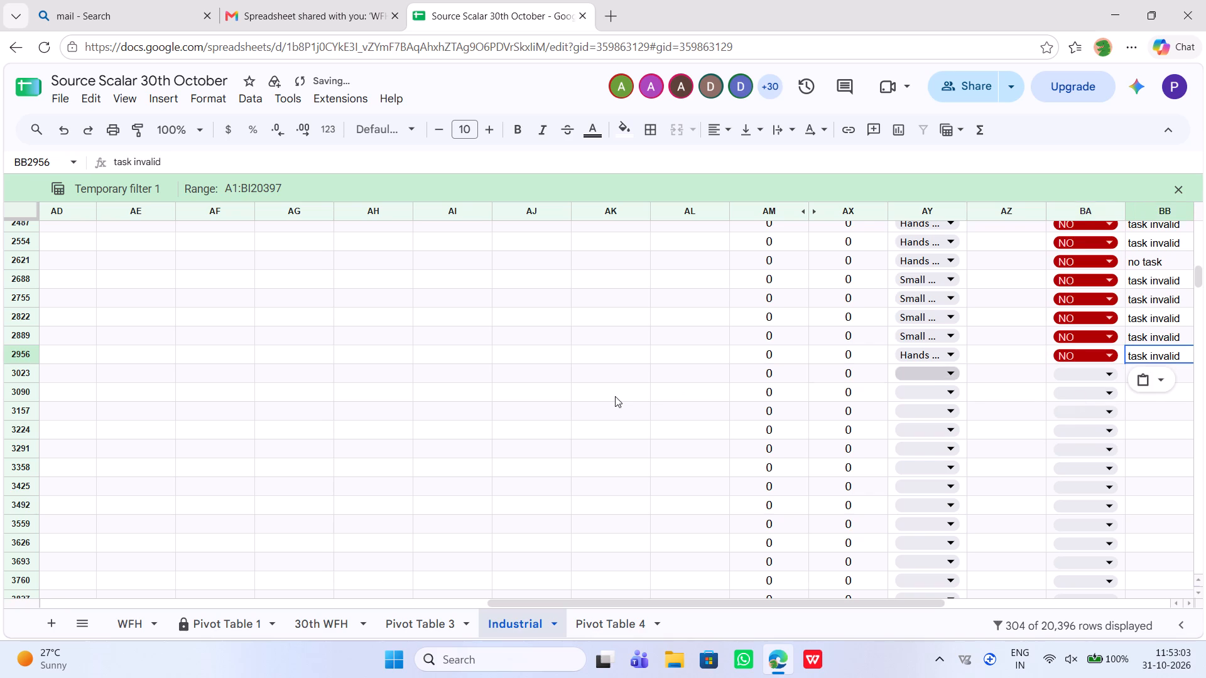
Open the video link in row 3023 of the Industrial sheet in Prism.
{"action": "left_click", "coordinate": [615, 396]}
{"action": "scroll", "coordinate": [615, 396], "scroll_direction": "right", "scroll_amount": 6}
{"action": "scroll", "coordinate": [615, 396], "scroll_direction": "left", "scroll_amount": 1}
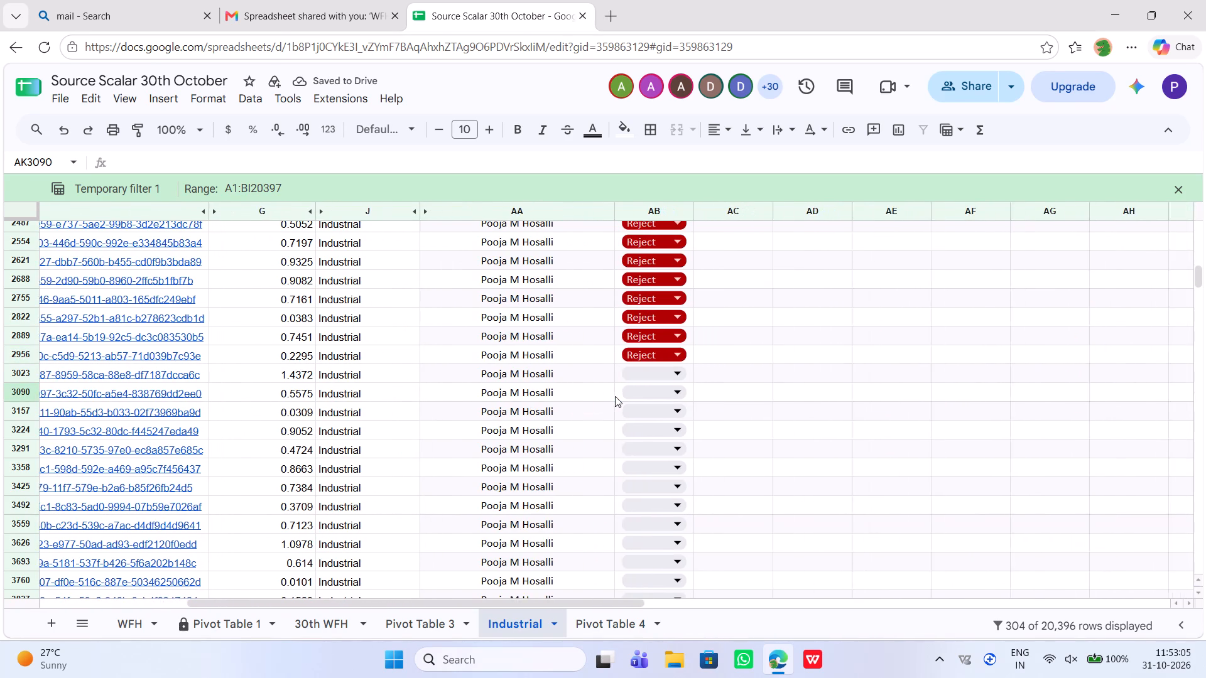
{"action": "scroll", "coordinate": [615, 396], "scroll_direction": "left", "scroll_amount": 1}
{"action": "left_click", "coordinate": [182, 377]}
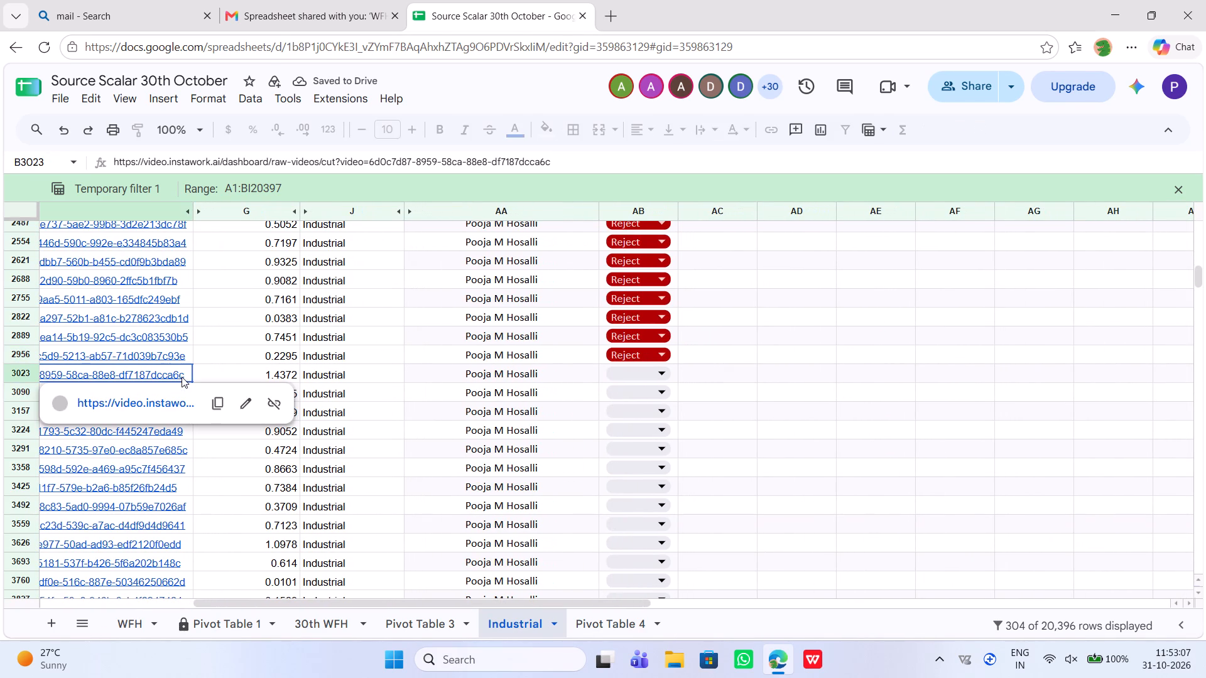
{"action": "left_click", "coordinate": [169, 402]}
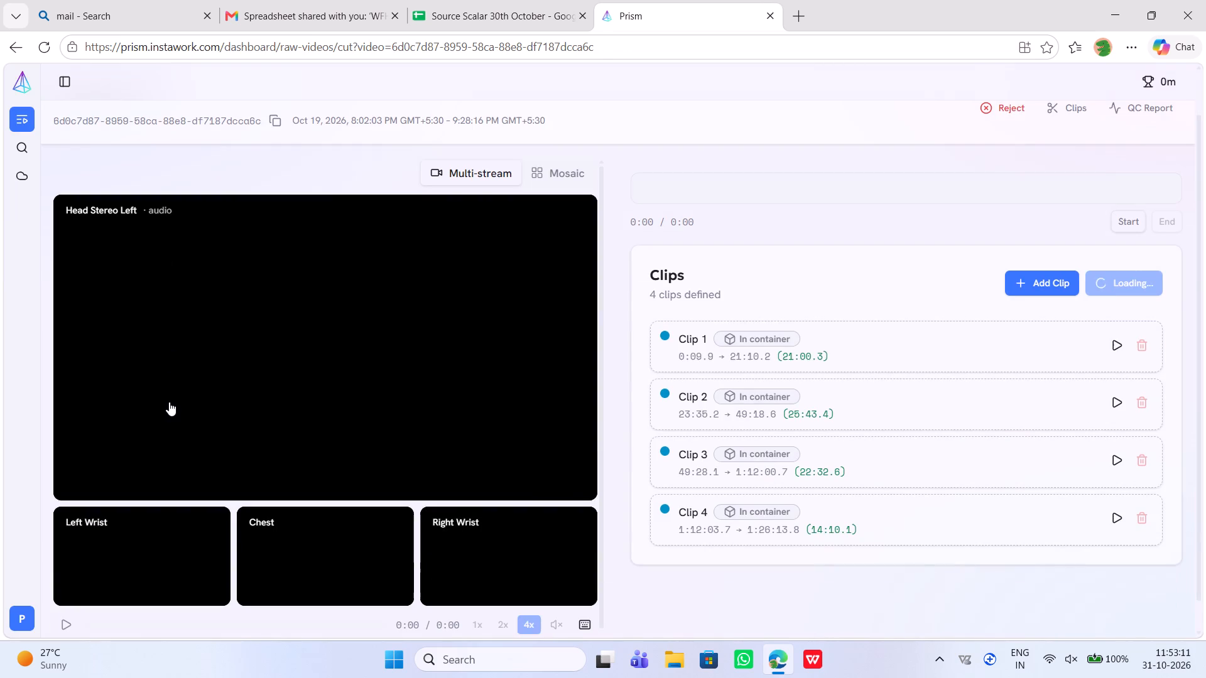
Review the row 3023 video's camera streams early in Clip 1, sampling the footage at about 1:51, 3:20 and 6:02.
{"action": "scroll", "coordinate": [734, 131], "scroll_direction": "down", "scroll_amount": 1}
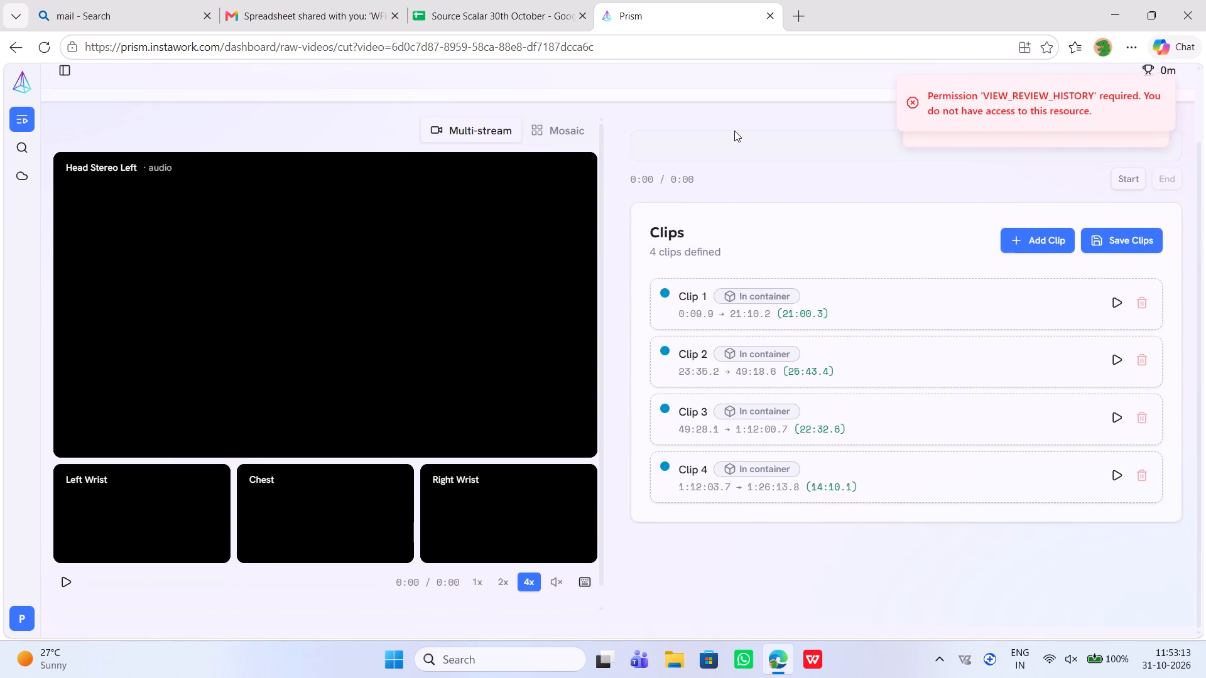
{"action": "scroll", "coordinate": [734, 131], "scroll_direction": "down", "scroll_amount": 1}
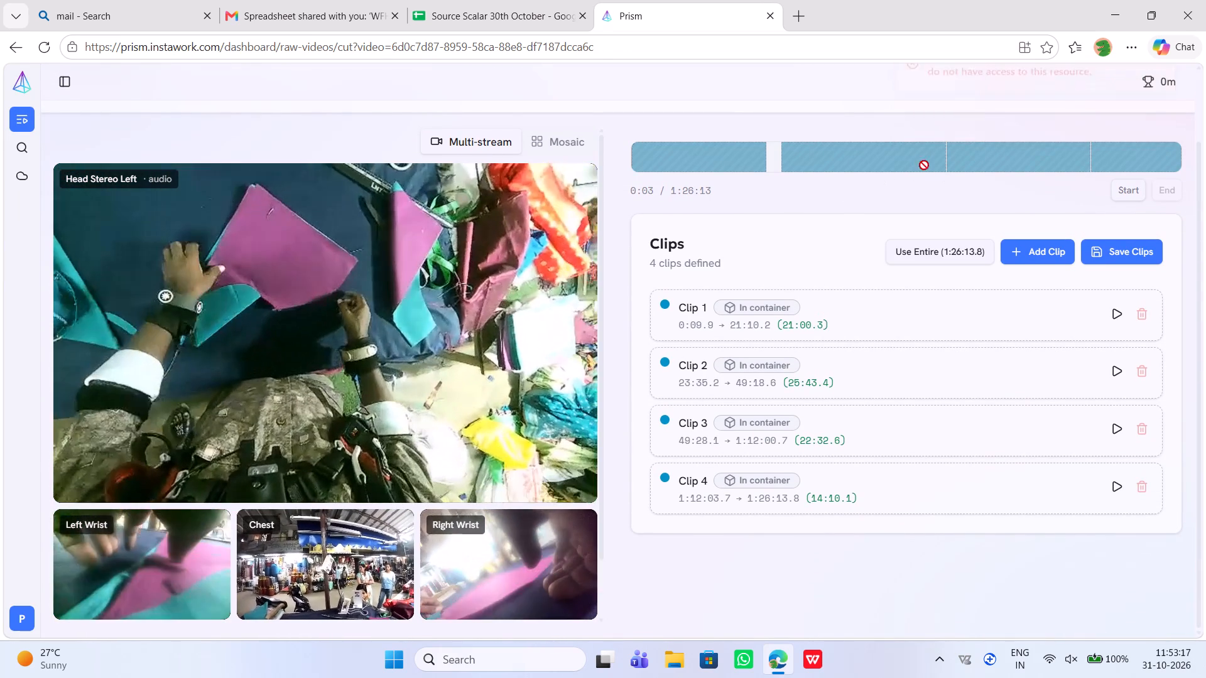
{"action": "left_click", "coordinate": [643, 170]}
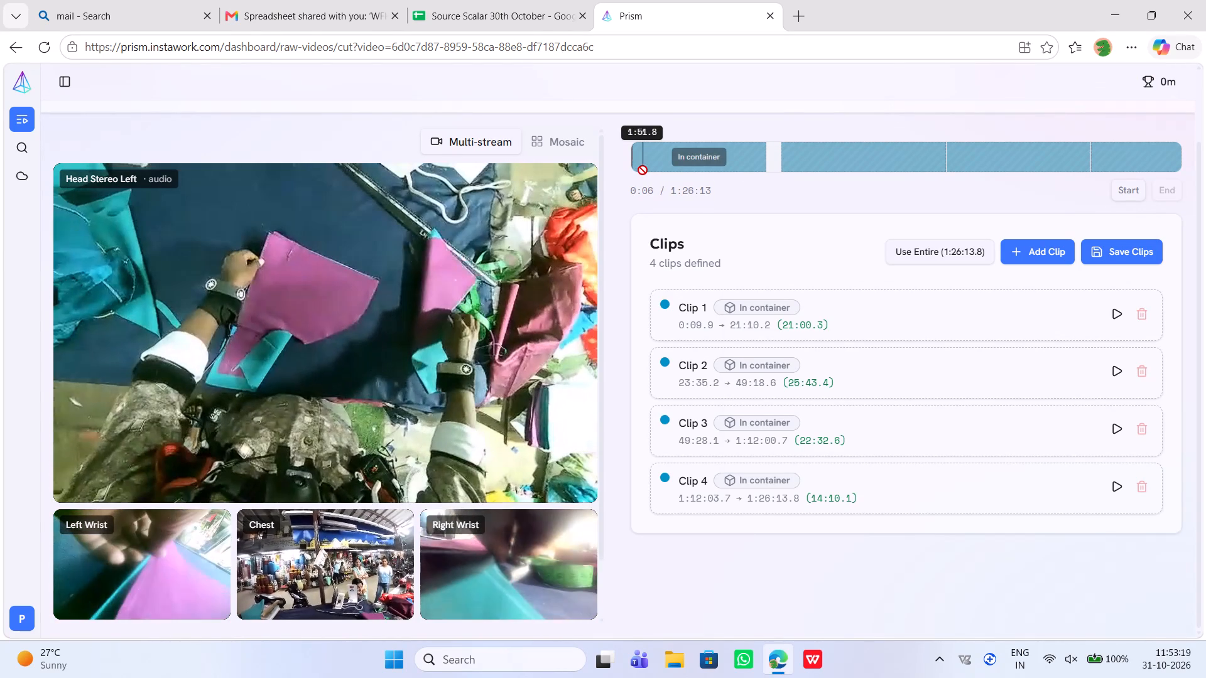
{"action": "left_click", "coordinate": [797, 206]}
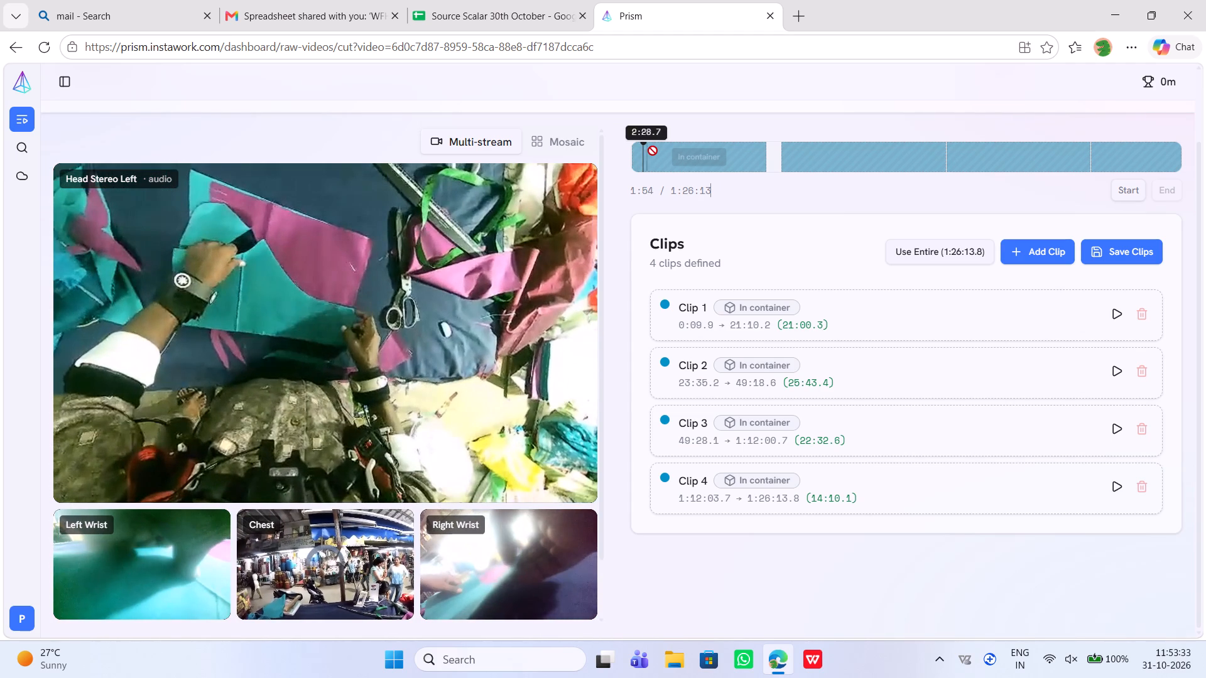
{"action": "left_click", "coordinate": [653, 151]}
{"action": "left_click", "coordinate": [761, 192]}
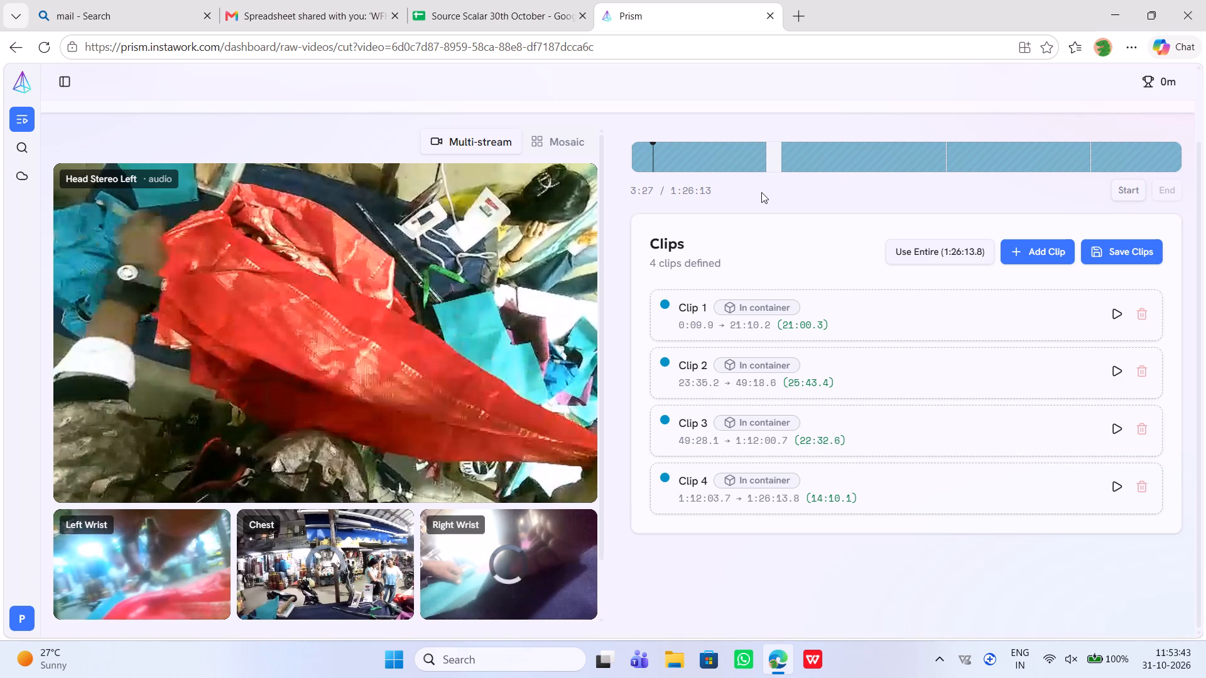
{"action": "left_click", "coordinate": [744, 198]}
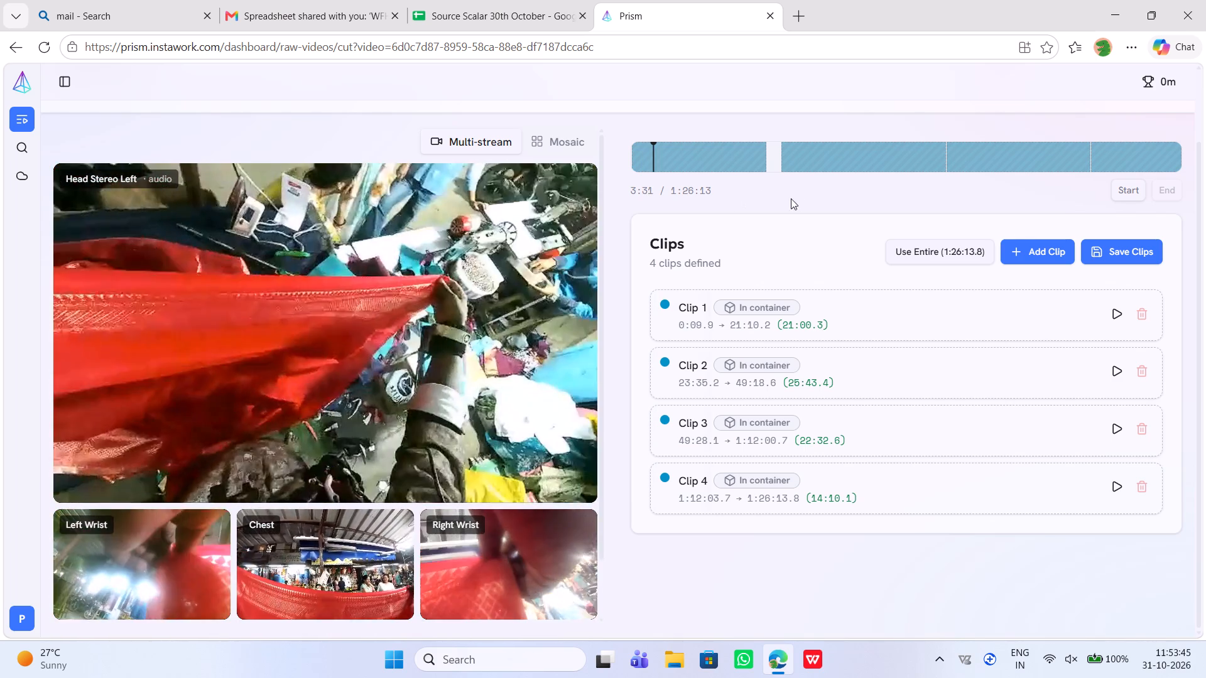
{"action": "left_click", "coordinate": [800, 198]}
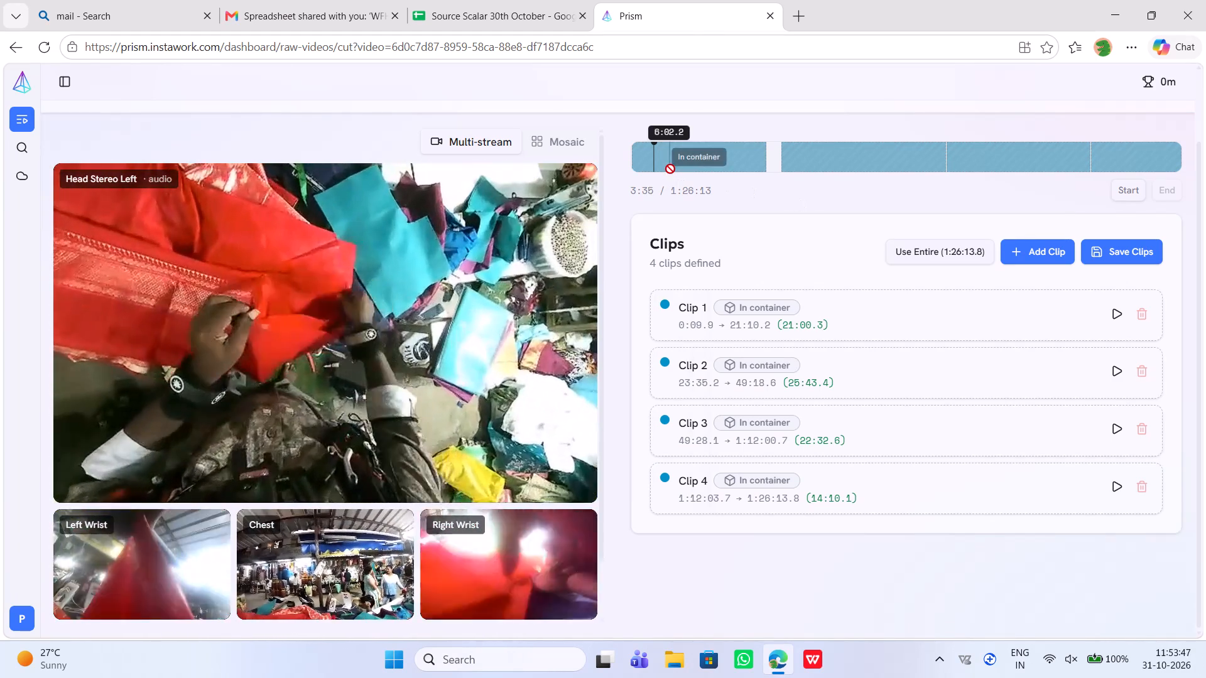
{"action": "left_click", "coordinate": [670, 169]}
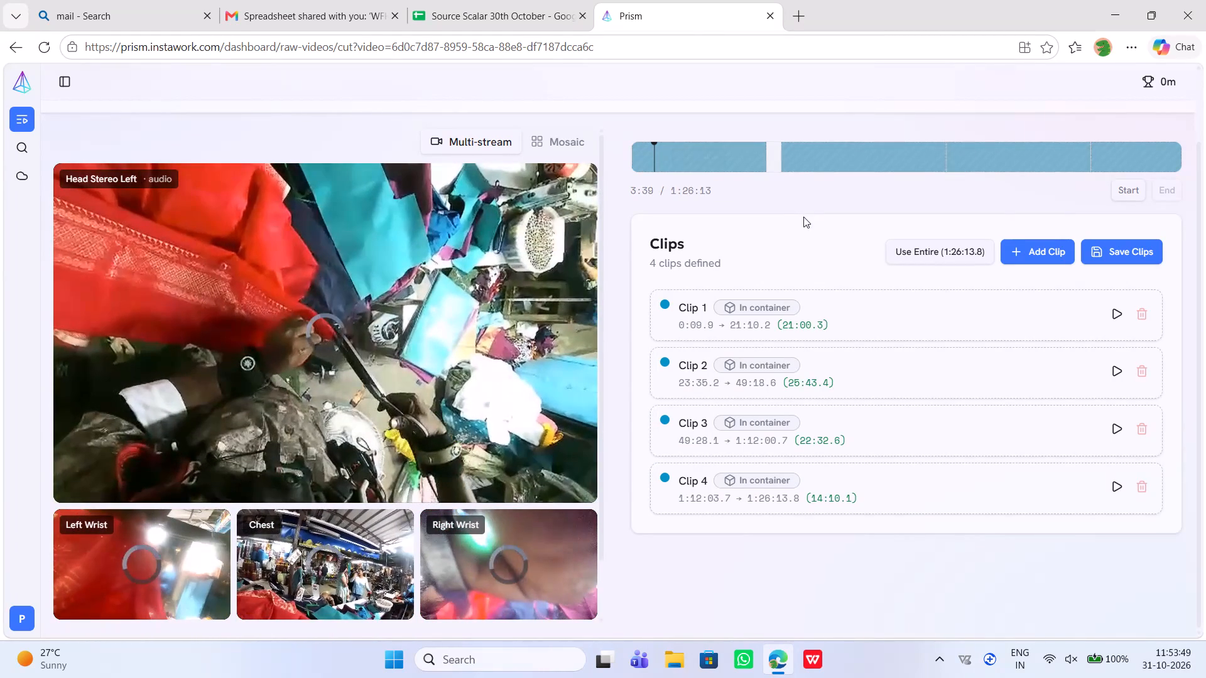
{"action": "left_click", "coordinate": [808, 196]}
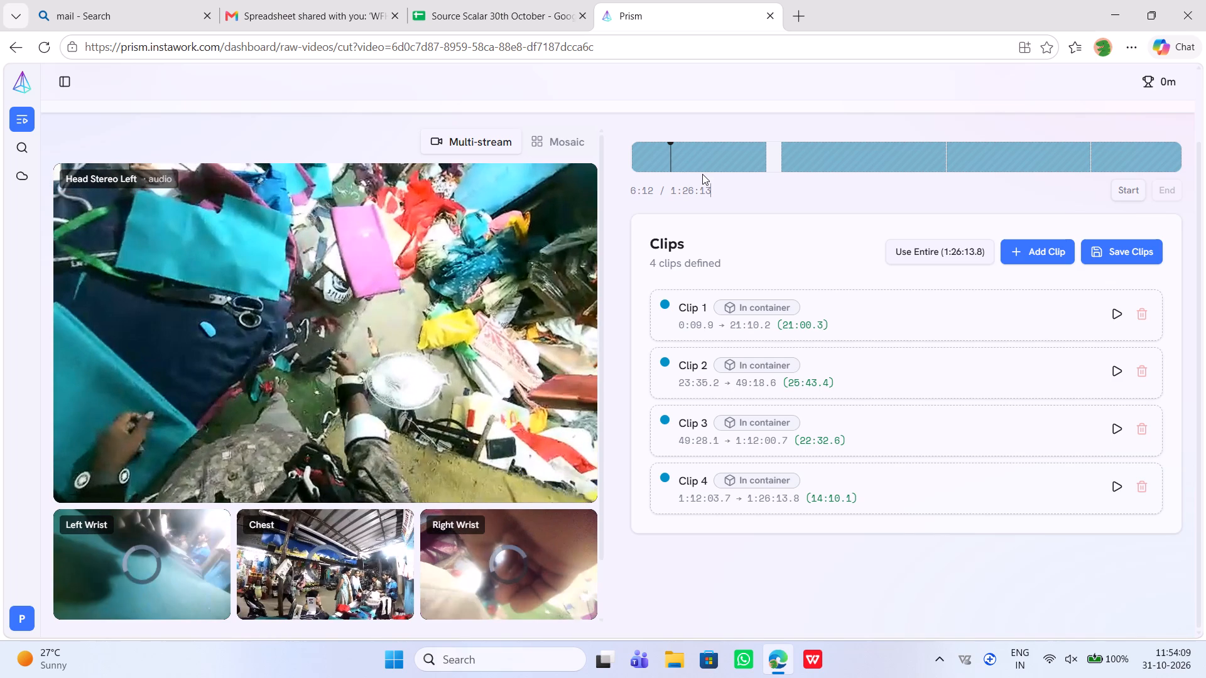
Check the camera streams further into Clip 1, sampling the footage at about 10:05 and 17:45.
{"action": "left_click", "coordinate": [695, 158]}
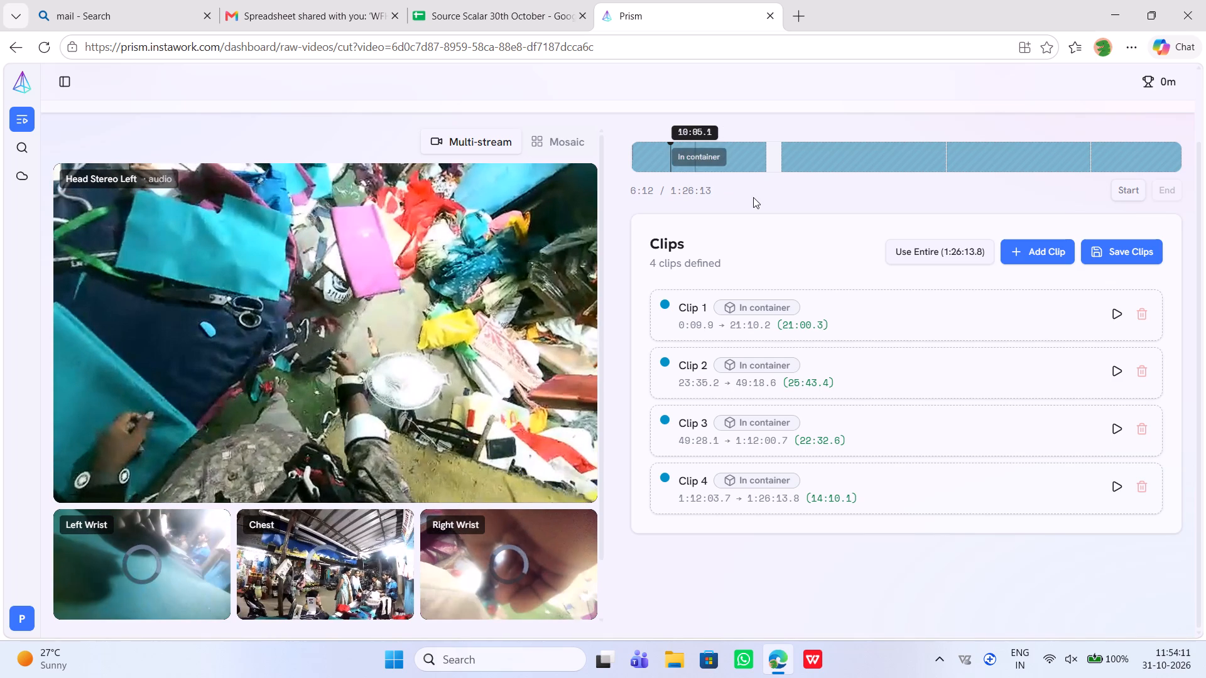
{"action": "left_click", "coordinate": [754, 198]}
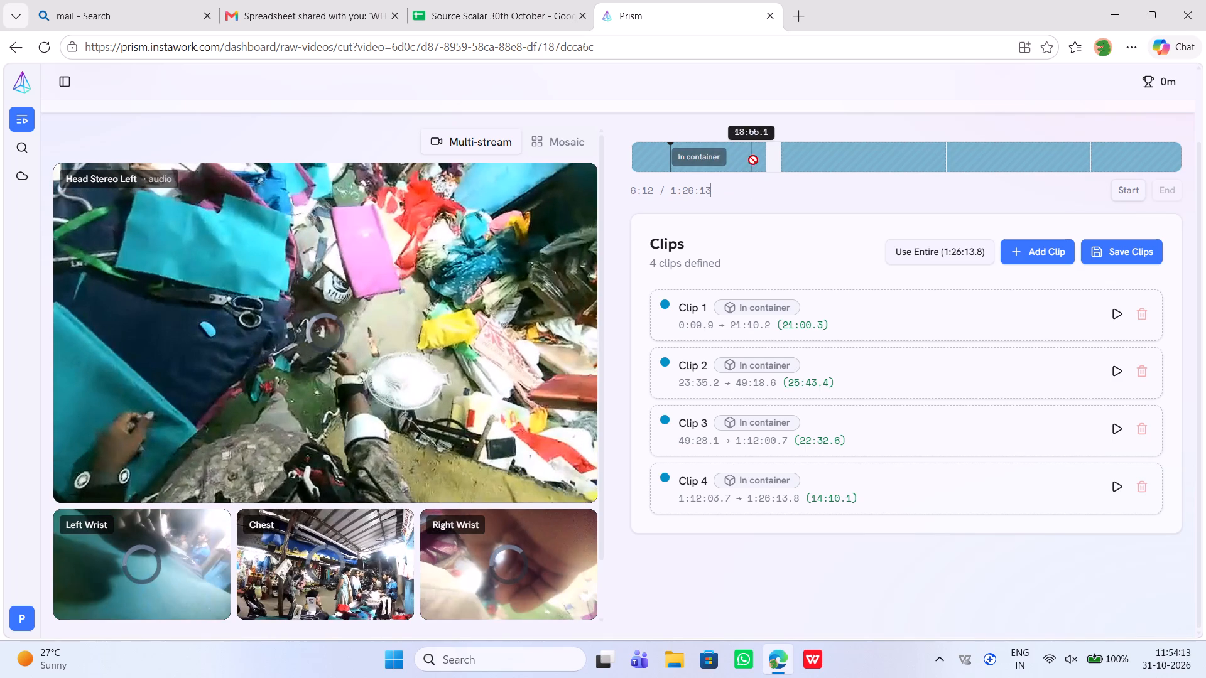
{"action": "left_click", "coordinate": [744, 160]}
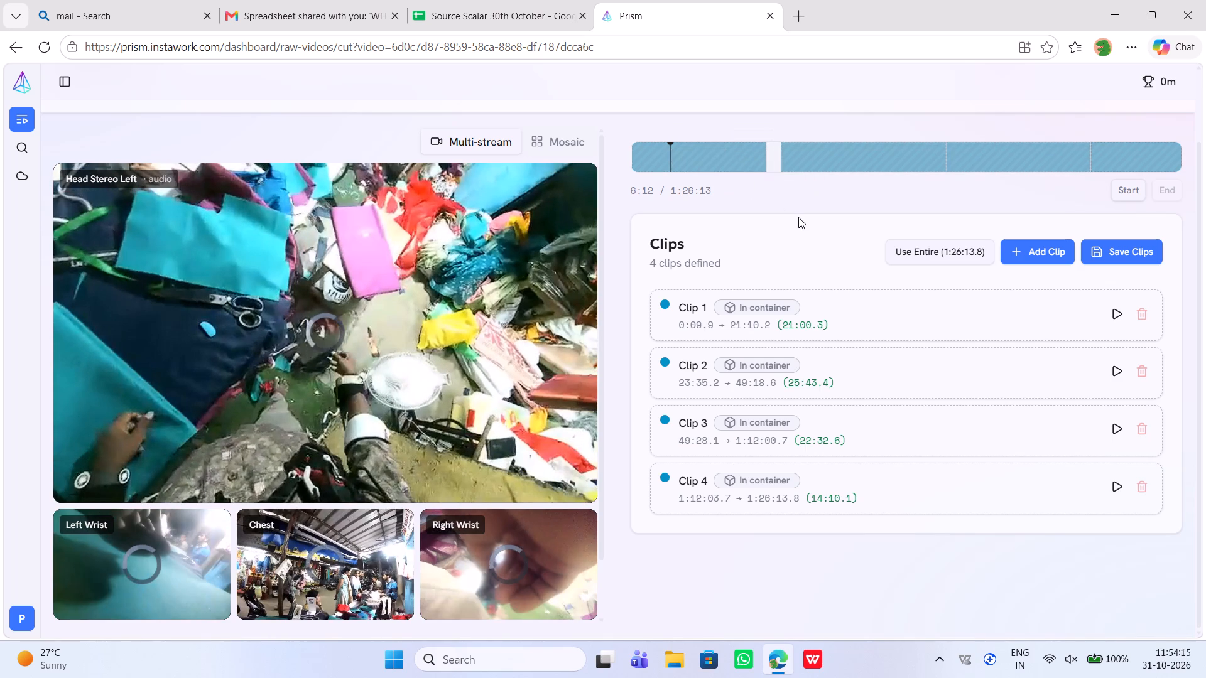
{"action": "left_click", "coordinate": [799, 201]}
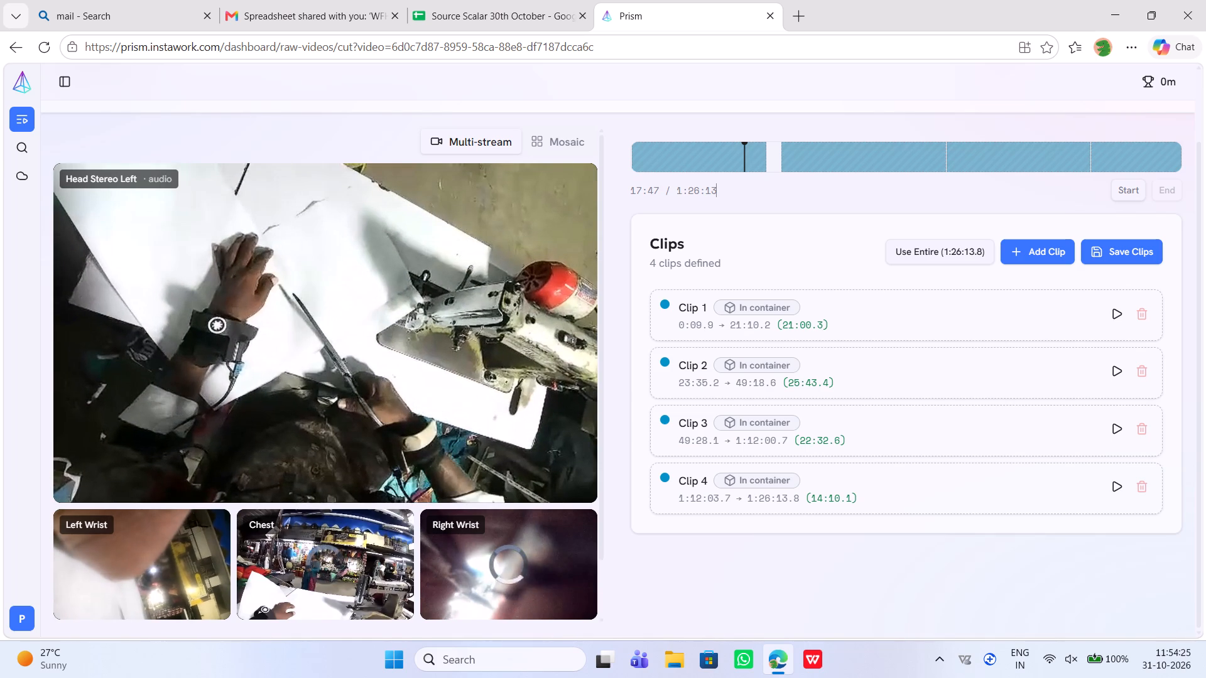
{"action": "left_click", "coordinate": [793, 94]}
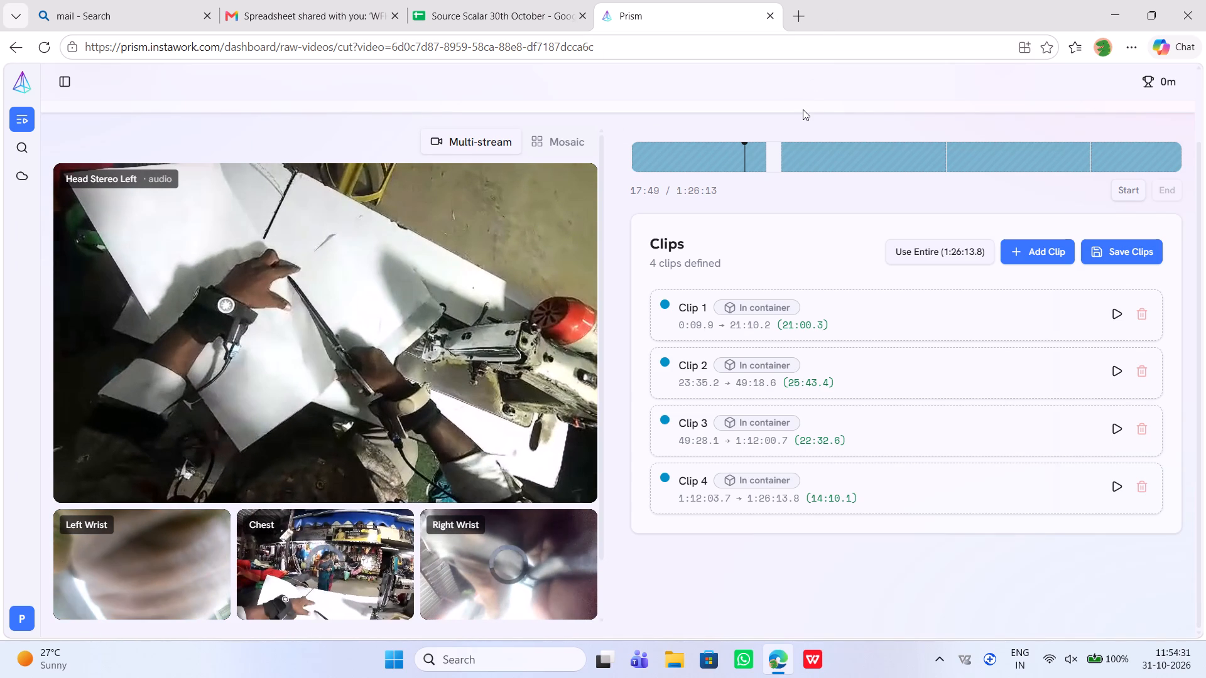
{"action": "scroll", "coordinate": [803, 109], "scroll_direction": "down", "scroll_amount": 1}
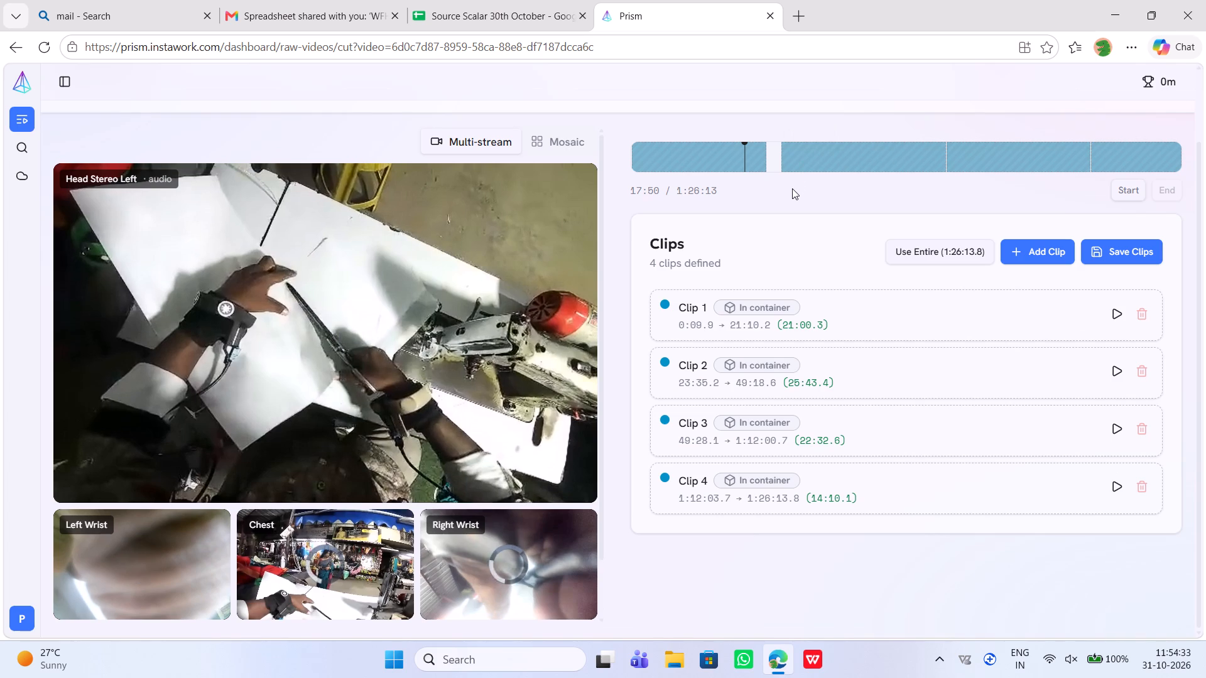
{"action": "left_click", "coordinate": [792, 188]}
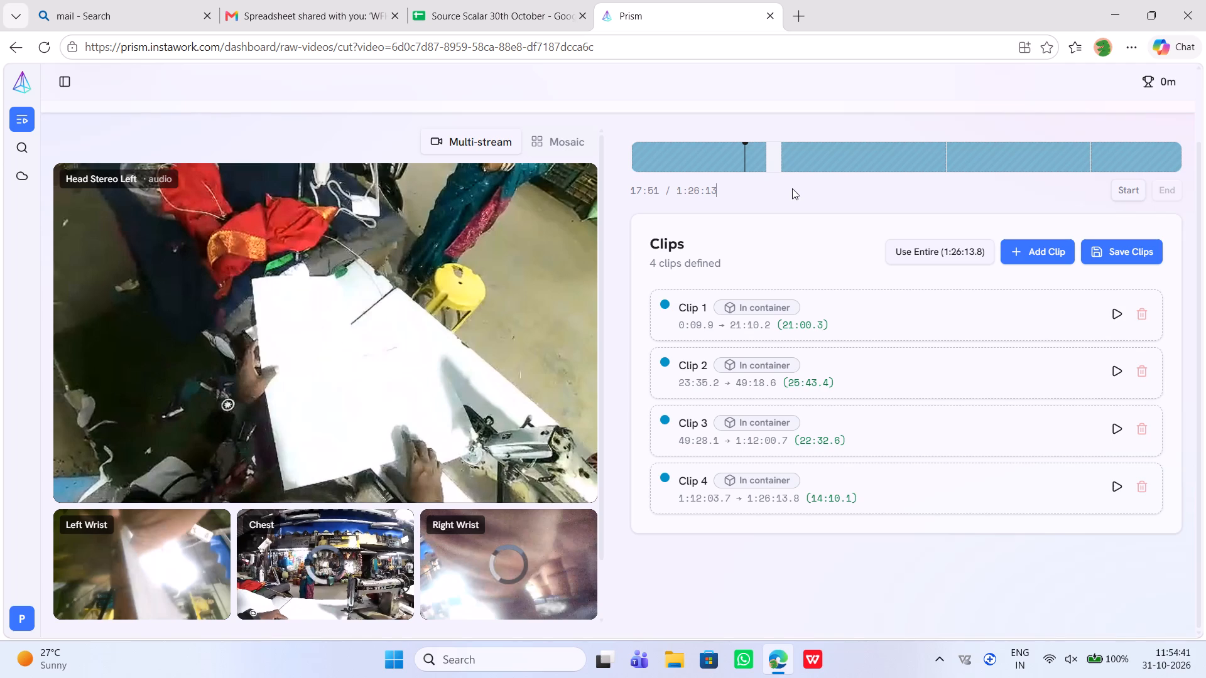
{"action": "left_click", "coordinate": [817, 187]}
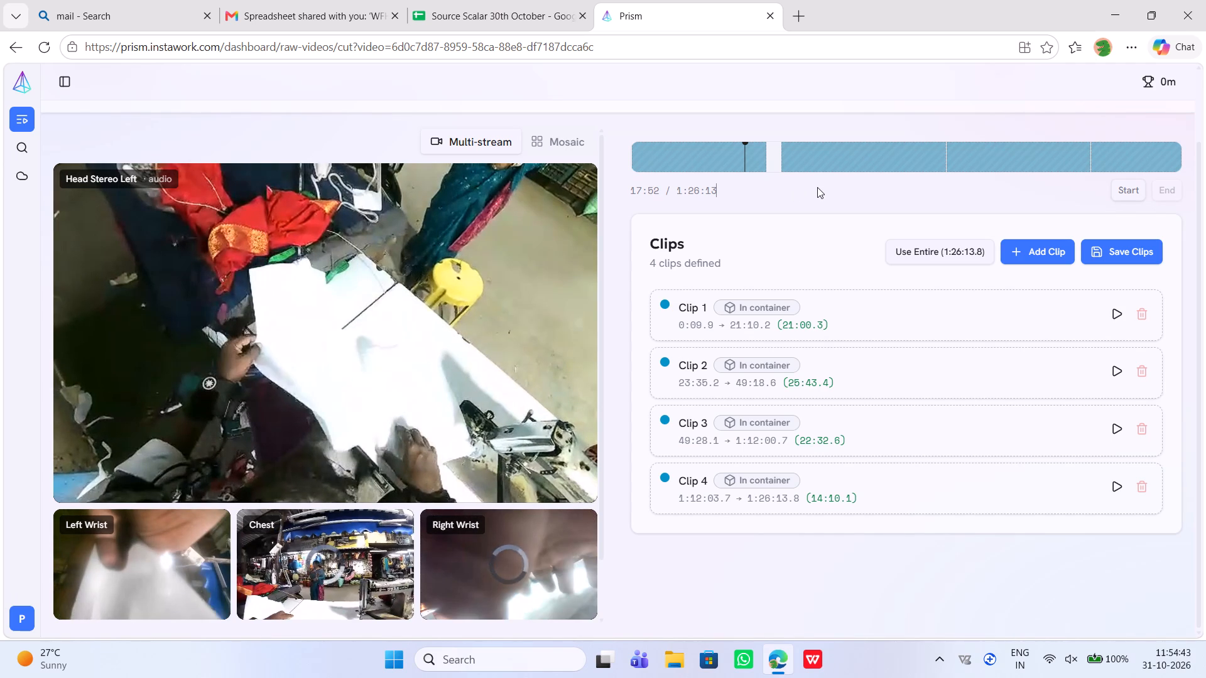
Sample the footage at the start of Clip 2, at about 44:10, at about 1:00:30 in Clip 3, and in Clip 4.
{"action": "left_click", "coordinate": [782, 168]}
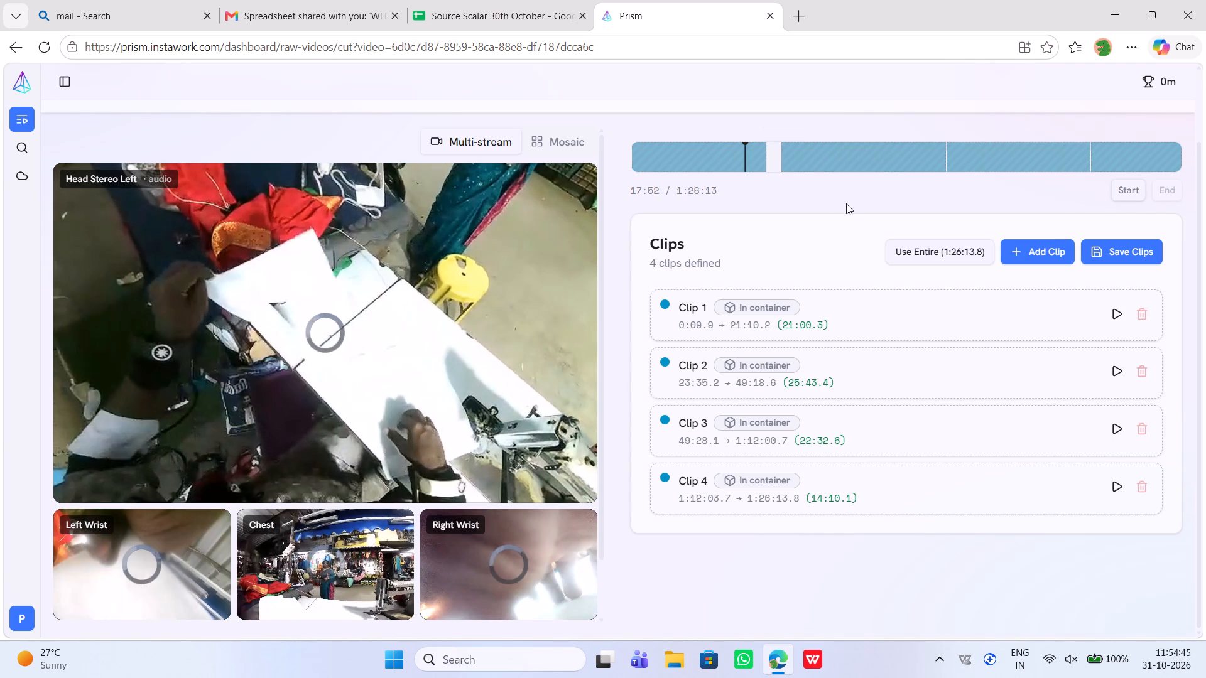
{"action": "left_click", "coordinate": [846, 203]}
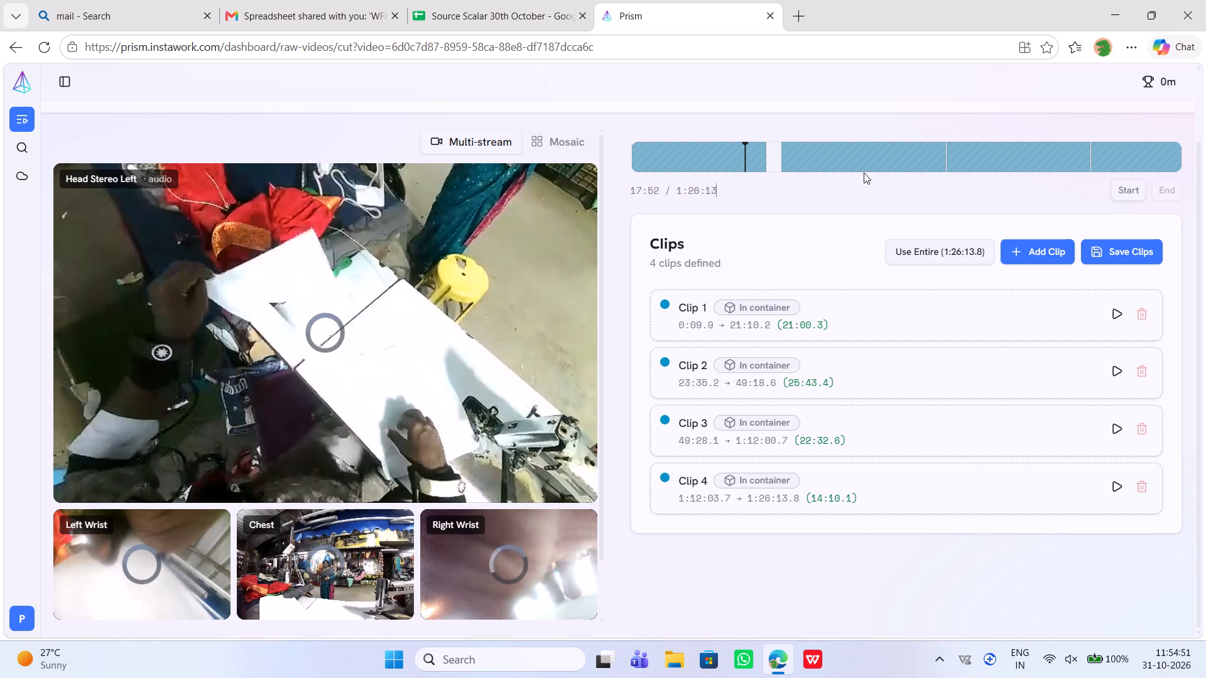
{"action": "left_click", "coordinate": [910, 190]}
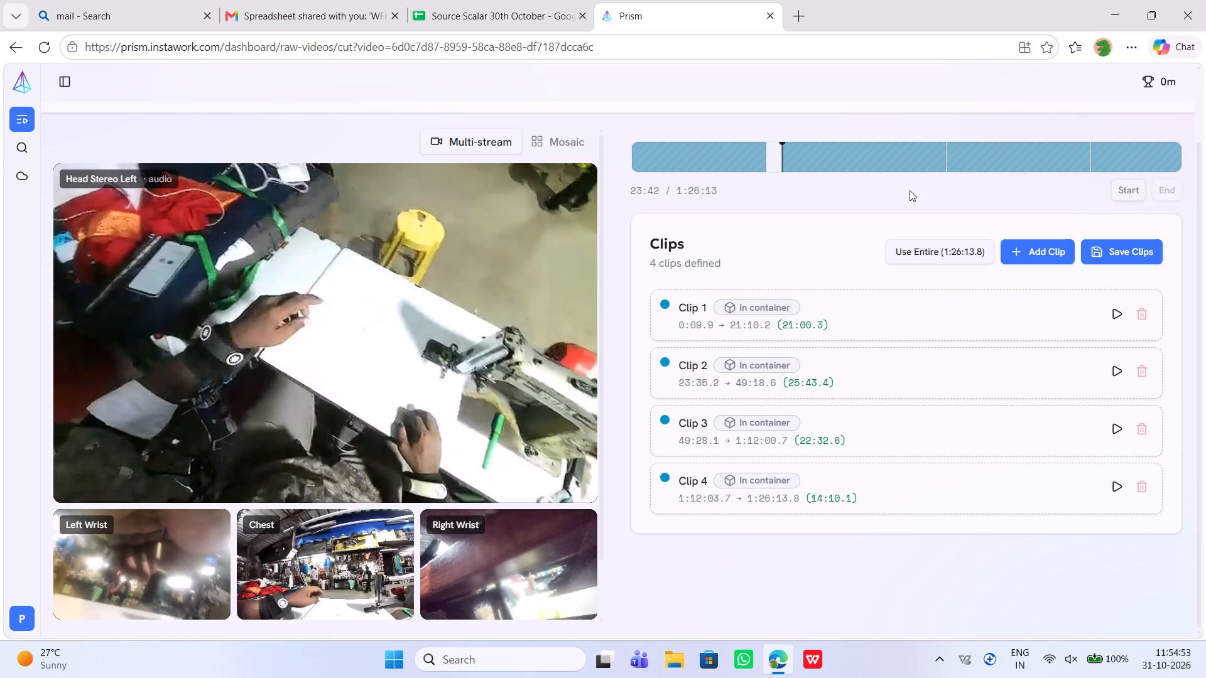
{"action": "left_click", "coordinate": [913, 163]}
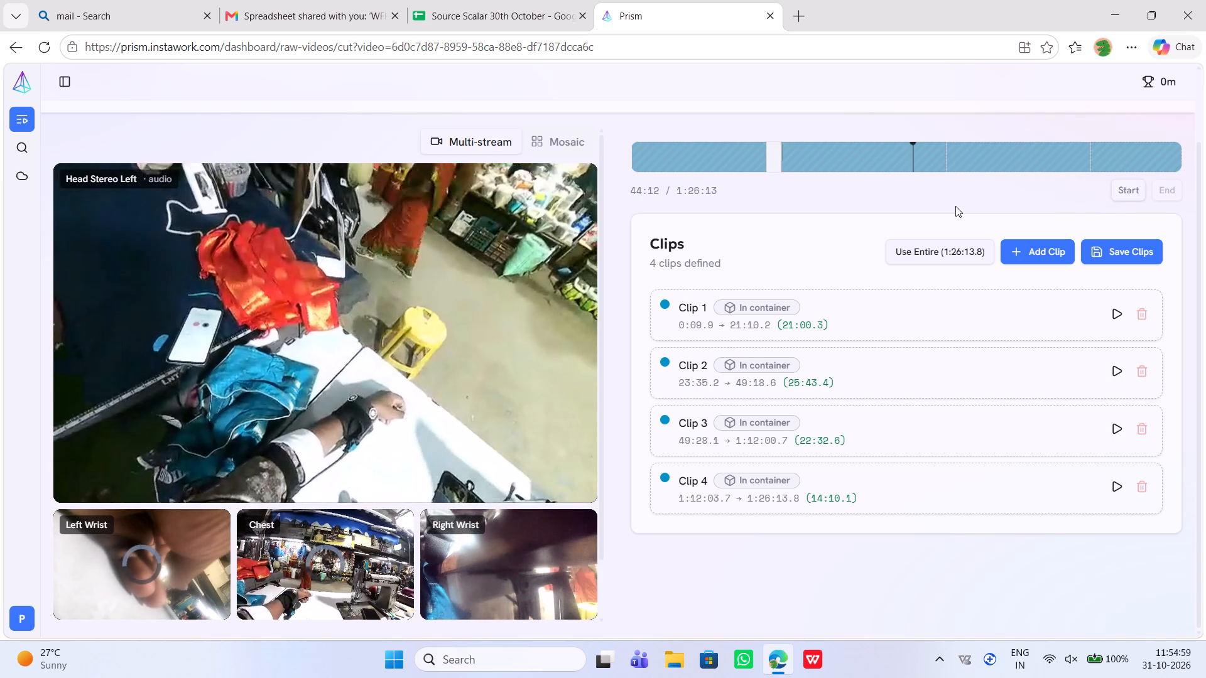
{"action": "left_click", "coordinate": [1018, 168]}
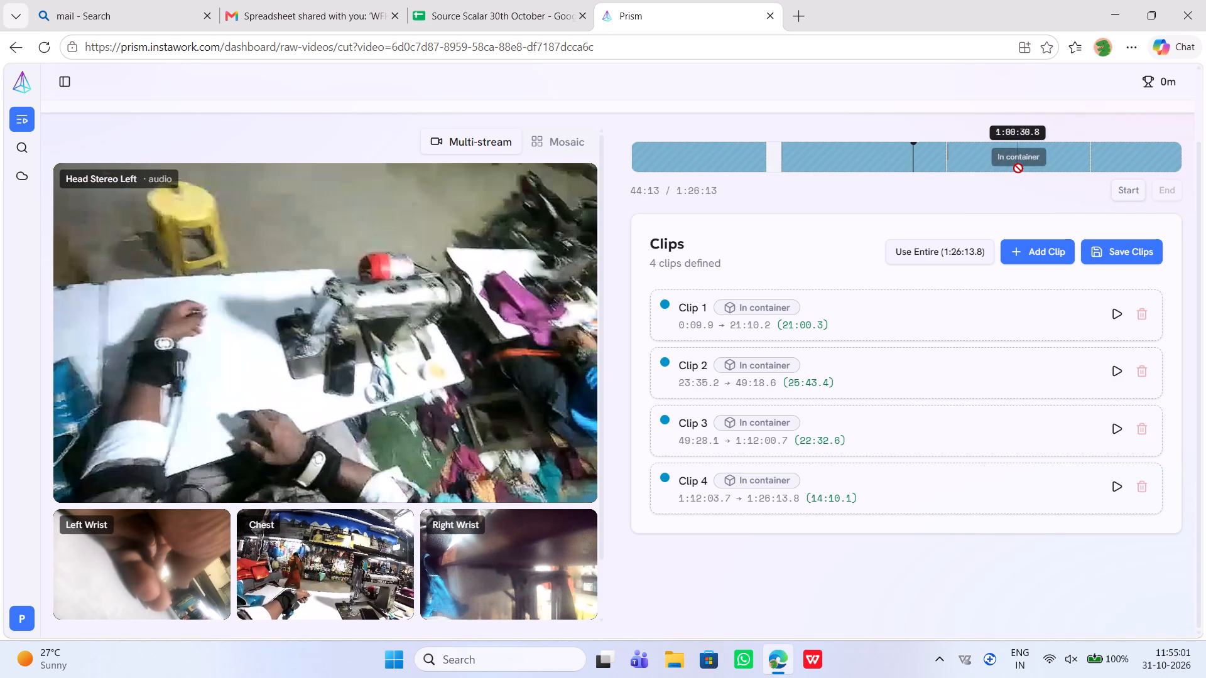
{"action": "left_click", "coordinate": [1034, 195]}
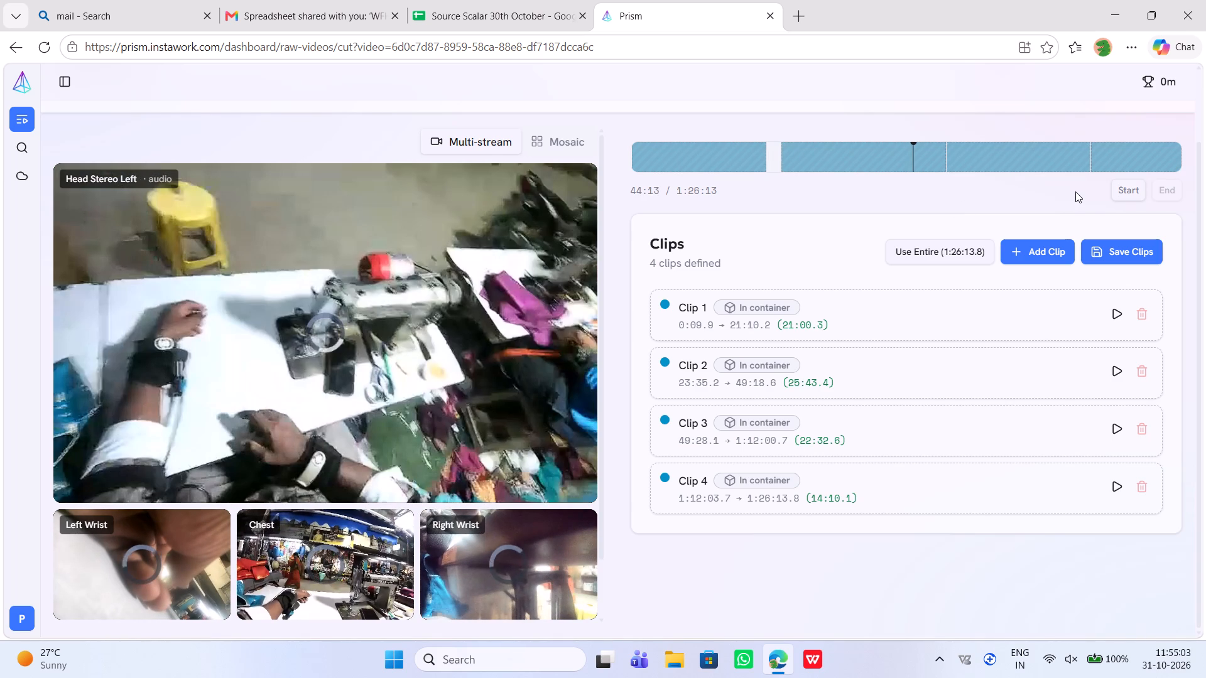
{"action": "left_click", "coordinate": [1075, 191]}
{"action": "left_click", "coordinate": [1152, 162]}
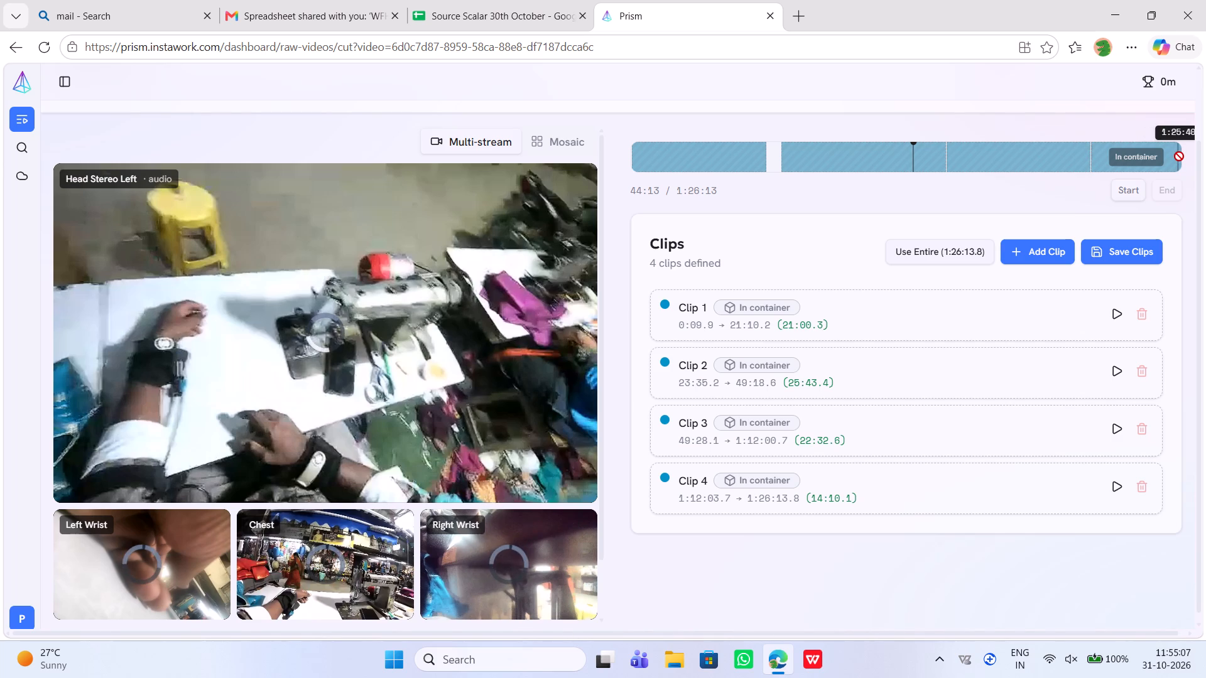
Examine the end of Clip 4 from about 1:25:40, checking hand visibility and the task in all camera streams.
{"action": "left_click", "coordinate": [1179, 156]}
{"action": "left_click", "coordinate": [870, 119]}
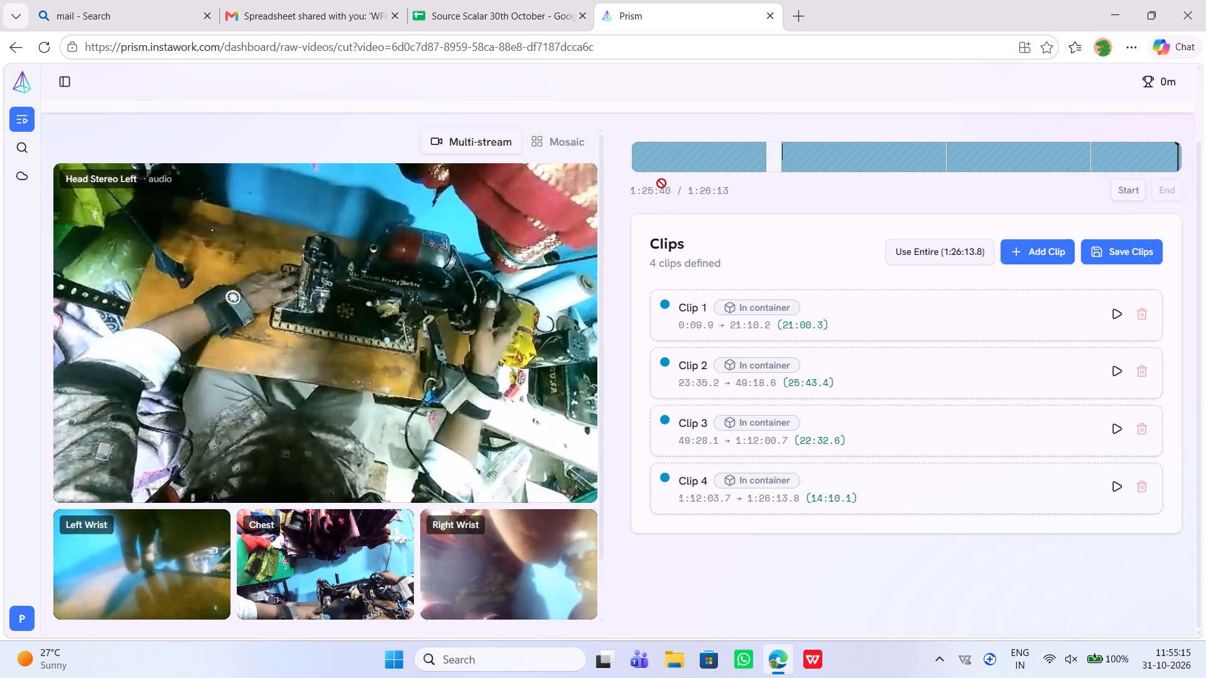
{"action": "scroll", "coordinate": [675, 112], "scroll_direction": "down", "scroll_amount": 1}
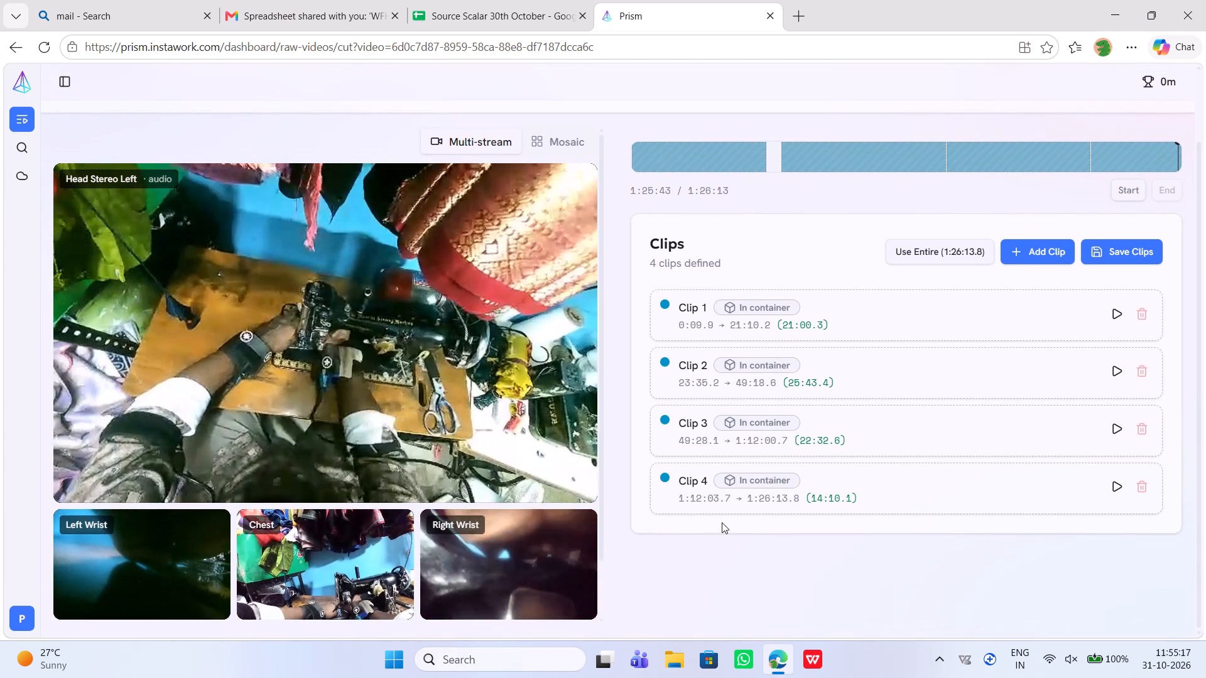
{"action": "left_click", "coordinate": [721, 549]}
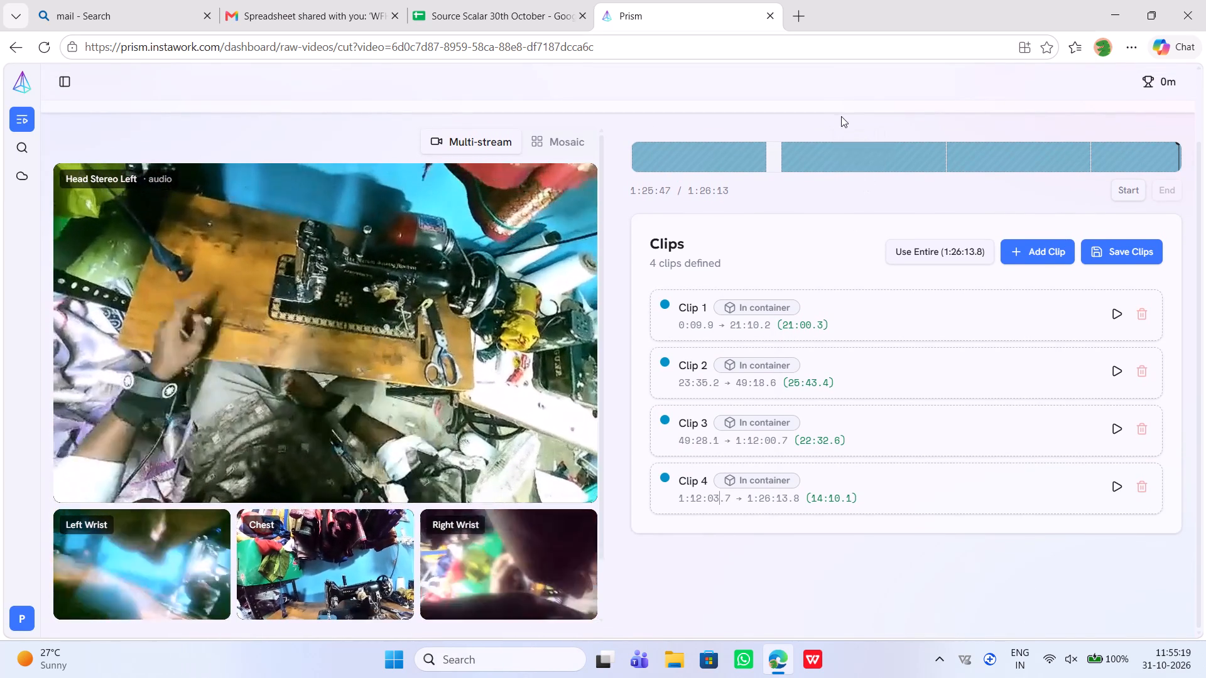
{"action": "scroll", "coordinate": [841, 116], "scroll_direction": "down", "scroll_amount": 1}
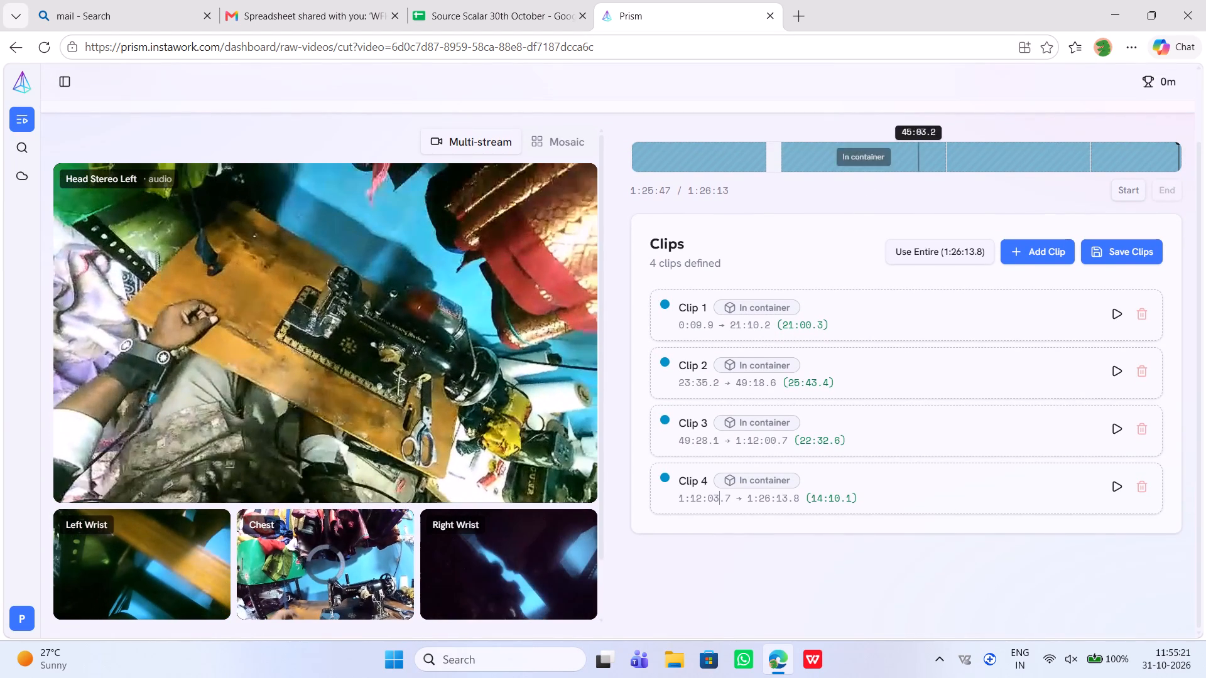
{"action": "scroll", "coordinate": [563, 103], "scroll_direction": "down", "scroll_amount": 1}
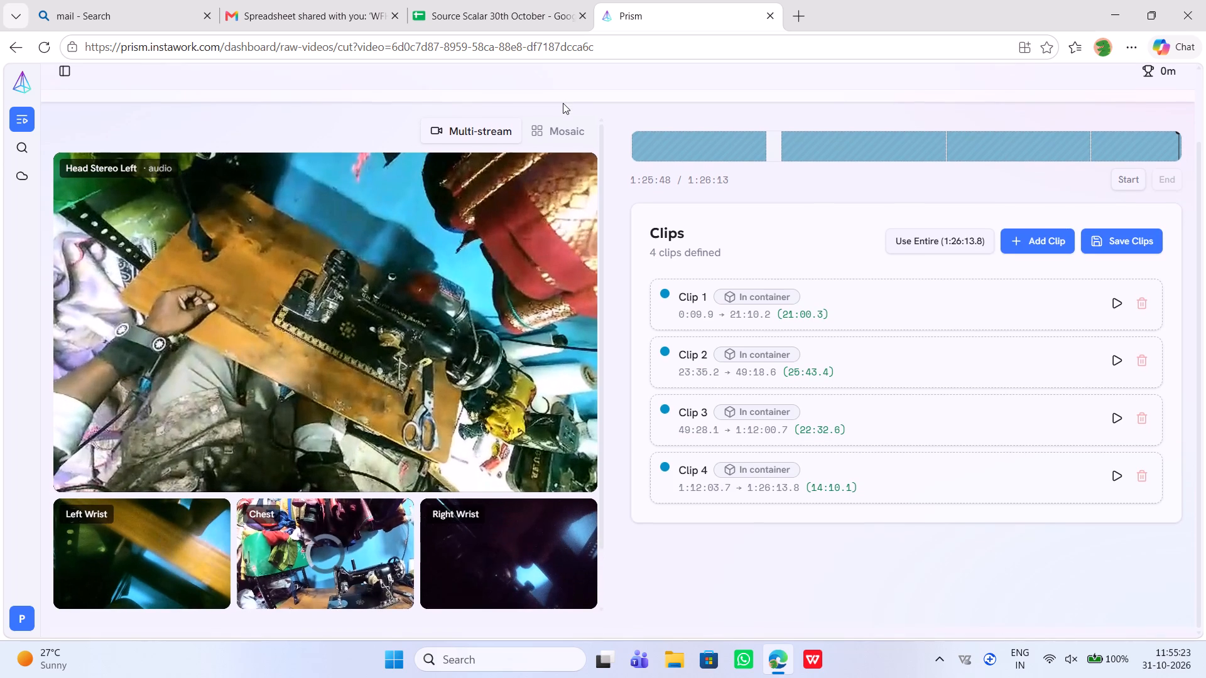
{"action": "scroll", "coordinate": [563, 103], "scroll_direction": "down", "scroll_amount": 1}
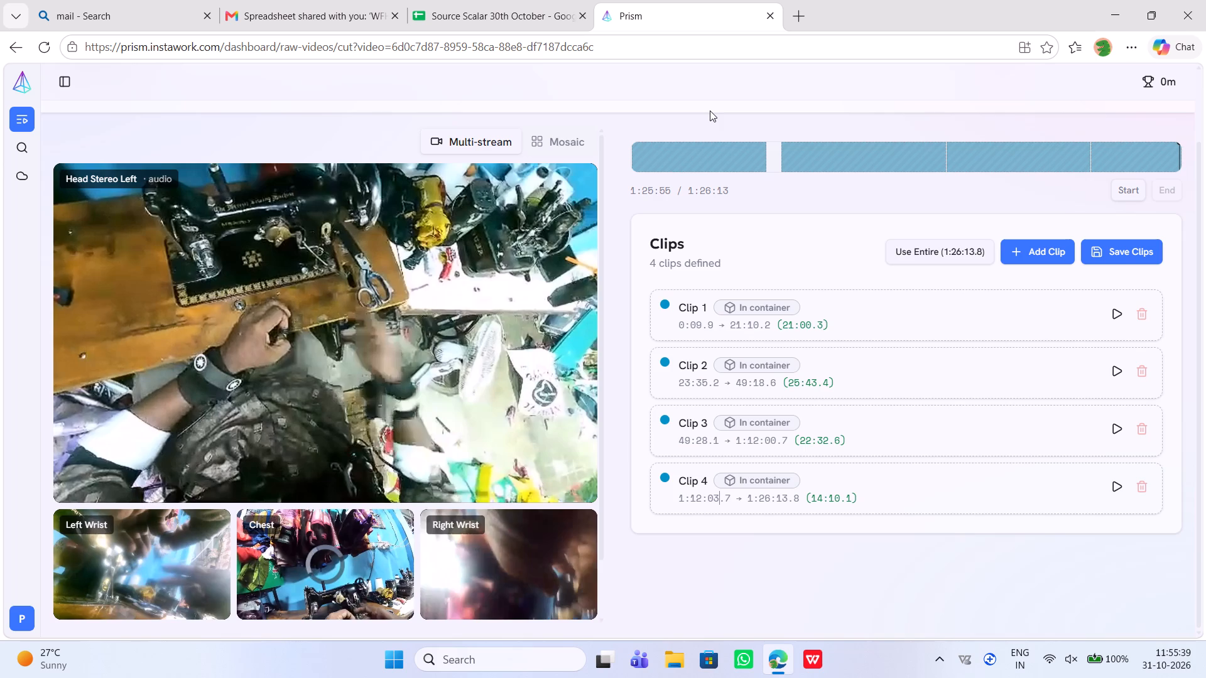
{"action": "scroll", "coordinate": [710, 110], "scroll_direction": "down", "scroll_amount": 1}
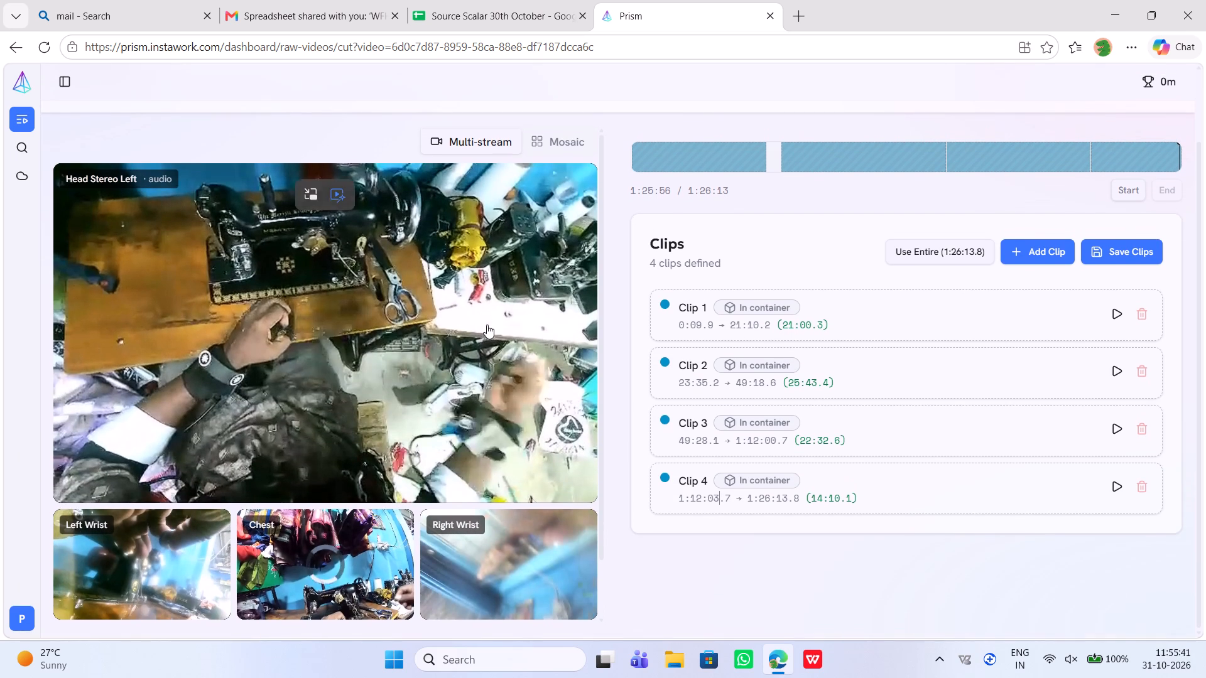
{"action": "left_click", "coordinate": [666, 588]}
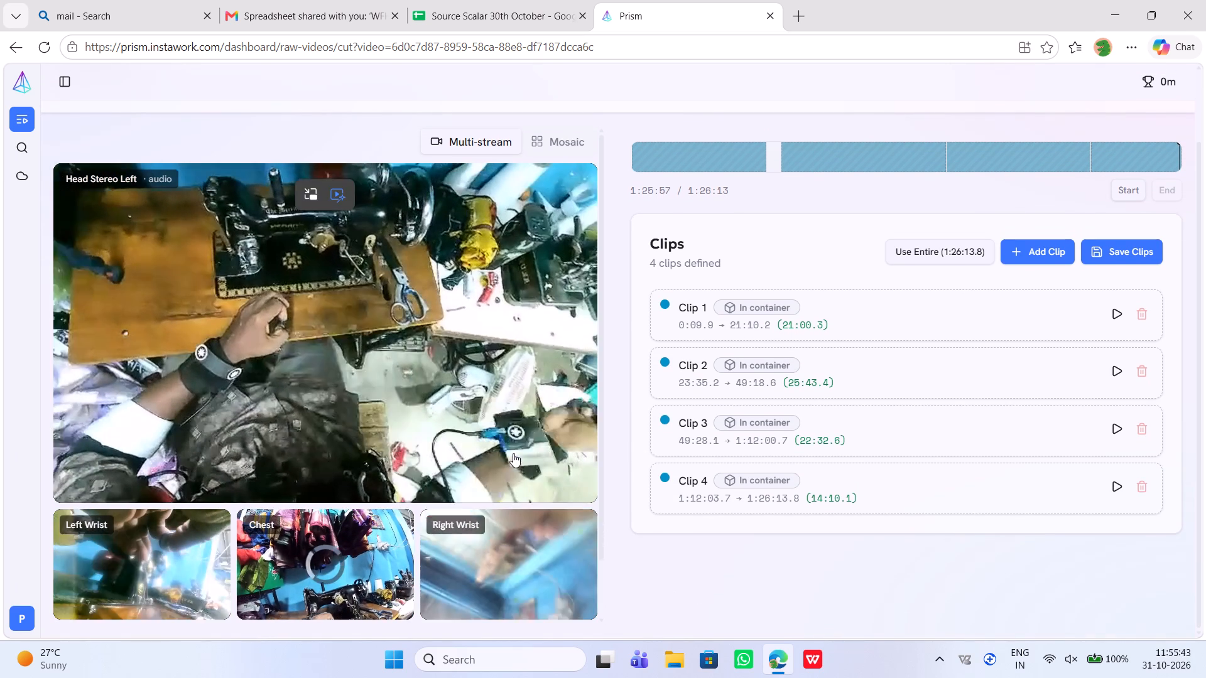
{"action": "scroll", "coordinate": [513, 453], "scroll_direction": "down", "scroll_amount": 1}
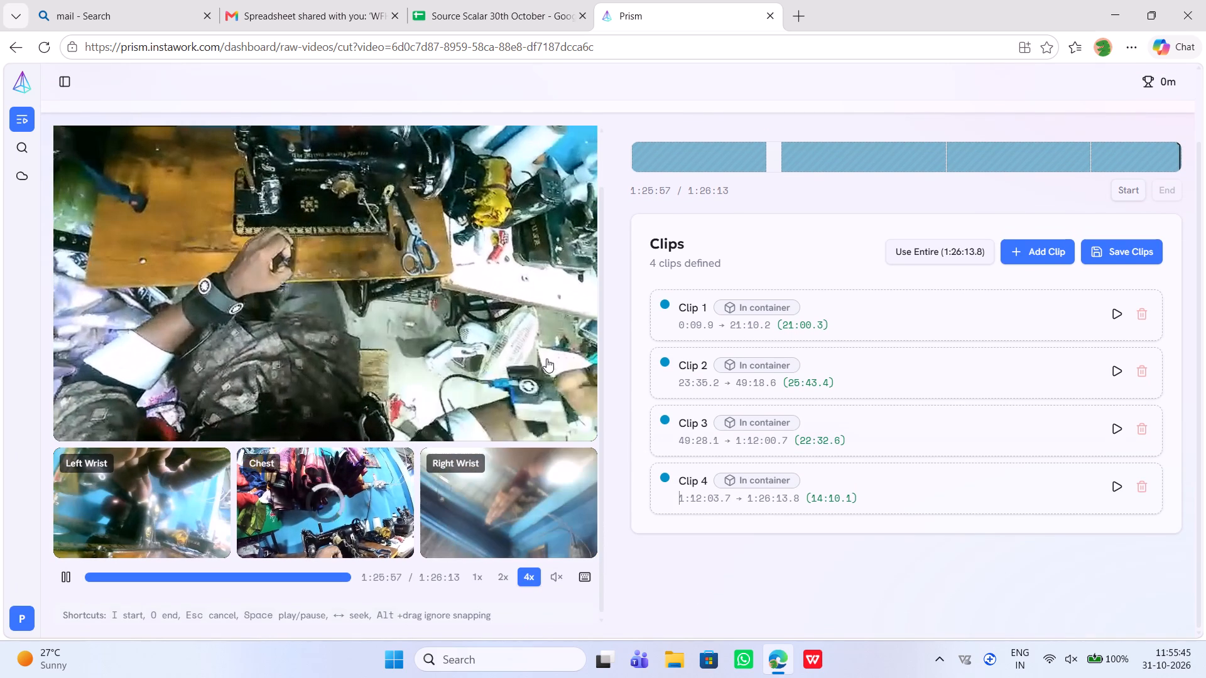
{"action": "scroll", "coordinate": [645, 104], "scroll_direction": "down", "scroll_amount": 1}
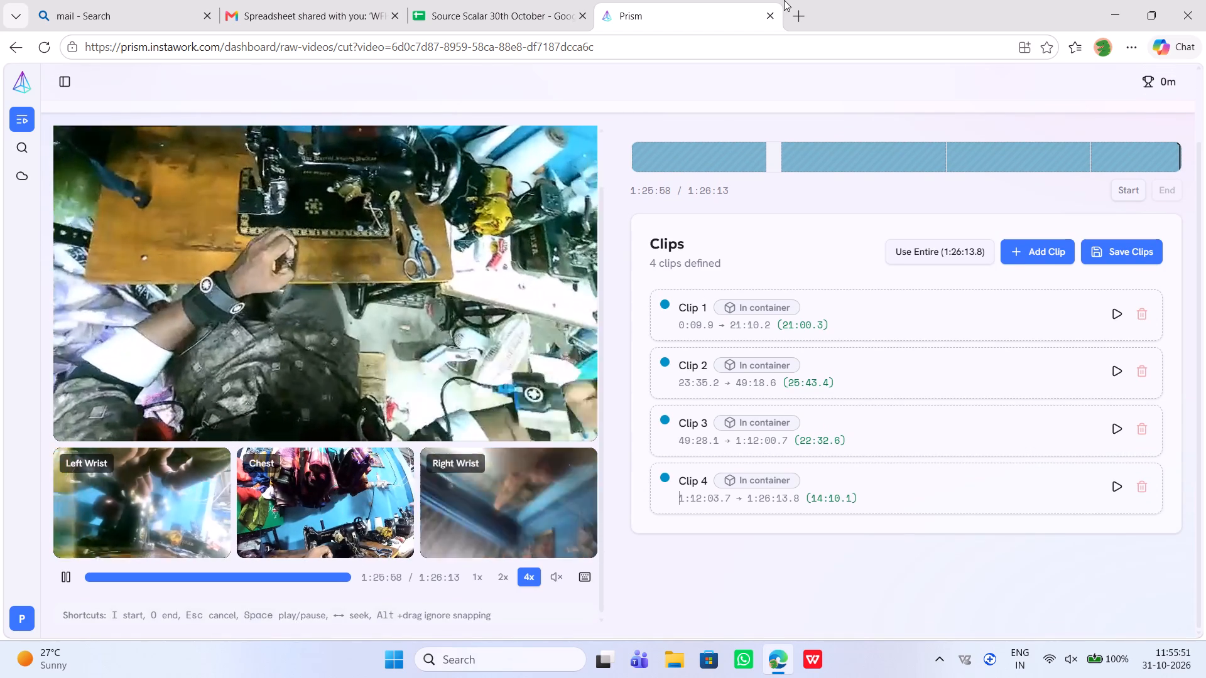
{"action": "scroll", "coordinate": [754, 101], "scroll_direction": "down", "scroll_amount": 1}
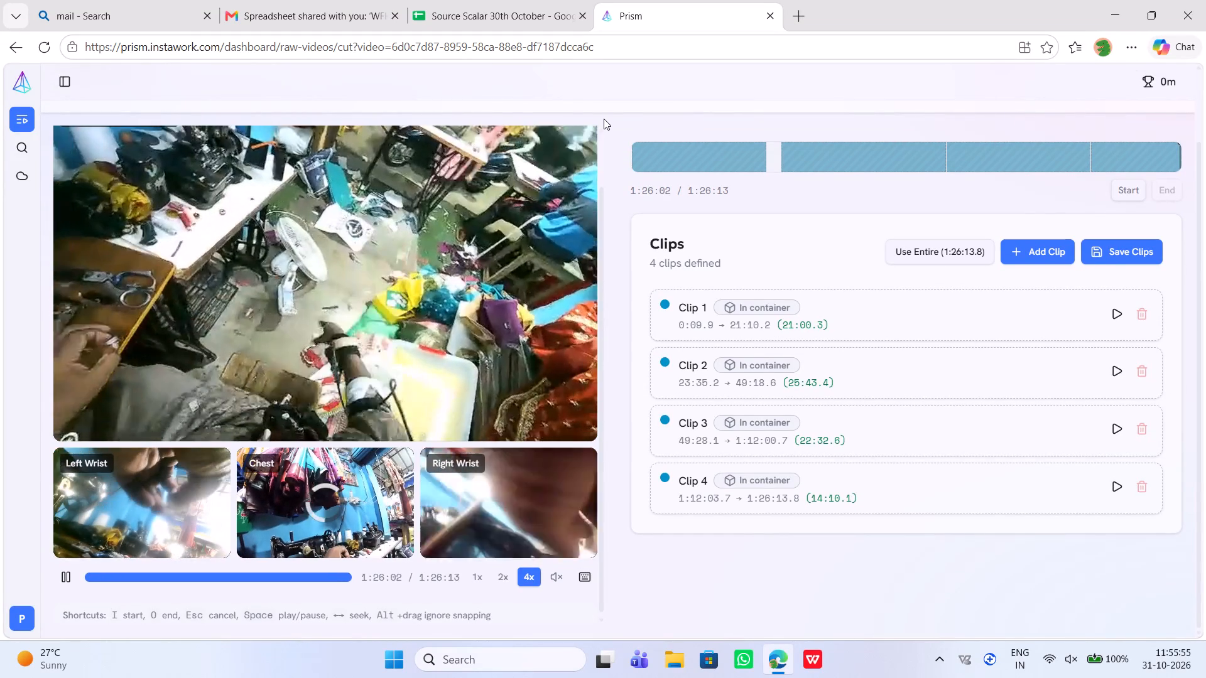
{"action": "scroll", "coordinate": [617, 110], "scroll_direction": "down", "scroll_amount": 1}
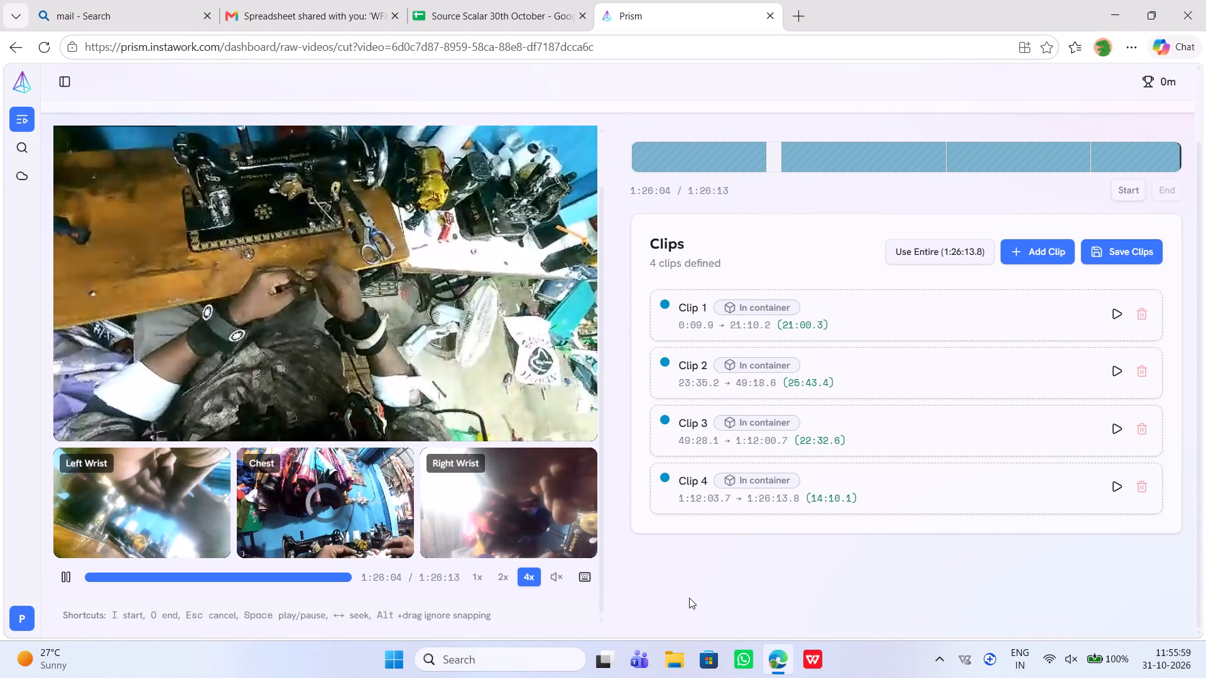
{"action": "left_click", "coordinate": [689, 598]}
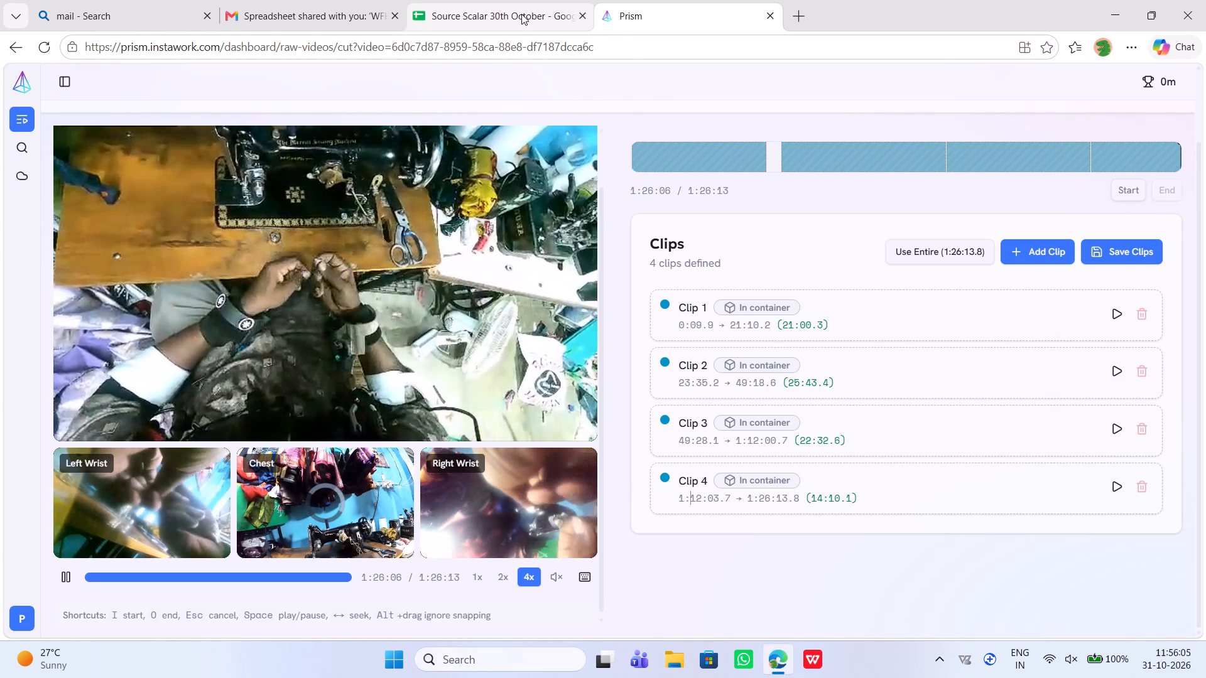
Switch to the Source Scalar 30th October spreadsheet and set row 3023's decision in column AB to Reject.
{"action": "left_click", "coordinate": [522, 14]}
{"action": "left_click", "coordinate": [661, 379]}
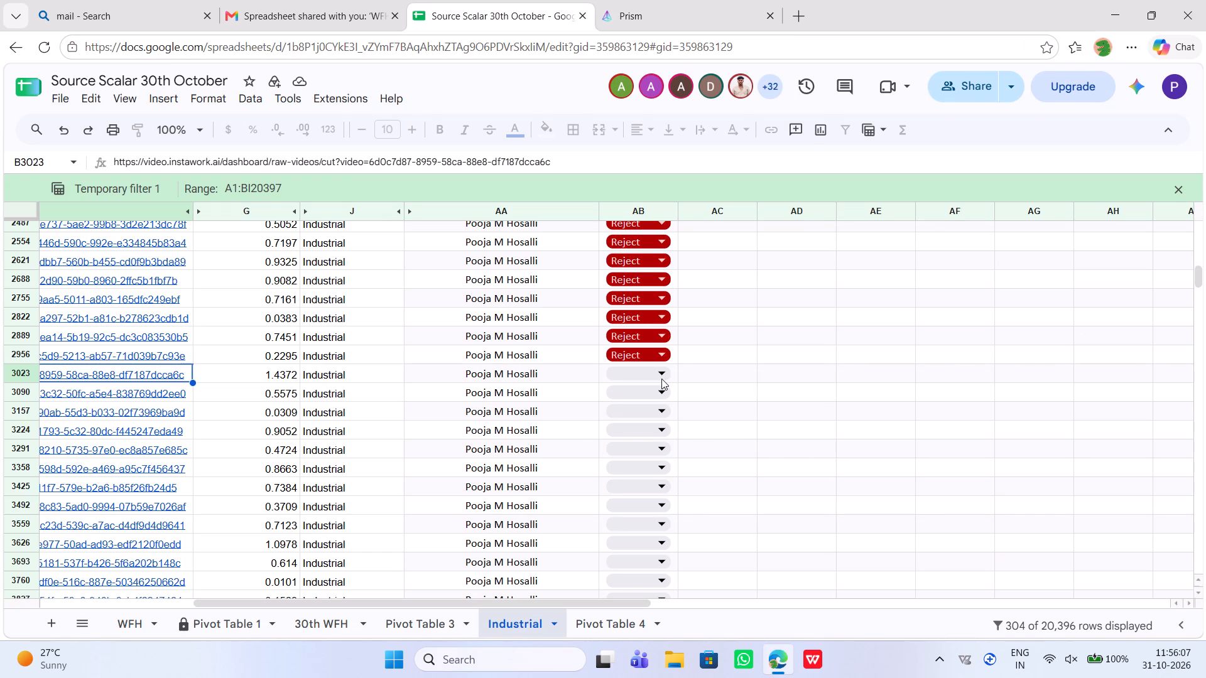
{"action": "left_click", "coordinate": [674, 447]}
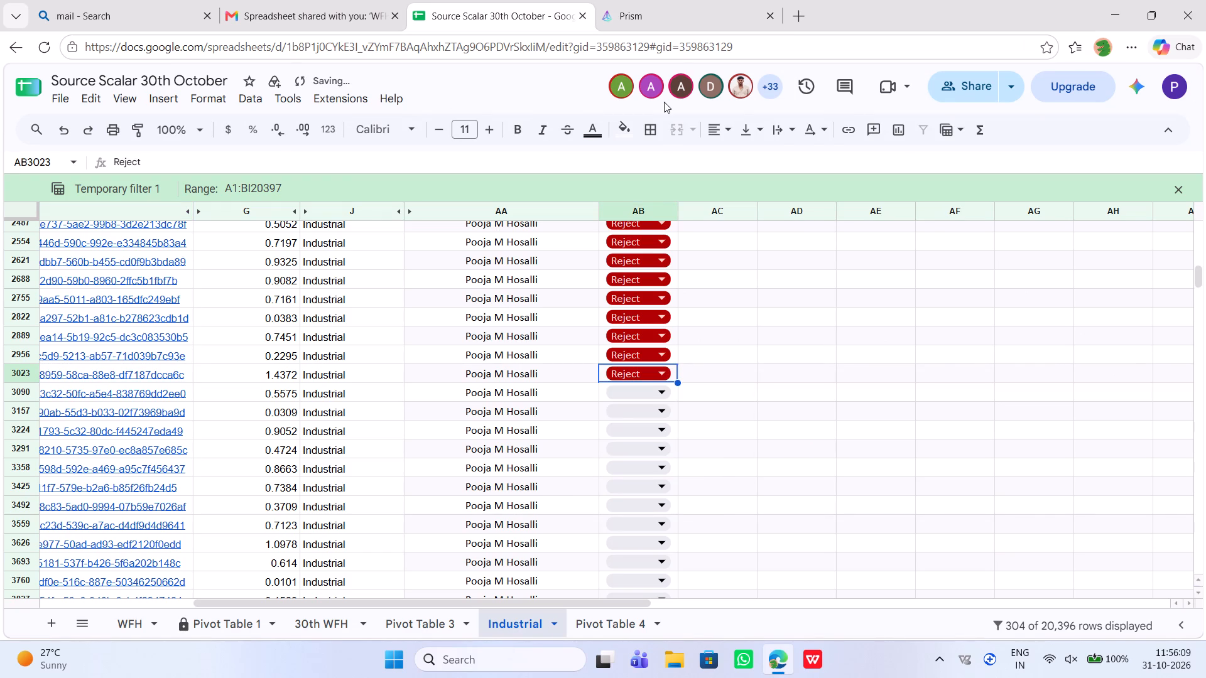
Return to the row 3023 video in Prism for a last look at its end, and close that page.
{"action": "left_click", "coordinate": [672, 13]}
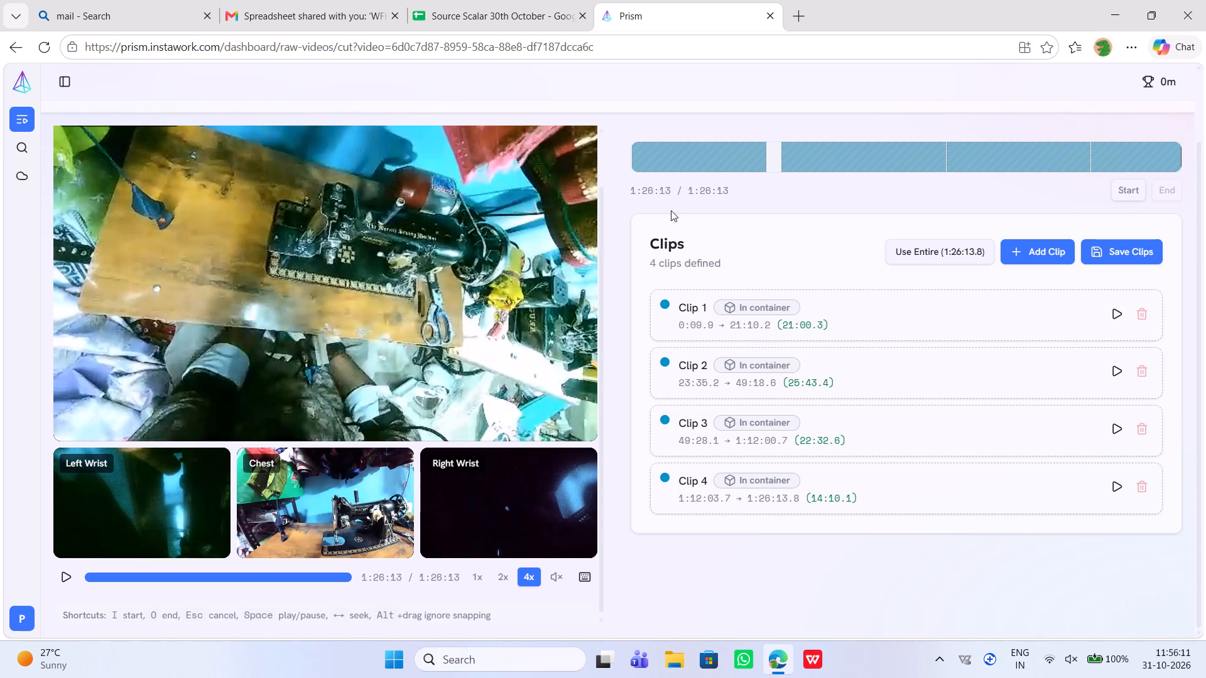
{"action": "scroll", "coordinate": [655, 112], "scroll_direction": "down", "scroll_amount": 1}
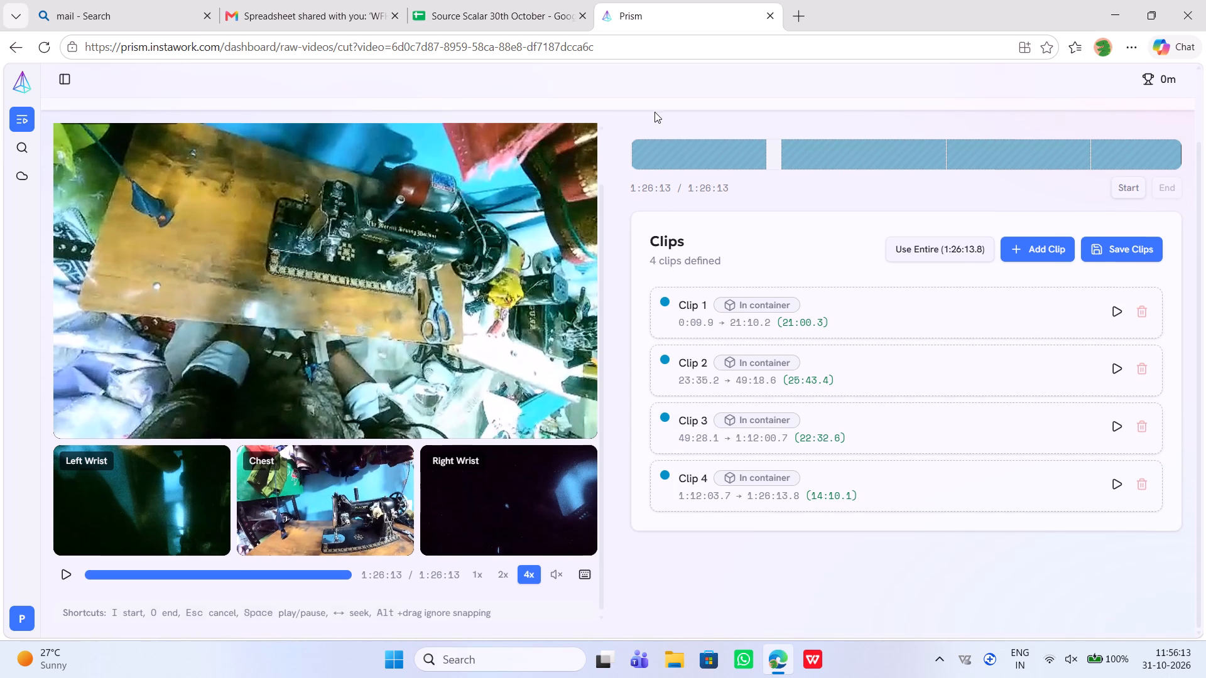
{"action": "scroll", "coordinate": [655, 112], "scroll_direction": "down", "scroll_amount": 1}
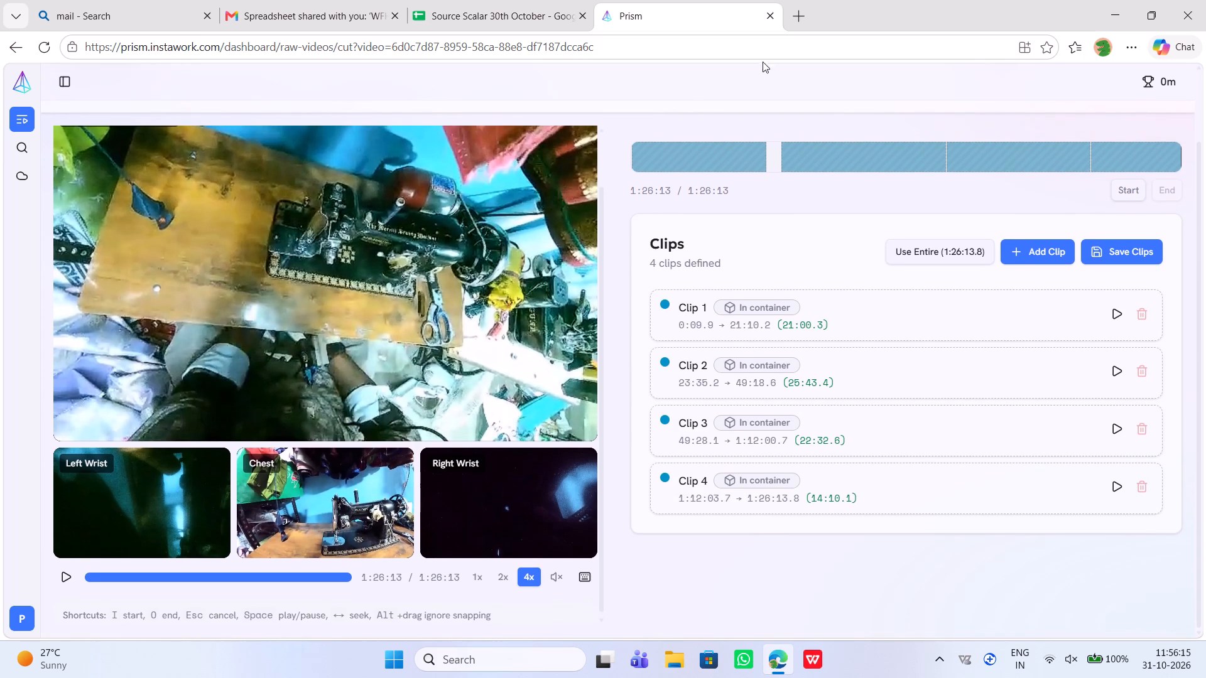
{"action": "left_click", "coordinate": [772, 16]}
Set row 3023's rejection reason in column AY of the Industrial sheet to Banned Task.
{"action": "scroll", "coordinate": [817, 273], "scroll_direction": "left", "scroll_amount": 4}
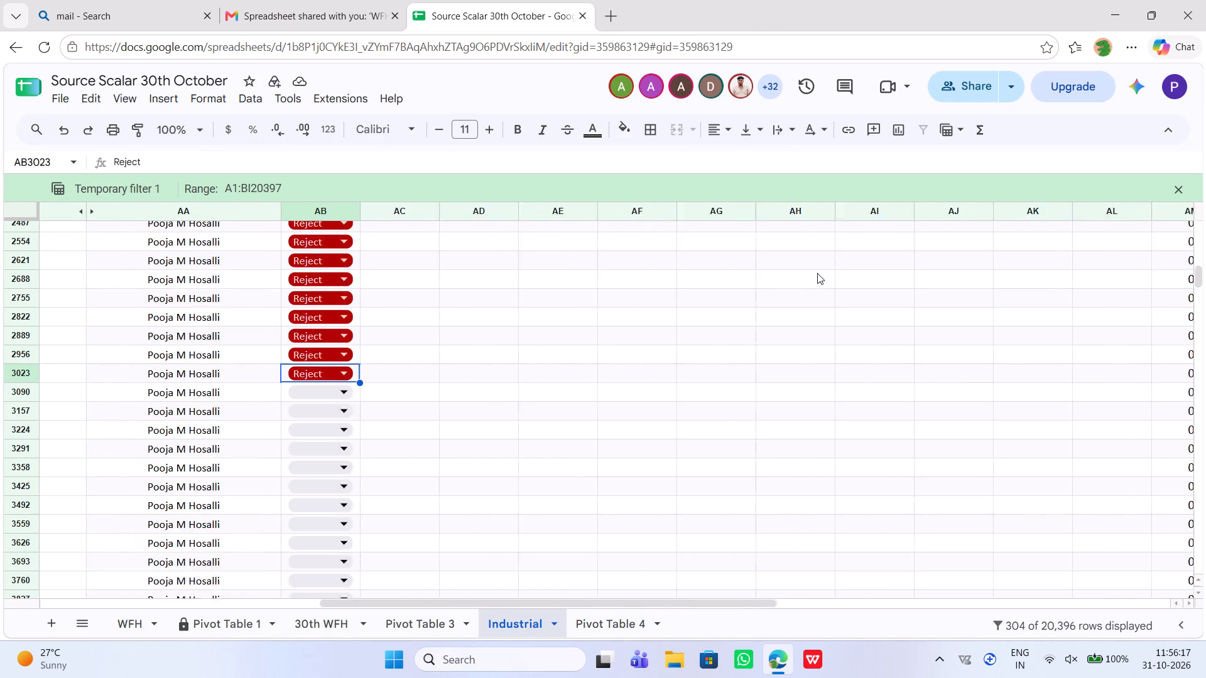
{"action": "scroll", "coordinate": [817, 273], "scroll_direction": "left", "scroll_amount": 4}
{"action": "scroll", "coordinate": [598, 369], "scroll_direction": "down", "scroll_amount": 3}
{"action": "scroll", "coordinate": [598, 369], "scroll_direction": "right", "scroll_amount": 1}
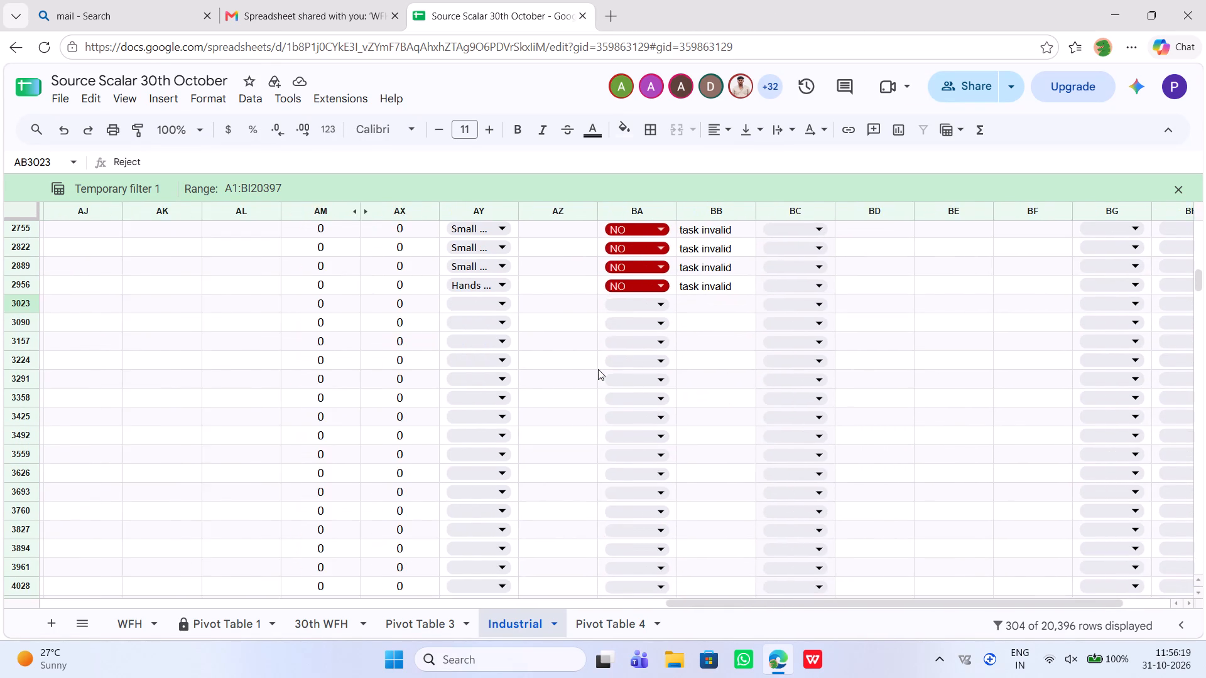
{"action": "scroll", "coordinate": [598, 369], "scroll_direction": "right", "scroll_amount": 1}
{"action": "left_click", "coordinate": [595, 306]}
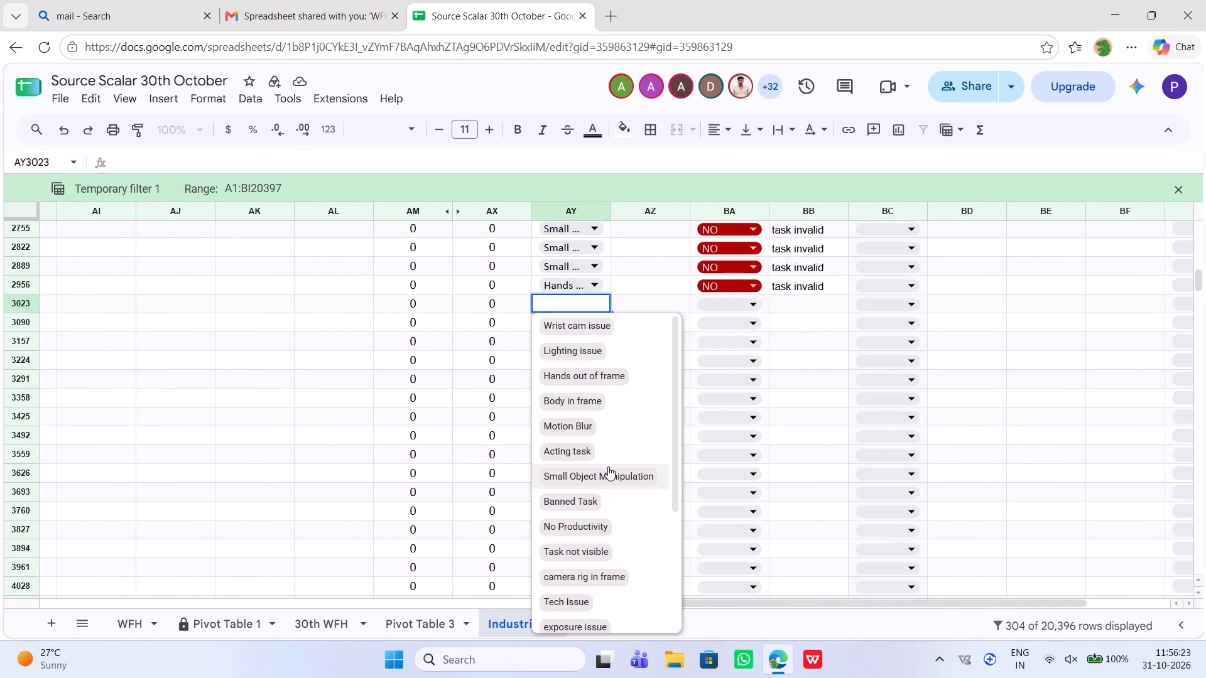
{"action": "left_click", "coordinate": [608, 466]}
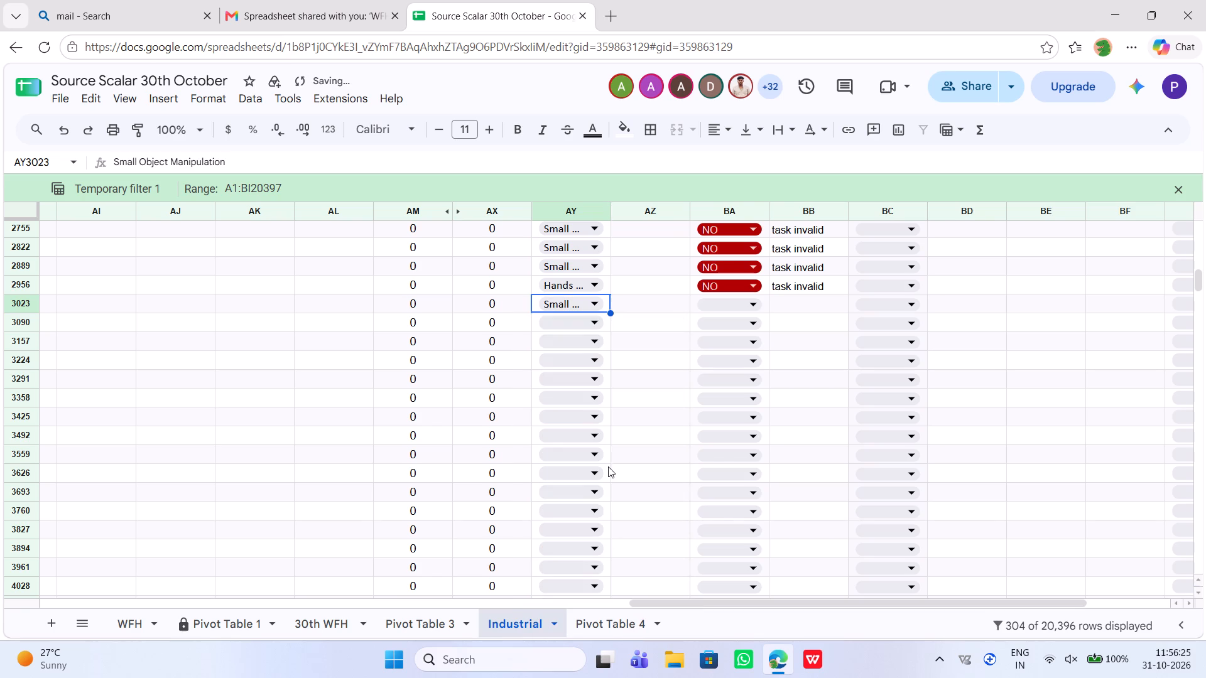
{"action": "left_click", "coordinate": [600, 301]}
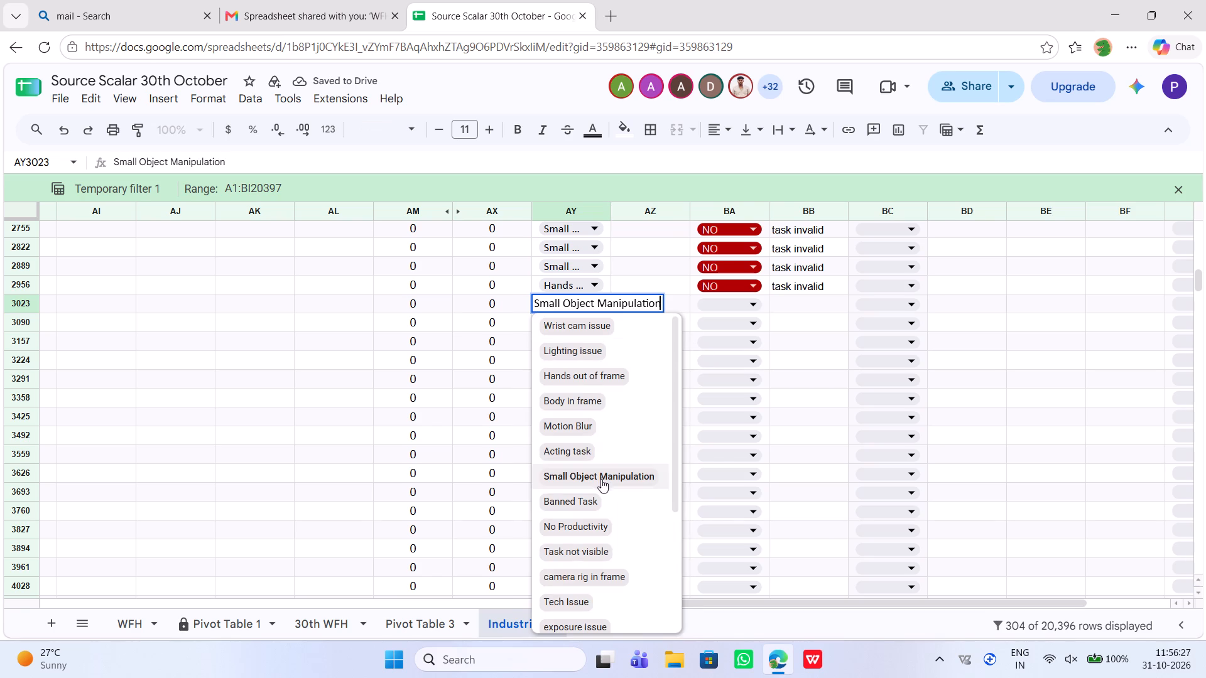
{"action": "left_click", "coordinate": [599, 506]}
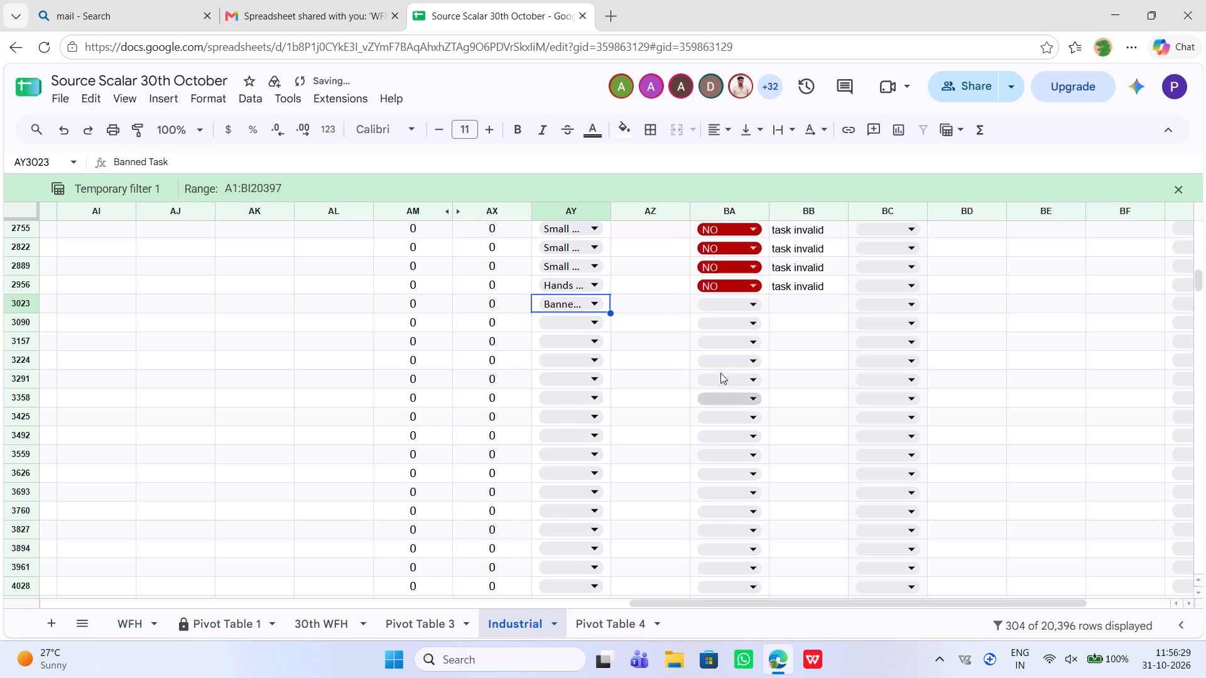
Set column BA to NO for row 3023.
{"action": "left_click", "coordinate": [737, 306]}
{"action": "left_click", "coordinate": [739, 350]}
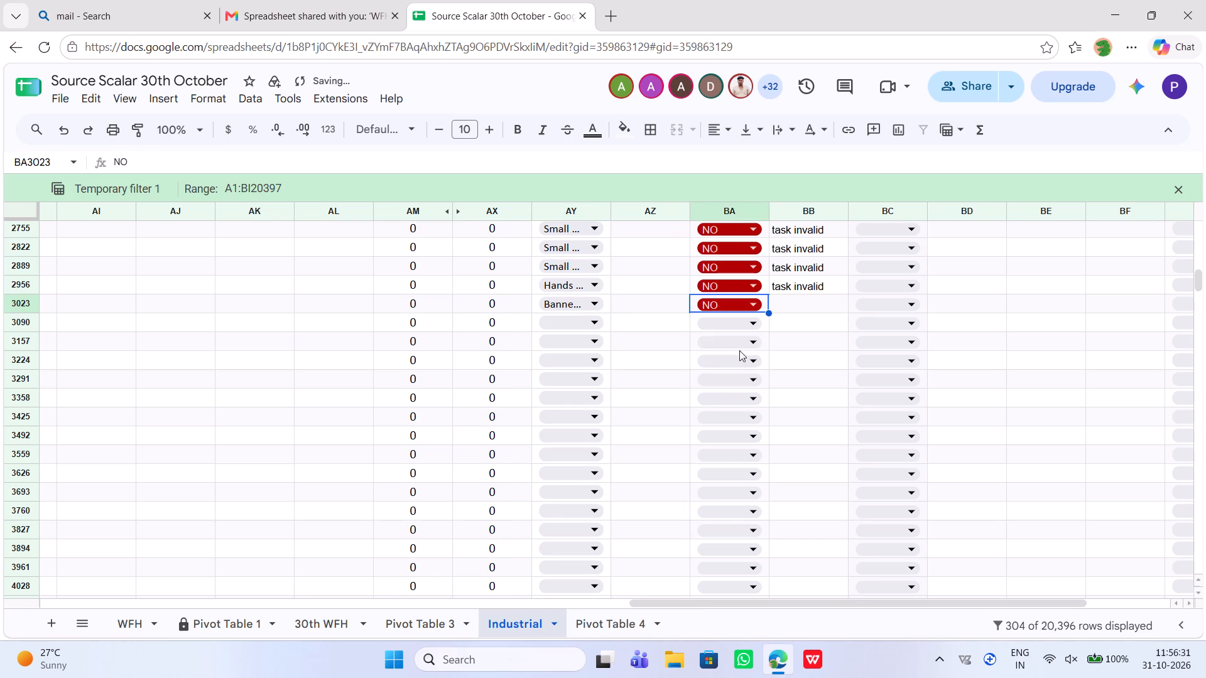
Minimise the browser and launch Kuro from the desktop.
{"action": "left_click", "coordinate": [1116, 10]}
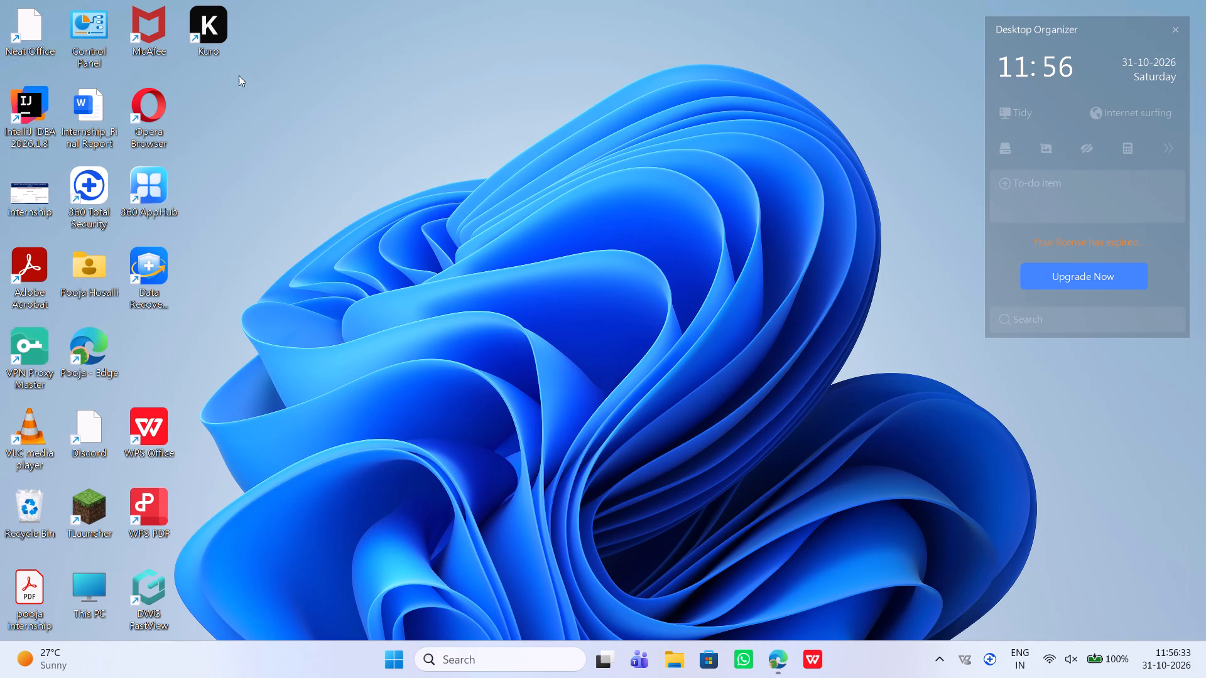
{"action": "double_click", "coordinate": [214, 28]}
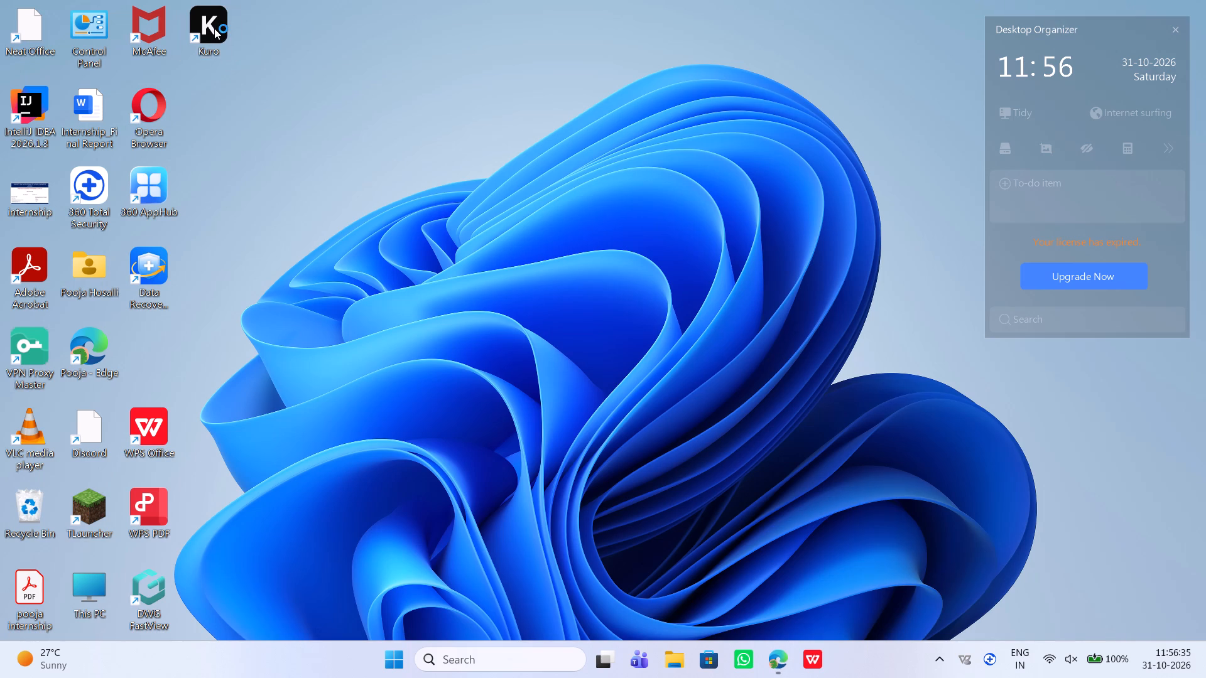
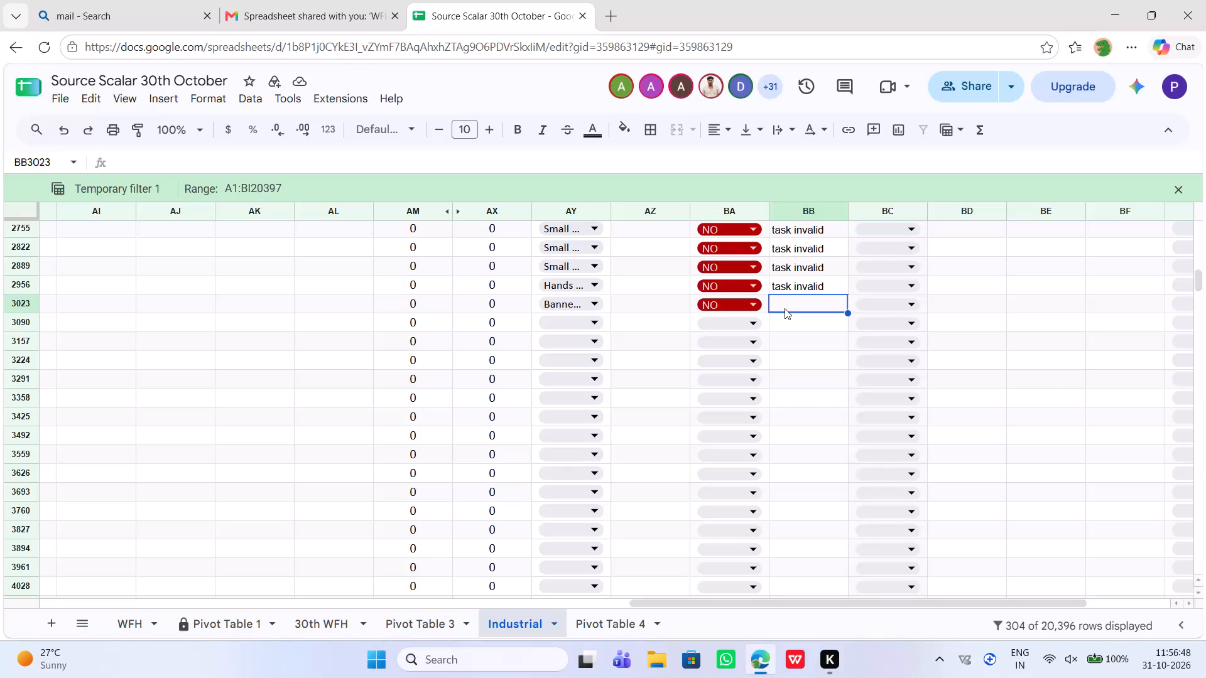
Paste the comment "task invalid" into column BB for row 3023.
{"action": "key", "text": "ctrl+v"}
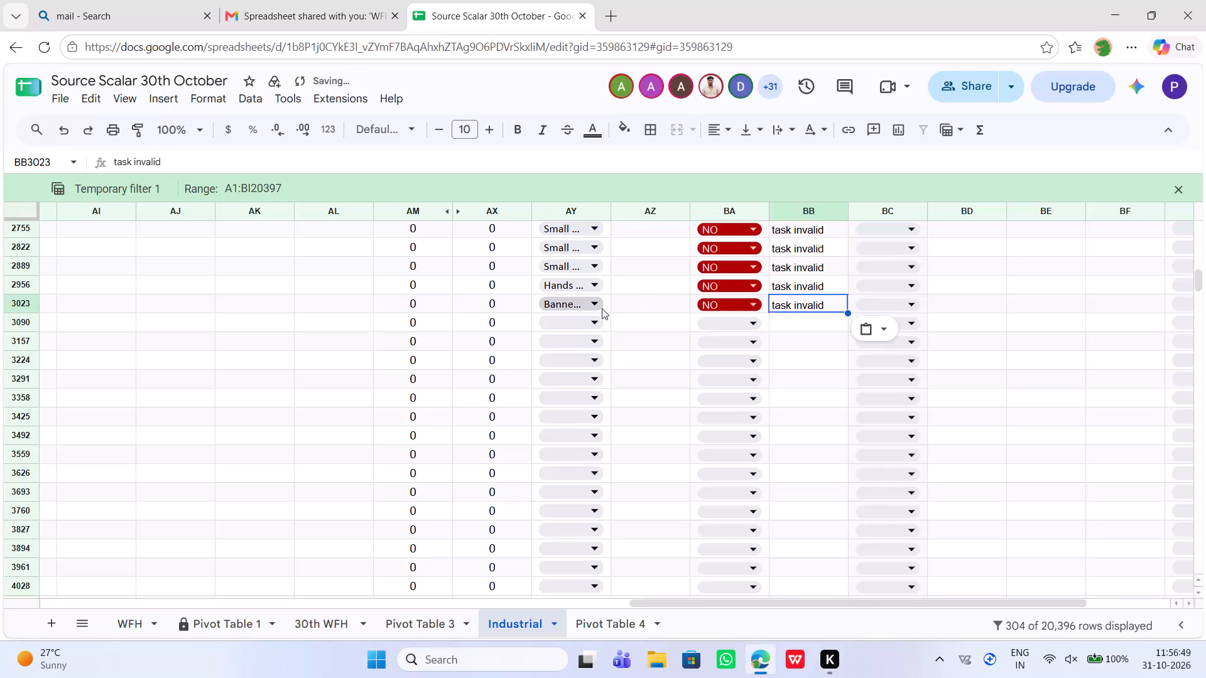
Open the video link of row 3090 in Prism.
{"action": "scroll", "coordinate": [602, 308], "scroll_direction": "right", "scroll_amount": 7}
{"action": "scroll", "coordinate": [602, 308], "scroll_direction": "left", "scroll_amount": 2}
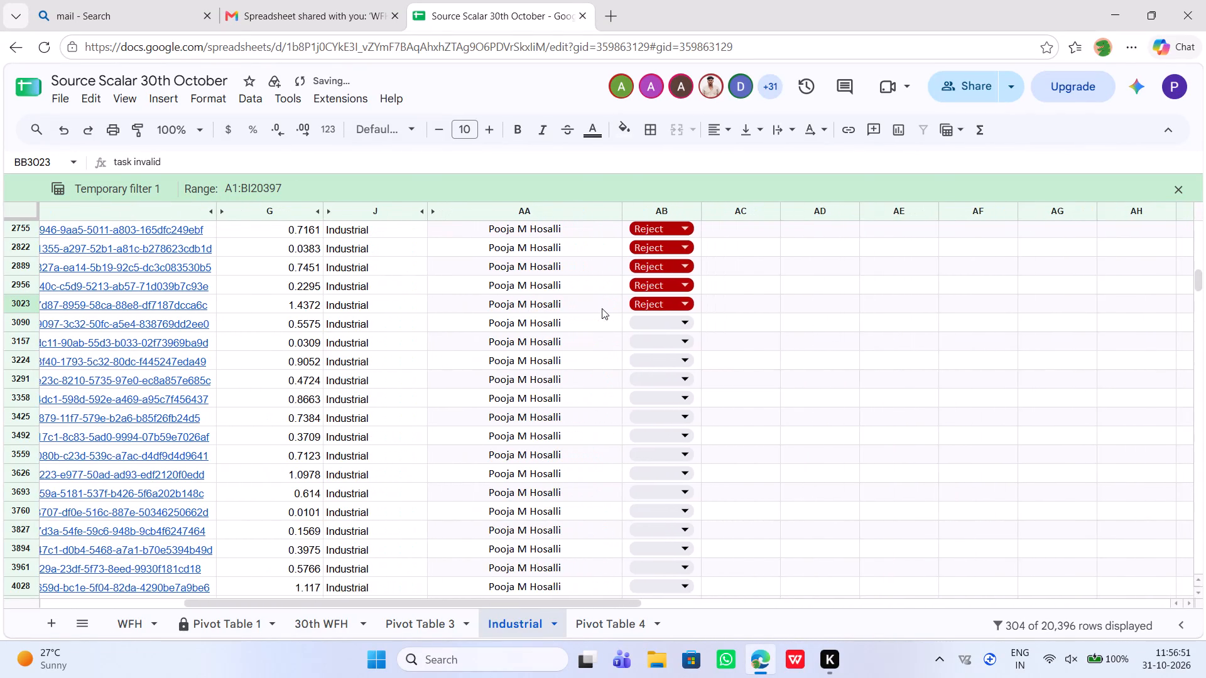
{"action": "scroll", "coordinate": [602, 308], "scroll_direction": "left", "scroll_amount": 1}
{"action": "scroll", "coordinate": [602, 308], "scroll_direction": "down", "scroll_amount": 1}
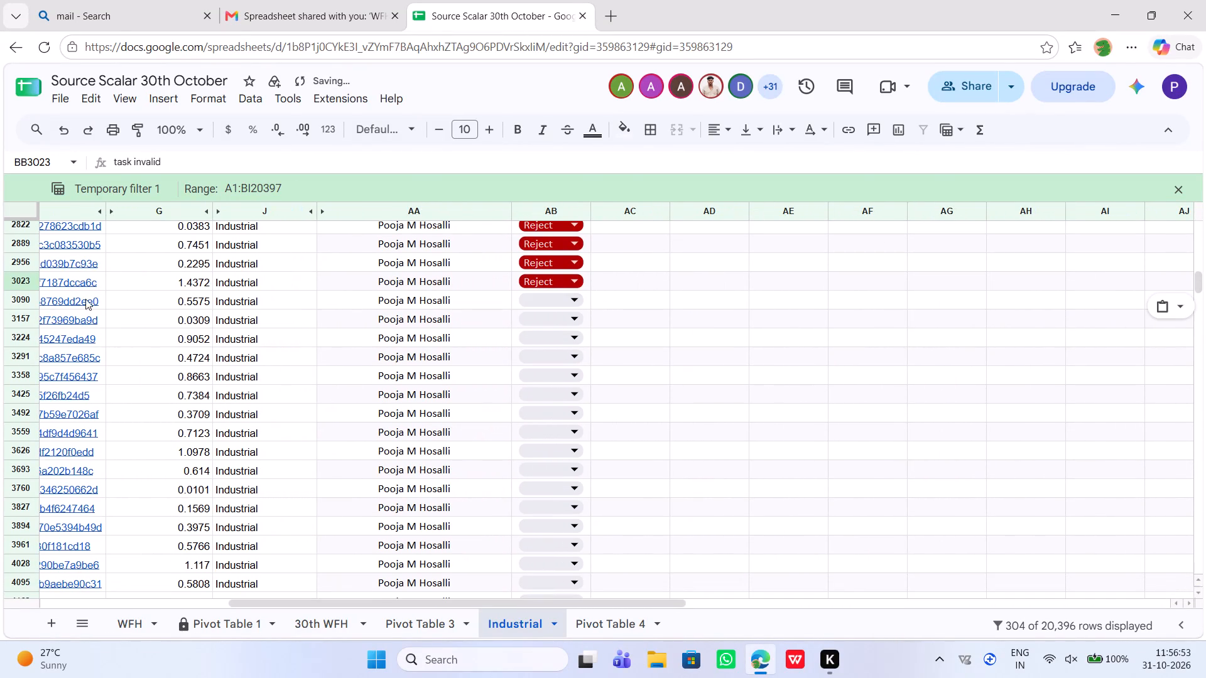
{"action": "left_click", "coordinate": [82, 300]}
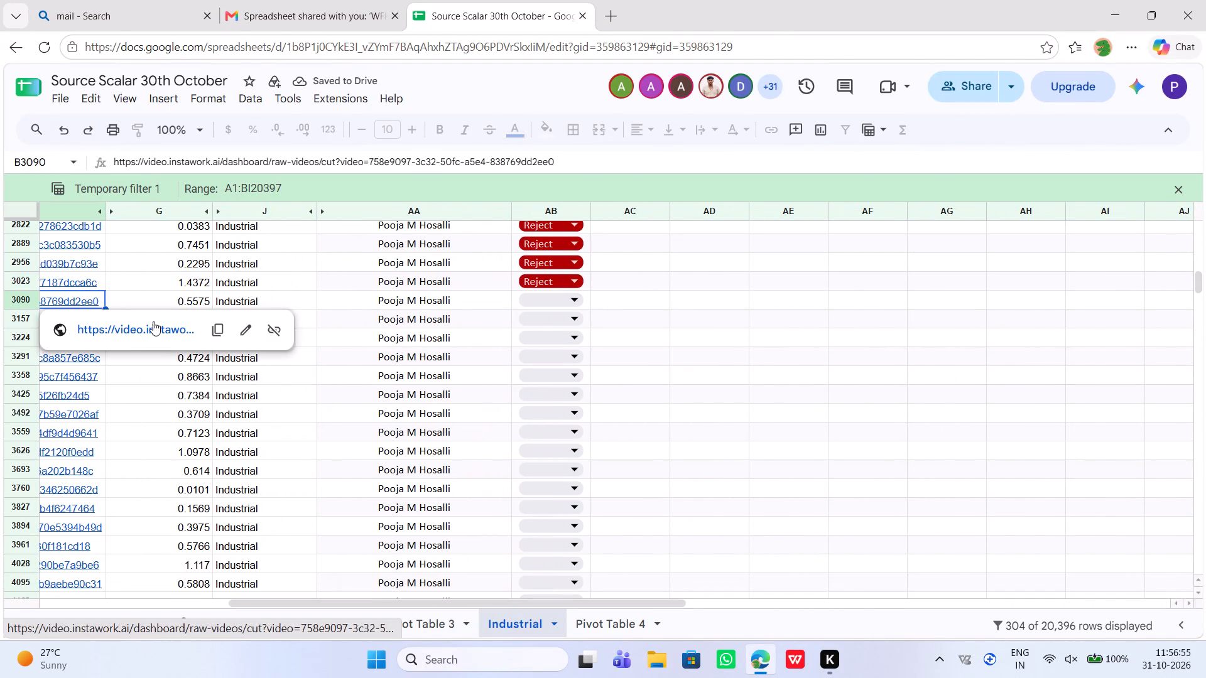
{"action": "left_click", "coordinate": [153, 321]}
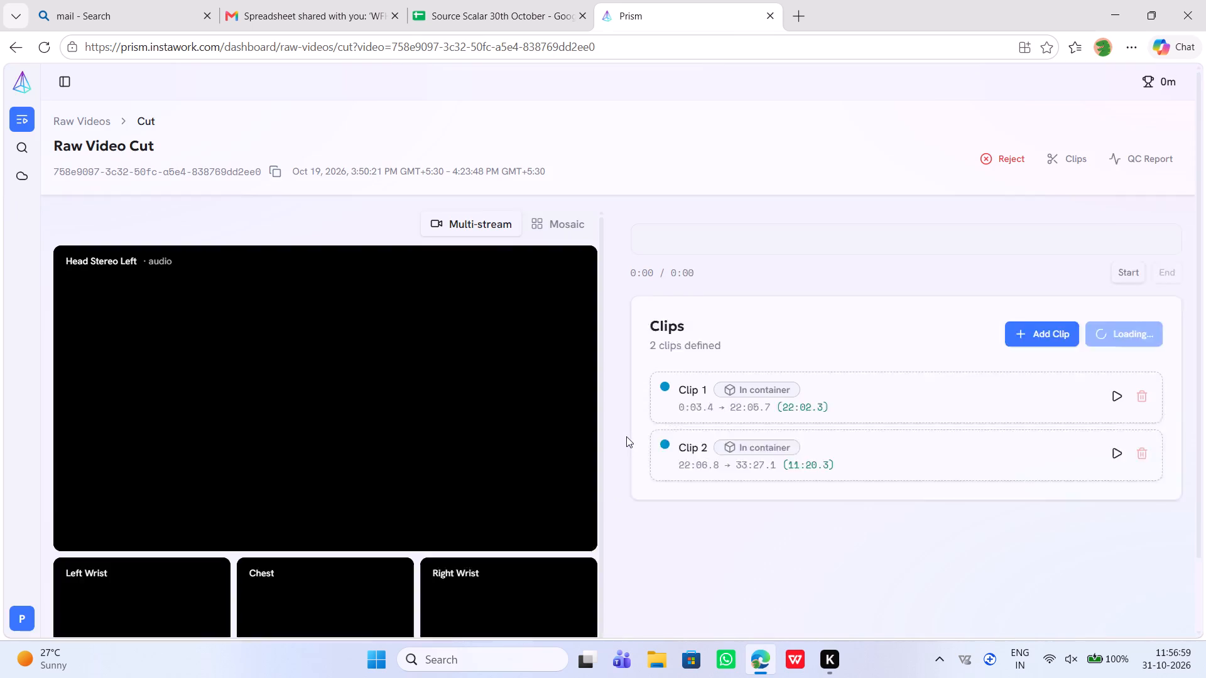
Examine the row 3090 footage at several points of the timeline, including around 6:00.
{"action": "scroll", "coordinate": [717, 154], "scroll_direction": "down", "scroll_amount": 1}
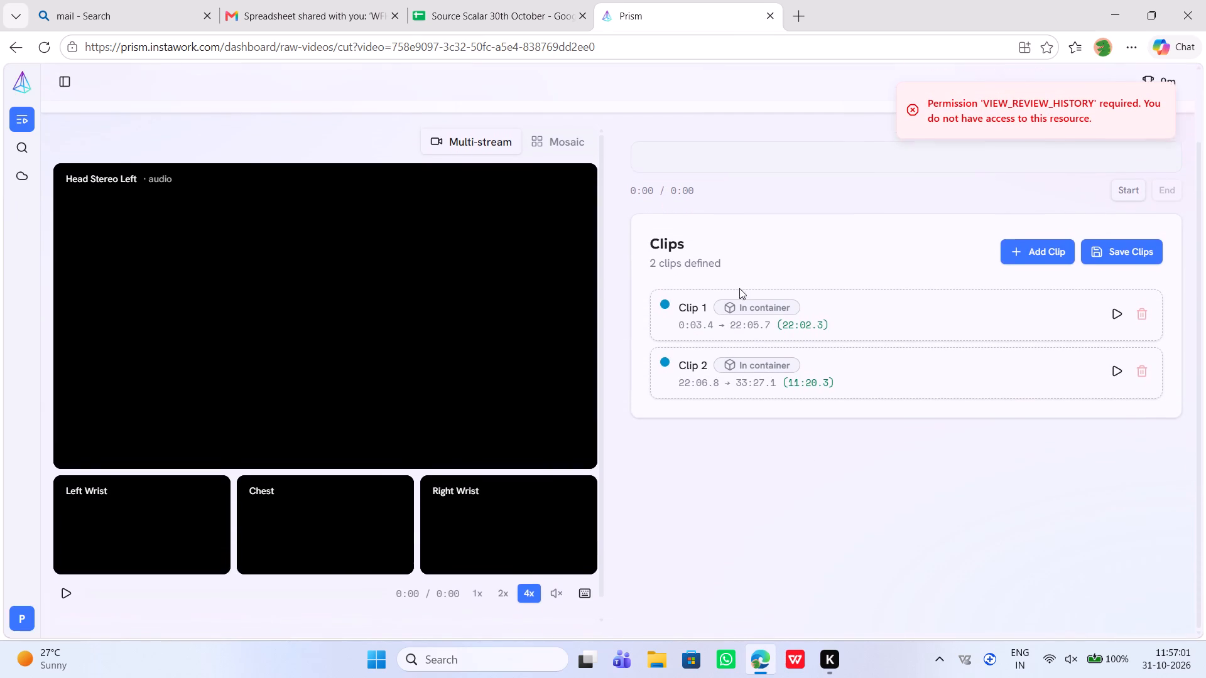
{"action": "left_click", "coordinate": [761, 458]}
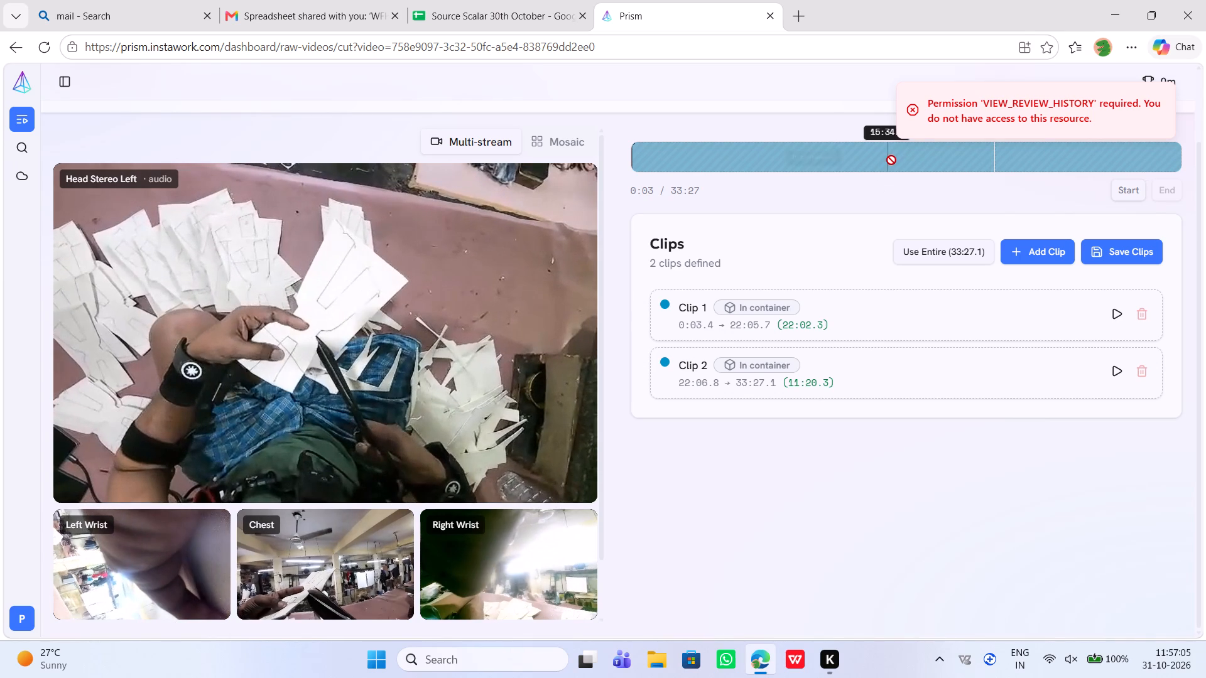
{"action": "left_click", "coordinate": [891, 159]}
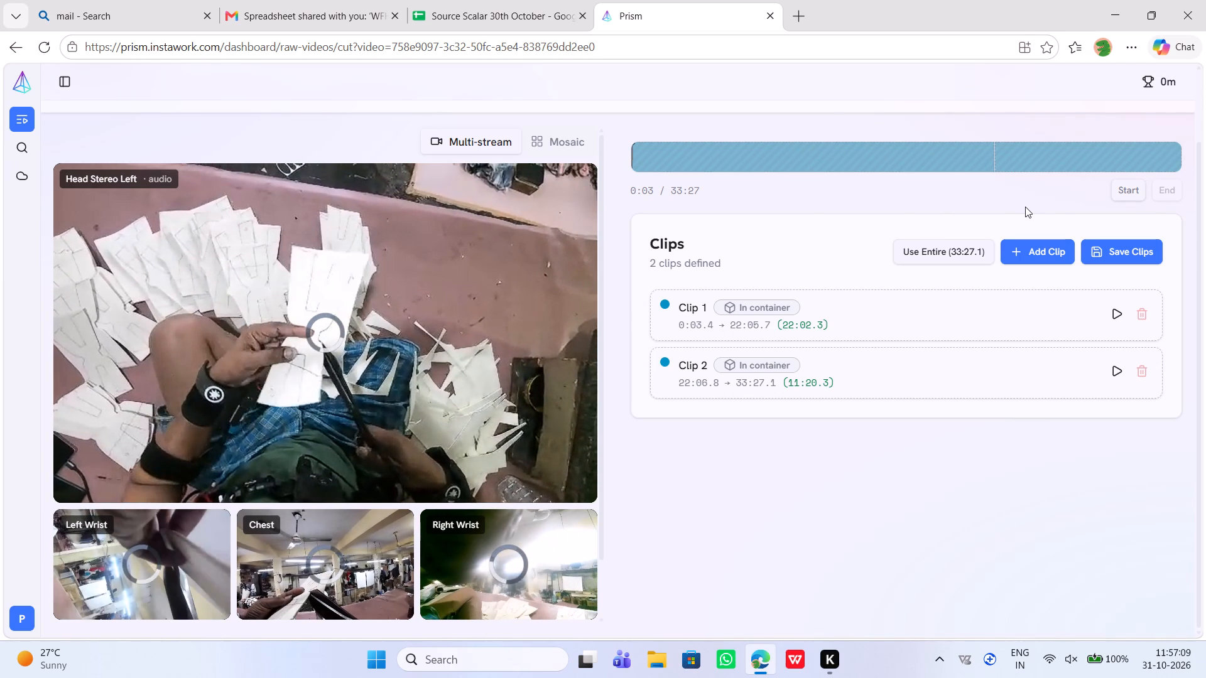
{"action": "left_click", "coordinate": [1180, 159]}
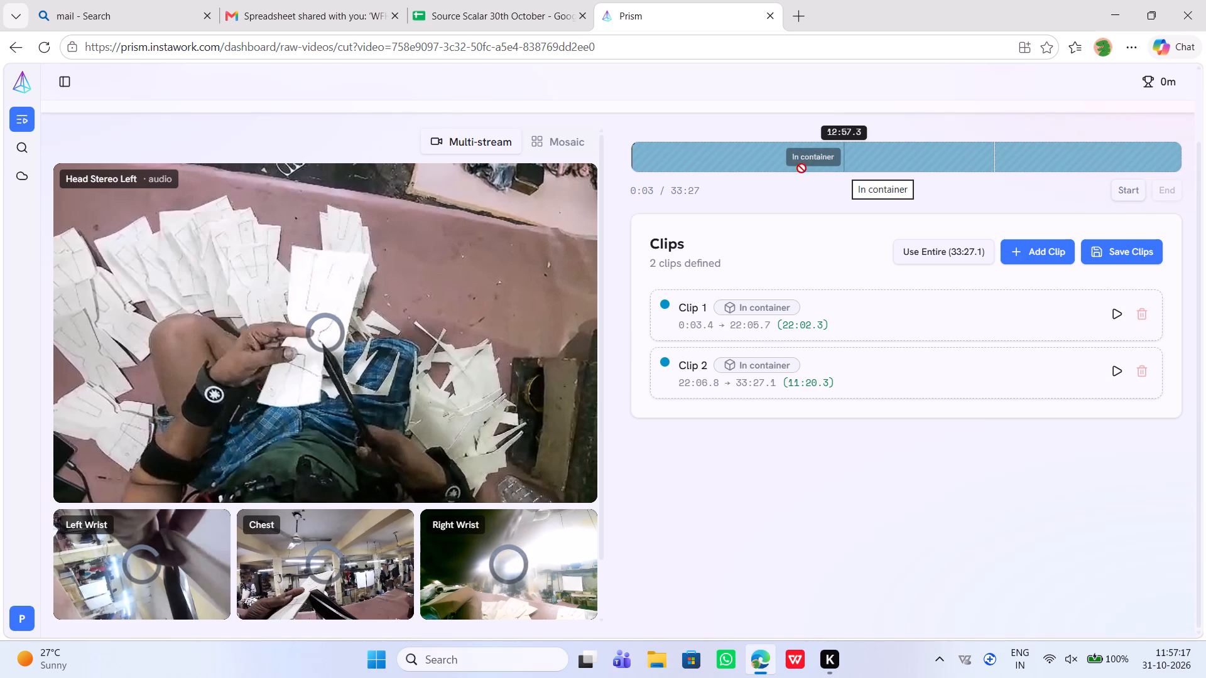
{"action": "left_click", "coordinate": [730, 166]}
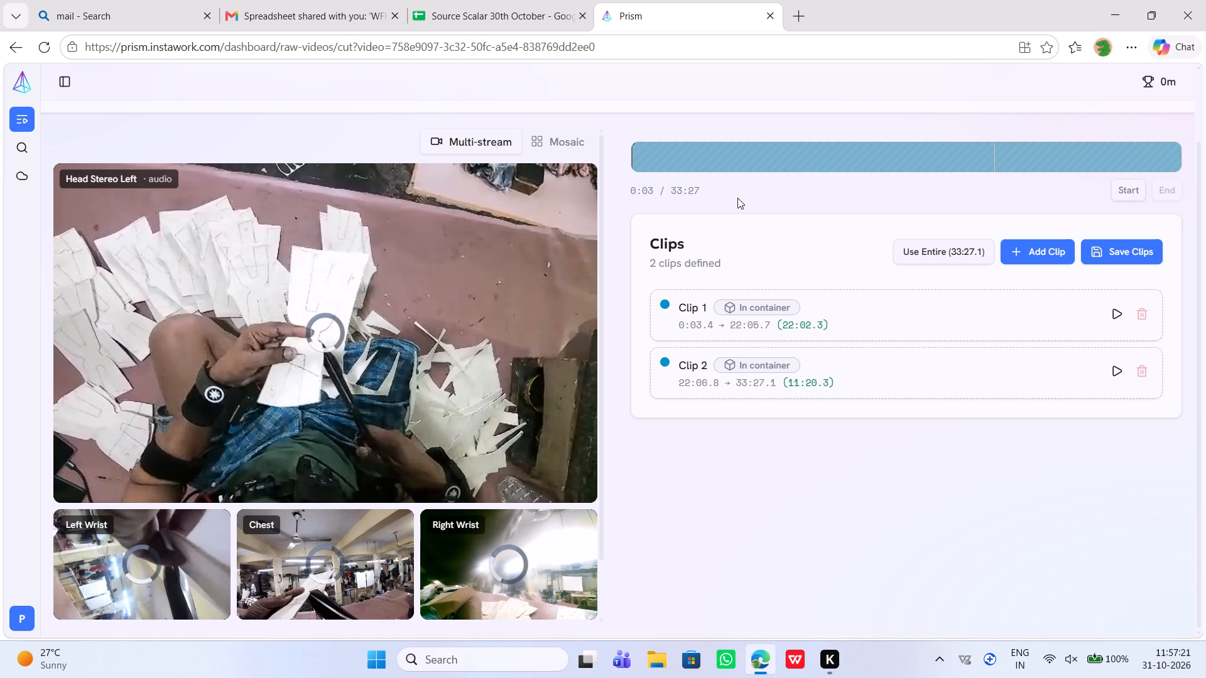
{"action": "scroll", "coordinate": [491, 252], "scroll_direction": "down", "scroll_amount": 2}
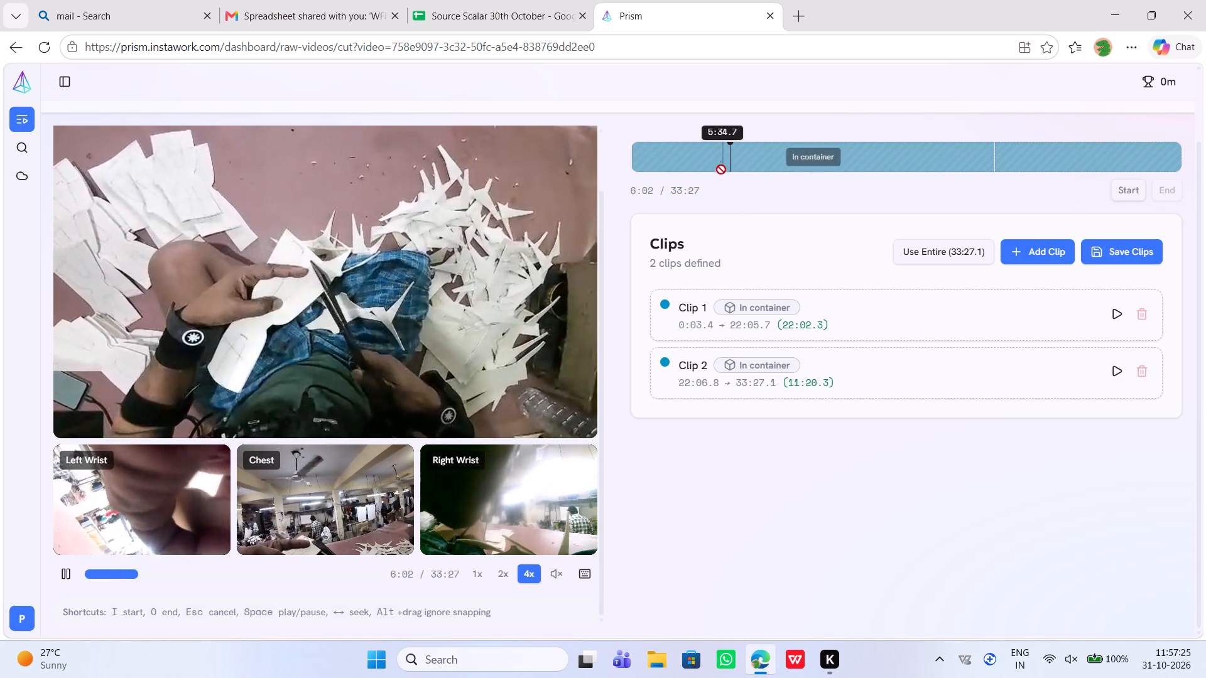
Set row 3090's decision in column AB of the Industrial sheet to Approve.
{"action": "left_click", "coordinate": [544, 14]}
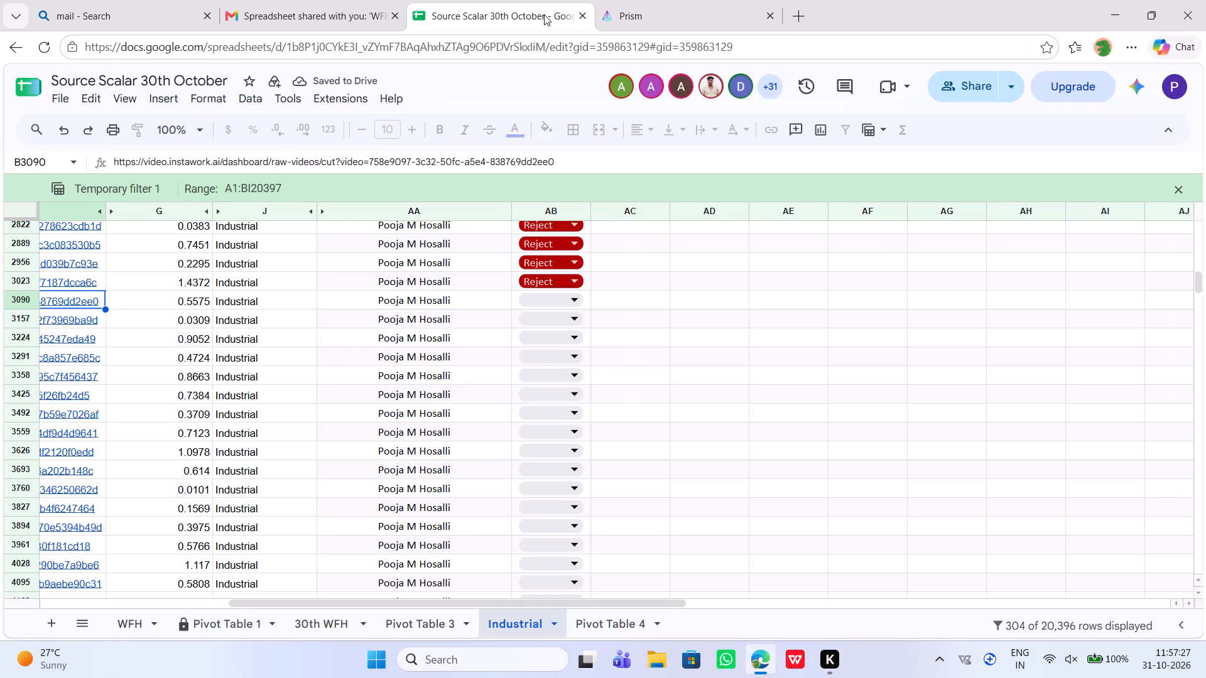
{"action": "left_click", "coordinate": [573, 300]}
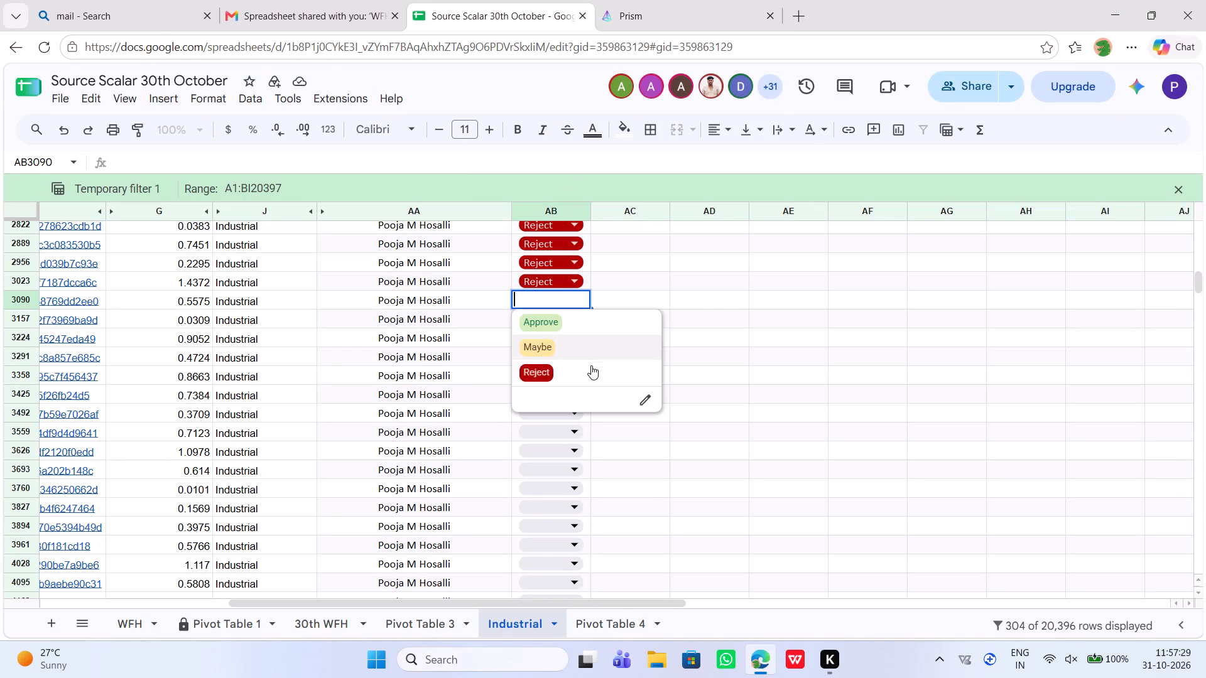
{"action": "left_click", "coordinate": [588, 328]}
Enter the approved time range 6.00-6.30 in column AC for row 3090.
{"action": "left_click", "coordinate": [621, 303]}
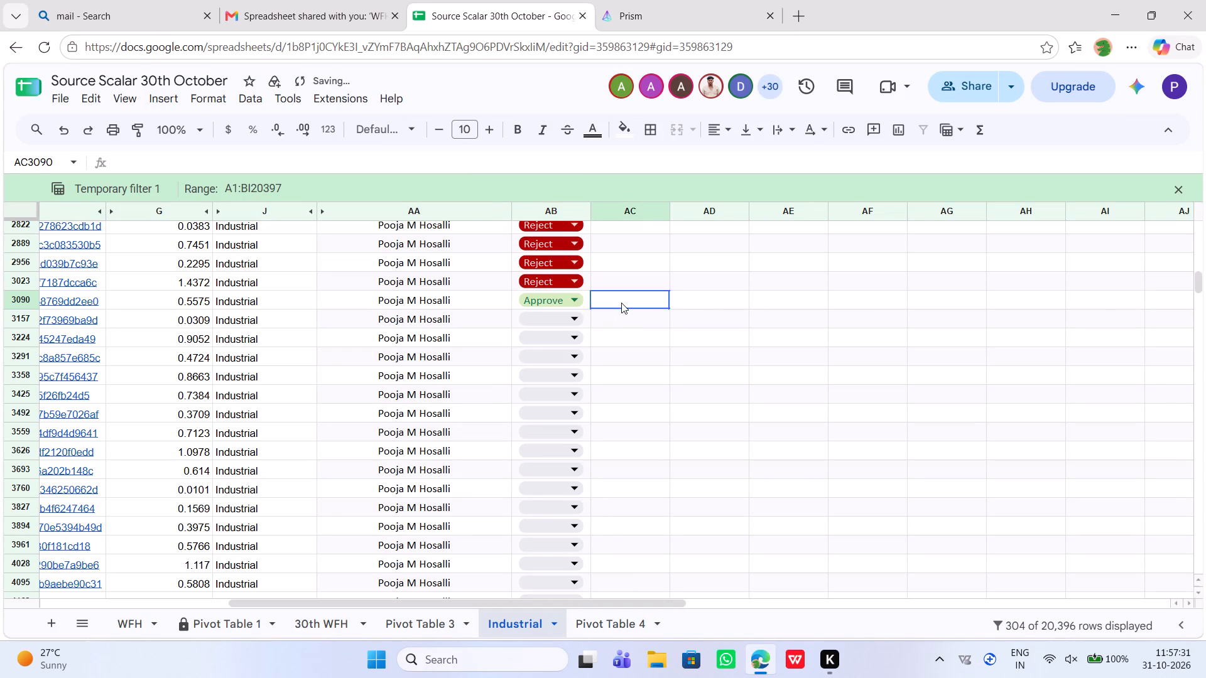
{"action": "type", "text": "6.00"}
{"action": "type", "text": "-6.30"}
{"action": "left_click", "coordinate": [795, 316]}
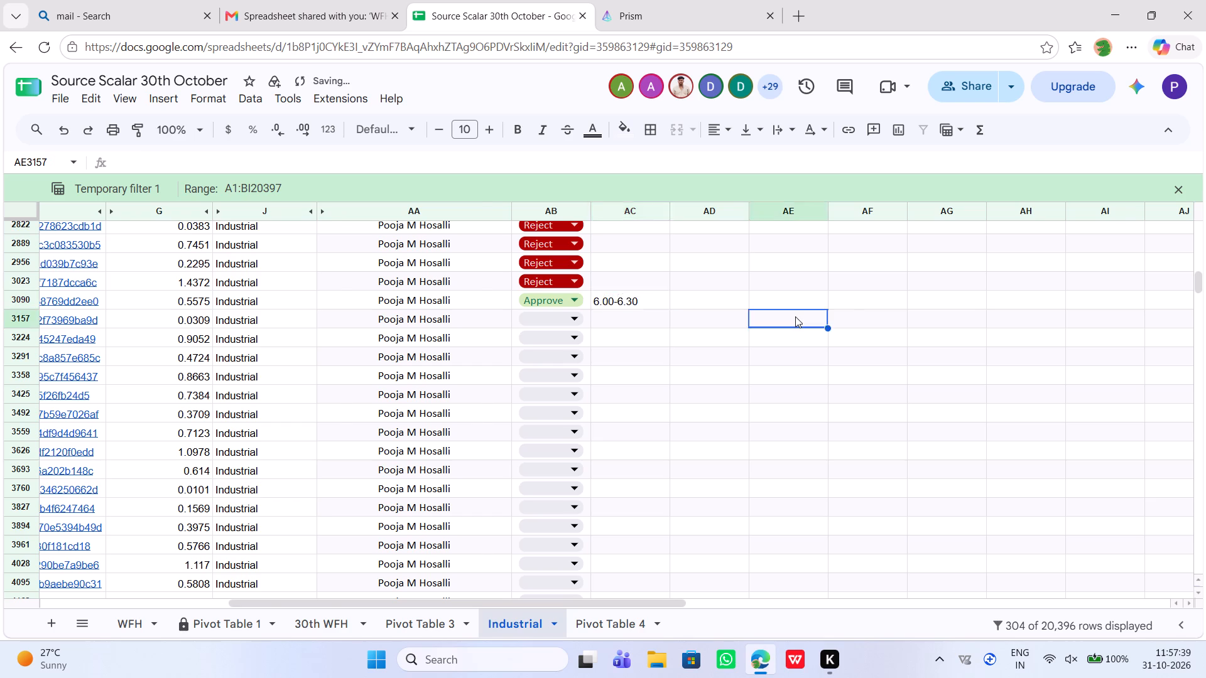
Set row 3090's reason in column AY to good to go.
{"action": "scroll", "coordinate": [795, 316], "scroll_direction": "left", "scroll_amount": 7}
{"action": "left_click", "coordinate": [754, 299]}
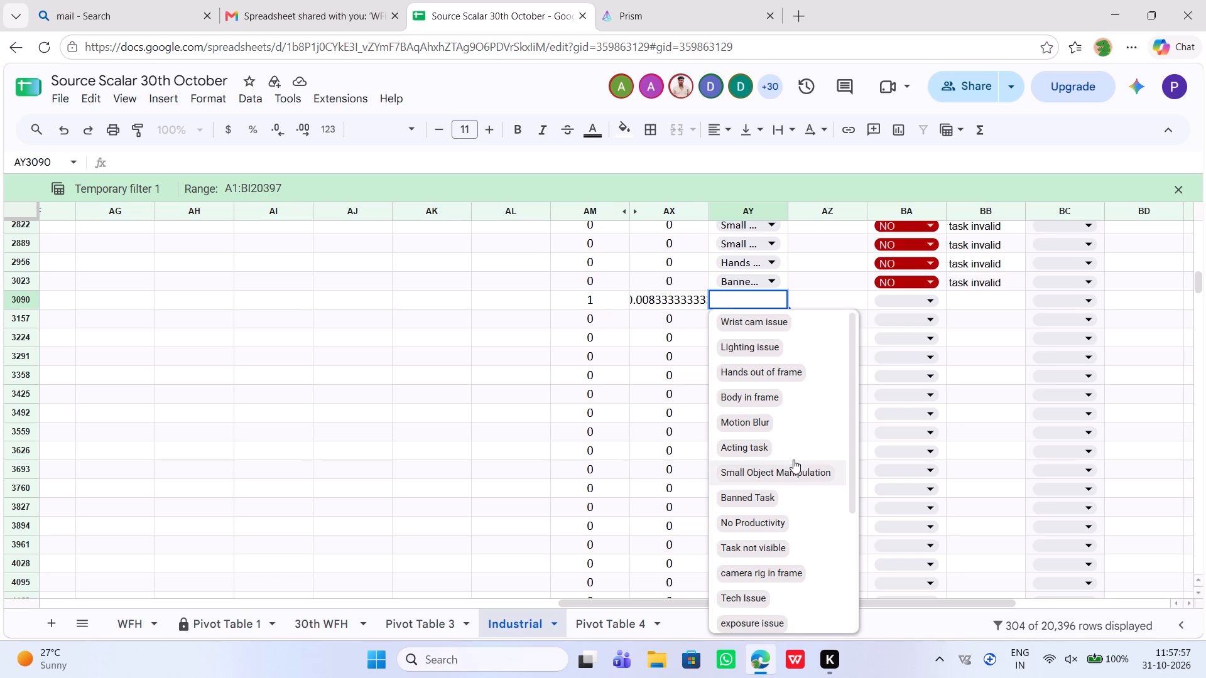
{"action": "scroll", "coordinate": [789, 532], "scroll_direction": "down", "scroll_amount": 2}
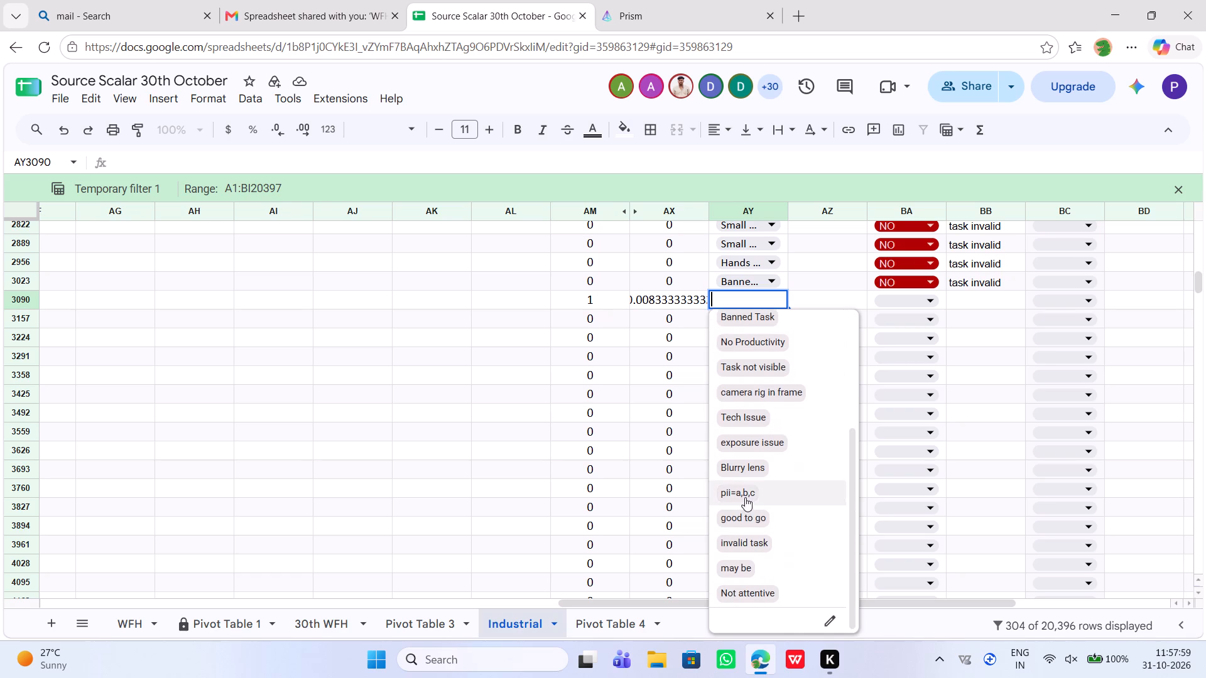
{"action": "left_click", "coordinate": [754, 519]}
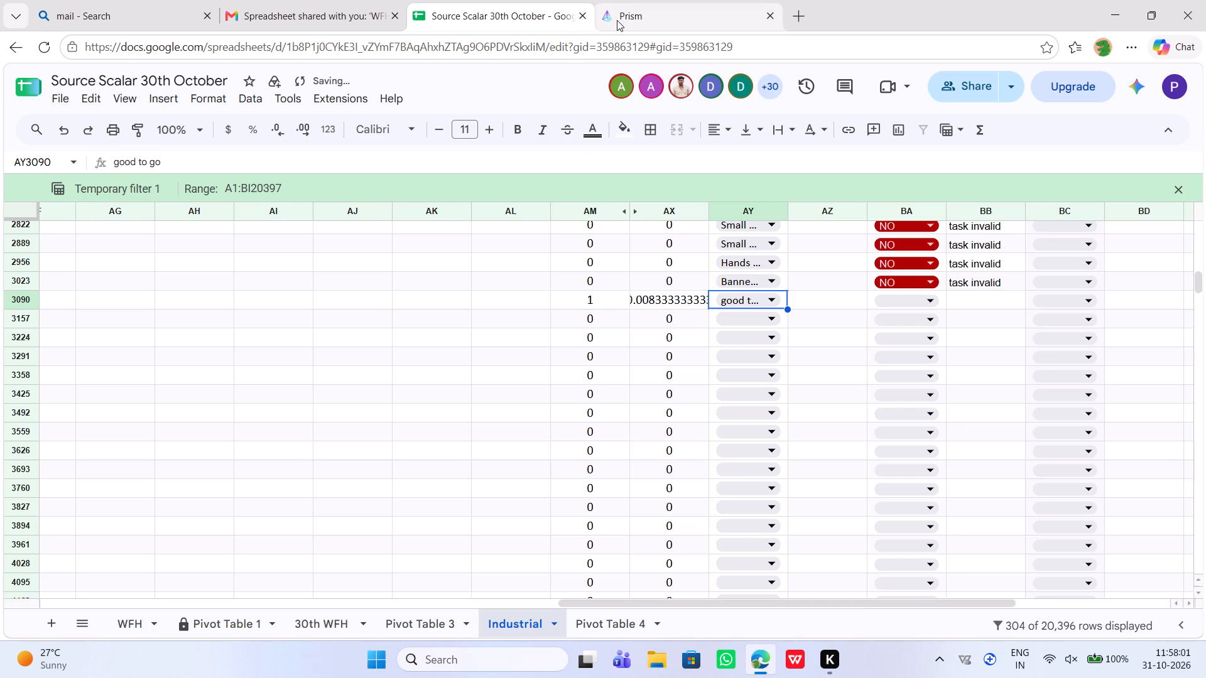
Return to the row 3090 video in Prism and check the playing footage again.
{"action": "left_click", "coordinate": [617, 20]}
{"action": "left_click", "coordinate": [484, 211]}
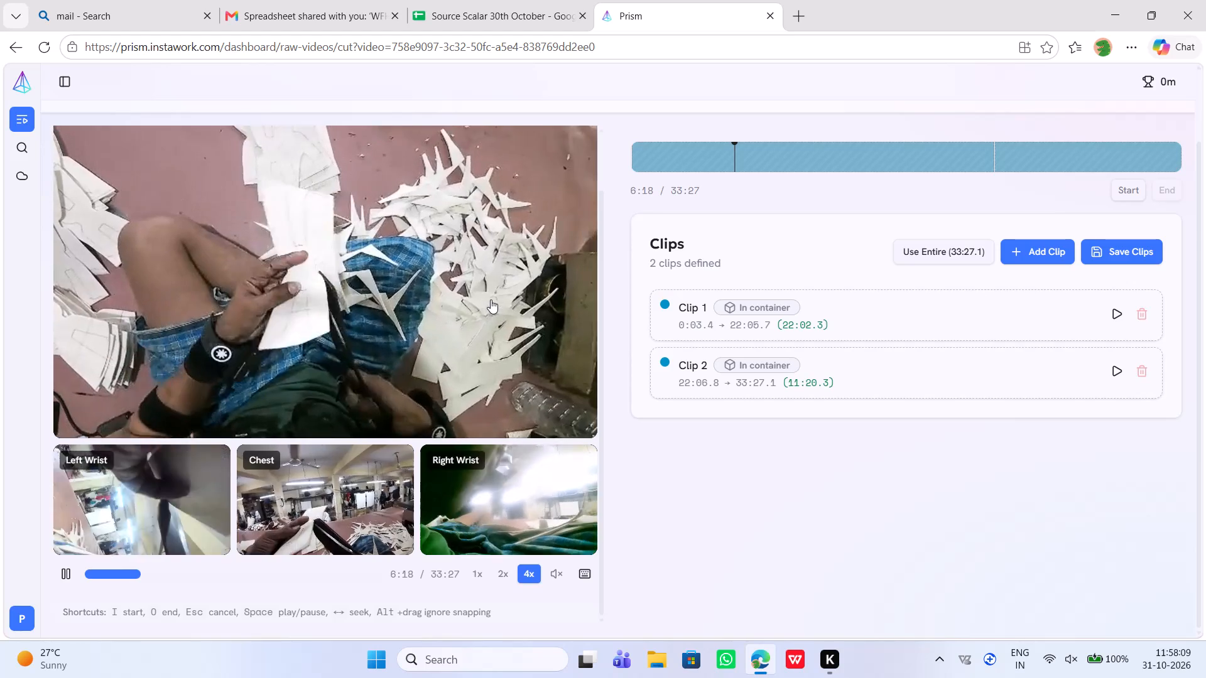
Set column BA to NO for row 3090 in the Industrial sheet.
{"action": "left_click", "coordinate": [501, 26]}
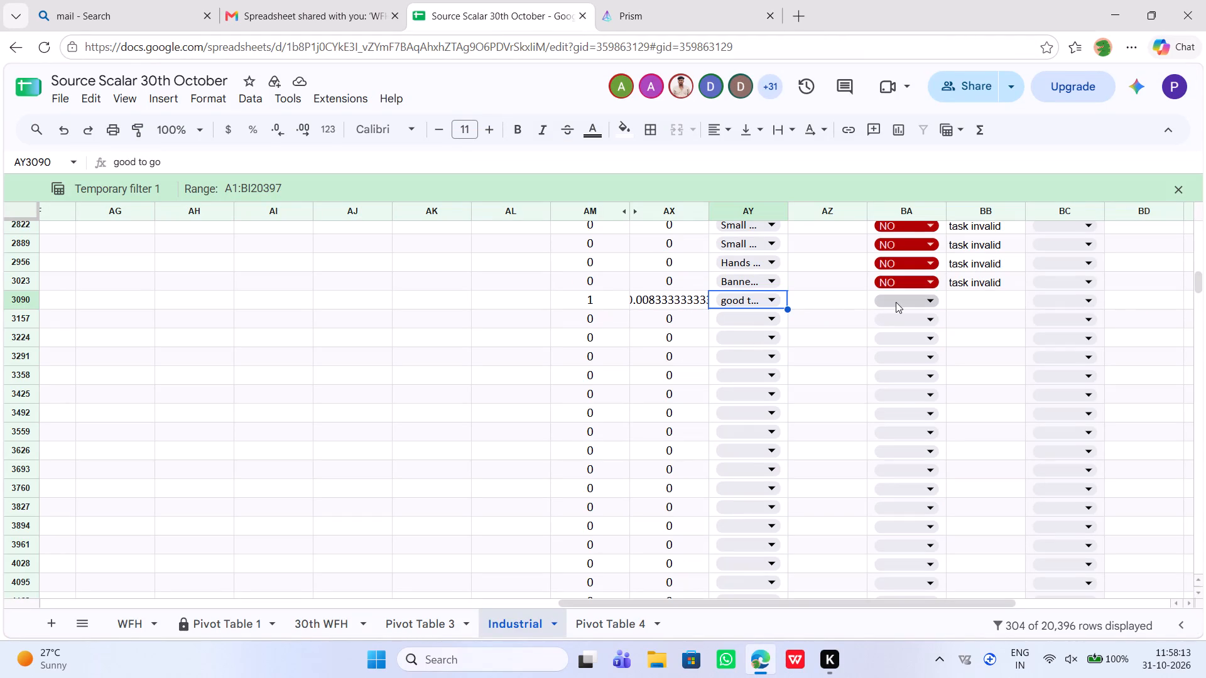
{"action": "left_click", "coordinate": [889, 304]}
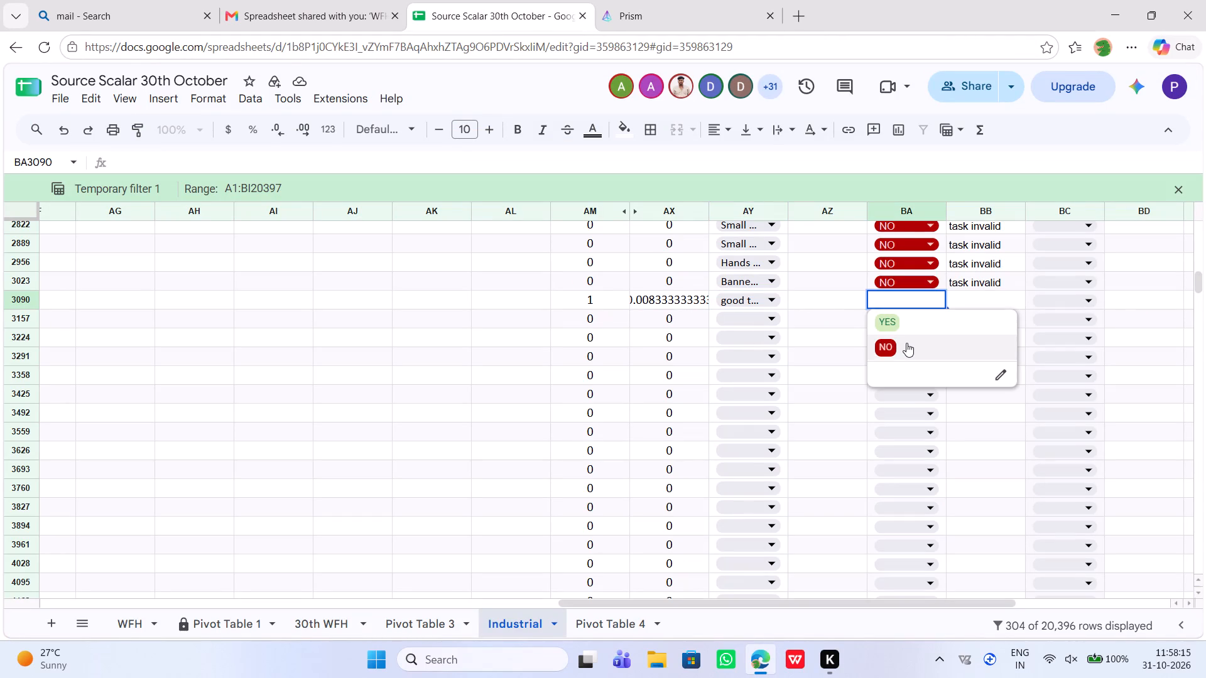
{"action": "left_click", "coordinate": [906, 343]}
Enter the comment "task visible" in column BB for row 3090.
{"action": "left_click", "coordinate": [985, 298]}
{"action": "type", "text": "task visible"}
{"action": "left_click", "coordinate": [996, 327]}
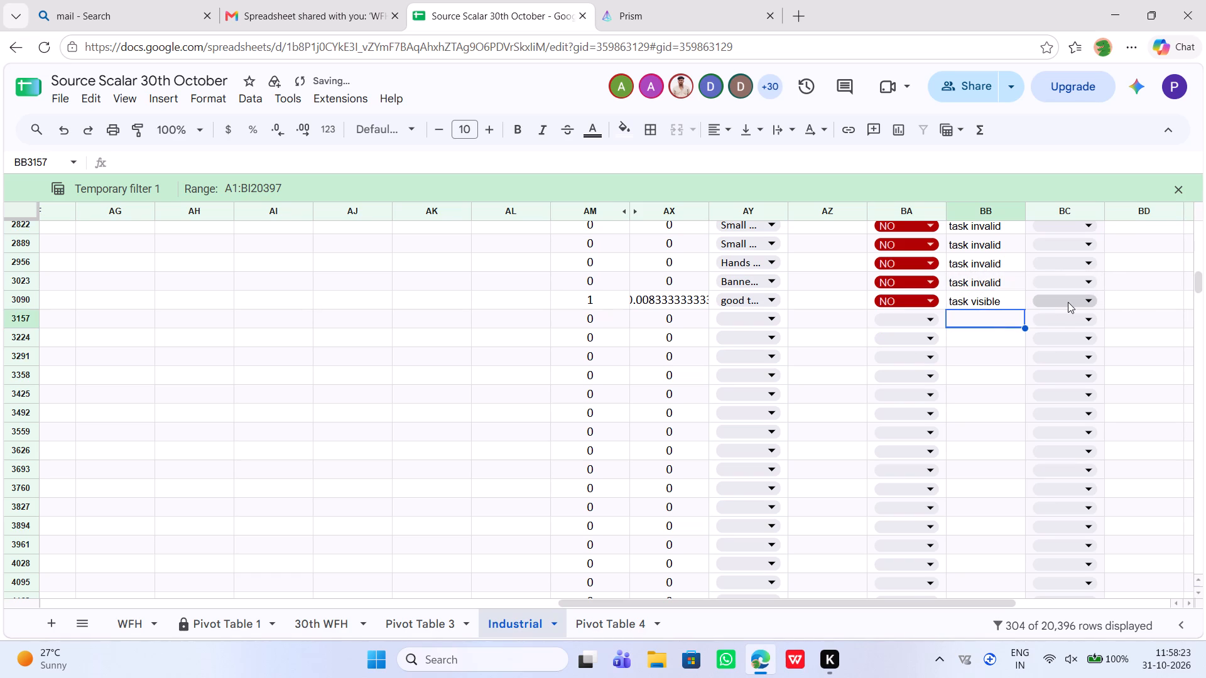
Set row 3090's category in column BC to Others.
{"action": "left_click", "coordinate": [1068, 302]}
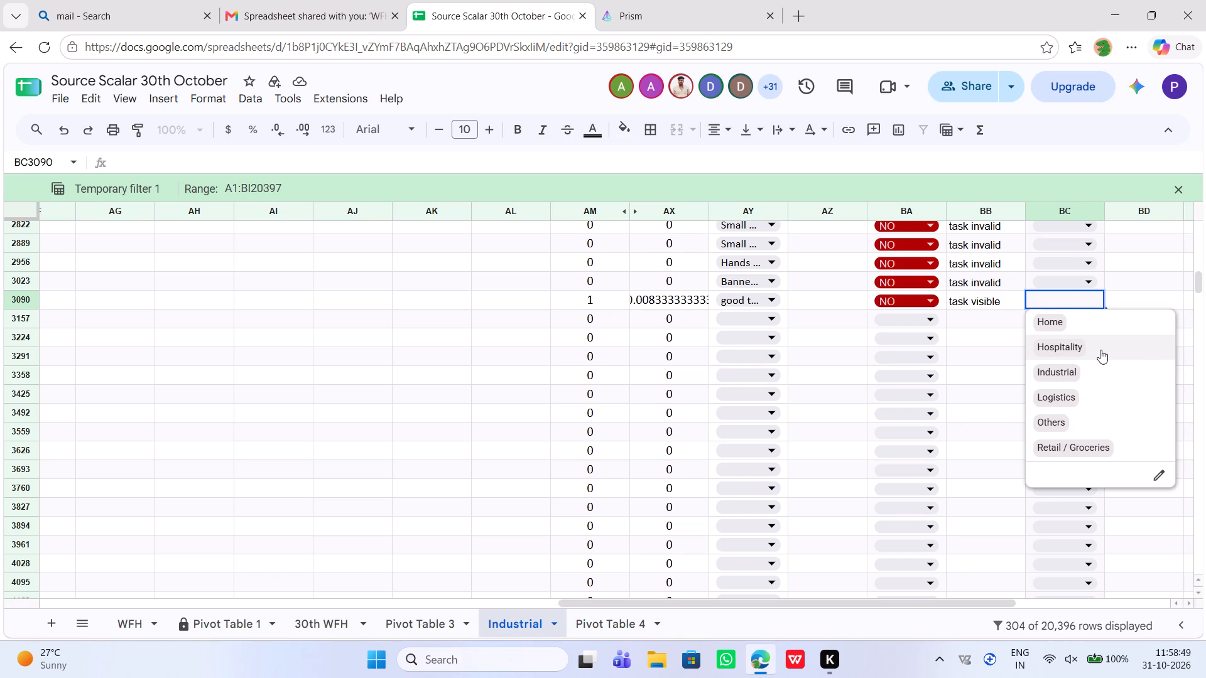
{"action": "left_click", "coordinate": [1101, 415]}
Enter the task description "clip1&2-cutting" in column BD for row 3090.
{"action": "scroll", "coordinate": [1101, 415], "scroll_direction": "left", "scroll_amount": 4}
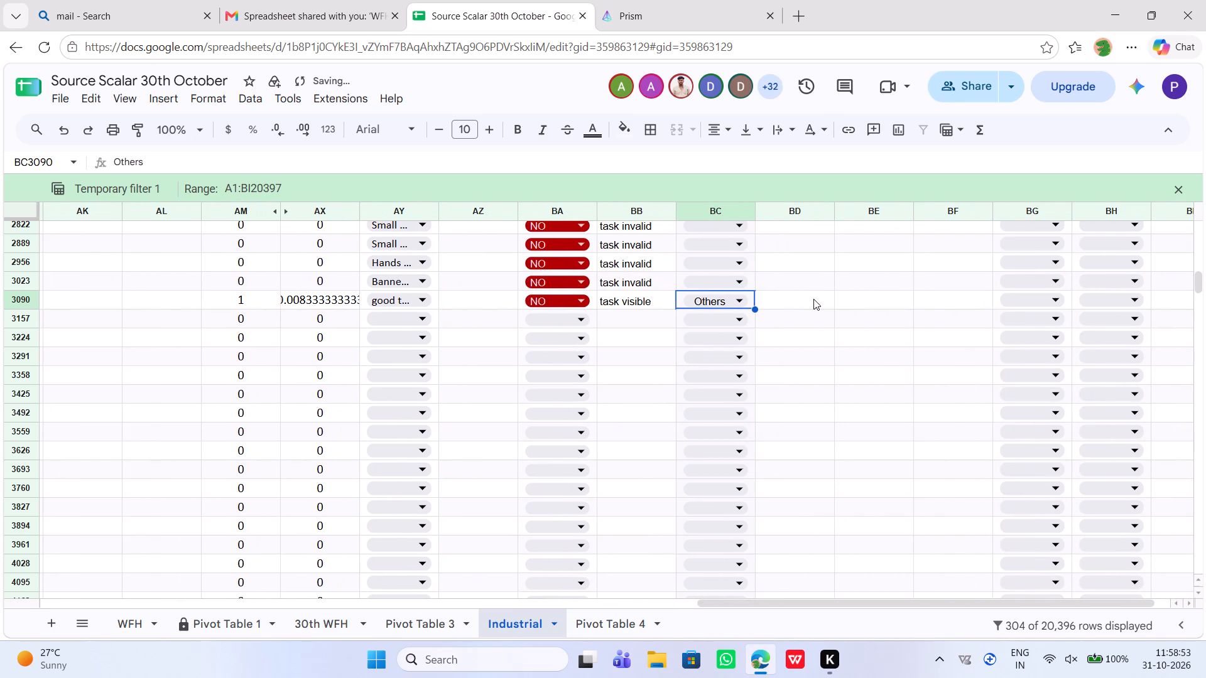
{"action": "left_click", "coordinate": [813, 299]}
{"action": "type", "text": "clip1"}
{"action": "type", "text": "&2-"}
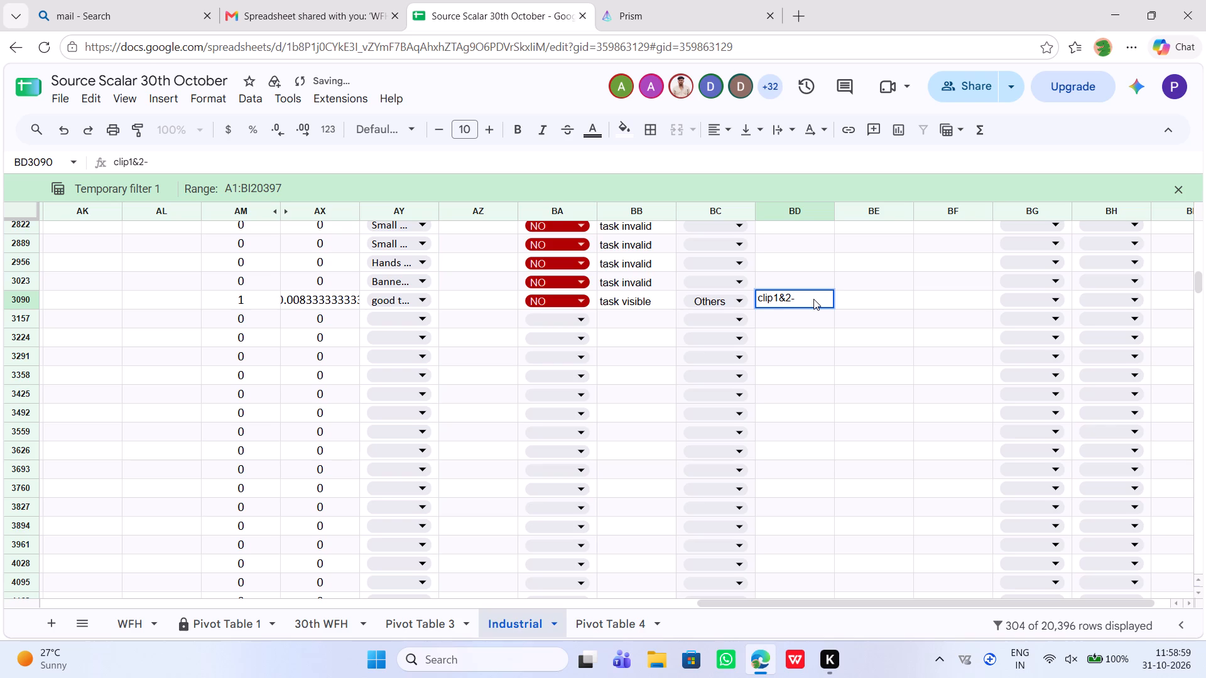
{"action": "type", "text": "cutting"}
{"action": "key", "text": "space"}
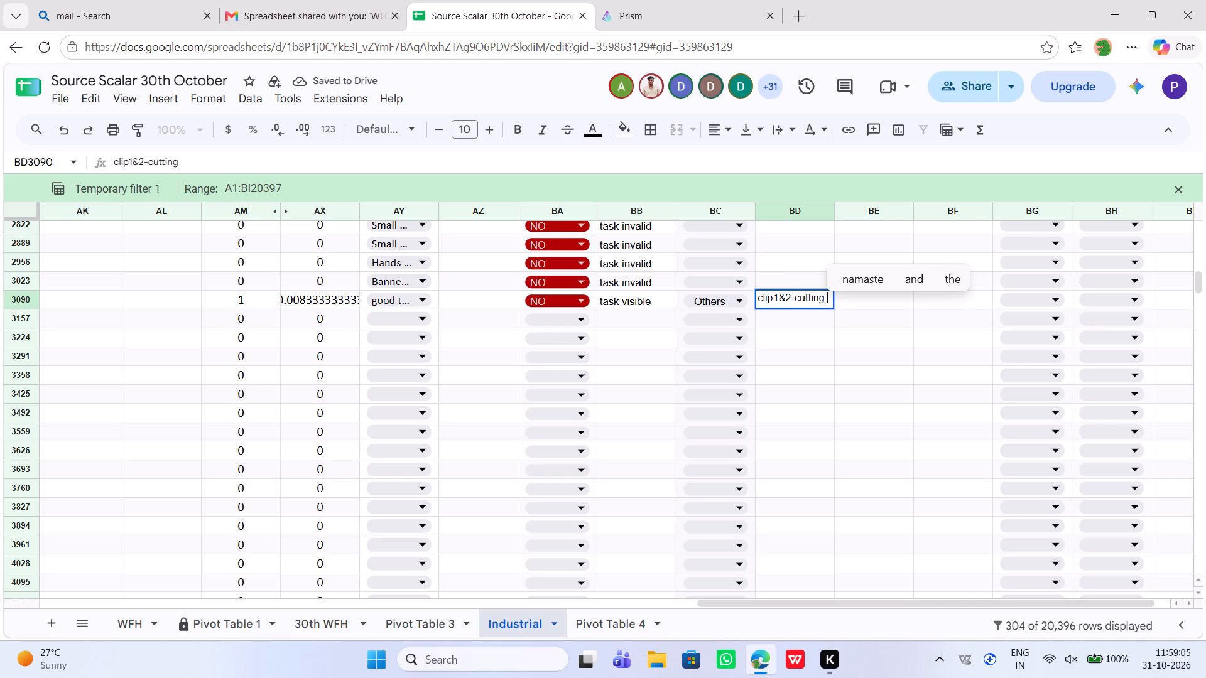
{"action": "type", "text": "the"}
{"action": "key", "text": "space"}
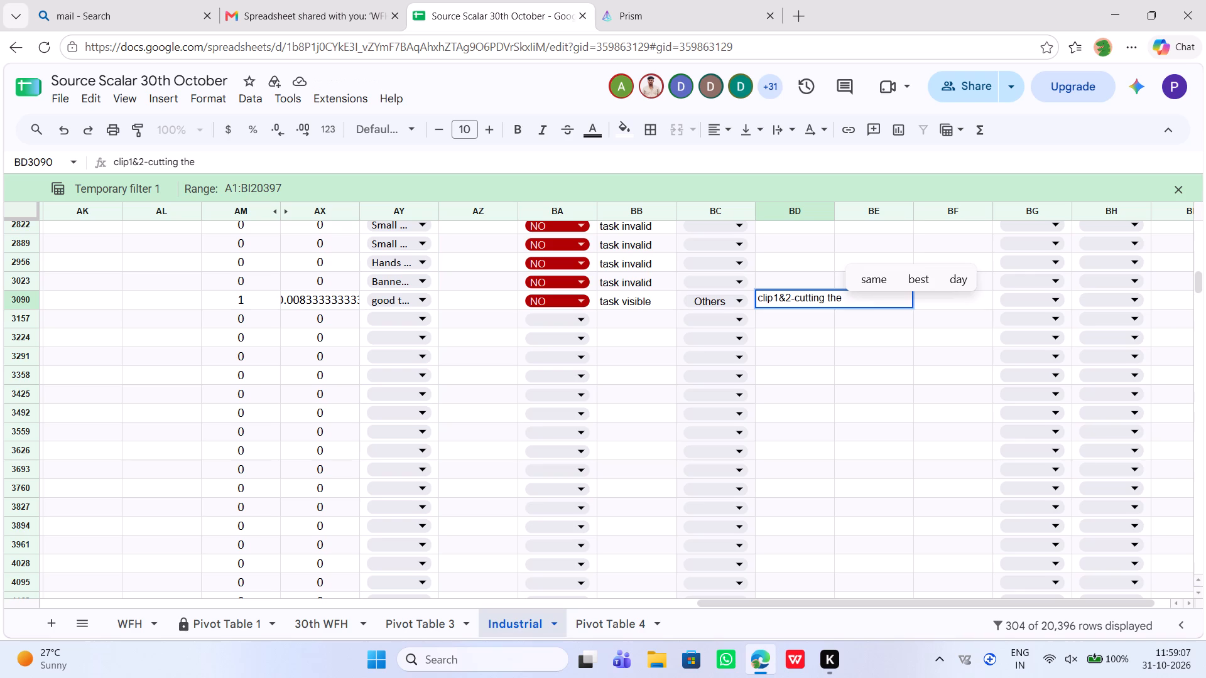
{"action": "key", "text": "BackSpace"}
{"action": "key", "text": "BackSpace"}
{"action": "key", "text": "BackSpace"}
{"action": "key", "text": "BackSpace"}
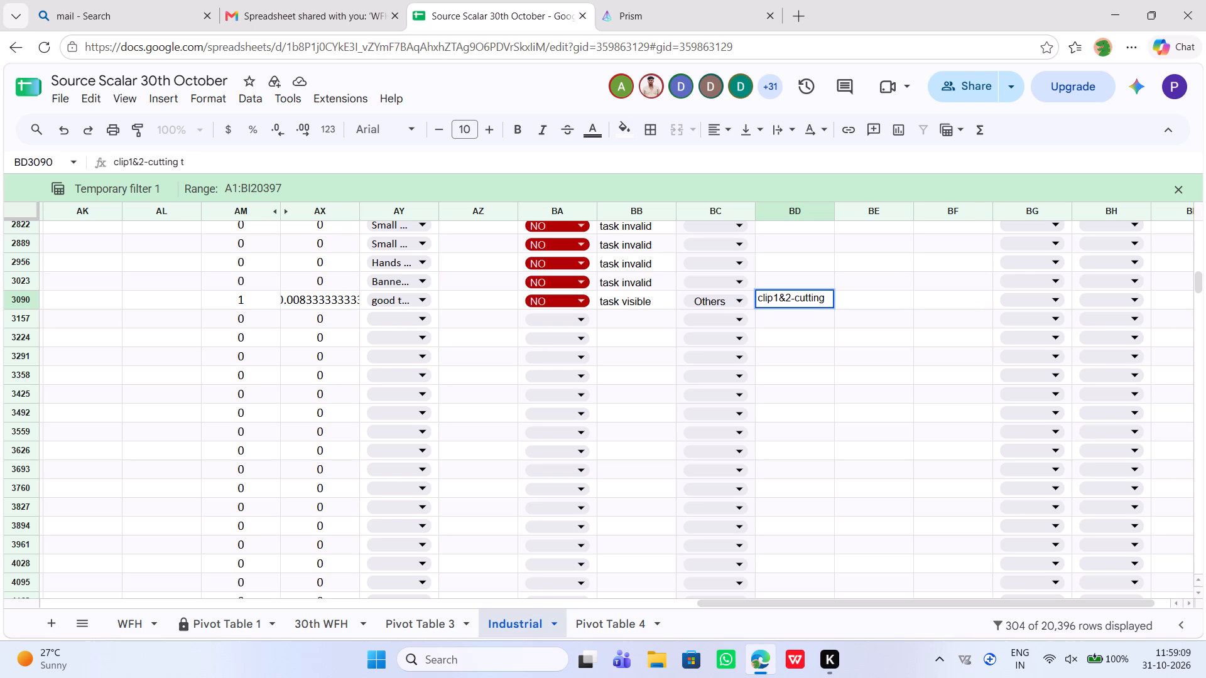
{"action": "left_click", "coordinate": [900, 300]}
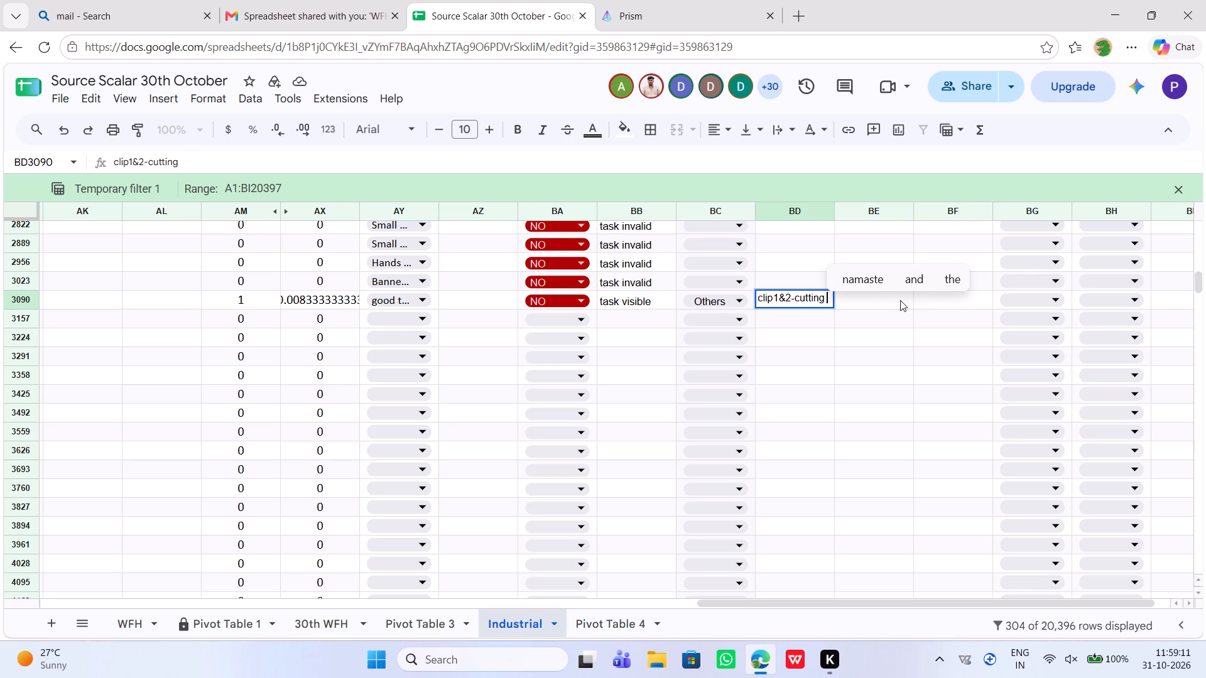
Enter "workshop" in column BE for row 3090.
{"action": "left_click", "coordinate": [888, 299]}
{"action": "key", "text": "Right"}
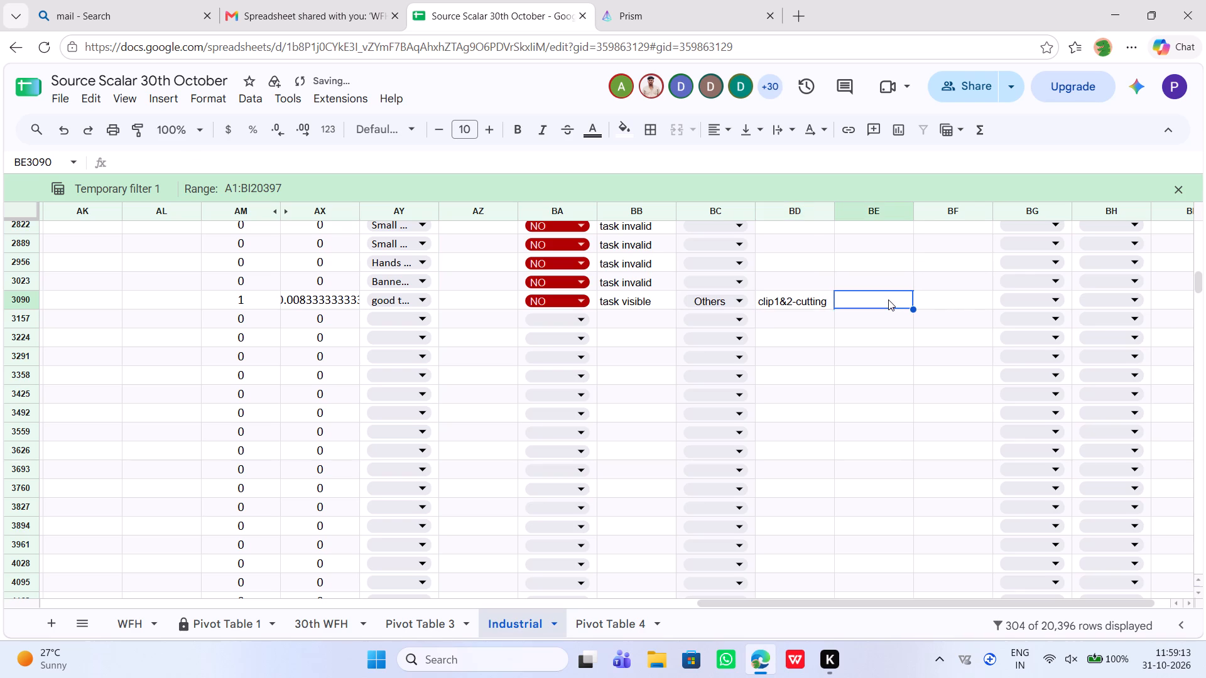
{"action": "type", "text": "workshop"}
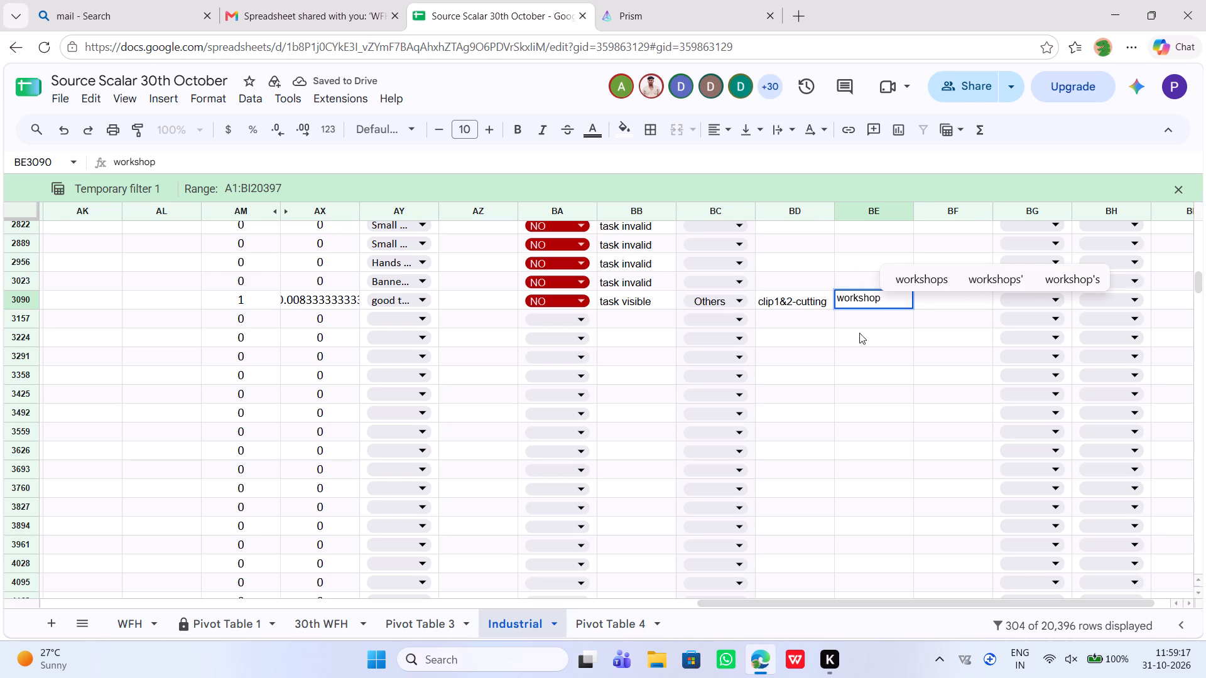
Enter the second approved time range "6.31-6.01" in column AD for row 3090.
{"action": "scroll", "coordinate": [840, 365], "scroll_direction": "right", "scroll_amount": 7}
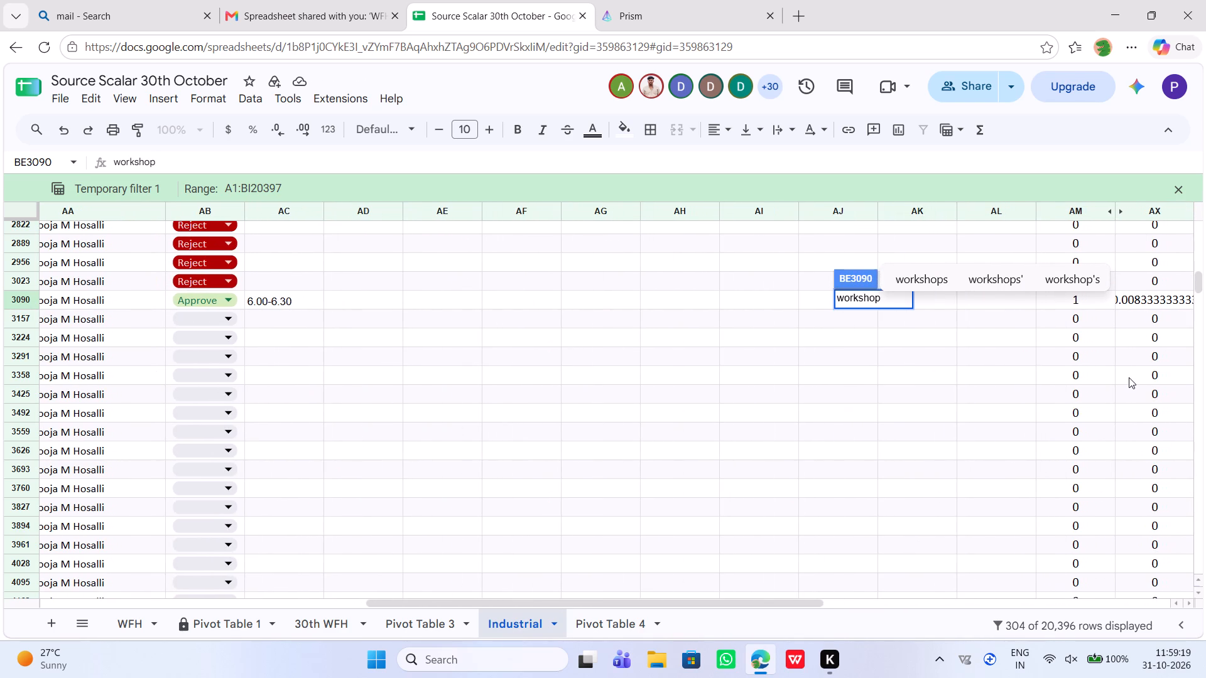
{"action": "left_click", "coordinate": [357, 302]}
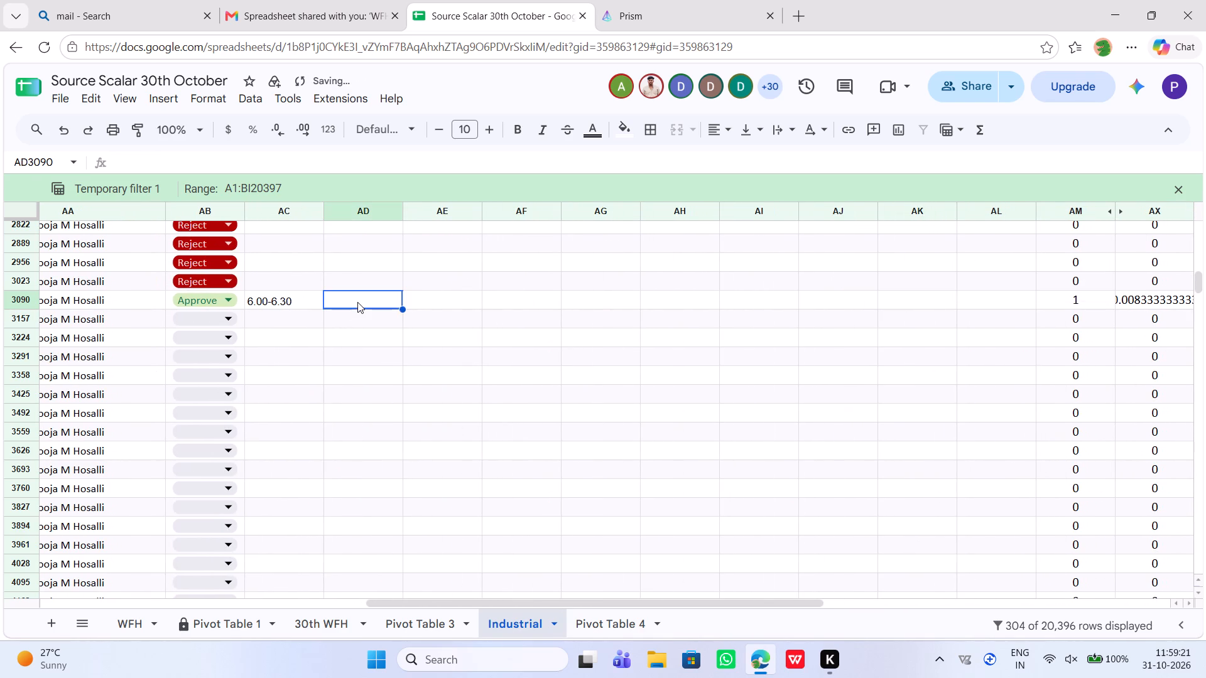
{"action": "type", "text": "6.3"}
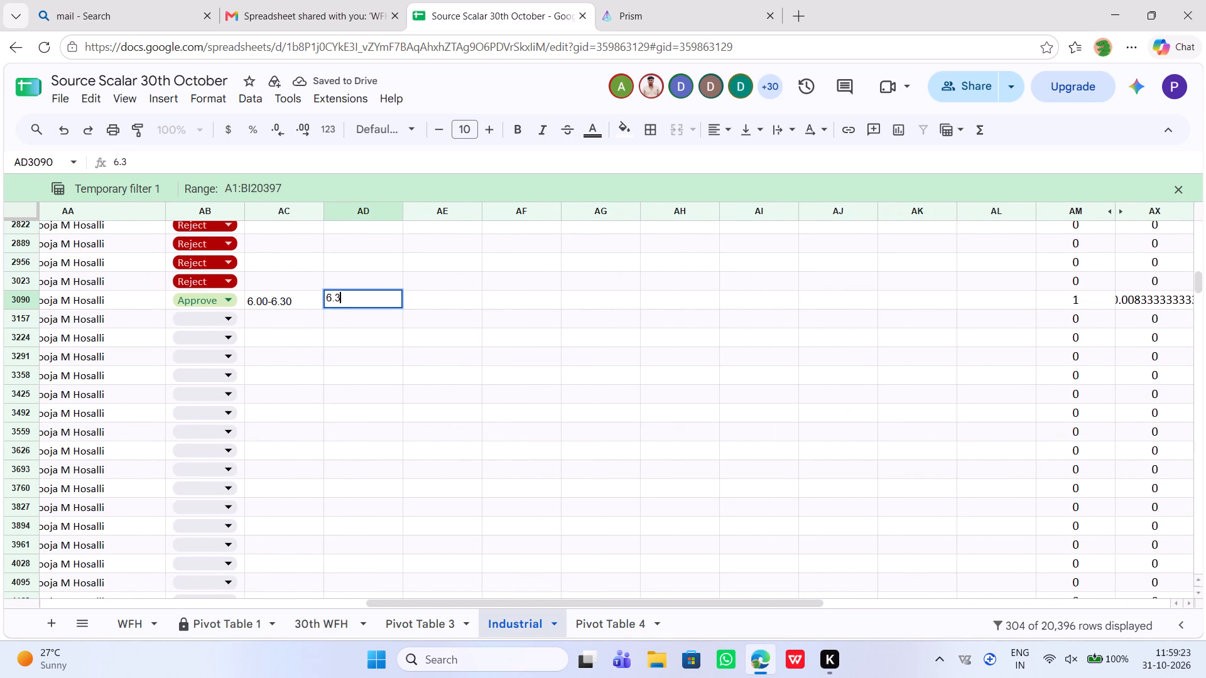
{"action": "key", "text": "1"}
{"action": "key", "text": "minus"}
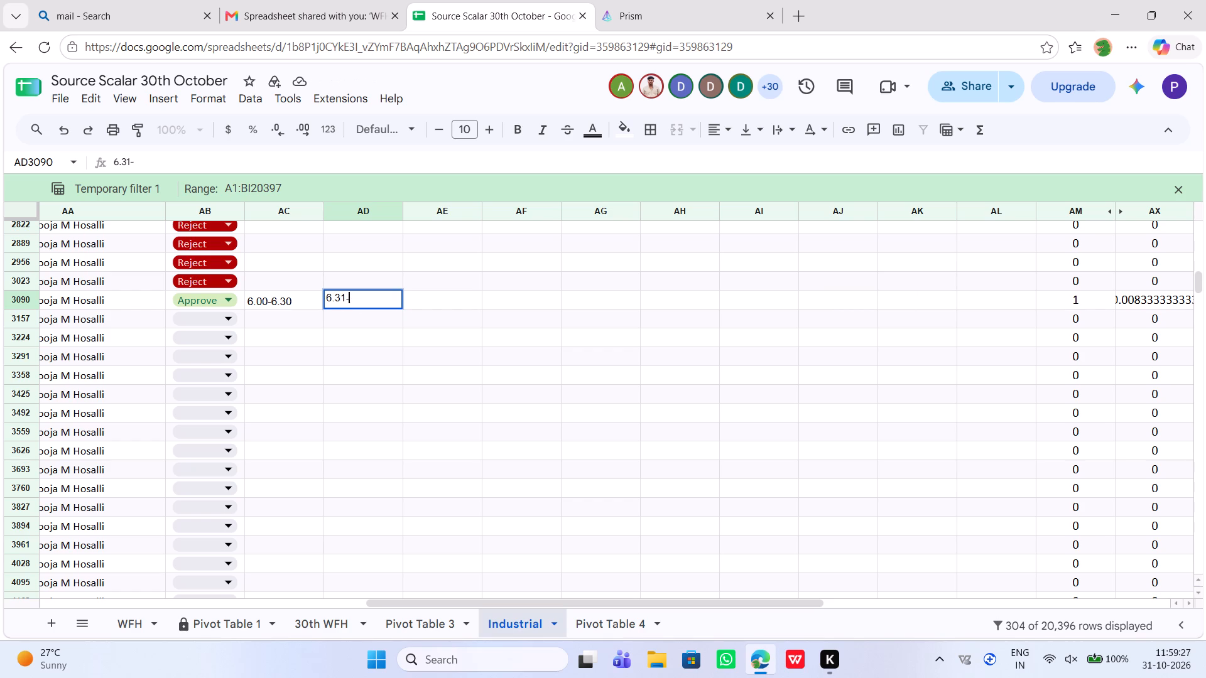
{"action": "key", "text": "6"}
{"action": "key", "text": "period"}
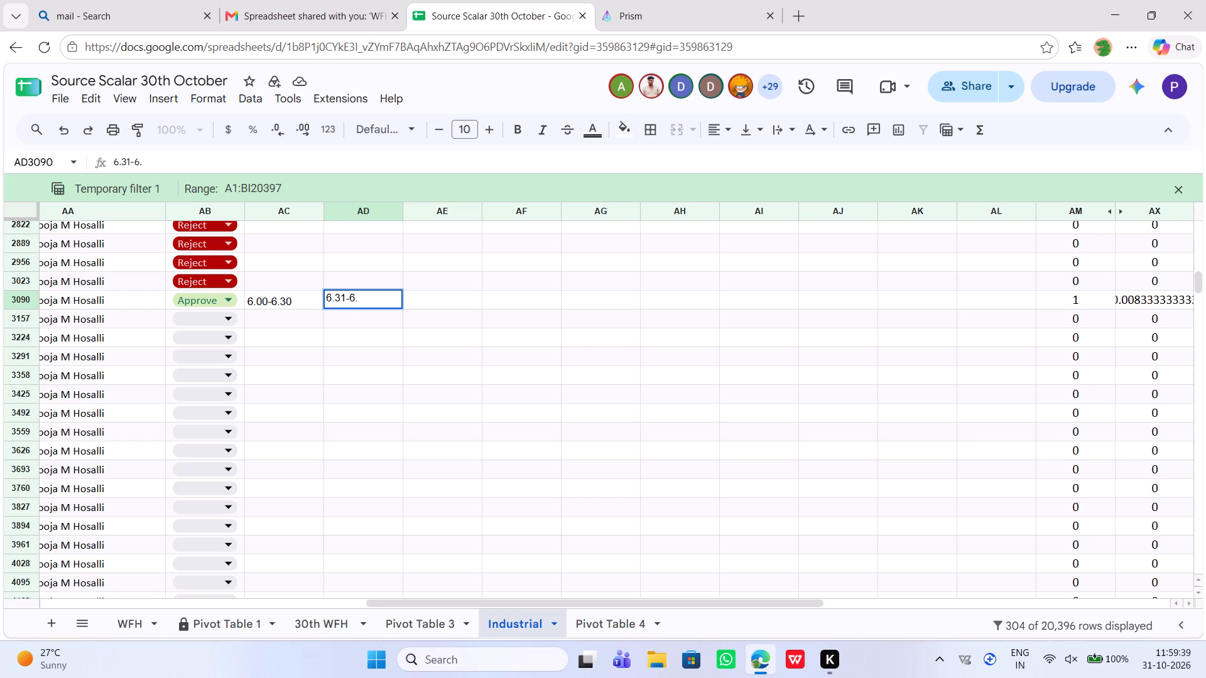
{"action": "type", "text": "01"}
{"action": "left_click", "coordinate": [558, 330]}
Return to row 3090's video in Prism, check the footage in Clip 2 through to its end, and close the video.
{"action": "scroll", "coordinate": [558, 330], "scroll_direction": "left", "scroll_amount": 5}
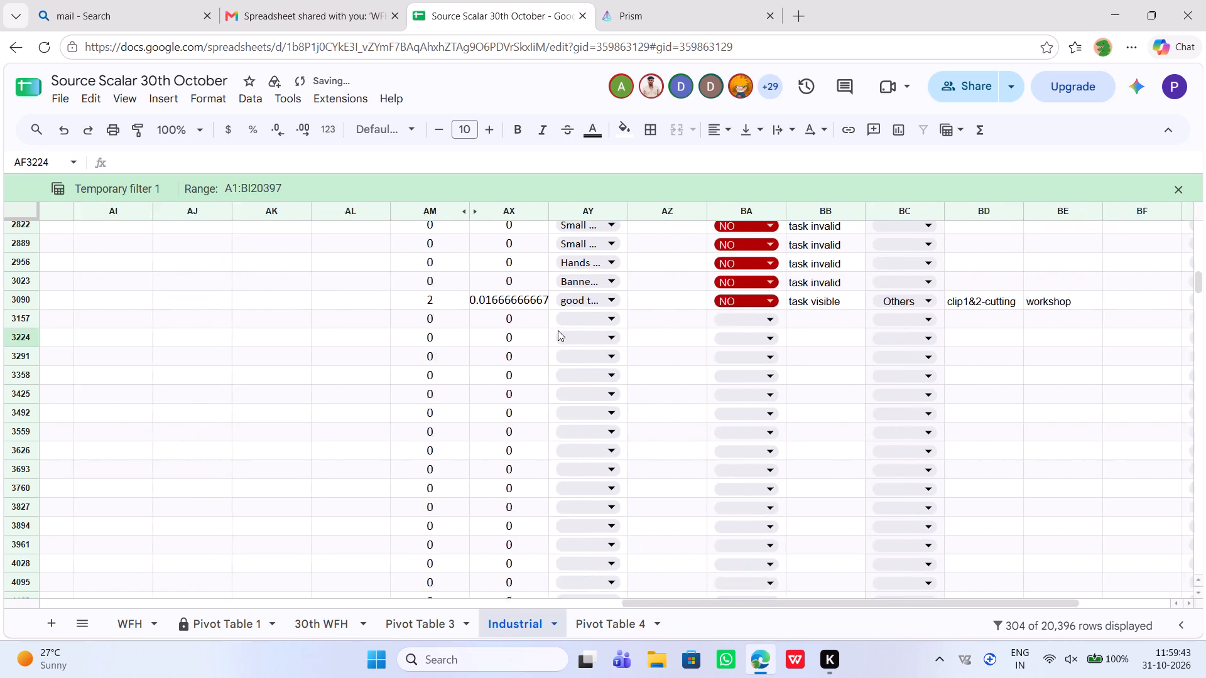
{"action": "scroll", "coordinate": [558, 330], "scroll_direction": "right", "scroll_amount": 2}
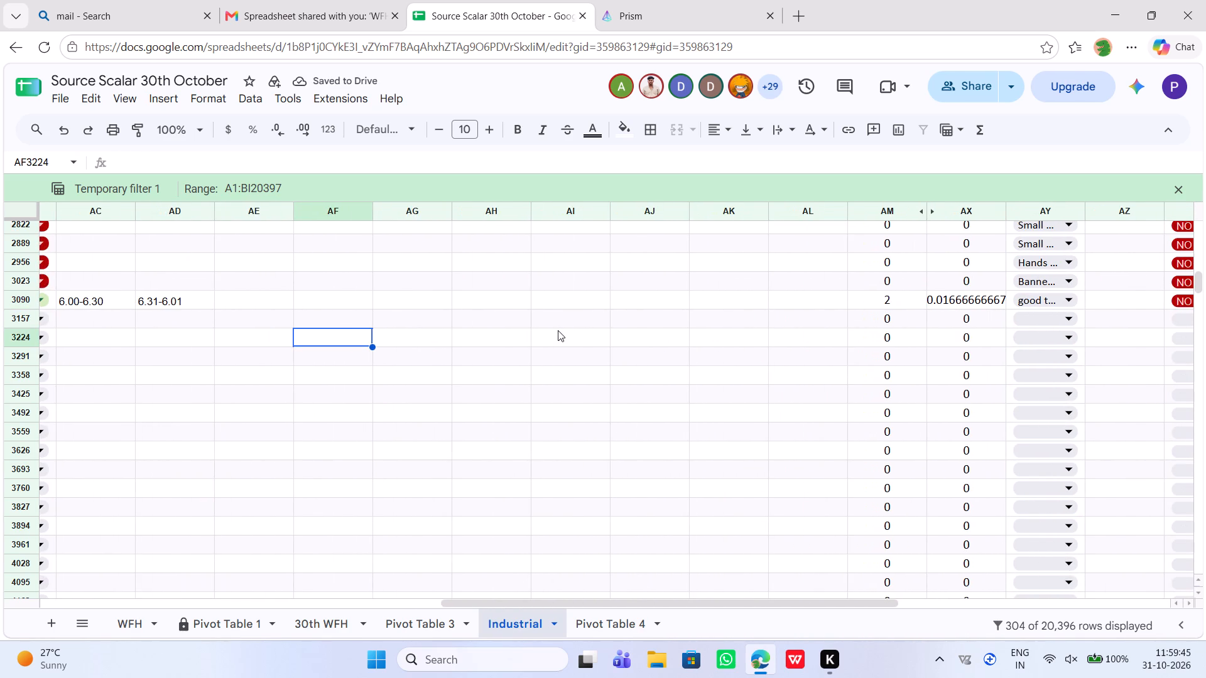
{"action": "scroll", "coordinate": [346, 372], "scroll_direction": "right", "scroll_amount": 3}
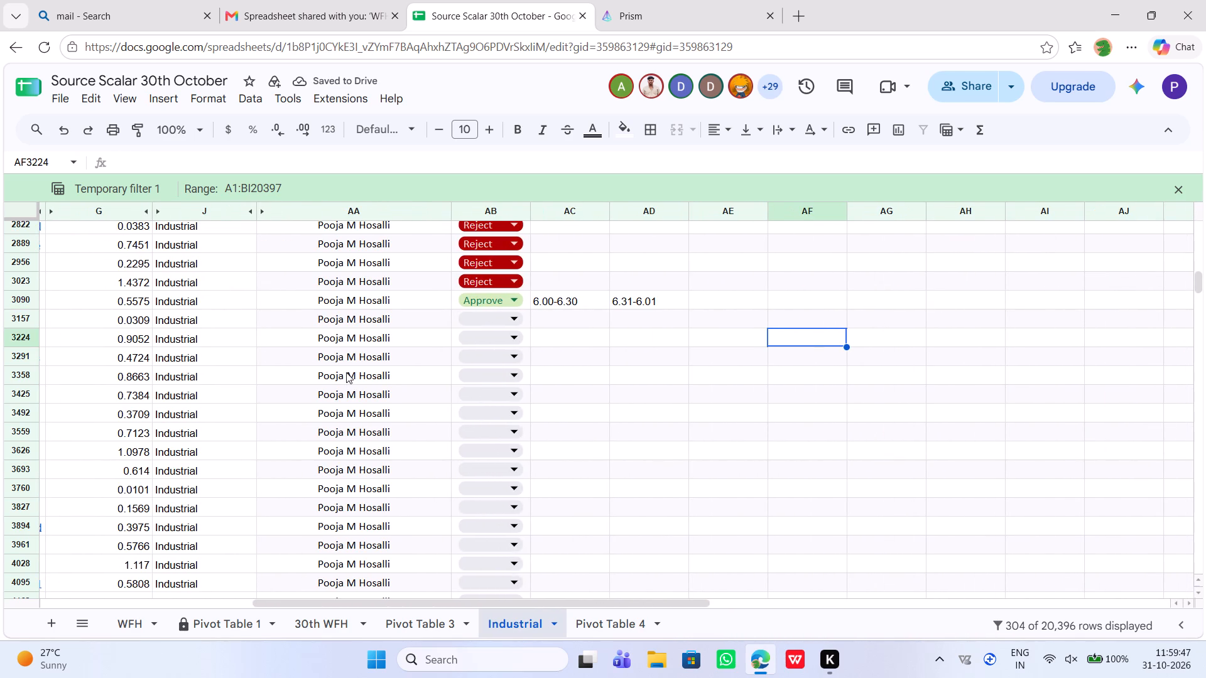
{"action": "left_click", "coordinate": [665, 16]}
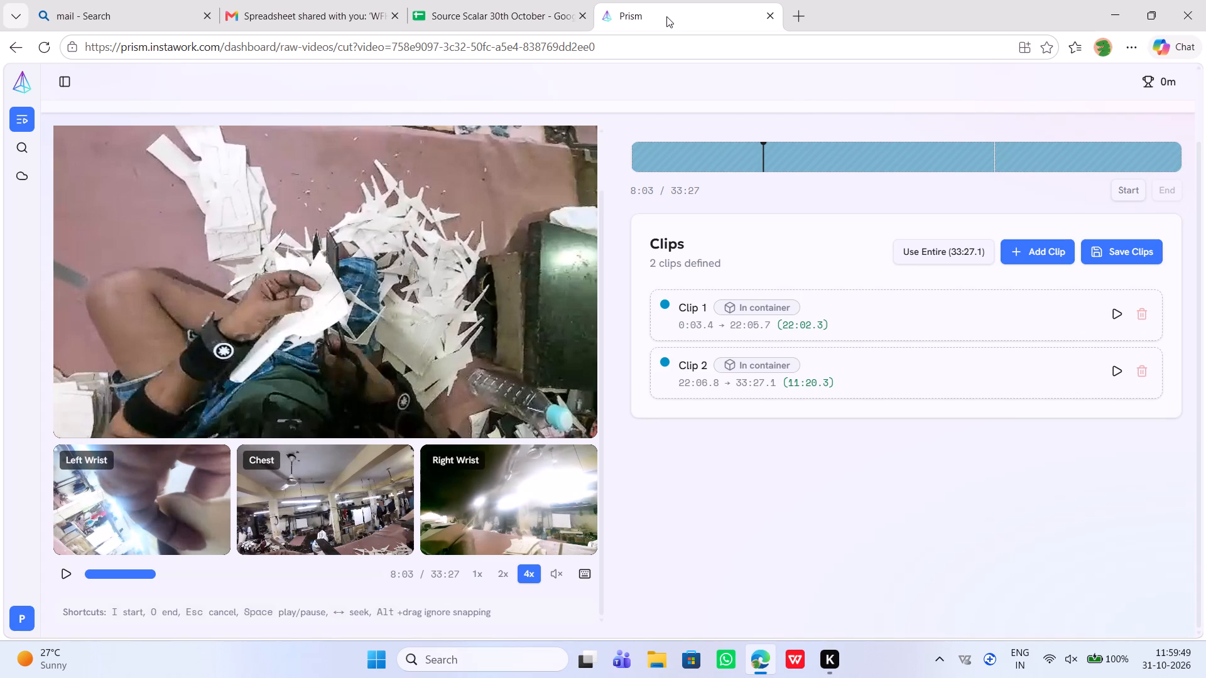
{"action": "left_click", "coordinate": [553, 240]}
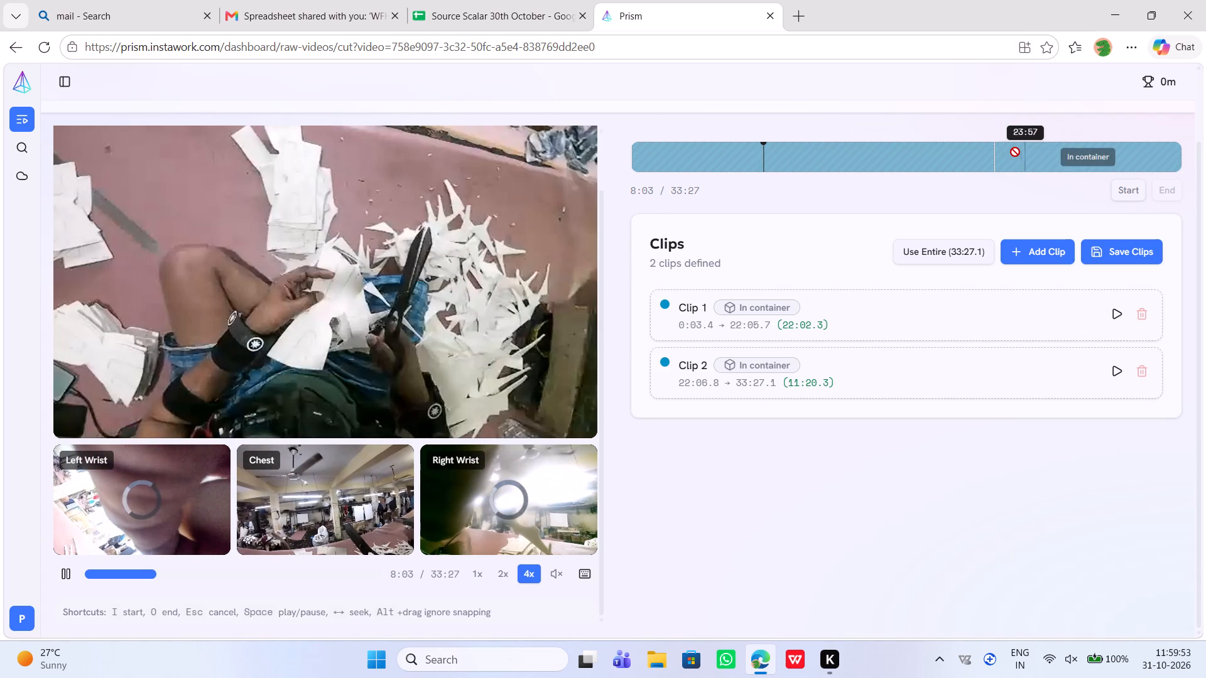
{"action": "left_click", "coordinate": [1015, 152]}
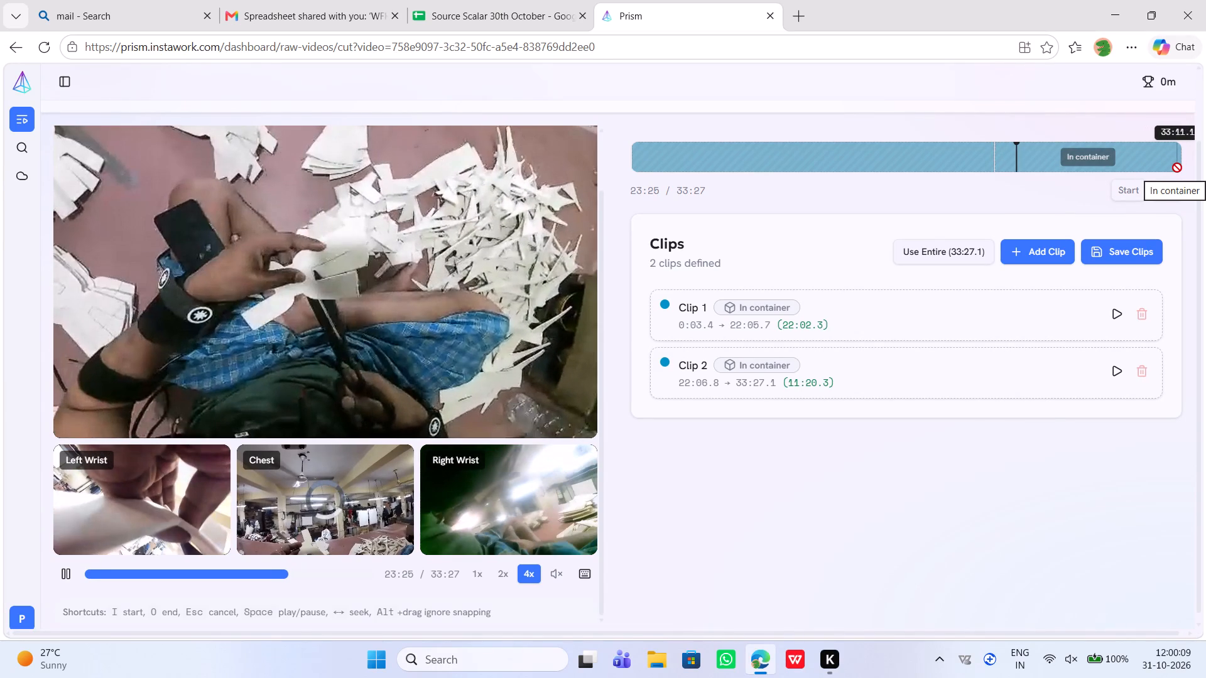
{"action": "left_click", "coordinate": [1177, 168]}
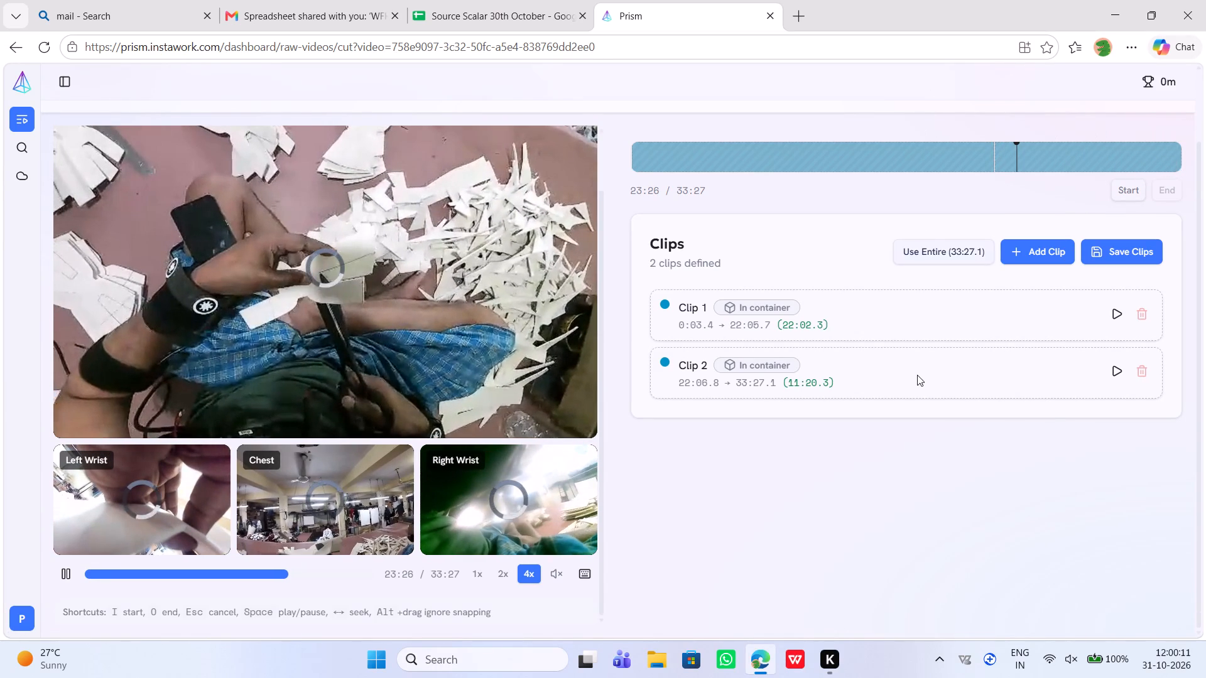
{"action": "left_click", "coordinate": [907, 453]}
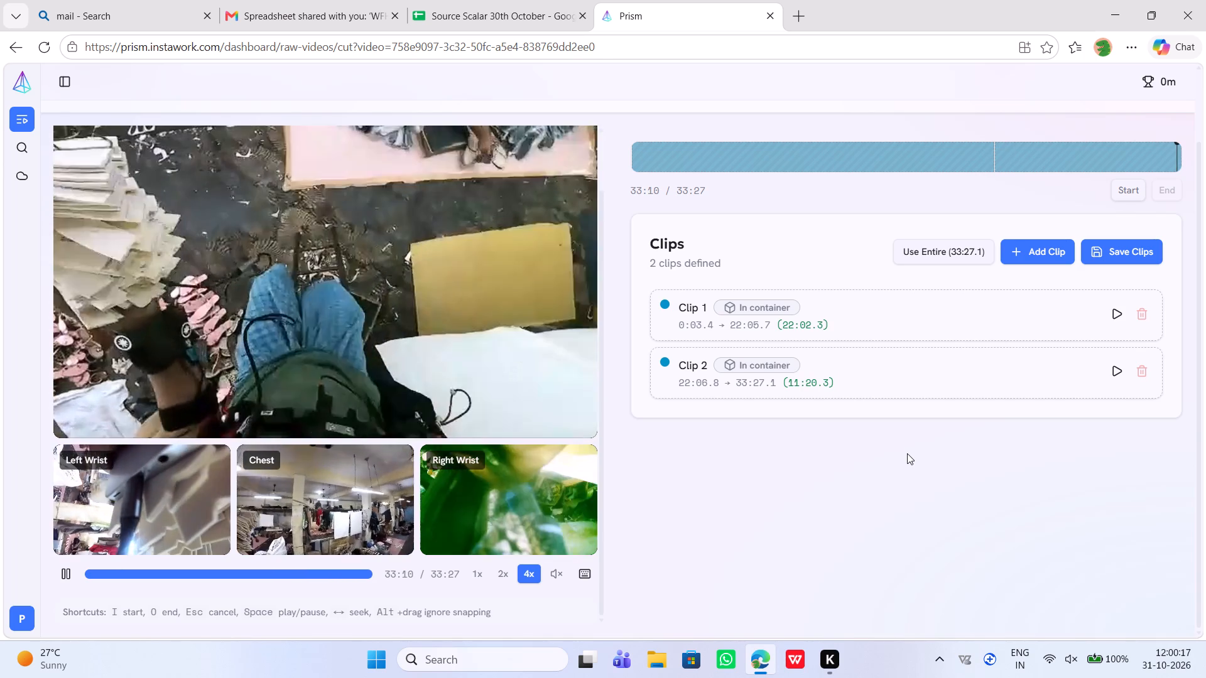
{"action": "scroll", "coordinate": [877, 112], "scroll_direction": "down", "scroll_amount": 1}
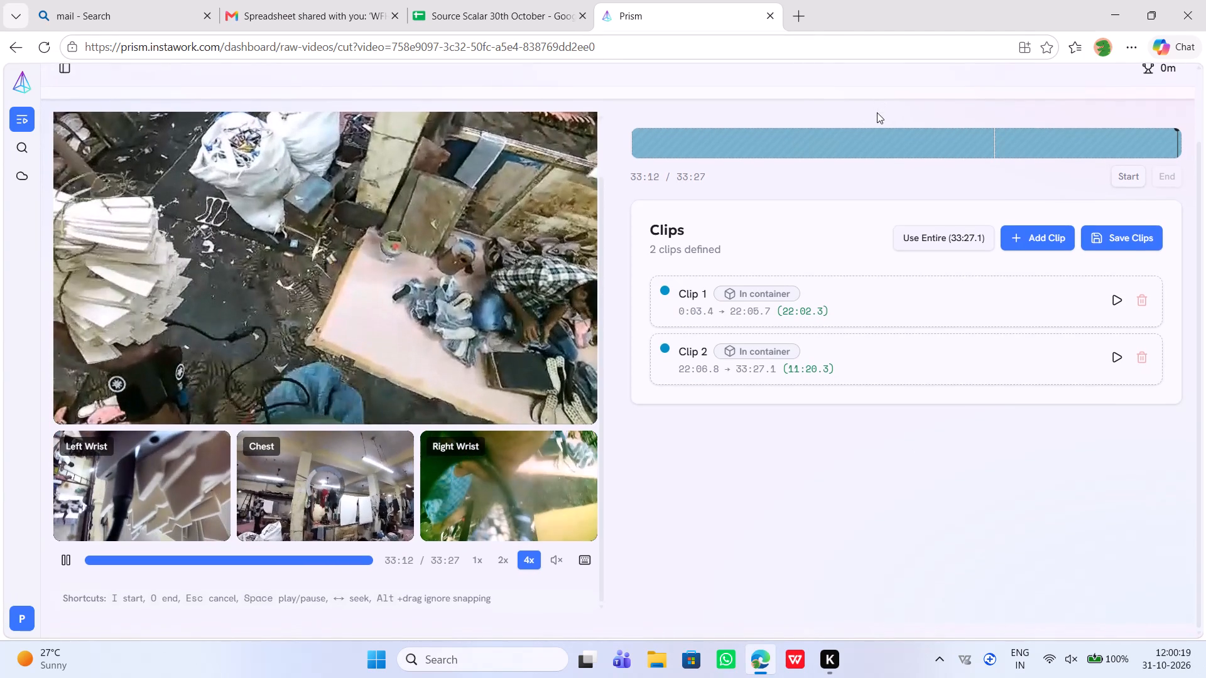
{"action": "scroll", "coordinate": [877, 112], "scroll_direction": "down", "scroll_amount": 1}
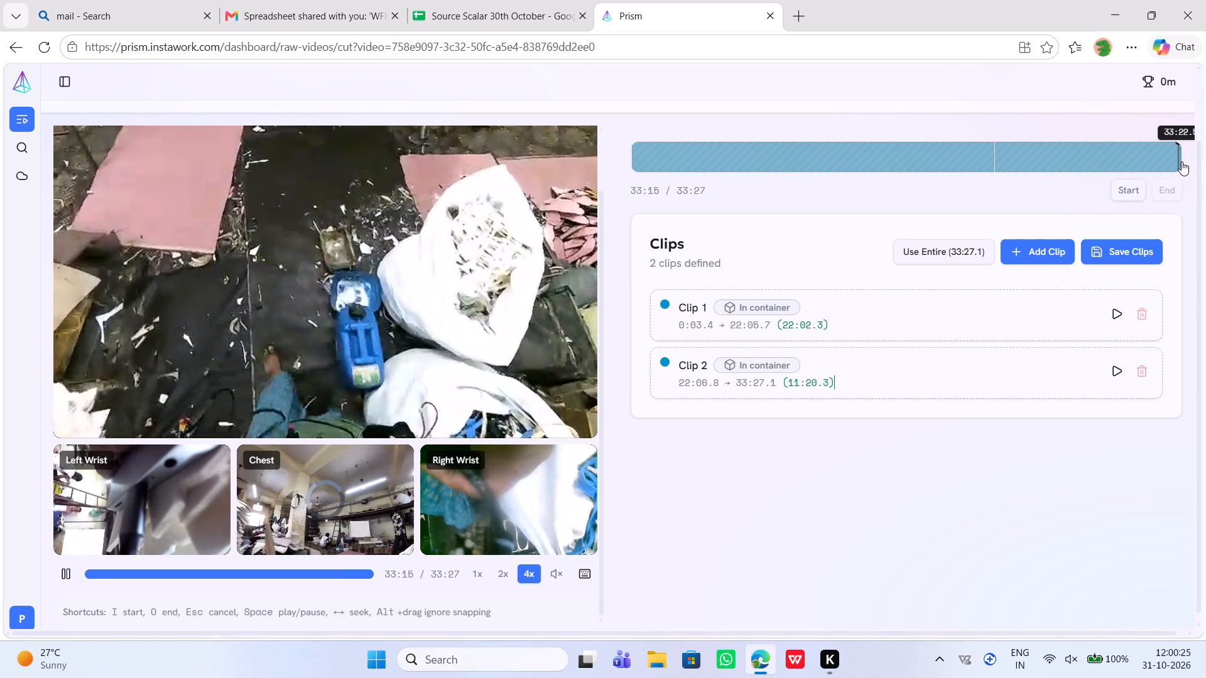
{"action": "left_click", "coordinate": [1182, 161]}
{"action": "left_click", "coordinate": [894, 116]}
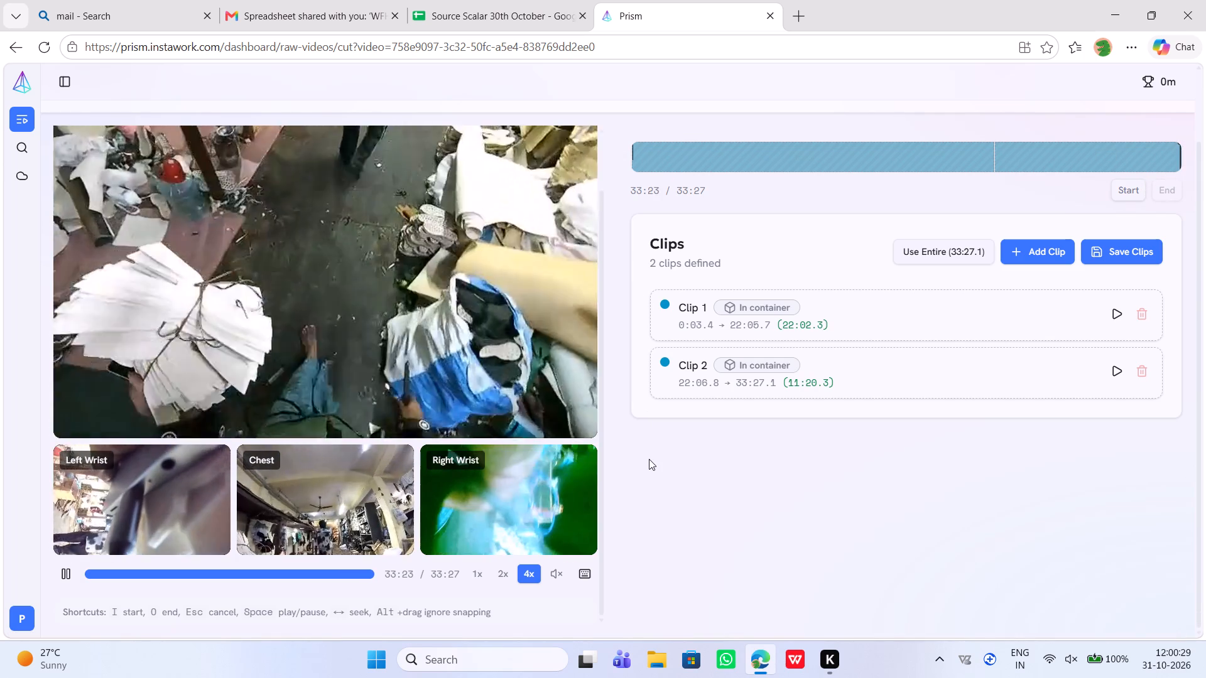
{"action": "left_click", "coordinate": [649, 459]}
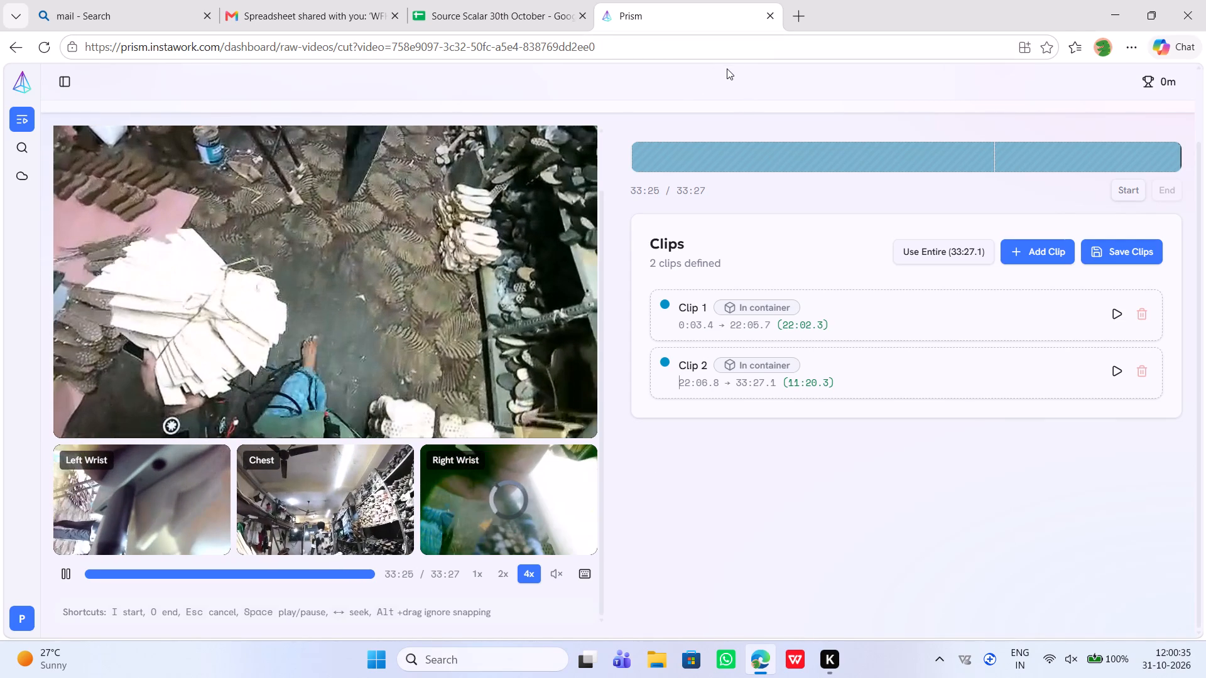
{"action": "left_click", "coordinate": [646, 500]}
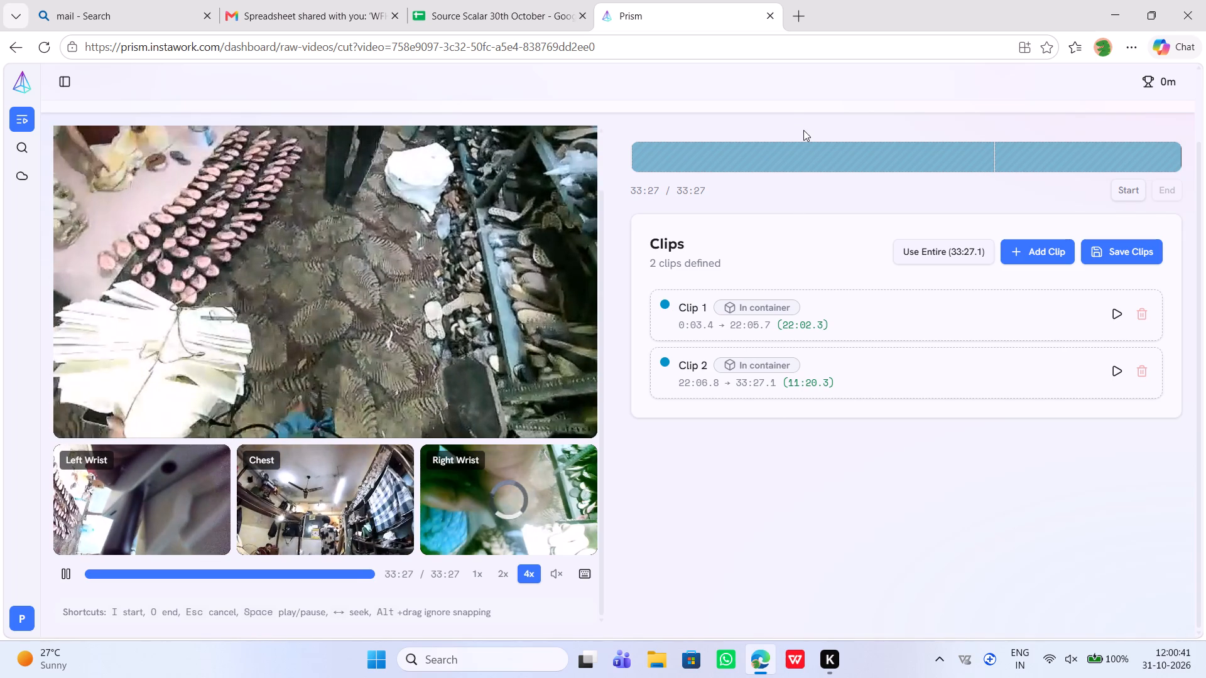
{"action": "left_click", "coordinate": [768, 15]}
Open row 3157's video link in Prism and examine its footage at the start and near the end.
{"action": "scroll", "coordinate": [414, 369], "scroll_direction": "right", "scroll_amount": 1}
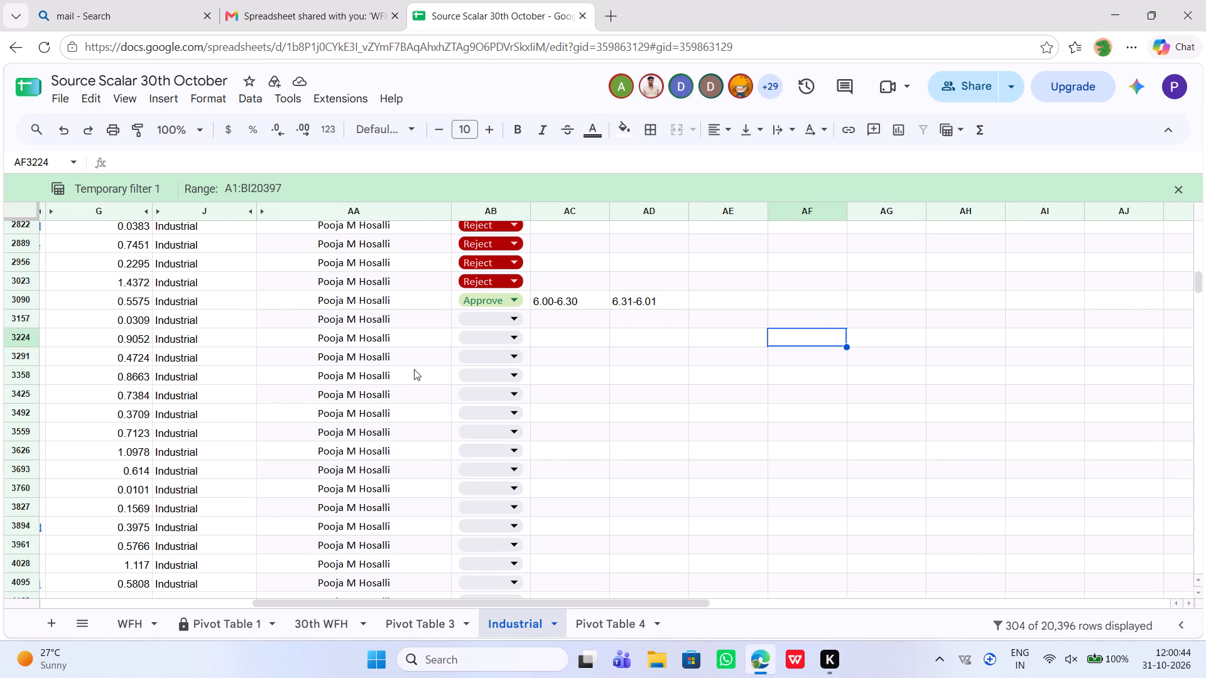
{"action": "scroll", "coordinate": [414, 369], "scroll_direction": "right", "scroll_amount": 2}
{"action": "scroll", "coordinate": [595, 335], "scroll_direction": "left", "scroll_amount": 2}
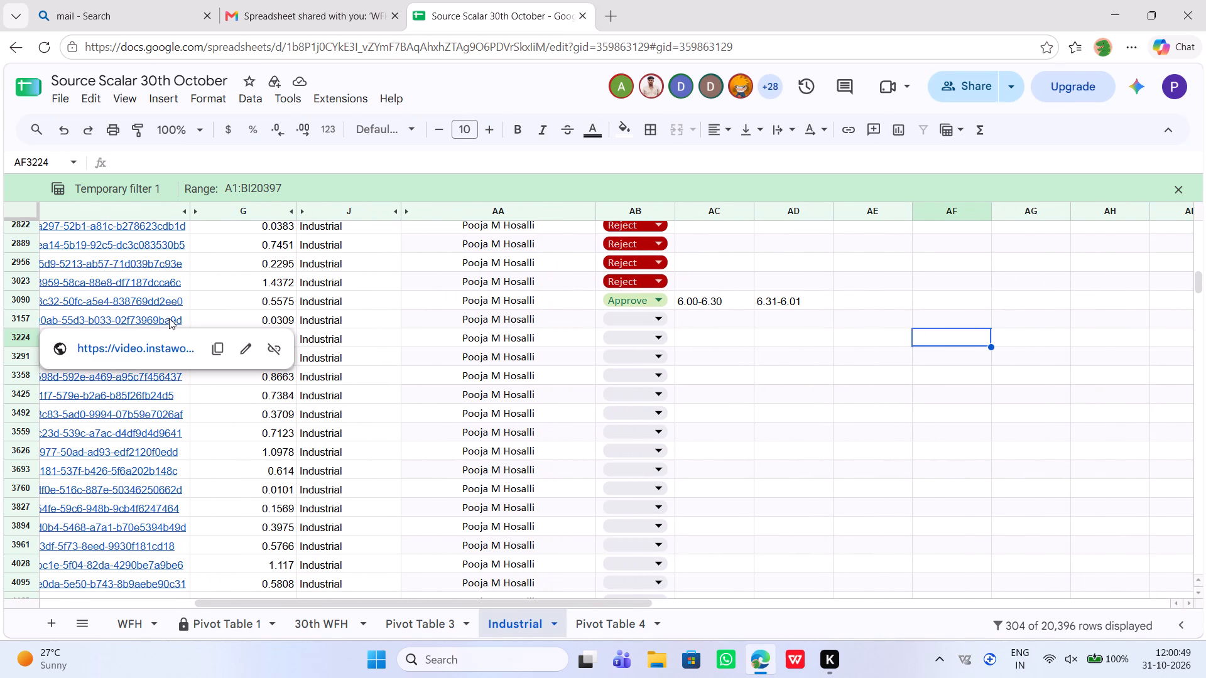
{"action": "left_click_drag", "start_coordinate": [169, 318], "coordinate": [161, 345]}
{"action": "left_click", "coordinate": [161, 345]}
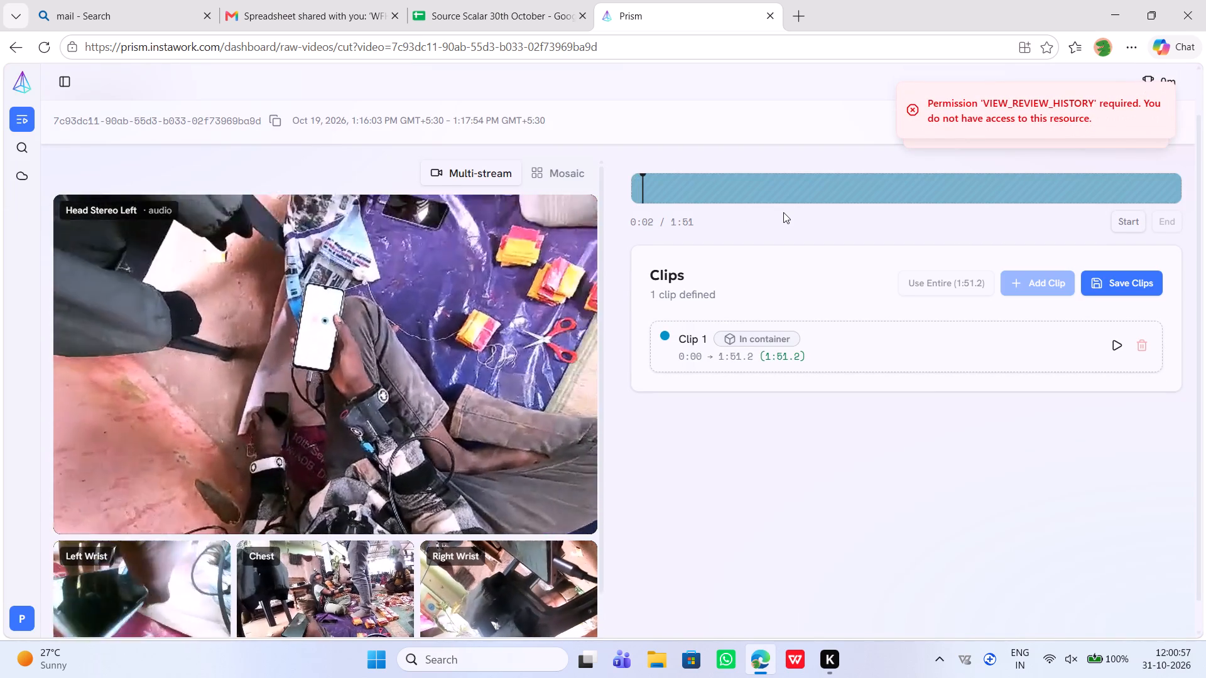
{"action": "left_click", "coordinate": [953, 191]}
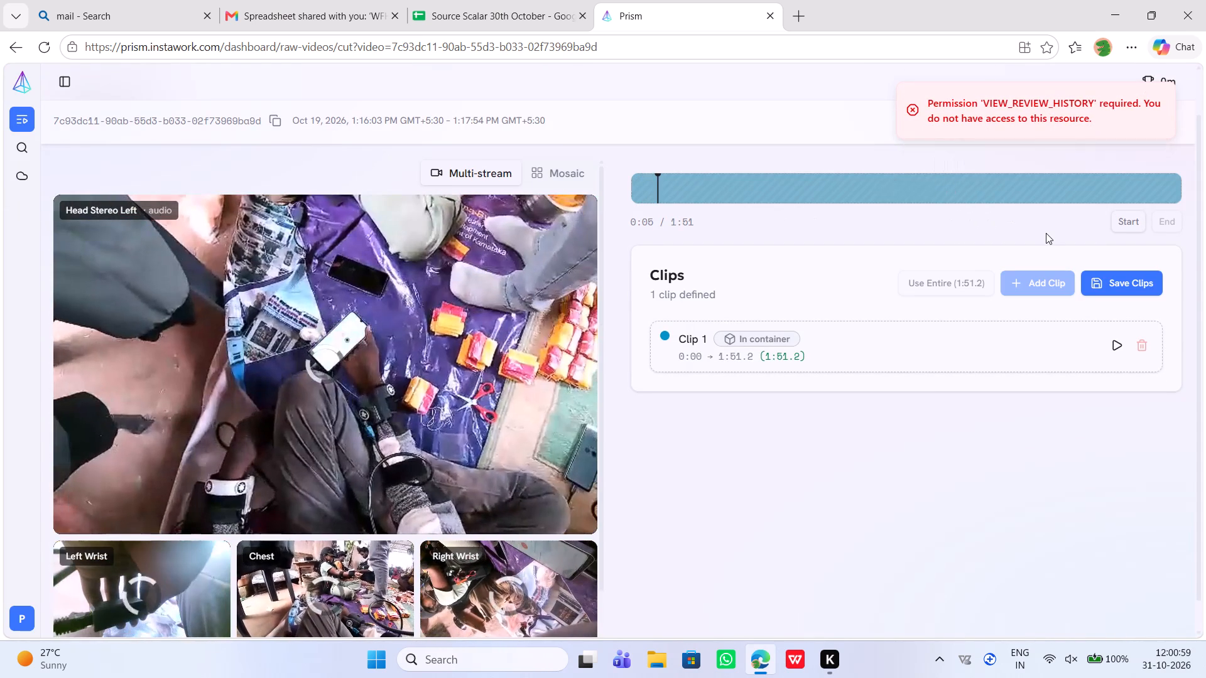
{"action": "left_click", "coordinate": [1046, 233]}
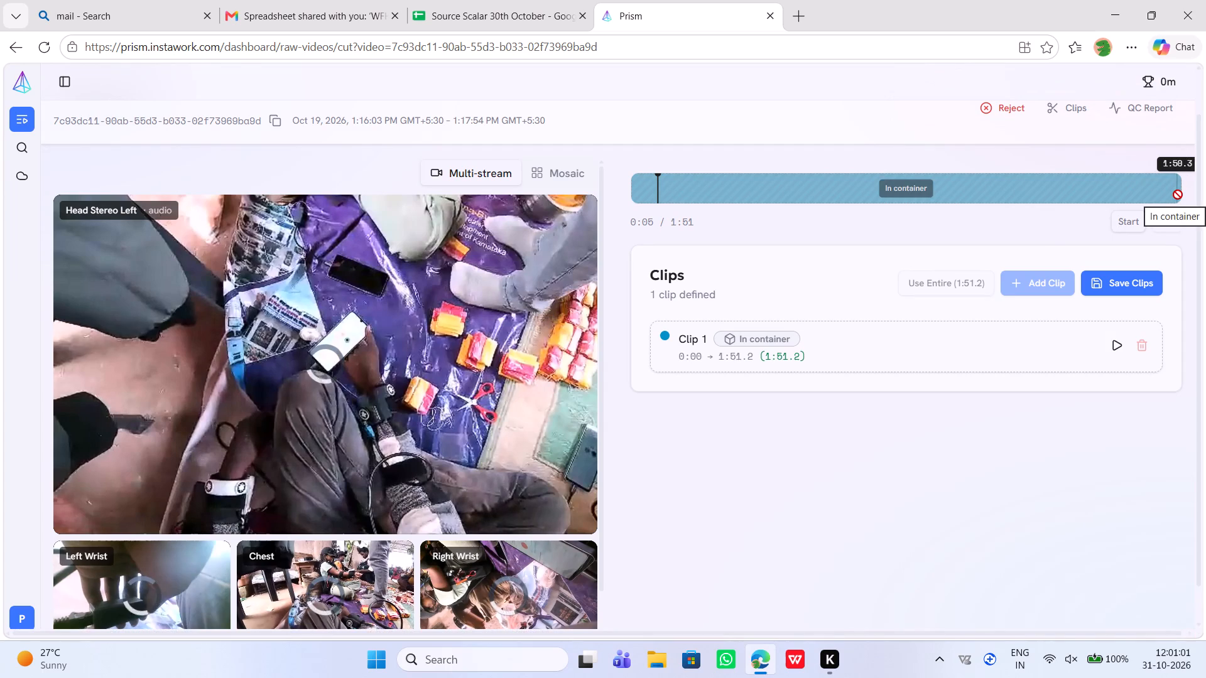
{"action": "left_click", "coordinate": [1178, 195]}
{"action": "left_click", "coordinate": [884, 124]}
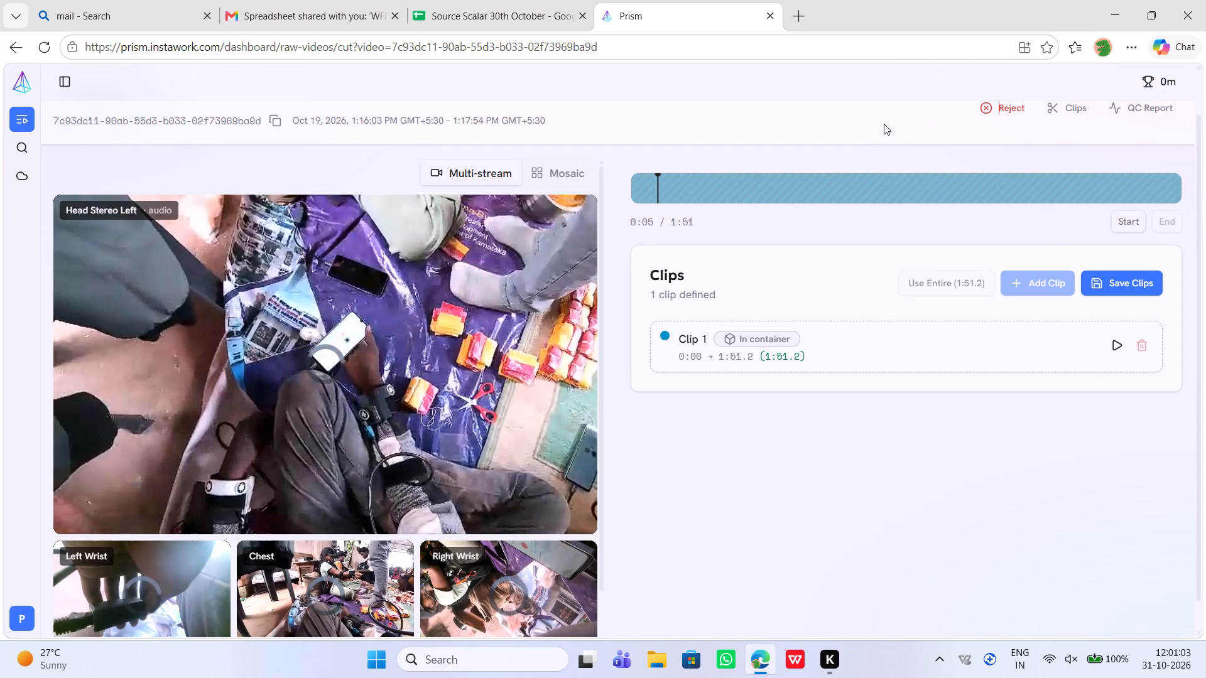
{"action": "left_click", "coordinate": [717, 108]}
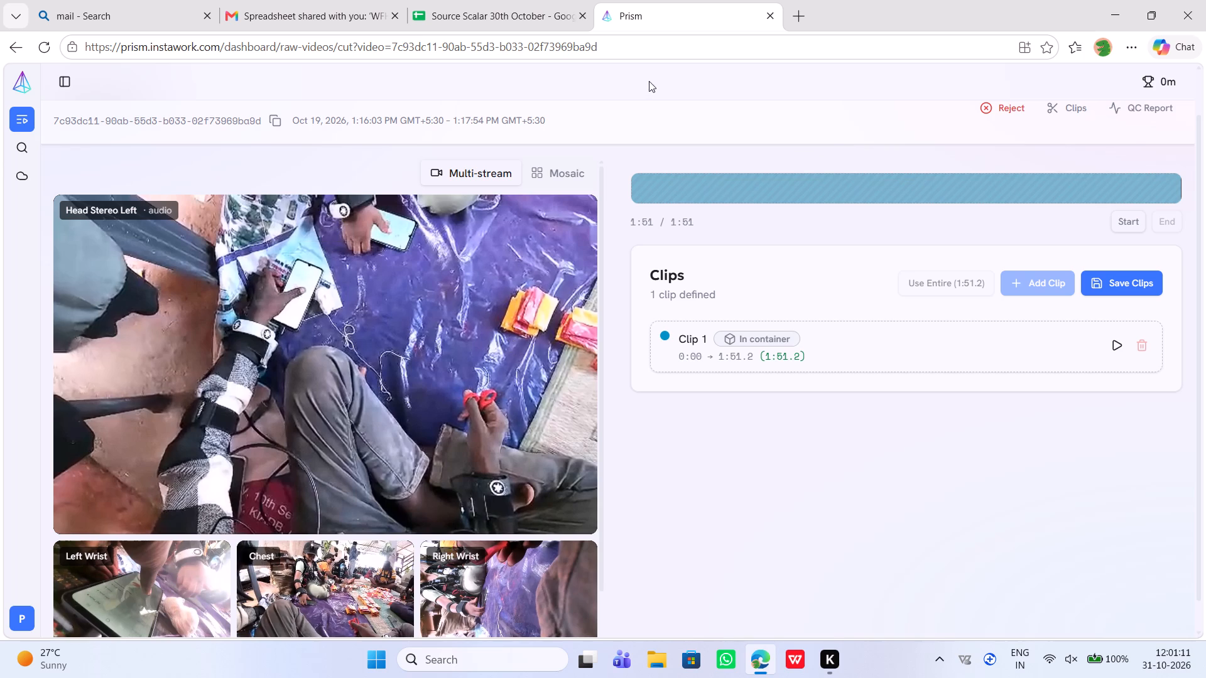
Return to the spreadsheet and set row 3157's decision in column AB to Reject.
{"action": "left_click", "coordinate": [516, 21]}
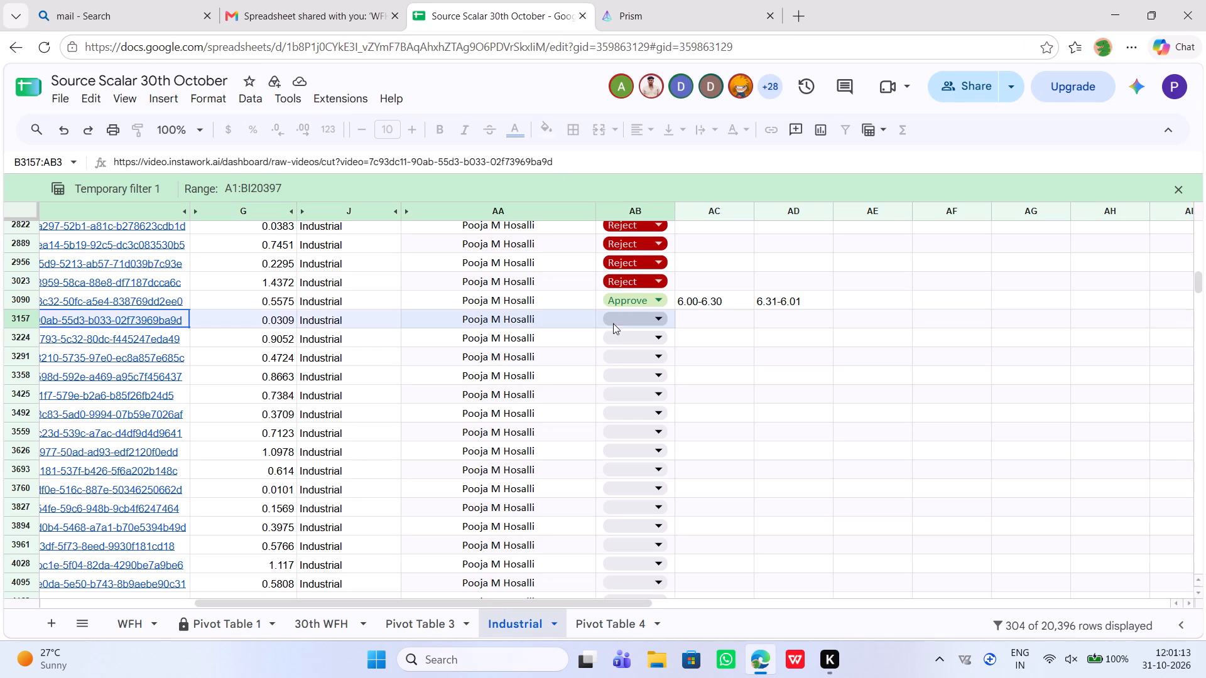
{"action": "left_click", "coordinate": [629, 323]}
{"action": "left_click", "coordinate": [629, 323]}
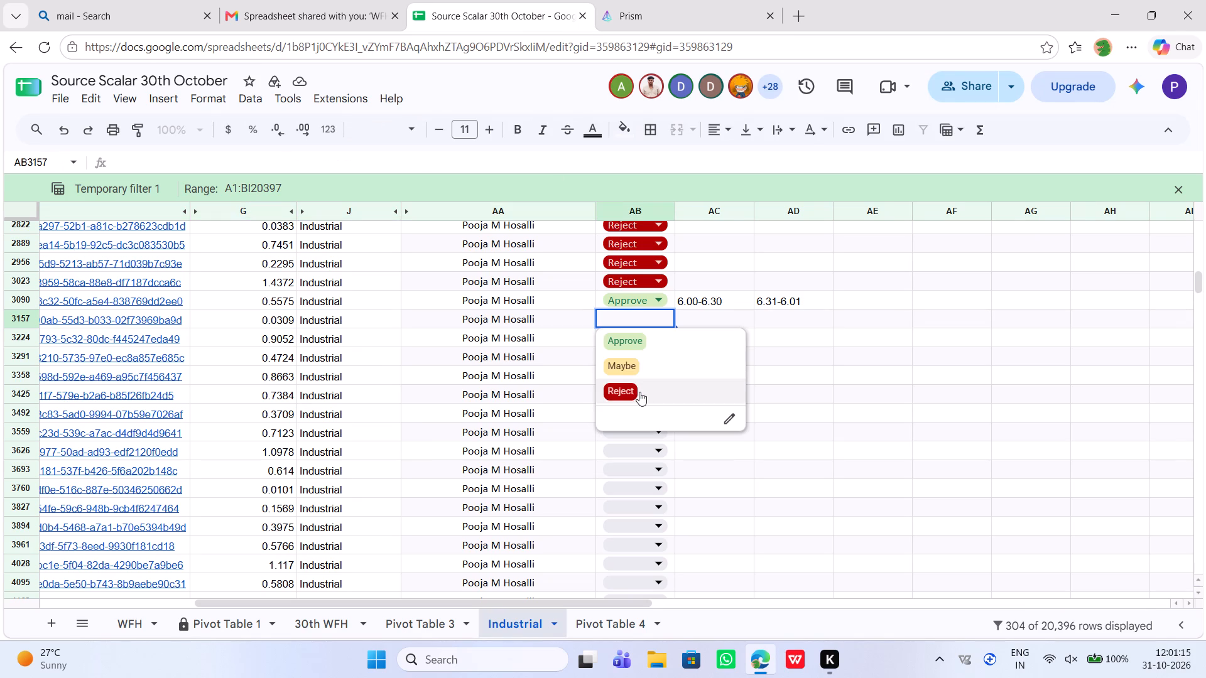
{"action": "left_click", "coordinate": [639, 392]}
Set row 3157's reason in column AY to Small Object Manipulation.
{"action": "scroll", "coordinate": [832, 379], "scroll_direction": "left", "scroll_amount": 8}
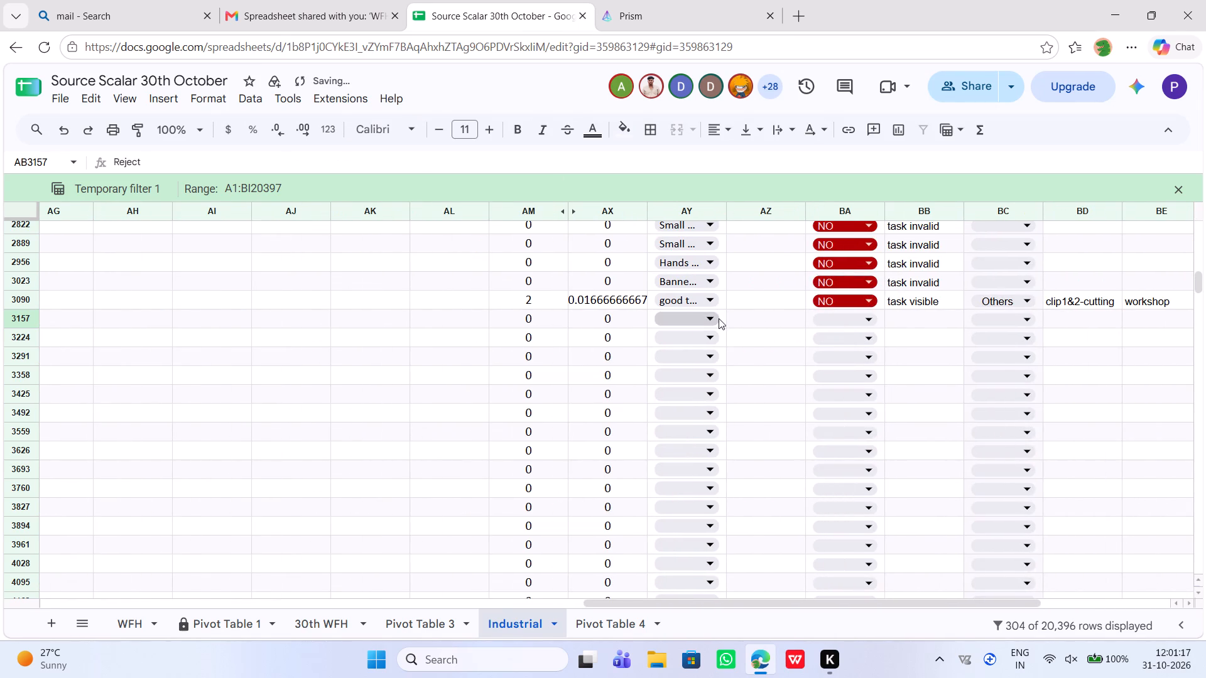
{"action": "left_click", "coordinate": [719, 318]}
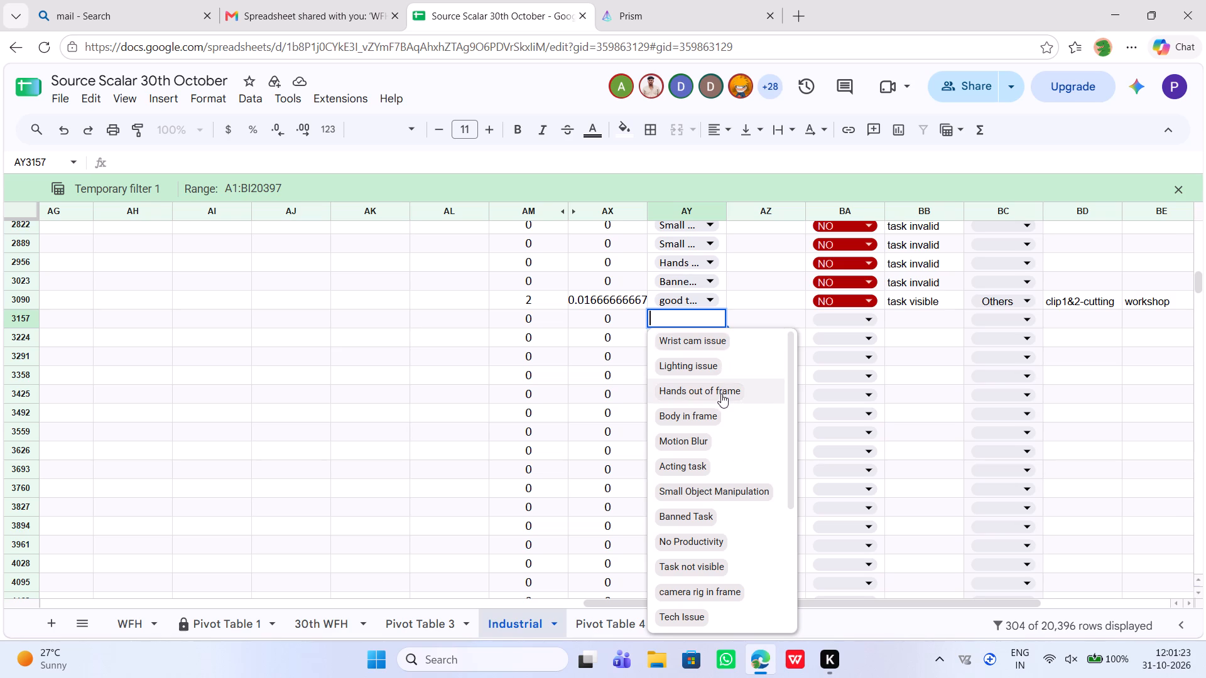
{"action": "left_click", "coordinate": [723, 489]}
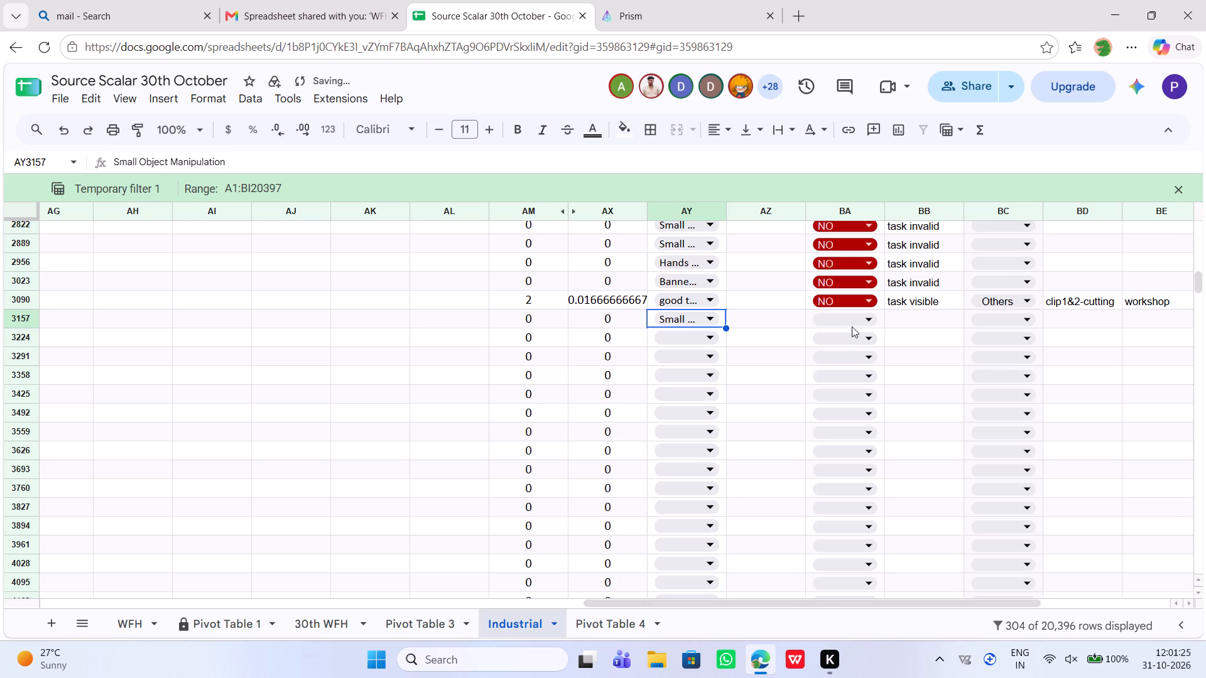
Set column BA for row 3157 to NO.
{"action": "left_click_drag", "start_coordinate": [854, 323], "coordinate": [859, 363]}
{"action": "left_click", "coordinate": [859, 363]}
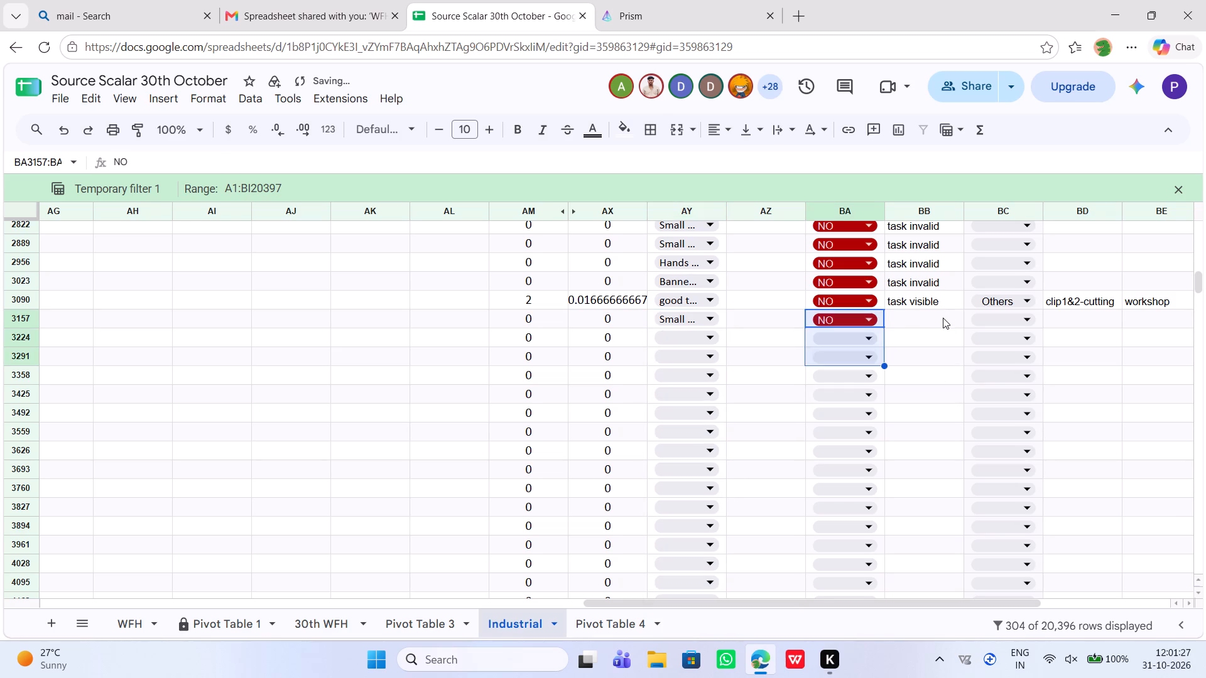
Enter the comment "task visible" in column BB for row 3157.
{"action": "left_click", "coordinate": [943, 318]}
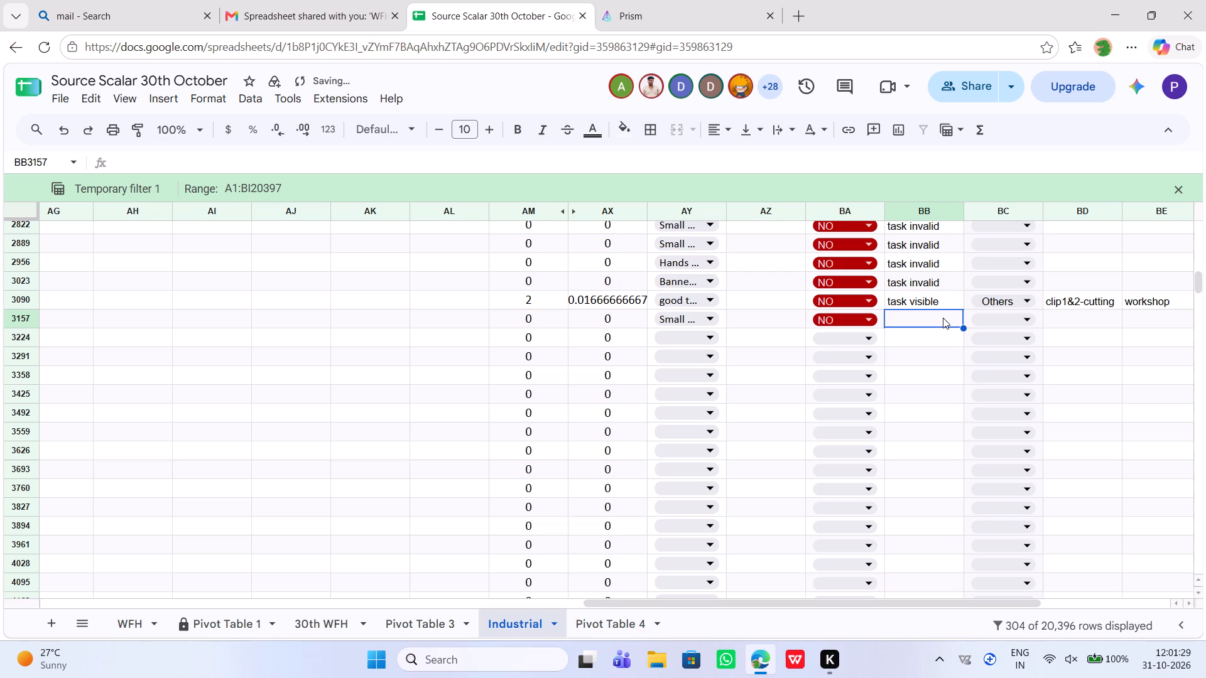
{"action": "type", "text": "task visible"}
{"action": "left_click", "coordinate": [972, 320]}
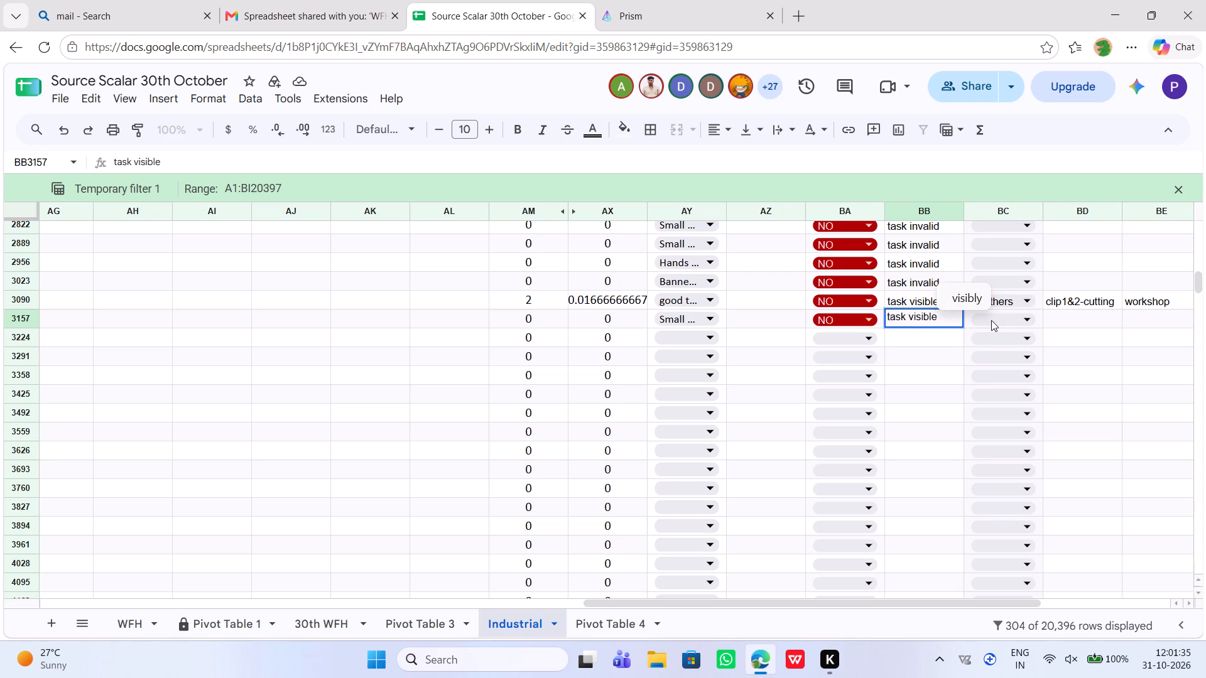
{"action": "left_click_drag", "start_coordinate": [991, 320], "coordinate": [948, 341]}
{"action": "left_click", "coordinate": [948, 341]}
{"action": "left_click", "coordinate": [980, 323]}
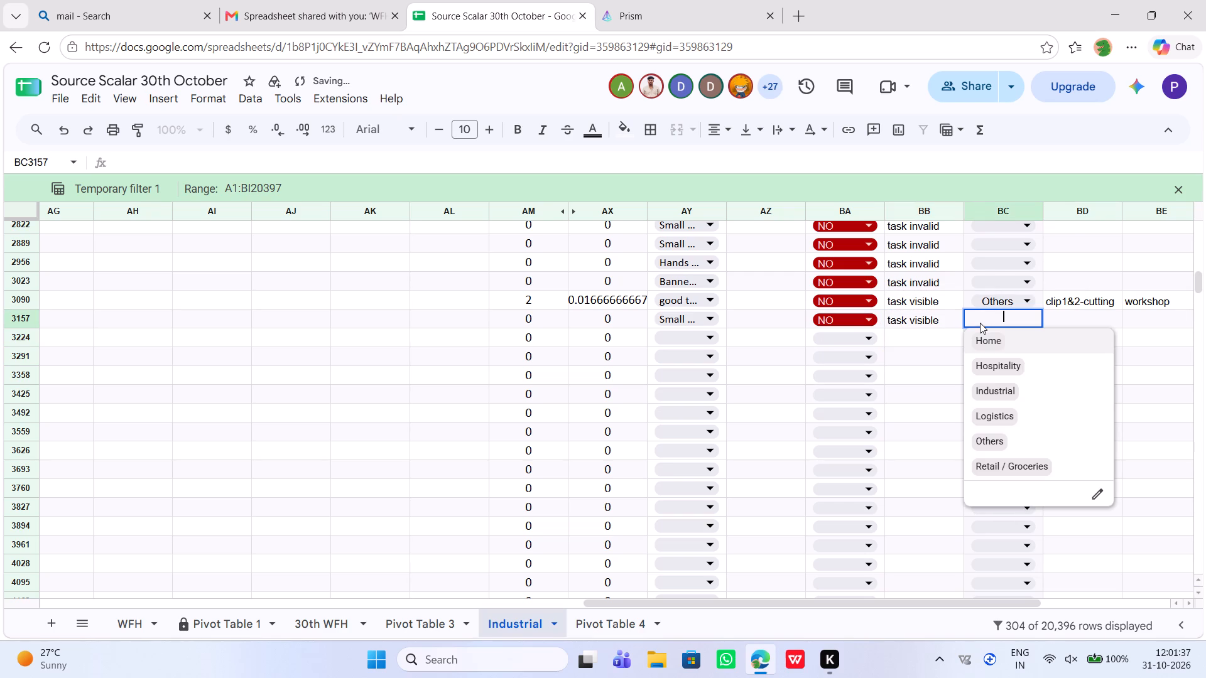
Replace the comment in column BB for row 3157 with "task invalid".
{"action": "double_click", "coordinate": [941, 320]}
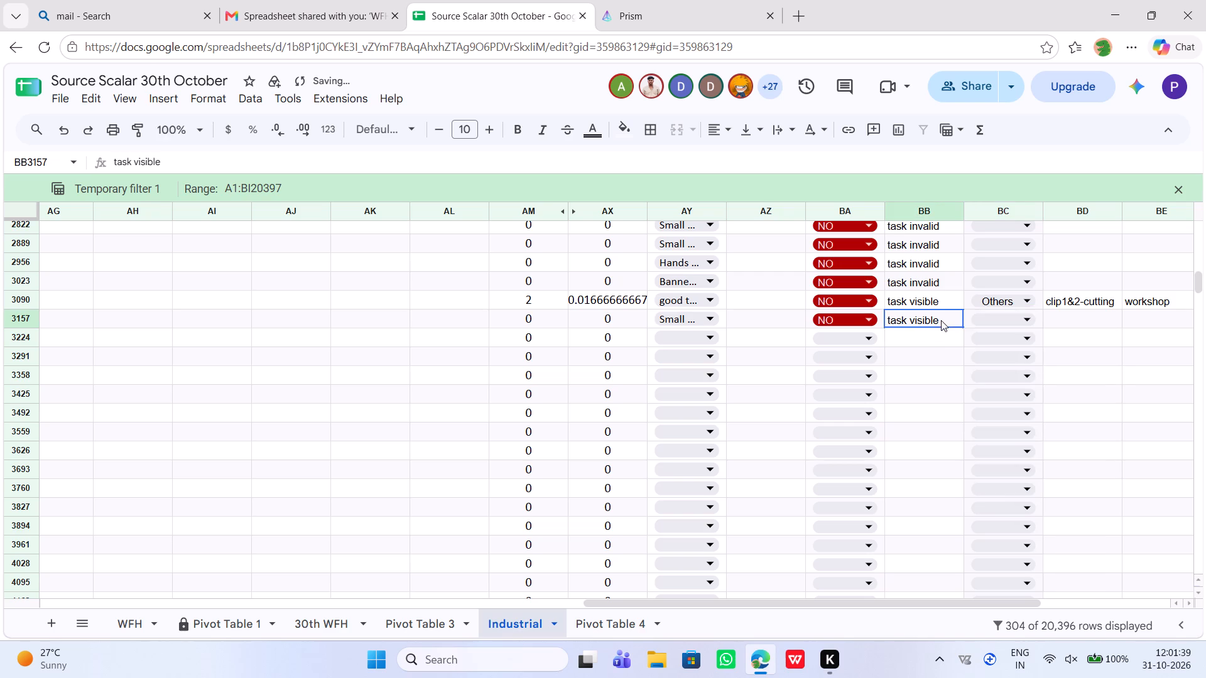
{"action": "key", "text": "BackSpace"}
{"action": "key", "text": "BackSpace"}
{"action": "key", "text": "BackSpace"}
{"action": "key", "text": "BackSpace"}
{"action": "key", "text": "BackSpace"}
{"action": "key", "text": "BackSpace"}
{"action": "key", "text": "BackSpace"}
{"action": "key", "text": "BackSpace"}
{"action": "key", "text": "BackSpace"}
{"action": "key", "text": "BackSpace"}
{"action": "key", "text": "BackSpace"}
{"action": "key", "text": "BackSpace"}
{"action": "key", "text": "BackSpace"}
{"action": "key", "text": "BackSpace"}
{"action": "key", "text": "BackSpace"}
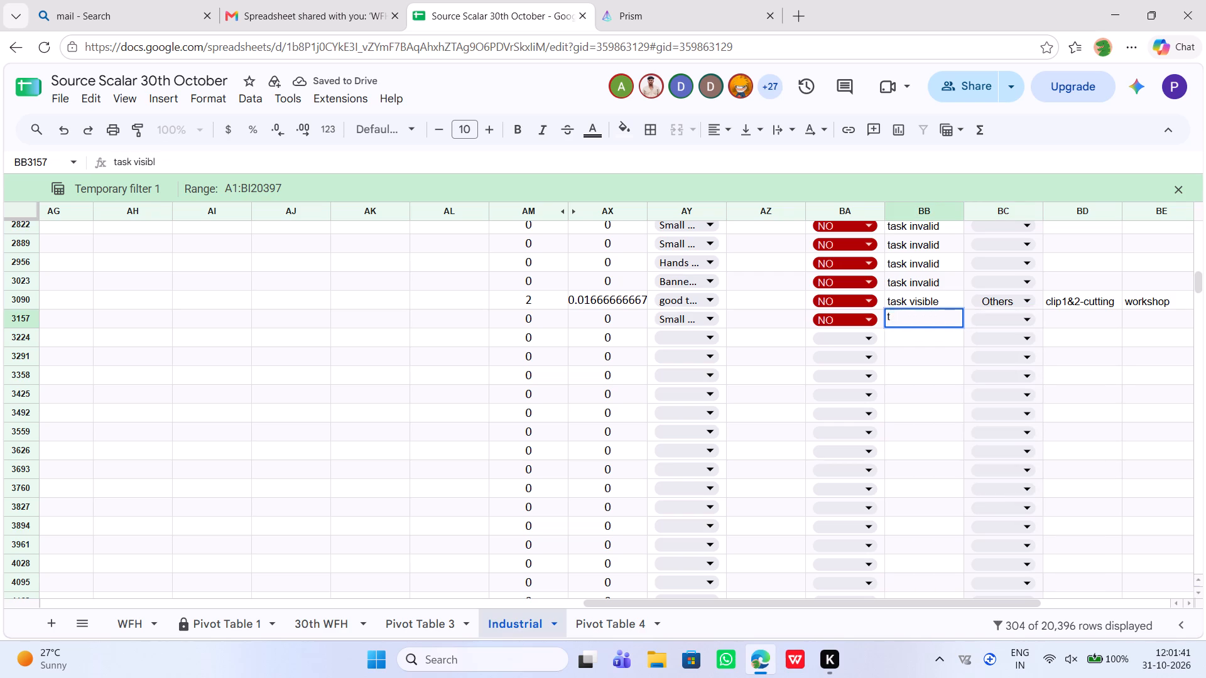
{"action": "key", "text": "ctrl+v"}
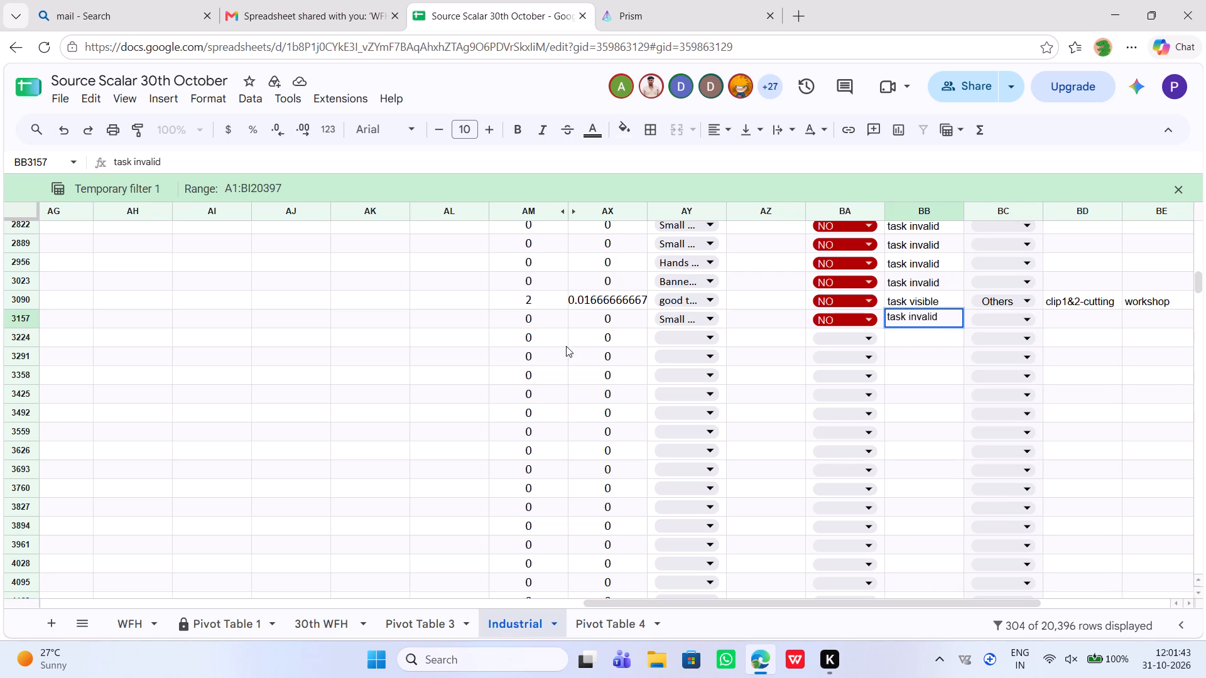
{"action": "scroll", "coordinate": [432, 380], "scroll_direction": "right", "scroll_amount": 5}
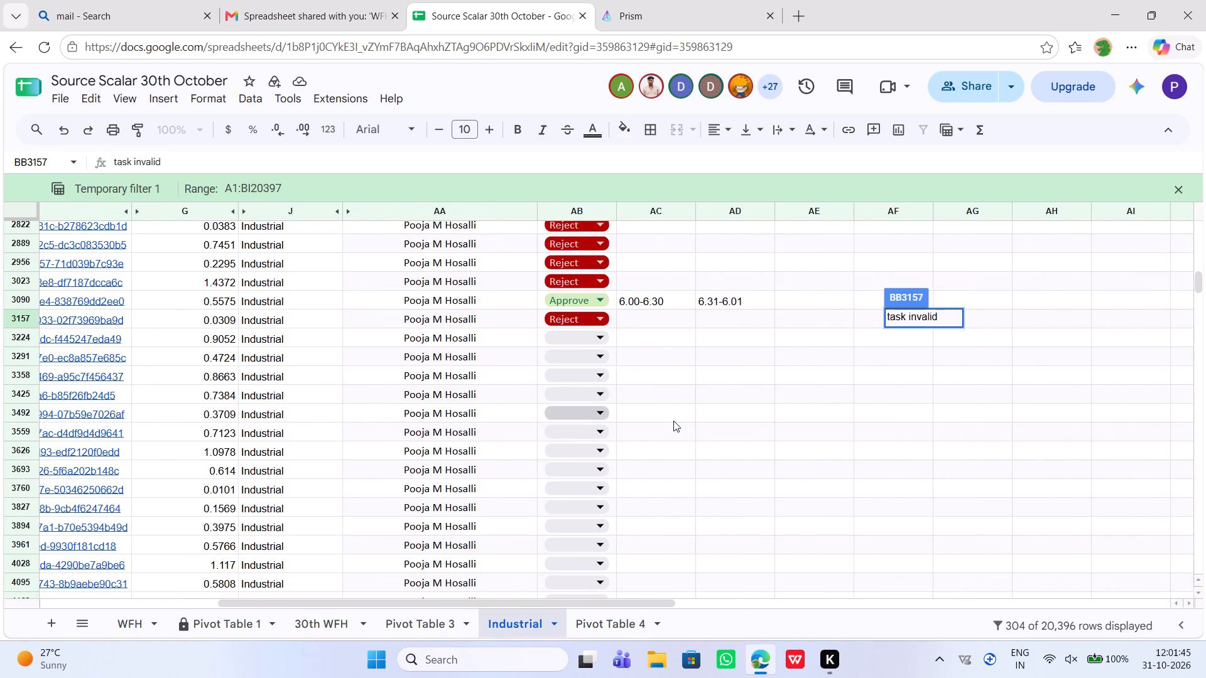
{"action": "left_click", "coordinate": [673, 421]}
Close the reviewed video's Prism page and open the video link of row 3224 from the spreadsheet.
{"action": "left_click", "coordinate": [117, 341]}
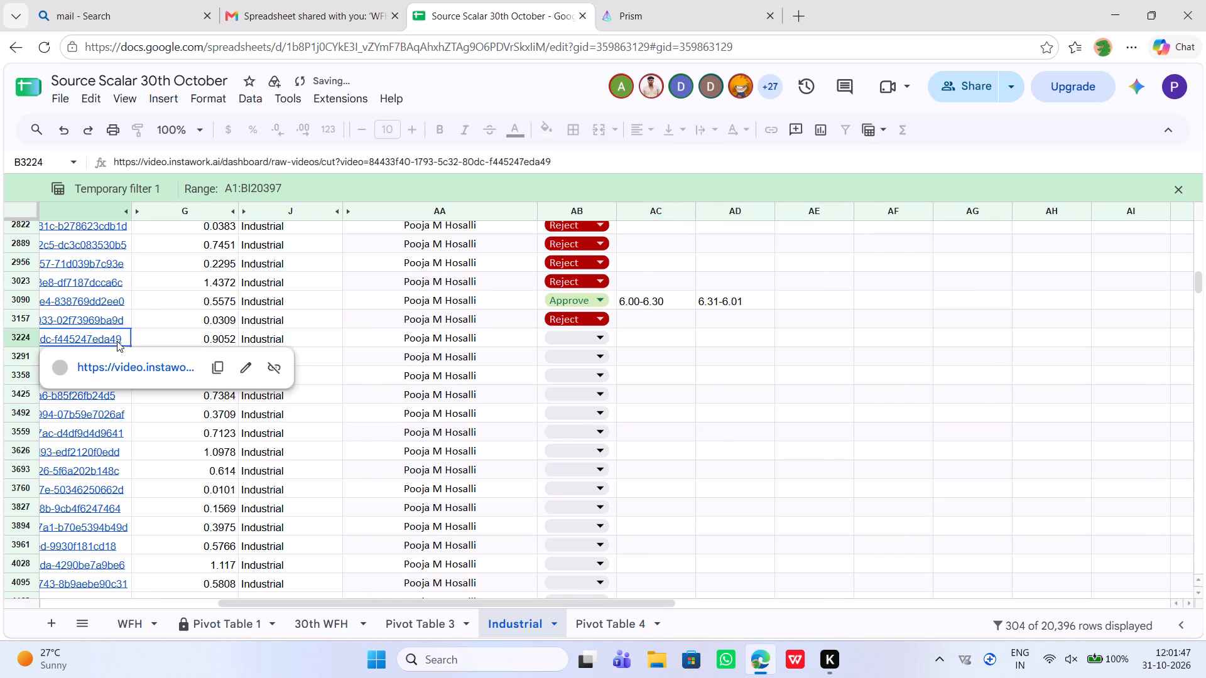
{"action": "left_click", "coordinate": [643, 12]}
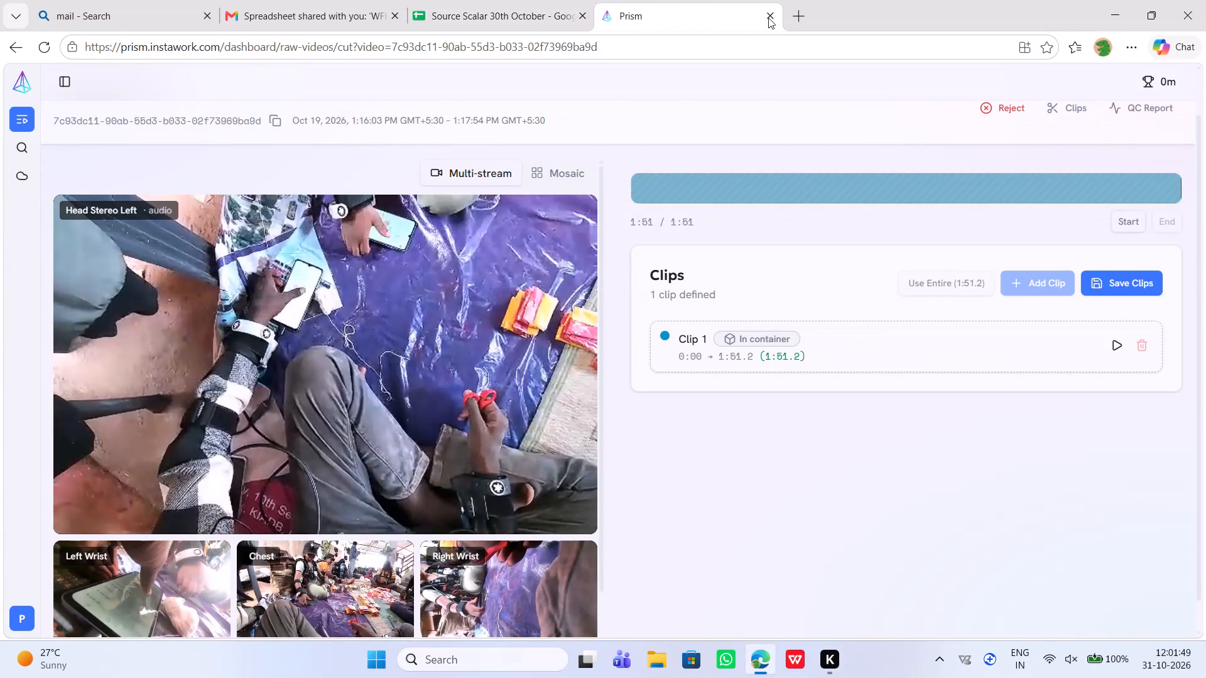
{"action": "left_click", "coordinate": [773, 18]}
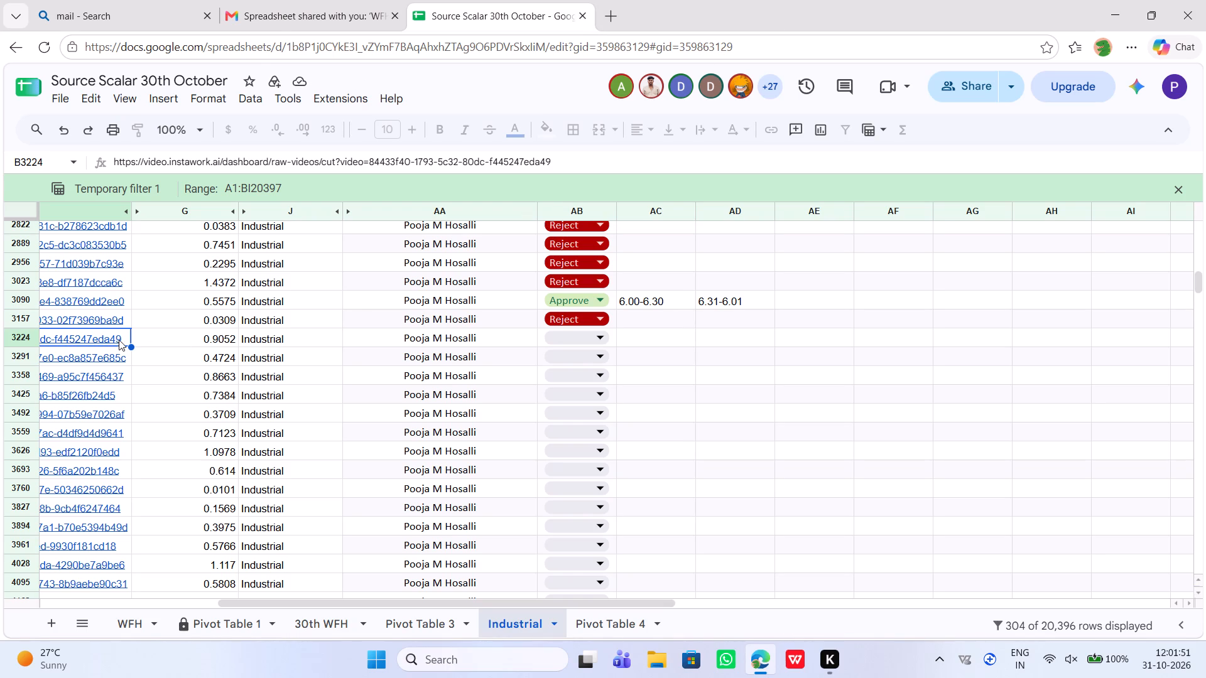
{"action": "left_click", "coordinate": [112, 340]}
{"action": "left_click", "coordinate": [125, 363]}
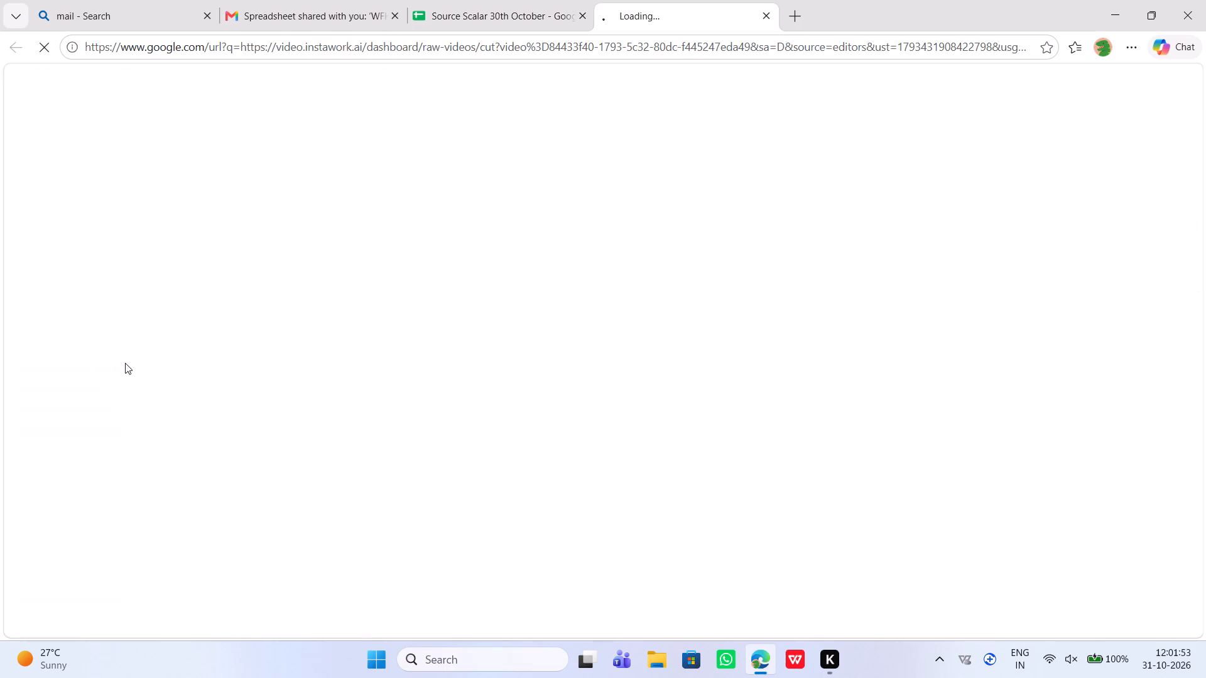
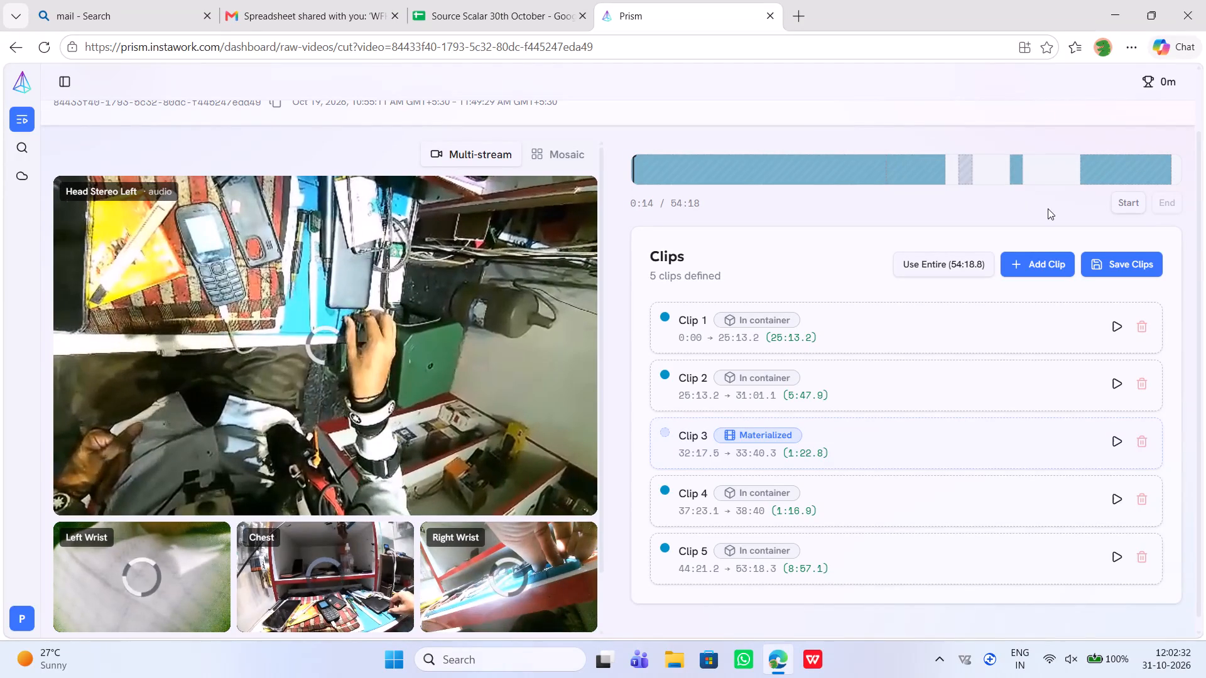
Check the final minute of row 3224's video in Prism and set the row's decision in column AB to Reject.
{"action": "left_click", "coordinate": [1173, 168]}
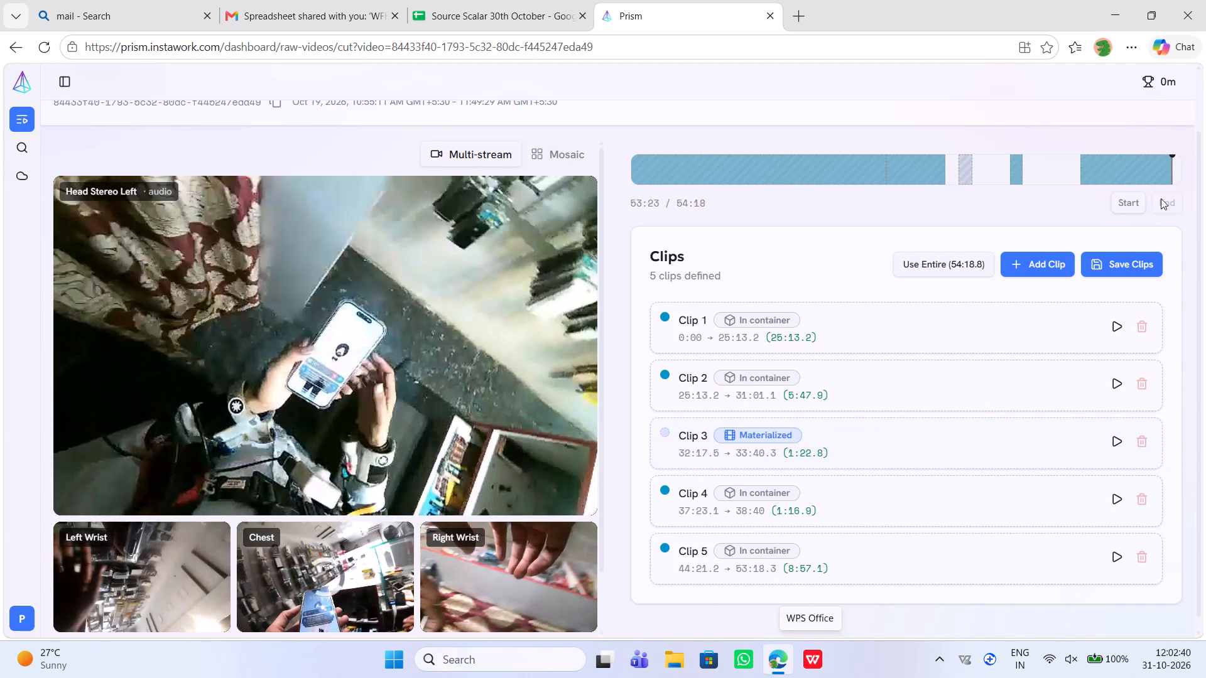
{"action": "left_click", "coordinate": [1177, 182]}
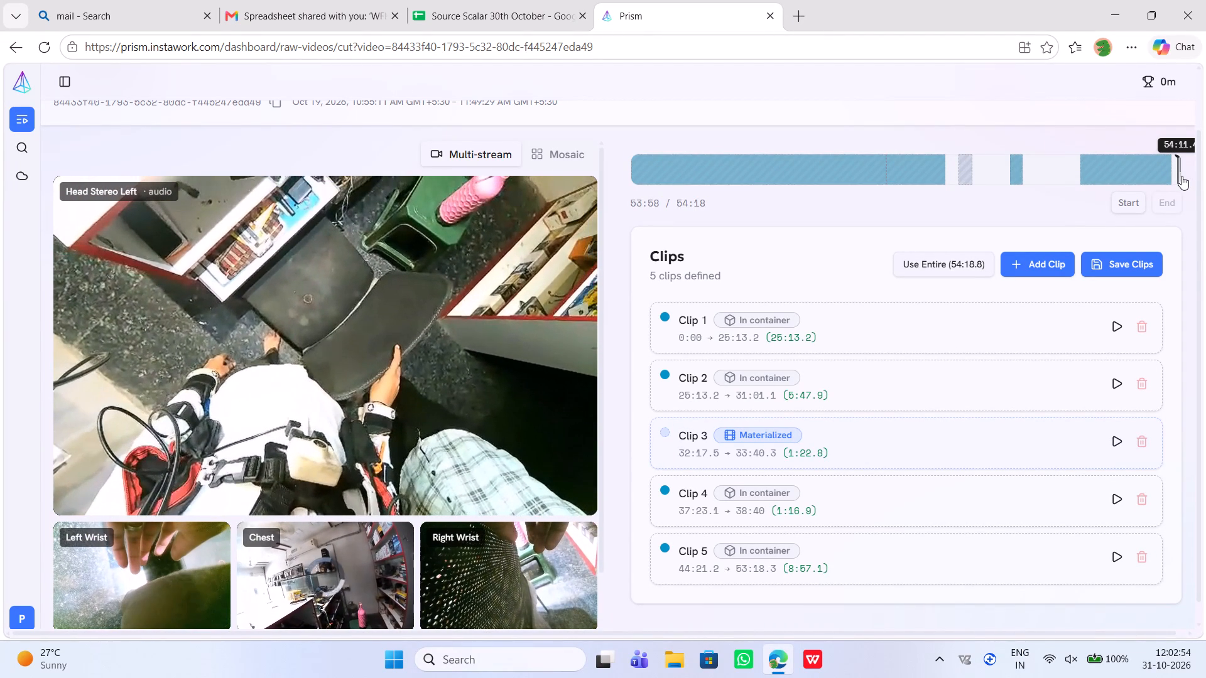
{"action": "left_click", "coordinate": [1028, 204]}
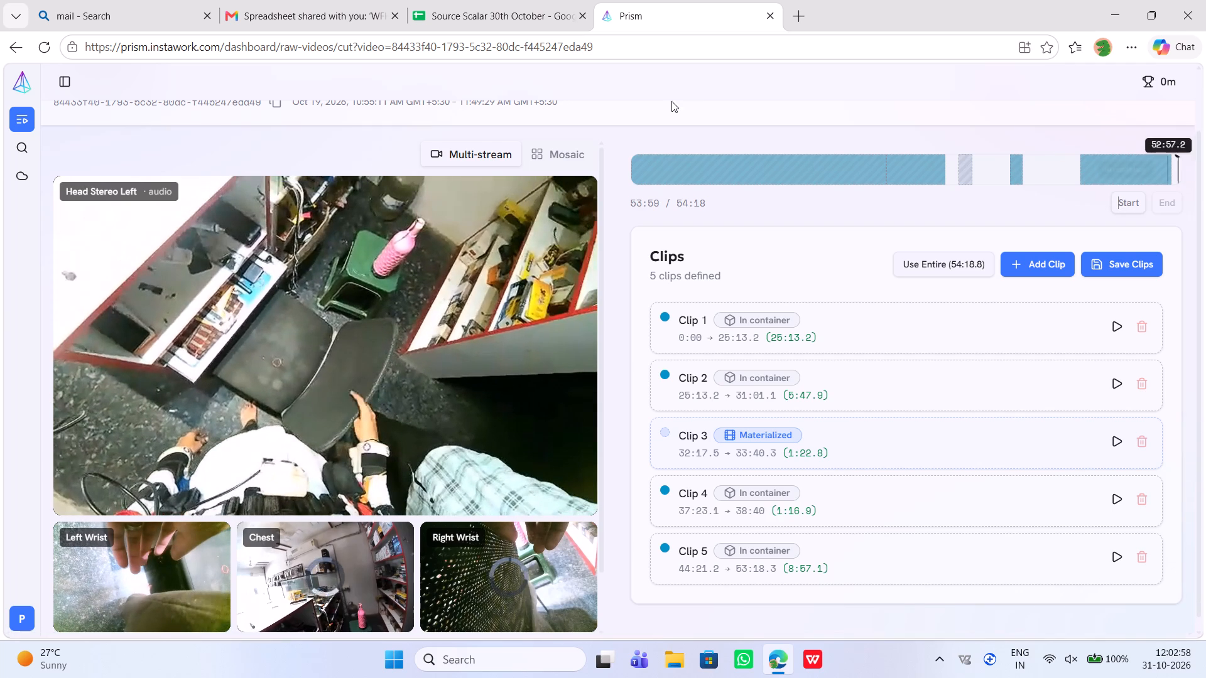
{"action": "left_click", "coordinate": [549, 21]}
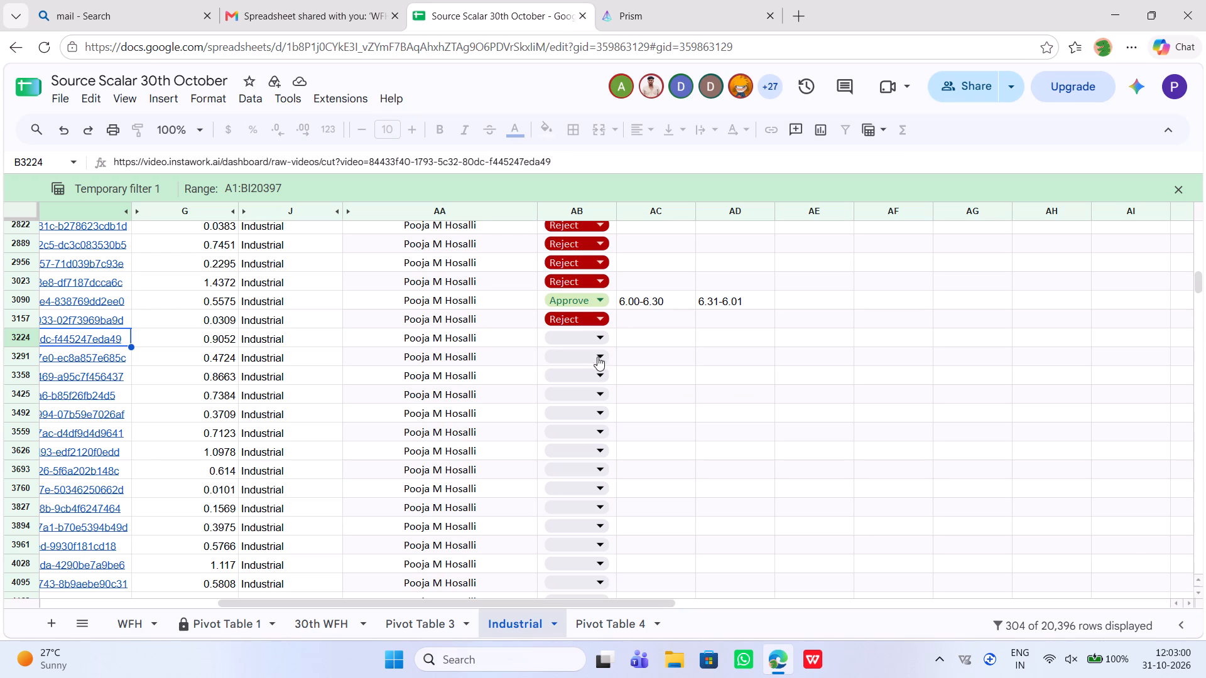
{"action": "left_click", "coordinate": [602, 339]}
{"action": "left_click", "coordinate": [597, 336]}
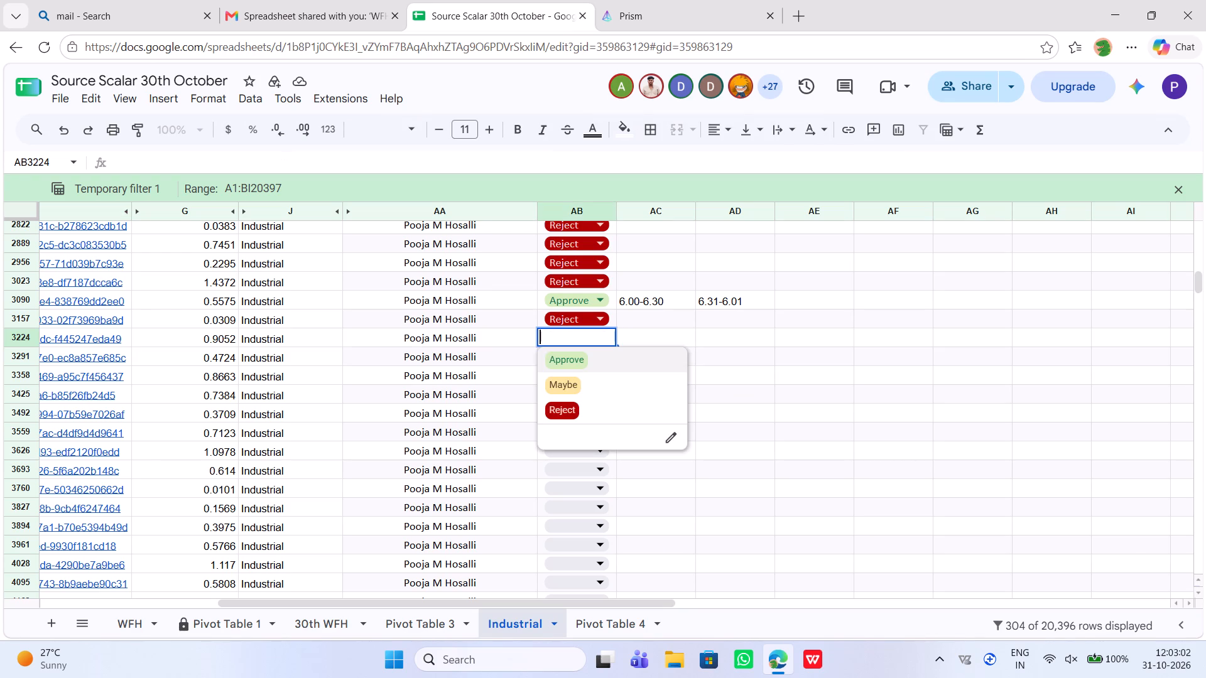
{"action": "left_click", "coordinate": [608, 407]}
Set the reason in column AY for row 3224 to Hands out of frame.
{"action": "scroll", "coordinate": [756, 395], "scroll_direction": "left", "scroll_amount": 5}
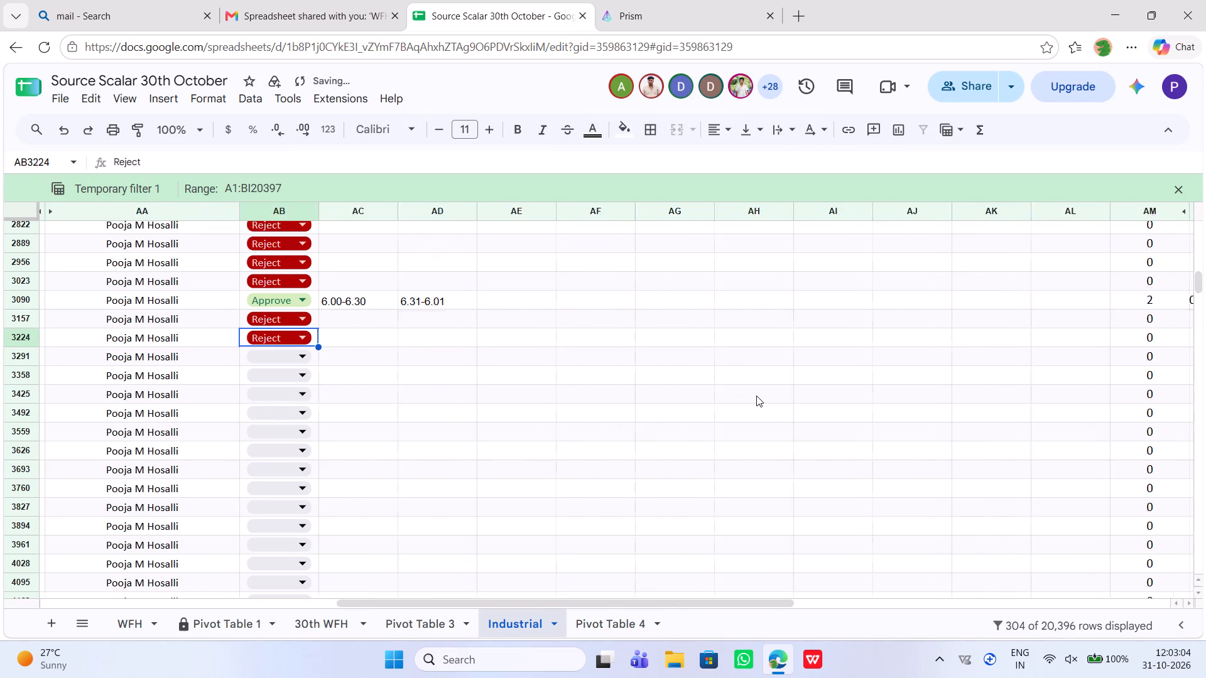
{"action": "left_click", "coordinate": [757, 336]}
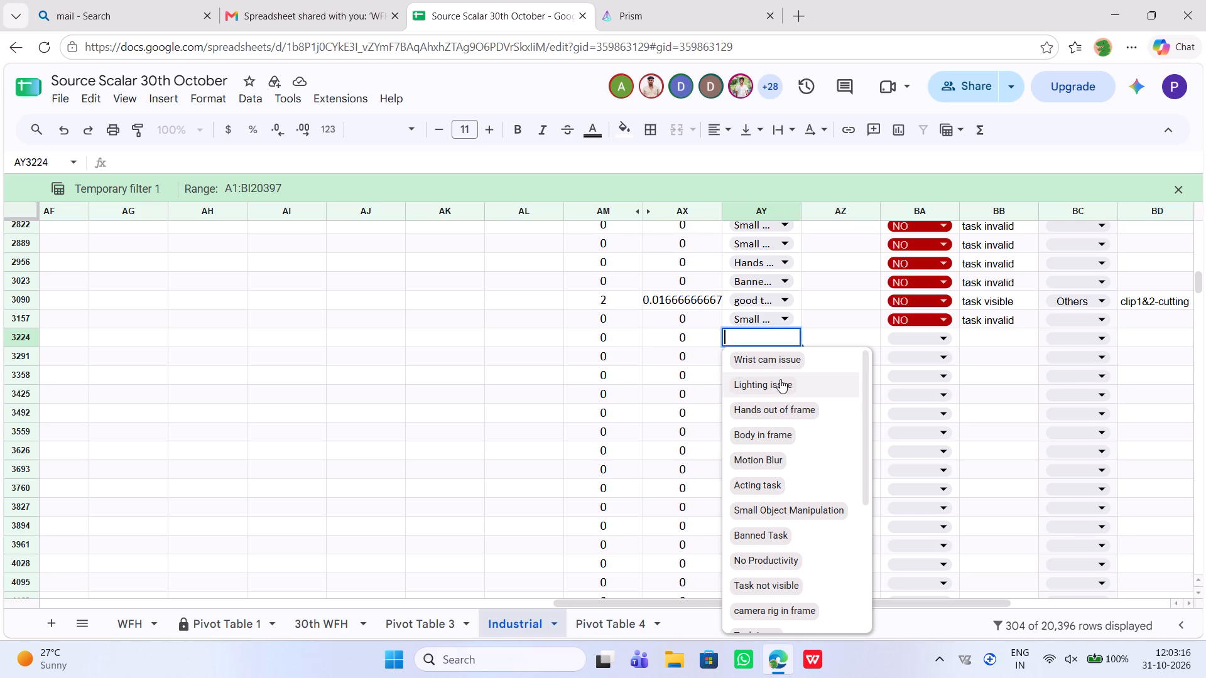
{"action": "left_click", "coordinate": [793, 414]}
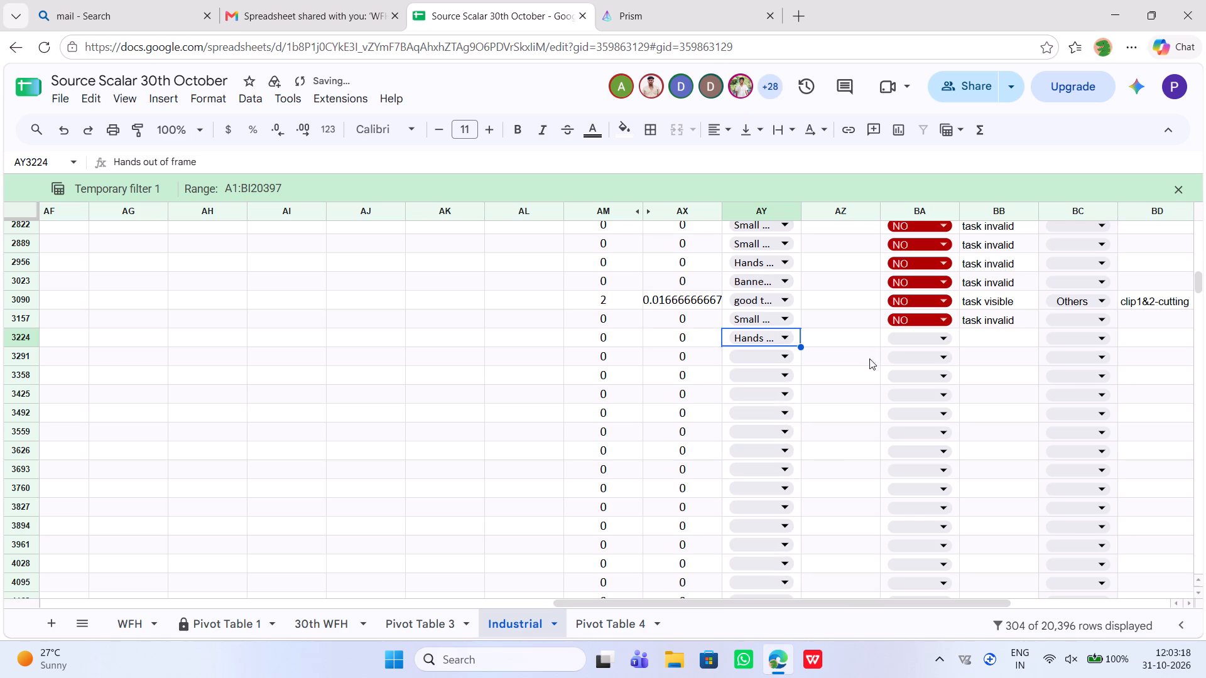
Set column BA for row 3224 to NO and enter the comment "task invalid" in column BB.
{"action": "left_click", "coordinate": [894, 342]}
{"action": "left_click", "coordinate": [911, 387]}
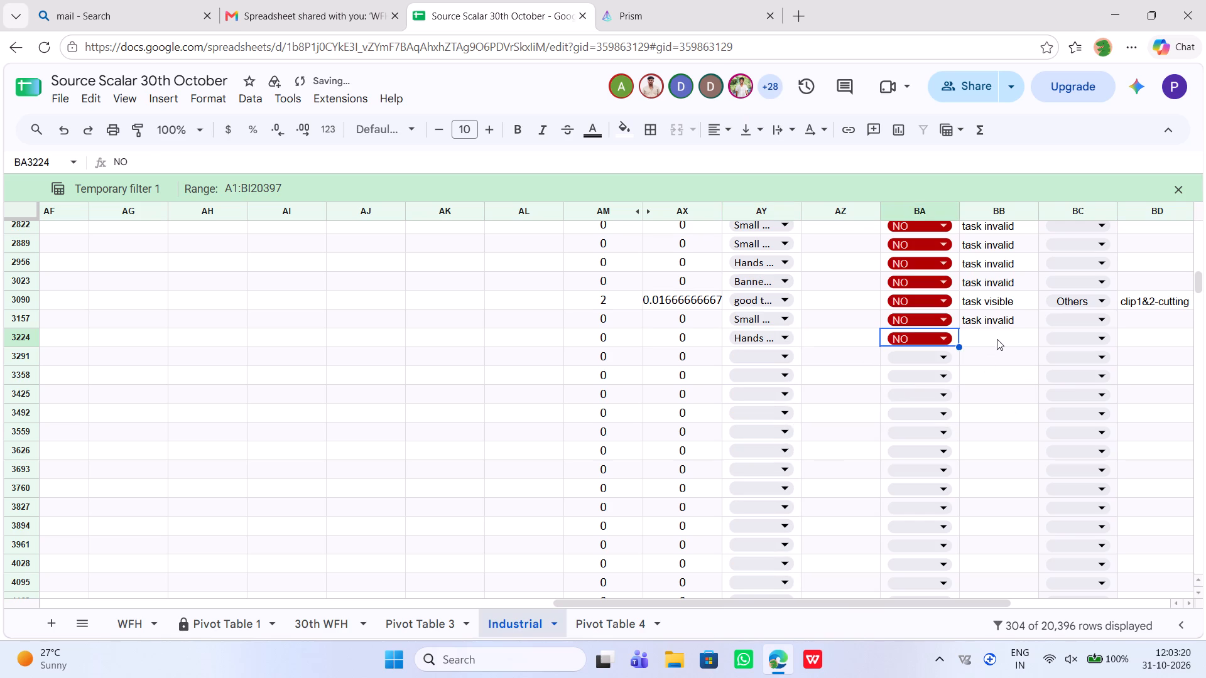
{"action": "left_click", "coordinate": [997, 338]}
{"action": "key", "text": "ctrl+v"}
Open the video link of row 3291 from the spreadsheet and check the video's middle and end in Prism.
{"action": "scroll", "coordinate": [997, 338], "scroll_direction": "right", "scroll_amount": 2}
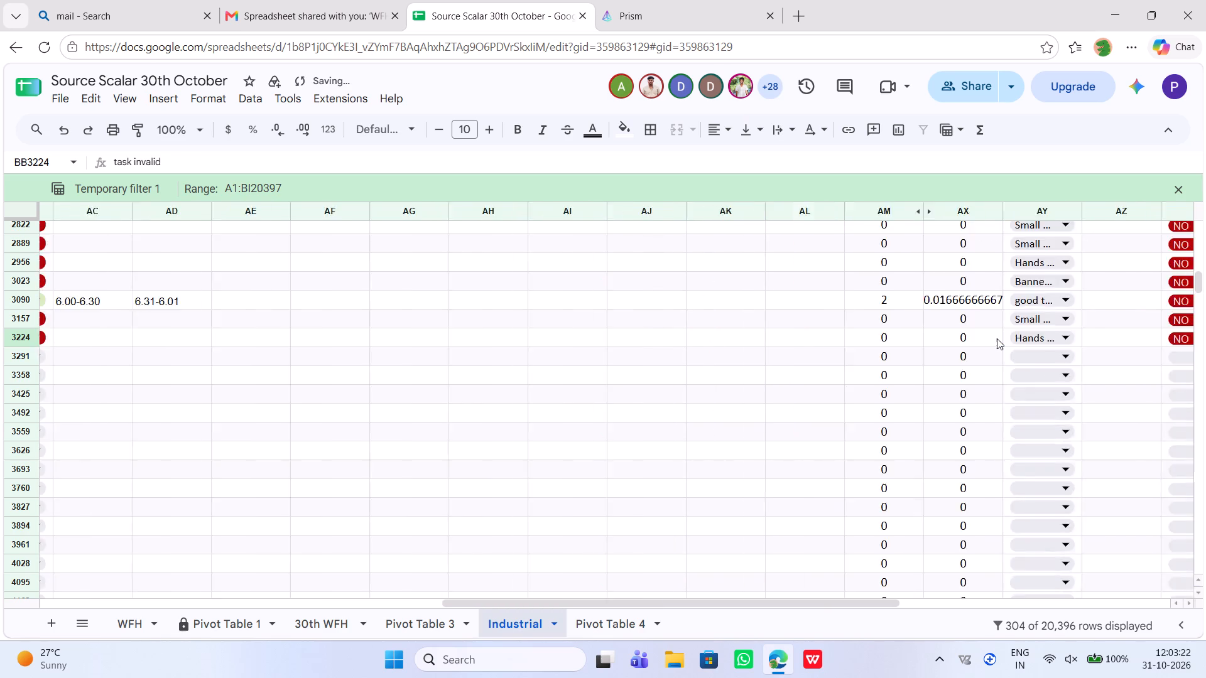
{"action": "scroll", "coordinate": [997, 338], "scroll_direction": "right", "scroll_amount": 4}
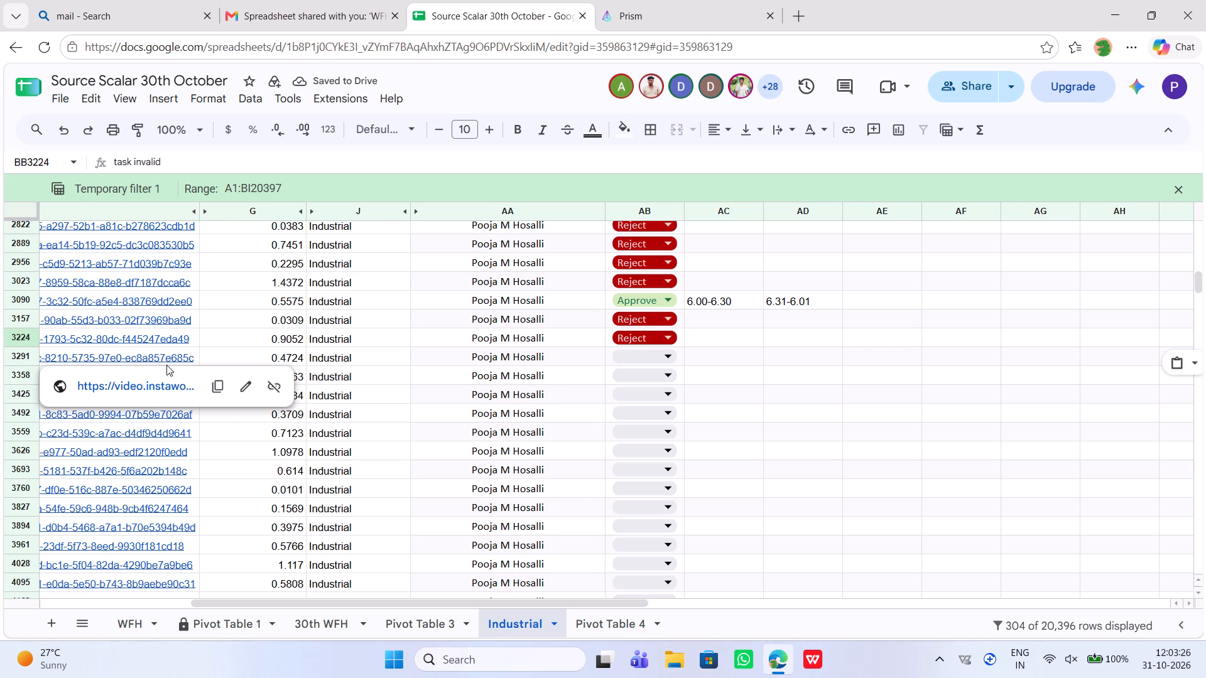
{"action": "left_click_drag", "start_coordinate": [168, 357], "coordinate": [159, 379]}
{"action": "left_click", "coordinate": [159, 379]}
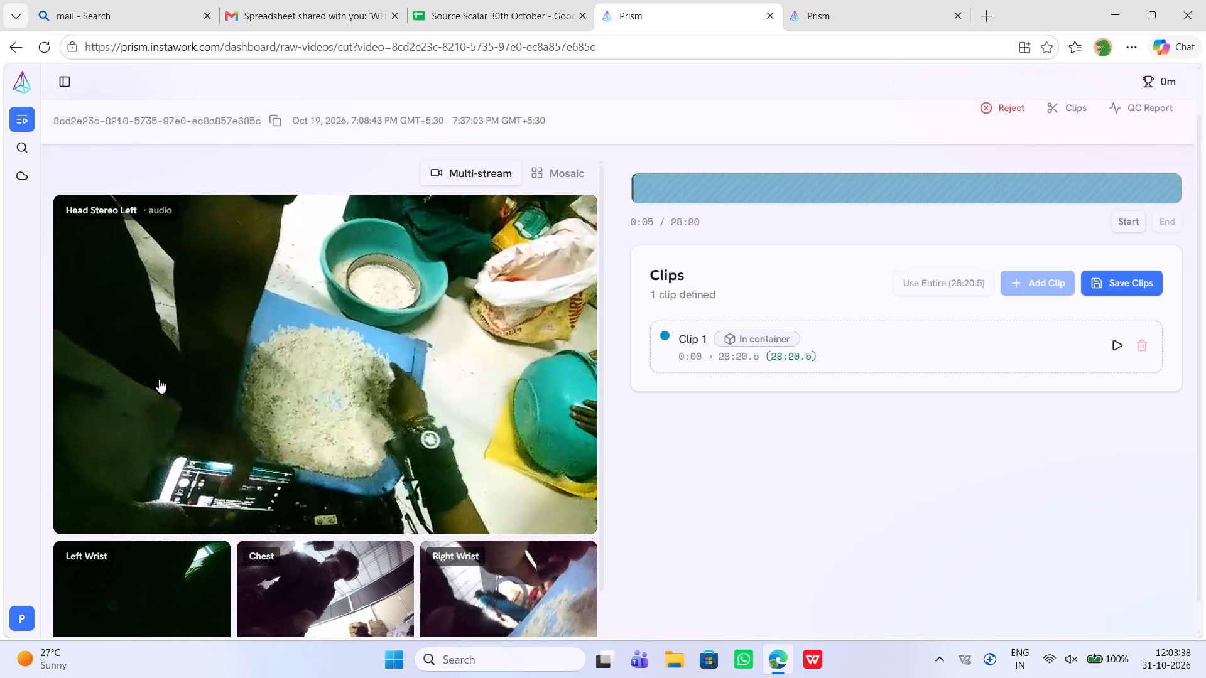
{"action": "left_click", "coordinate": [908, 198]}
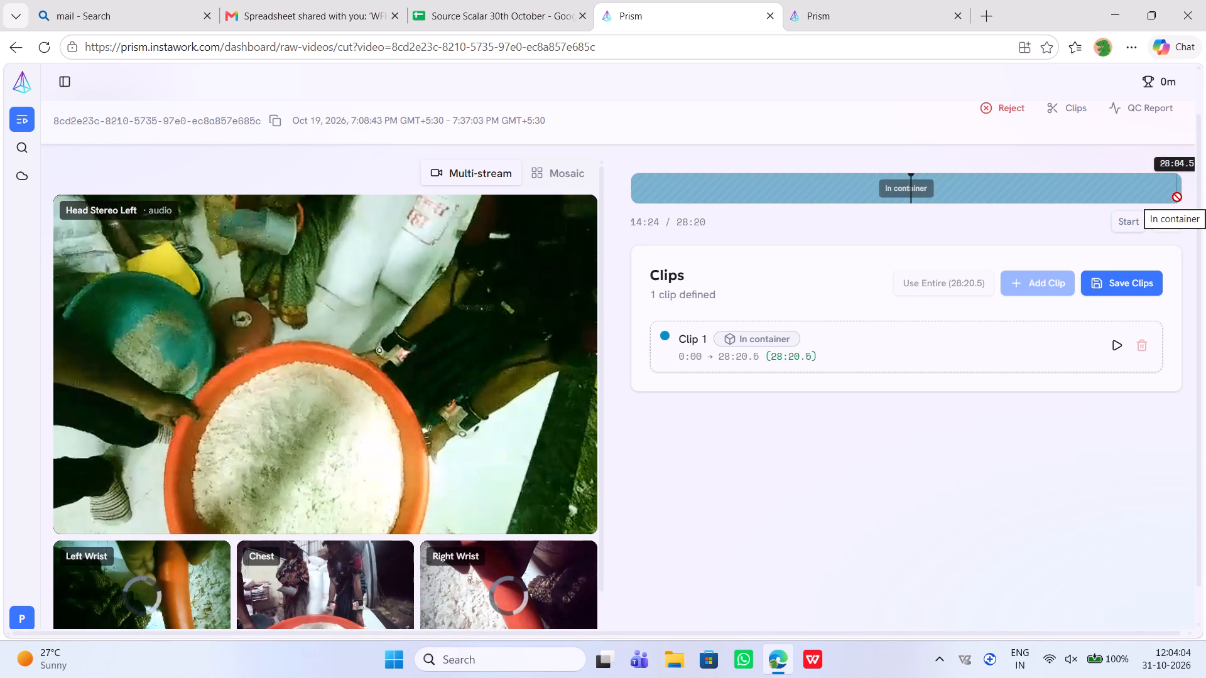
{"action": "left_click", "coordinate": [1177, 197]}
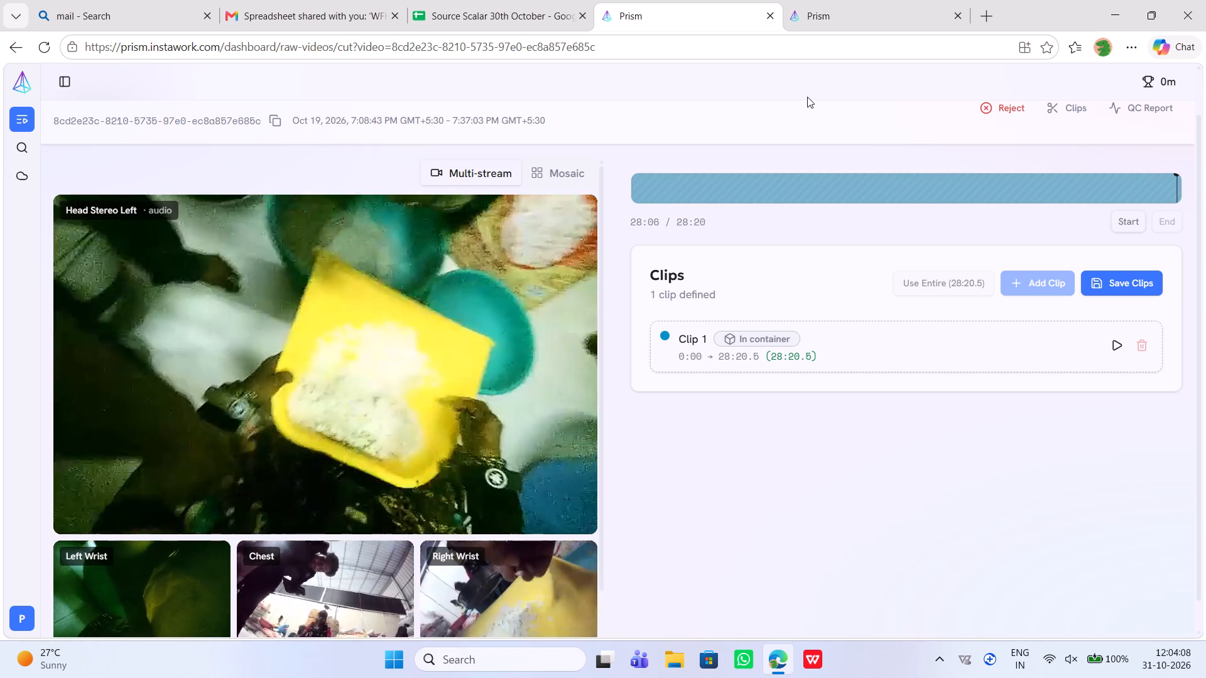
Close the Prism page of row 3224's already reviewed video.
{"action": "left_click", "coordinate": [914, 10]}
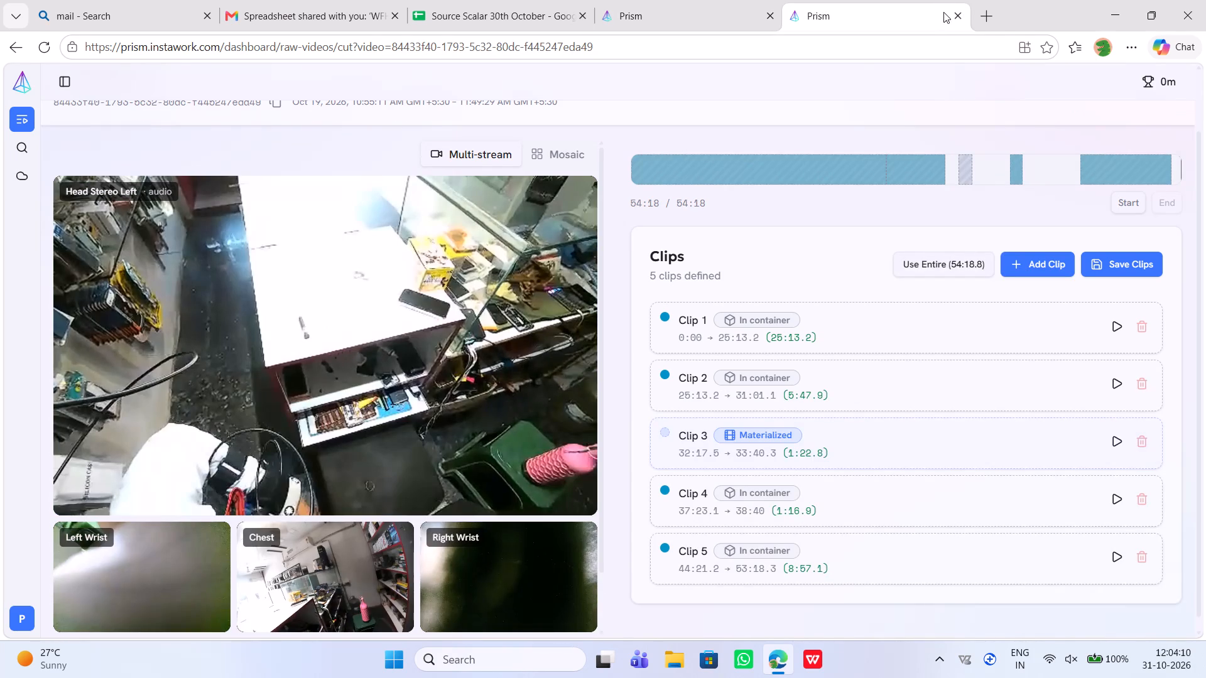
{"action": "left_click", "coordinate": [957, 15]}
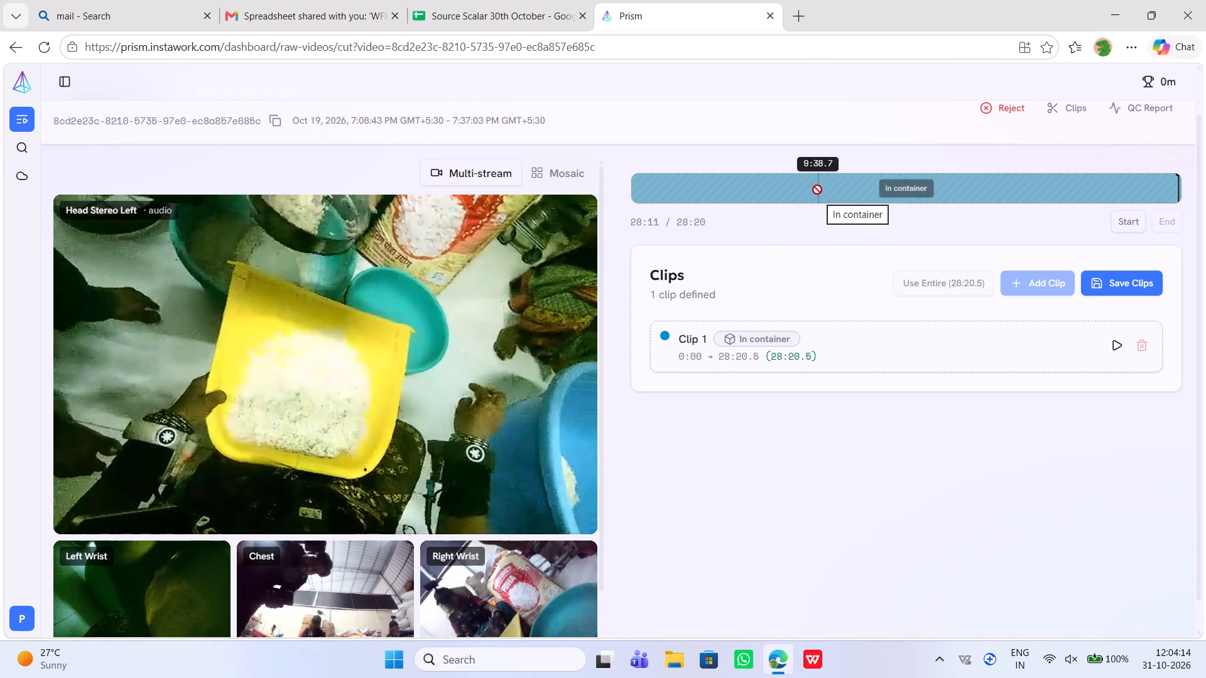
Finish viewing row 3291's video, close its Prism page and set the row's decision in column AB to Reject.
{"action": "left_click", "coordinate": [550, 239]}
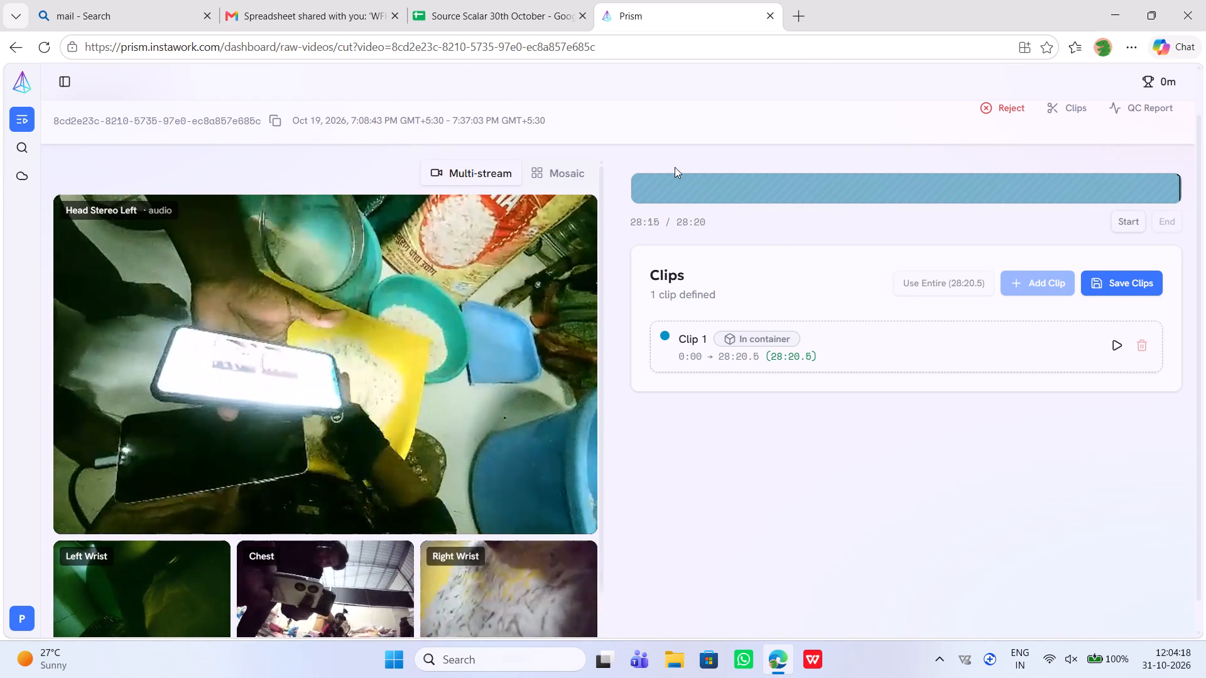
{"action": "left_click", "coordinate": [684, 119]}
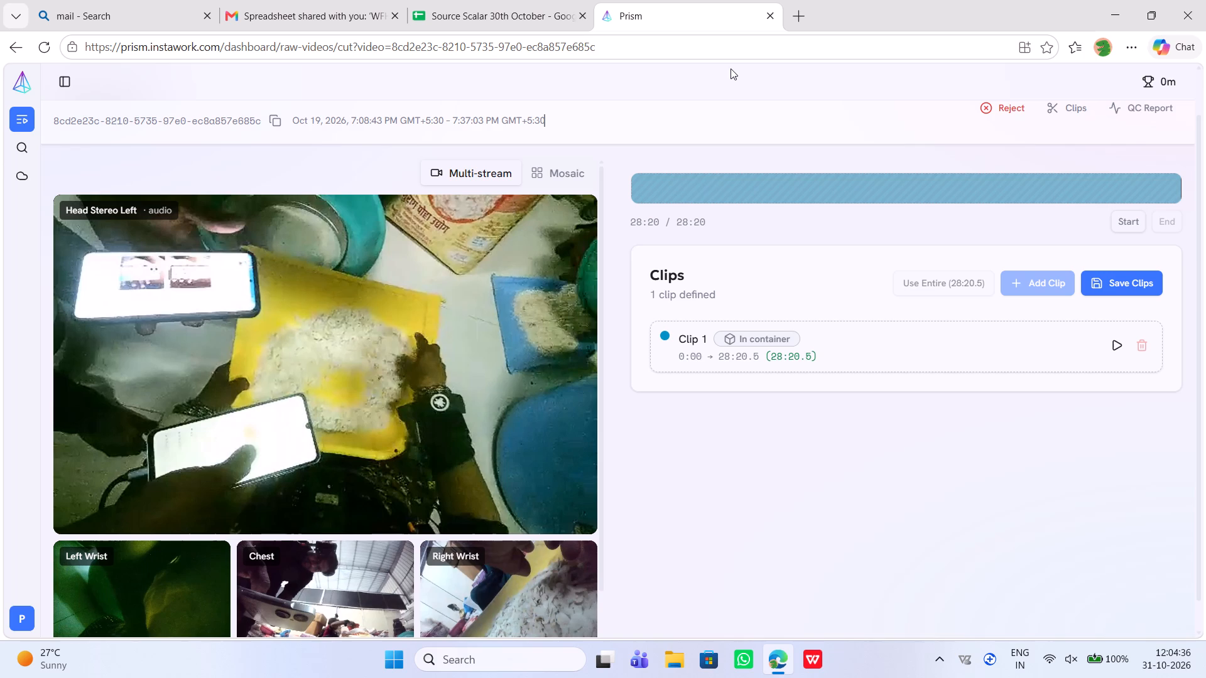
{"action": "left_click", "coordinate": [769, 11]}
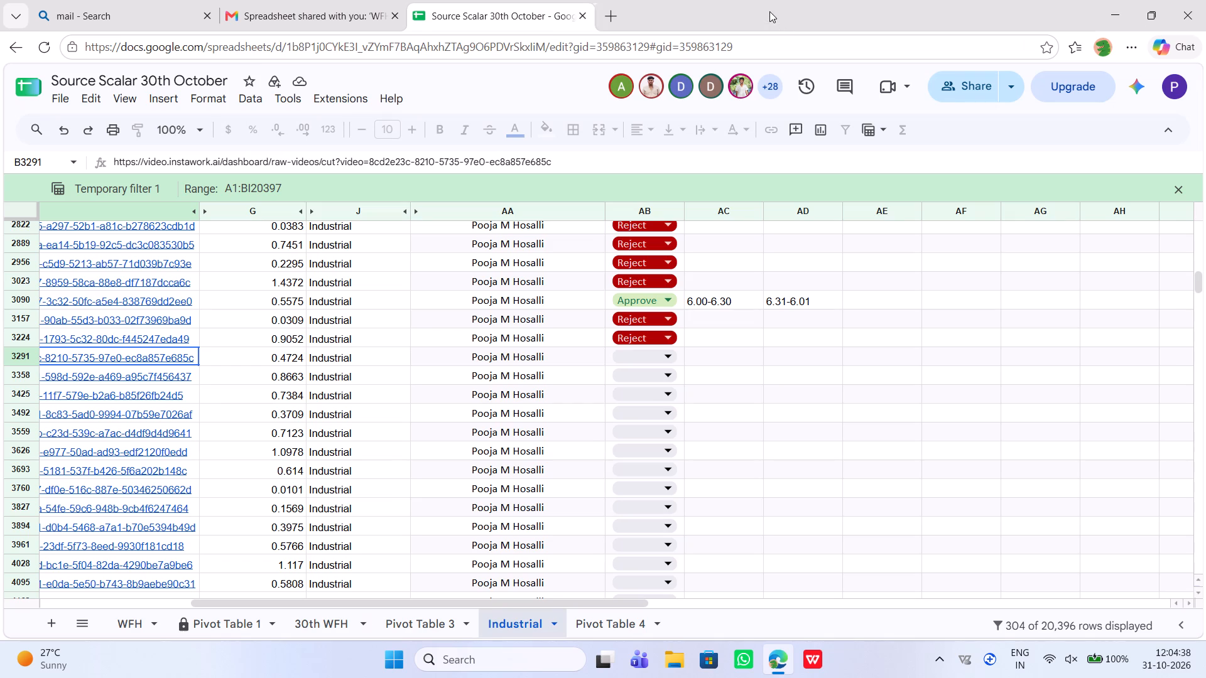
{"action": "double_click", "coordinate": [668, 358]}
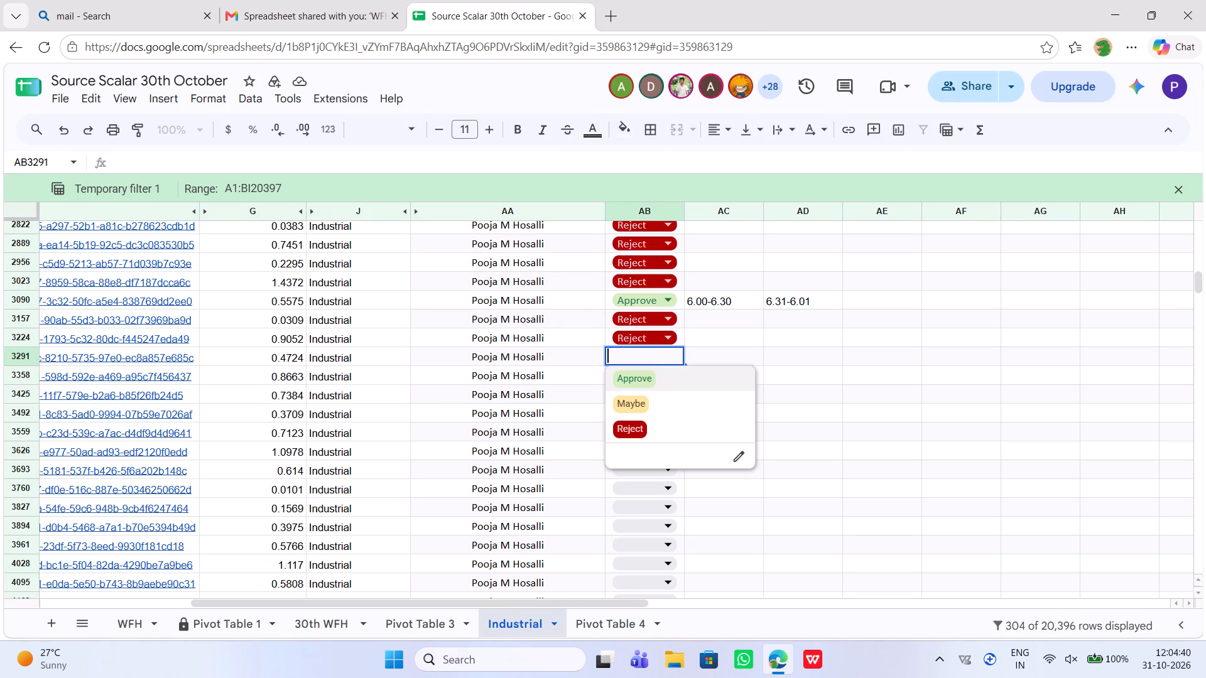
{"action": "left_click", "coordinate": [685, 423]}
Set the reason in column AY for row 3291 to Hands out of frame.
{"action": "scroll", "coordinate": [779, 412], "scroll_direction": "left", "scroll_amount": 5}
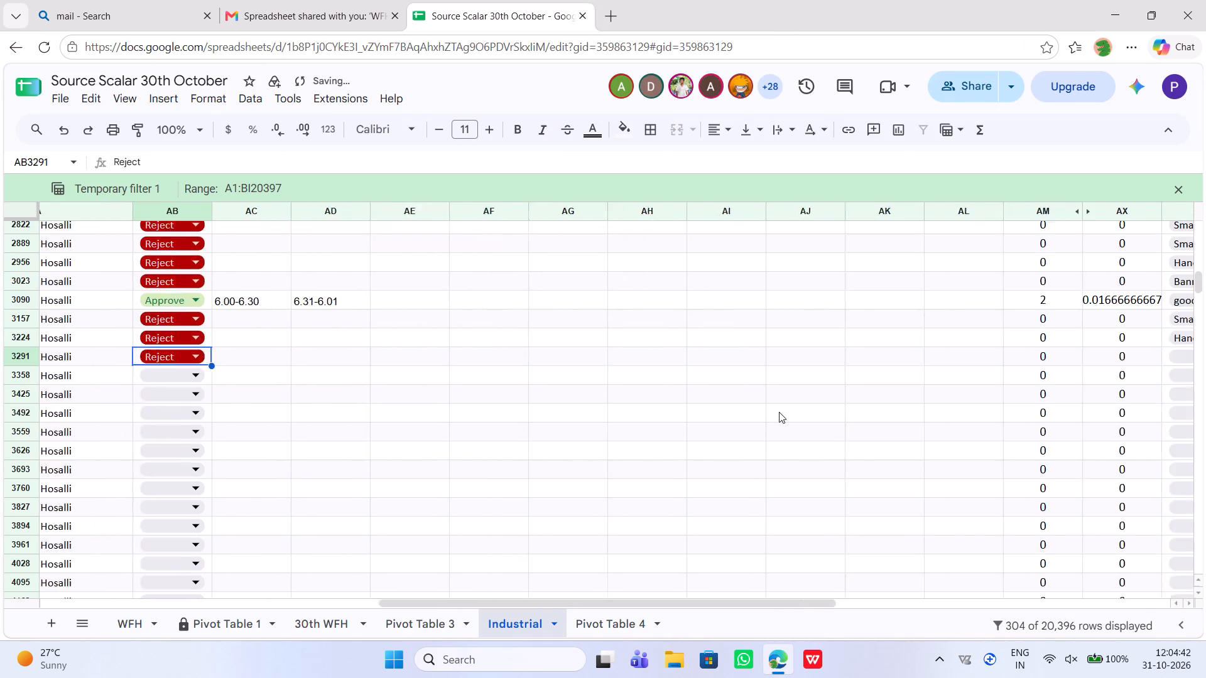
{"action": "left_click", "coordinate": [962, 353]}
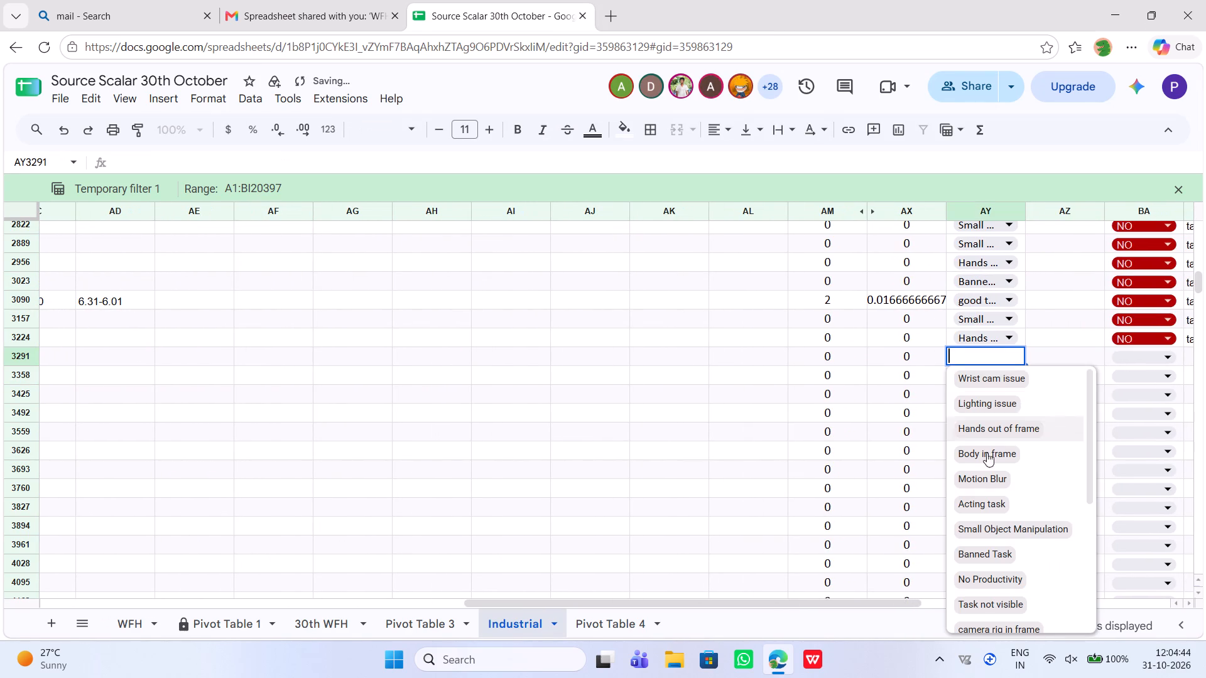
{"action": "left_click", "coordinate": [997, 428]}
Set column BA for row 3291 to NO and enter the comment "task invalid" in column BB.
{"action": "scroll", "coordinate": [997, 428], "scroll_direction": "left", "scroll_amount": 4}
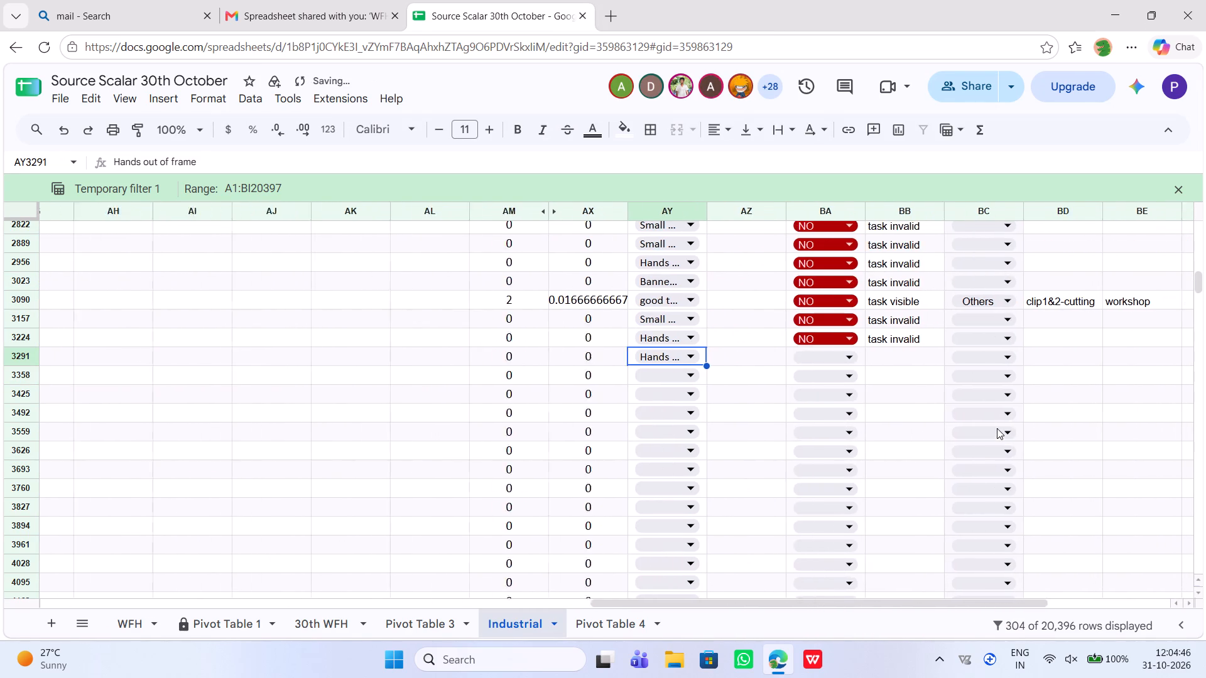
{"action": "left_click", "coordinate": [831, 359]}
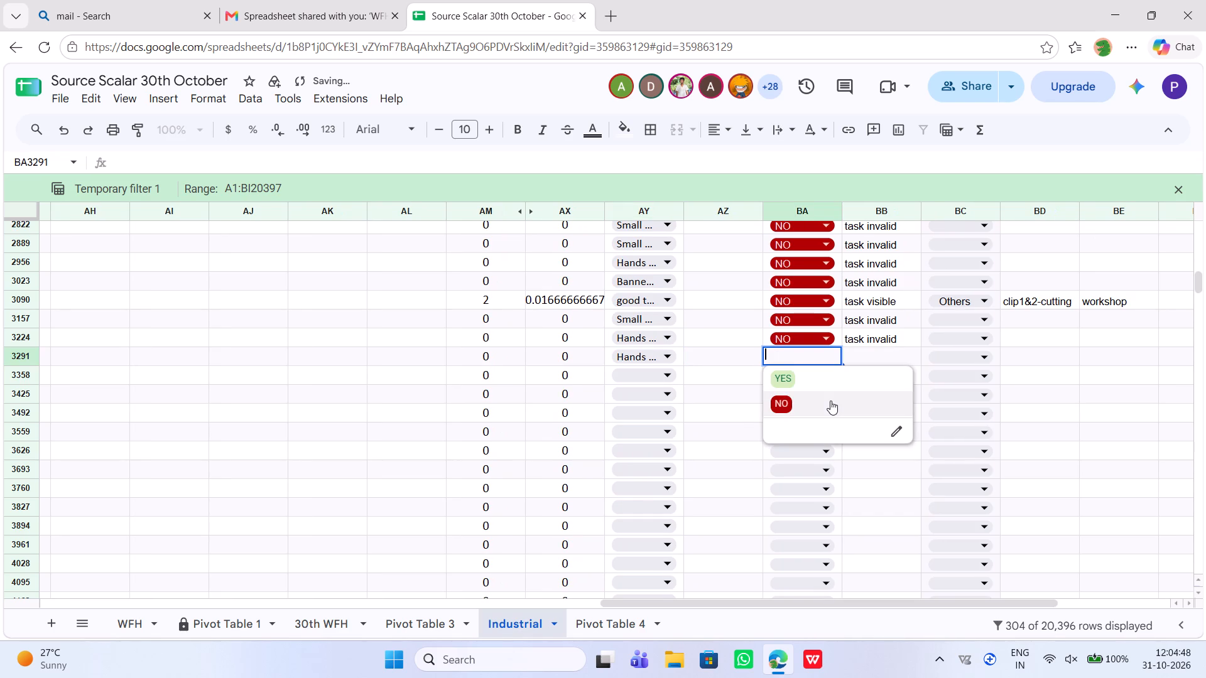
{"action": "left_click", "coordinate": [830, 401]}
{"action": "left_click", "coordinate": [877, 354]}
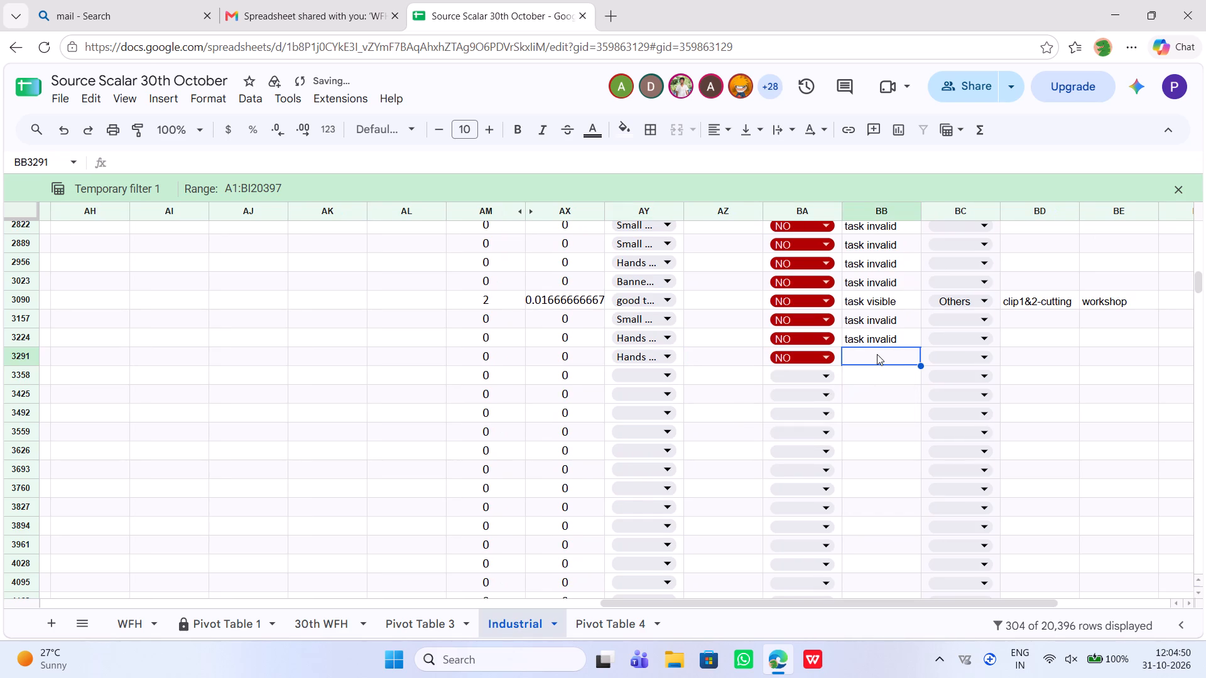
{"action": "key", "text": "ctrl+v"}
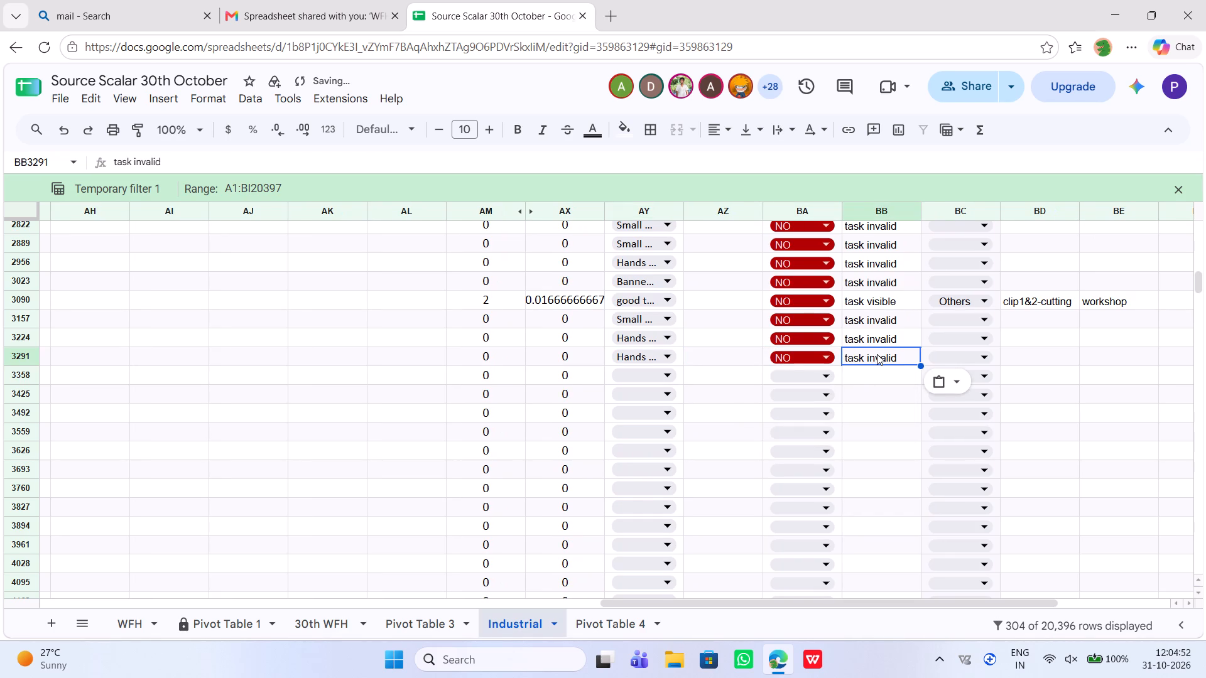
Open the video link of row 3358 from the spreadsheet in Prism.
{"action": "scroll", "coordinate": [428, 401], "scroll_direction": "right", "scroll_amount": 2}
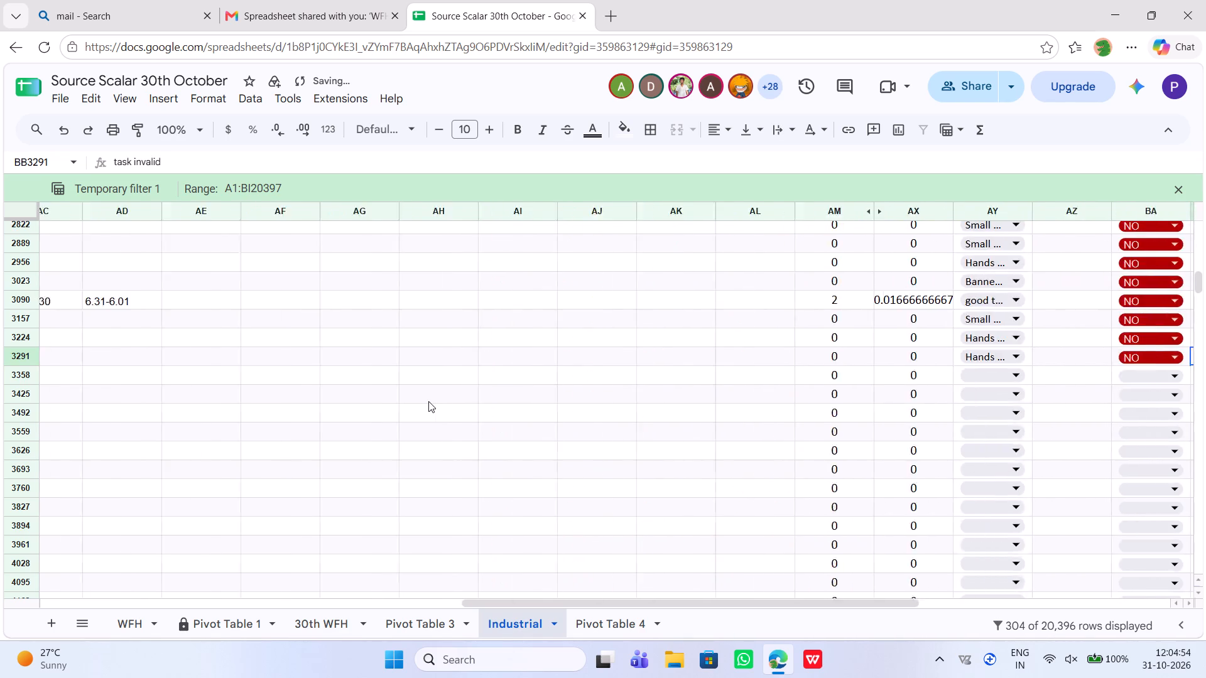
{"action": "scroll", "coordinate": [428, 401], "scroll_direction": "right", "scroll_amount": 5}
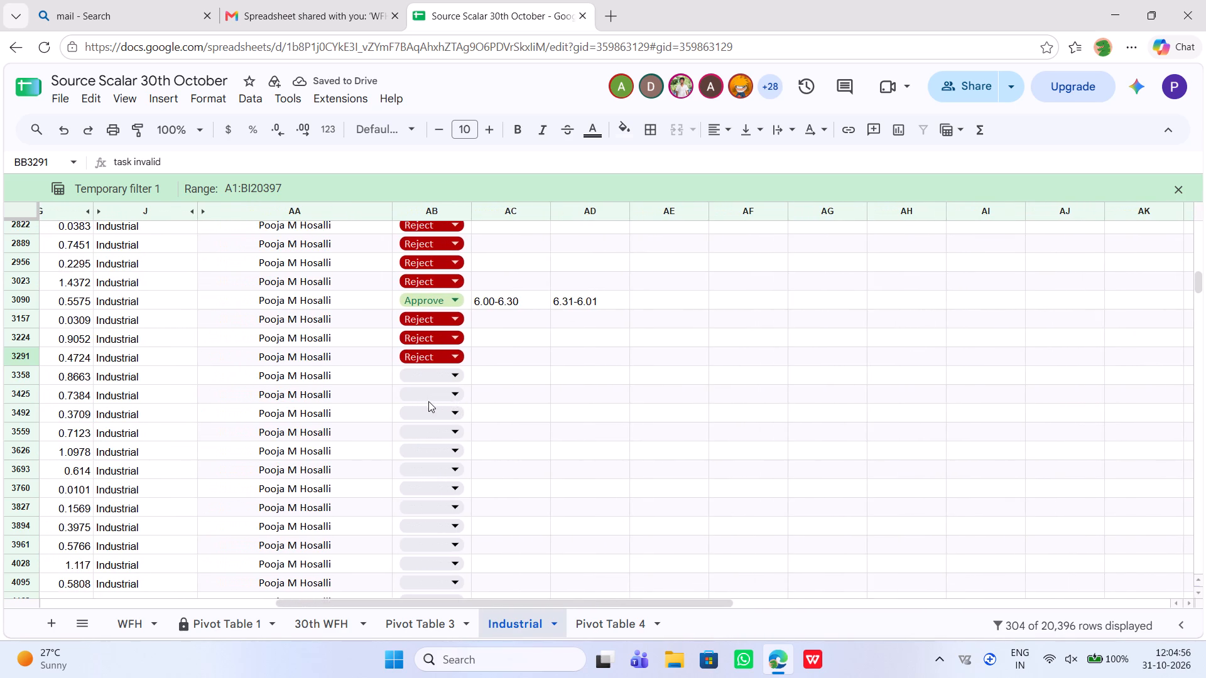
{"action": "scroll", "coordinate": [329, 413], "scroll_direction": "right", "scroll_amount": 1}
{"action": "left_click_drag", "start_coordinate": [107, 375], "coordinate": [124, 400]}
{"action": "left_click", "coordinate": [124, 400]}
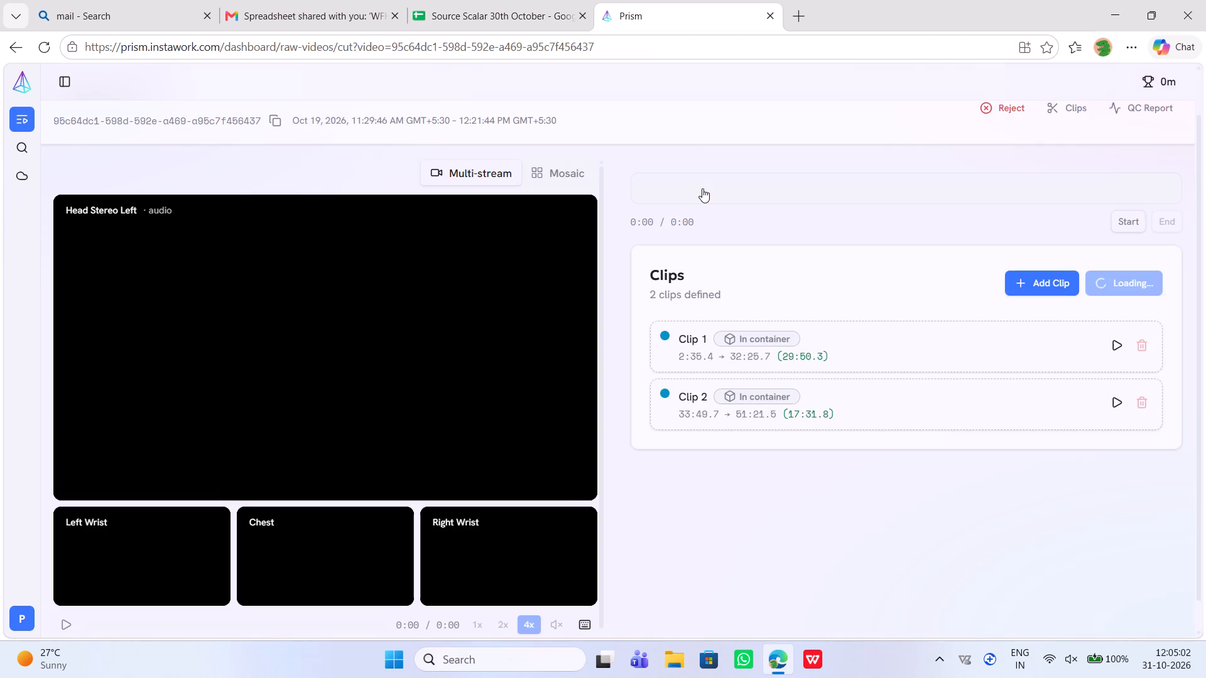
Examine row 3358's video across the camera streams around the 28-minute mark and at the end of the recording.
{"action": "scroll", "coordinate": [719, 138], "scroll_direction": "down", "scroll_amount": 1}
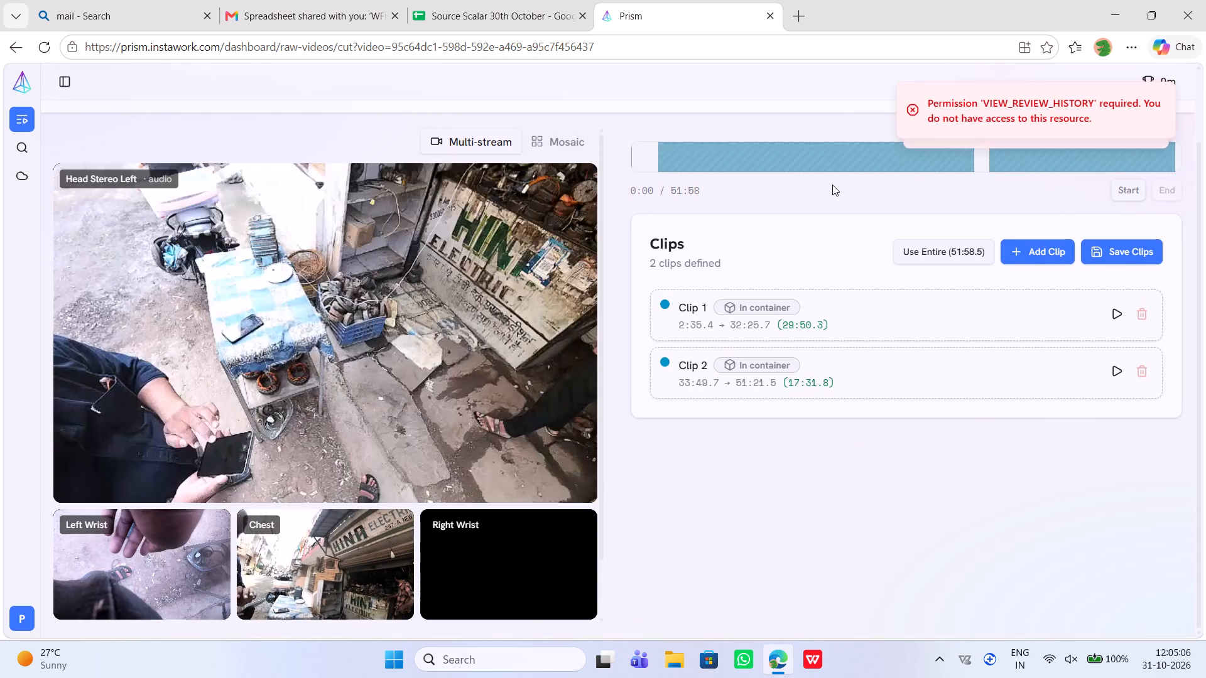
{"action": "left_click", "coordinate": [926, 166]}
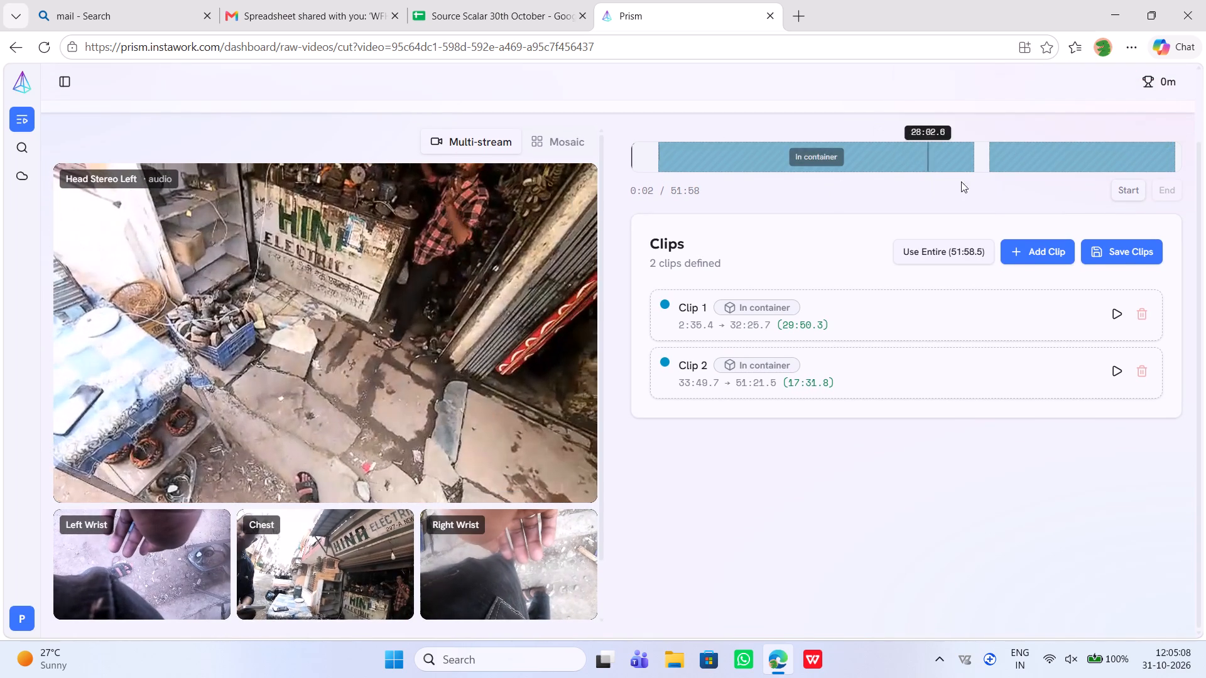
{"action": "left_click", "coordinate": [985, 194]}
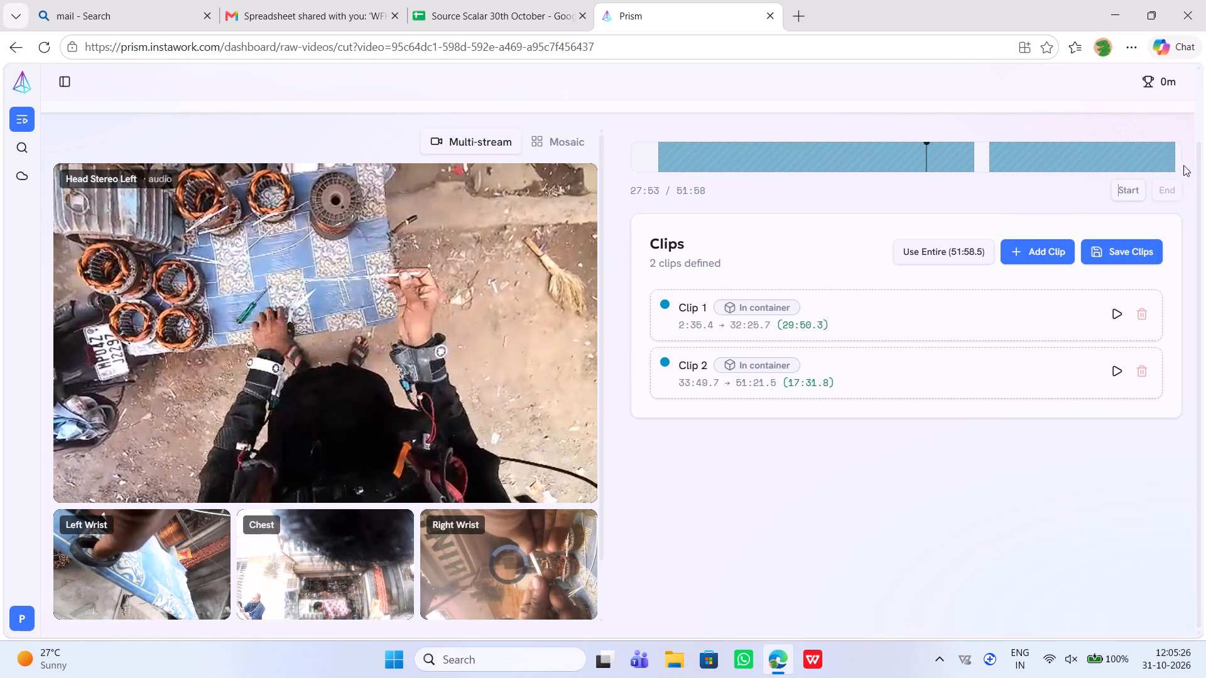
{"action": "left_click", "coordinate": [1181, 164]}
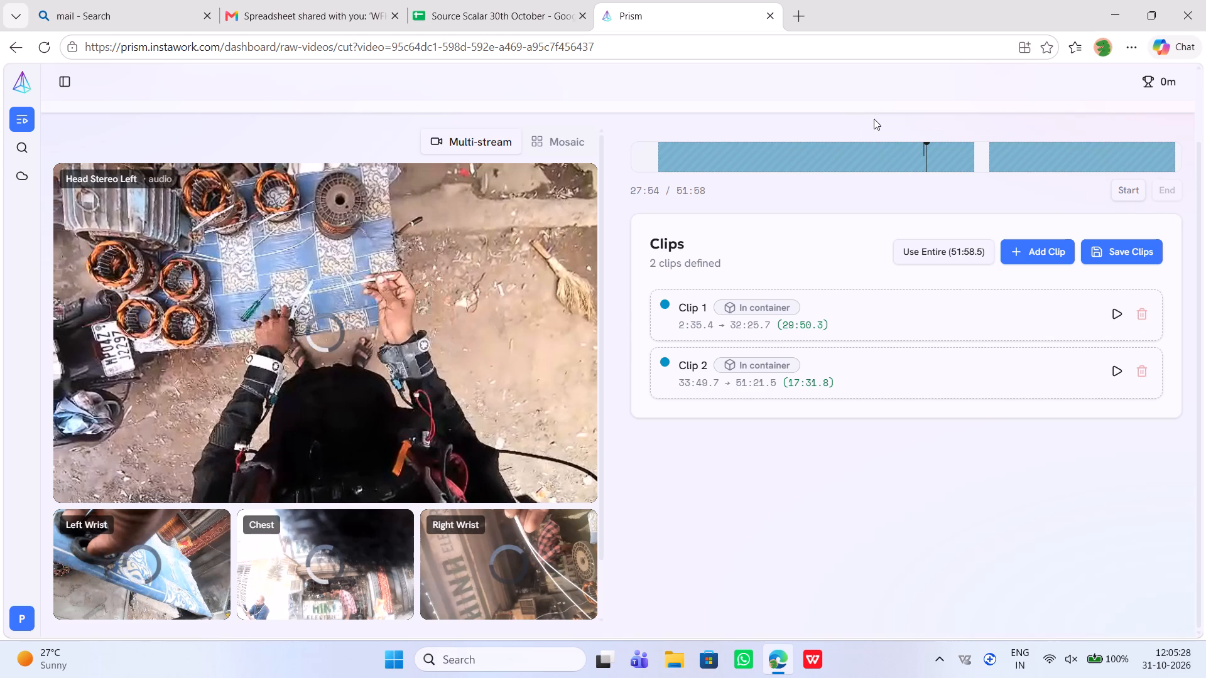
{"action": "left_click", "coordinate": [874, 116]}
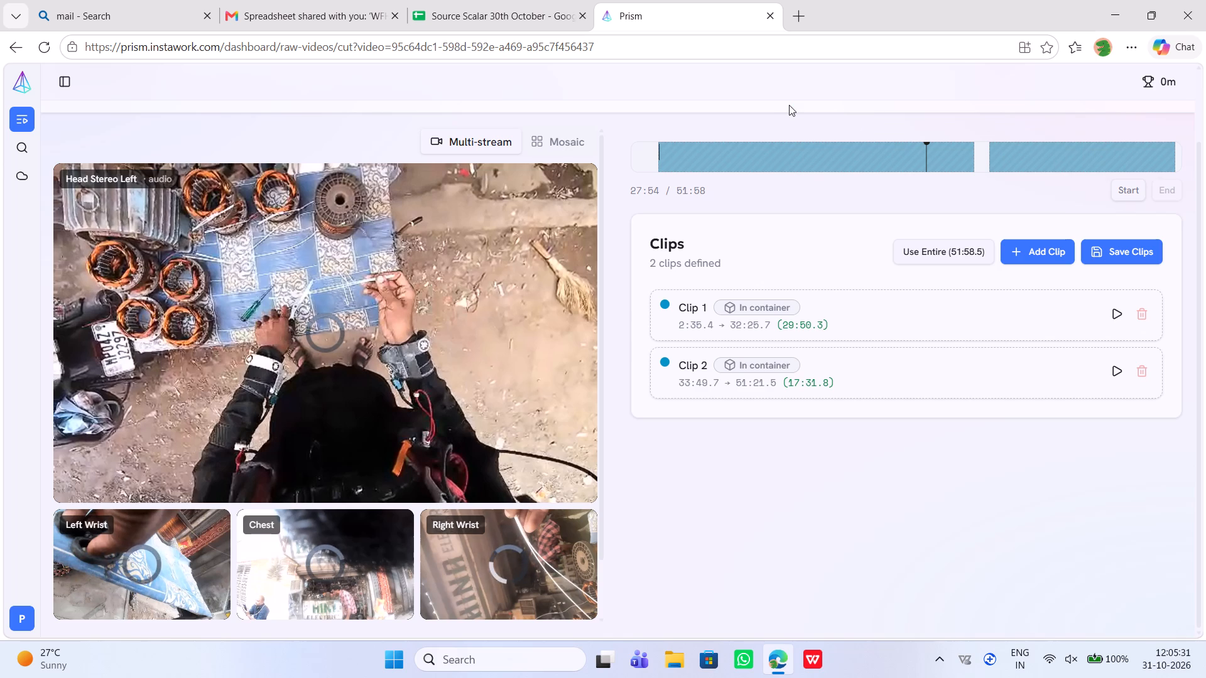
{"action": "left_click", "coordinate": [804, 101]}
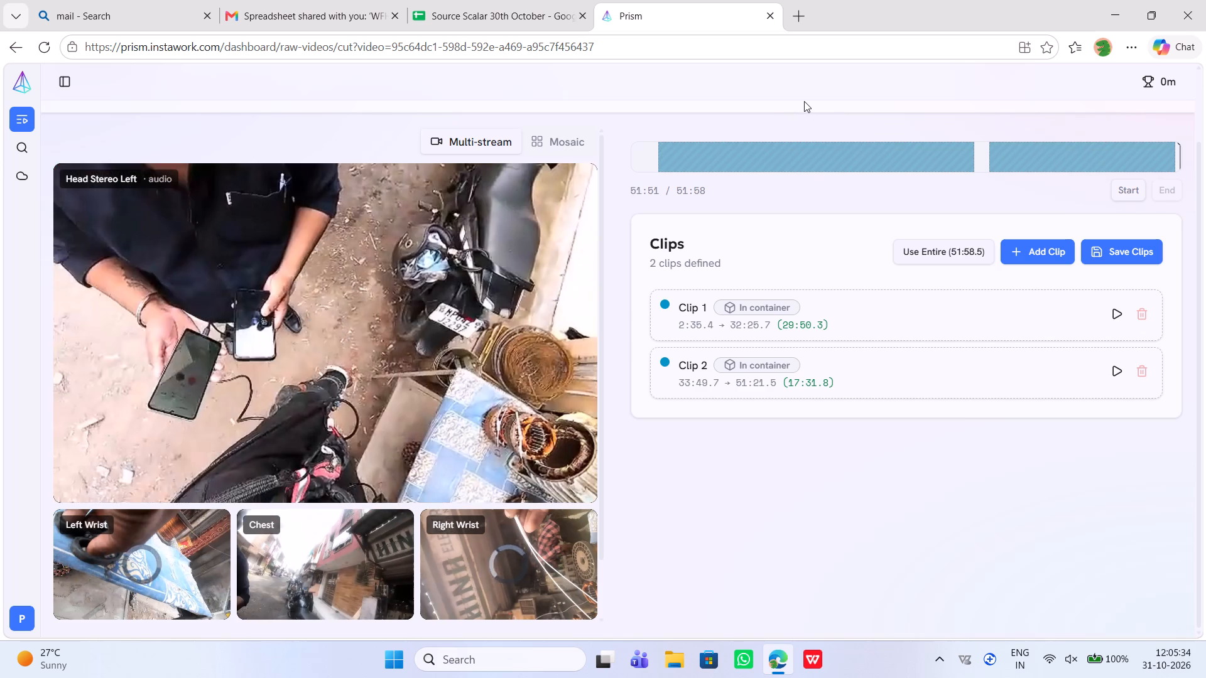
{"action": "scroll", "coordinate": [804, 101], "scroll_direction": "down", "scroll_amount": 1}
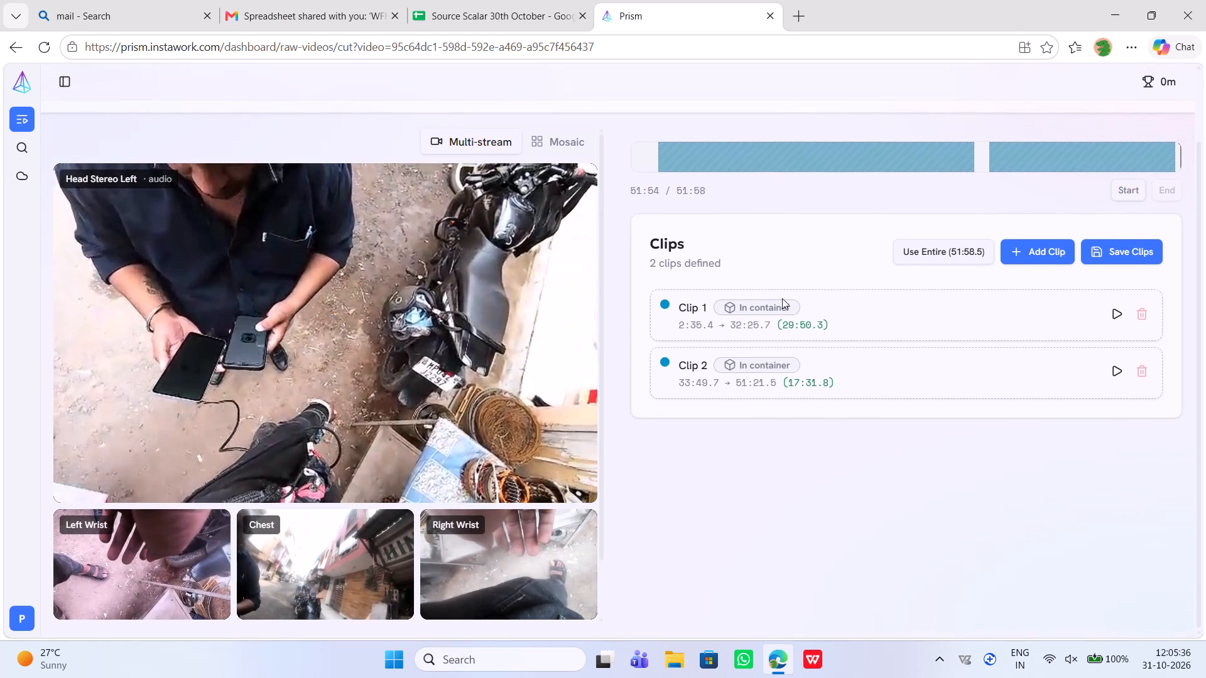
{"action": "left_click", "coordinate": [782, 470]}
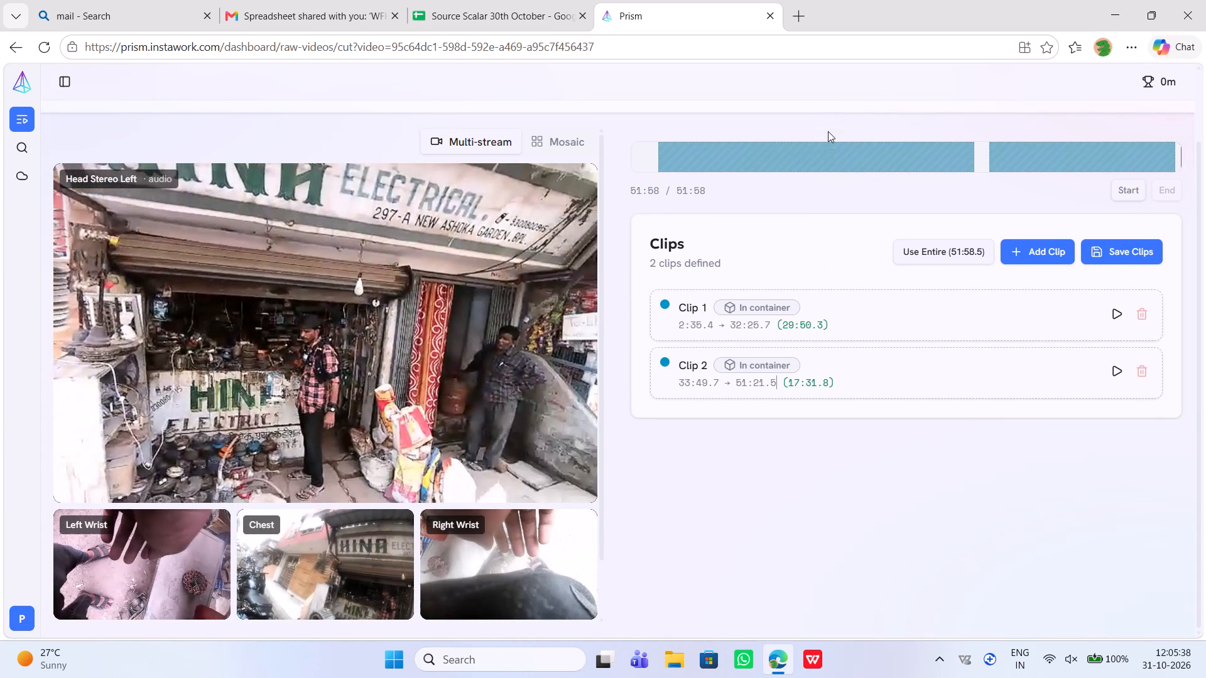
{"action": "scroll", "coordinate": [828, 131], "scroll_direction": "down", "scroll_amount": 1}
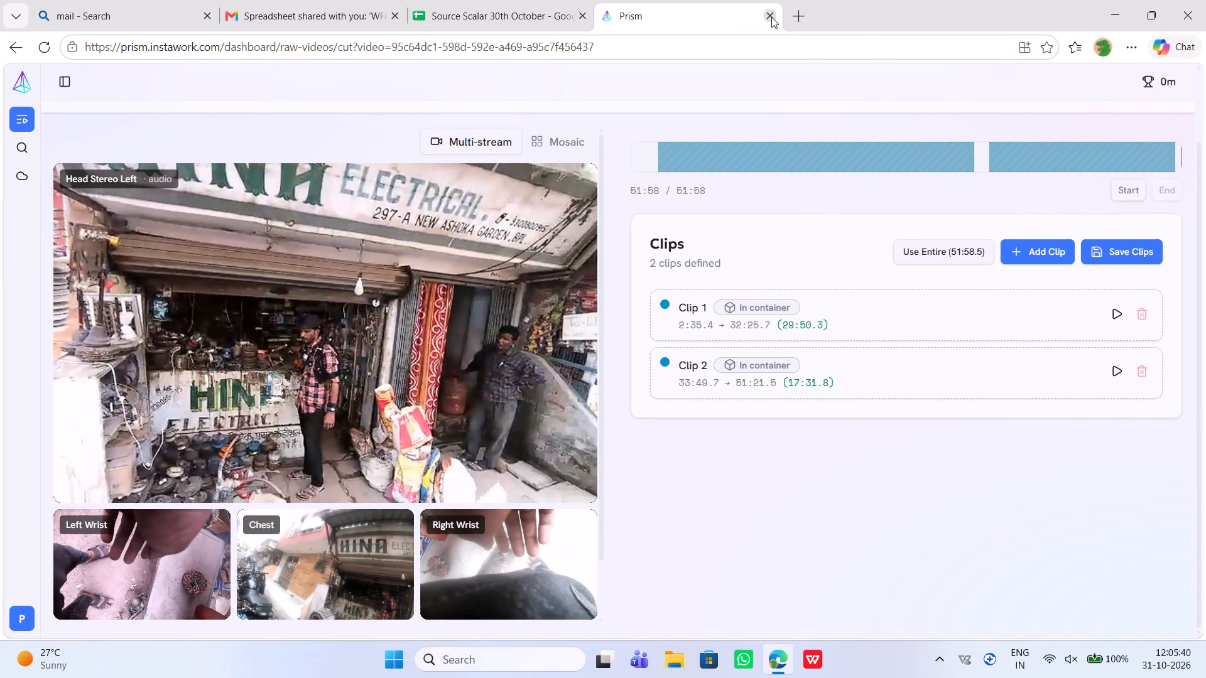
Close row 3358's Prism page and set the row's decision in column AB to Reject.
{"action": "left_click", "coordinate": [771, 18]}
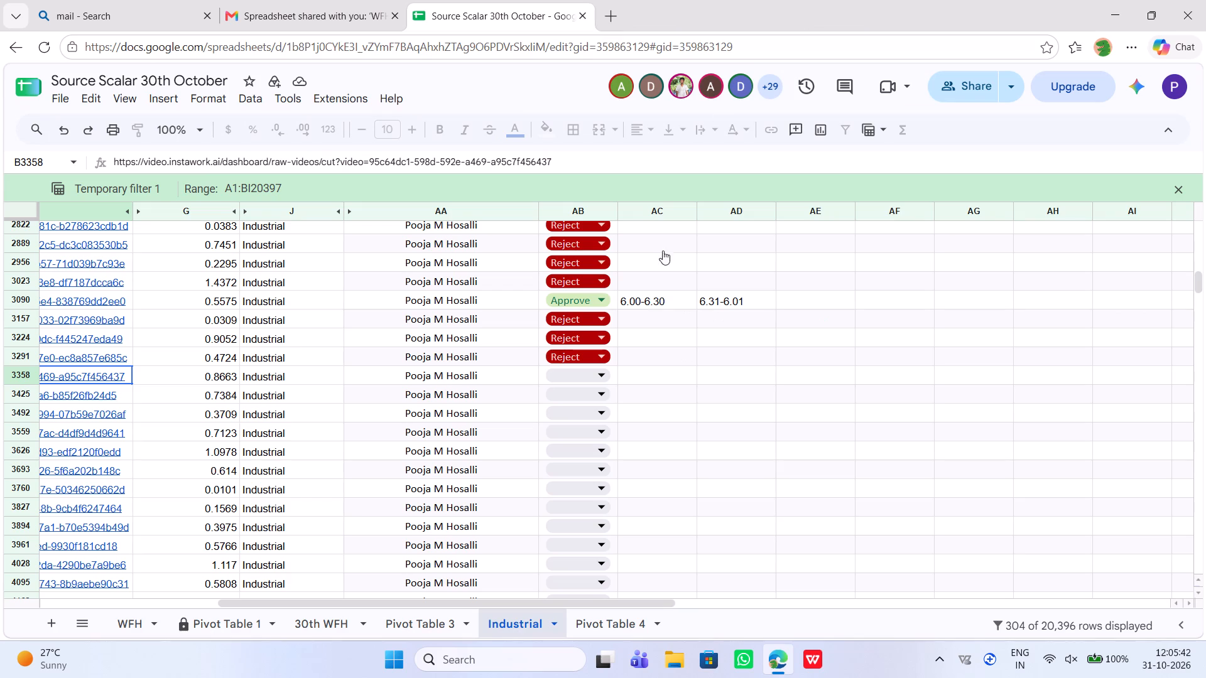
{"action": "left_click", "coordinate": [604, 379]}
{"action": "left_click", "coordinate": [604, 379]}
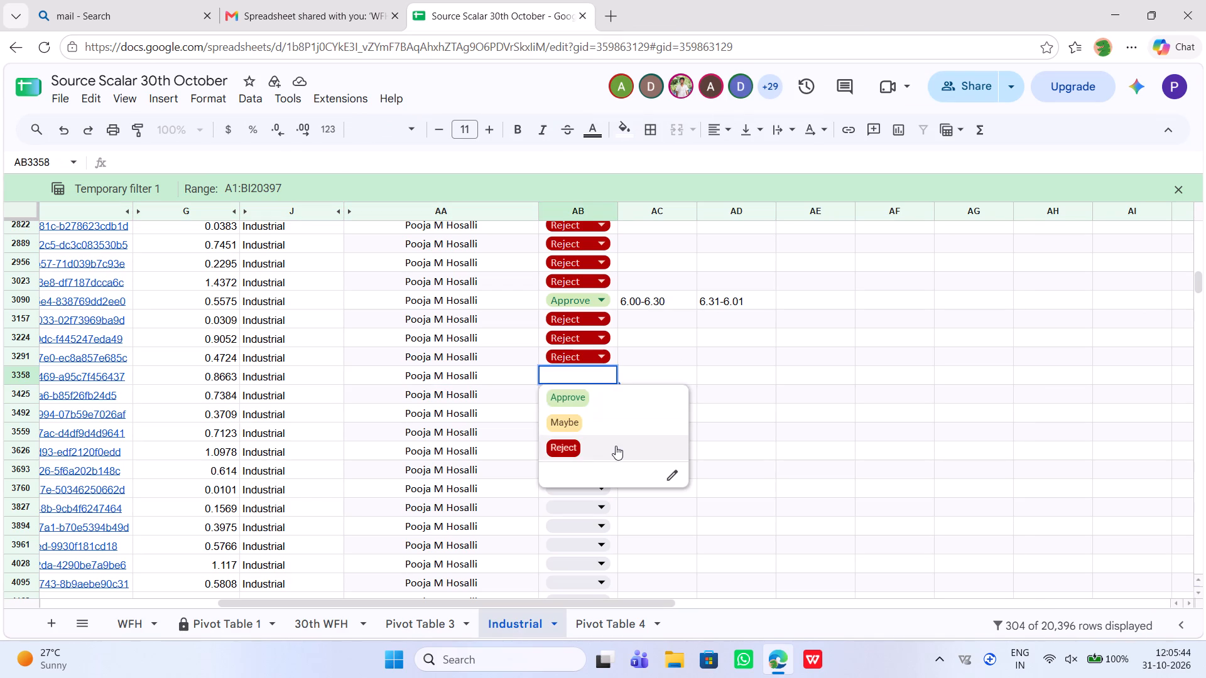
{"action": "left_click", "coordinate": [616, 446]}
Set the reason in column AY for row 3358 to Small Object Manipulation.
{"action": "scroll", "coordinate": [766, 448], "scroll_direction": "left", "scroll_amount": 6}
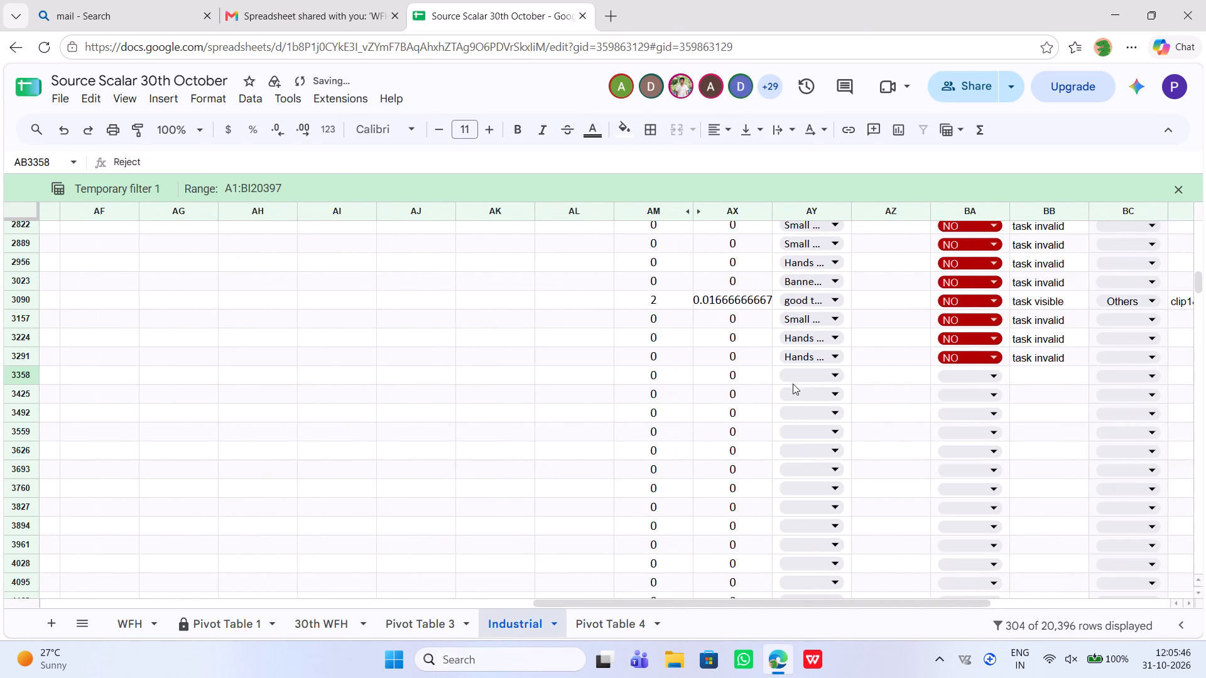
{"action": "left_click", "coordinate": [793, 378]}
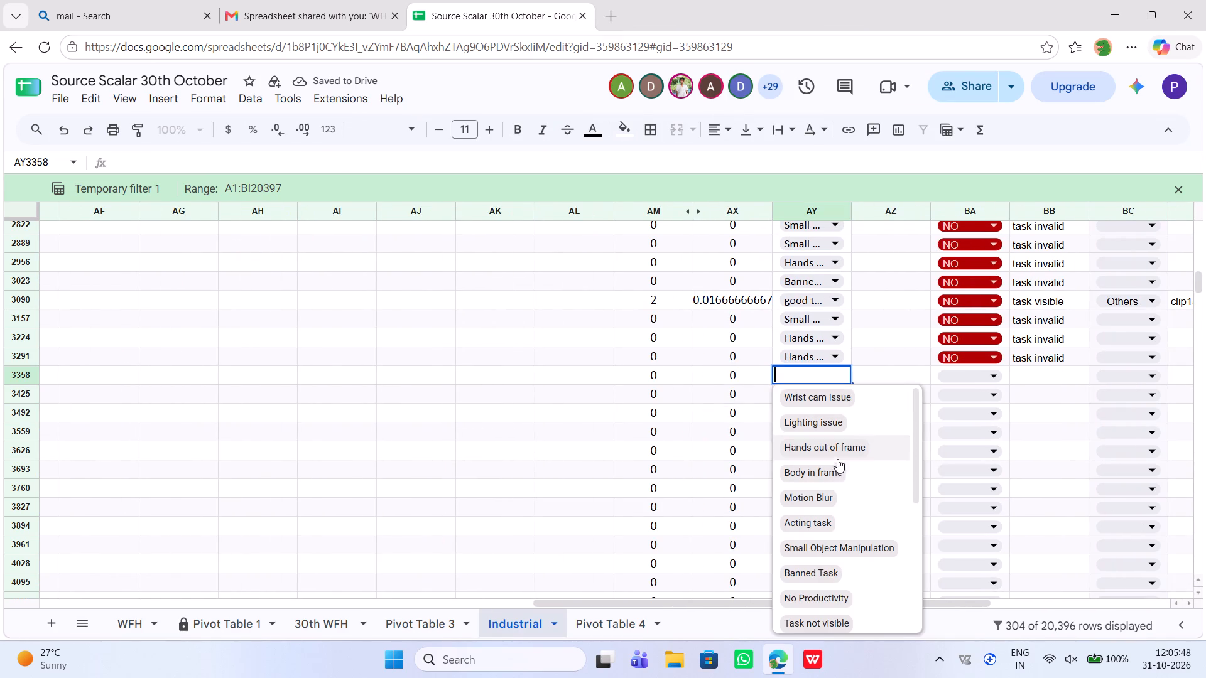
{"action": "left_click", "coordinate": [840, 539]}
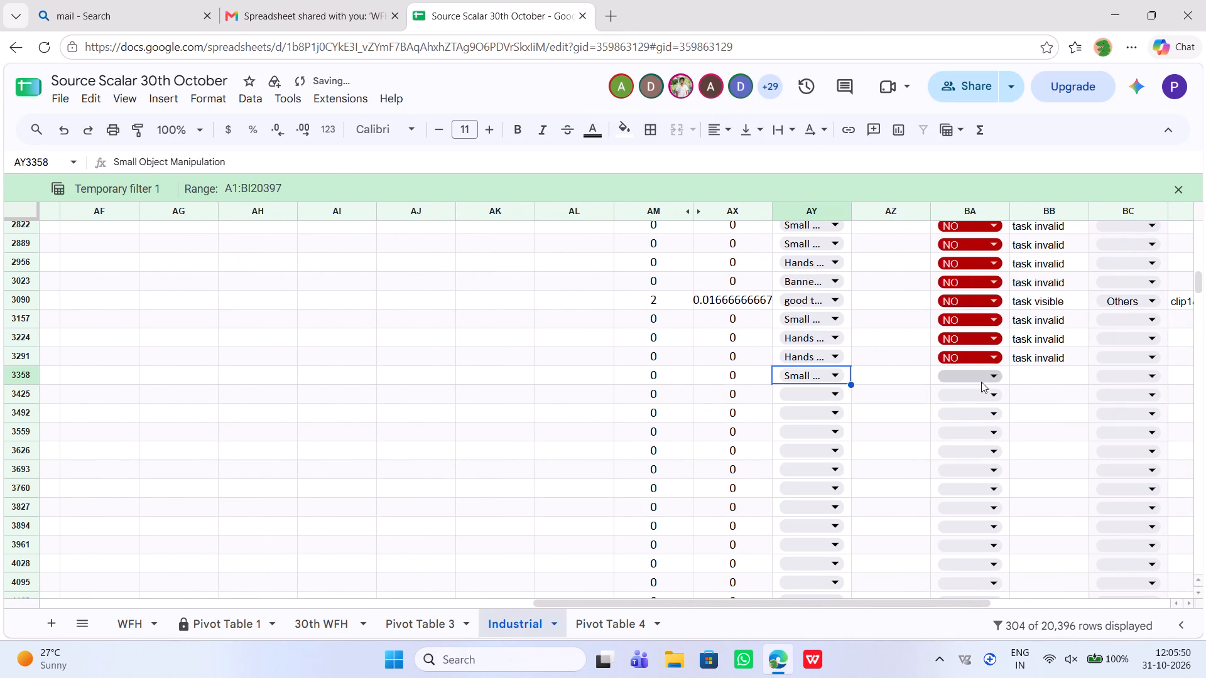
Set column BA for row 3358 to NO and enter the comment "task invalid" in column BB.
{"action": "left_click_drag", "start_coordinate": [981, 382], "coordinate": [984, 415]}
{"action": "left_click", "coordinate": [984, 415]}
{"action": "left_click", "coordinate": [1041, 383]}
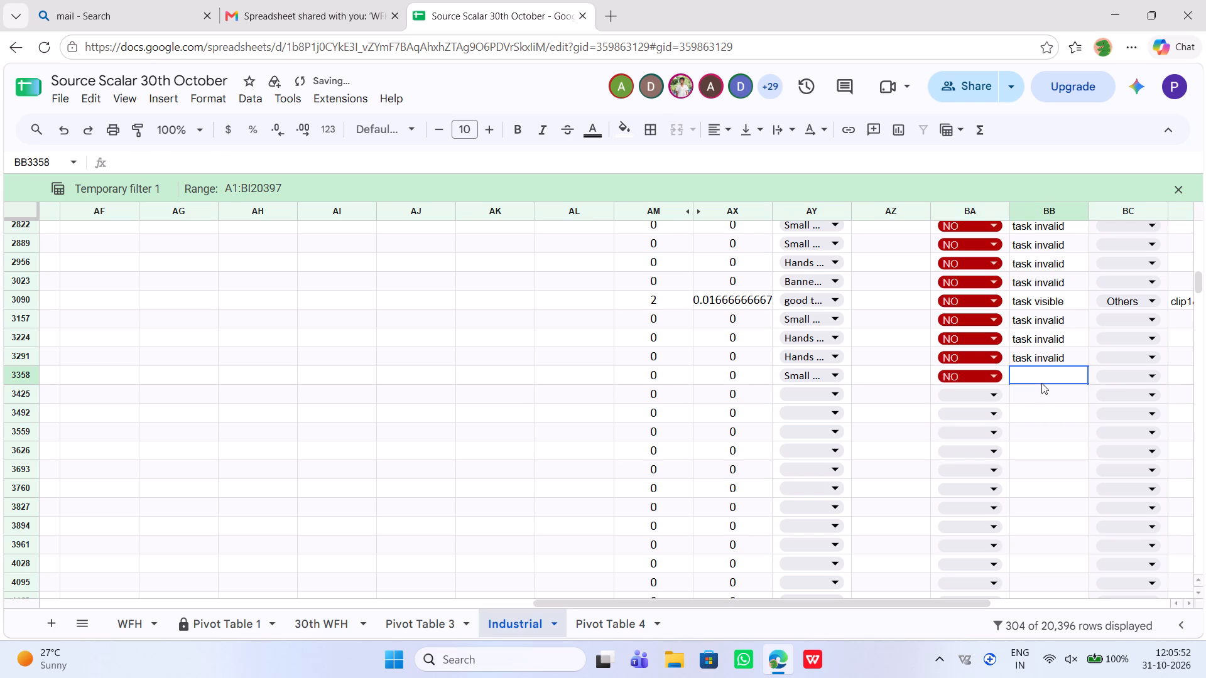
{"action": "key", "text": "ctrl+v"}
Open the video link of row 3425 from the spreadsheet in Prism.
{"action": "scroll", "coordinate": [470, 376], "scroll_direction": "right", "scroll_amount": 4}
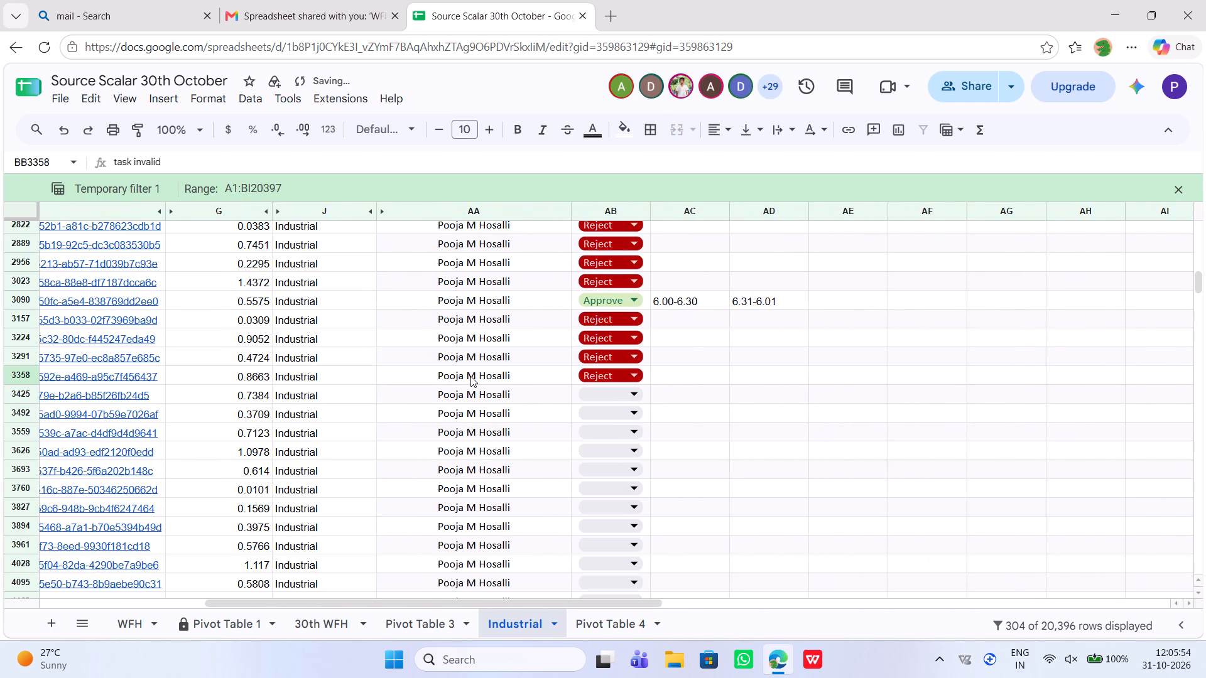
{"action": "scroll", "coordinate": [470, 376], "scroll_direction": "right", "scroll_amount": 2}
{"action": "left_click", "coordinate": [133, 394]}
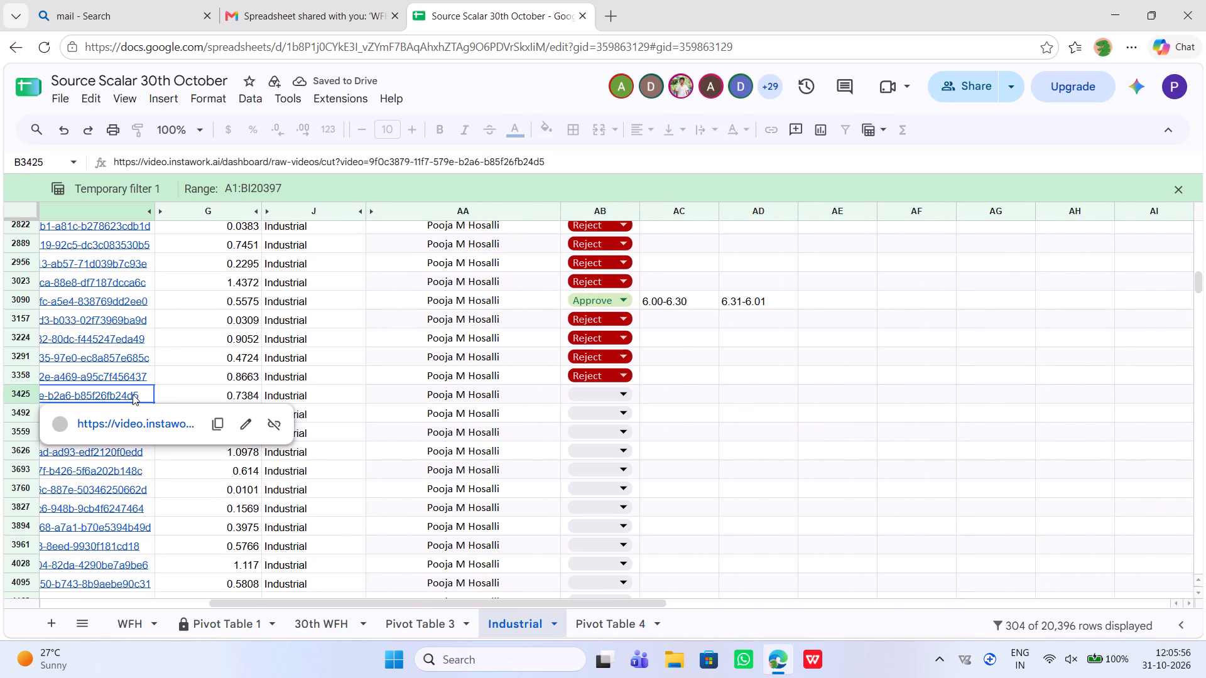
{"action": "left_click", "coordinate": [163, 421]}
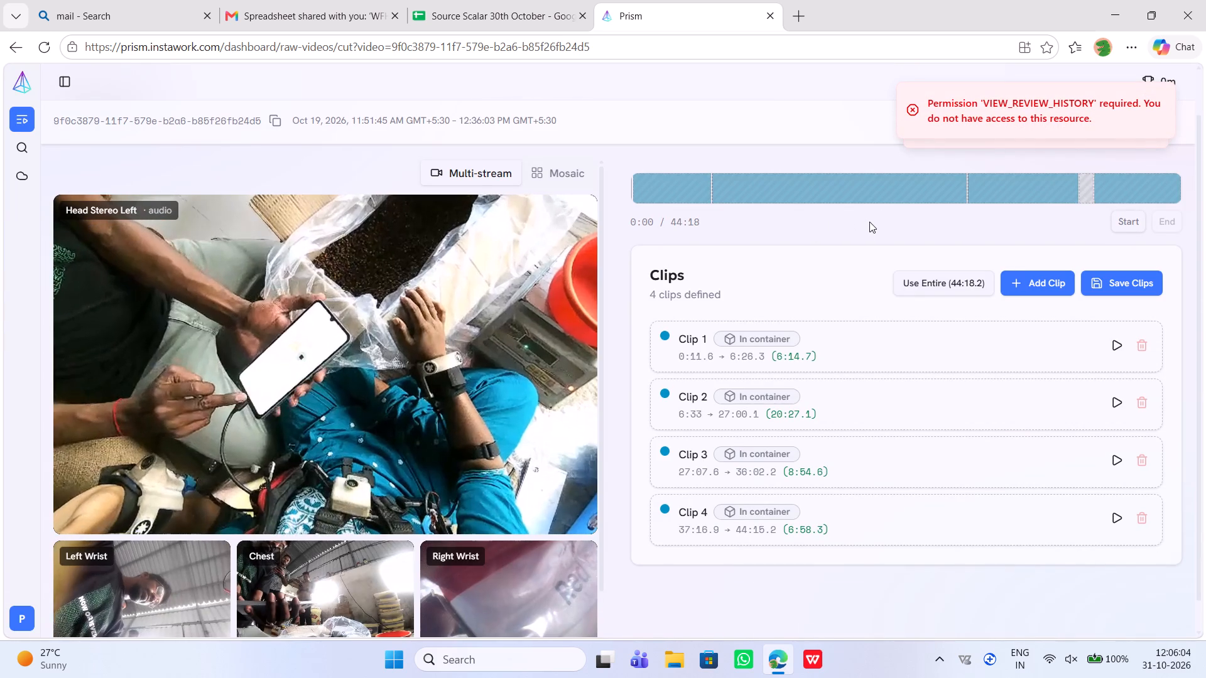
Examine row 3425's video across the camera streams around the 23-minute mark and through the final seconds of the recording.
{"action": "left_click", "coordinate": [920, 195]}
{"action": "left_click", "coordinate": [1027, 244]}
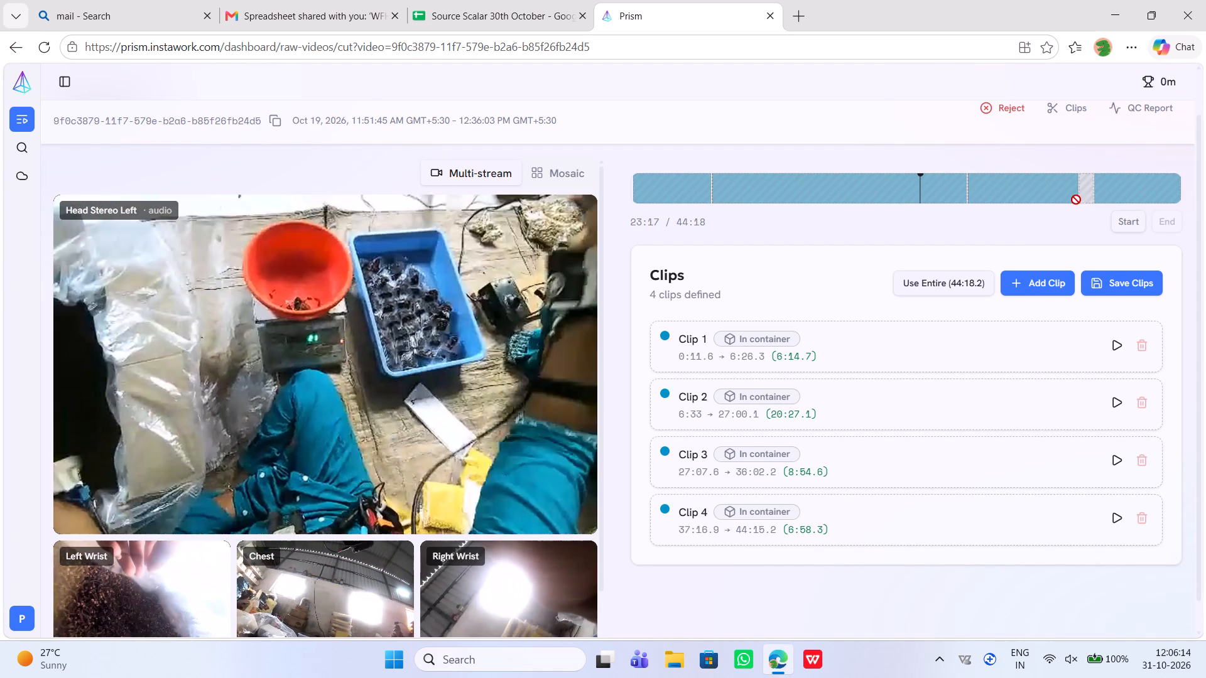
{"action": "left_click", "coordinate": [1089, 195]}
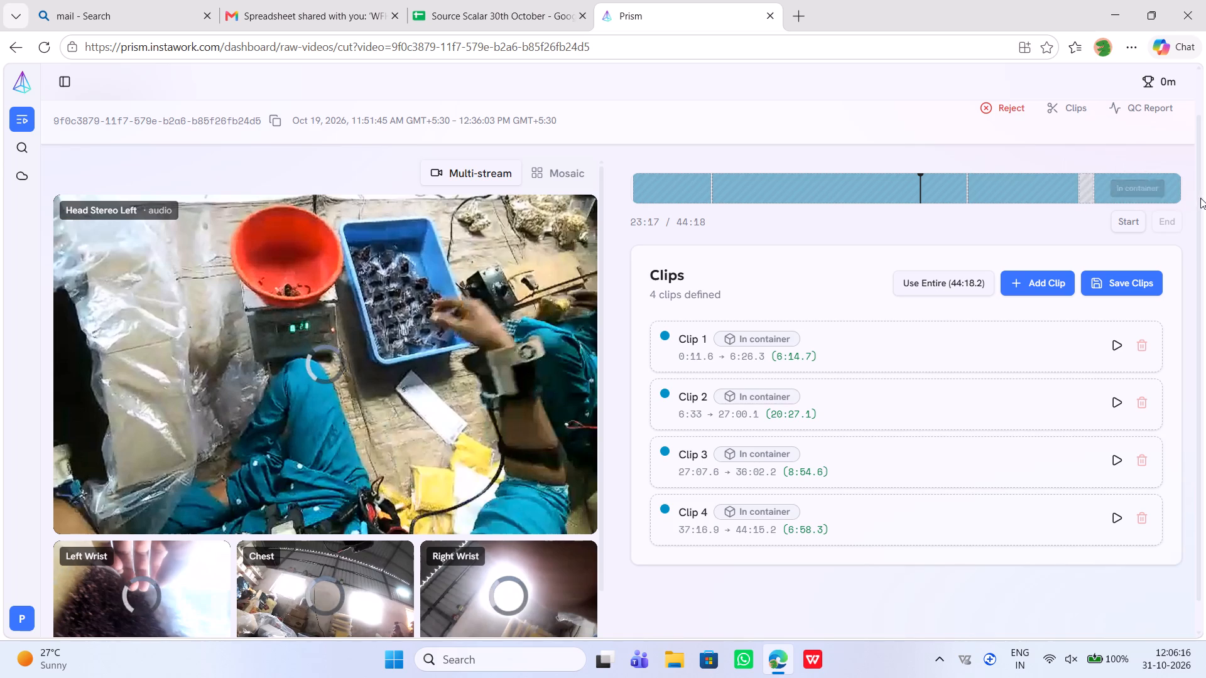
{"action": "left_click", "coordinate": [1178, 198]}
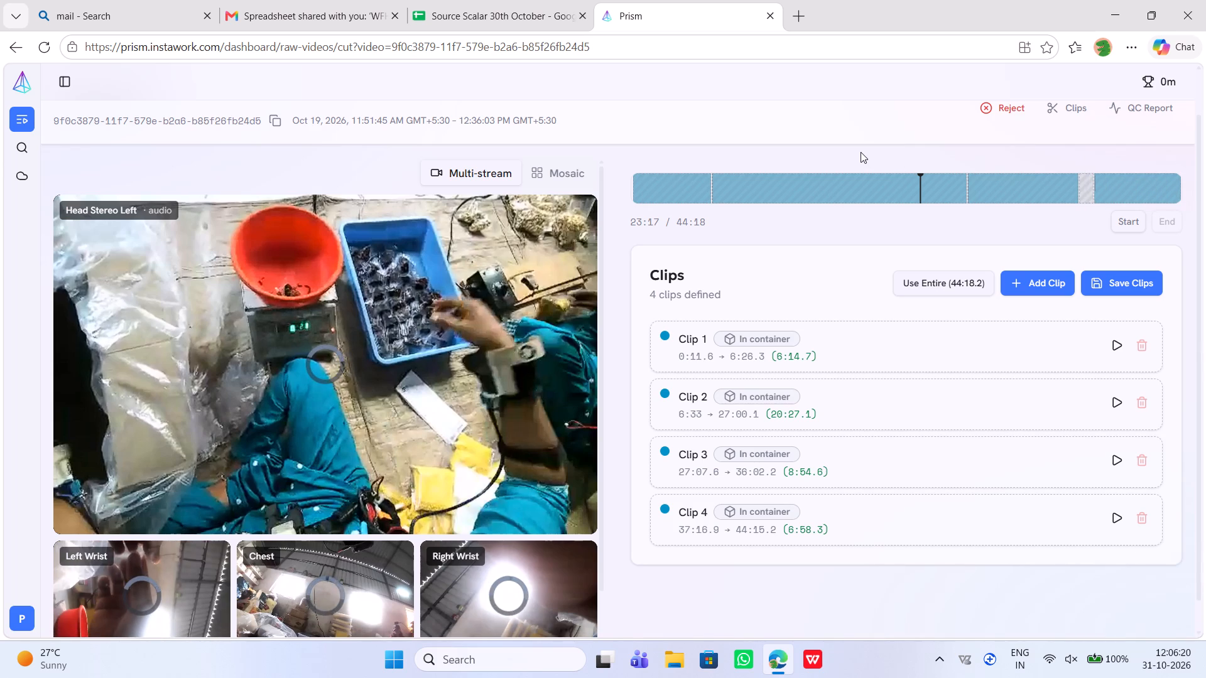
{"action": "left_click", "coordinate": [1035, 228]}
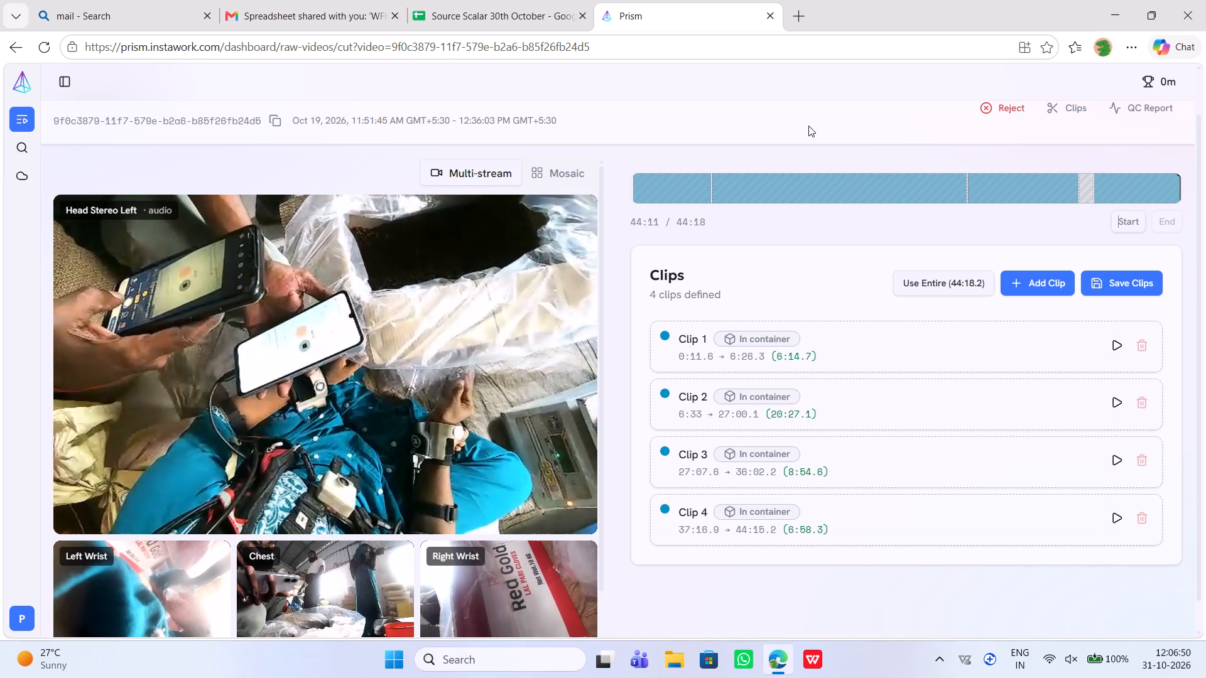
{"action": "scroll", "coordinate": [808, 126], "scroll_direction": "down", "scroll_amount": 2}
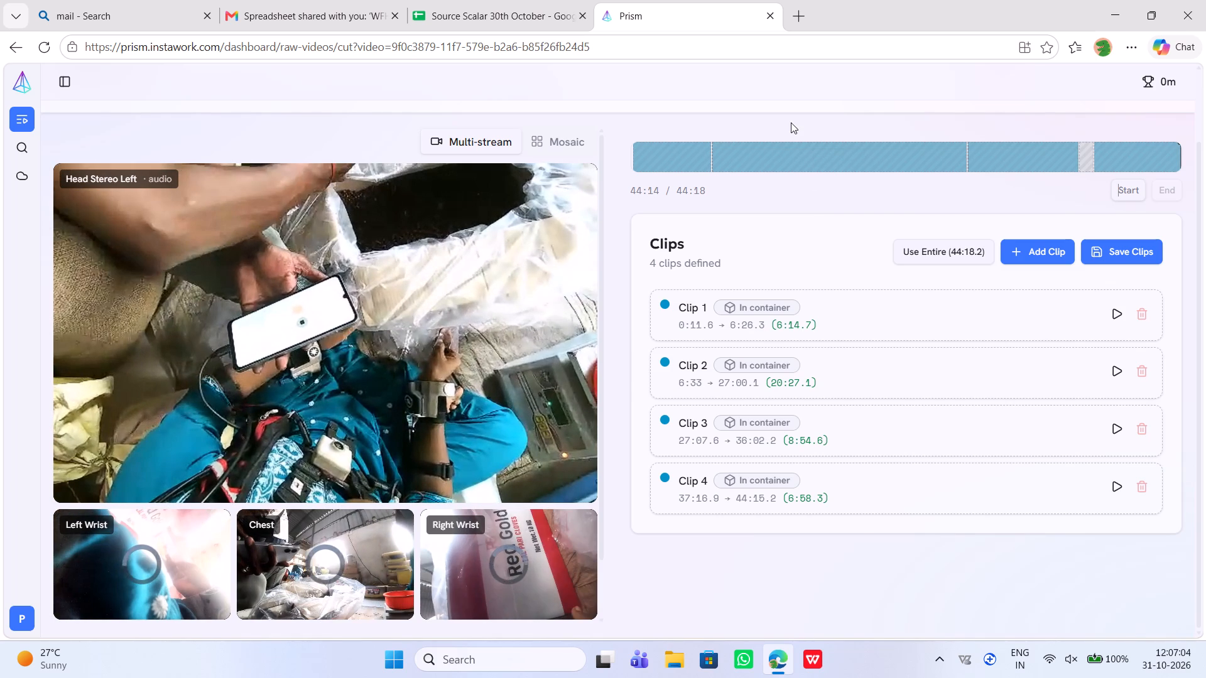
{"action": "scroll", "coordinate": [799, 101], "scroll_direction": "down", "scroll_amount": 1}
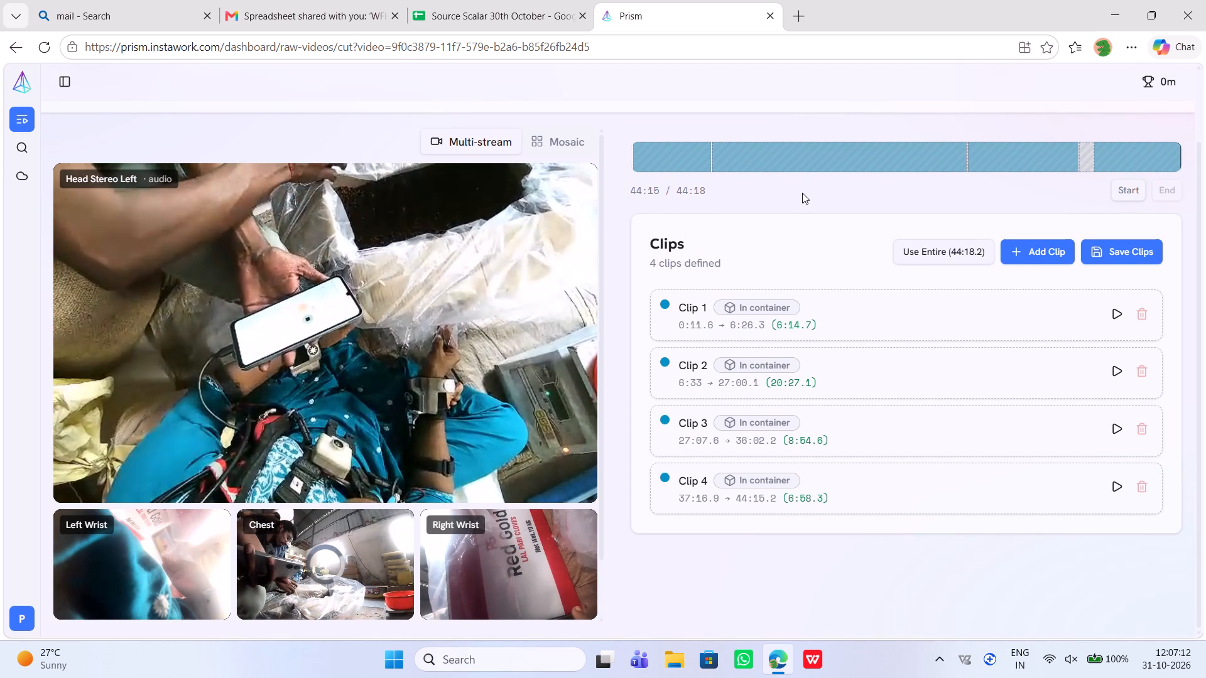
{"action": "scroll", "coordinate": [797, 107], "scroll_direction": "down", "scroll_amount": 1}
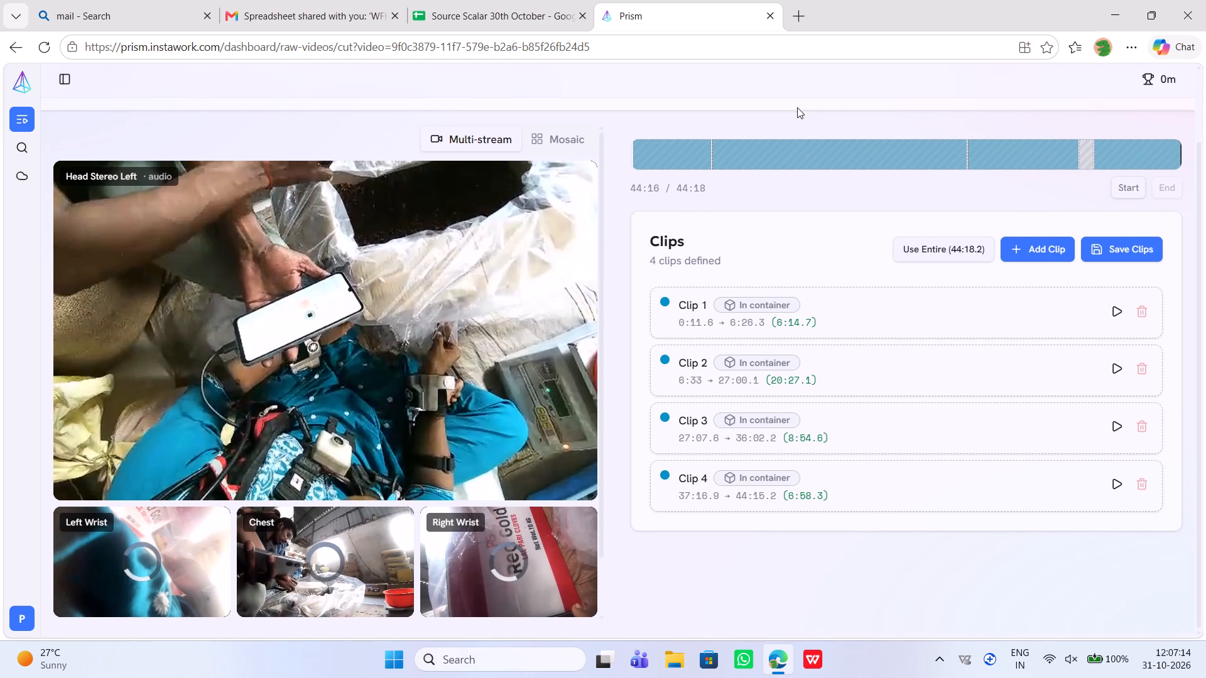
{"action": "scroll", "coordinate": [797, 107], "scroll_direction": "down", "scroll_amount": 1}
{"action": "left_click", "coordinate": [816, 185]}
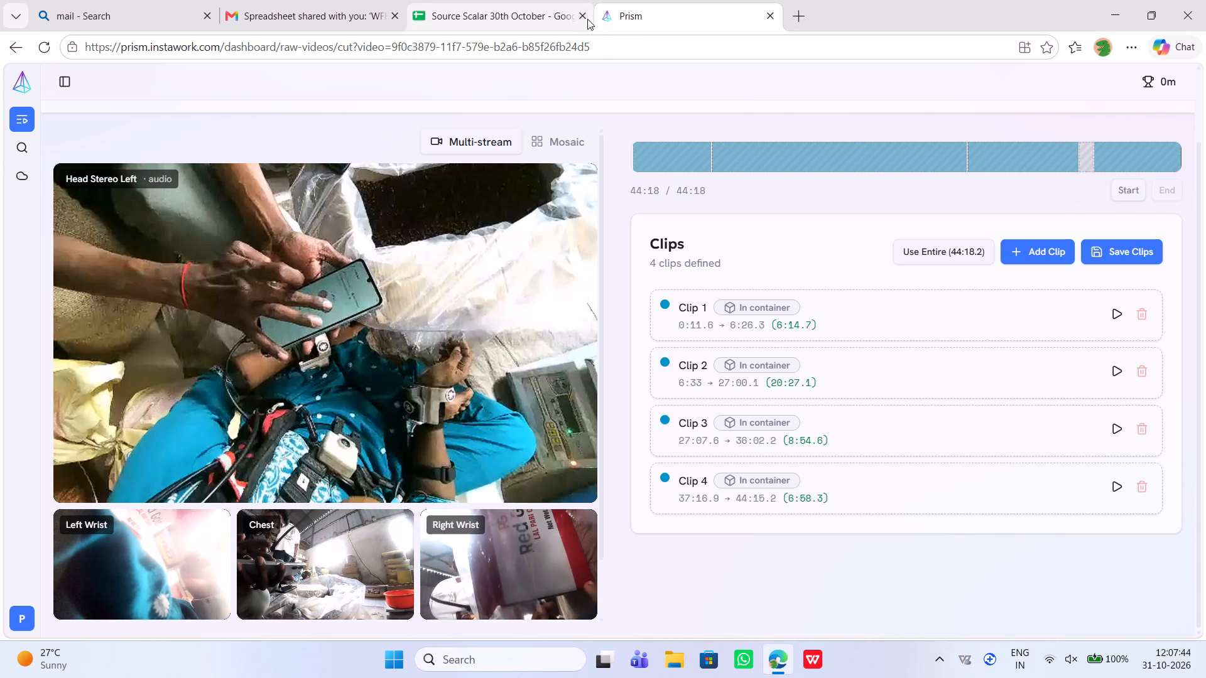
Close row 3425's Prism page and set the row's decision in column AB to Reject.
{"action": "left_click", "coordinate": [770, 18]}
{"action": "left_click", "coordinate": [623, 397]}
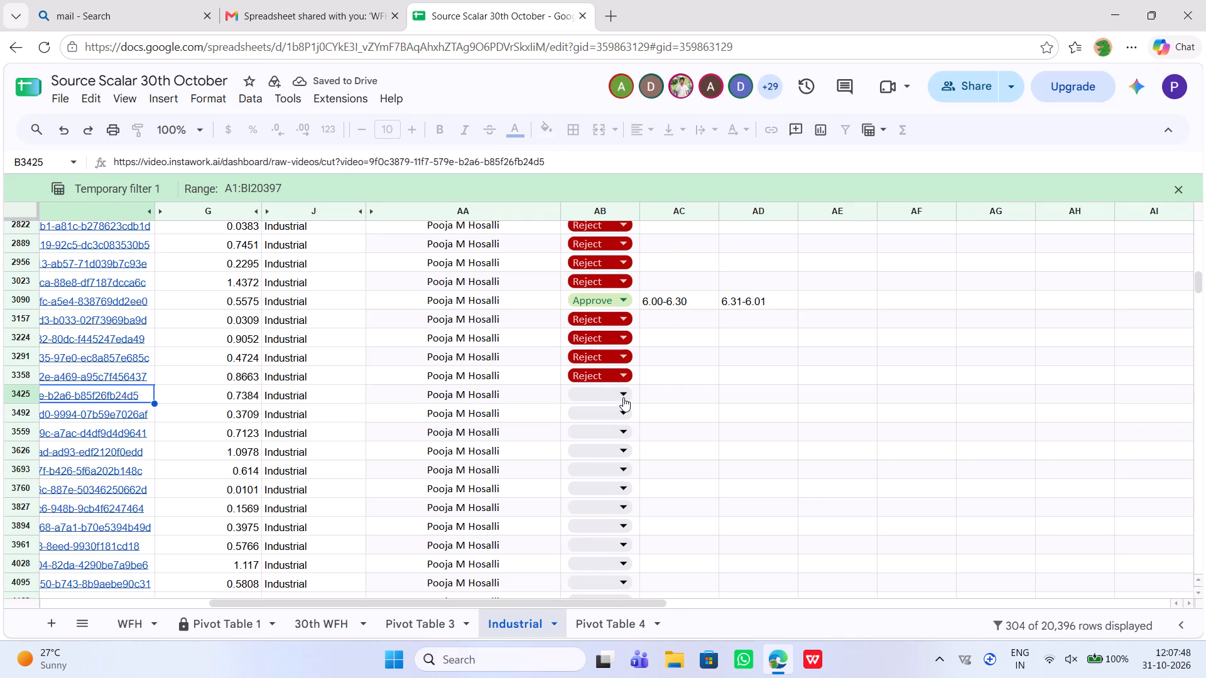
{"action": "left_click", "coordinate": [638, 457]}
Set the reason in column AY for row 3425 to Small Object Manipulation.
{"action": "scroll", "coordinate": [771, 436], "scroll_direction": "left", "scroll_amount": 4}
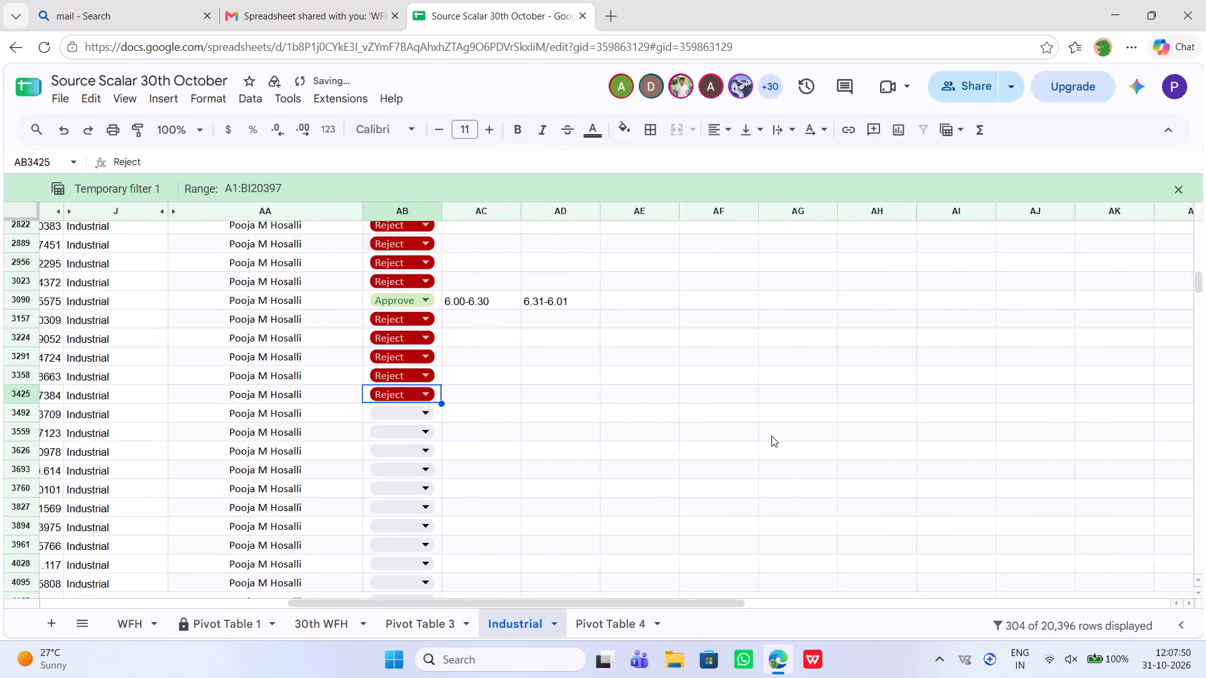
{"action": "scroll", "coordinate": [771, 436], "scroll_direction": "left", "scroll_amount": 2}
{"action": "left_click", "coordinate": [783, 395]}
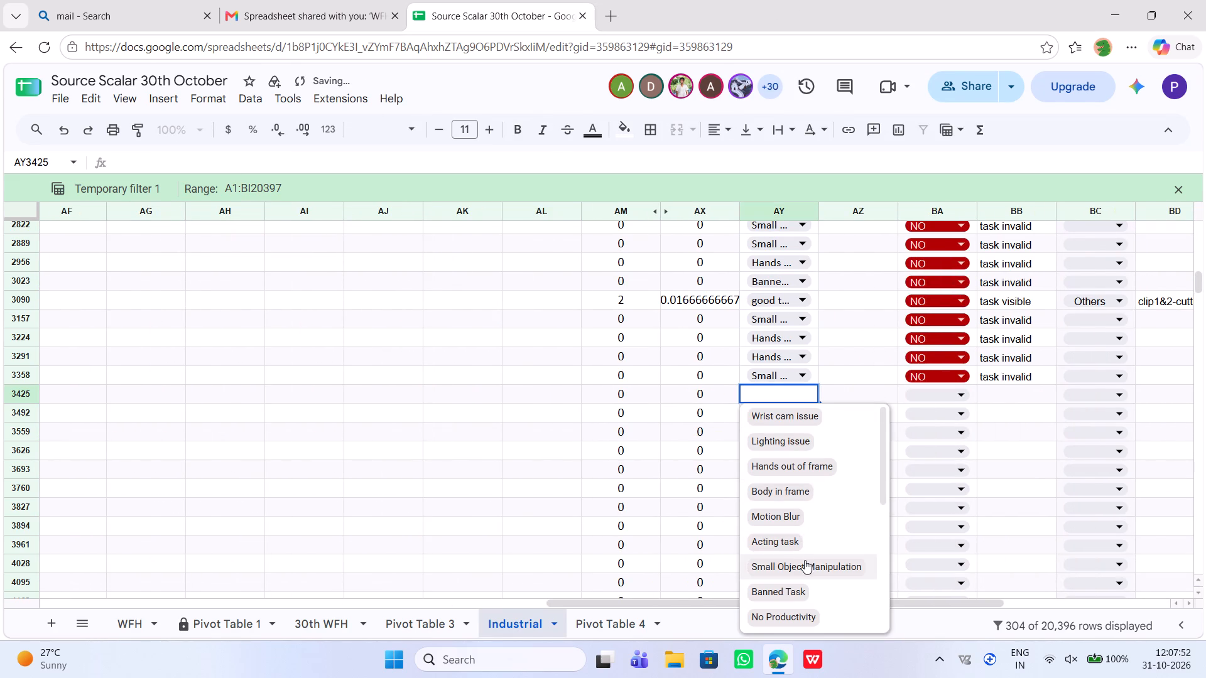
{"action": "left_click", "coordinate": [805, 564]}
Set column BA for row 3425 to NO and enter the comment "task invalid" in column BB.
{"action": "left_click_drag", "start_coordinate": [926, 400], "coordinate": [930, 439]}
{"action": "left_click", "coordinate": [930, 439]}
{"action": "left_click", "coordinate": [989, 393]}
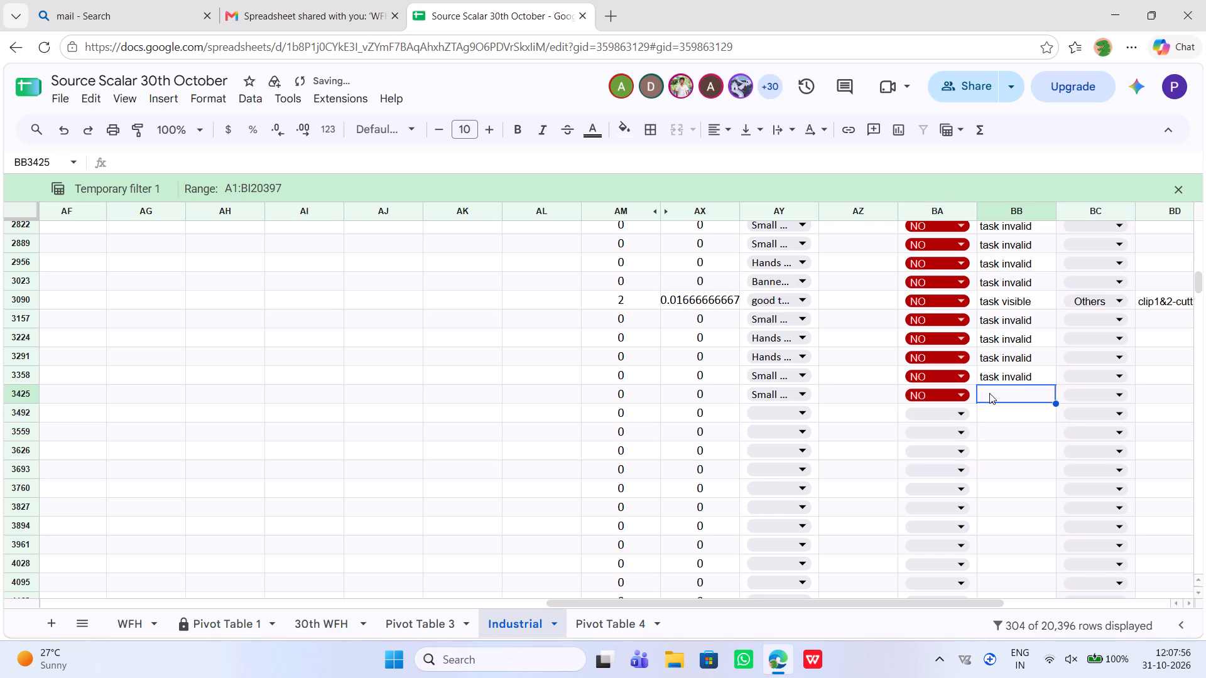
{"action": "key", "text": "ctrl+v"}
Open the video link of row 3492 from the spreadsheet in Prism.
{"action": "scroll", "coordinate": [428, 459], "scroll_direction": "right", "scroll_amount": 2}
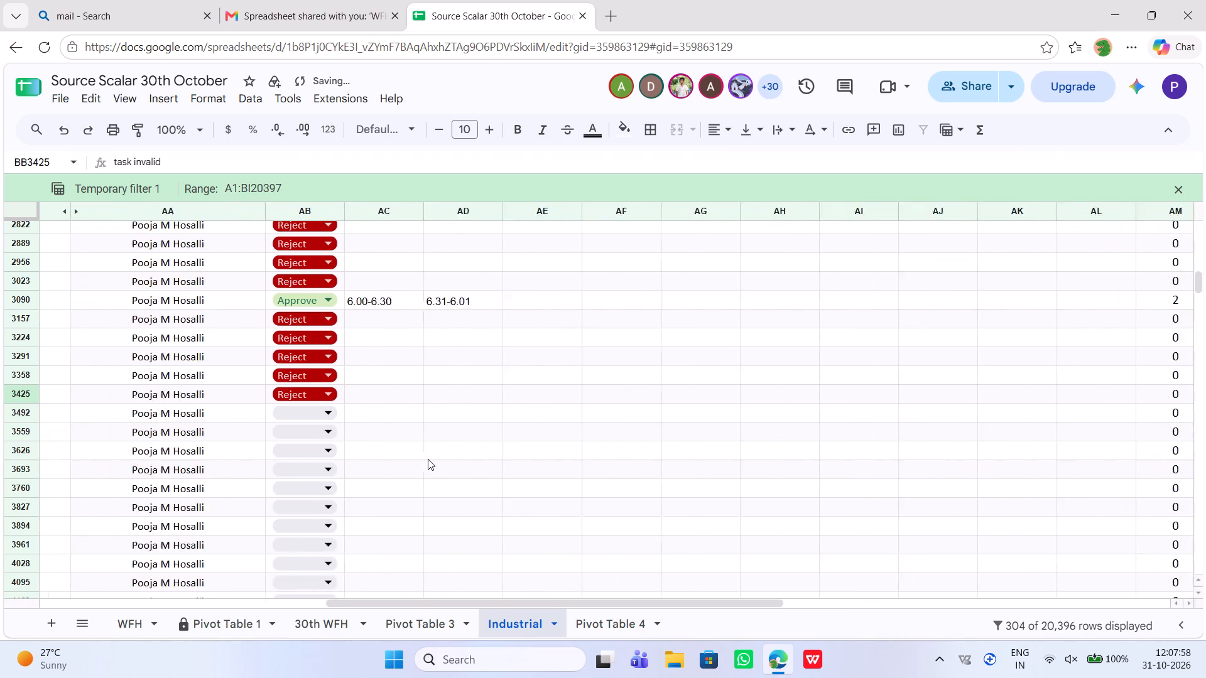
{"action": "scroll", "coordinate": [428, 459], "scroll_direction": "right", "scroll_amount": 4}
{"action": "scroll", "coordinate": [200, 412], "scroll_direction": "right", "scroll_amount": 1}
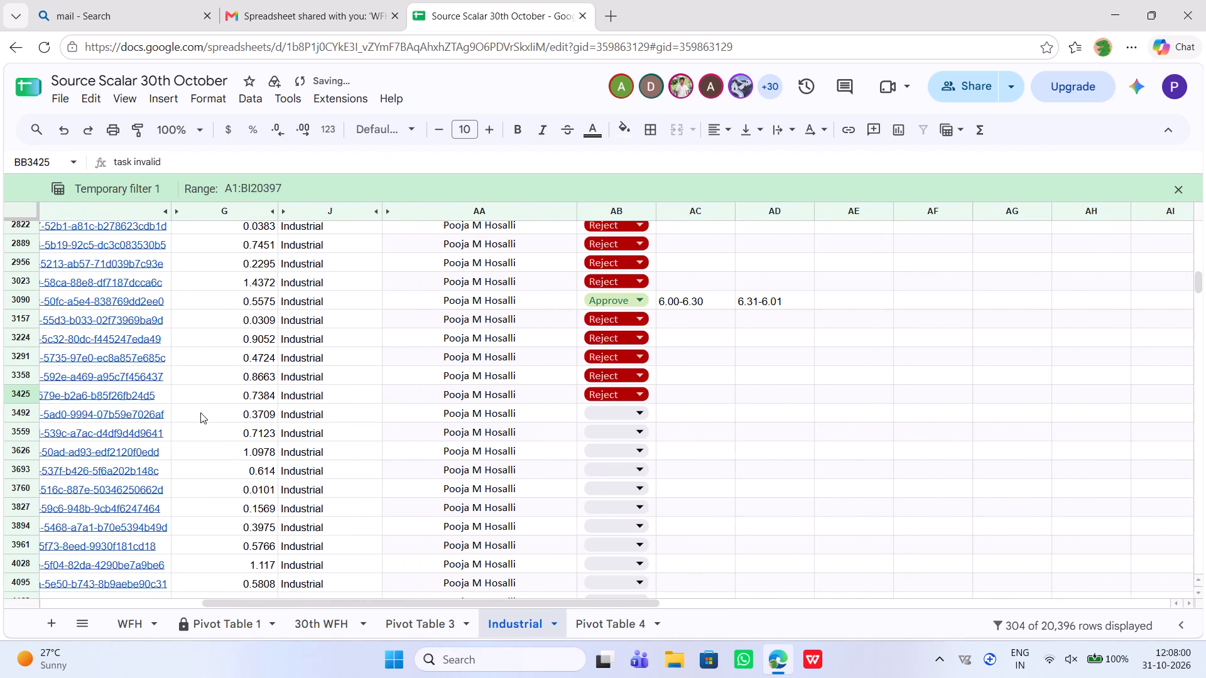
{"action": "scroll", "coordinate": [200, 412], "scroll_direction": "right", "scroll_amount": 1}
{"action": "left_click", "coordinate": [161, 411]}
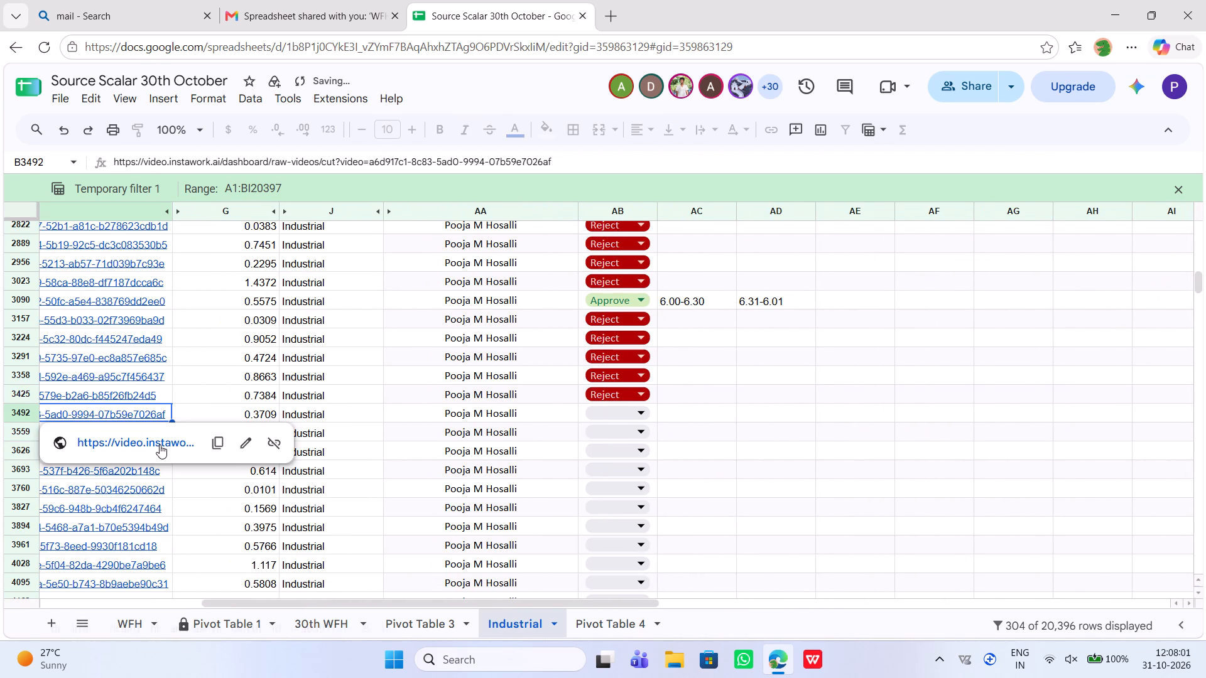
{"action": "left_click", "coordinate": [160, 444]}
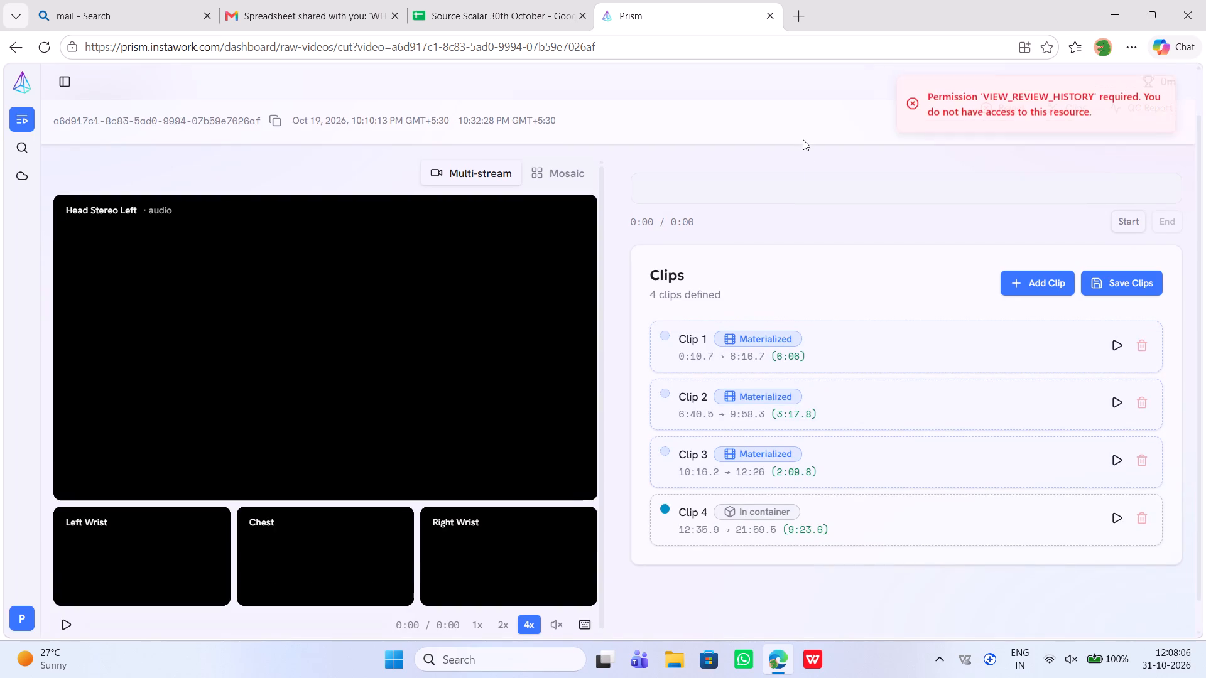
Examine row 3492's video at about 12:12, 19:10 and its end at 22:15, checking task and hand visibility.
{"action": "scroll", "coordinate": [803, 139], "scroll_direction": "down", "scroll_amount": 1}
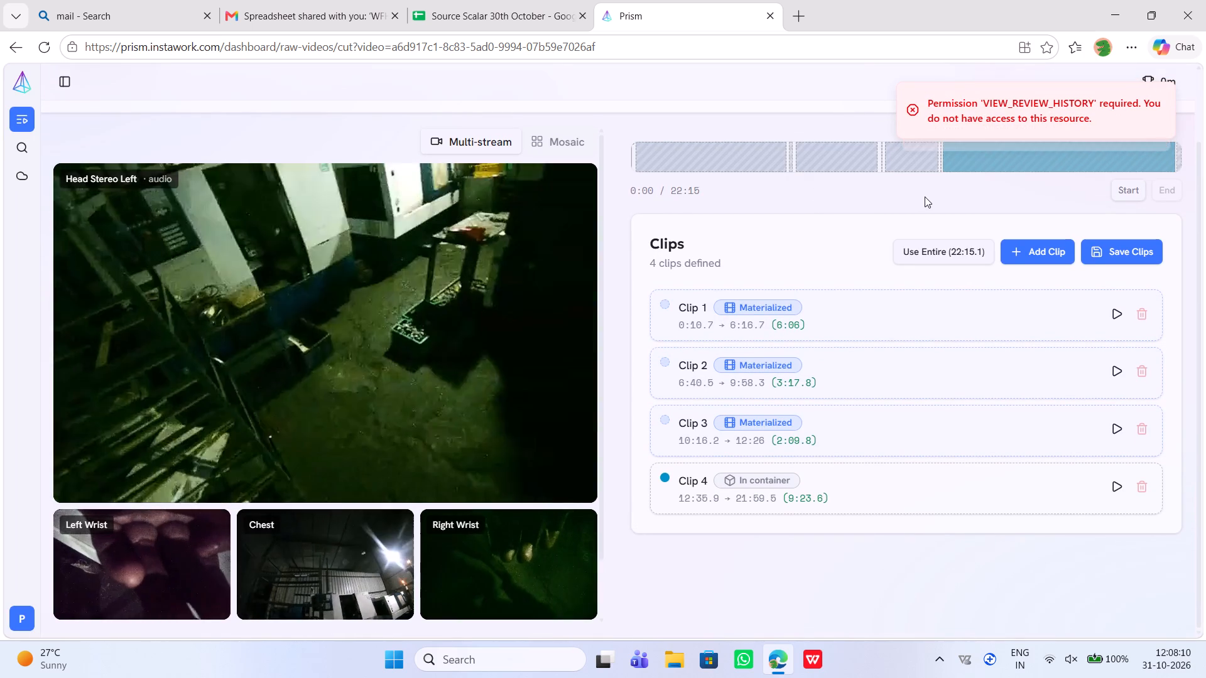
{"action": "left_click", "coordinate": [933, 168]}
{"action": "left_click", "coordinate": [1008, 203]}
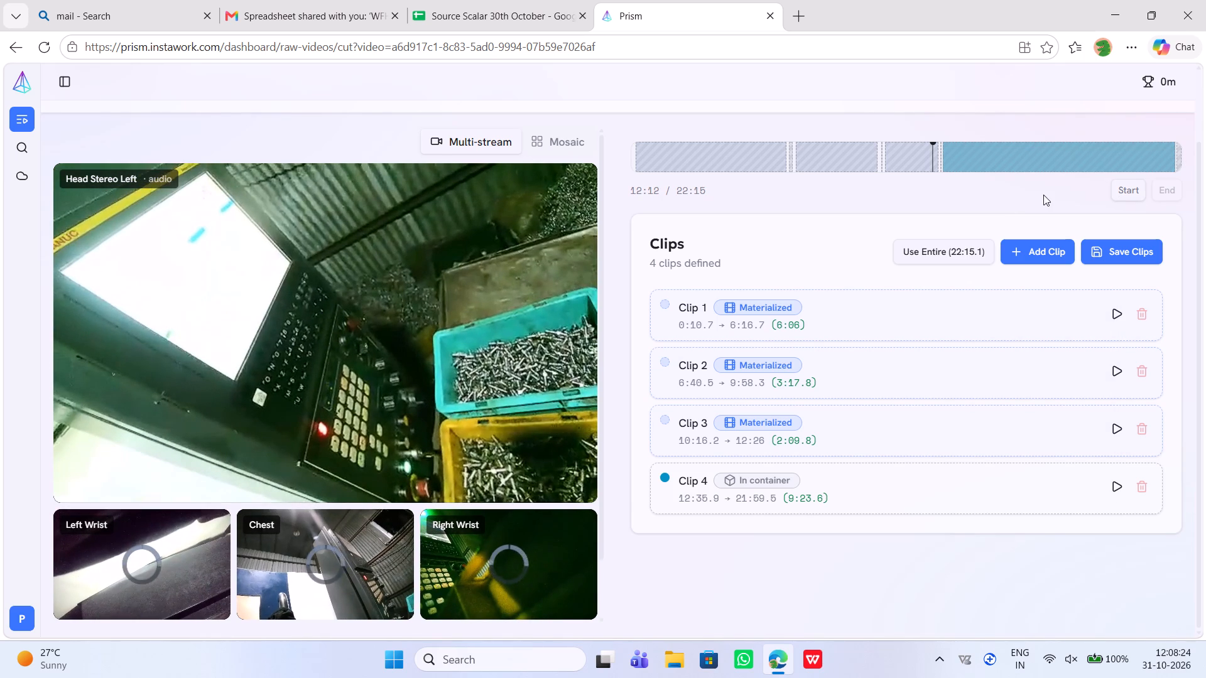
{"action": "left_click", "coordinate": [1105, 164]}
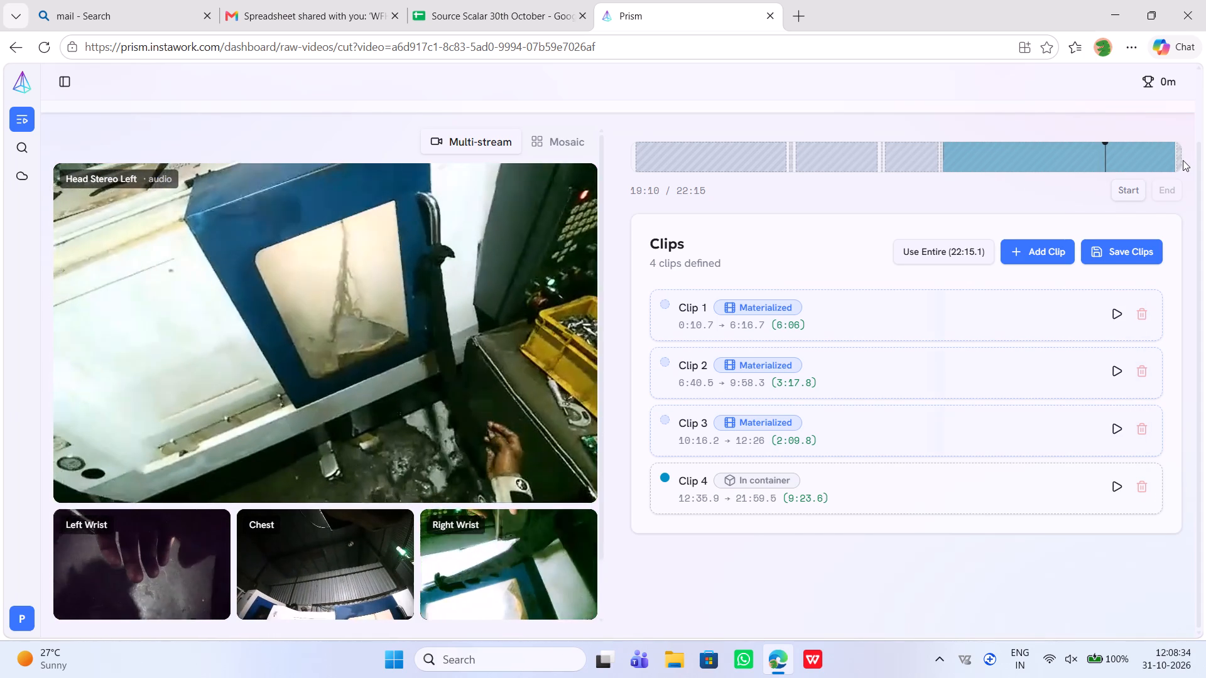
{"action": "left_click", "coordinate": [1180, 159]}
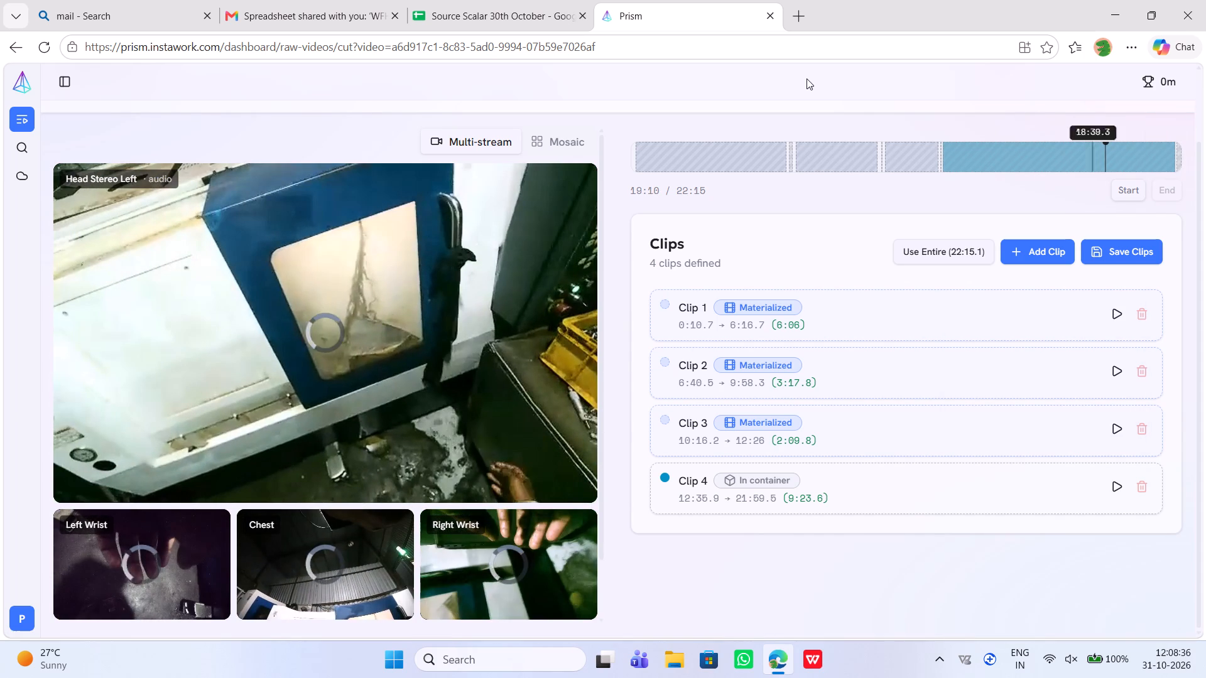
{"action": "left_click", "coordinate": [807, 78]}
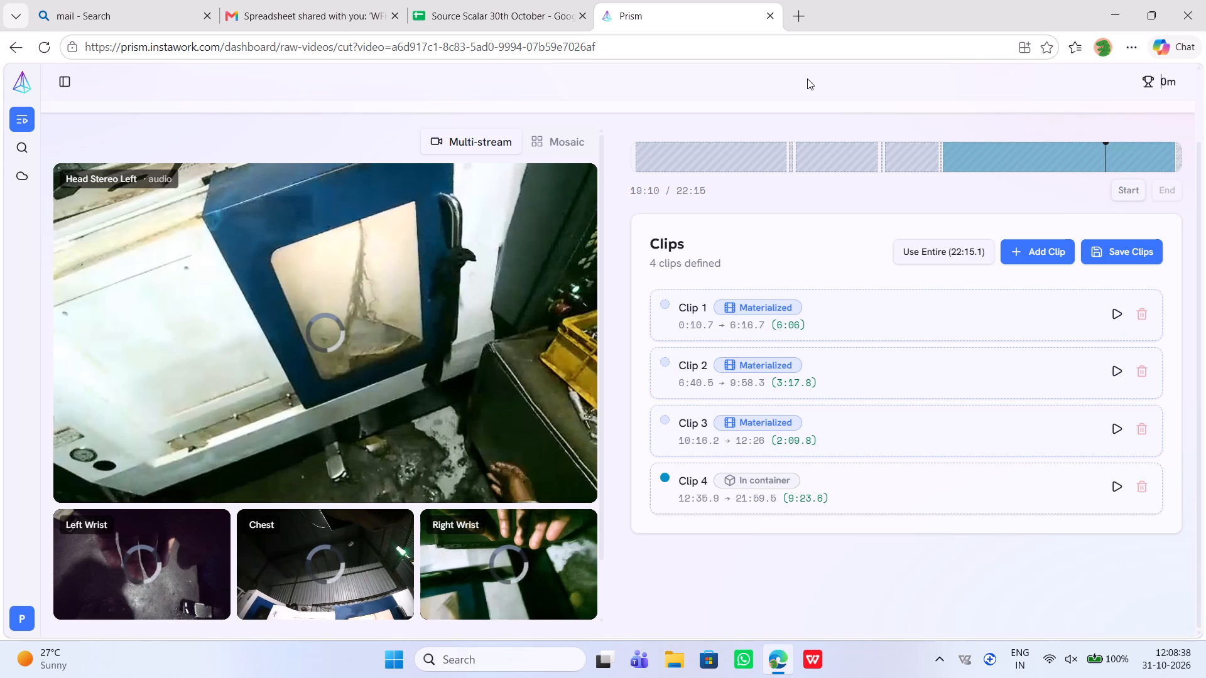
{"action": "left_click", "coordinate": [728, 83]}
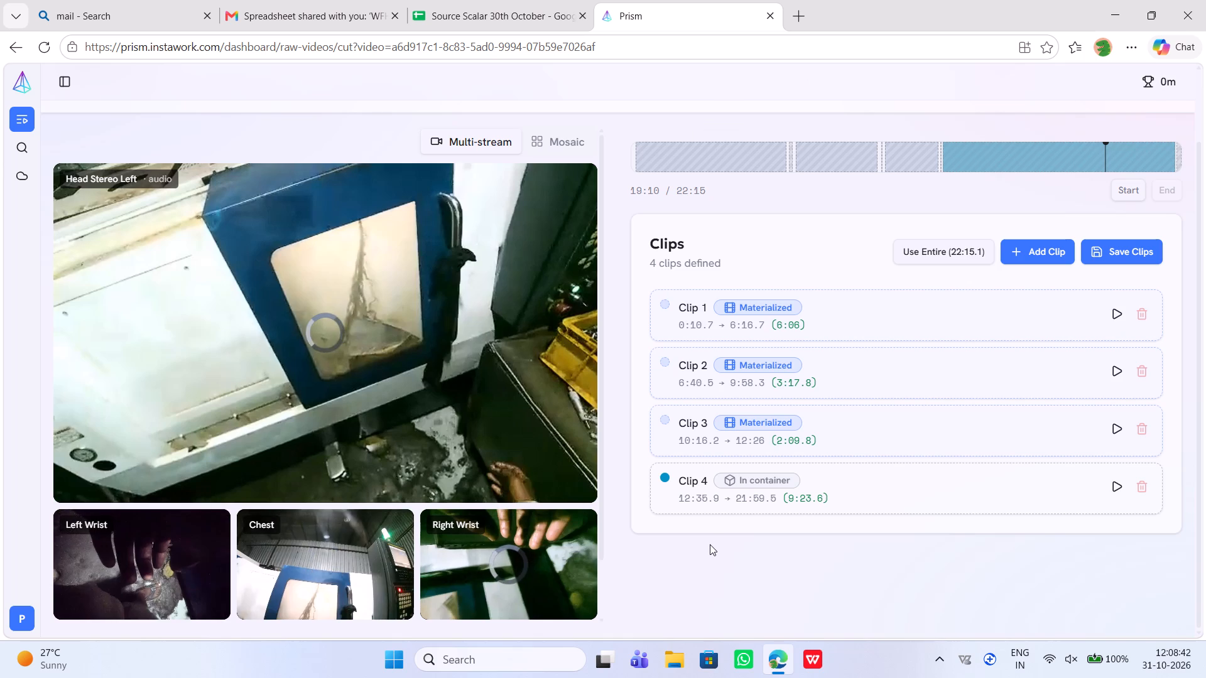
{"action": "left_click", "coordinate": [710, 559]}
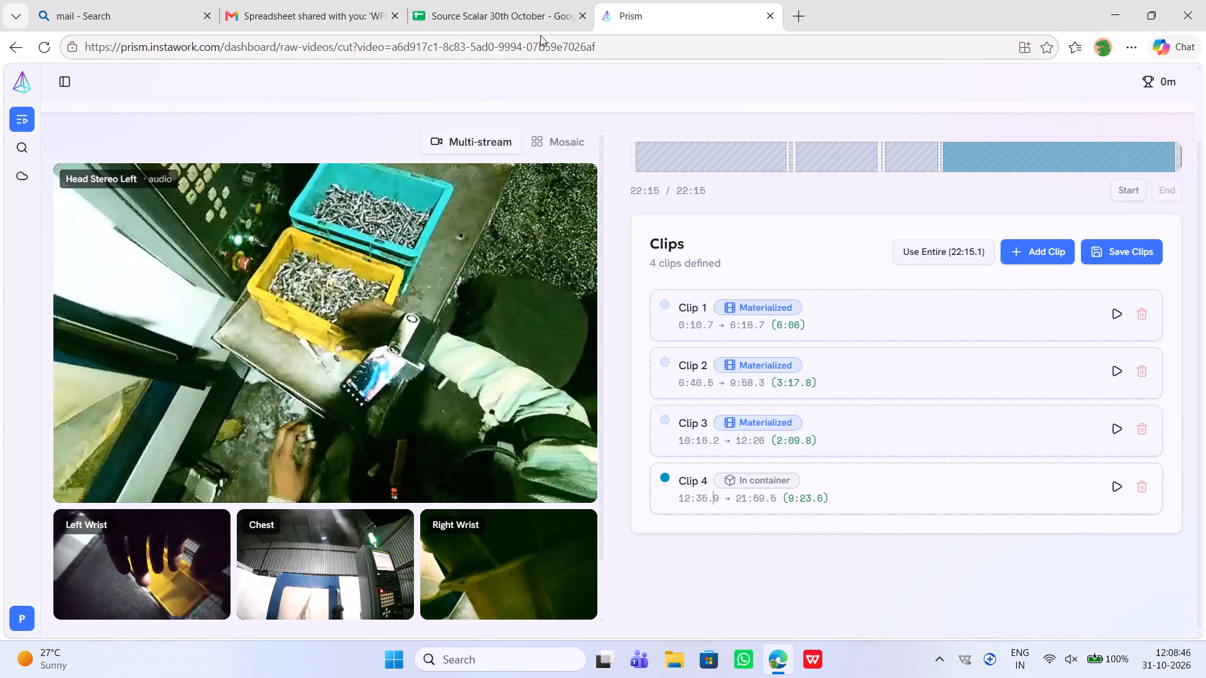
Return to the spreadsheet and set row 3492's decision in column AB to Reject.
{"action": "left_click", "coordinate": [540, 28]}
{"action": "left_click", "coordinate": [598, 415]}
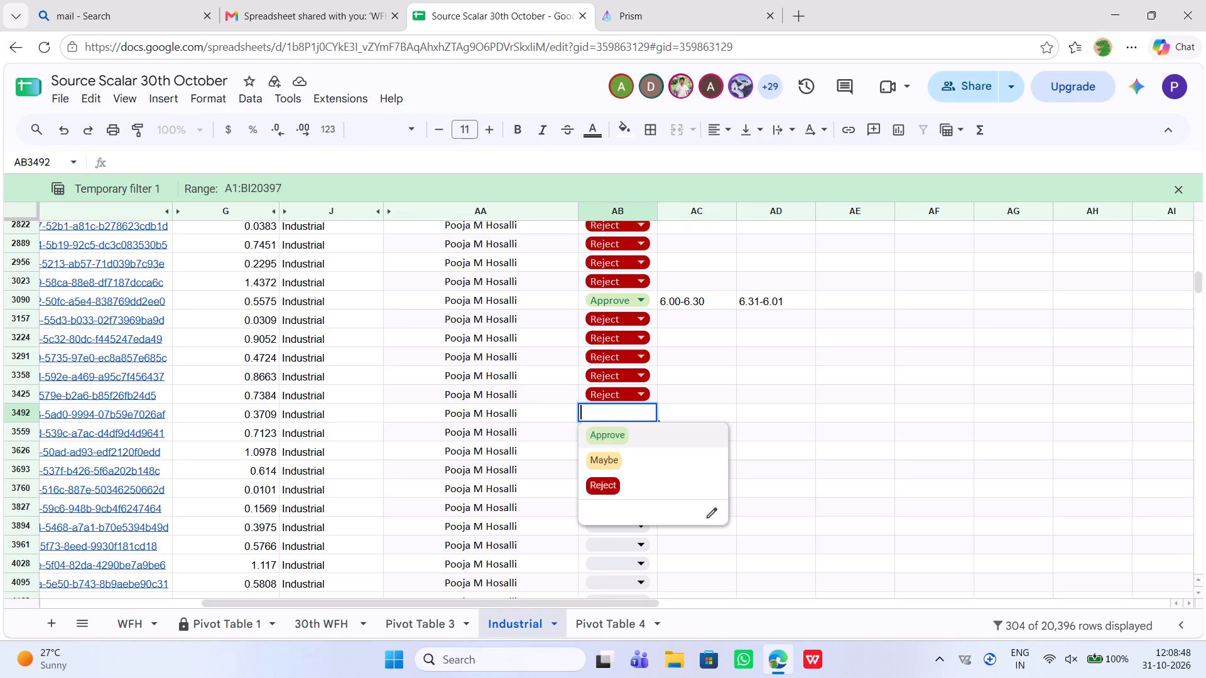
{"action": "left_click", "coordinate": [629, 487]}
Set the reason in column AY for row 3492 to Hands out of frame.
{"action": "scroll", "coordinate": [714, 479], "scroll_direction": "left", "scroll_amount": 3}
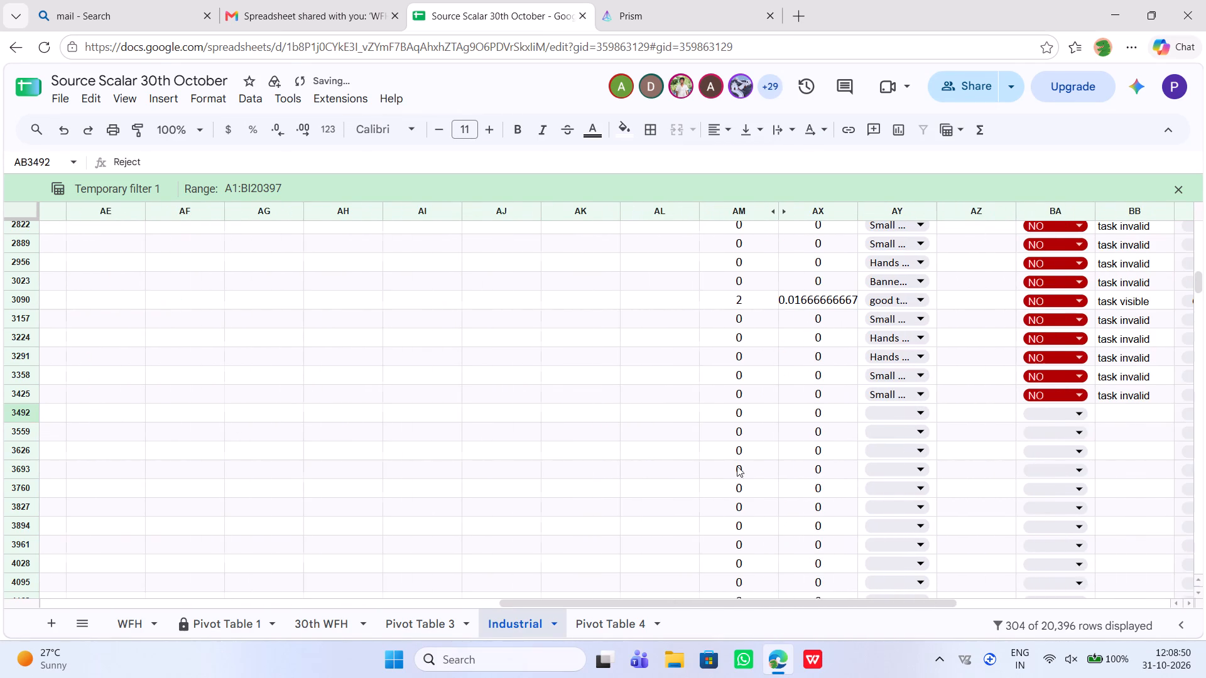
{"action": "left_click", "coordinate": [858, 418]}
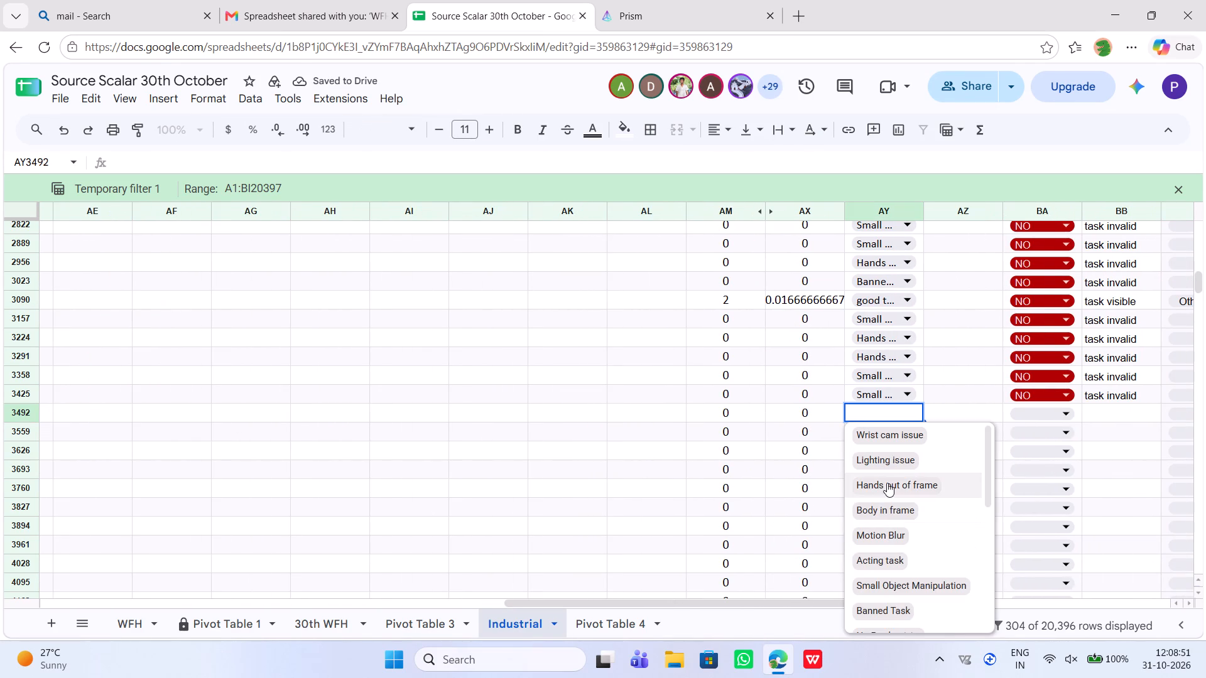
{"action": "left_click", "coordinate": [887, 483]}
Set column BA for row 3492 to NO and enter the comment "task invalid" in column BB.
{"action": "left_click", "coordinate": [1037, 416]}
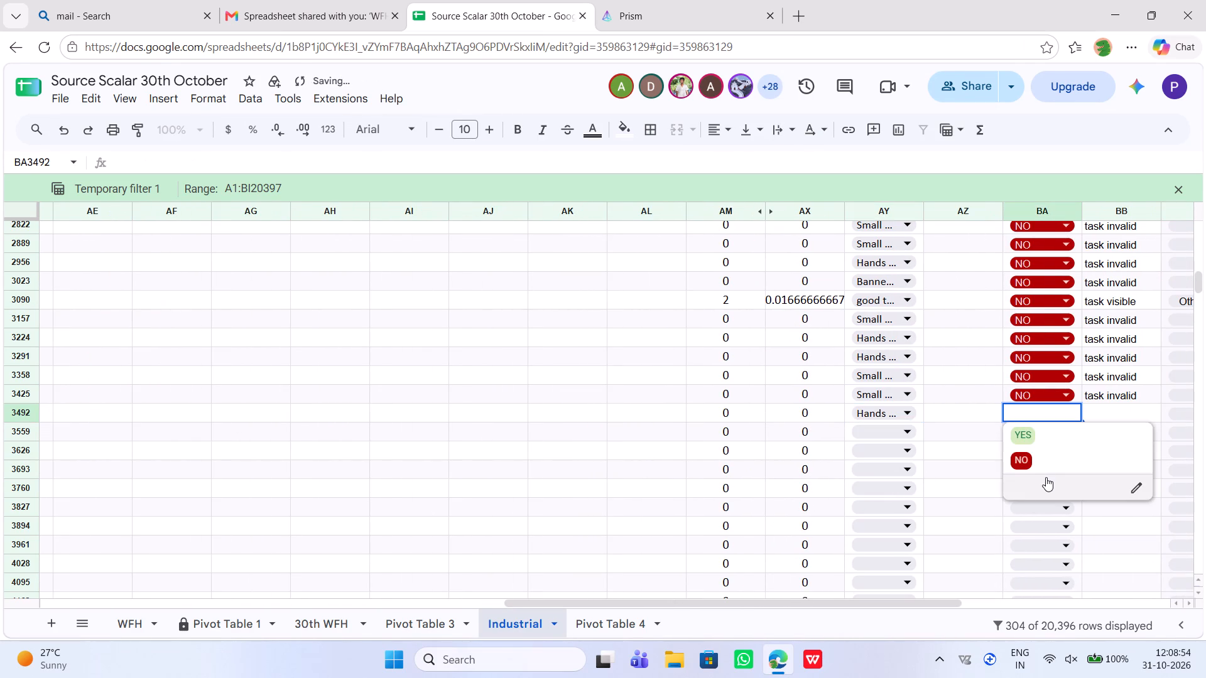
{"action": "left_click", "coordinate": [1046, 467]}
{"action": "left_click", "coordinate": [1099, 417]}
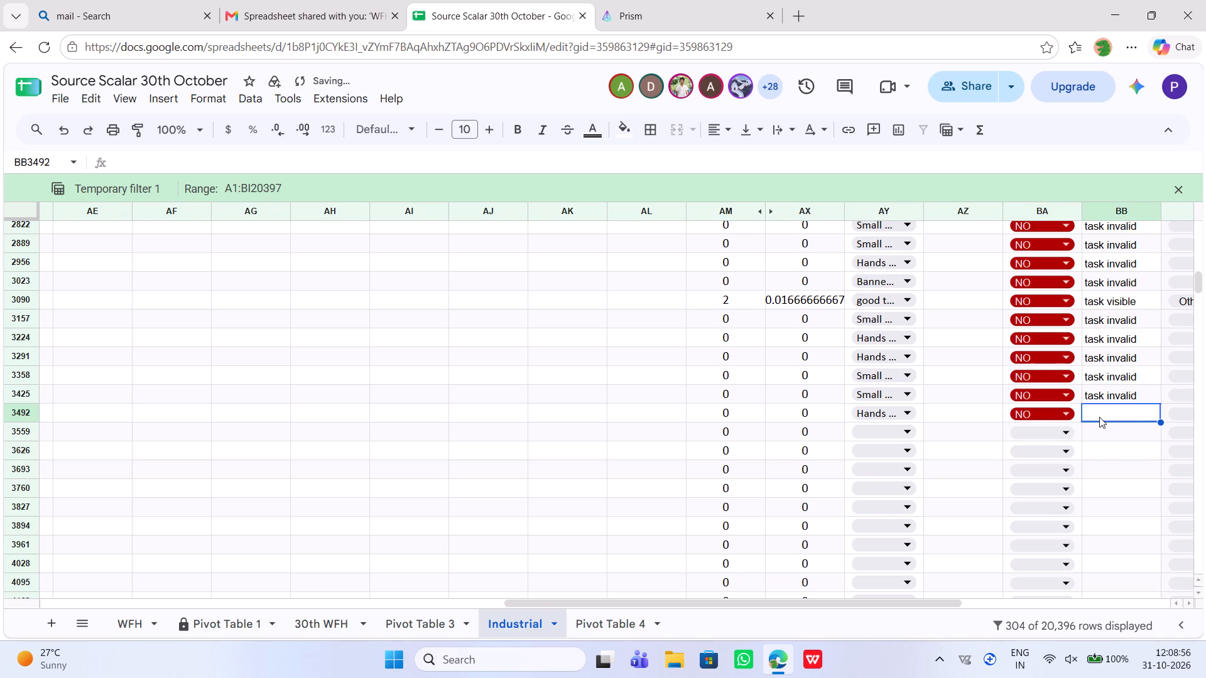
{"action": "key", "text": "ctrl+v"}
Close the Prism page of row 3492's video.
{"action": "scroll", "coordinate": [406, 449], "scroll_direction": "right", "scroll_amount": 3}
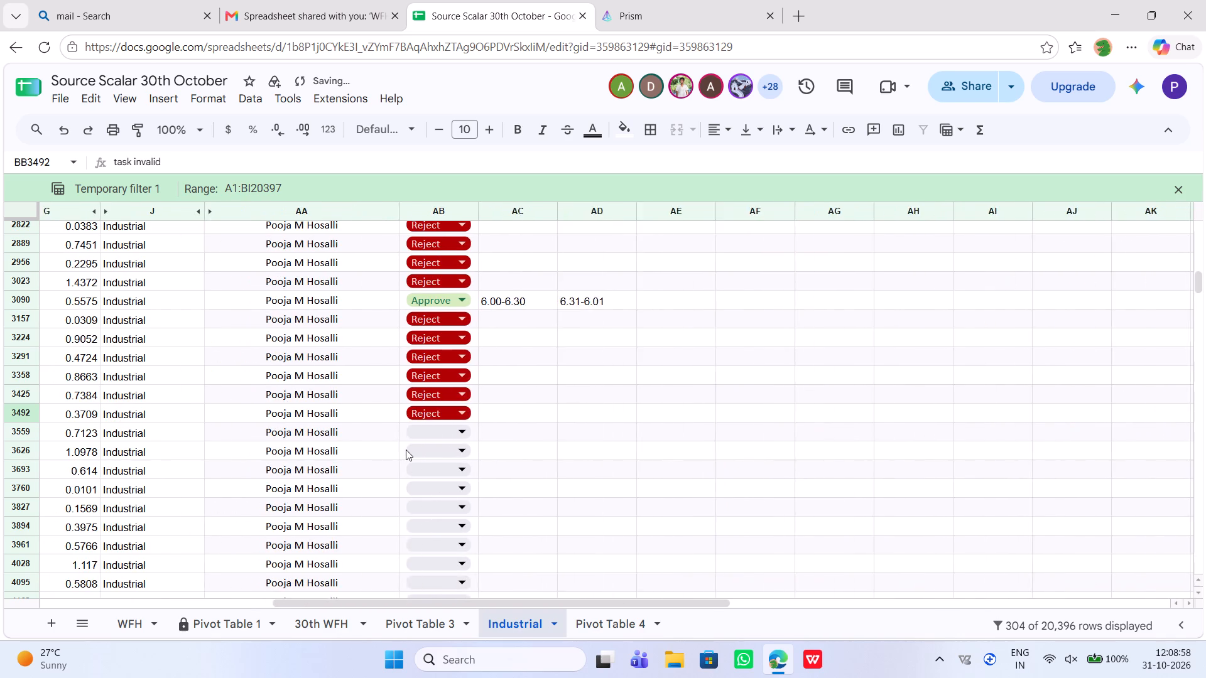
{"action": "scroll", "coordinate": [406, 449], "scroll_direction": "right", "scroll_amount": 3}
{"action": "left_click", "coordinate": [707, 18]}
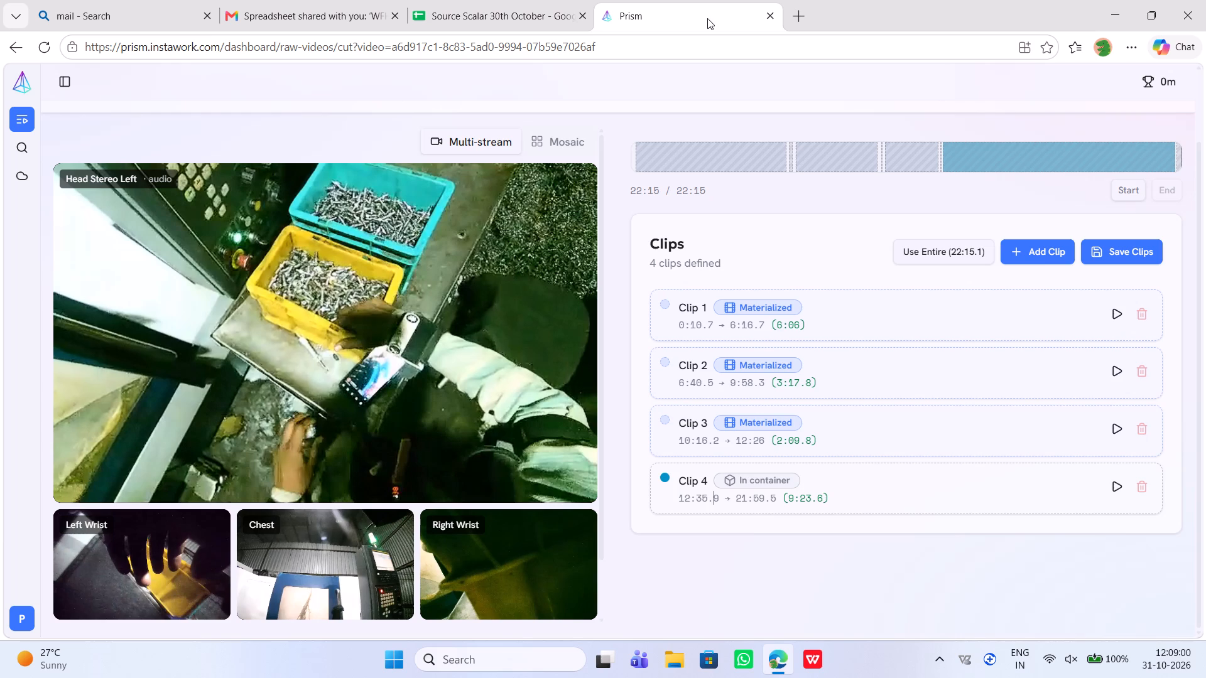
{"action": "left_click", "coordinate": [770, 16]}
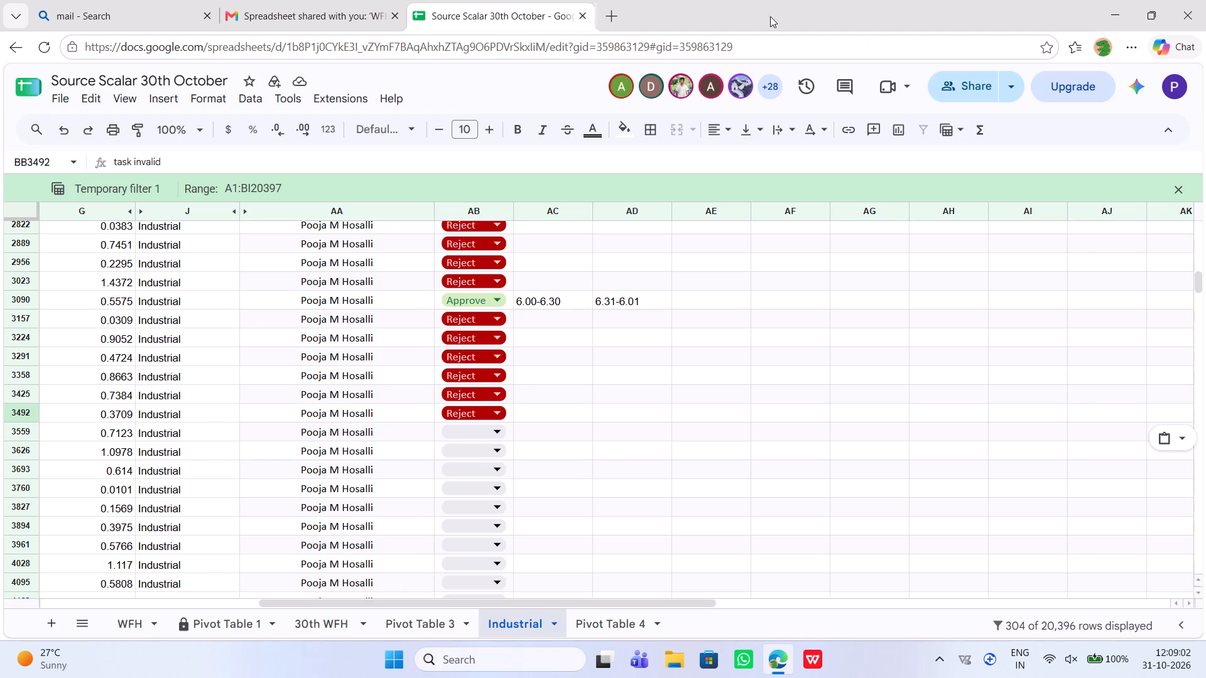
Check the per-reviewer summary in the Pivot Table 4 sheet, then return to the Industrial sheet.
{"action": "scroll", "coordinate": [682, 323], "scroll_direction": "right", "scroll_amount": 1}
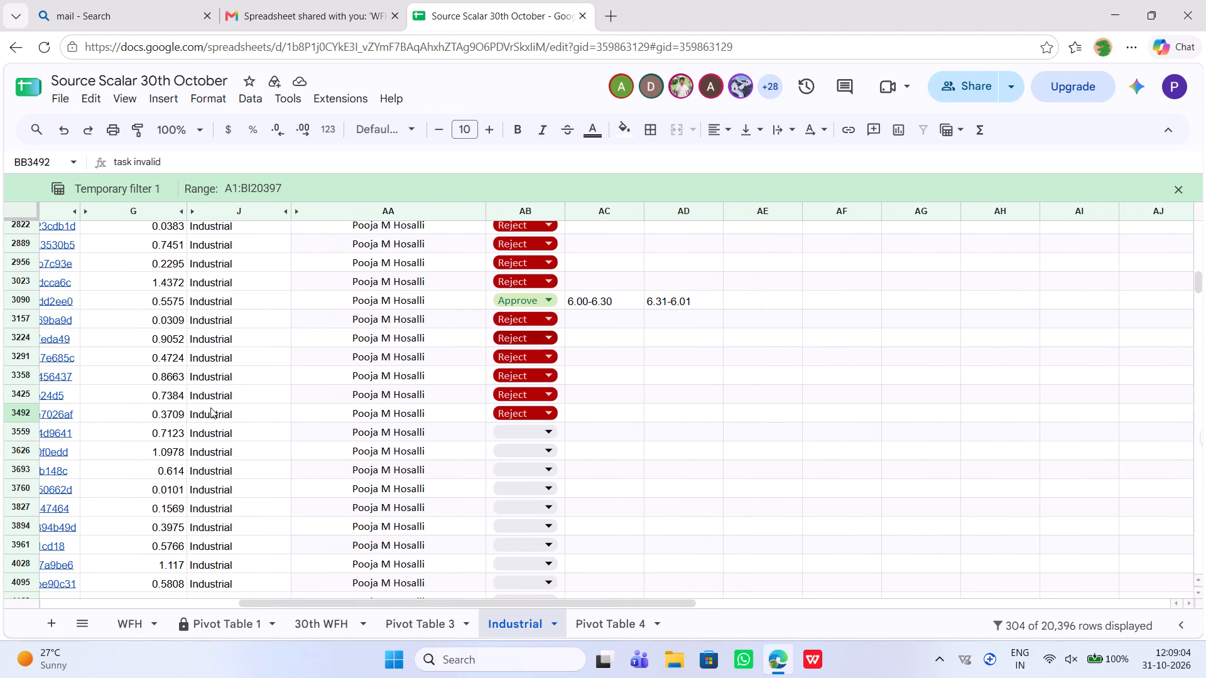
{"action": "scroll", "coordinate": [210, 407], "scroll_direction": "down", "scroll_amount": 2}
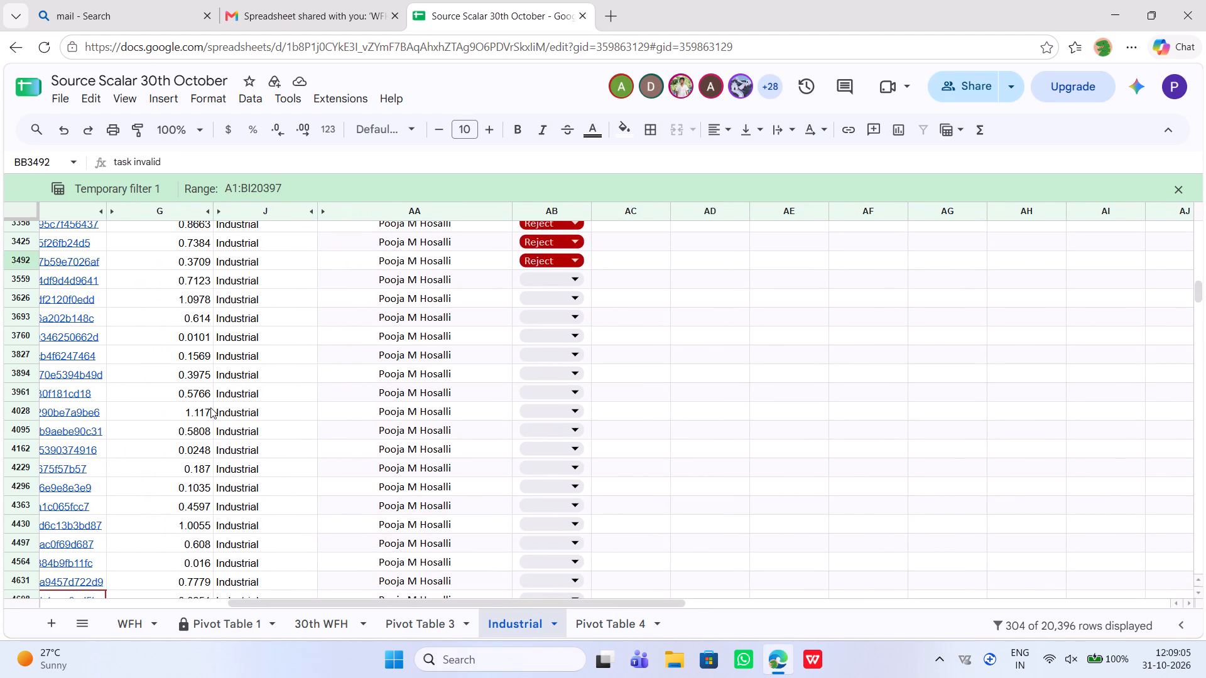
{"action": "left_click", "coordinate": [589, 627]}
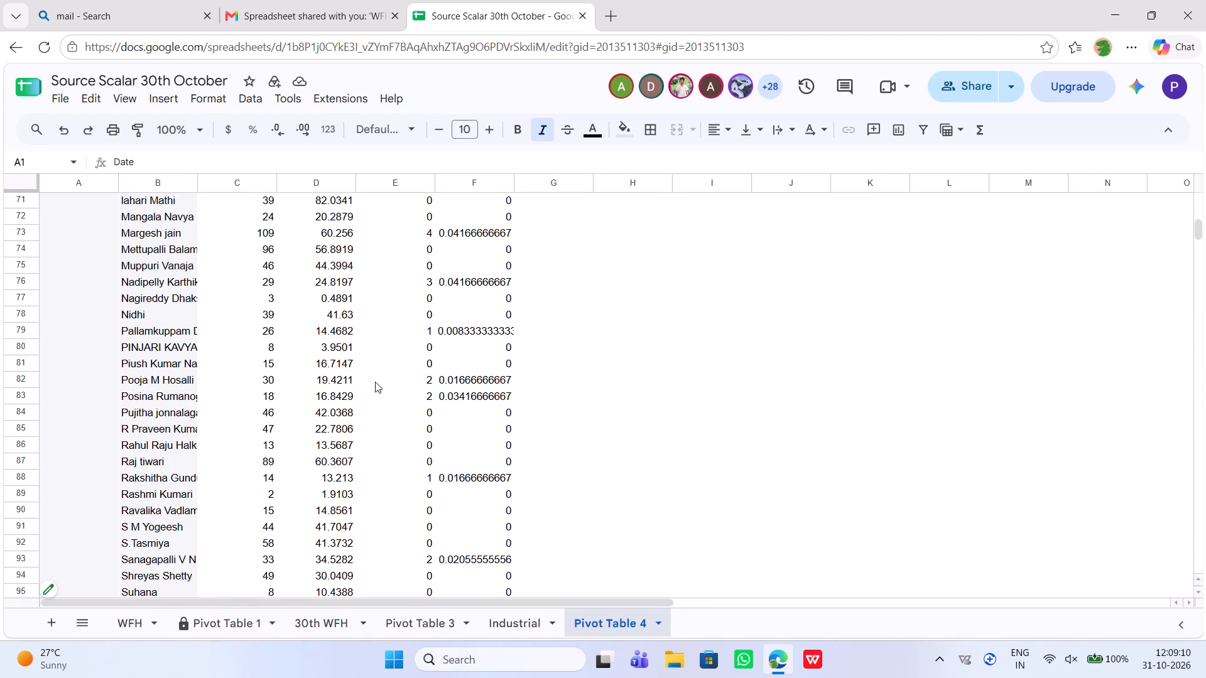
{"action": "left_click", "coordinate": [514, 615]}
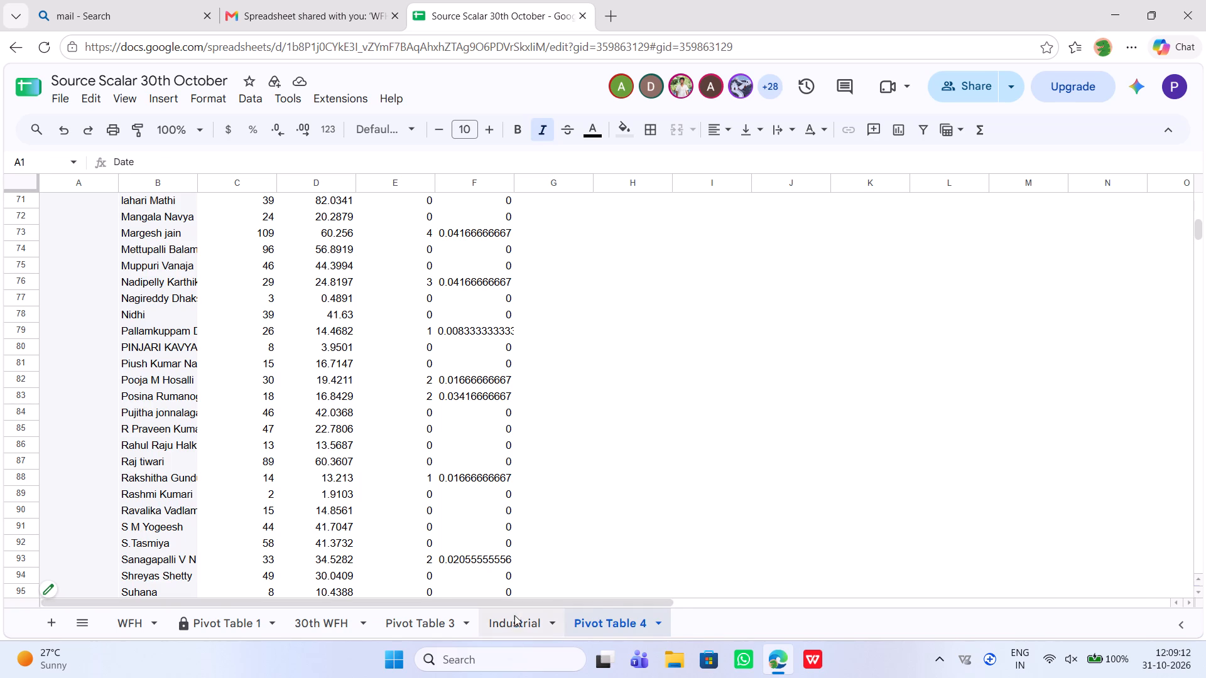
Open the video link of row 3559 from the spreadsheet in Prism.
{"action": "left_click", "coordinate": [88, 276]}
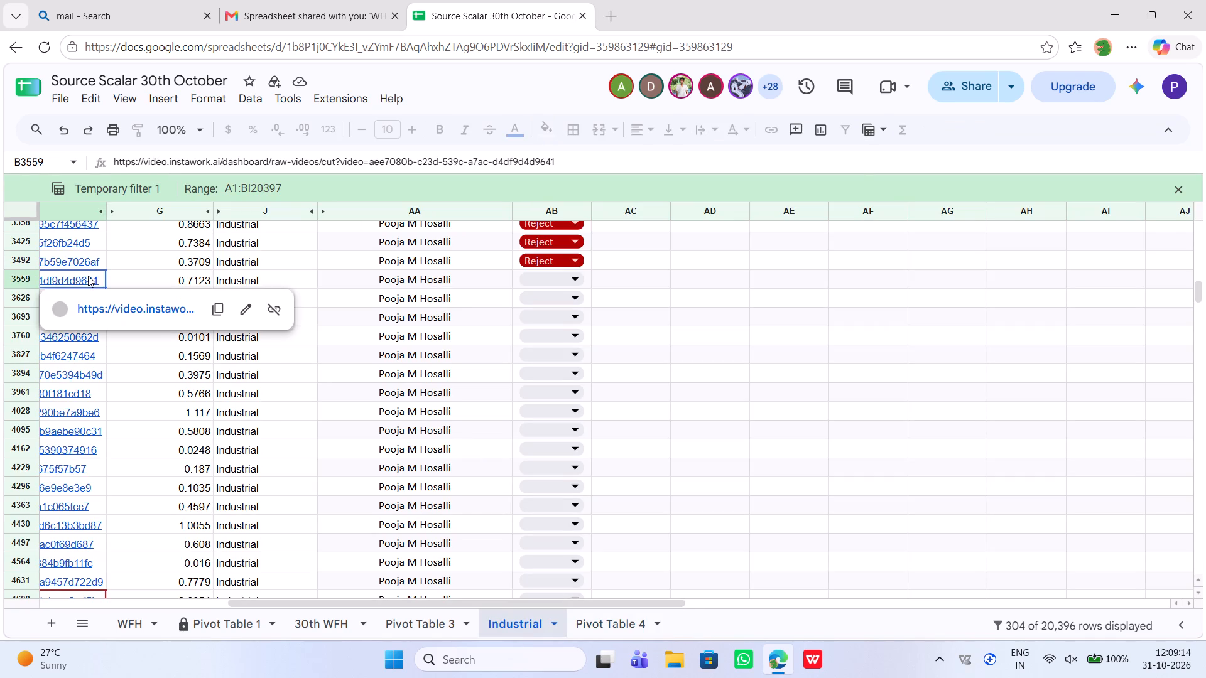
{"action": "left_click", "coordinate": [116, 308]}
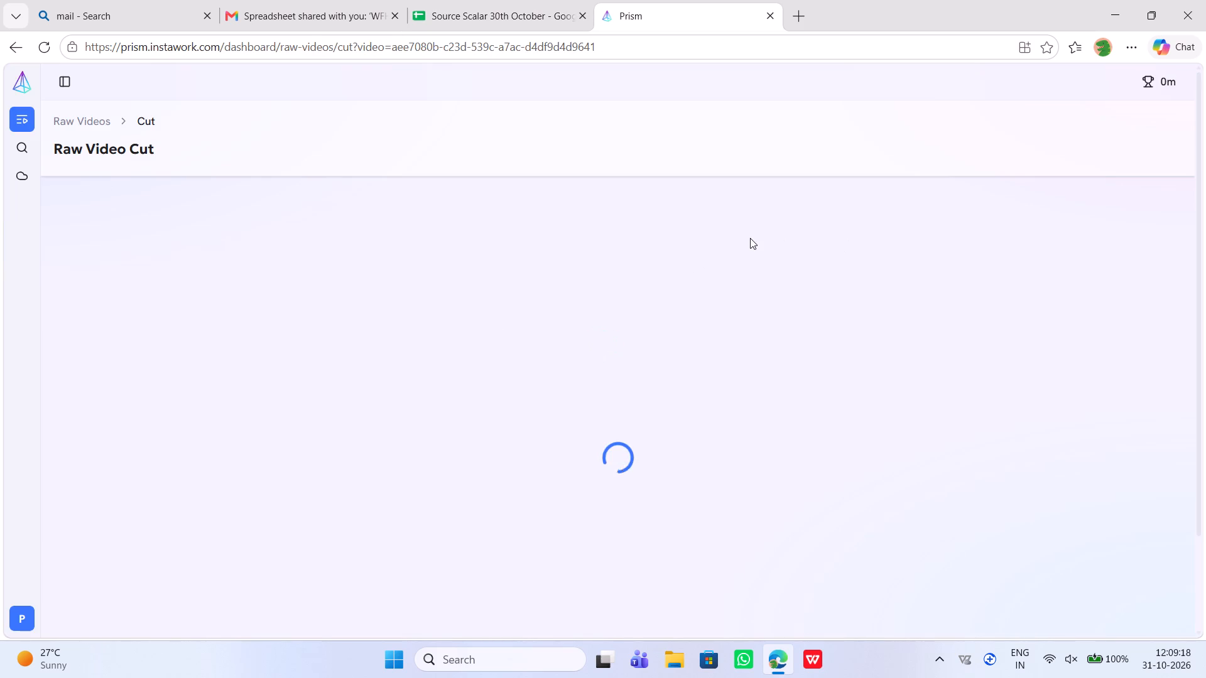
Examine row 3559's video at about 14:25, shortly after Clip 4, and from 42:35 to its end.
{"action": "scroll", "coordinate": [722, 137], "scroll_direction": "down", "scroll_amount": 1}
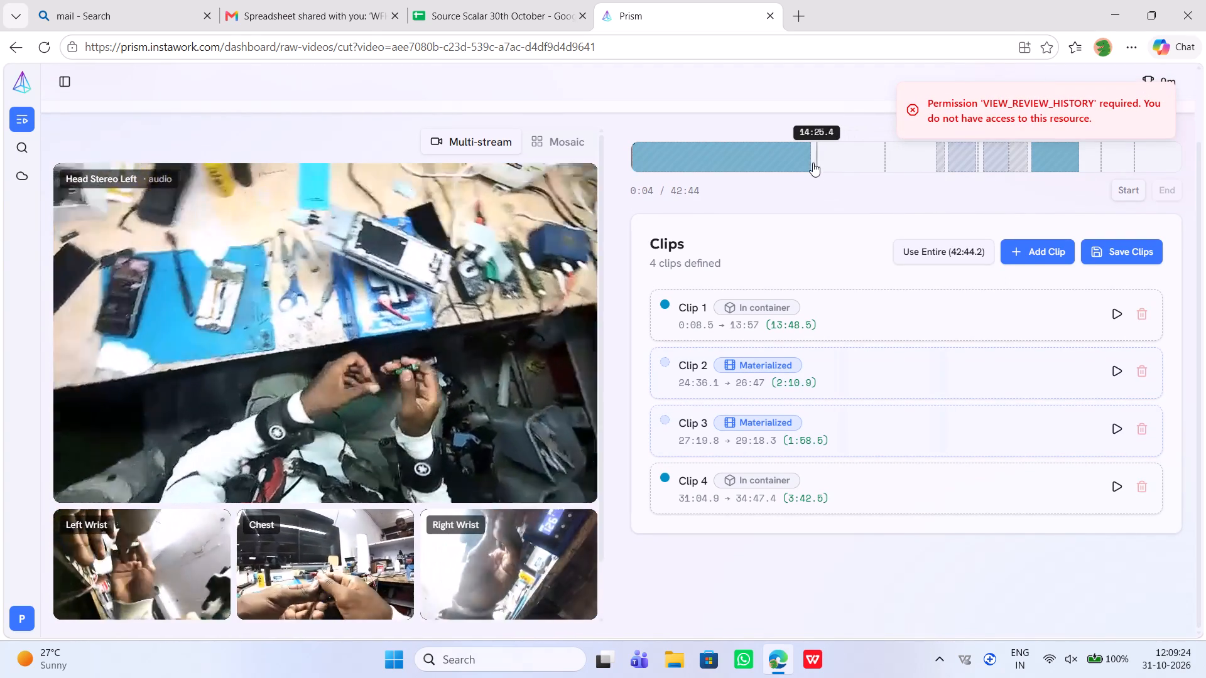
{"action": "left_click", "coordinate": [815, 163]}
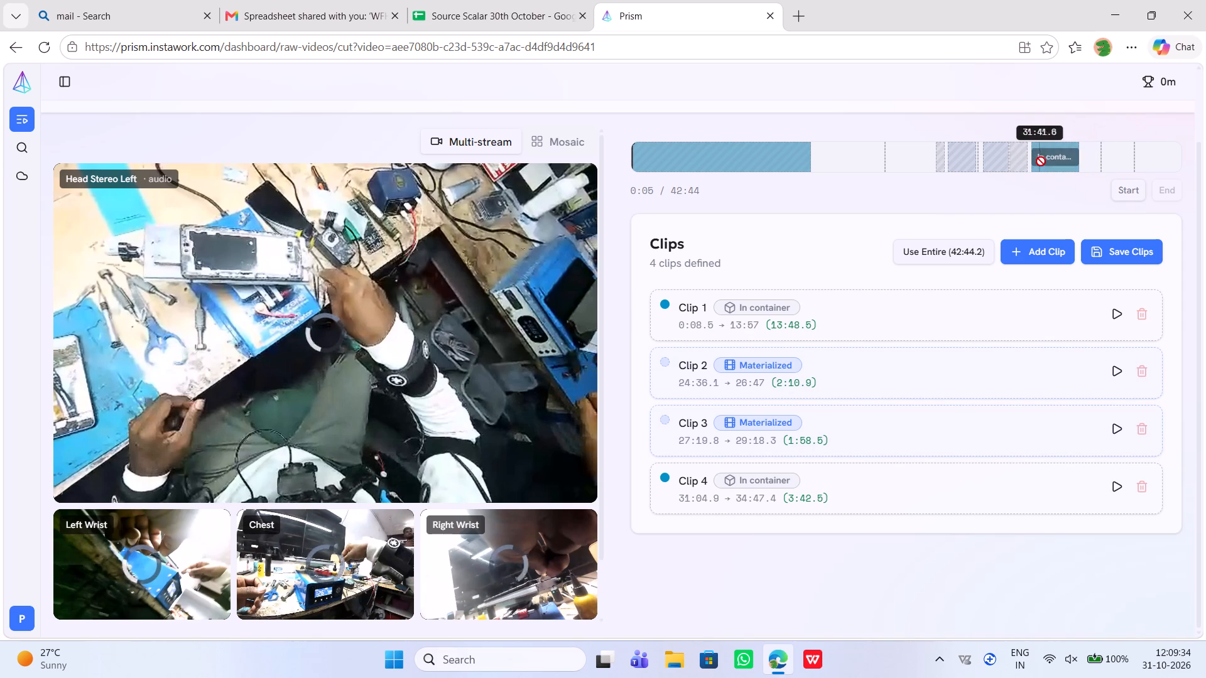
{"action": "left_click", "coordinate": [1094, 161]}
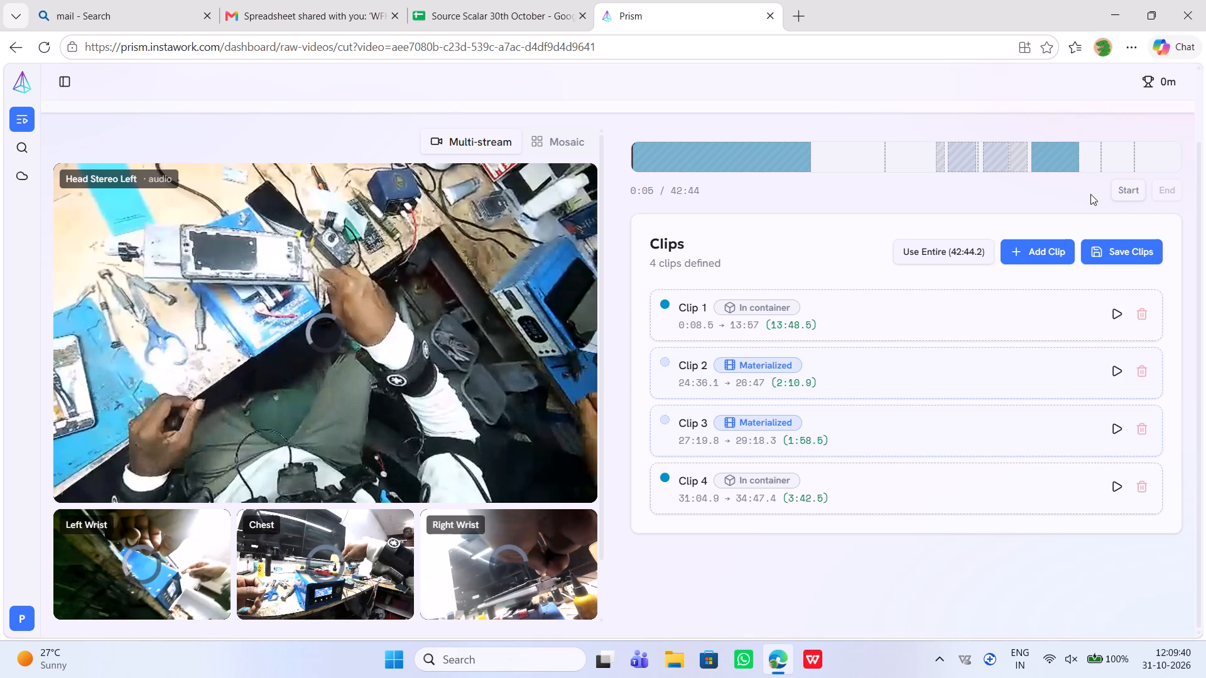
{"action": "left_click", "coordinate": [1180, 161]}
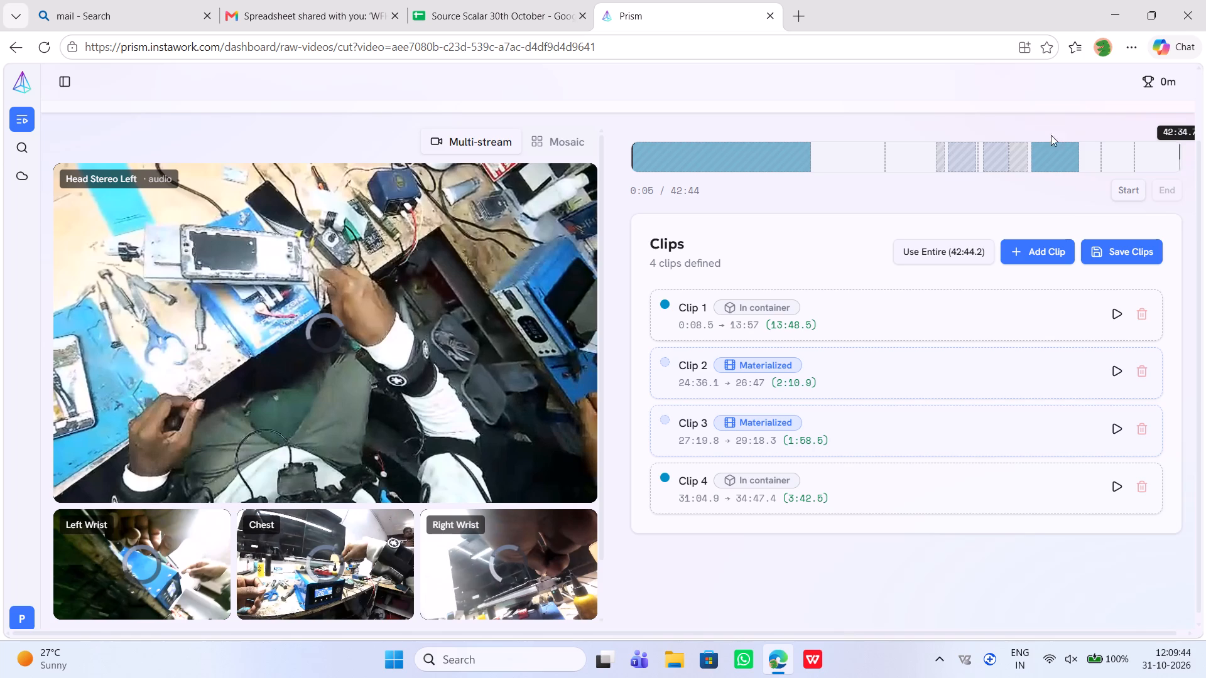
{"action": "left_click", "coordinate": [927, 100]}
{"action": "scroll", "coordinate": [927, 100], "scroll_direction": "down", "scroll_amount": 1}
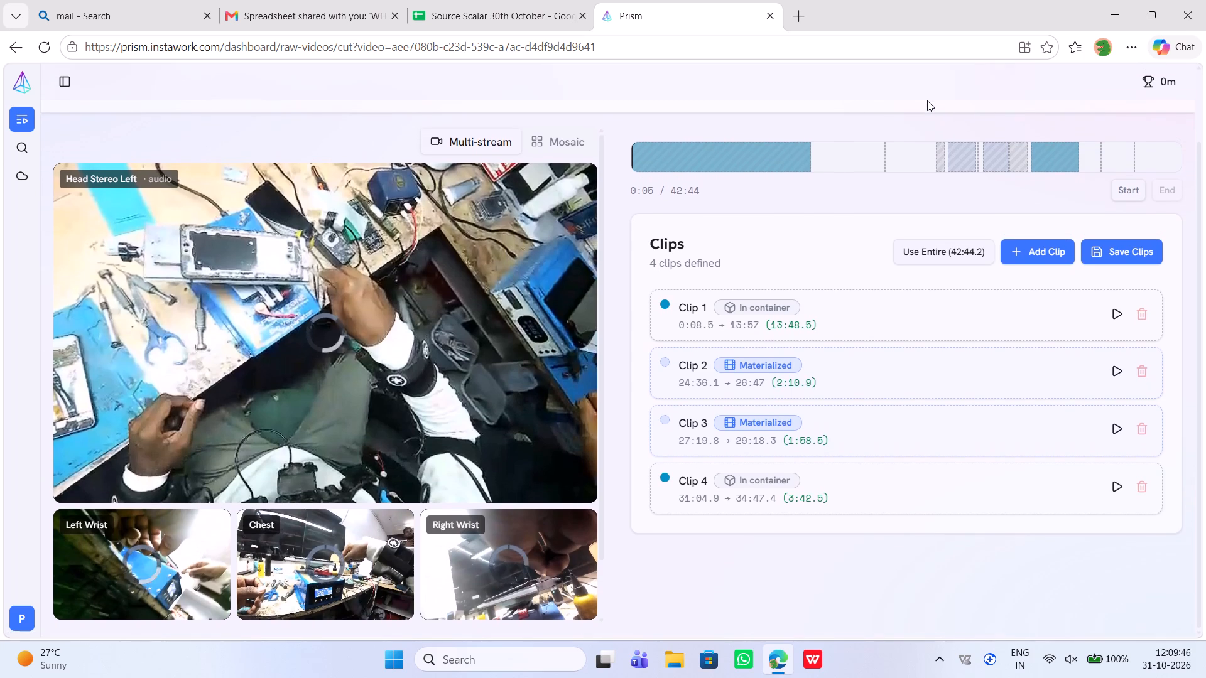
{"action": "left_click", "coordinate": [818, 187]}
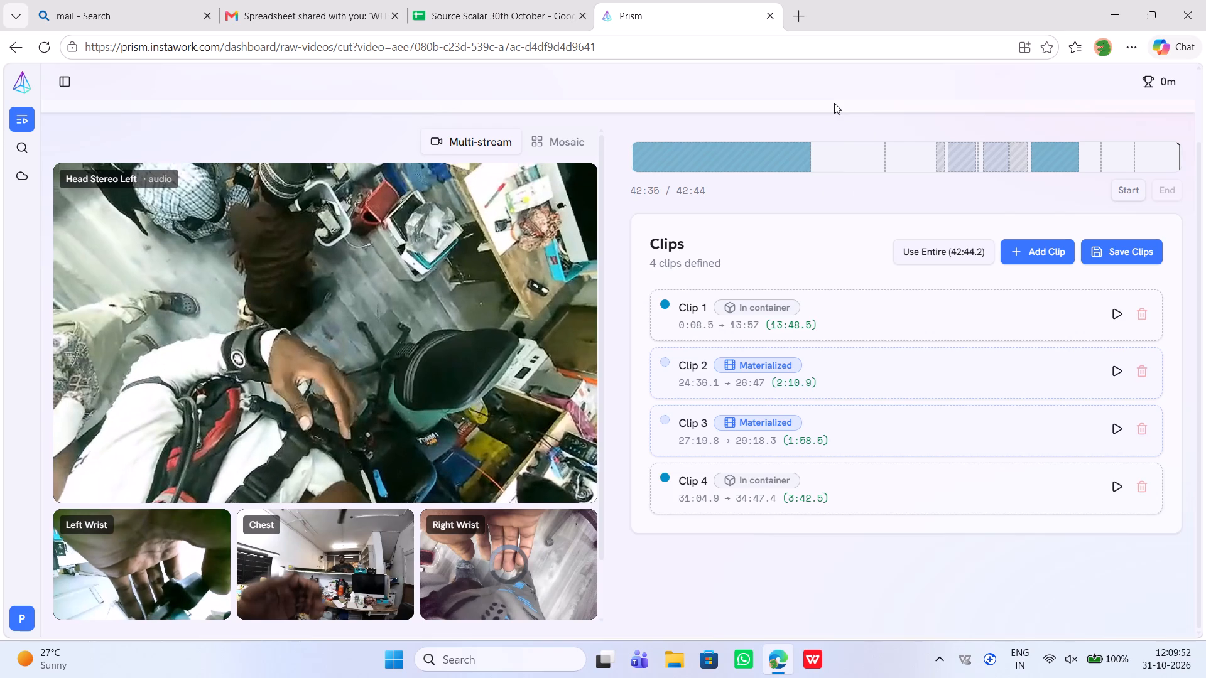
{"action": "scroll", "coordinate": [834, 104], "scroll_direction": "down", "scroll_amount": 1}
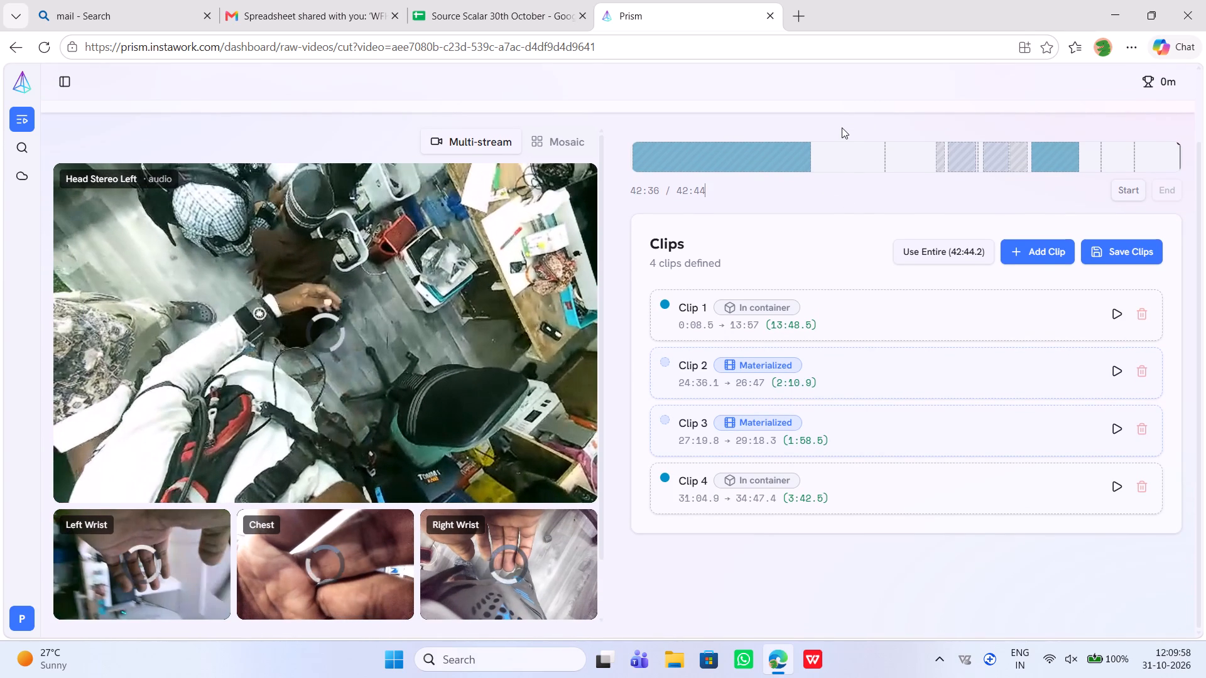
{"action": "scroll", "coordinate": [842, 127], "scroll_direction": "down", "scroll_amount": 1}
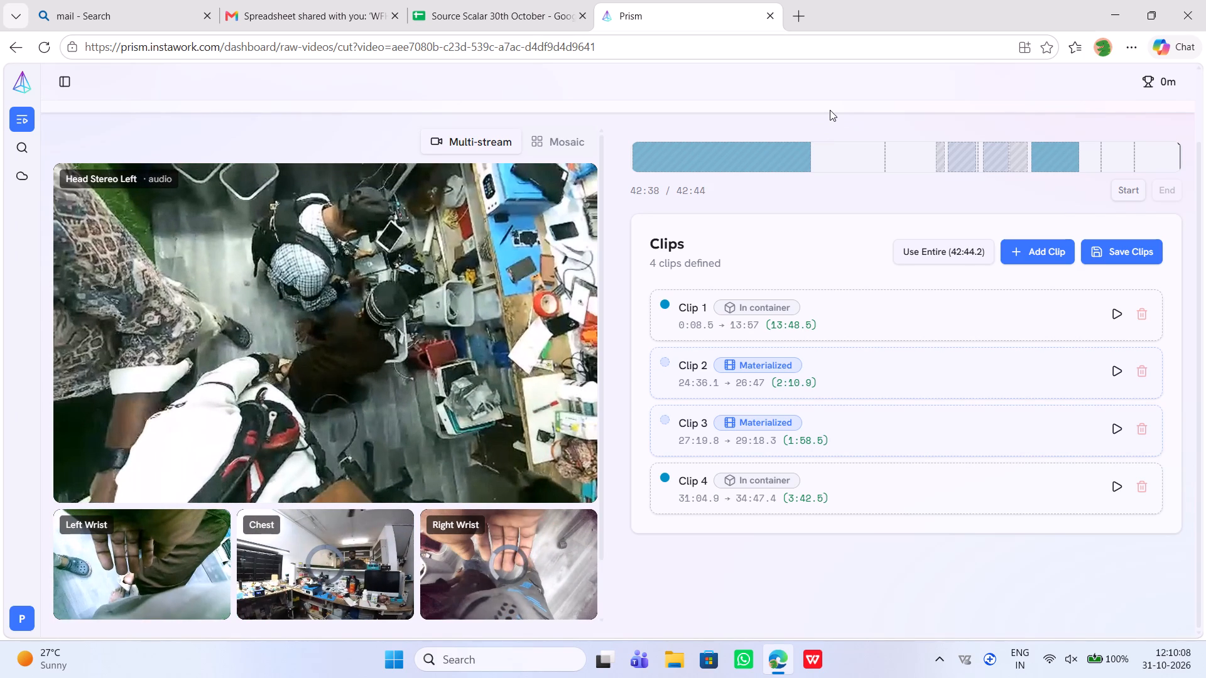
{"action": "scroll", "coordinate": [830, 110], "scroll_direction": "down", "scroll_amount": 1}
{"action": "scroll", "coordinate": [832, 164], "scroll_direction": "down", "scroll_amount": 1}
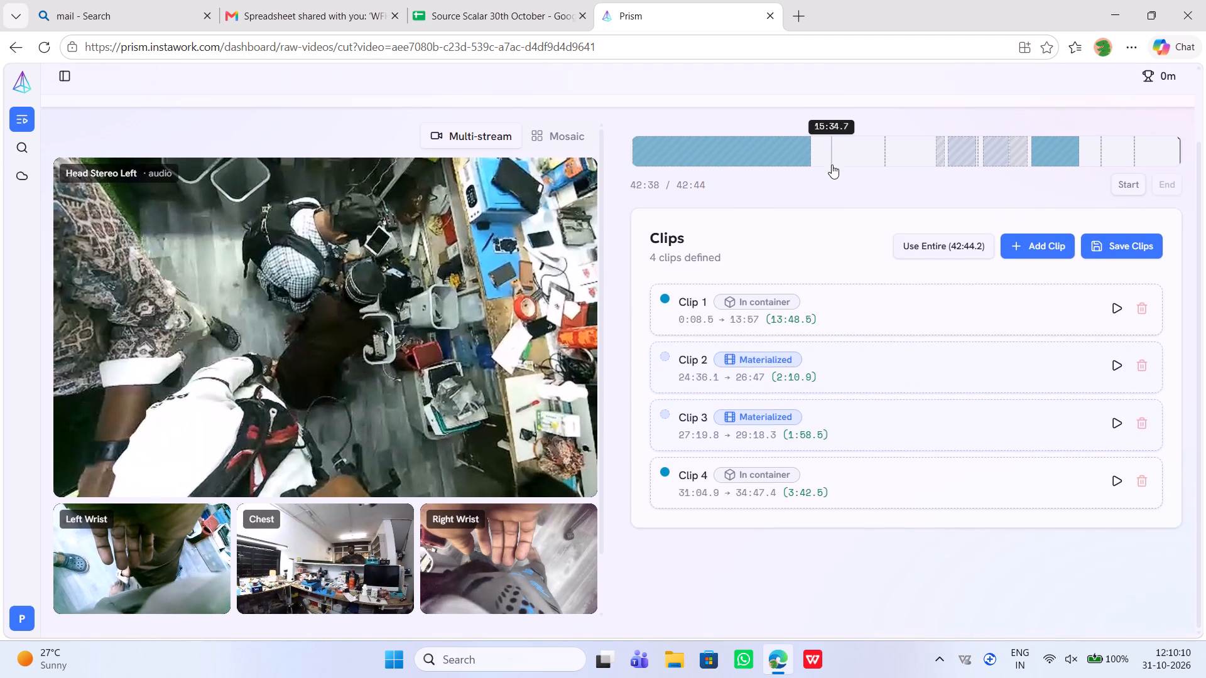
{"action": "scroll", "coordinate": [832, 164], "scroll_direction": "down", "scroll_amount": 1}
{"action": "scroll", "coordinate": [849, 94], "scroll_direction": "down", "scroll_amount": 1}
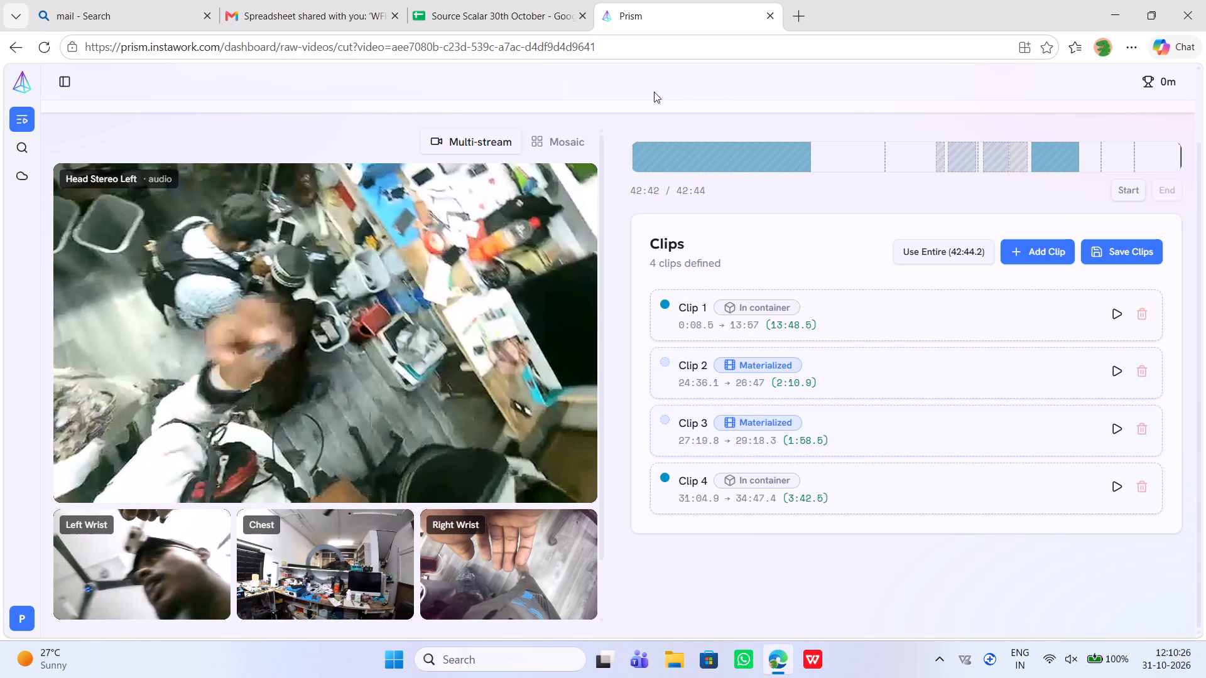
{"action": "scroll", "coordinate": [650, 117], "scroll_direction": "down", "scroll_amount": 1}
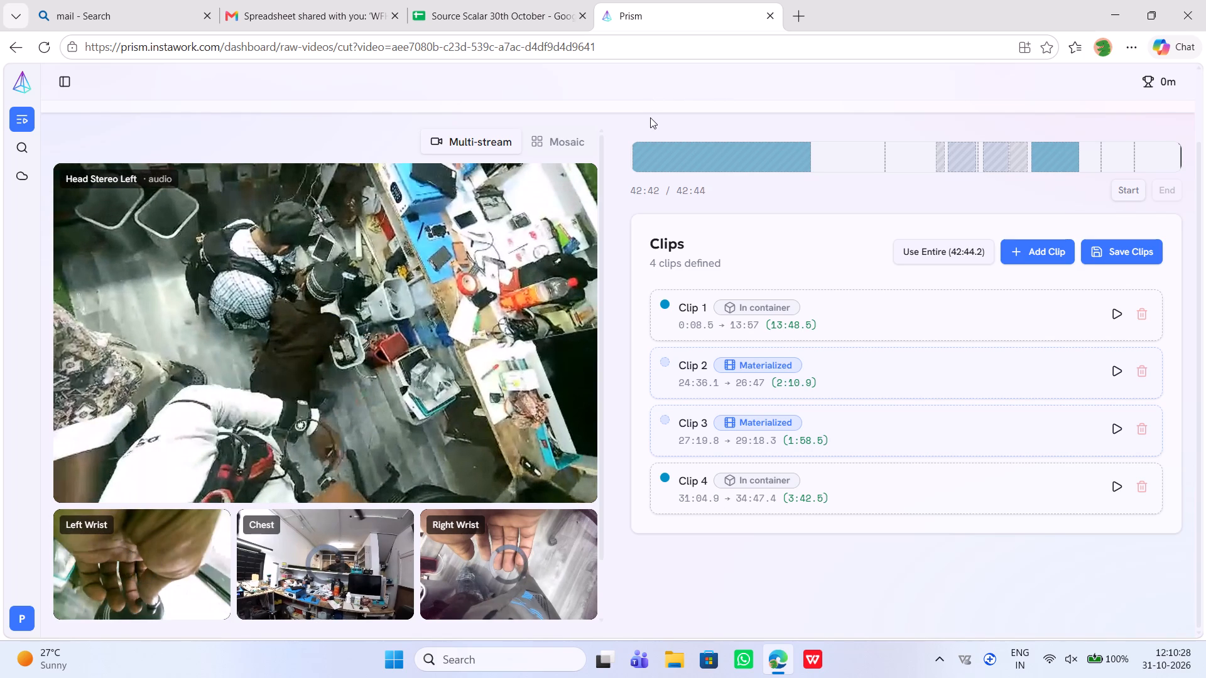
{"action": "scroll", "coordinate": [650, 117], "scroll_direction": "down", "scroll_amount": 1}
{"action": "scroll", "coordinate": [516, 445], "scroll_direction": "down", "scroll_amount": 1}
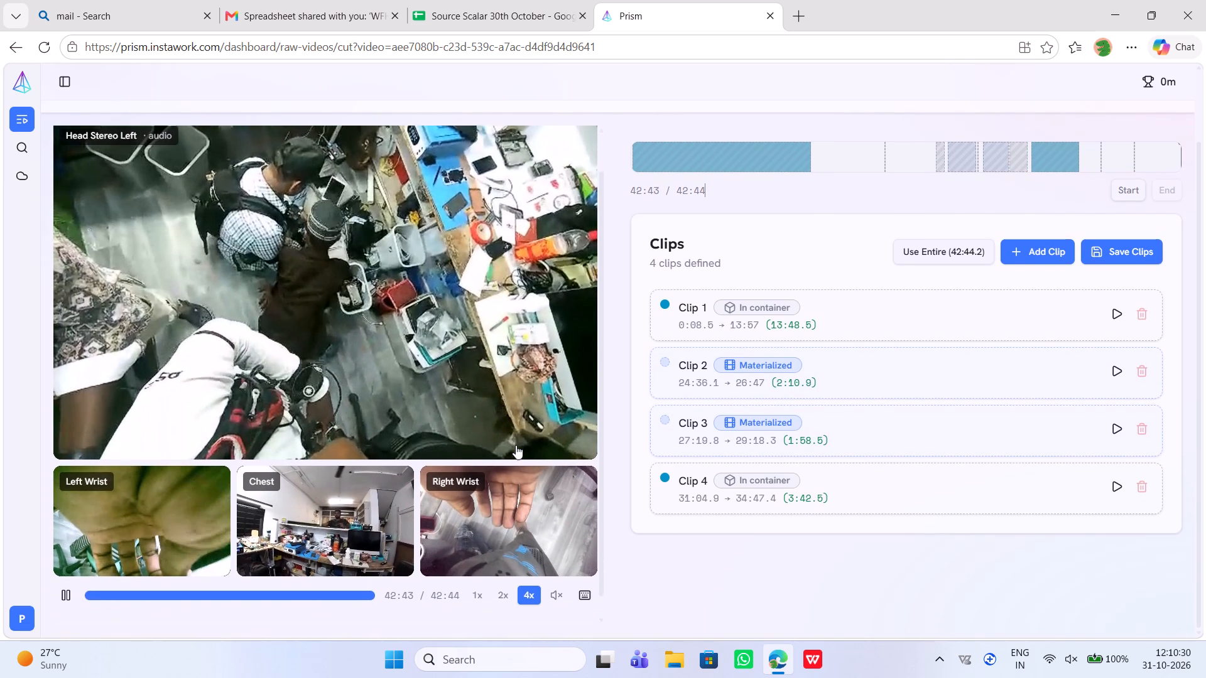
{"action": "scroll", "coordinate": [516, 445], "scroll_direction": "down", "scroll_amount": 1}
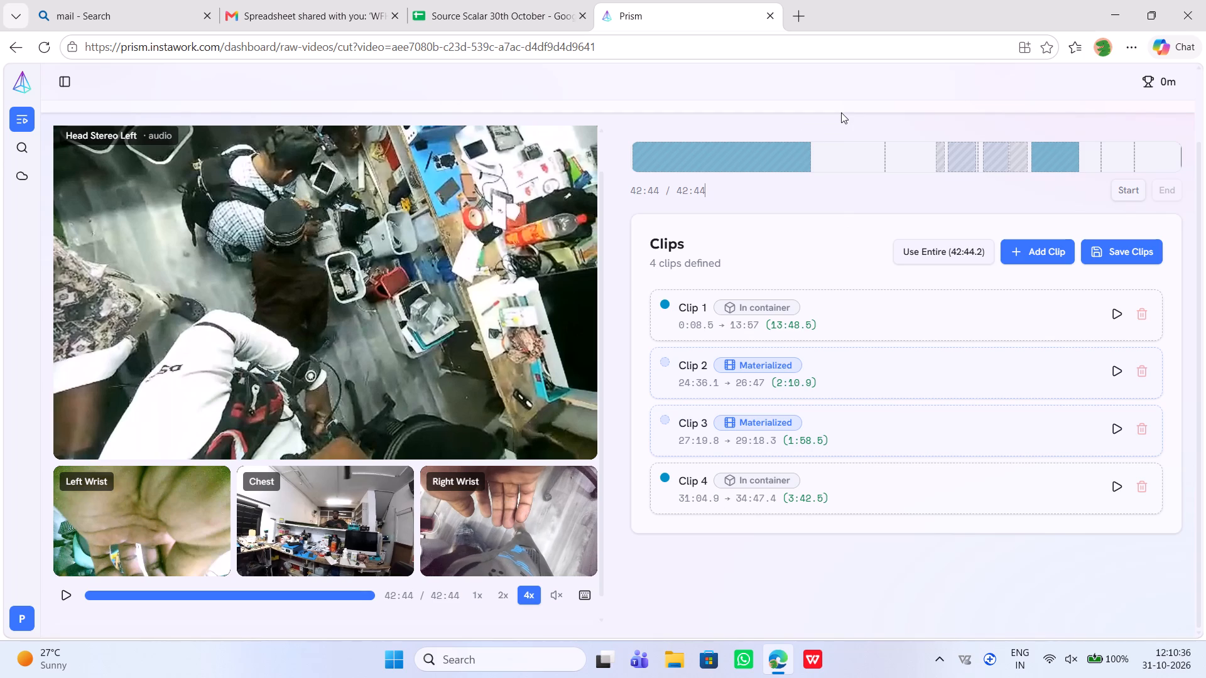
Record row 3559 in the spreadsheet as Reject, with reason Hands out of frame, NO in column BA and comment "task invalid".
{"action": "left_click", "coordinate": [510, 23]}
{"action": "left_click", "coordinate": [577, 277]}
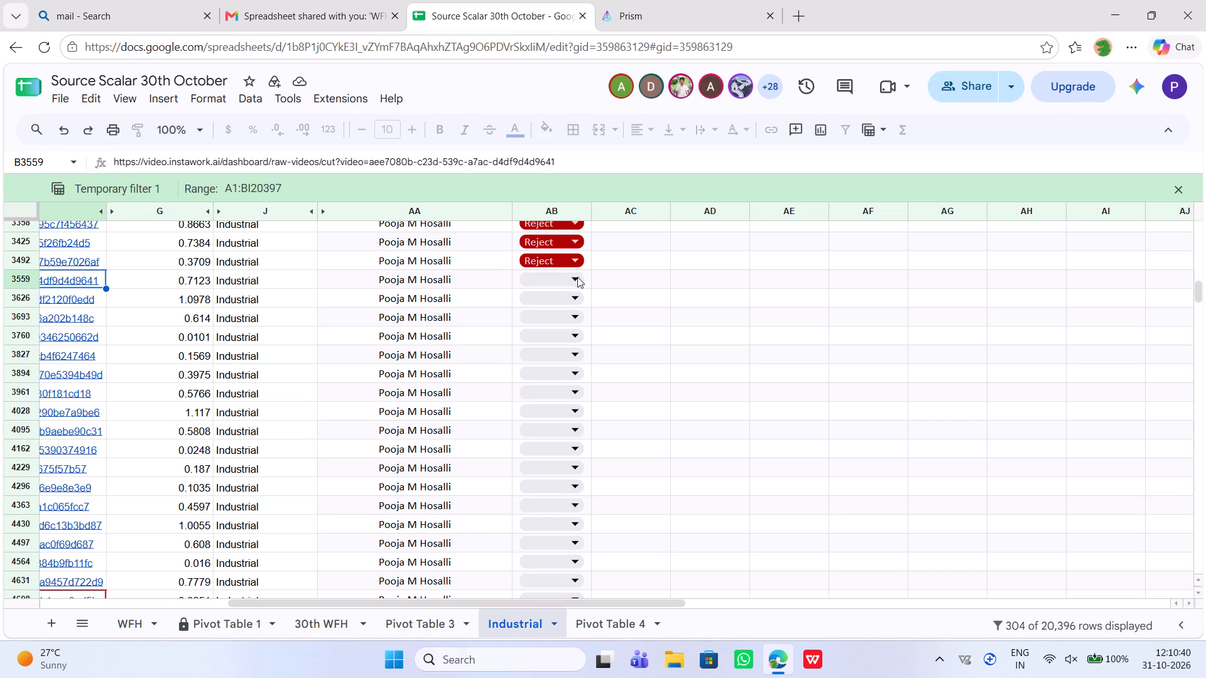
{"action": "left_click", "coordinate": [594, 353]}
{"action": "scroll", "coordinate": [665, 355], "scroll_direction": "left", "scroll_amount": 6}
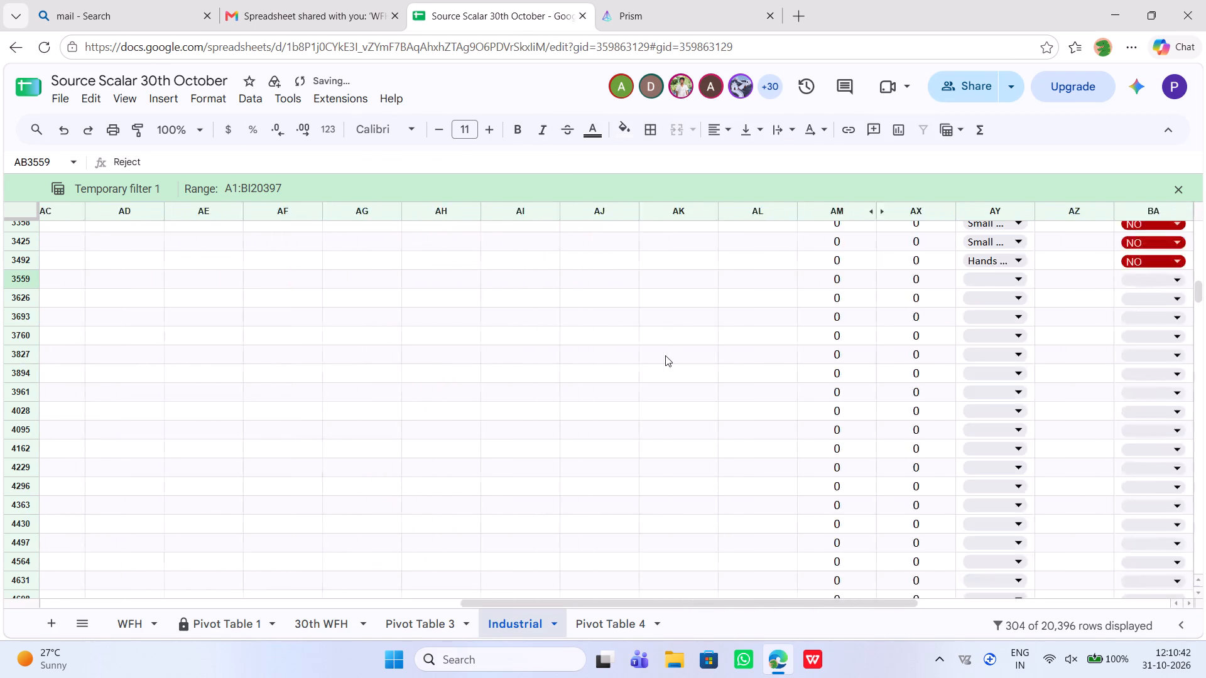
{"action": "left_click", "coordinate": [727, 279]}
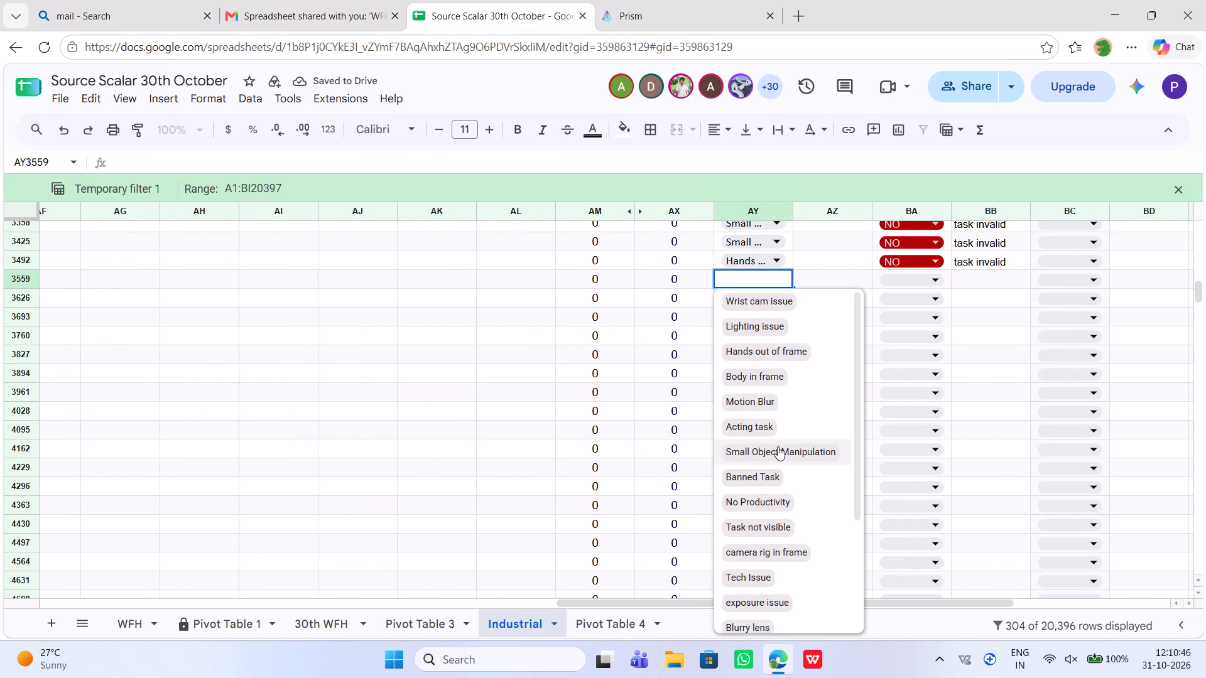
{"action": "left_click", "coordinate": [792, 350]}
{"action": "left_click_drag", "start_coordinate": [913, 280], "coordinate": [920, 328]}
{"action": "left_click", "coordinate": [920, 328]}
{"action": "left_click", "coordinate": [973, 285]}
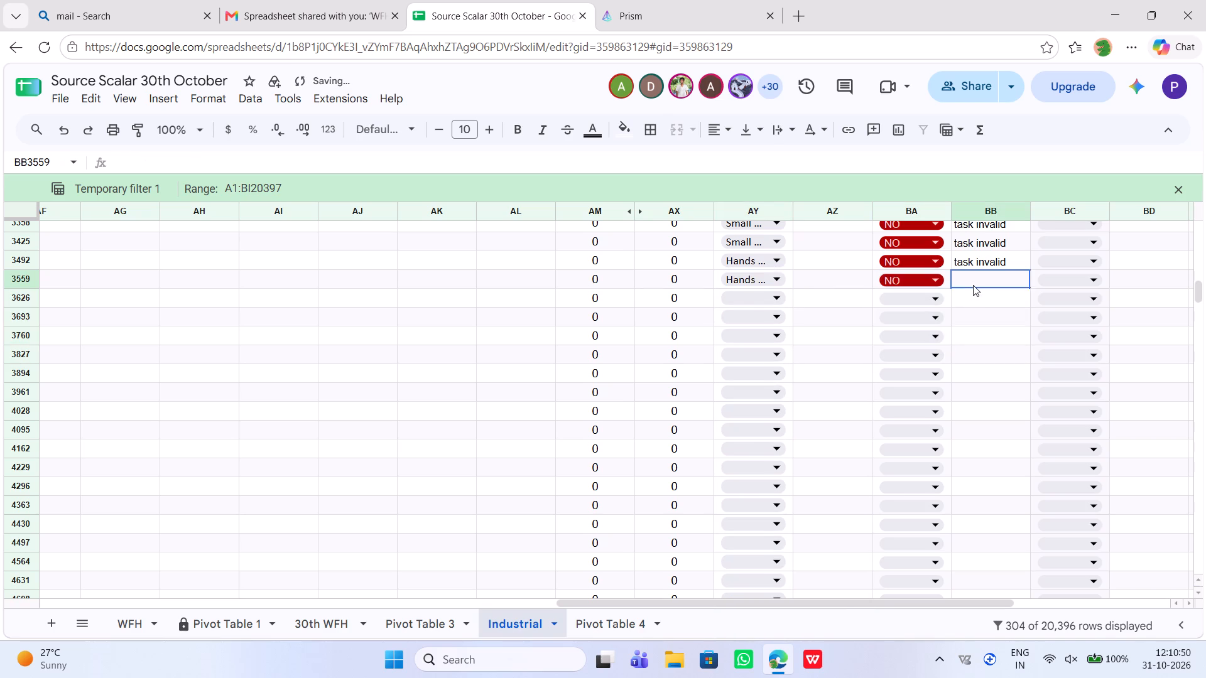
{"action": "key", "text": "ctrl+v"}
Close the Prism page of row 3559's video.
{"action": "scroll", "coordinate": [538, 304], "scroll_direction": "right", "scroll_amount": 2}
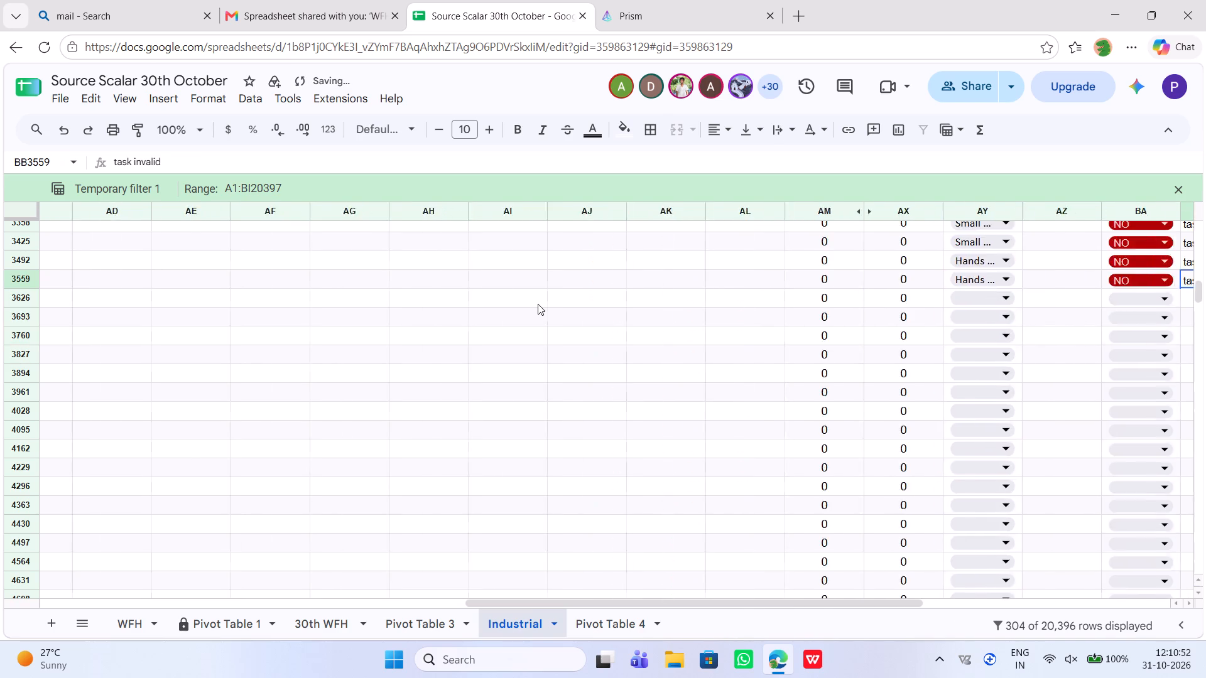
{"action": "scroll", "coordinate": [538, 304], "scroll_direction": "right", "scroll_amount": 5}
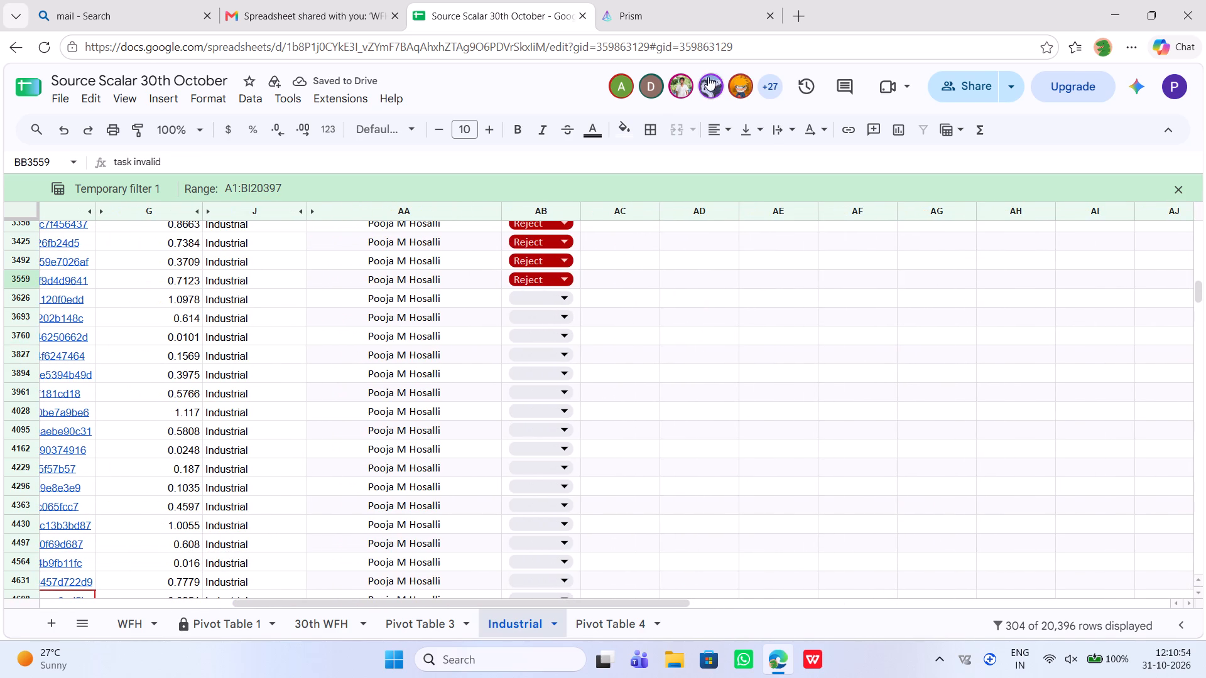
{"action": "left_click", "coordinate": [712, 35]}
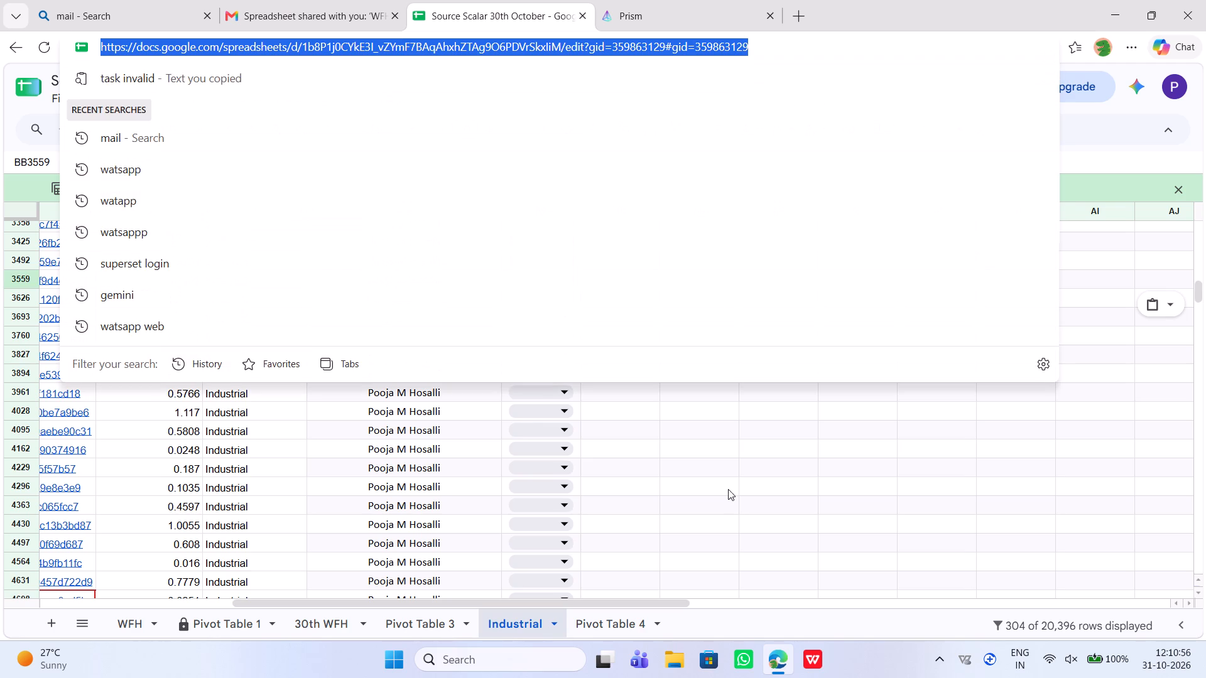
{"action": "left_click", "coordinate": [728, 489]}
{"action": "left_click", "coordinate": [743, 9]}
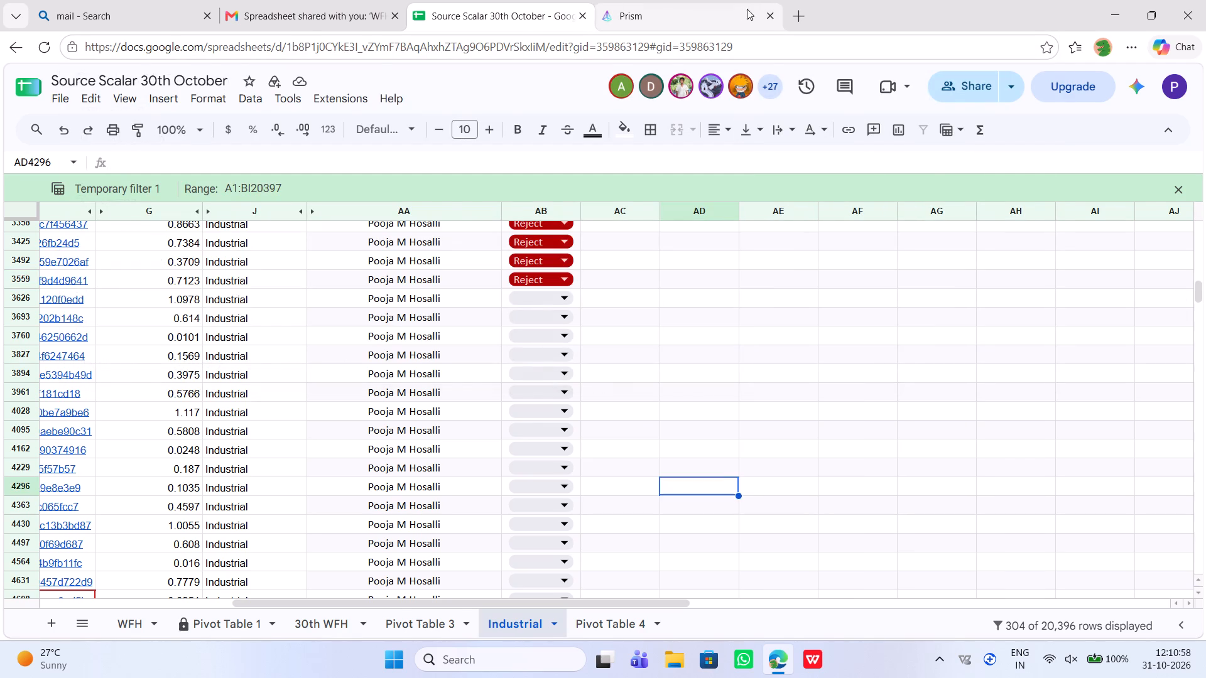
{"action": "left_click", "coordinate": [769, 13]}
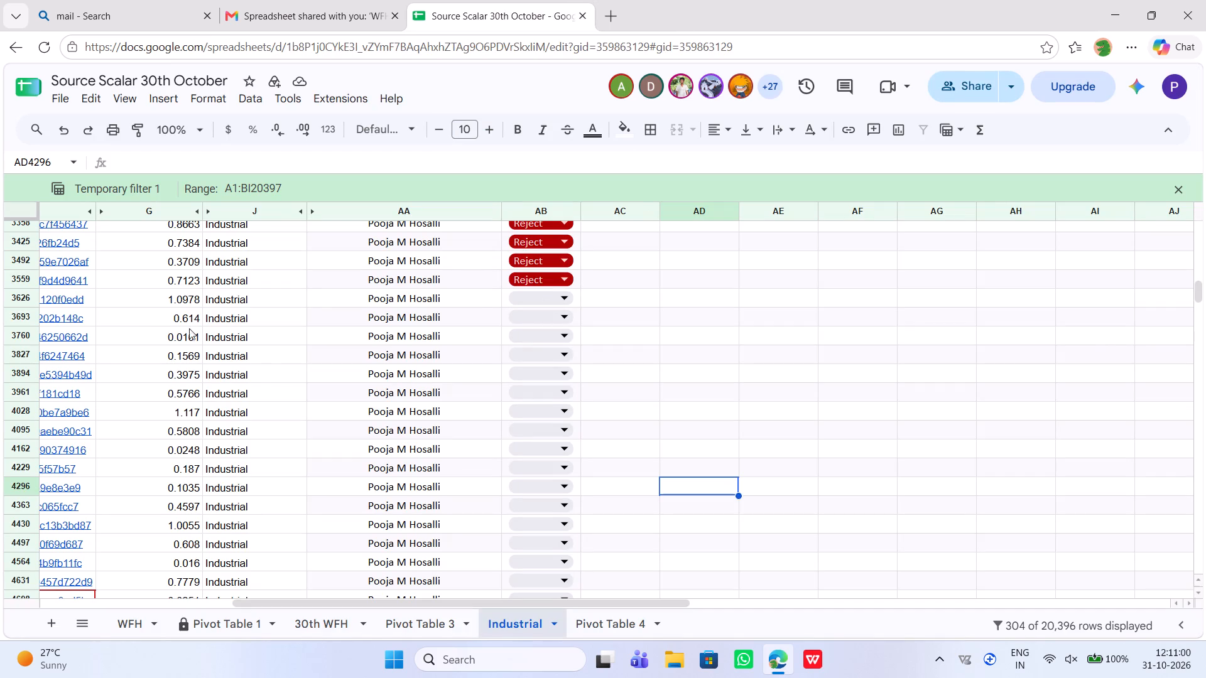
Open the video link of row 3626 from the spreadsheet in Prism.
{"action": "left_click", "coordinate": [84, 299]}
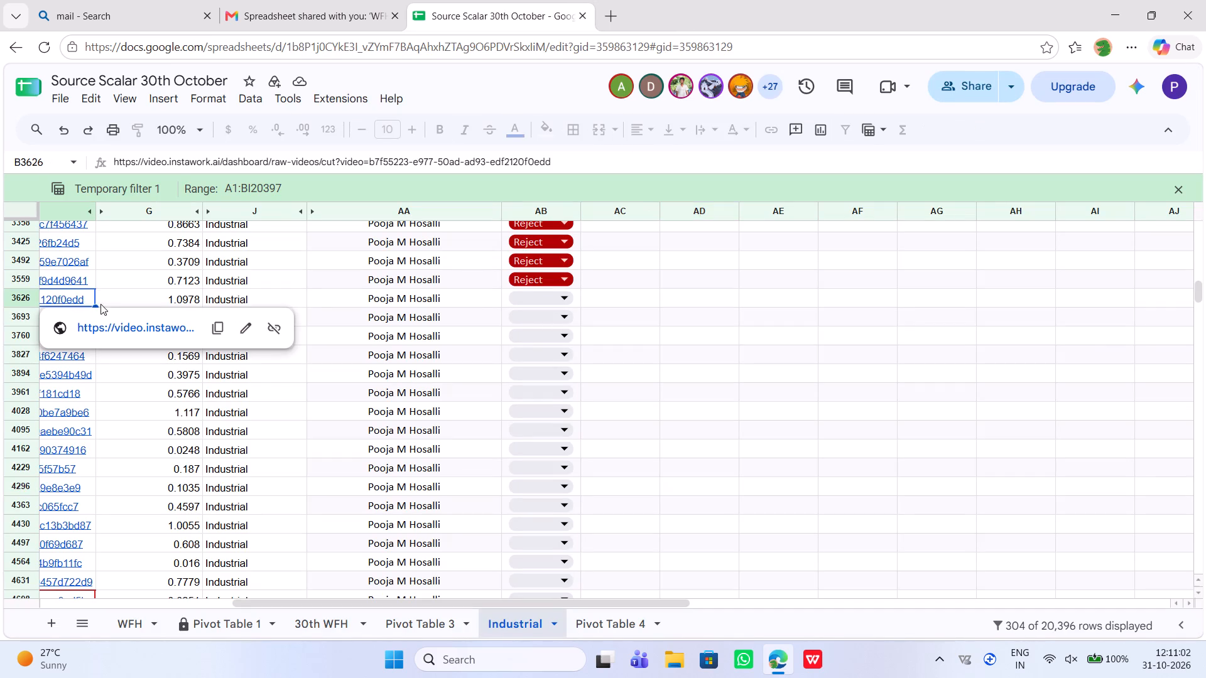
{"action": "left_click", "coordinate": [121, 323]}
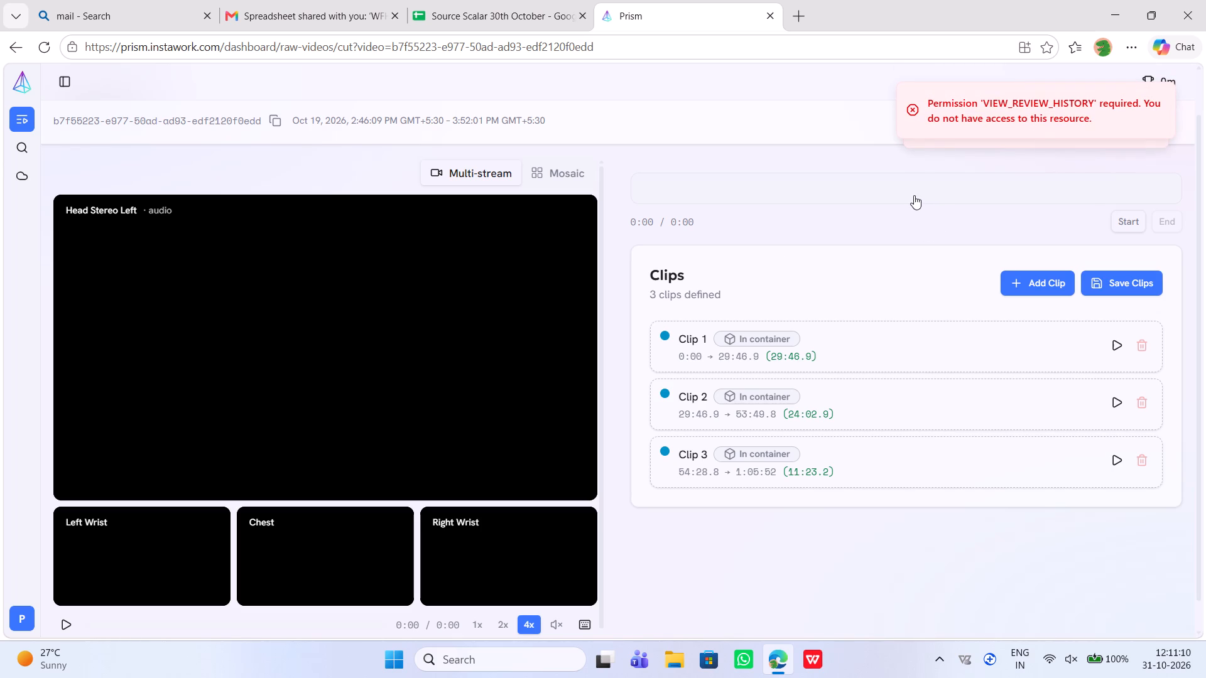
Examine row 3626's video at about 30:06, in the gap between Clips 2 and 3, and from about 1:05:26 to its end.
{"action": "left_click", "coordinate": [911, 220]}
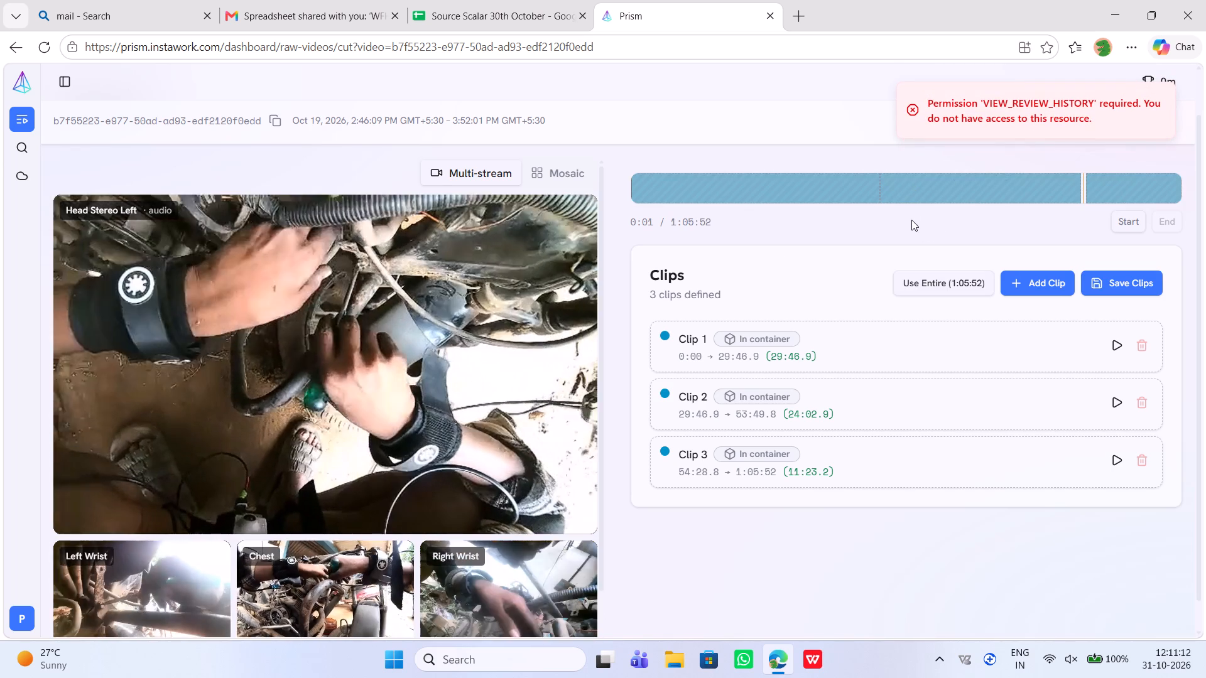
{"action": "left_click", "coordinate": [883, 195]}
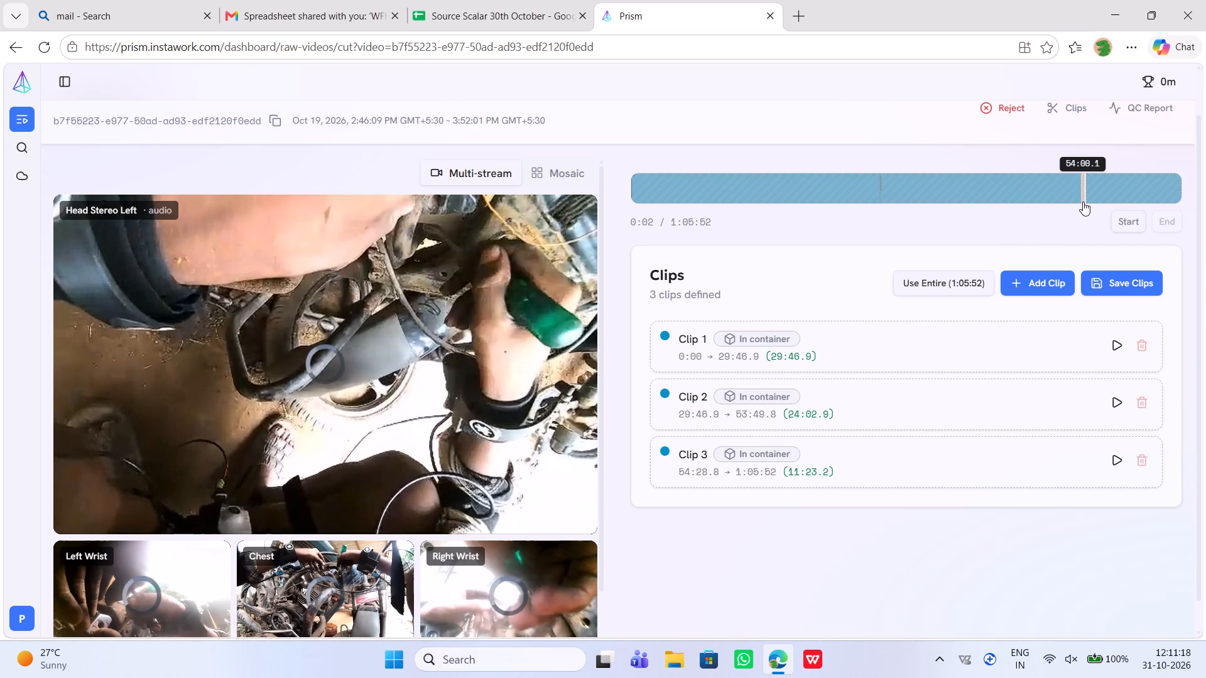
{"action": "left_click", "coordinate": [1070, 225]}
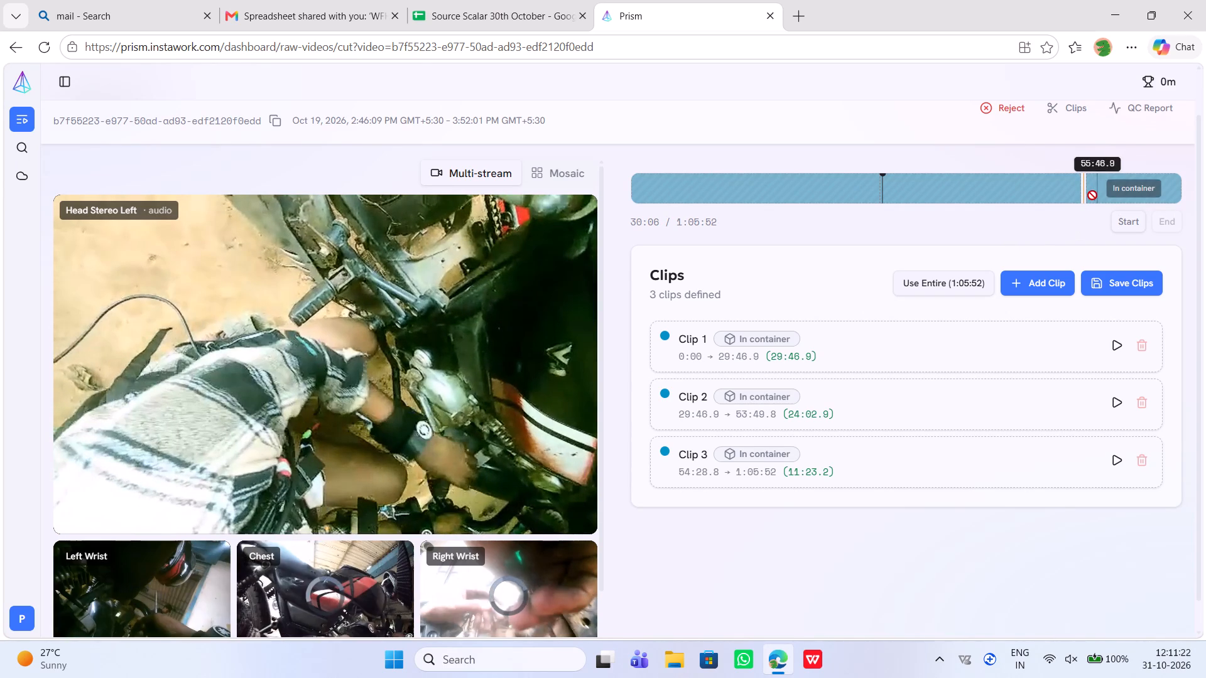
{"action": "left_click", "coordinate": [1085, 196]}
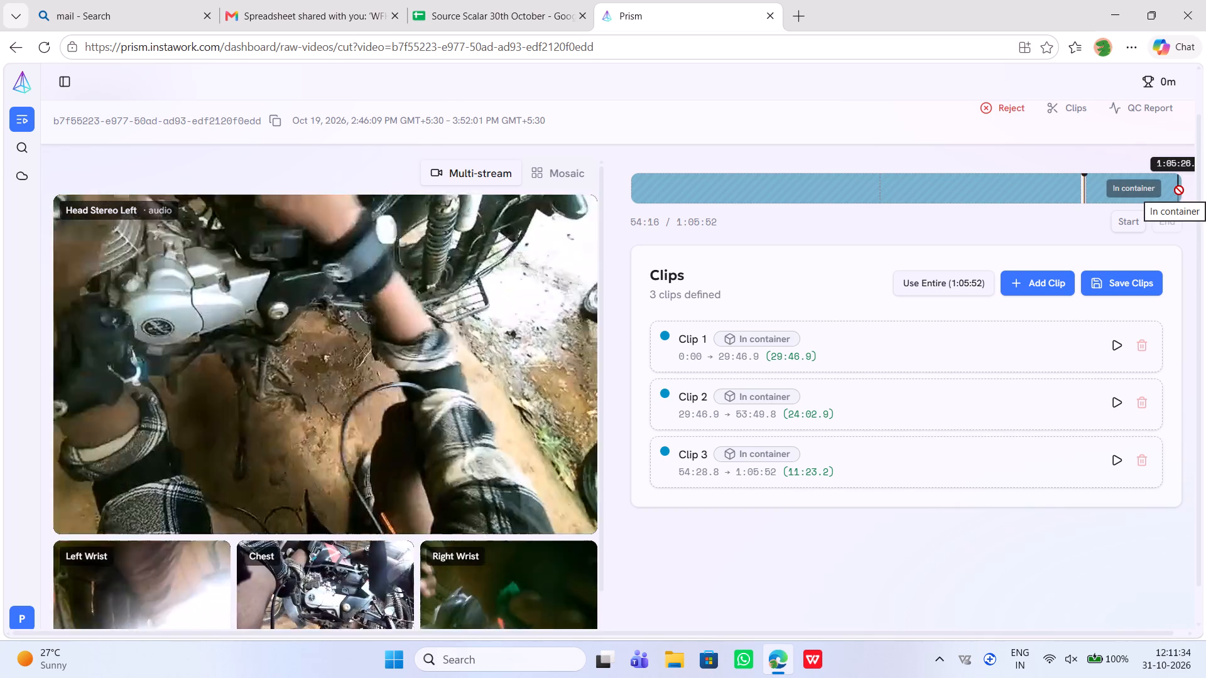
{"action": "left_click", "coordinate": [1179, 190]}
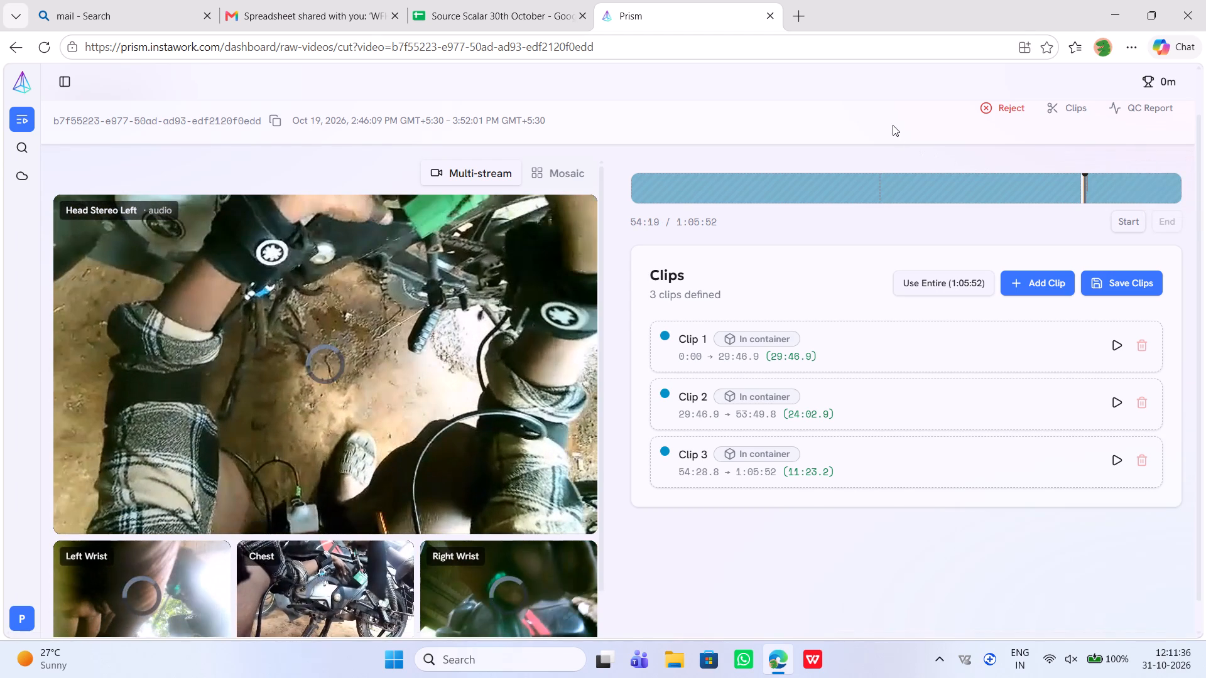
{"action": "left_click", "coordinate": [893, 125]}
{"action": "left_click", "coordinate": [824, 119]}
{"action": "scroll", "coordinate": [824, 119], "scroll_direction": "down", "scroll_amount": 1}
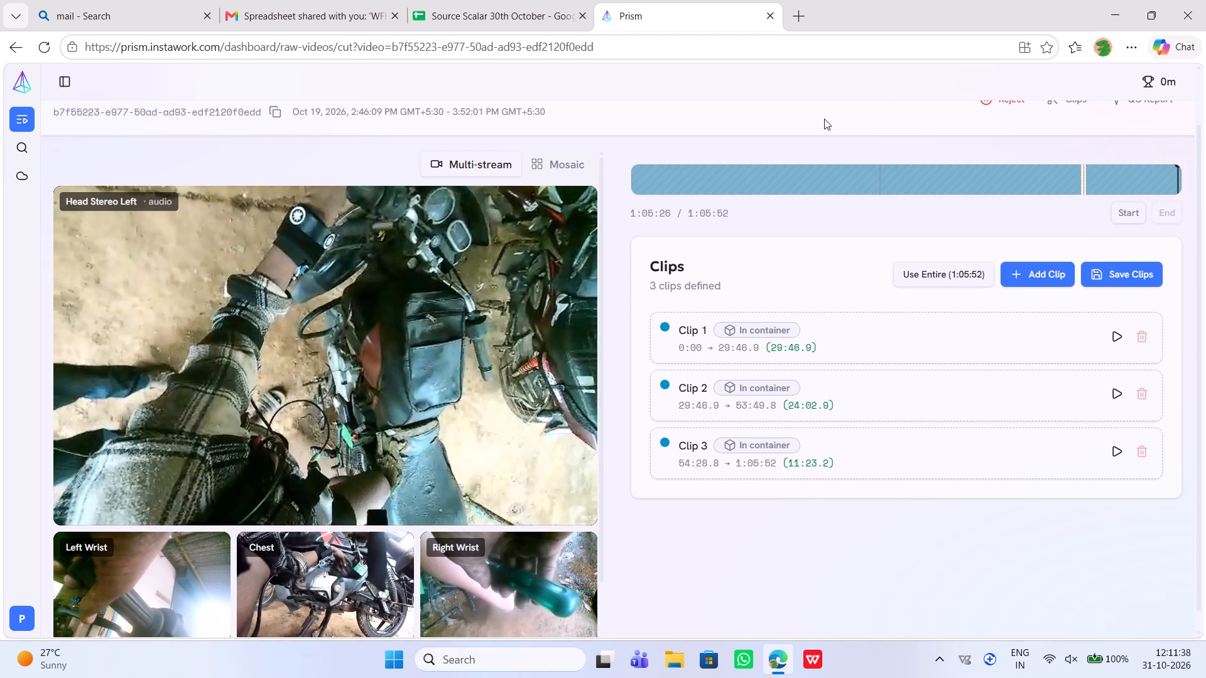
{"action": "scroll", "coordinate": [824, 119], "scroll_direction": "down", "scroll_amount": 1}
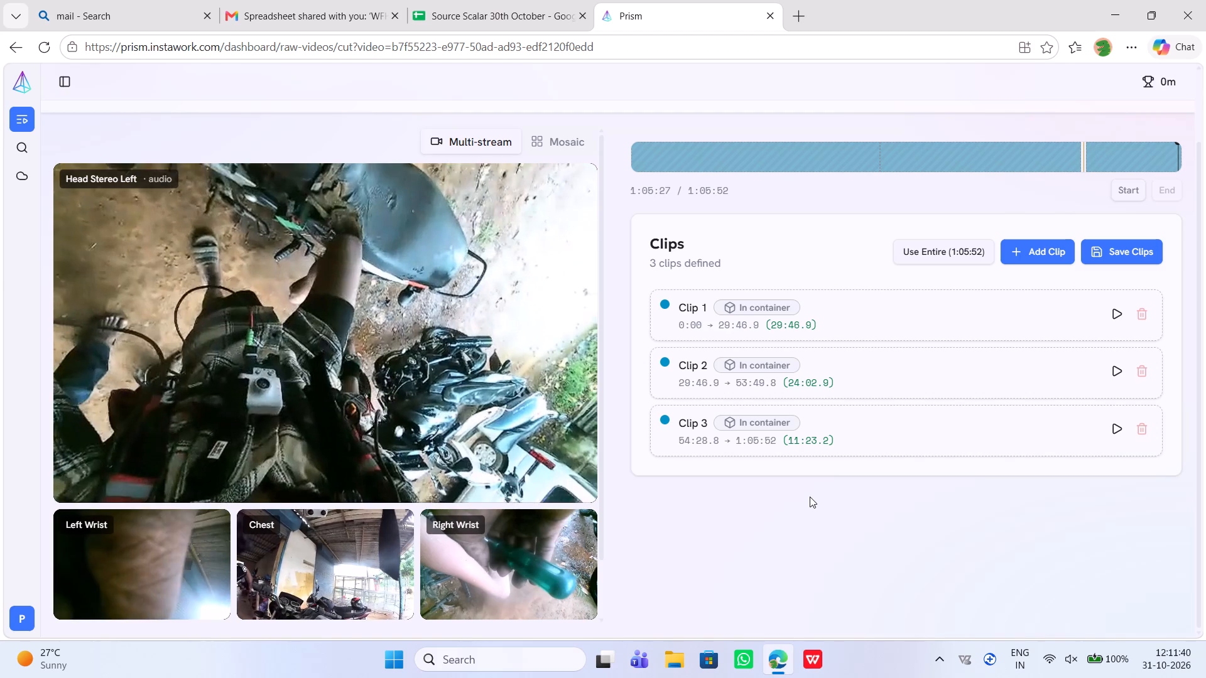
{"action": "left_click", "coordinate": [810, 497]}
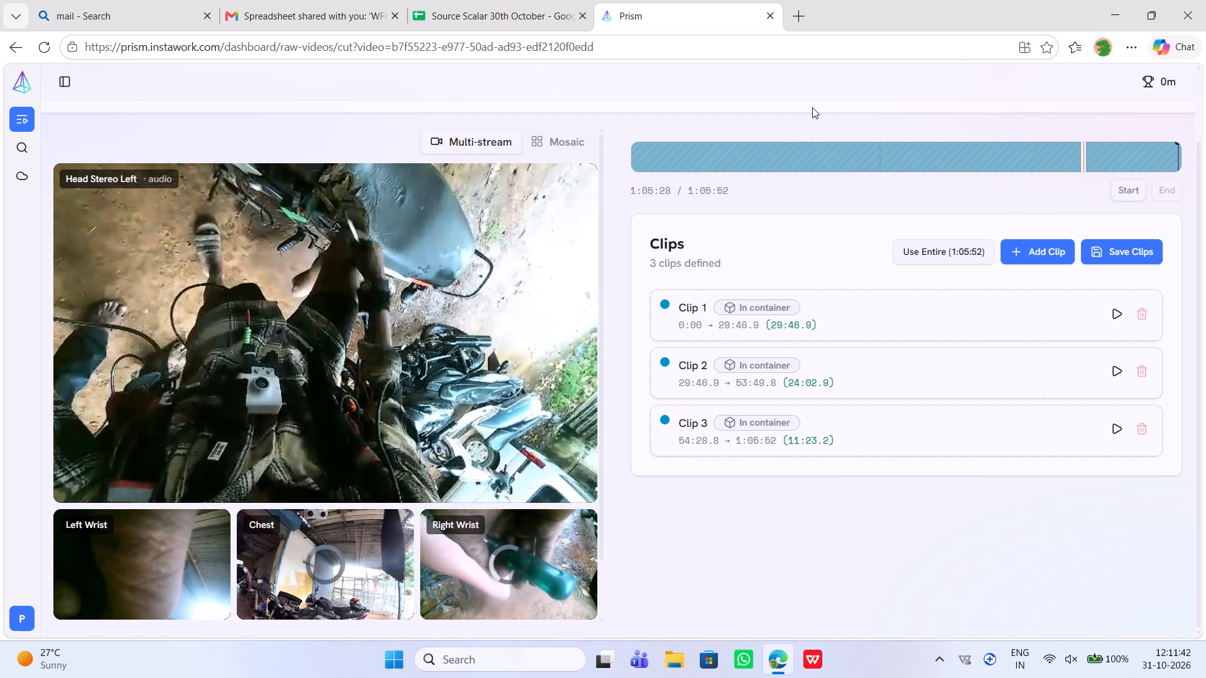
{"action": "scroll", "coordinate": [812, 107], "scroll_direction": "down", "scroll_amount": 1}
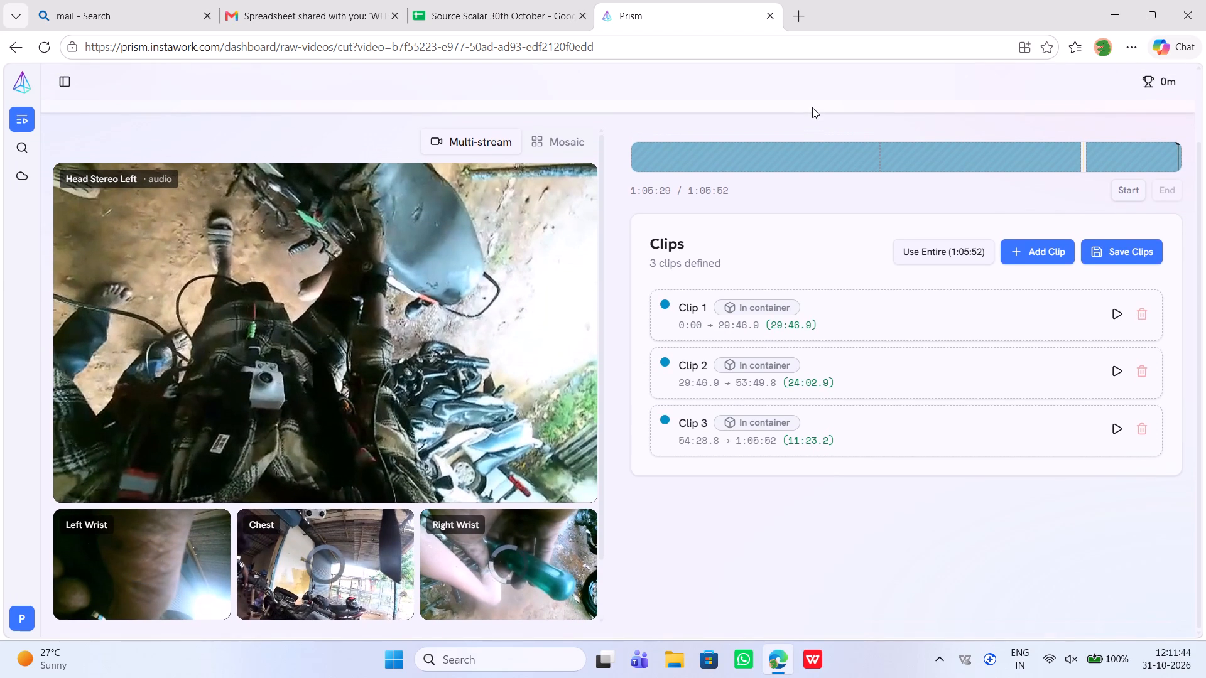
{"action": "left_click", "coordinate": [822, 550]}
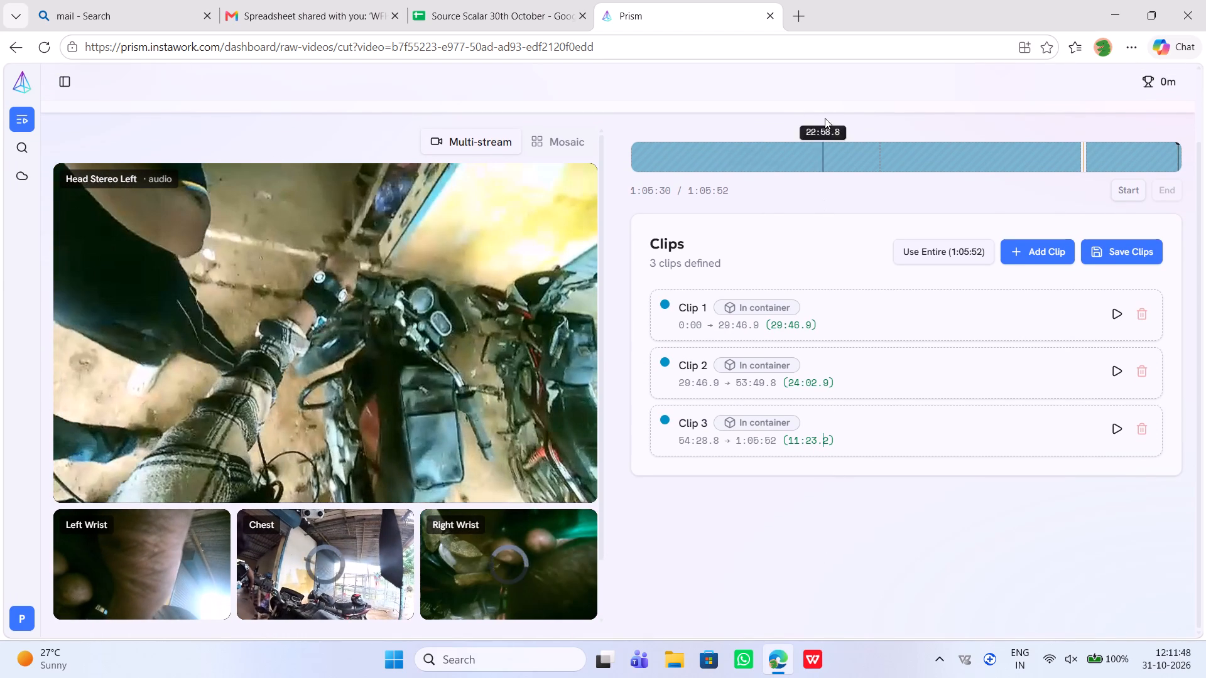
{"action": "scroll", "coordinate": [825, 118], "scroll_direction": "down", "scroll_amount": 1}
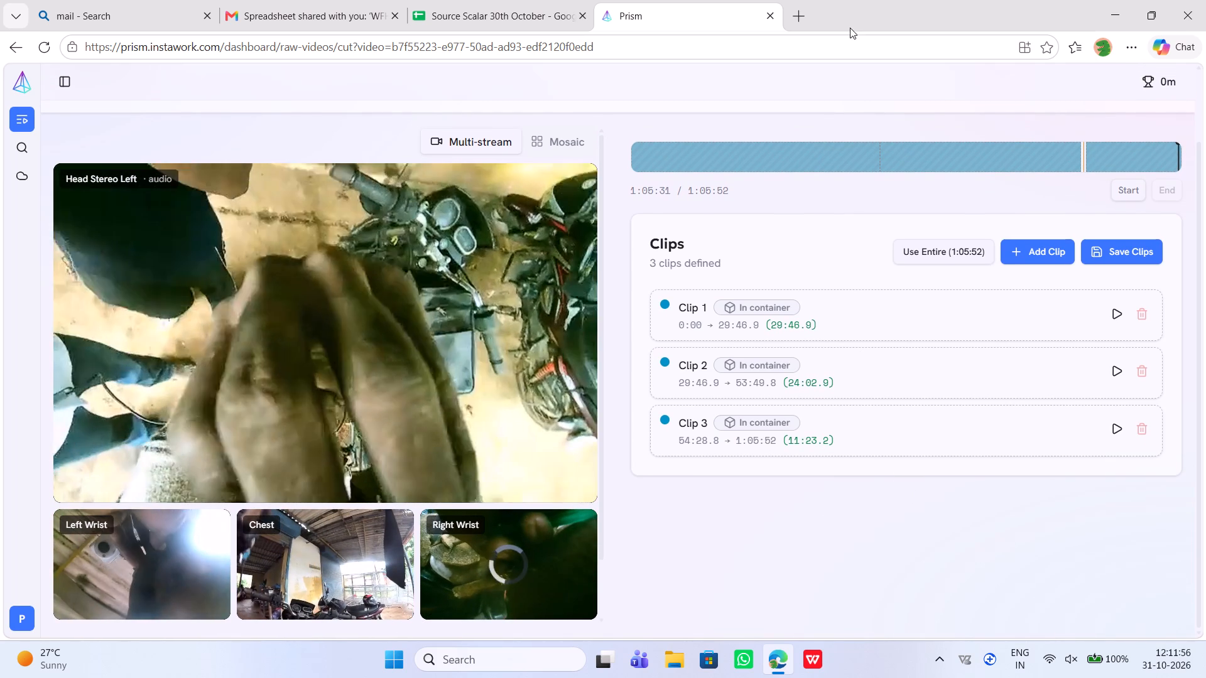
{"action": "scroll", "coordinate": [845, 100], "scroll_direction": "down", "scroll_amount": 1}
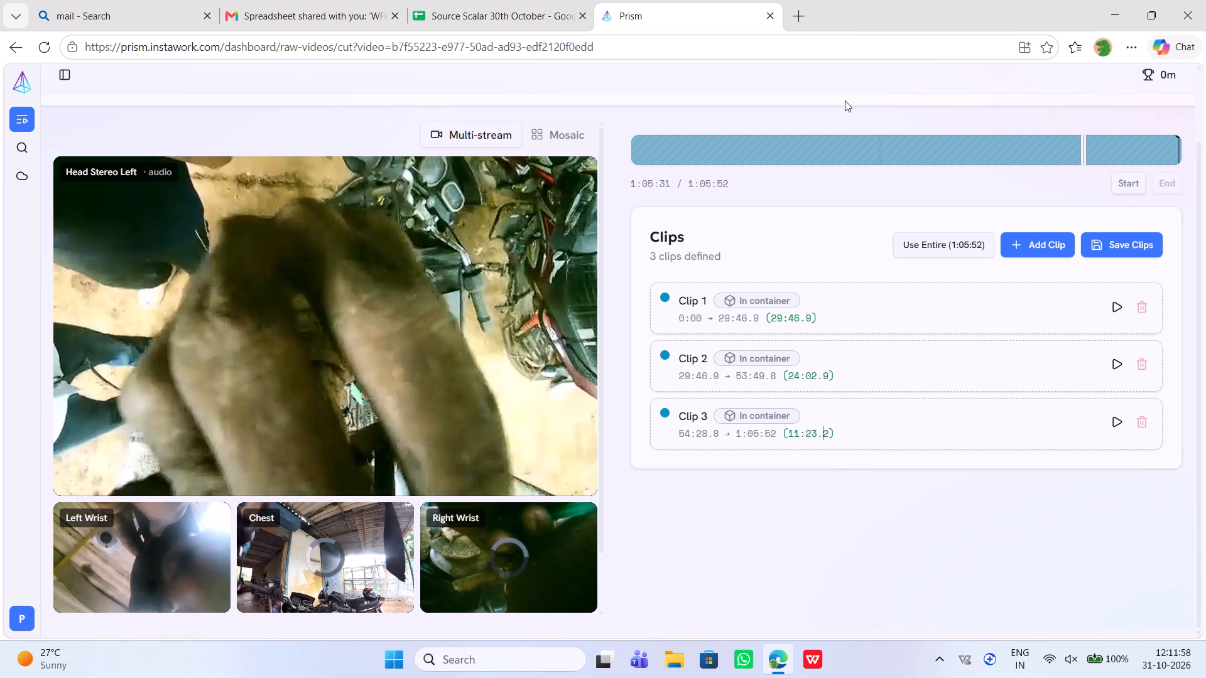
{"action": "scroll", "coordinate": [845, 100], "scroll_direction": "down", "scroll_amount": 1}
{"action": "scroll", "coordinate": [475, 301], "scroll_direction": "down", "scroll_amount": 1}
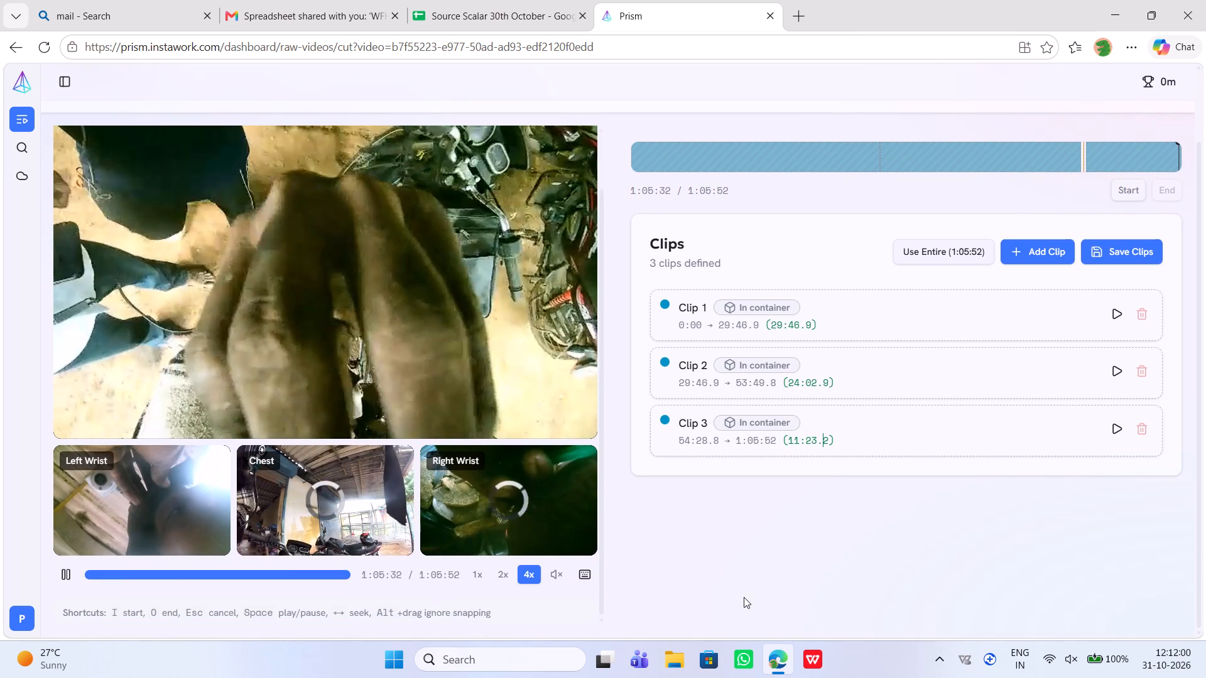
{"action": "left_click", "coordinate": [744, 597]}
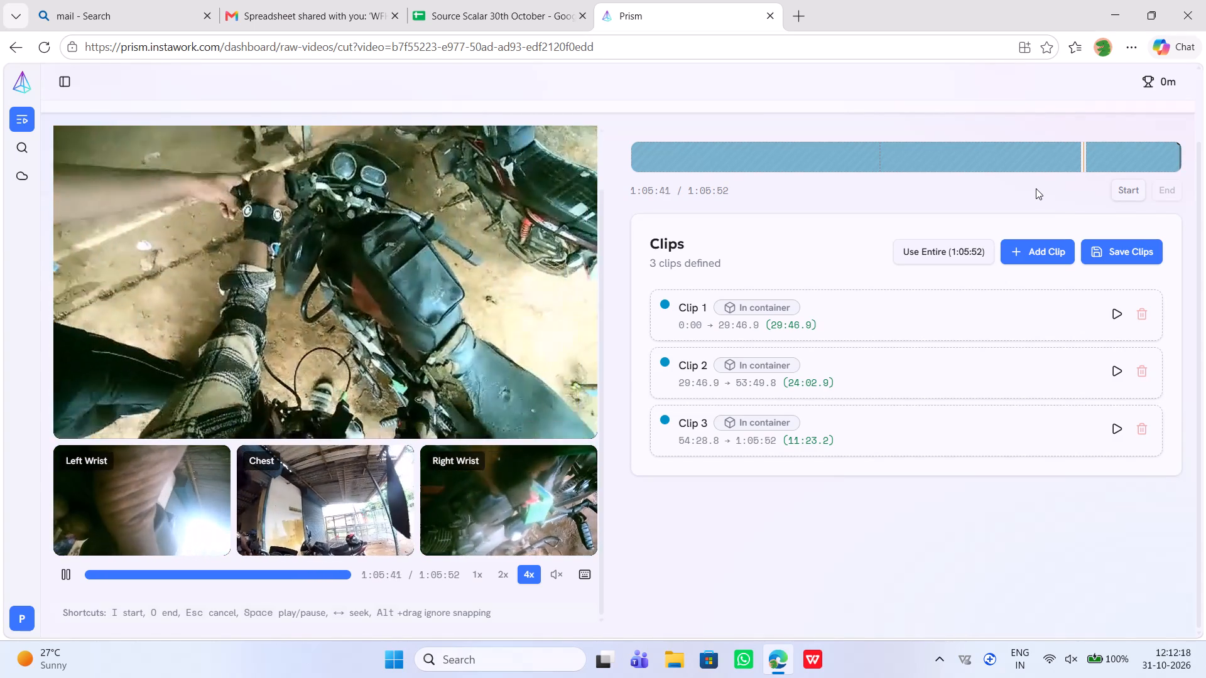
{"action": "scroll", "coordinate": [898, 90], "scroll_direction": "down", "scroll_amount": 1}
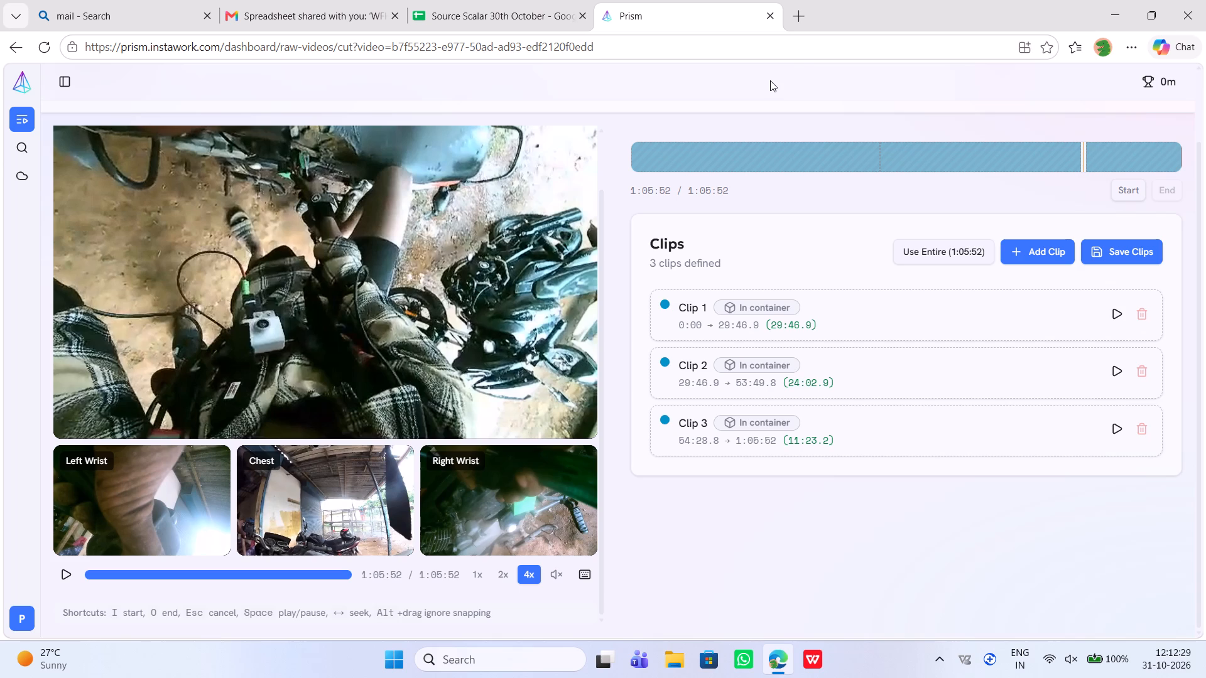
Close the Prism page of row 3626's video.
{"action": "left_click", "coordinate": [771, 18]}
Record row 3626 as Reject, with reason Small Object Manipulation, NO in column BA and comment "task invalid".
{"action": "left_click", "coordinate": [561, 295]}
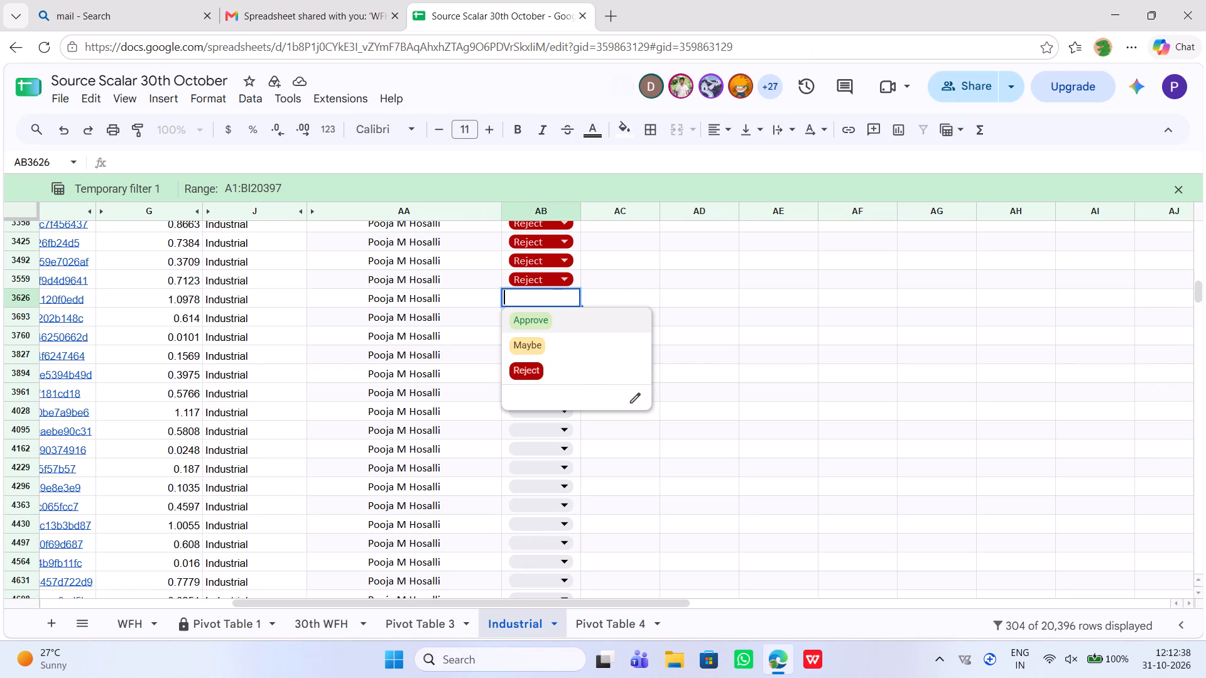
{"action": "left_click", "coordinate": [585, 371]}
{"action": "scroll", "coordinate": [725, 370], "scroll_direction": "left", "scroll_amount": 4}
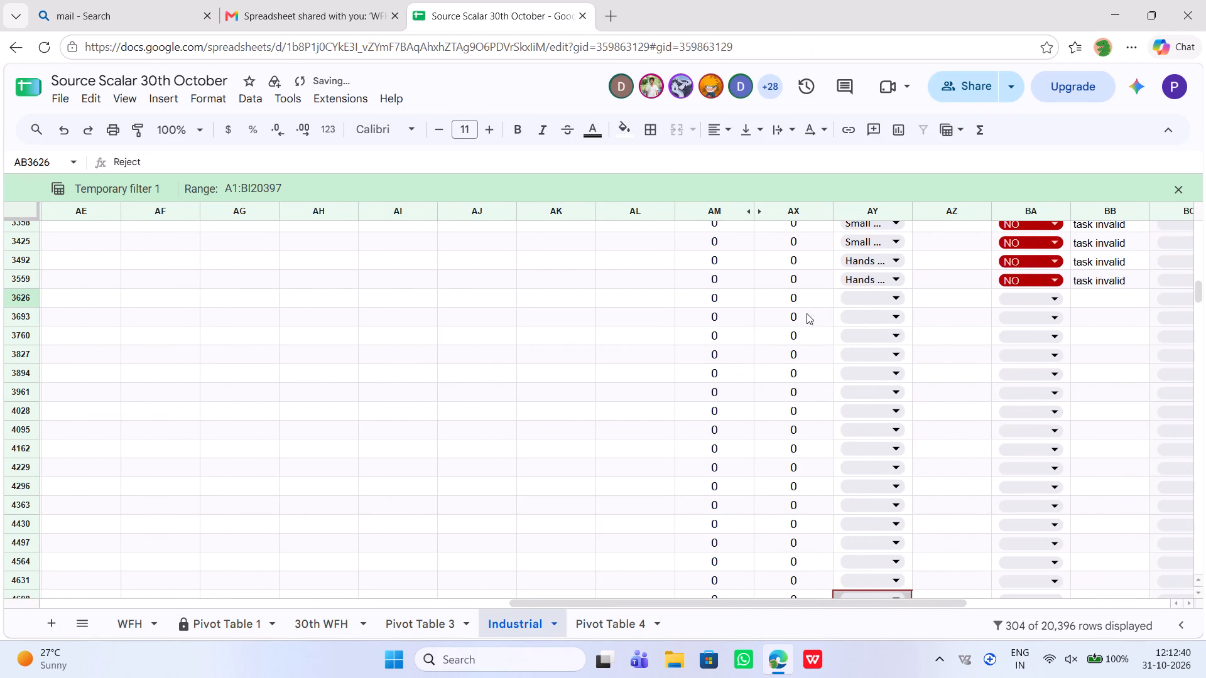
{"action": "left_click", "coordinate": [855, 303]}
{"action": "left_click", "coordinate": [893, 466]}
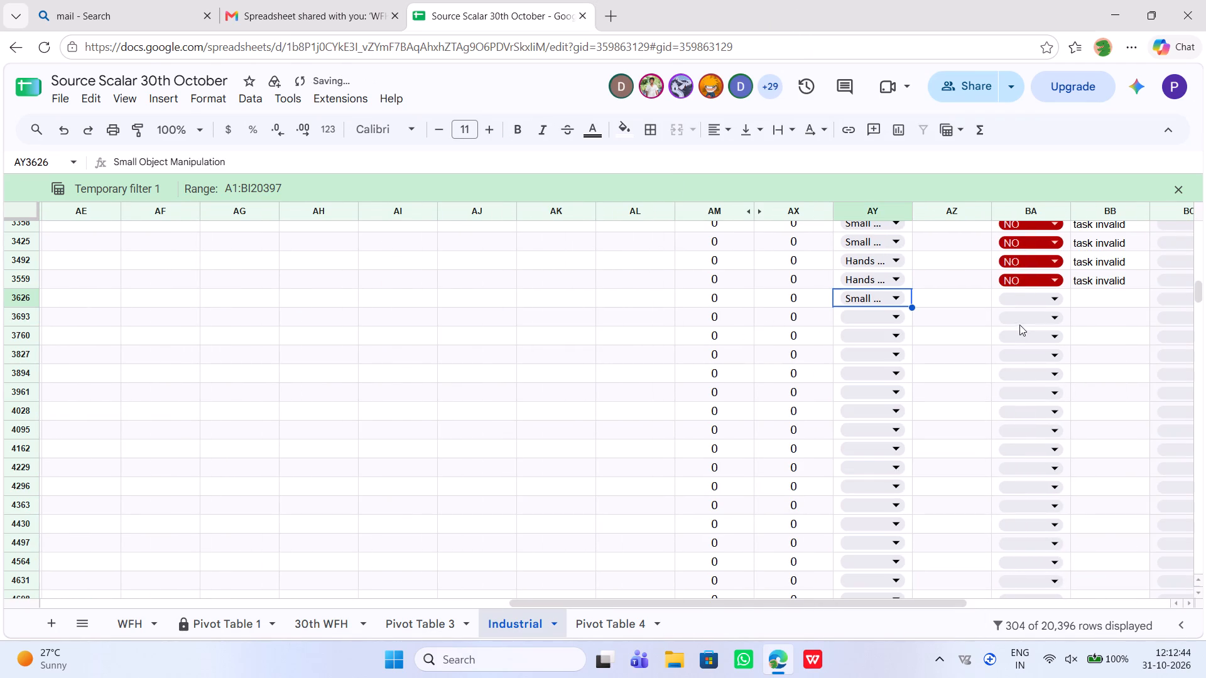
{"action": "left_click", "coordinate": [1020, 300]}
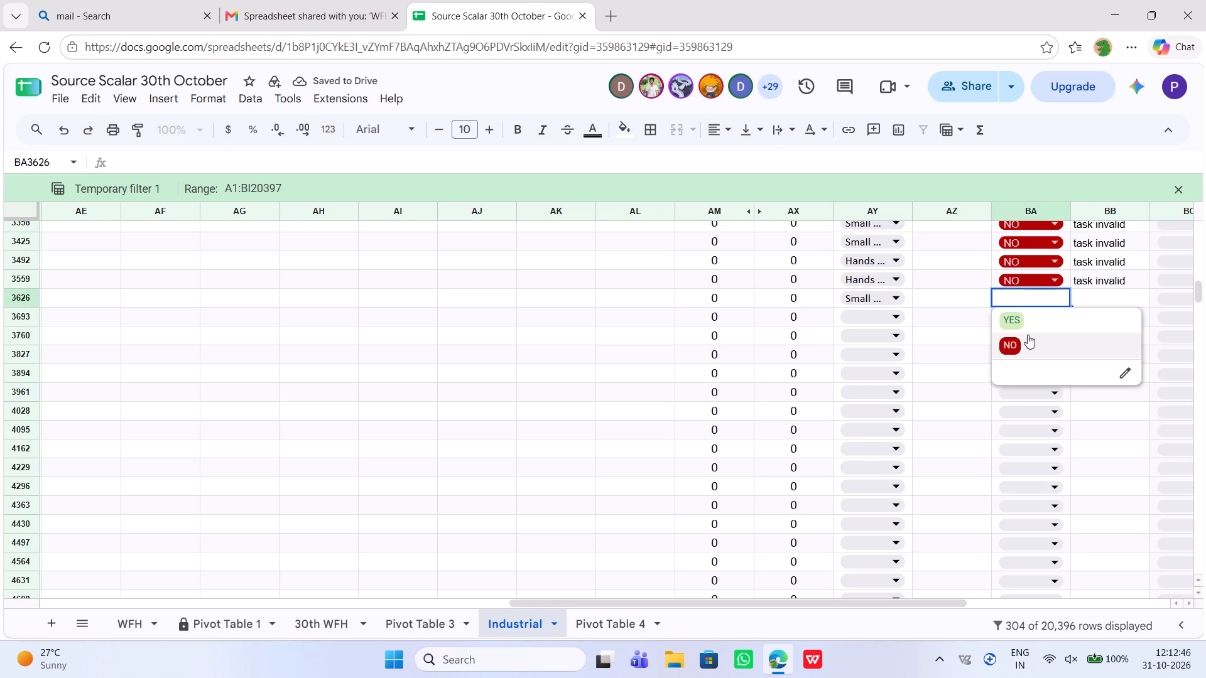
{"action": "left_click", "coordinate": [1028, 335]}
{"action": "left_click", "coordinate": [1096, 301]}
{"action": "key", "text": "ctrl+v"}
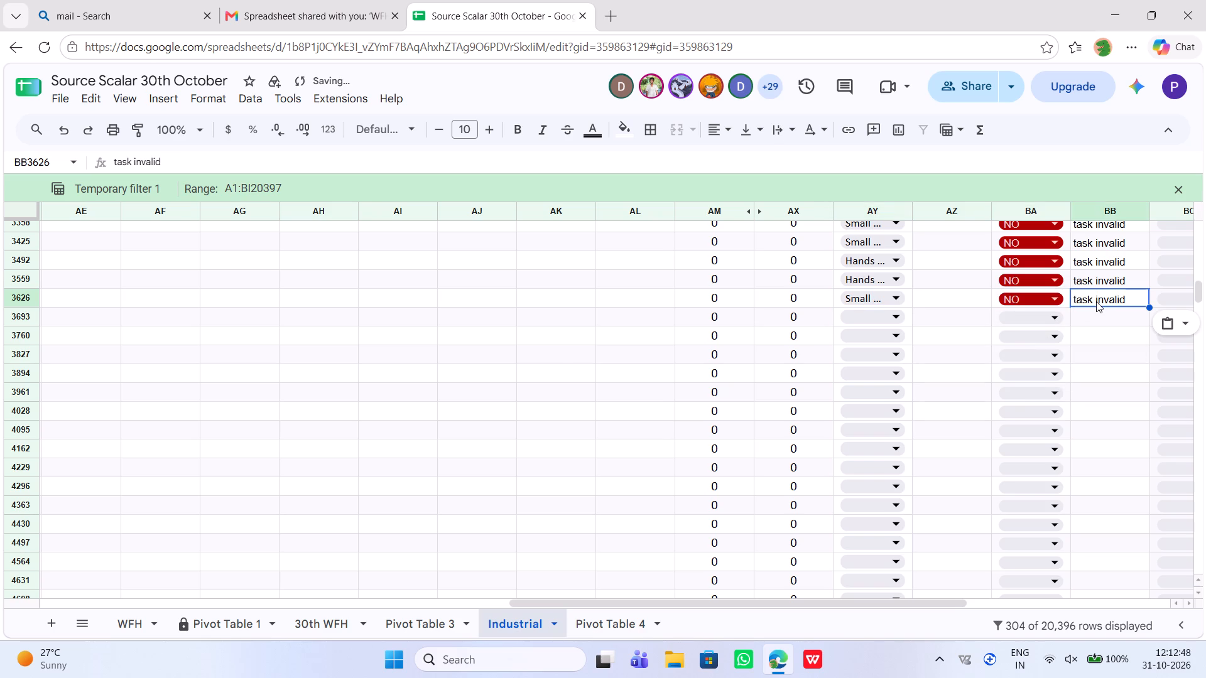
Open the video link of row 3693 from the spreadsheet in Prism.
{"action": "scroll", "coordinate": [555, 363], "scroll_direction": "right", "scroll_amount": 6}
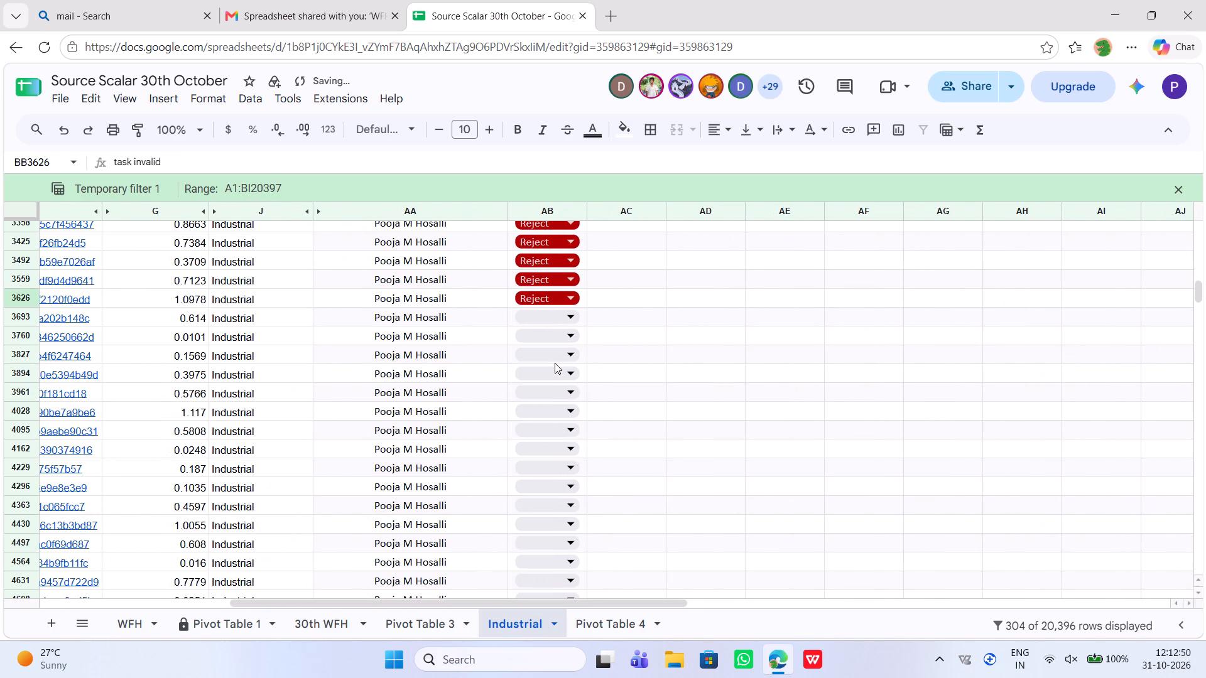
{"action": "left_click", "coordinate": [81, 317]}
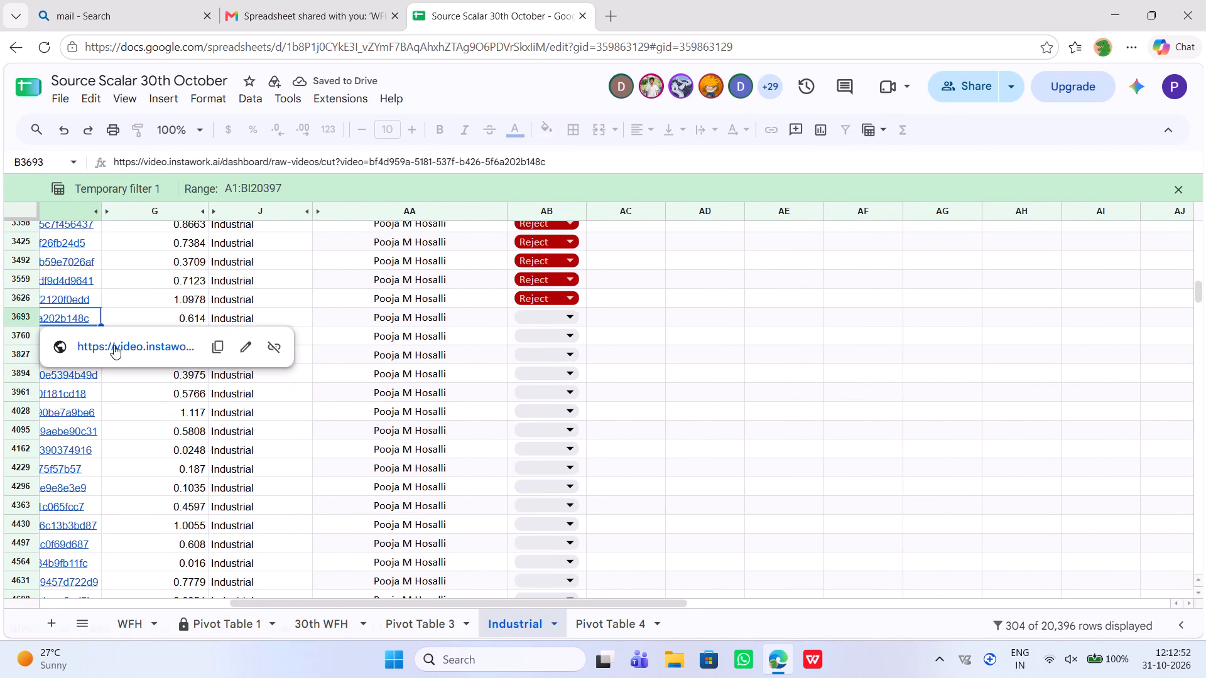
{"action": "left_click", "coordinate": [114, 345]}
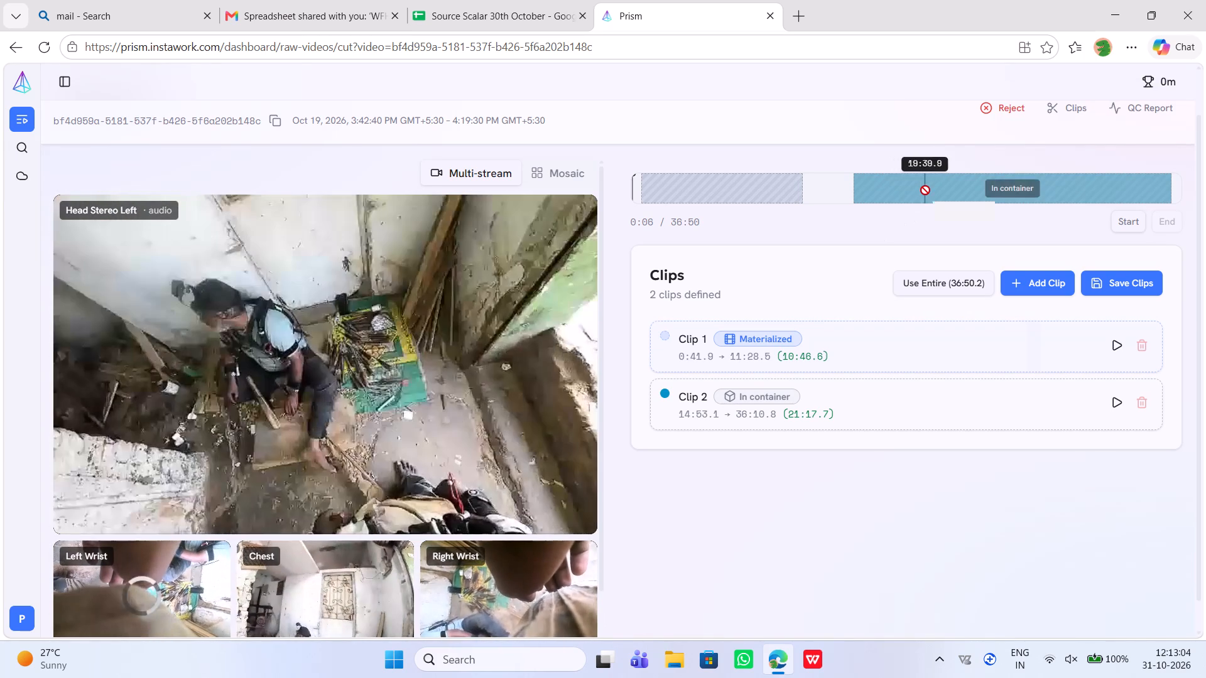
Examine row 3693's video from about 36:46 to its end, after Clip 2.
{"action": "left_click", "coordinate": [925, 190]}
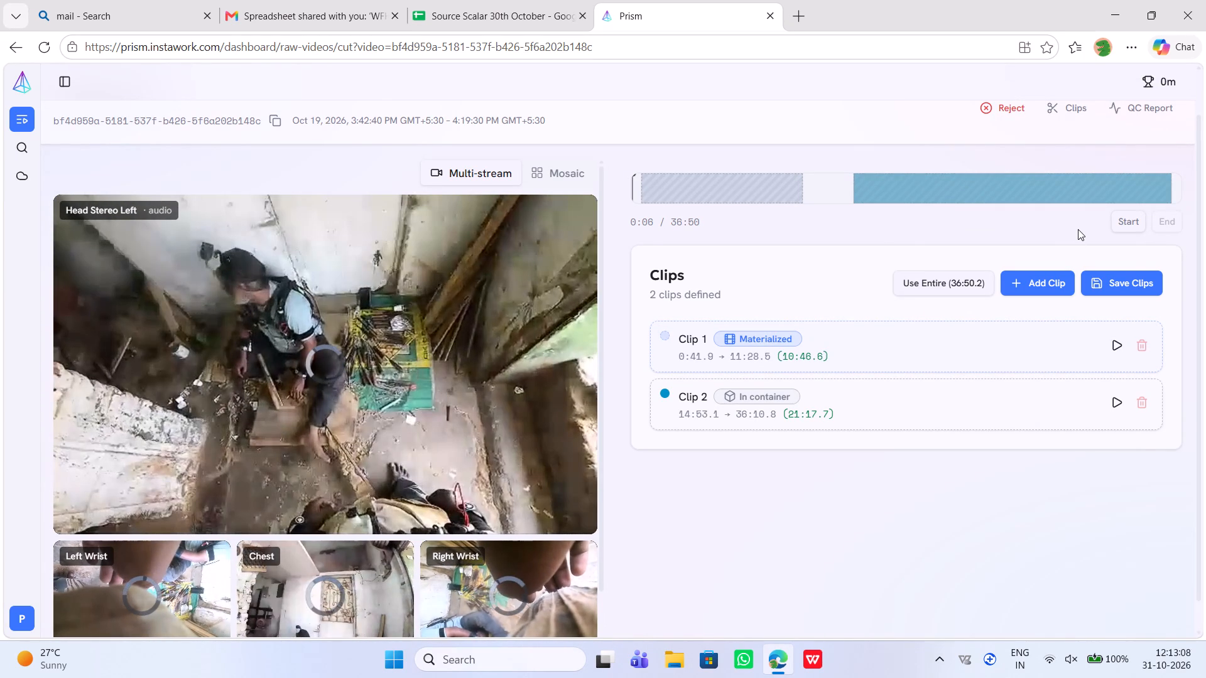
{"action": "left_click", "coordinate": [1180, 196]}
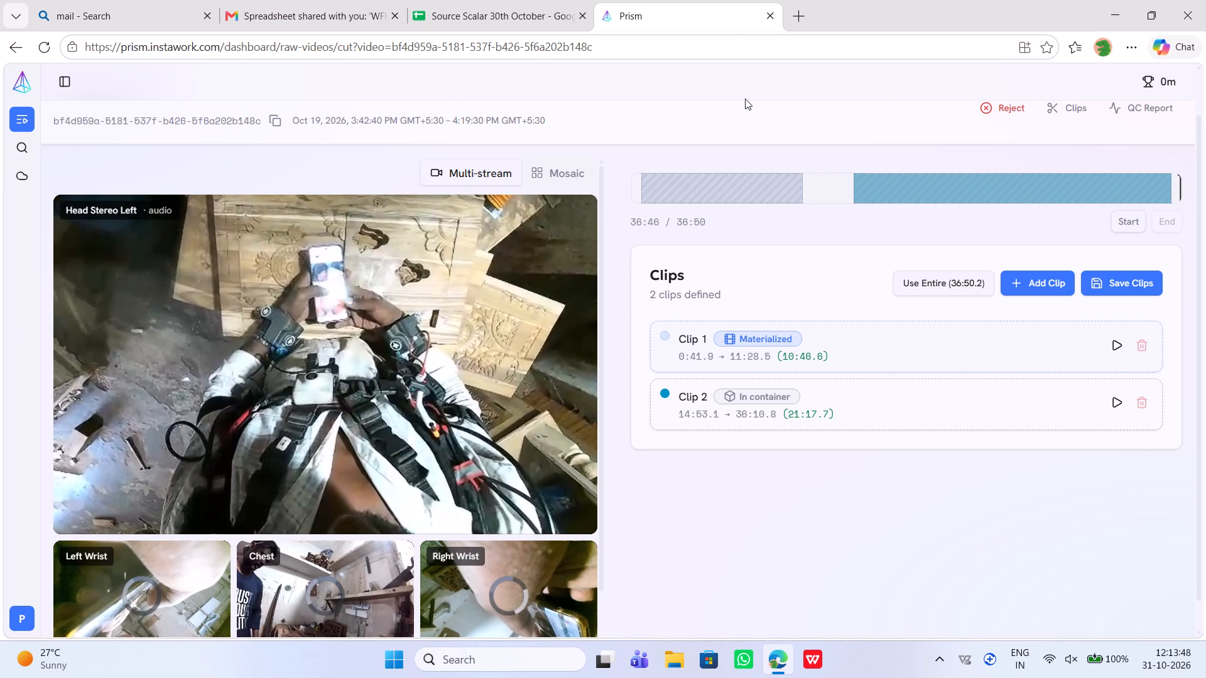
{"action": "scroll", "coordinate": [745, 99], "scroll_direction": "down", "scroll_amount": 2}
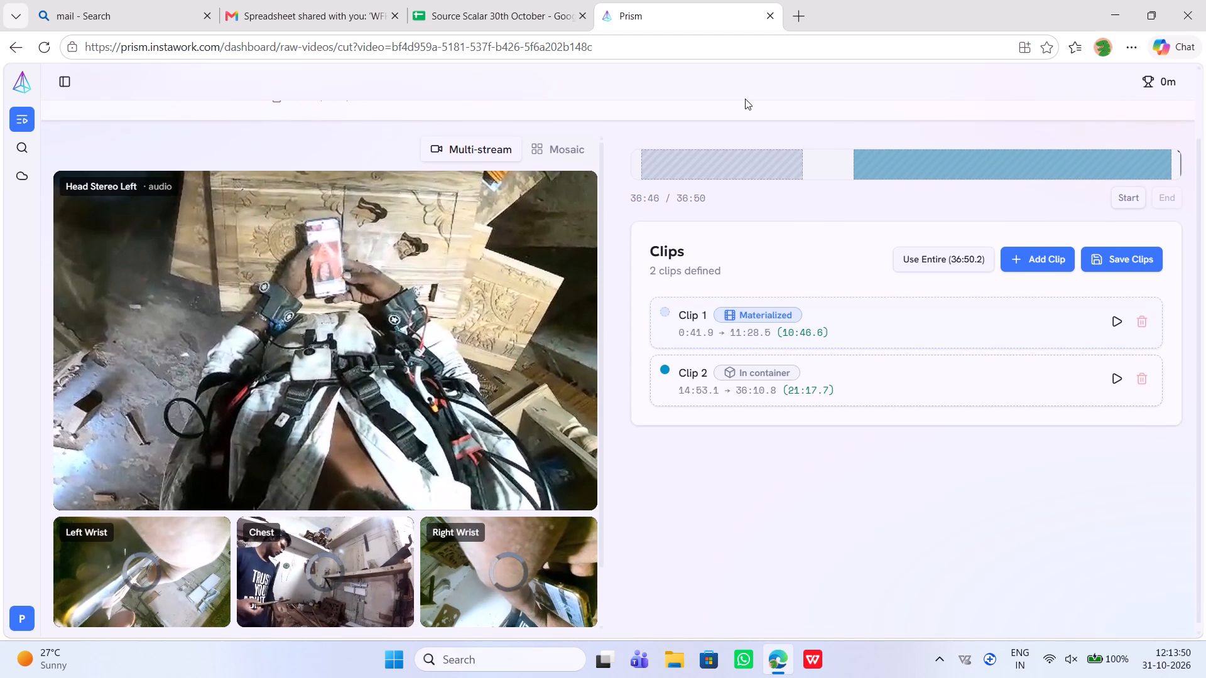
{"action": "scroll", "coordinate": [745, 99], "scroll_direction": "down", "scroll_amount": 1}
{"action": "left_click", "coordinate": [839, 504]}
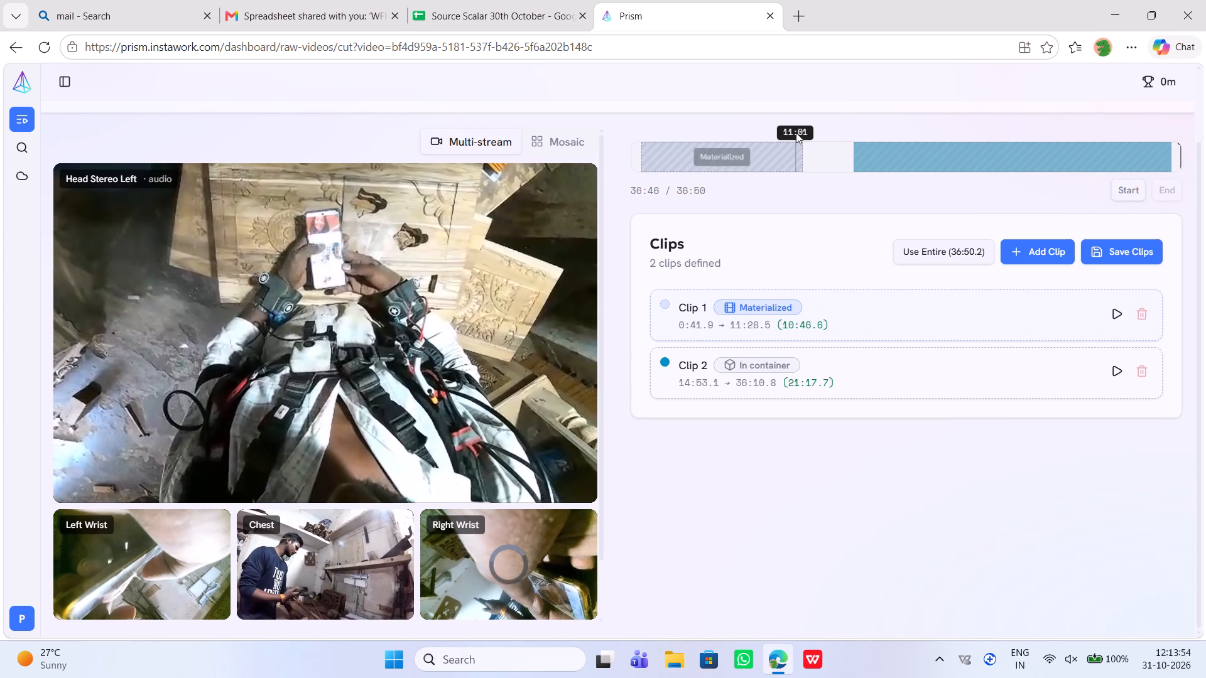
{"action": "scroll", "coordinate": [795, 104], "scroll_direction": "down", "scroll_amount": 1}
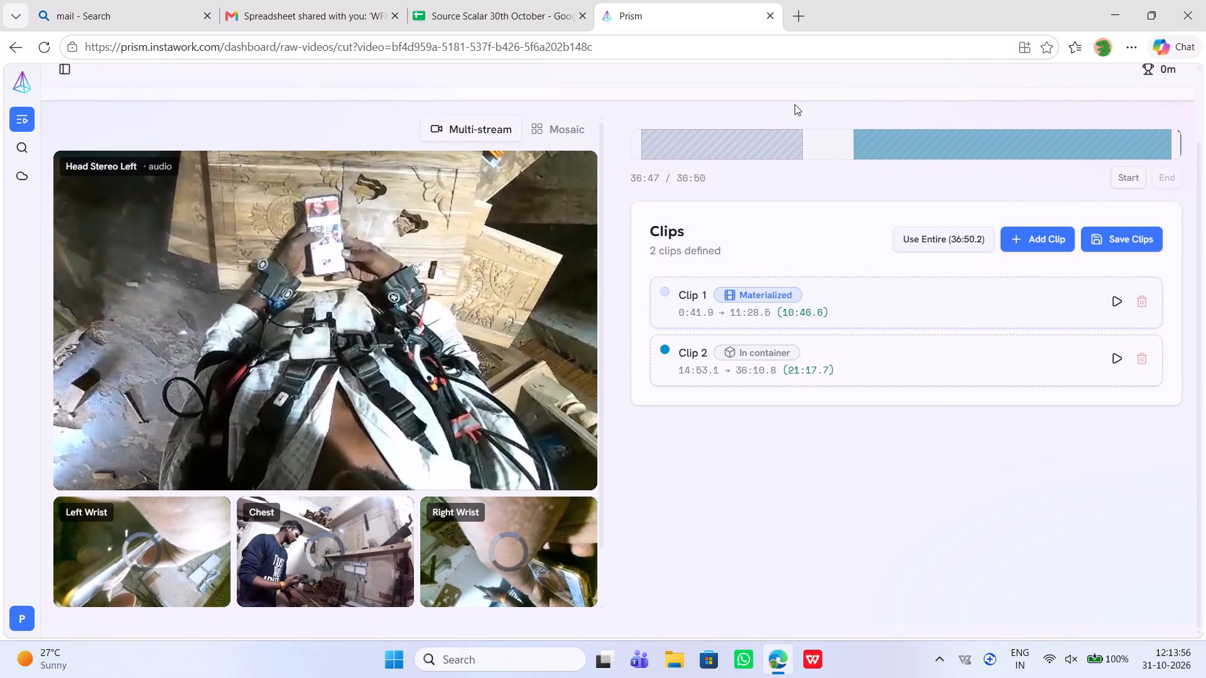
{"action": "scroll", "coordinate": [795, 104], "scroll_direction": "down", "scroll_amount": 1}
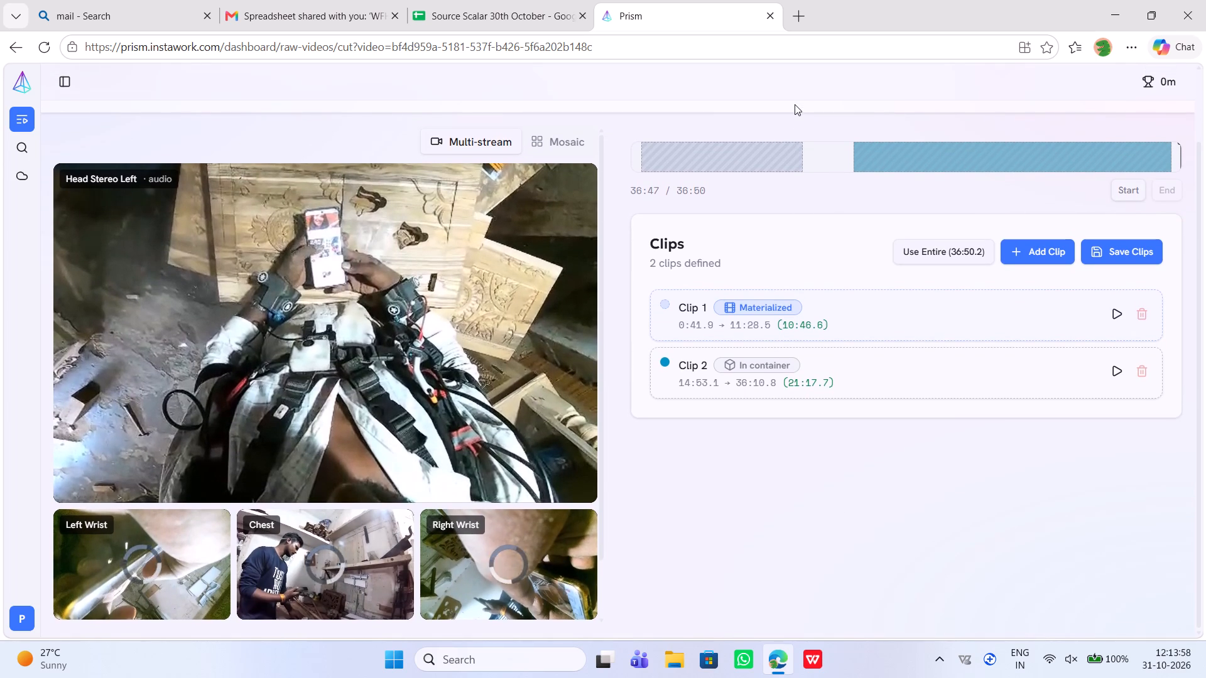
{"action": "scroll", "coordinate": [572, 223], "scroll_direction": "down", "scroll_amount": 1}
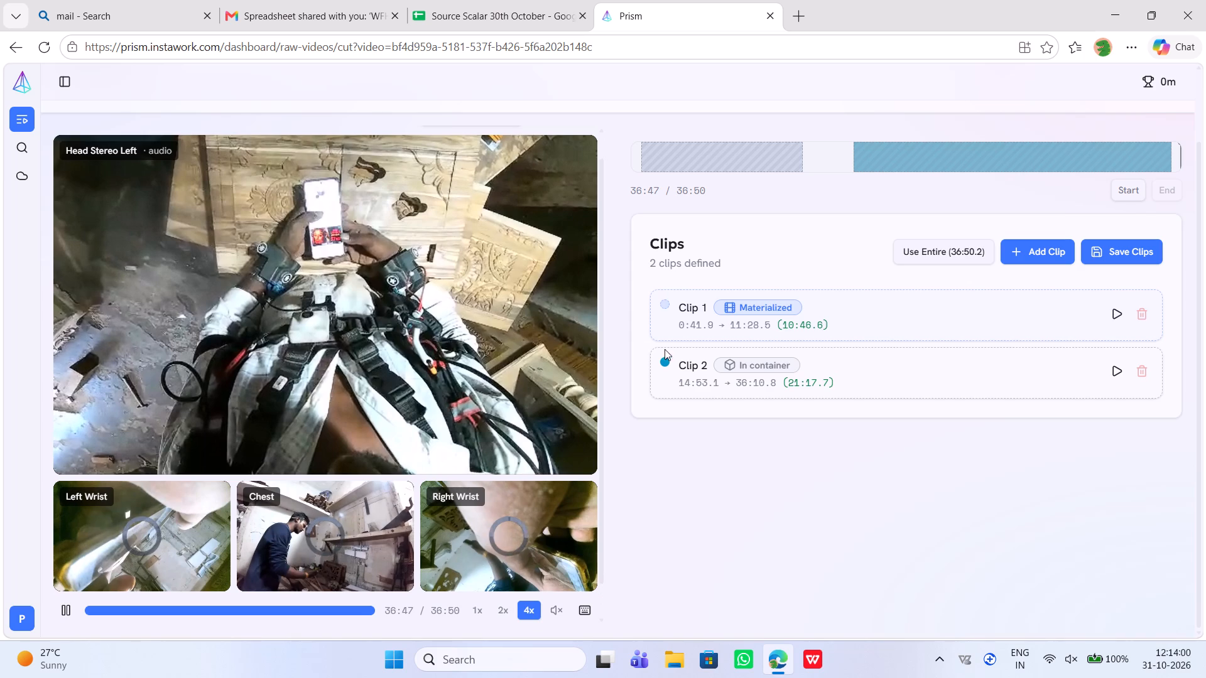
{"action": "left_click", "coordinate": [799, 479]}
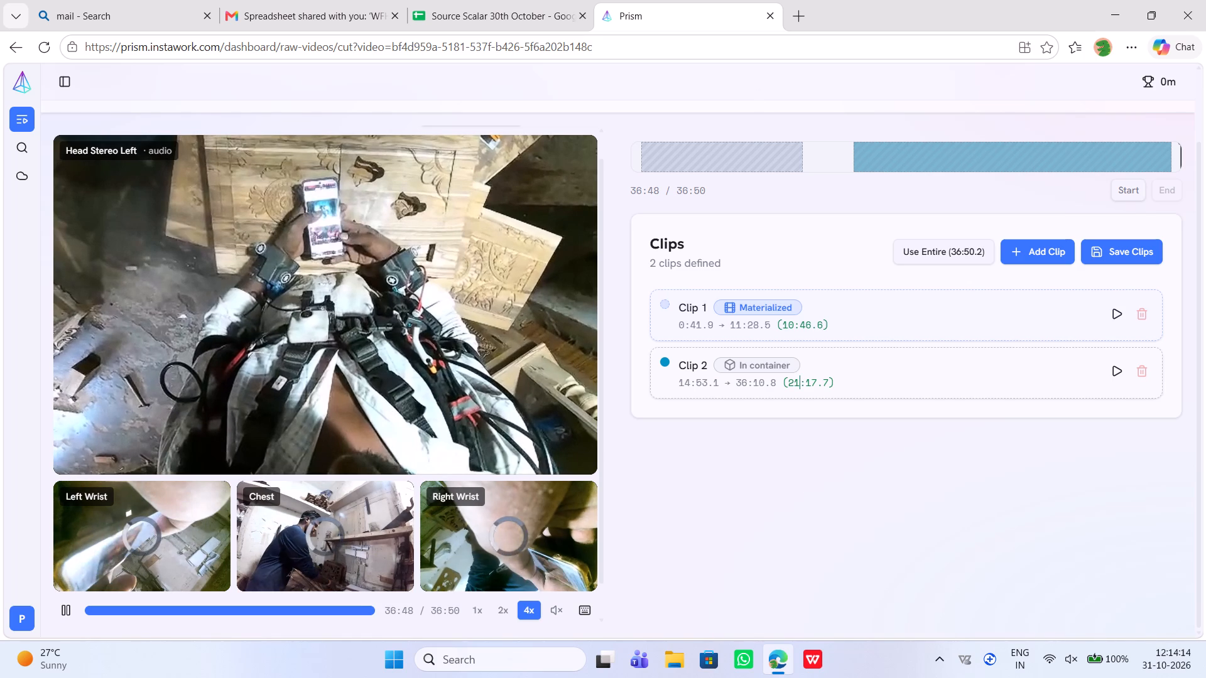
{"action": "scroll", "coordinate": [759, 101], "scroll_direction": "down", "scroll_amount": 1}
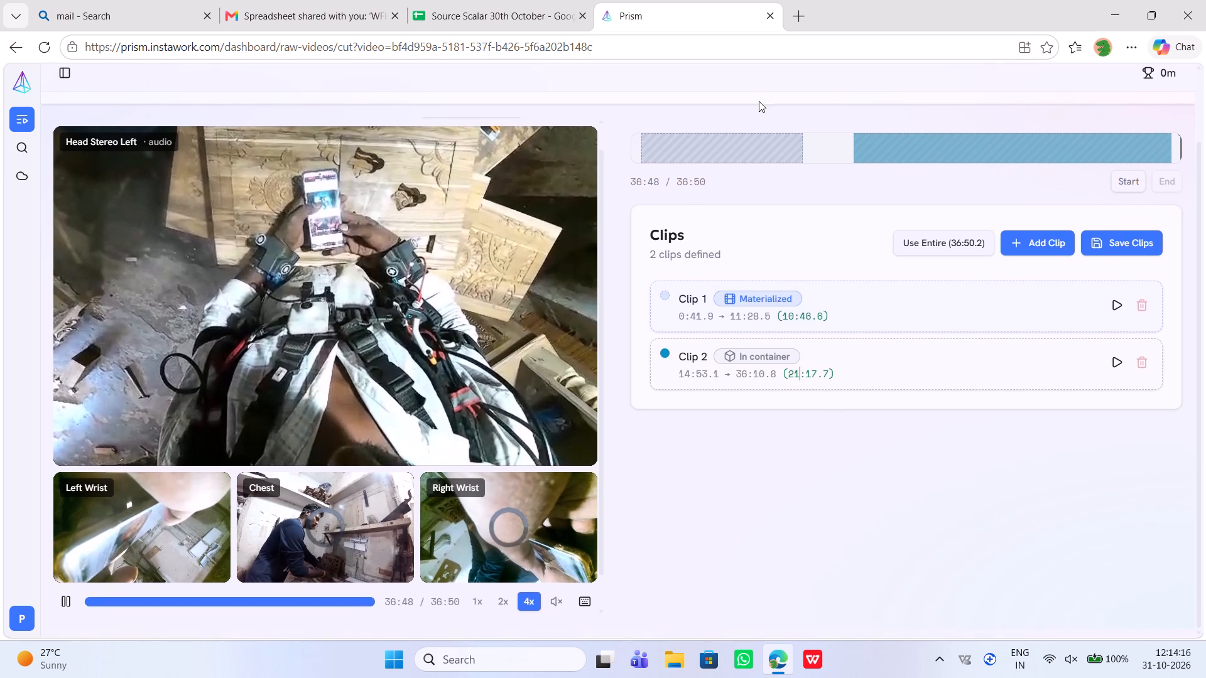
{"action": "scroll", "coordinate": [759, 101], "scroll_direction": "down", "scroll_amount": 3}
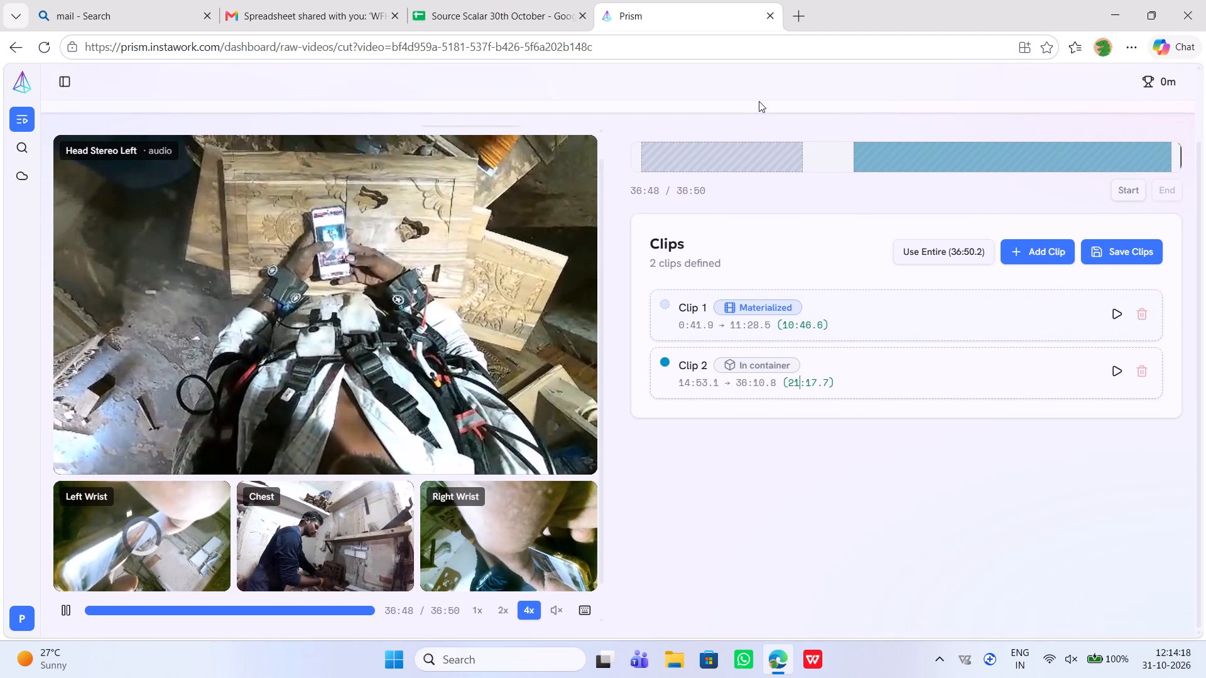
{"action": "scroll", "coordinate": [759, 101], "scroll_direction": "down", "scroll_amount": 1}
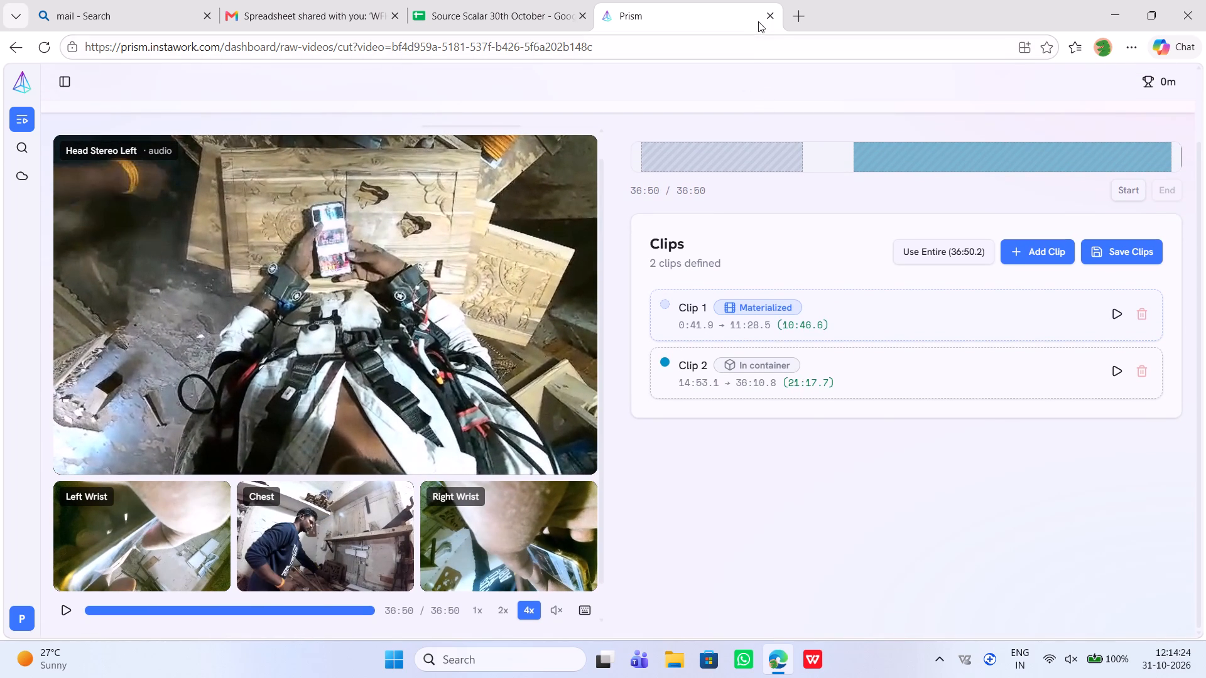
Check Clip 2 of row 3693's video at about 32:24, 33:11 and 35:23.
{"action": "left_click", "coordinate": [1116, 149]}
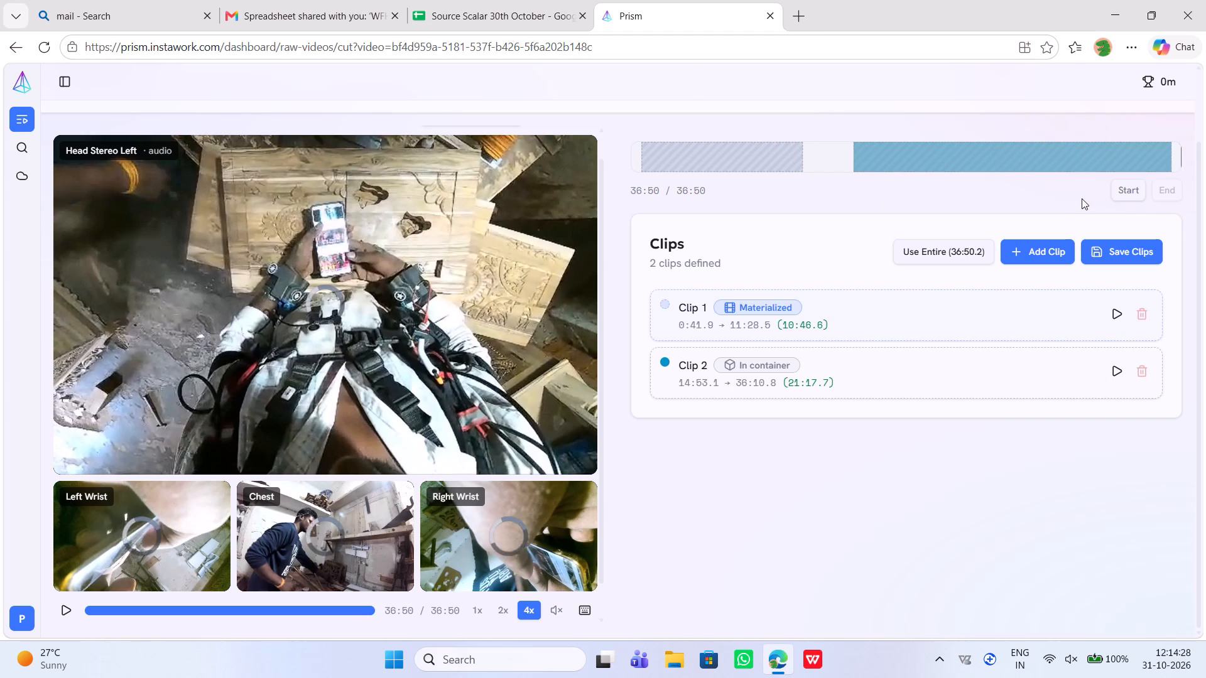
{"action": "left_click", "coordinate": [1082, 198]}
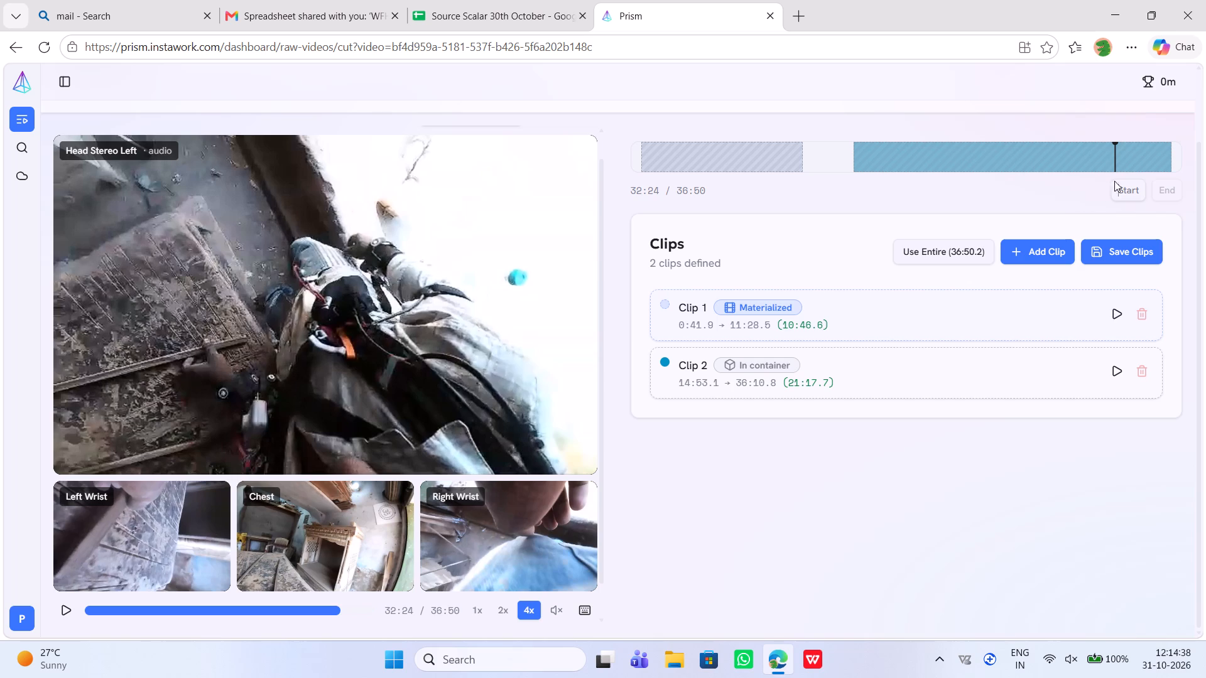
{"action": "left_click", "coordinate": [1127, 168]}
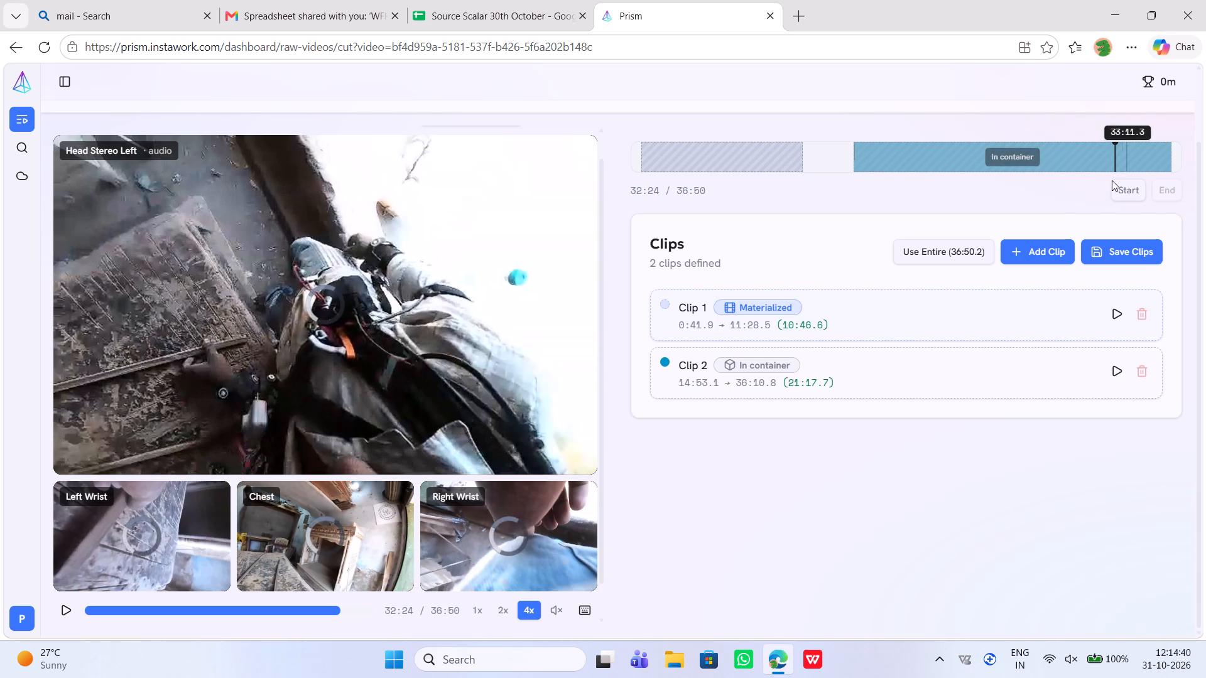
{"action": "left_click", "coordinate": [1067, 192]}
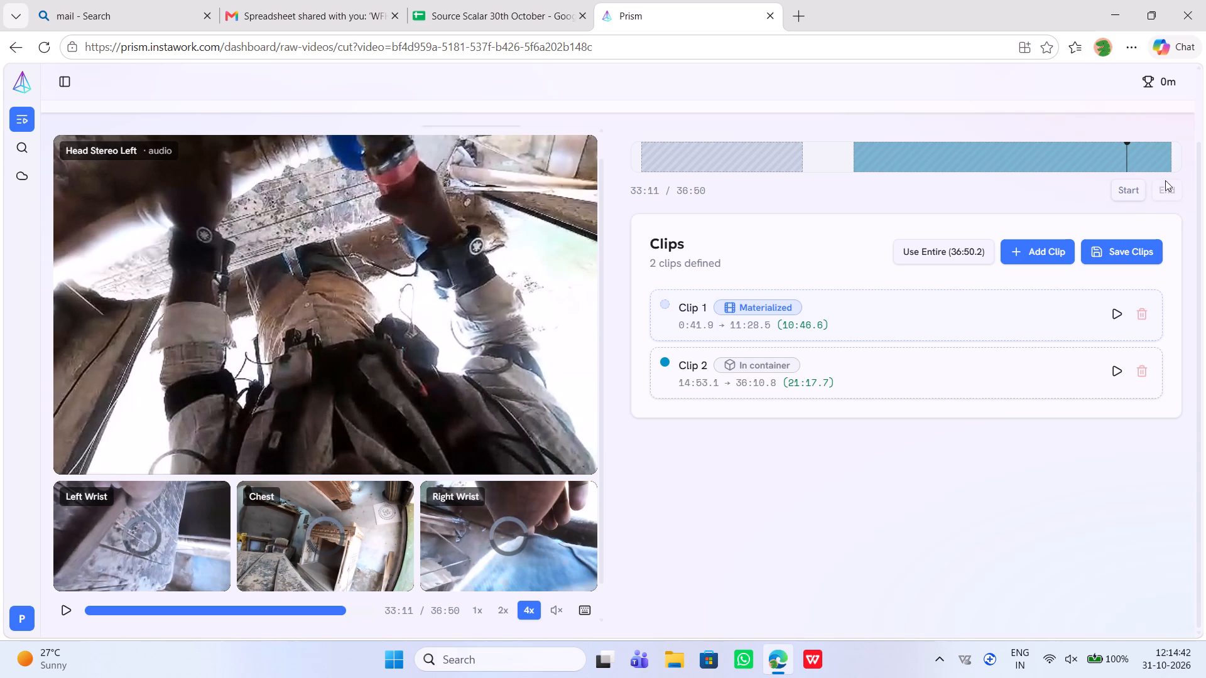
{"action": "left_click", "coordinate": [1161, 157]}
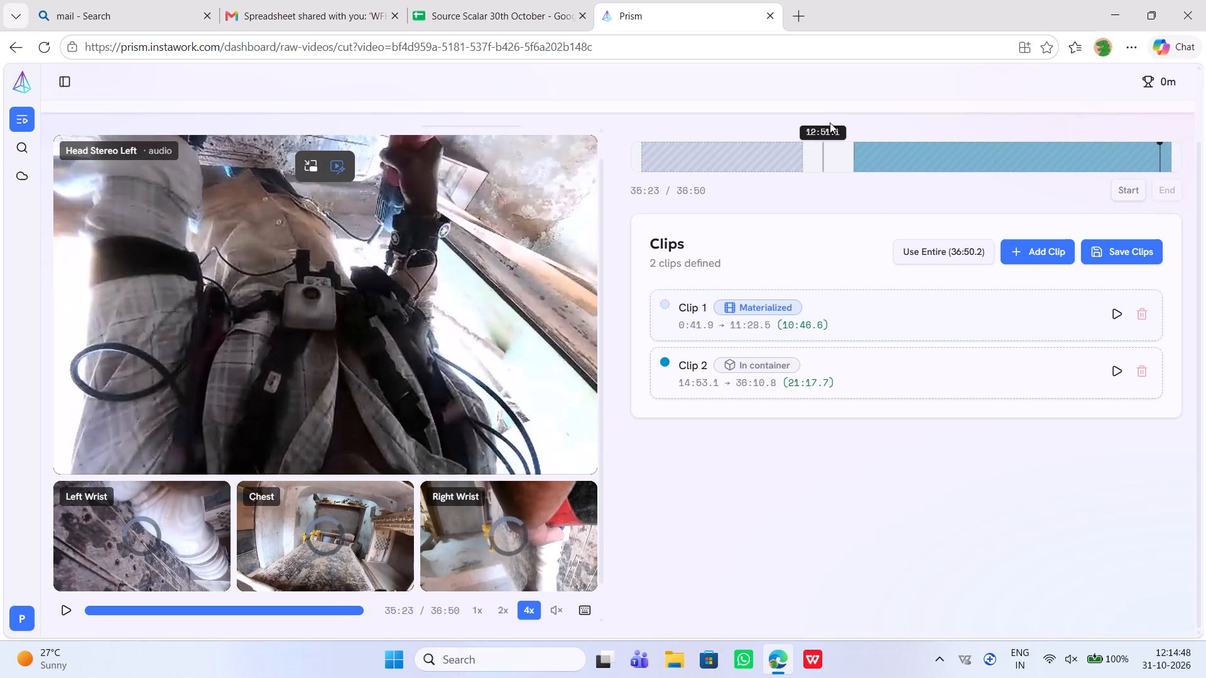
{"action": "scroll", "coordinate": [829, 93], "scroll_direction": "down", "scroll_amount": 1}
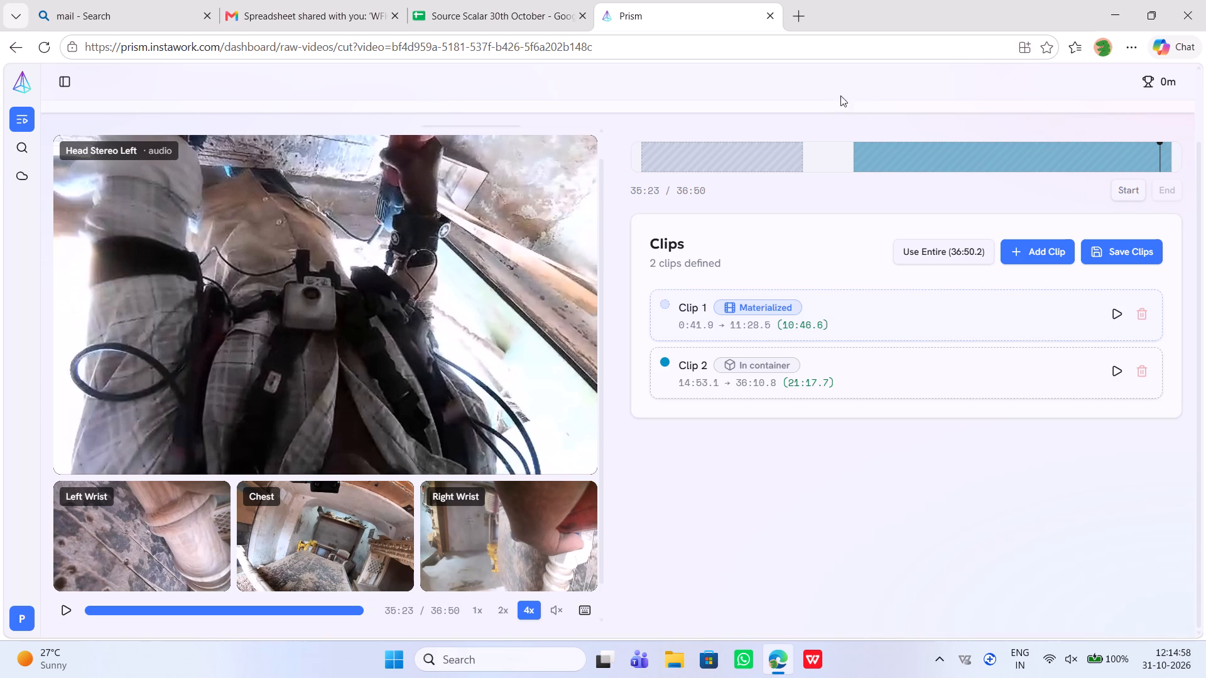
Review row 3693's video after Clip 2, from about 36:32 to its end.
{"action": "left_click", "coordinate": [1178, 155]}
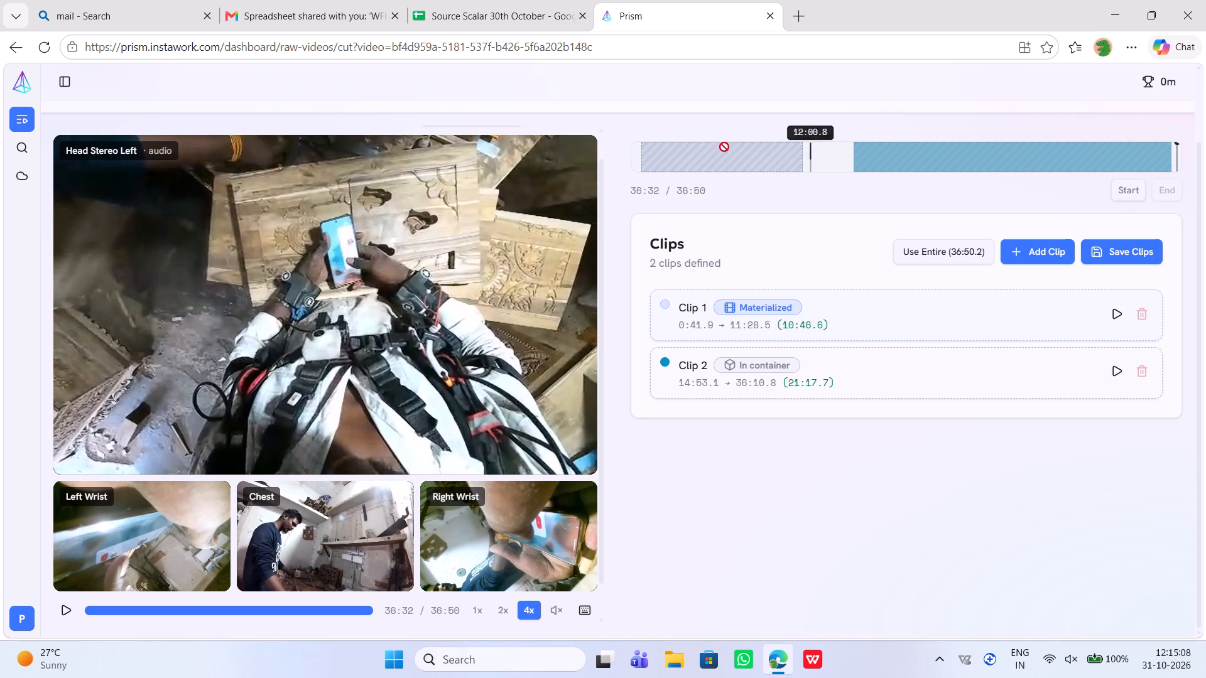
{"action": "left_click", "coordinate": [536, 179]}
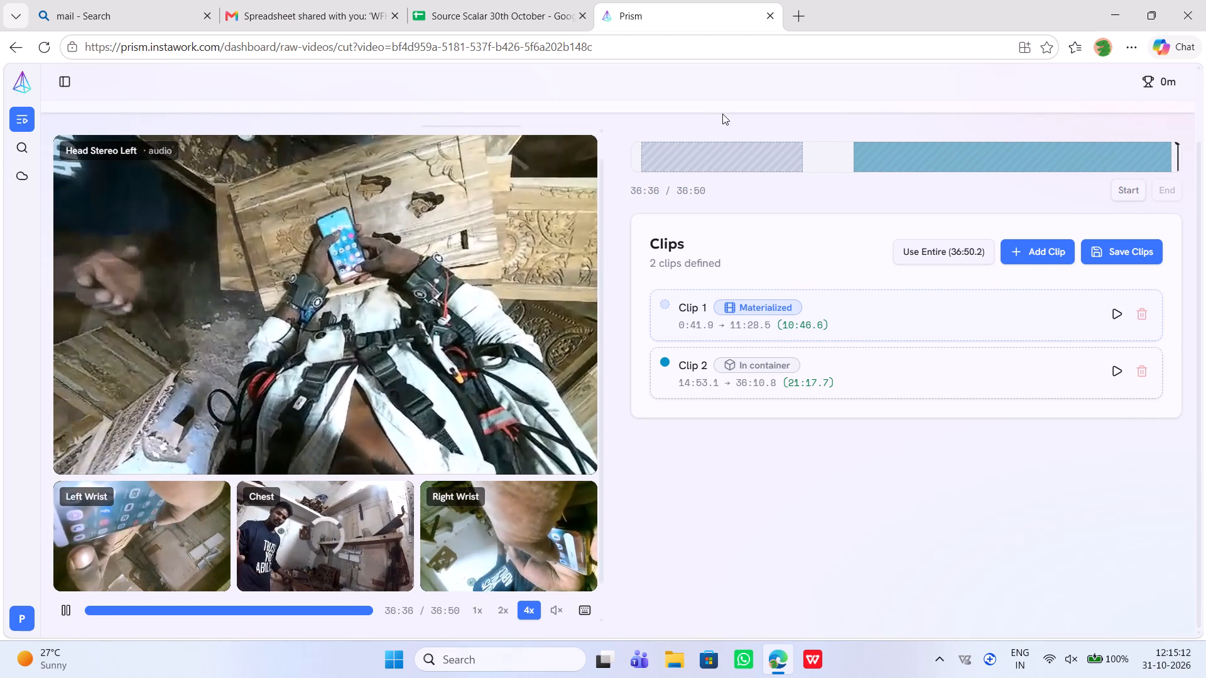
{"action": "scroll", "coordinate": [722, 114], "scroll_direction": "down", "scroll_amount": 1}
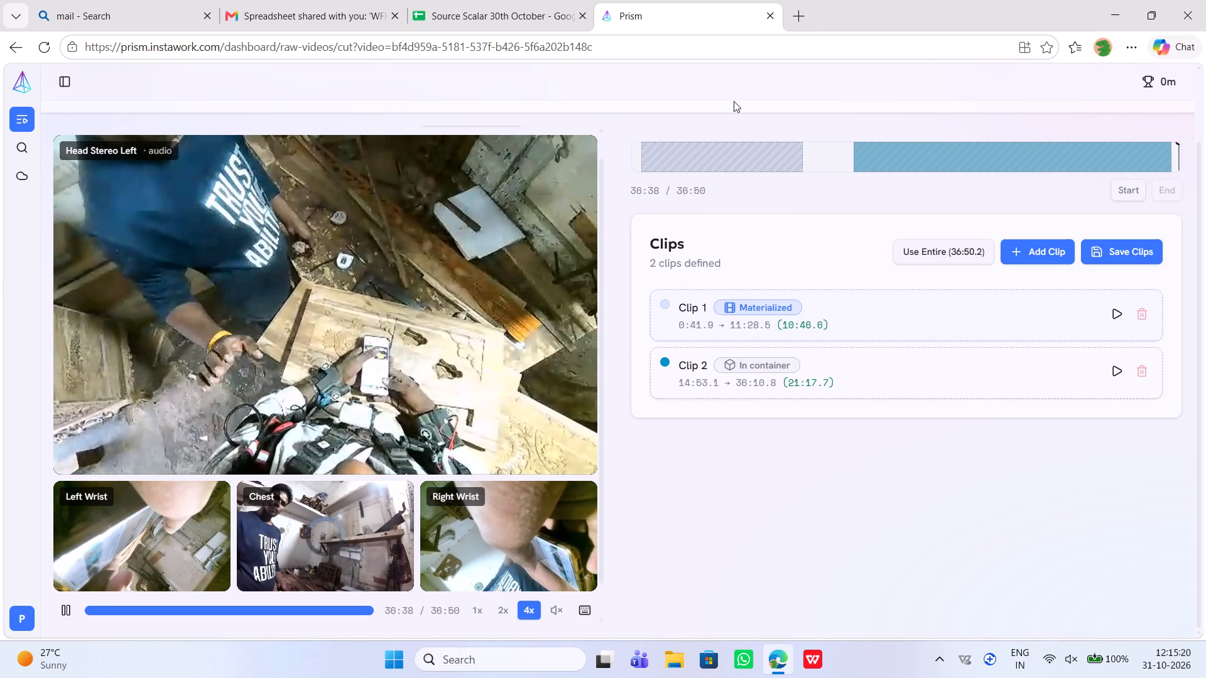
{"action": "scroll", "coordinate": [734, 101], "scroll_direction": "down", "scroll_amount": 1}
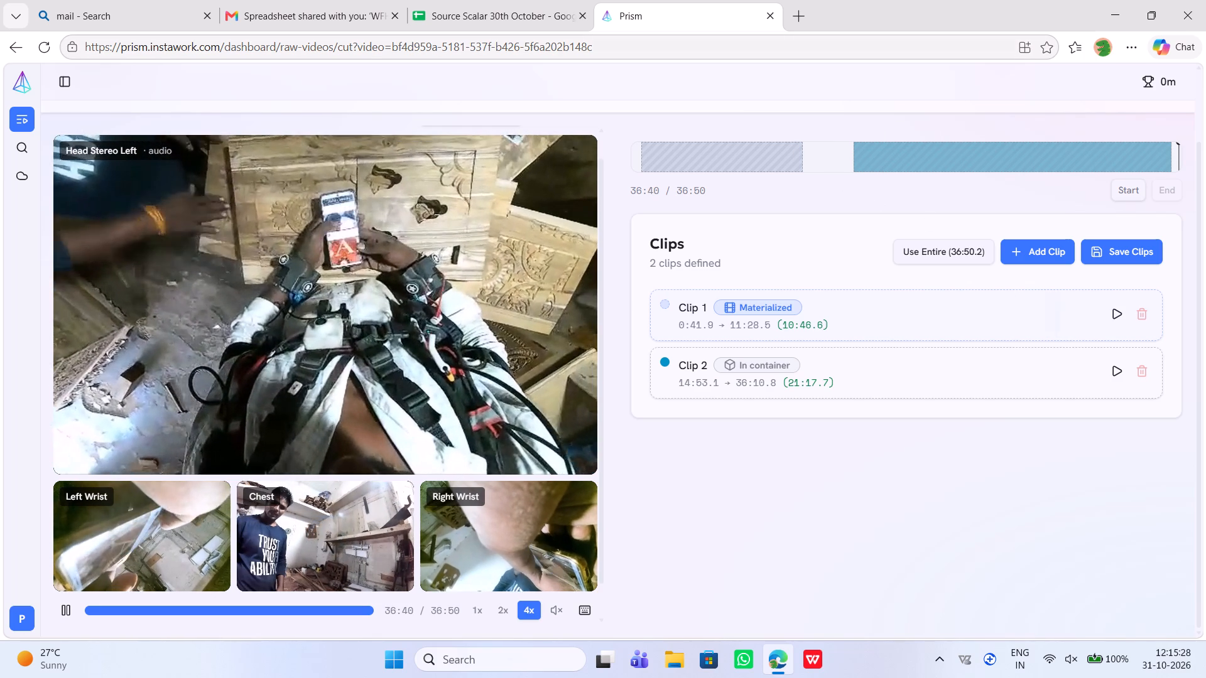
{"action": "scroll", "coordinate": [887, 99], "scroll_direction": "down", "scroll_amount": 1}
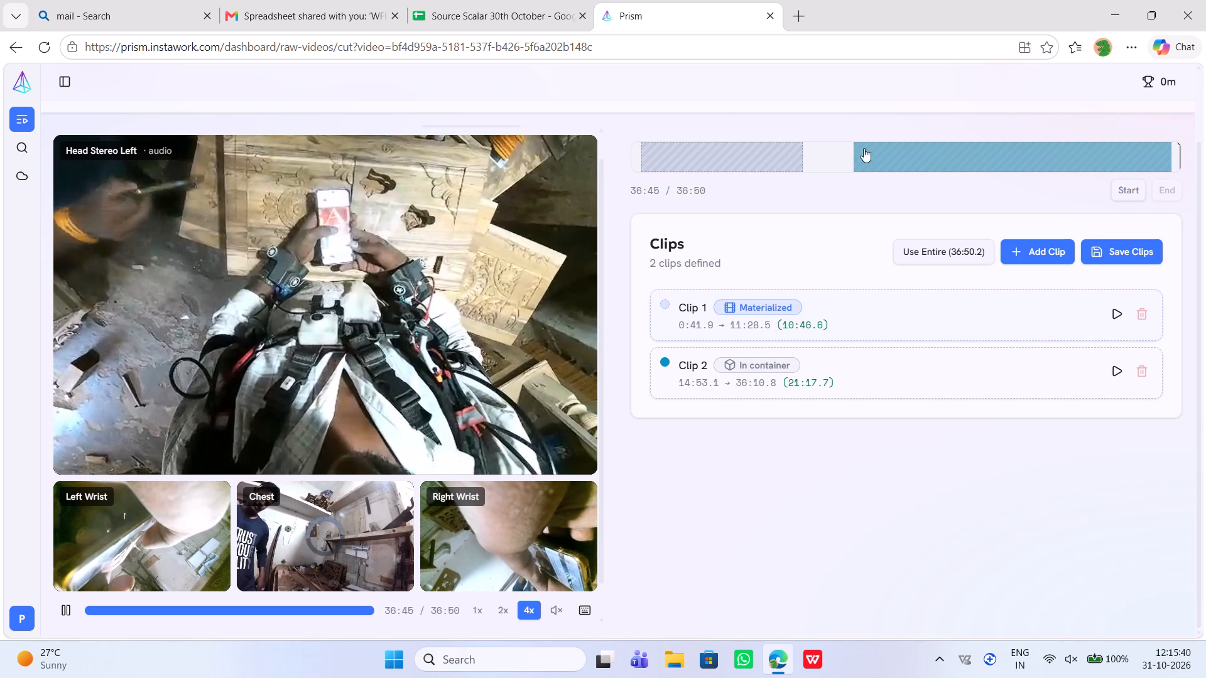
{"action": "left_click", "coordinate": [828, 101]}
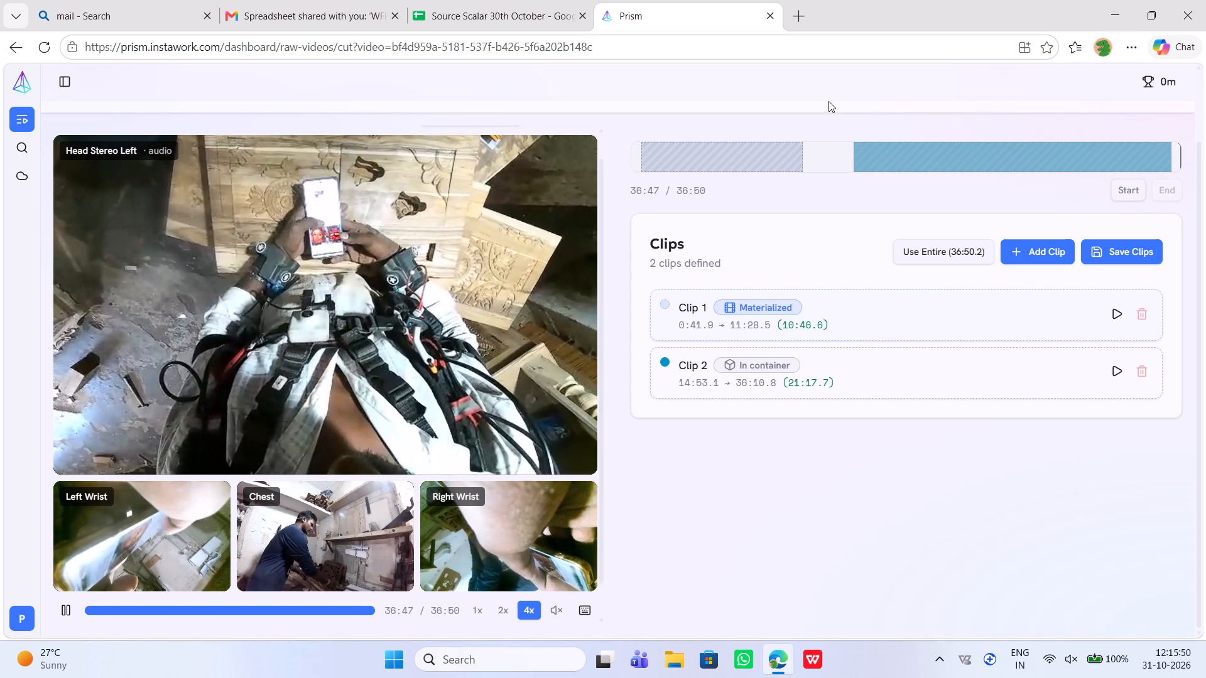
{"action": "scroll", "coordinate": [828, 85], "scroll_direction": "down", "scroll_amount": 1}
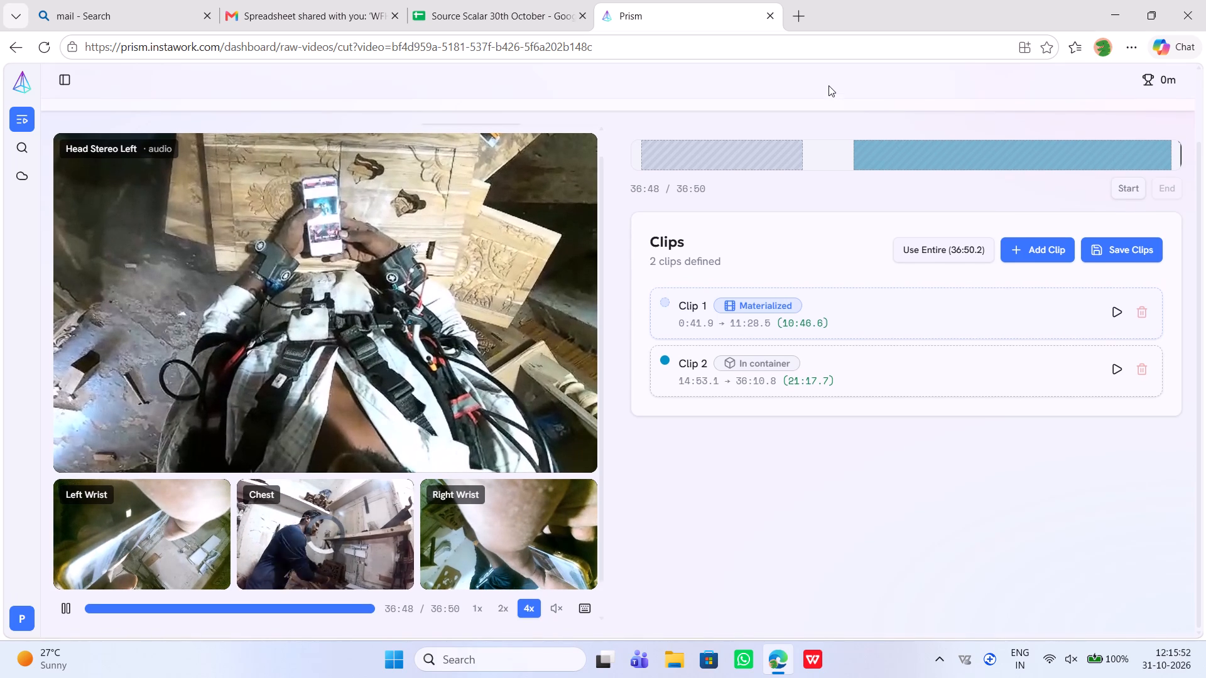
{"action": "scroll", "coordinate": [828, 85], "scroll_direction": "down", "scroll_amount": 1}
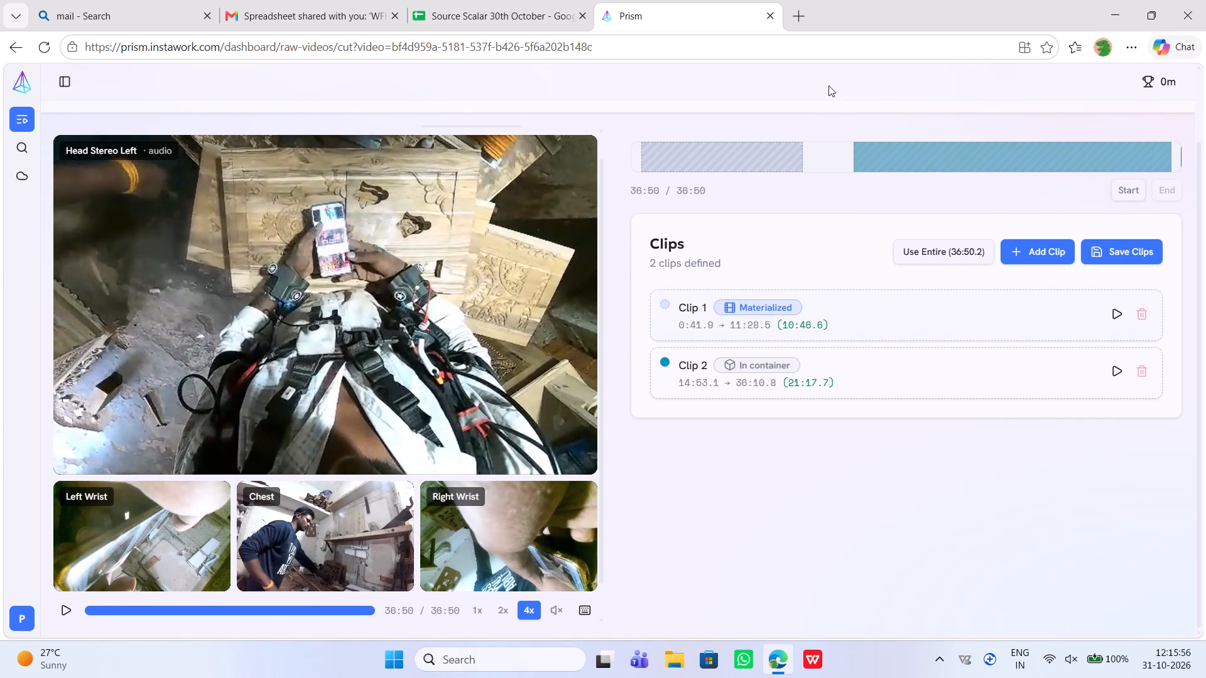
Close the Prism page of row 3693's video.
{"action": "left_click", "coordinate": [766, 16]}
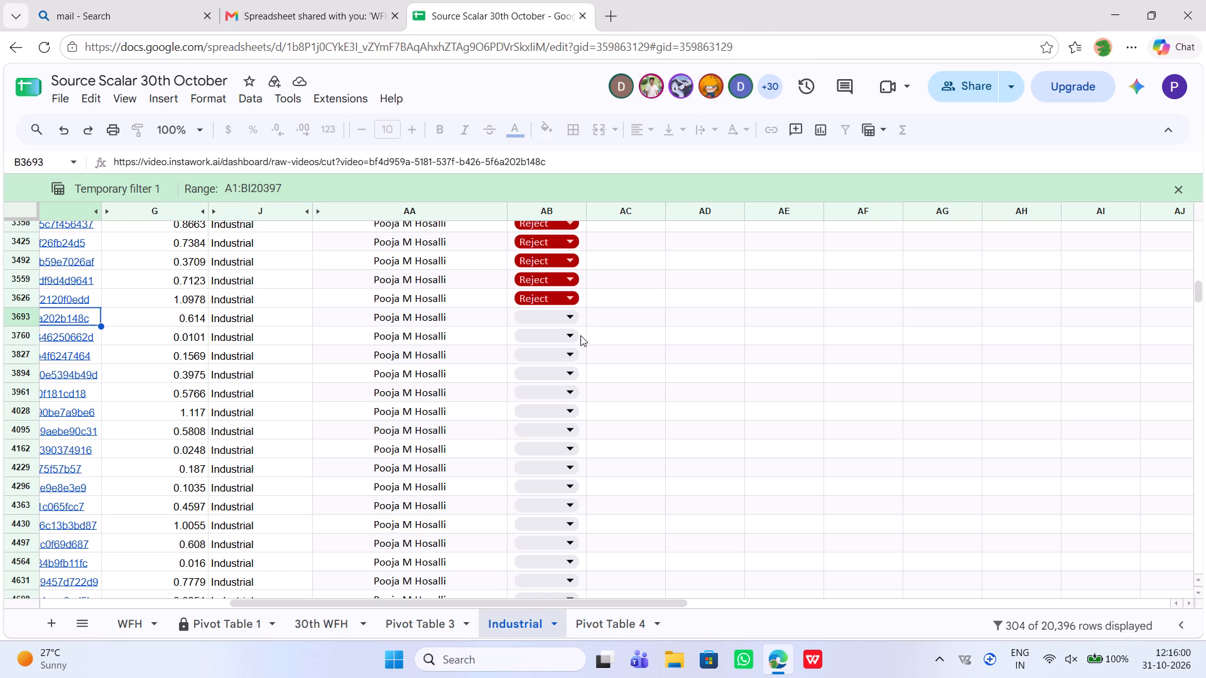
Record row 3693 as Reject, with reason Task not visible, NO in column BA and comment "task invalid".
{"action": "left_click", "coordinate": [575, 323]}
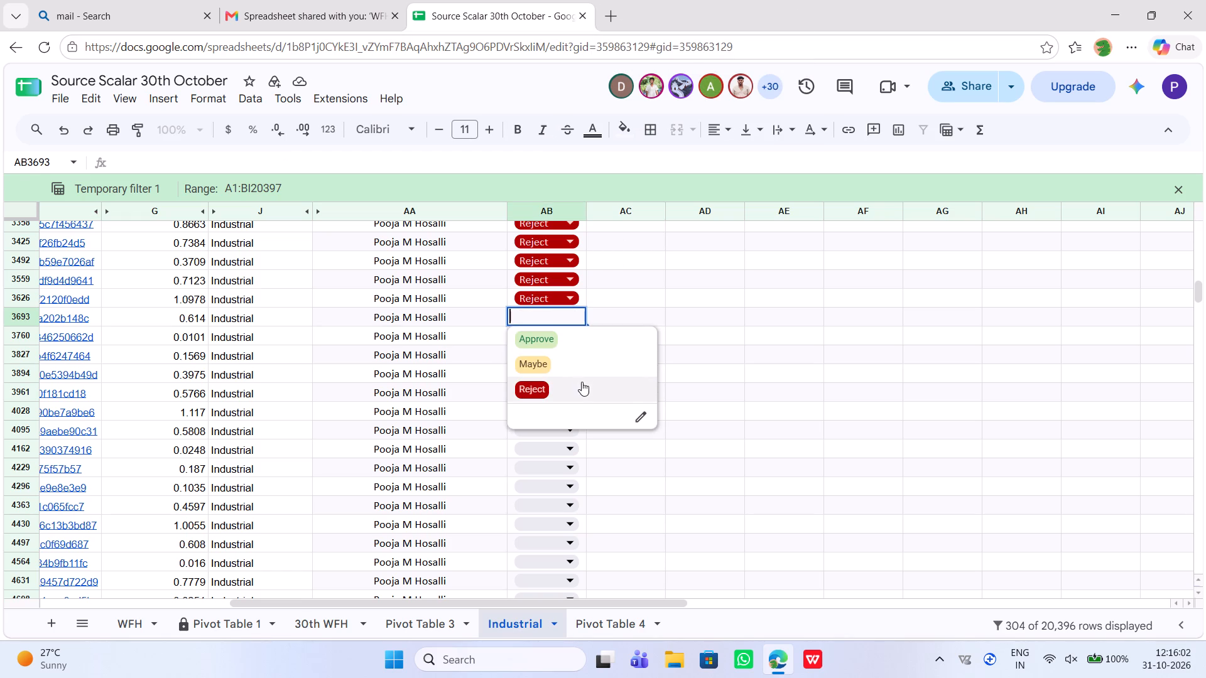
{"action": "left_click", "coordinate": [583, 389]}
{"action": "scroll", "coordinate": [862, 420], "scroll_direction": "left", "scroll_amount": 3}
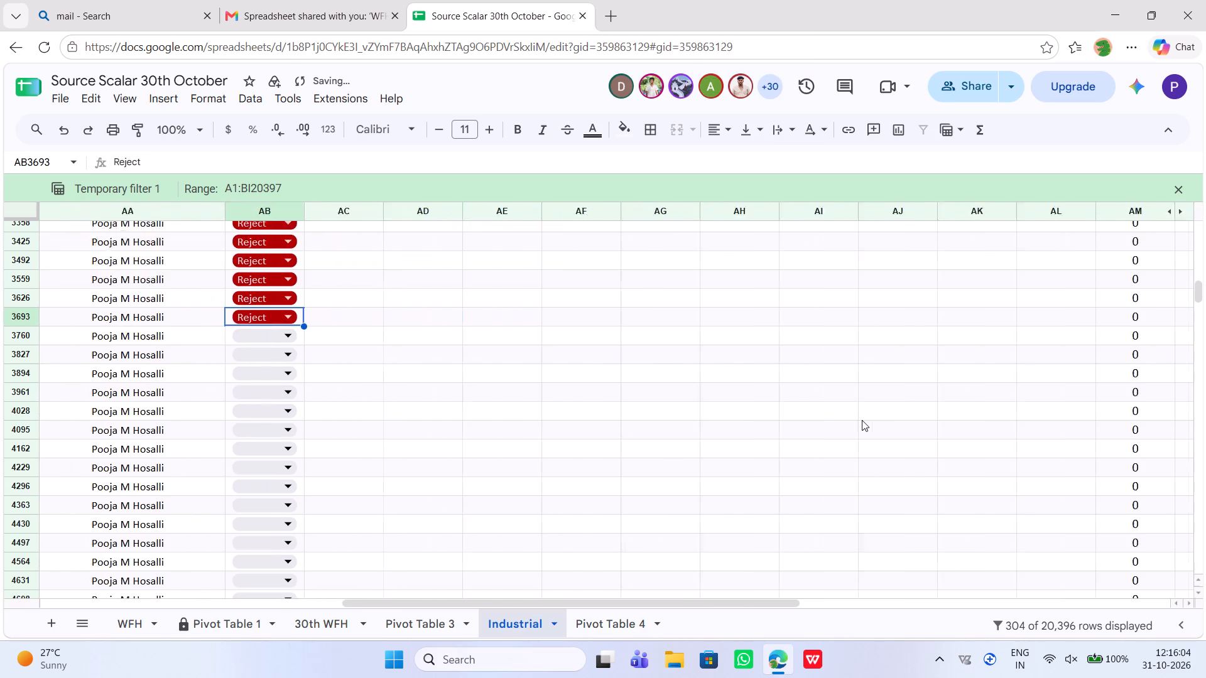
{"action": "scroll", "coordinate": [862, 420], "scroll_direction": "left", "scroll_amount": 7}
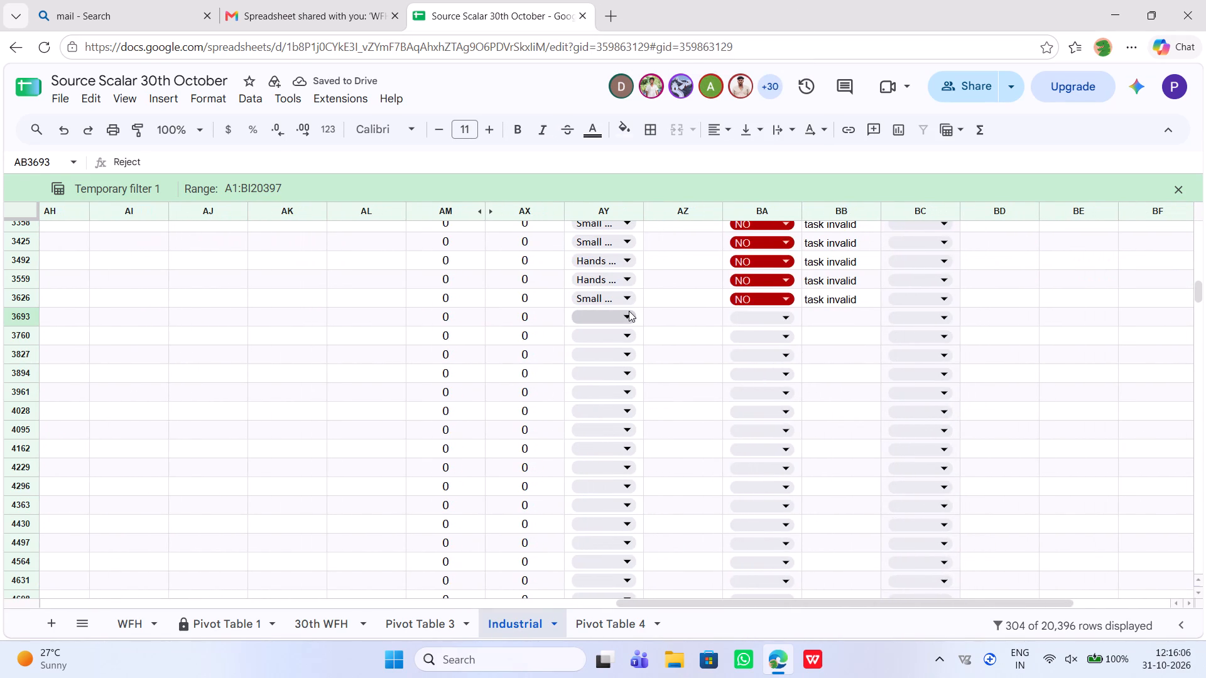
{"action": "left_click", "coordinate": [623, 324]}
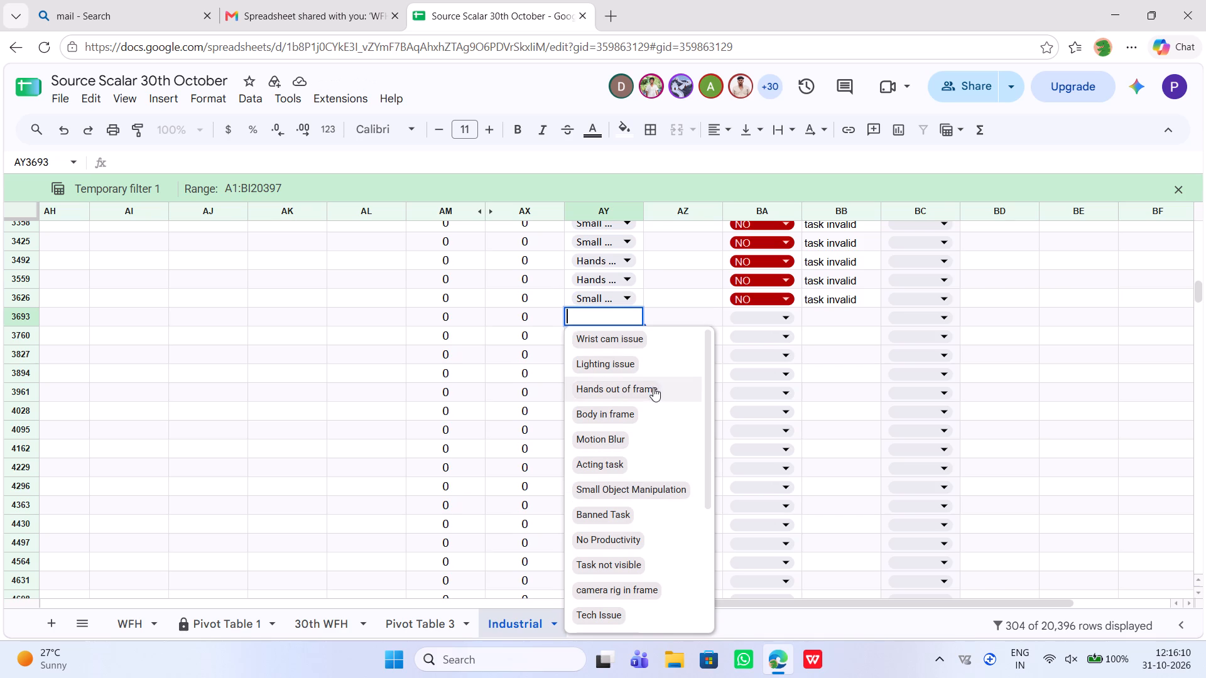
{"action": "left_click", "coordinate": [648, 563]}
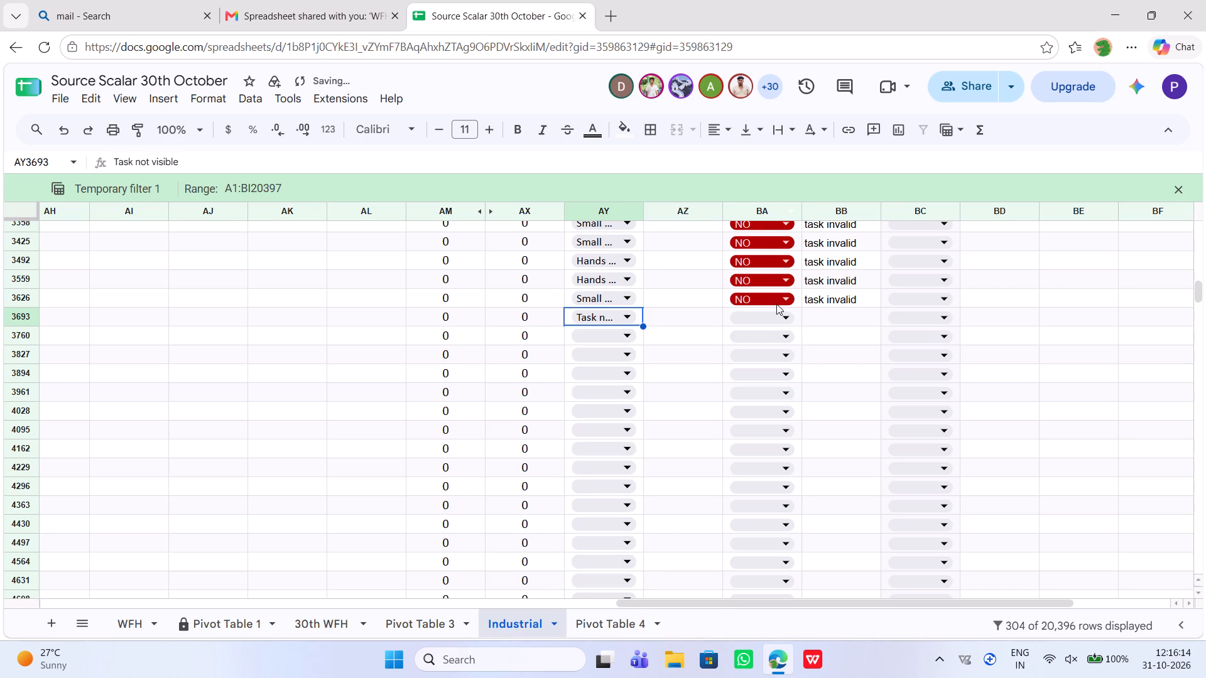
{"action": "left_click", "coordinate": [780, 314]}
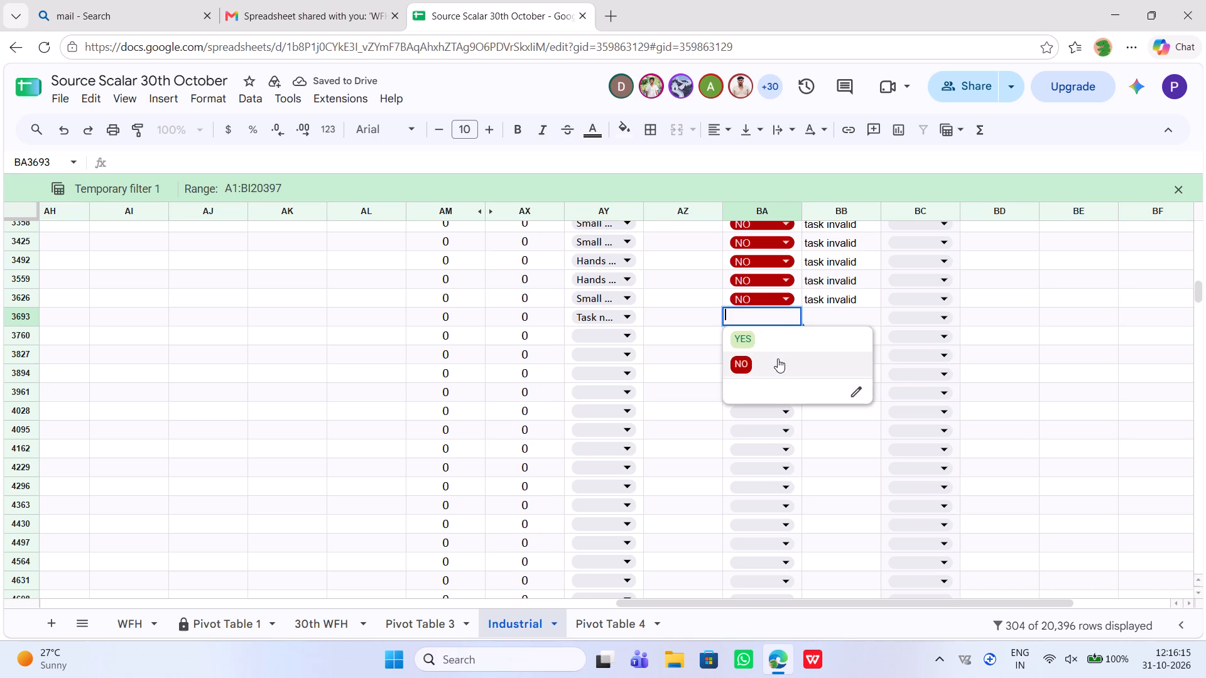
{"action": "left_click", "coordinate": [778, 358]}
{"action": "left_click", "coordinate": [819, 316]}
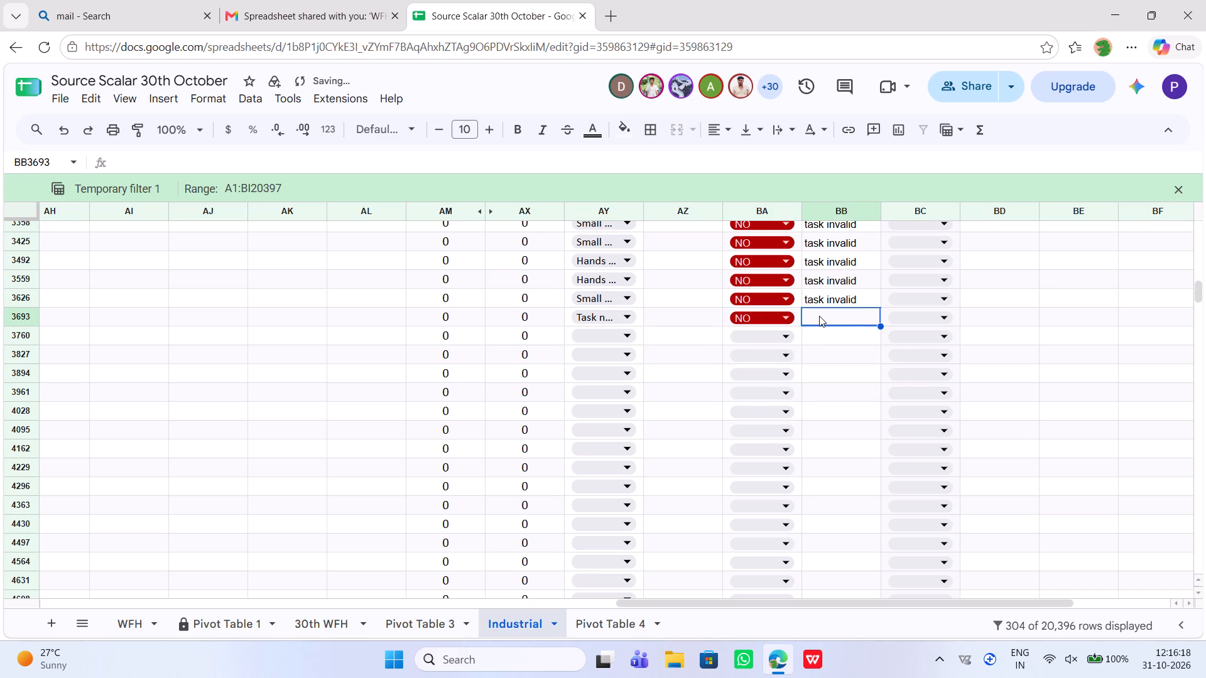
{"action": "key", "text": "ctrl+v"}
{"action": "scroll", "coordinate": [819, 316], "scroll_direction": "right", "scroll_amount": 6}
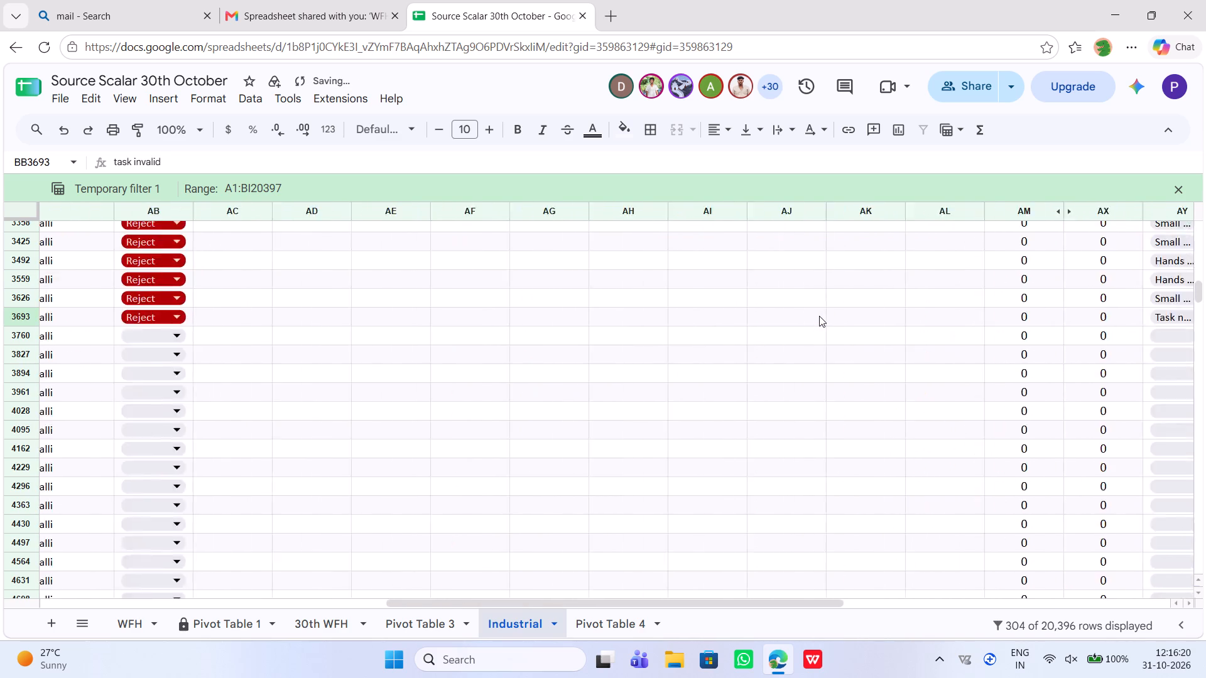
{"action": "scroll", "coordinate": [819, 316], "scroll_direction": "right", "scroll_amount": 3}
{"action": "scroll", "coordinate": [819, 316], "scroll_direction": "left", "scroll_amount": 2}
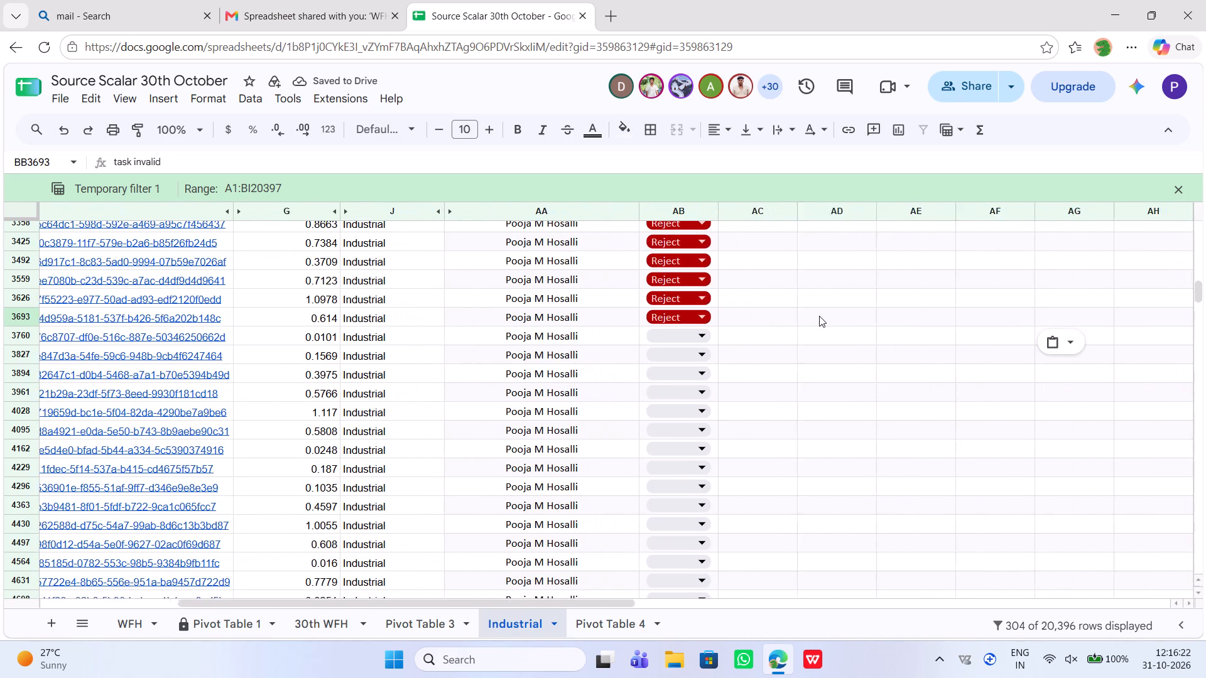
Open row 3760's video in Prism, review it from about its midpoint to the end, and close its page.
{"action": "scroll", "coordinate": [819, 316], "scroll_direction": "left", "scroll_amount": 1}
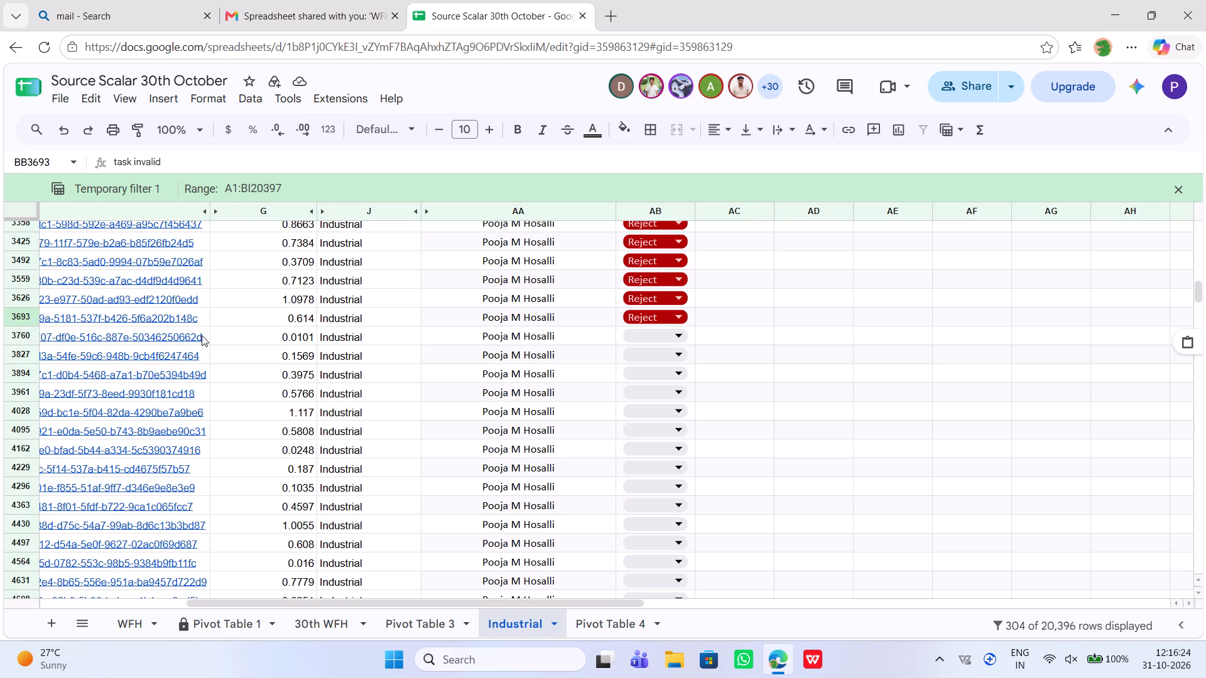
{"action": "left_click", "coordinate": [202, 335]}
{"action": "left_click", "coordinate": [181, 364]}
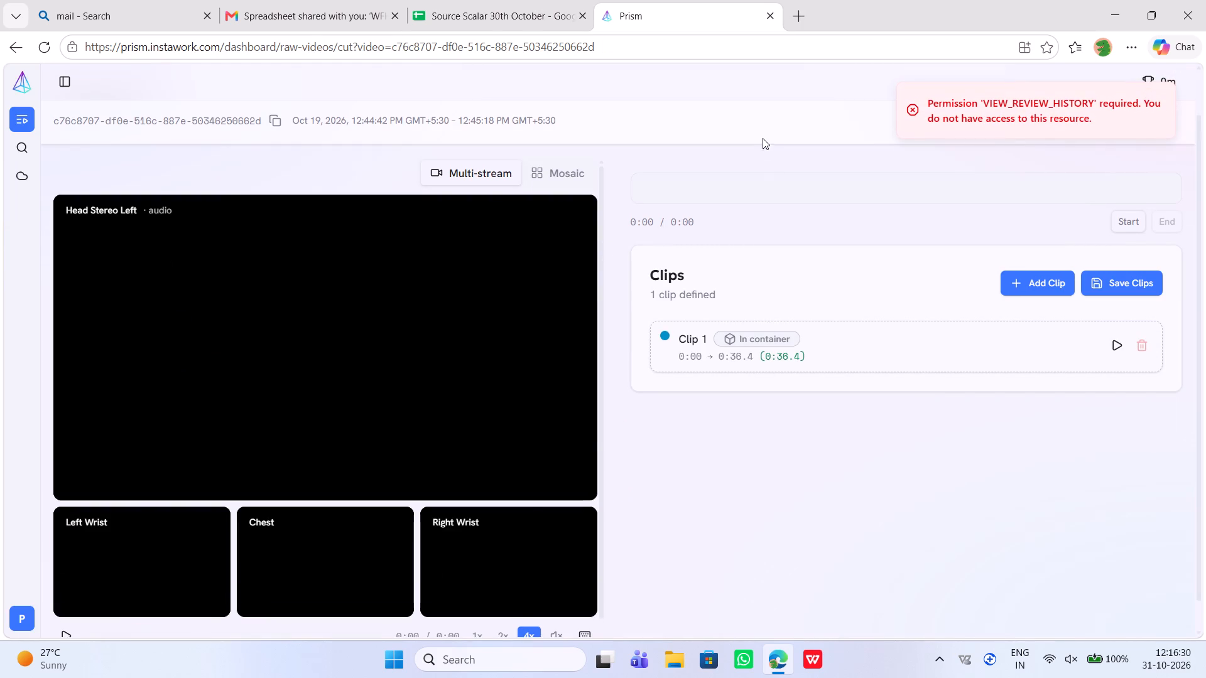
{"action": "scroll", "coordinate": [764, 135], "scroll_direction": "down", "scroll_amount": 1}
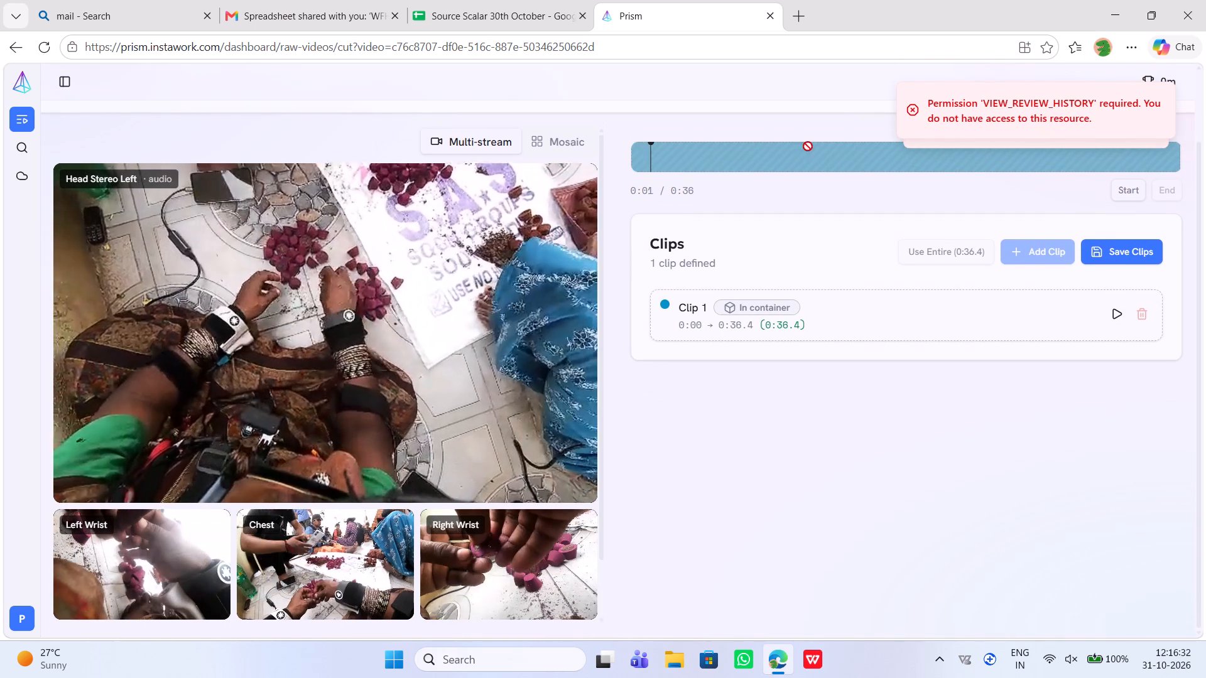
{"action": "left_click", "coordinate": [922, 151]}
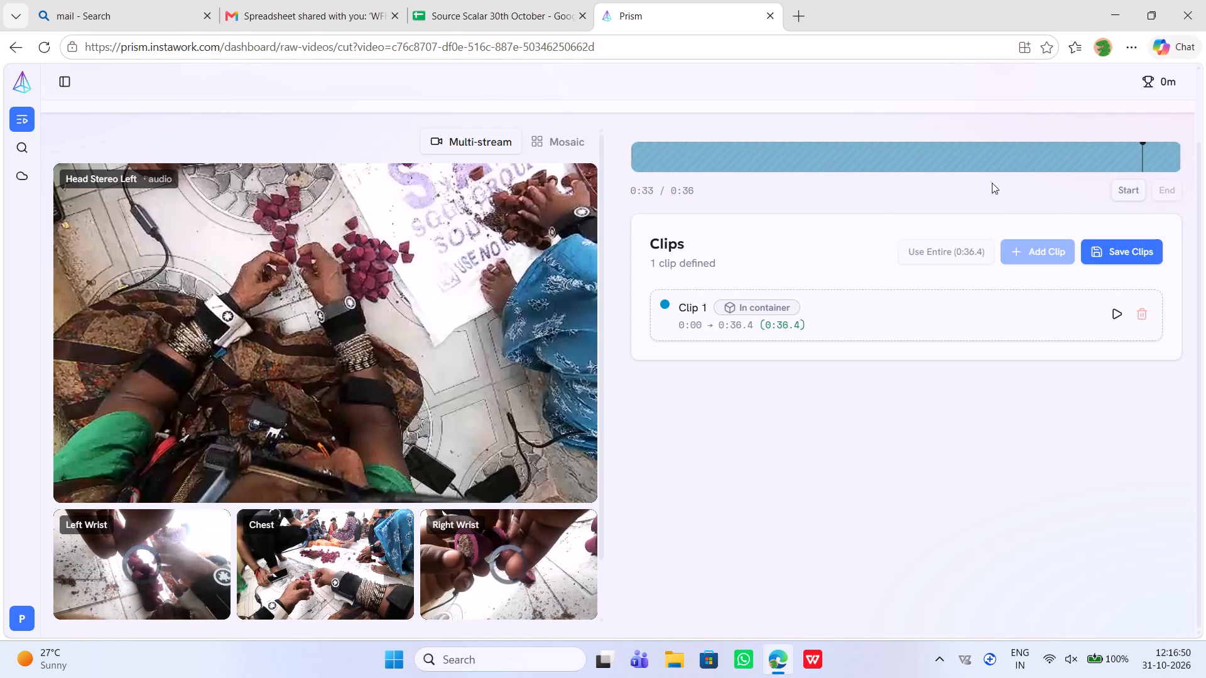
{"action": "left_click", "coordinate": [1180, 155]}
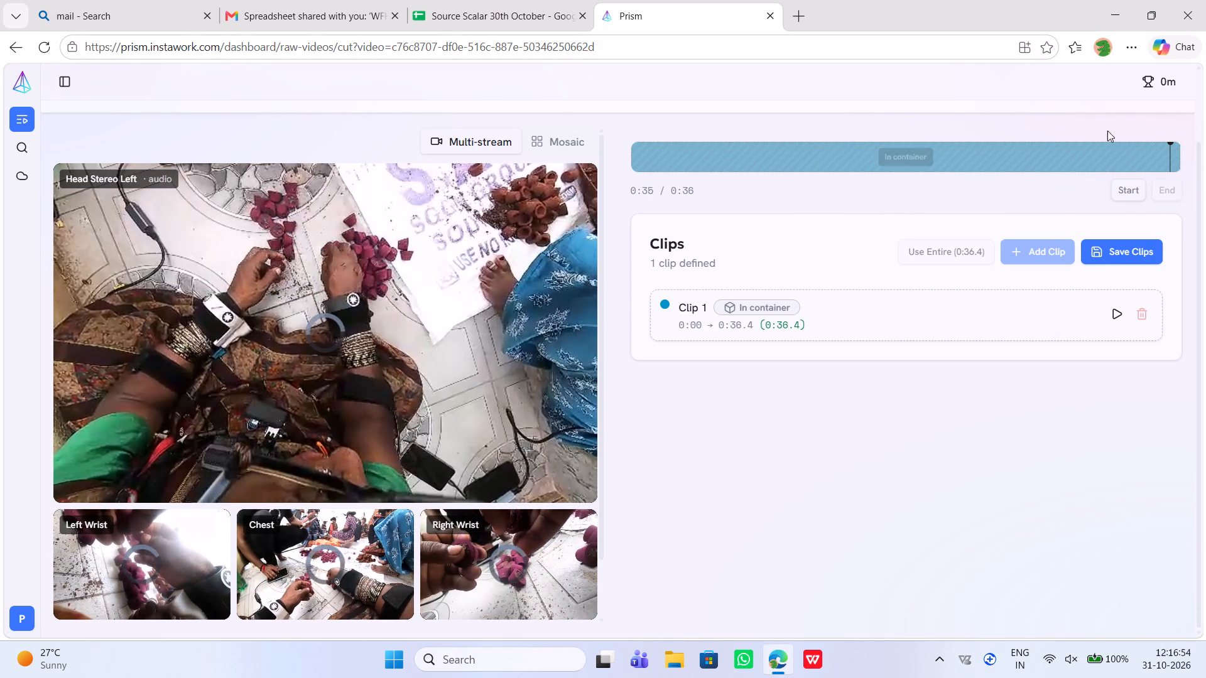
{"action": "left_click", "coordinate": [1062, 113]}
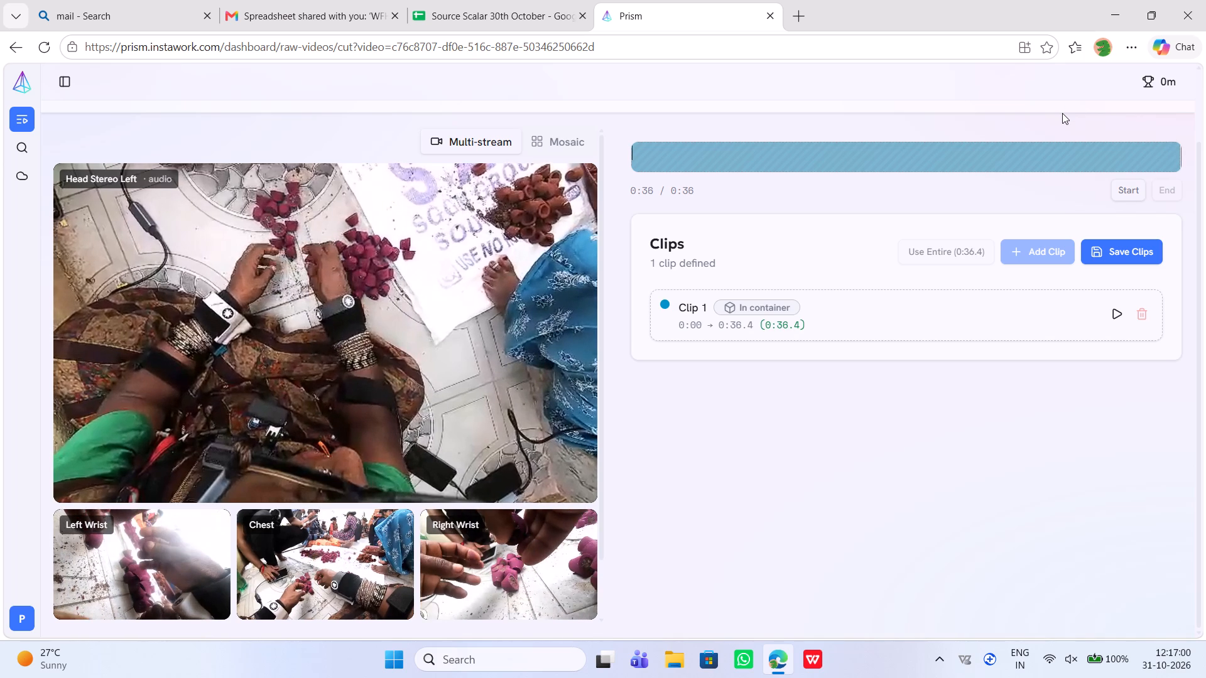
{"action": "left_click", "coordinate": [768, 14]}
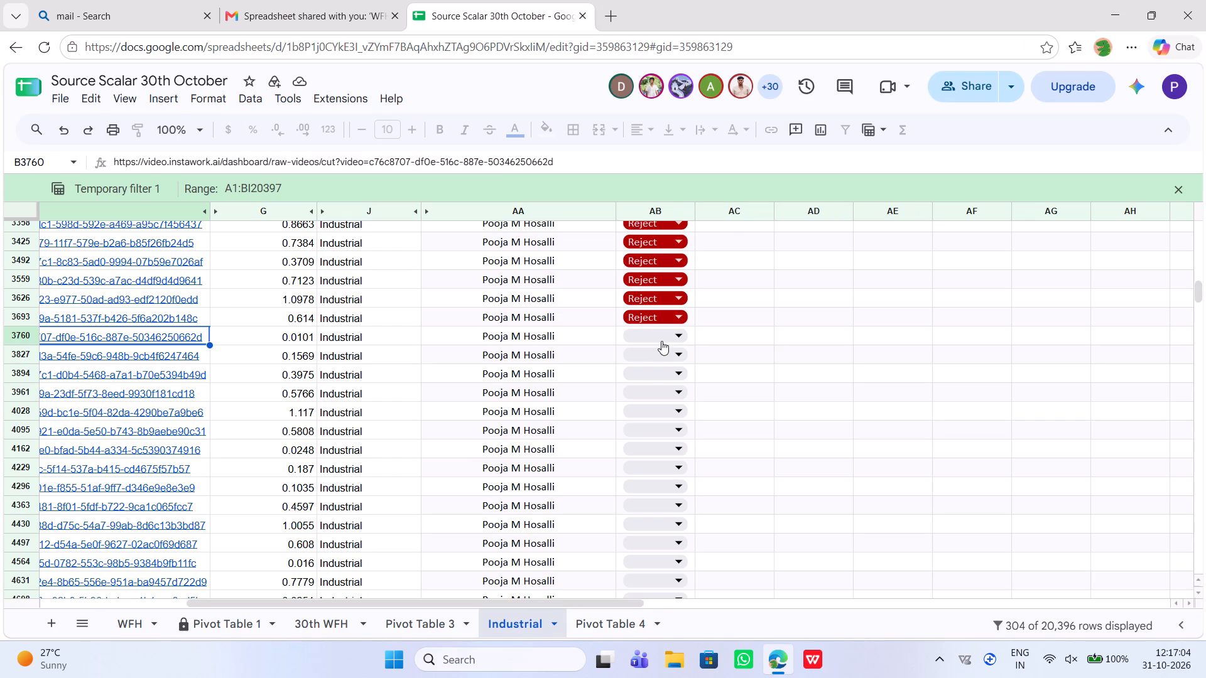
Record row 3760 as Reject, with reason Small Object Manipulation, NO in column BA and comment "task invalid".
{"action": "left_click", "coordinate": [661, 341]}
{"action": "left_click", "coordinate": [678, 400]}
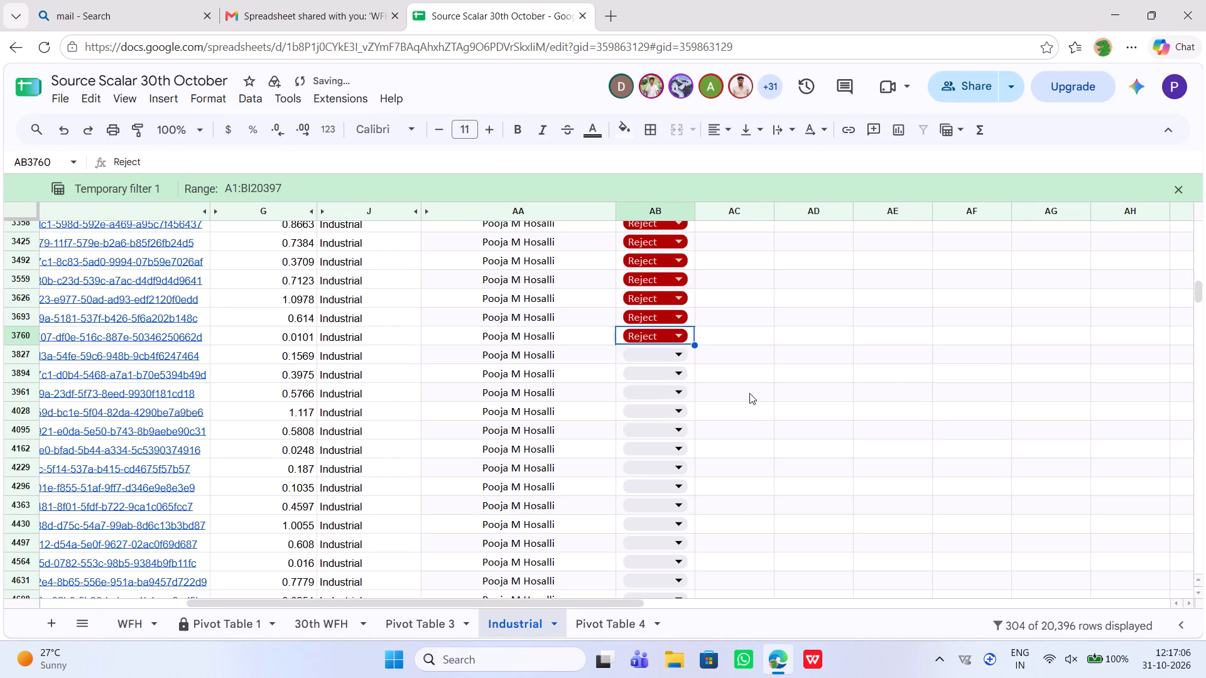
{"action": "scroll", "coordinate": [749, 393], "scroll_direction": "left", "scroll_amount": 4}
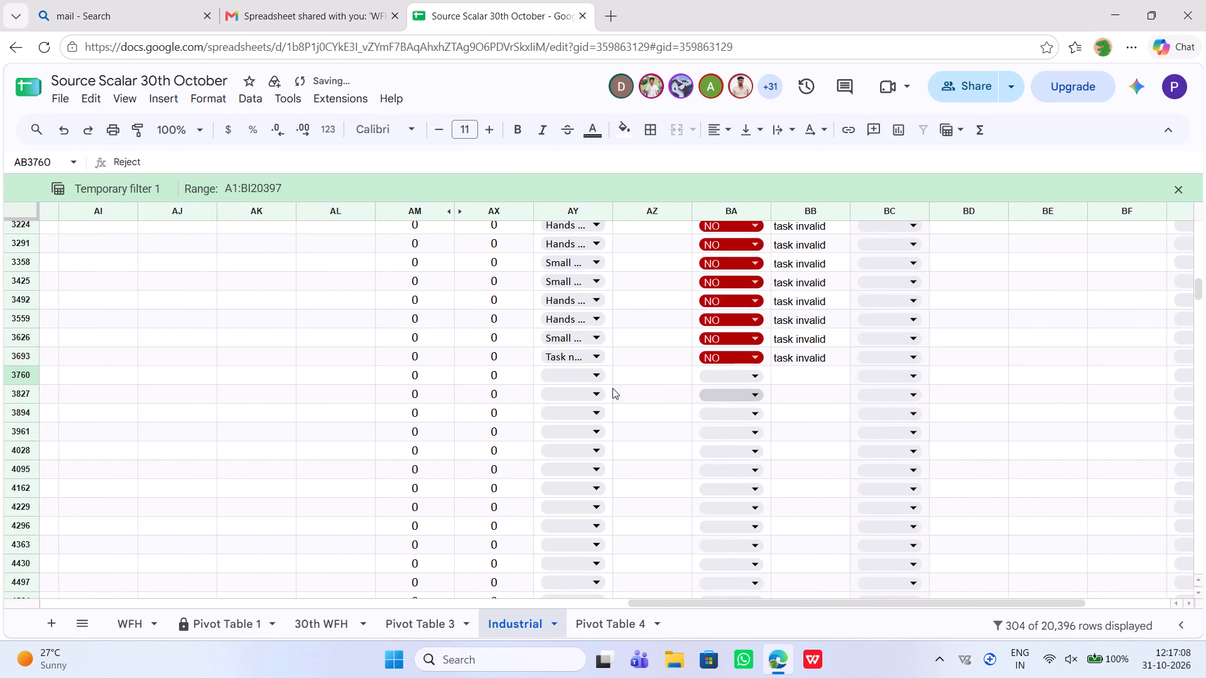
{"action": "left_click", "coordinate": [596, 377]}
{"action": "left_click", "coordinate": [621, 539]}
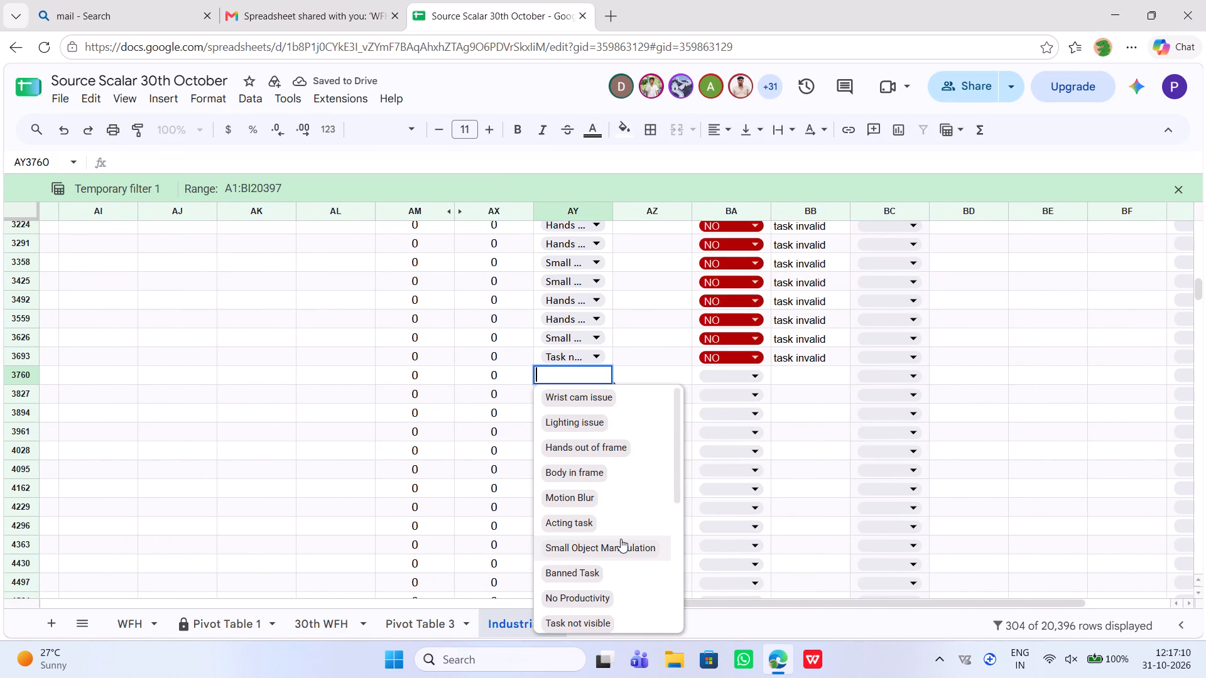
{"action": "left_click", "coordinate": [748, 373]}
{"action": "left_click", "coordinate": [757, 416]}
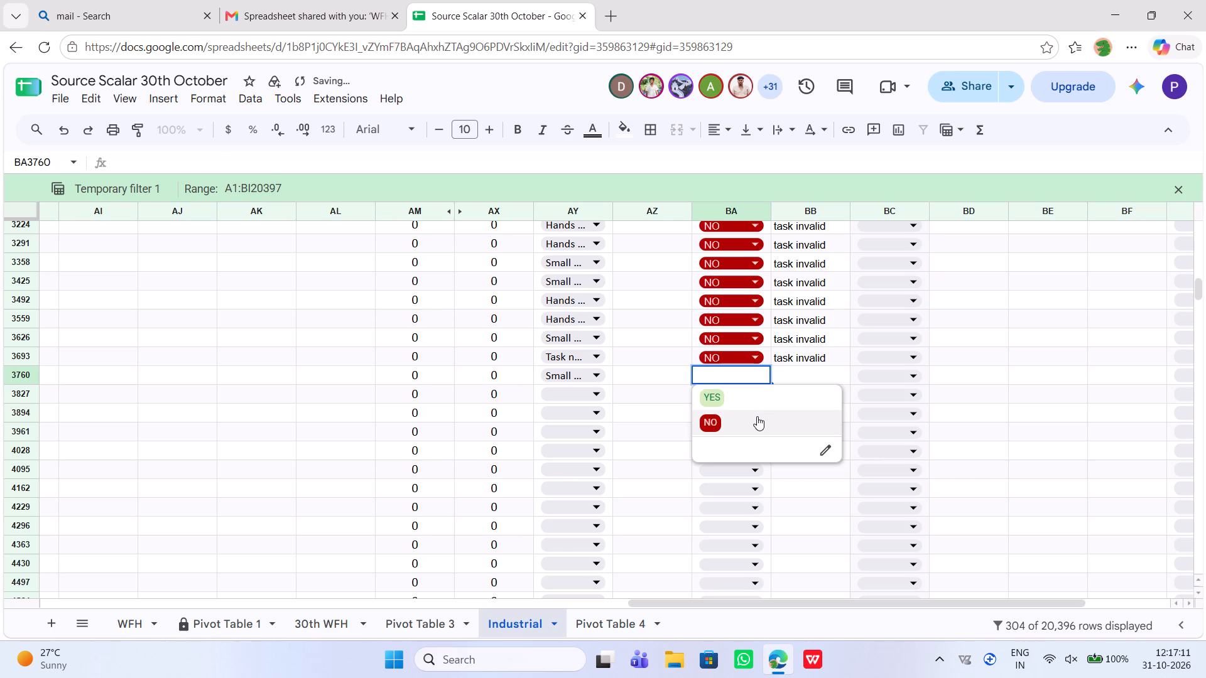
{"action": "left_click", "coordinate": [796, 379]}
{"action": "key", "text": "ctrl+v"}
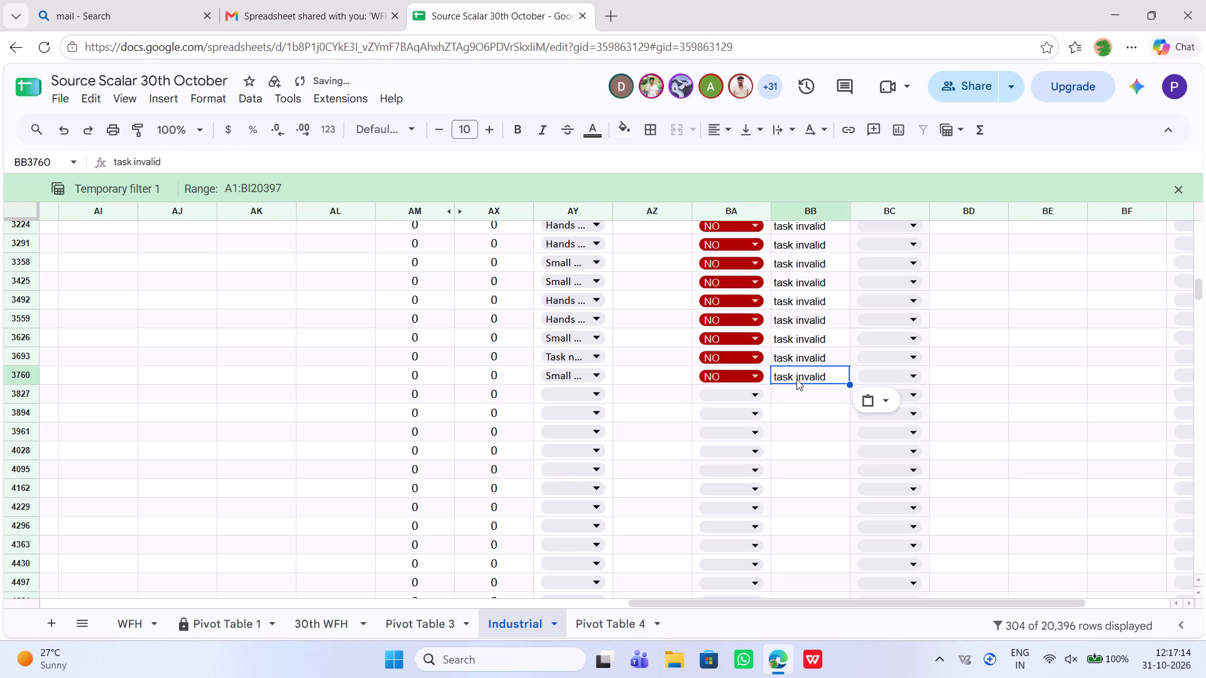
Glance at the Pivot Table 4 sheet and return to the Industrial sheet.
{"action": "scroll", "coordinate": [523, 387], "scroll_direction": "down", "scroll_amount": 1}
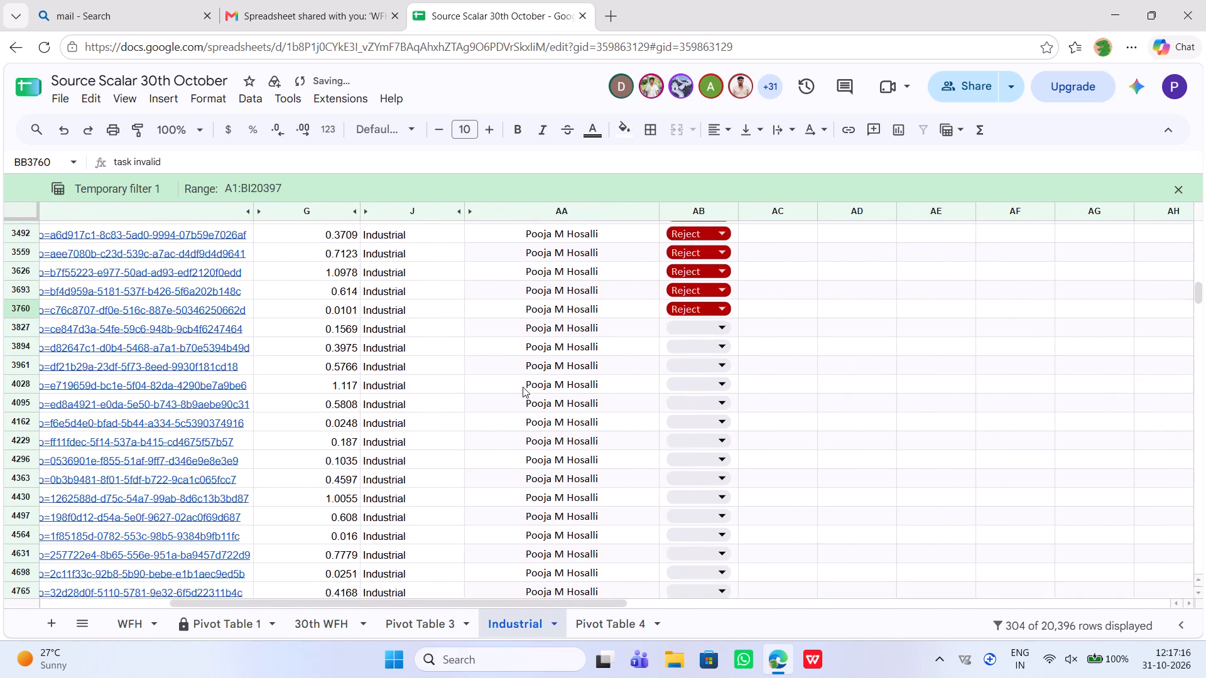
{"action": "scroll", "coordinate": [523, 387], "scroll_direction": "down", "scroll_amount": 1}
{"action": "scroll", "coordinate": [523, 387], "scroll_direction": "left", "scroll_amount": 1}
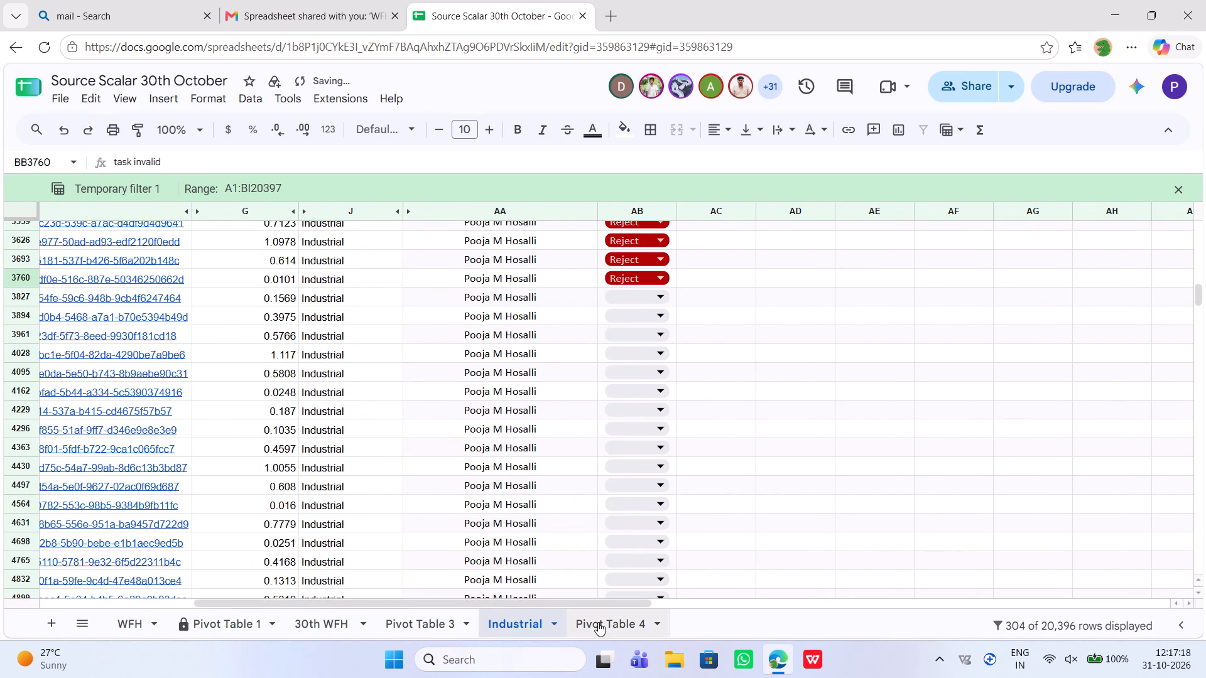
{"action": "left_click", "coordinate": [598, 622]}
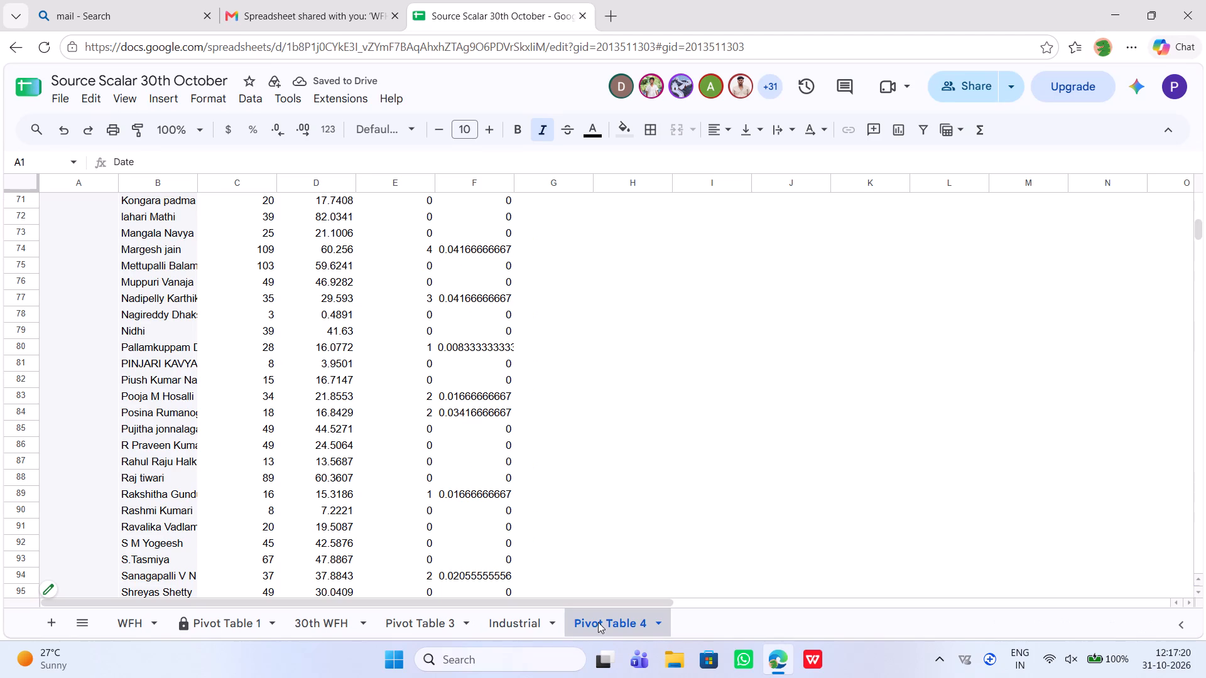
{"action": "left_click", "coordinate": [538, 618]}
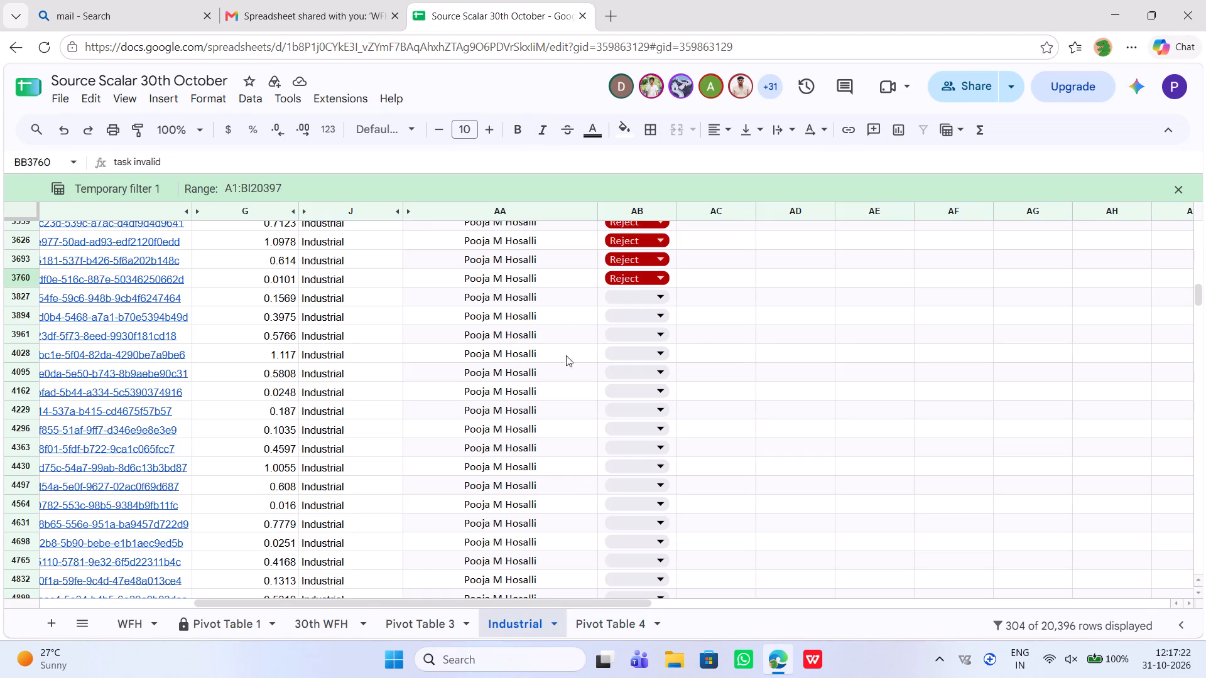
Open row 3827's video in Prism, check it at about 4:08, 7:44 and near its end, and close its page.
{"action": "left_click", "coordinate": [175, 299]}
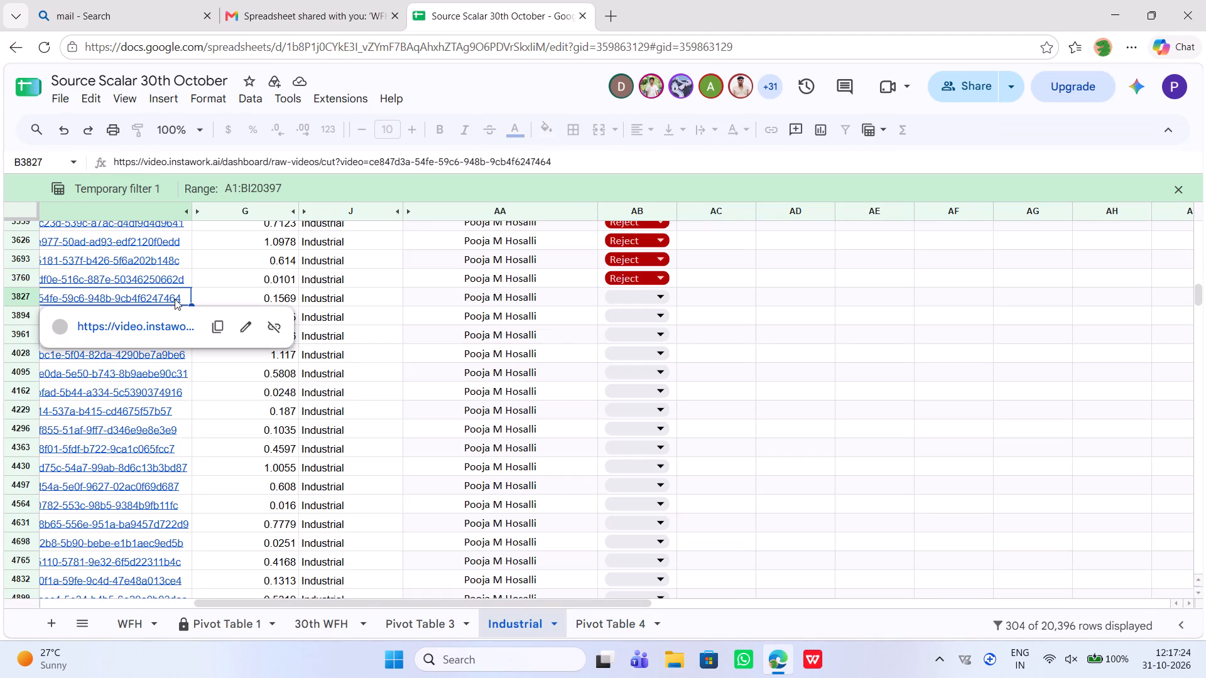
{"action": "left_click", "coordinate": [175, 323]}
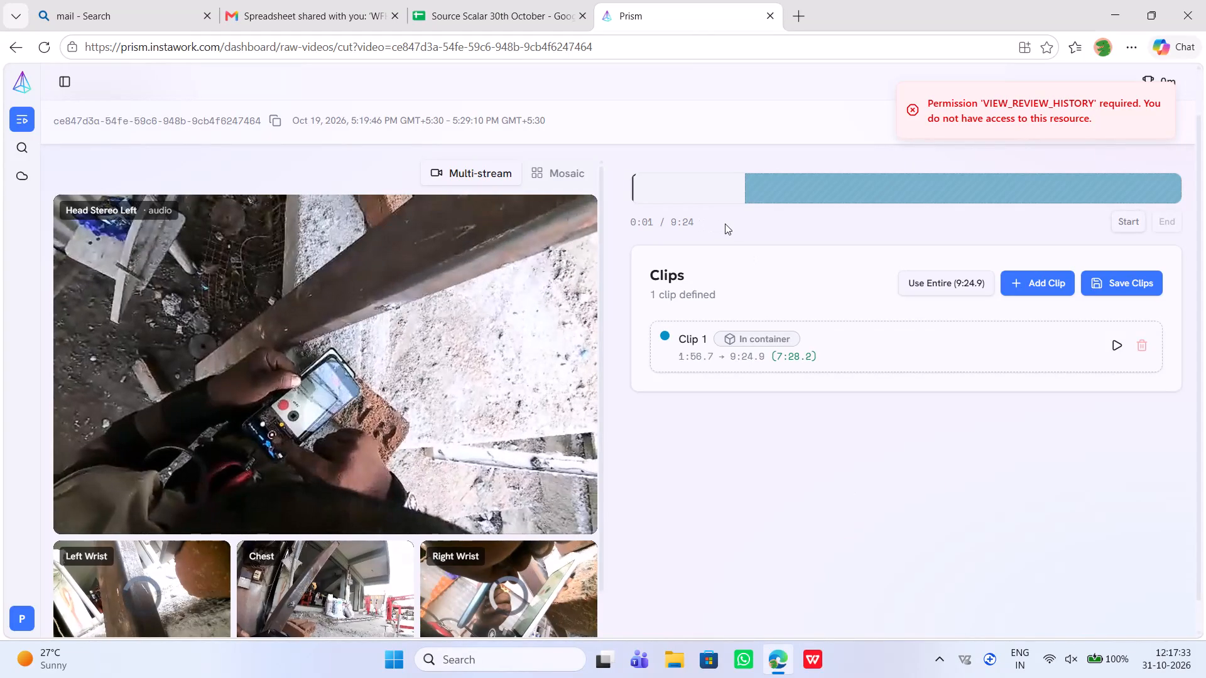
{"action": "scroll", "coordinate": [629, 139], "scroll_direction": "down", "scroll_amount": 2}
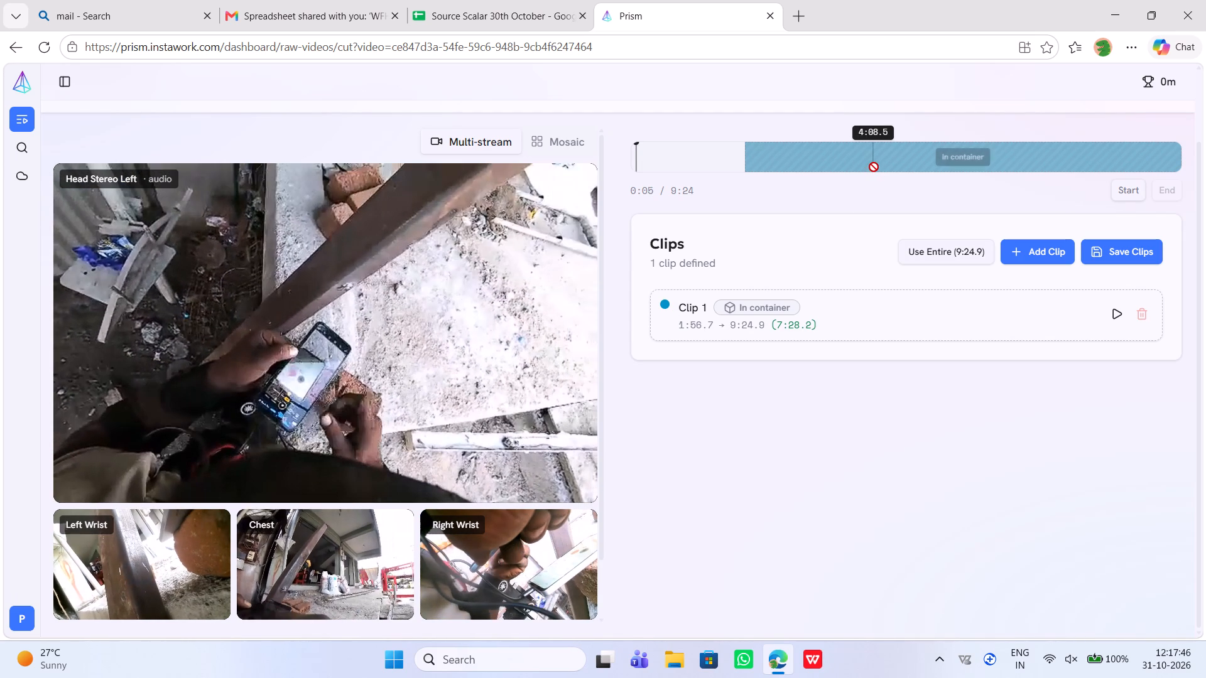
{"action": "left_click", "coordinate": [874, 167]}
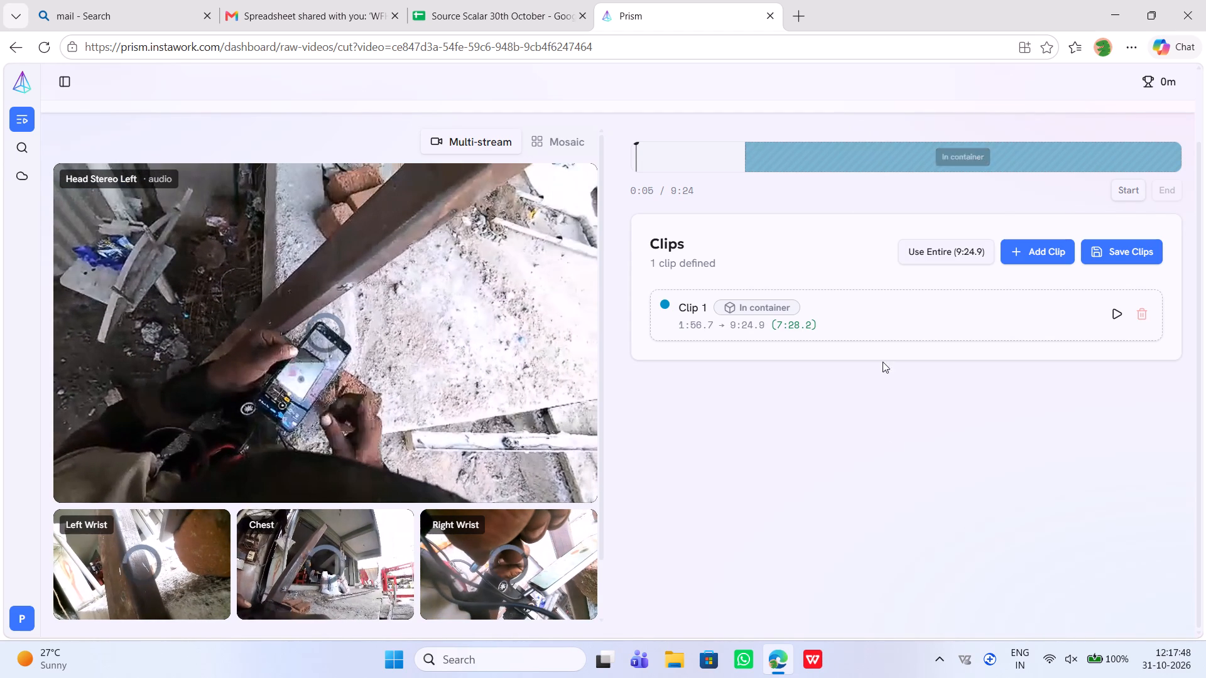
{"action": "left_click", "coordinate": [890, 457]}
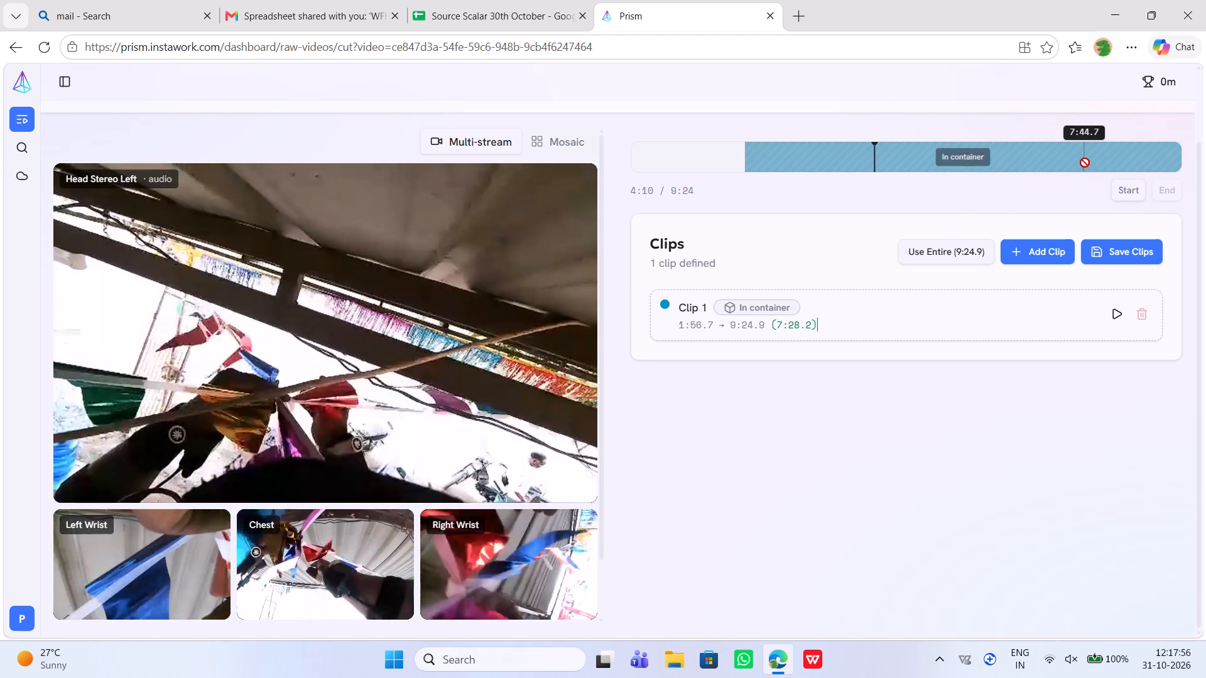
{"action": "left_click", "coordinate": [1085, 163]}
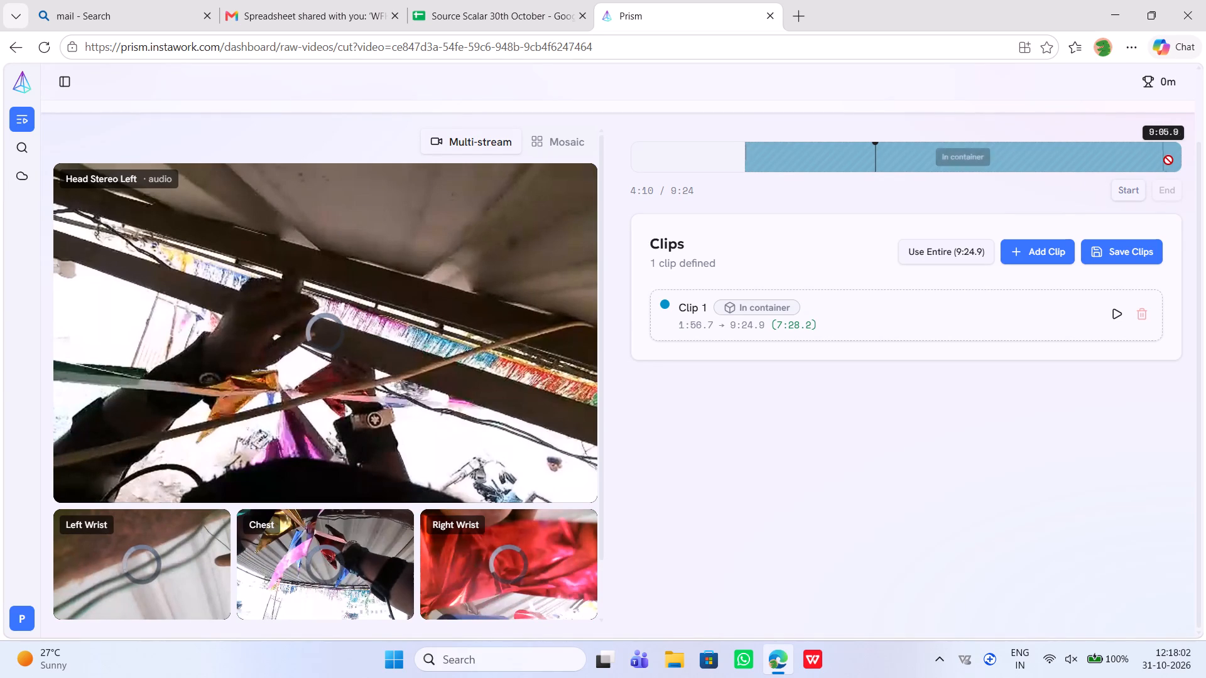
{"action": "left_click", "coordinate": [1047, 192]}
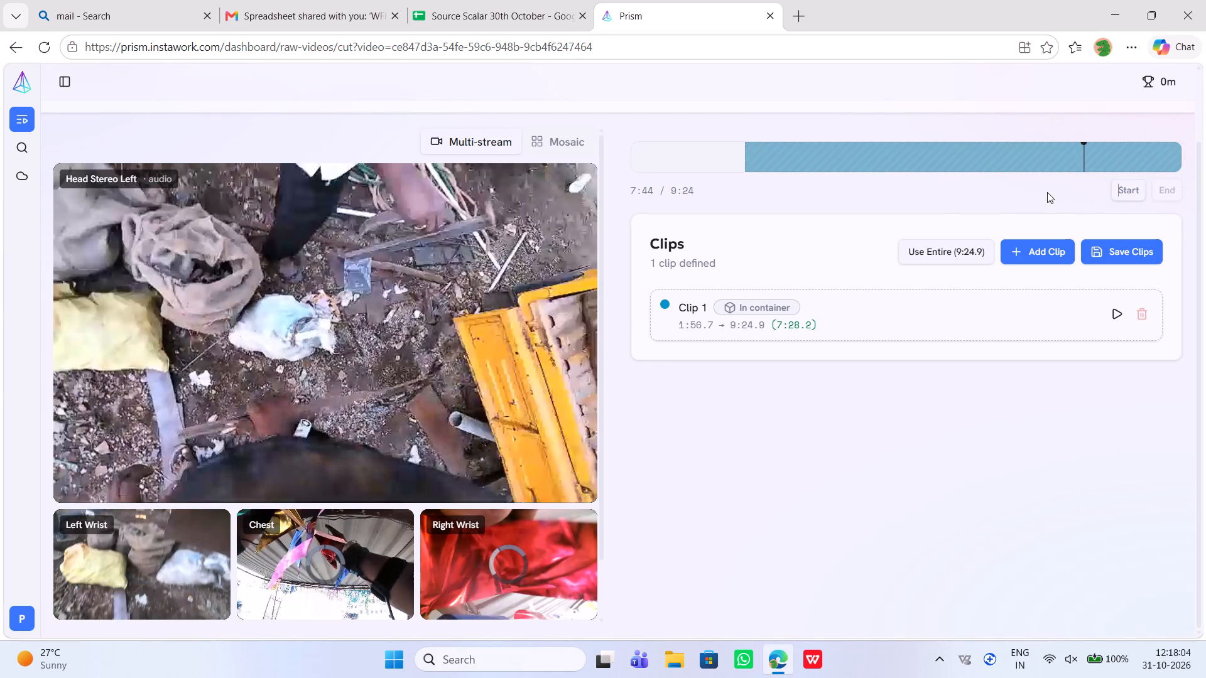
{"action": "left_click", "coordinate": [1177, 168]}
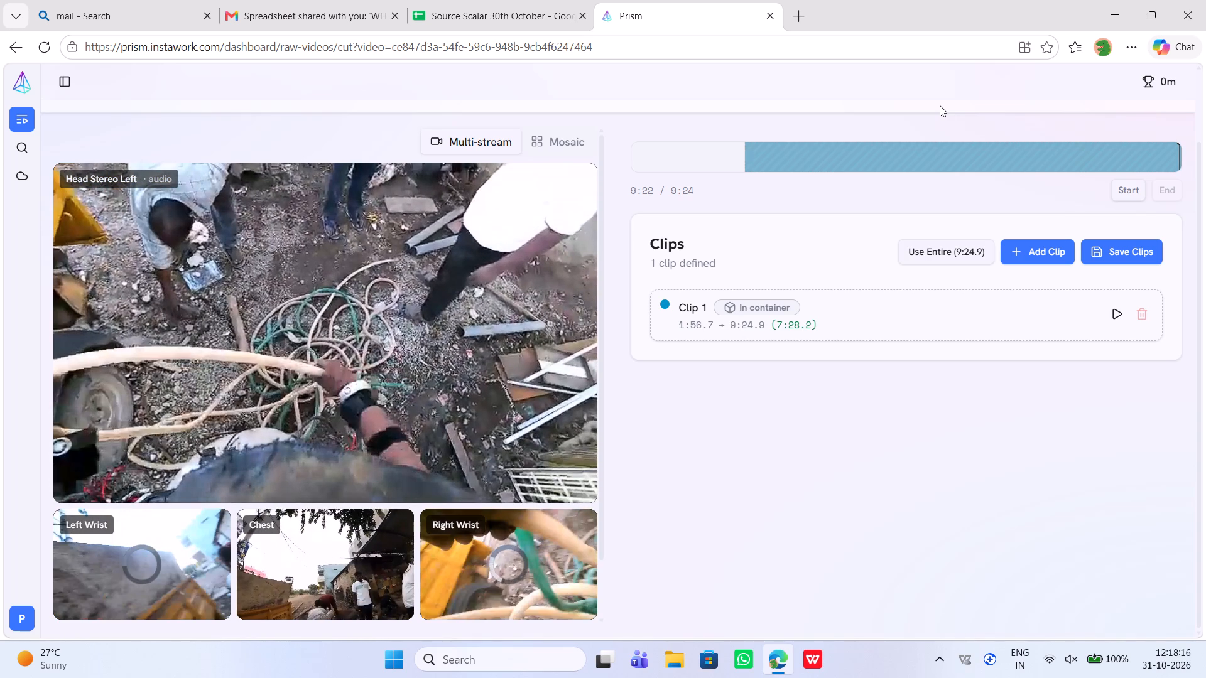
{"action": "scroll", "coordinate": [845, 121], "scroll_direction": "down", "scroll_amount": 1}
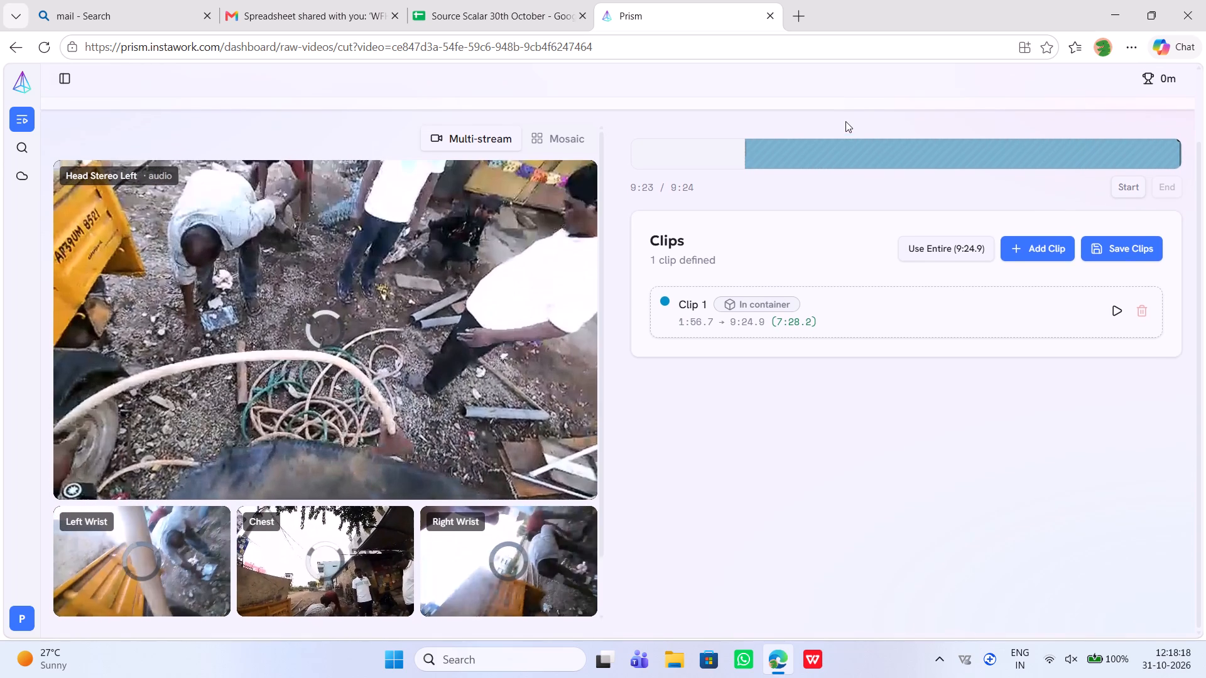
{"action": "left_click", "coordinate": [876, 418]}
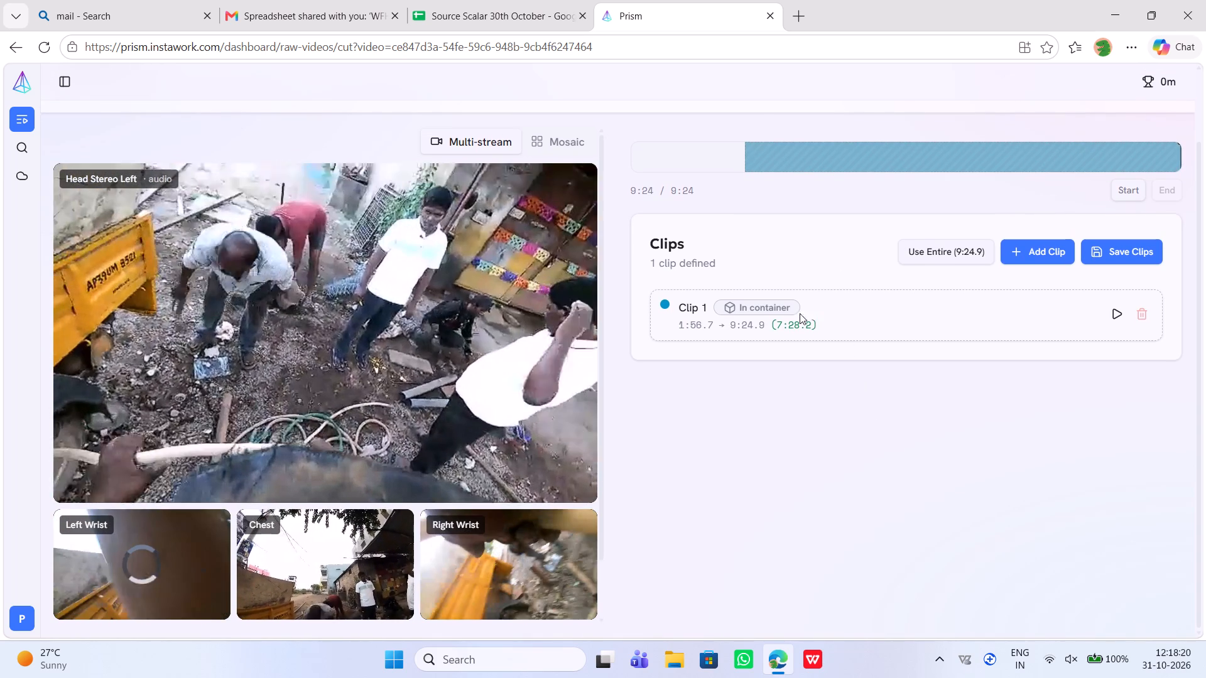
{"action": "scroll", "coordinate": [763, 111], "scroll_direction": "down", "scroll_amount": 1}
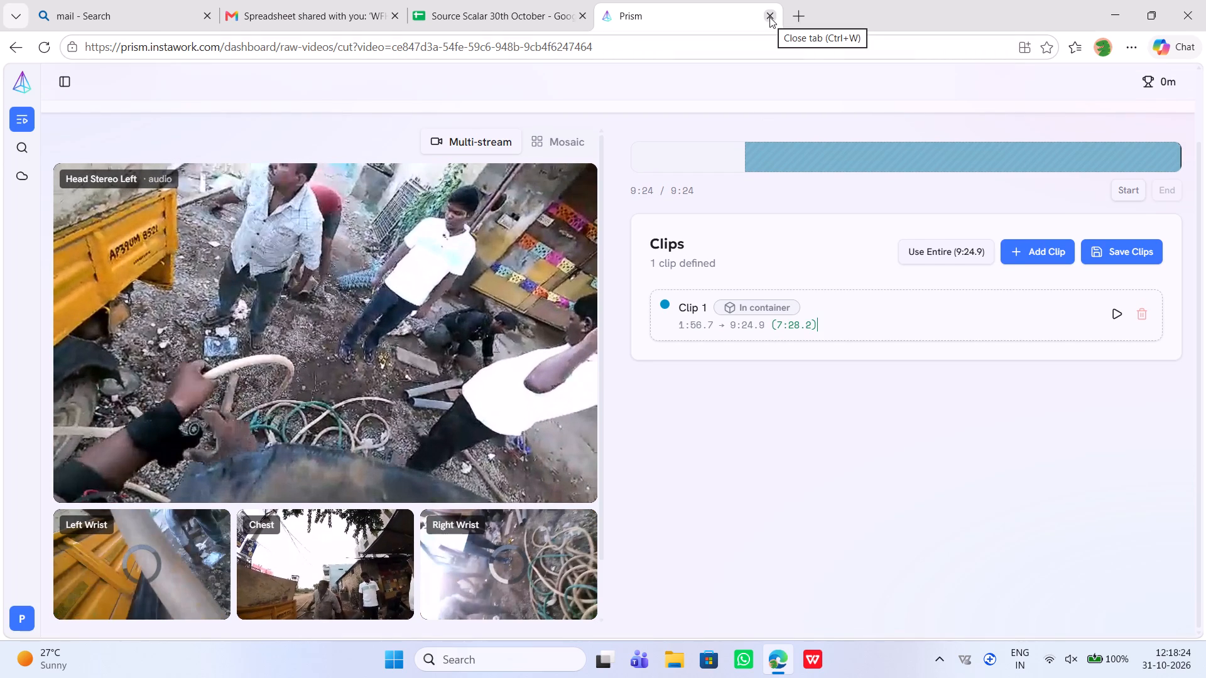
{"action": "left_click", "coordinate": [769, 17]}
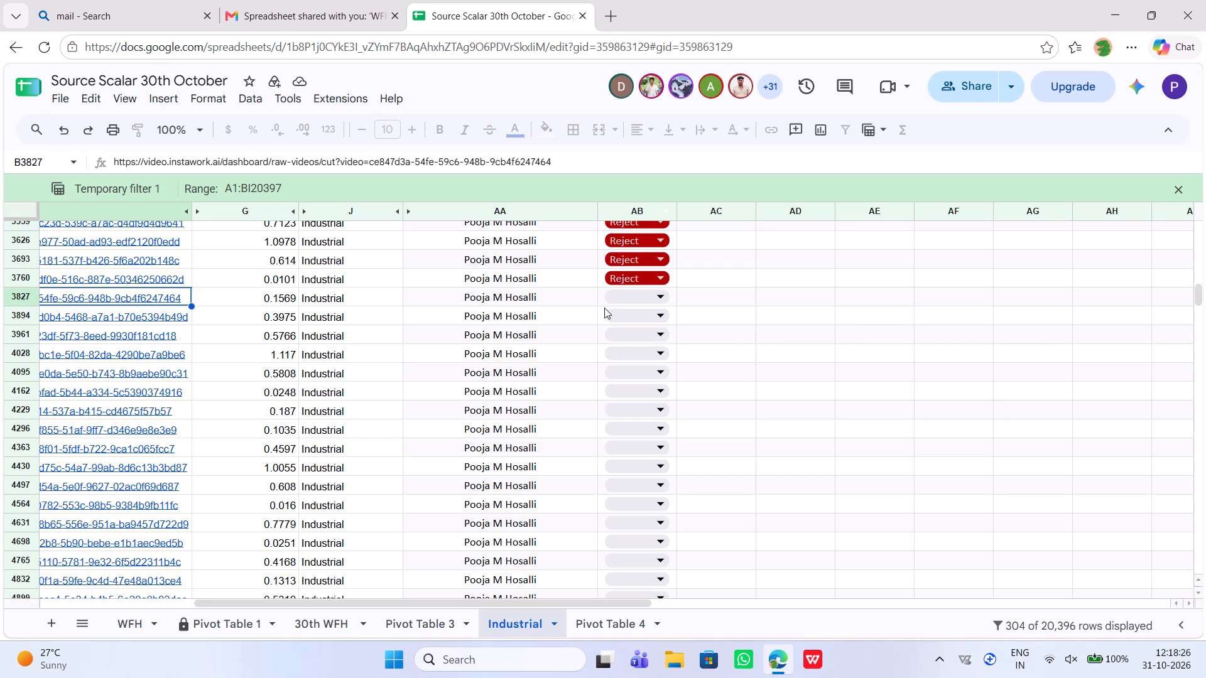
Reopen row 3827's video in Prism and check its ending from about 9:23.
{"action": "left_click", "coordinate": [173, 299]}
{"action": "left_click", "coordinate": [175, 298]}
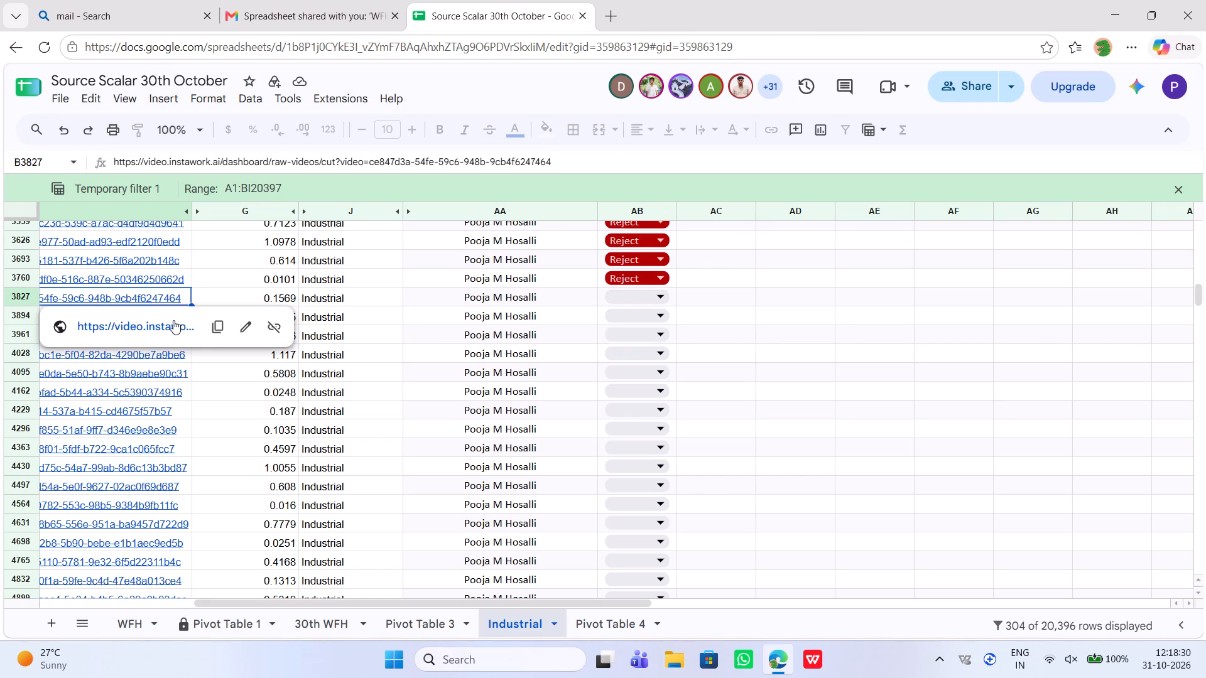
{"action": "left_click", "coordinate": [173, 321]}
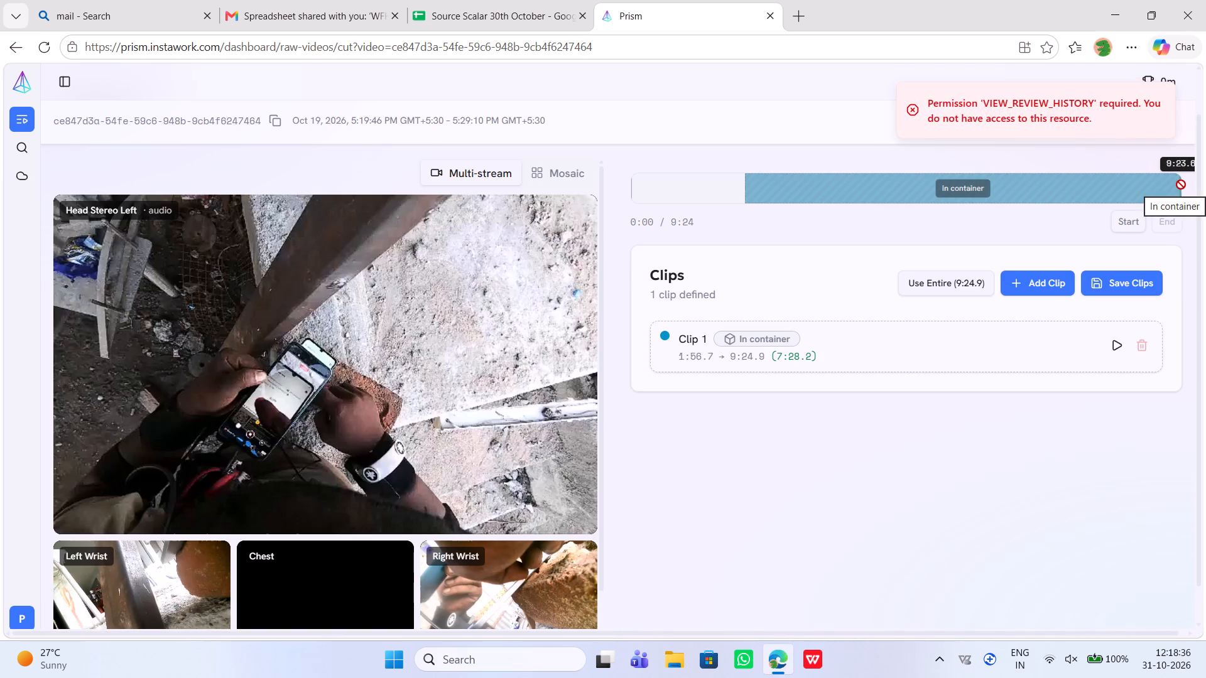
{"action": "left_click", "coordinate": [1181, 185]}
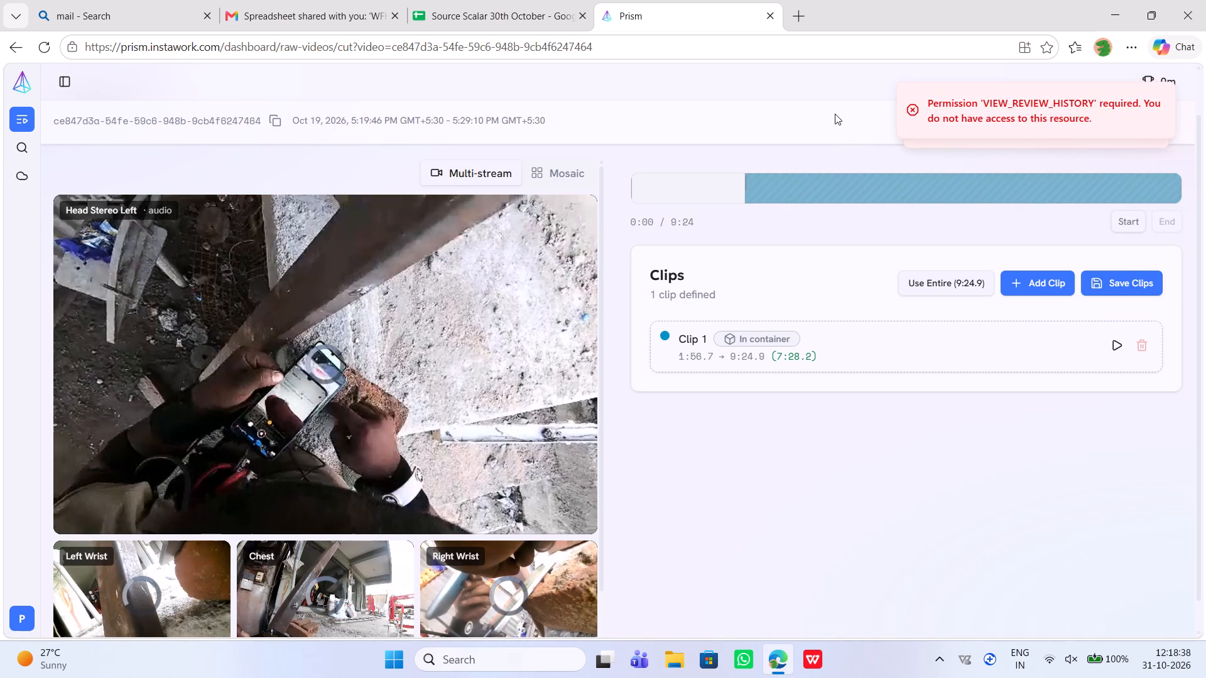
{"action": "left_click", "coordinate": [835, 114]}
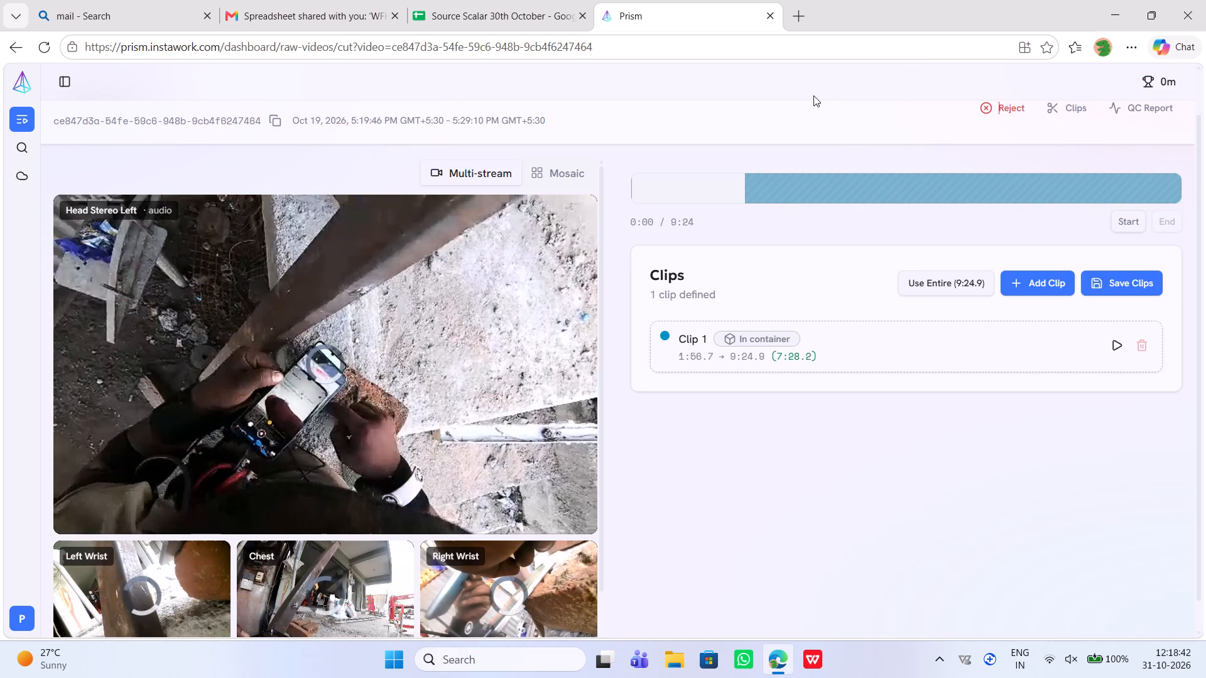
{"action": "left_click", "coordinate": [813, 95]}
{"action": "left_click", "coordinate": [876, 510]}
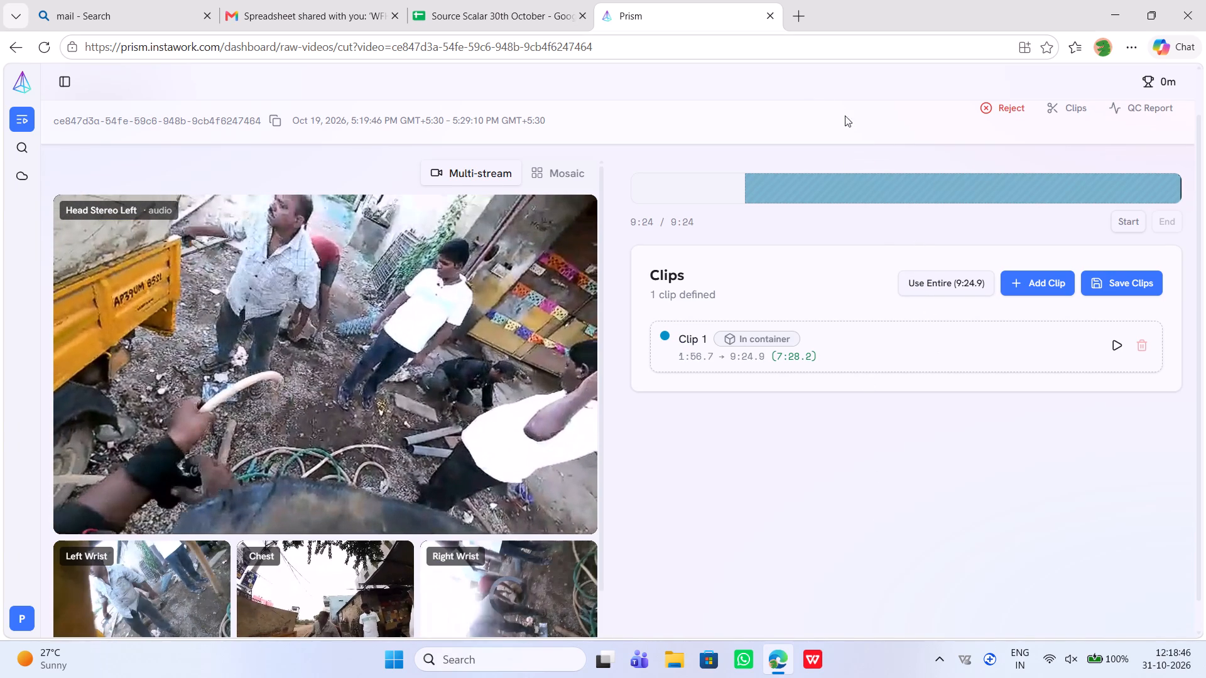
{"action": "scroll", "coordinate": [774, 95], "scroll_direction": "down", "scroll_amount": 1}
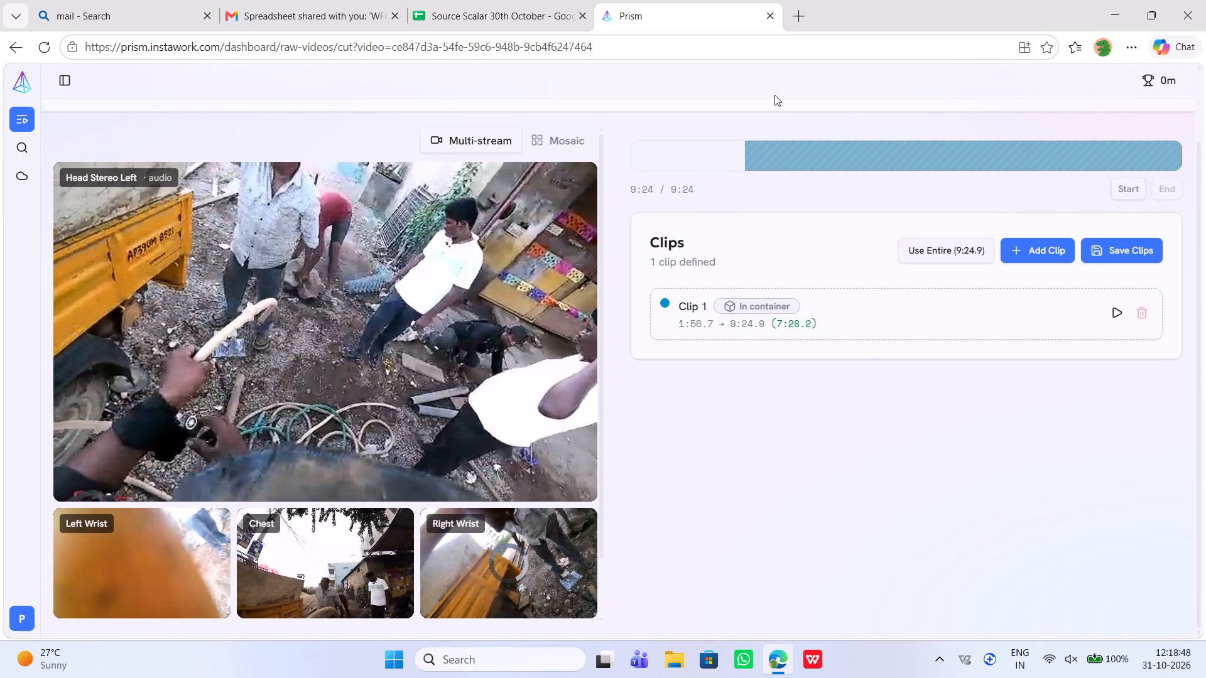
{"action": "scroll", "coordinate": [798, 452], "scroll_direction": "down", "scroll_amount": 1}
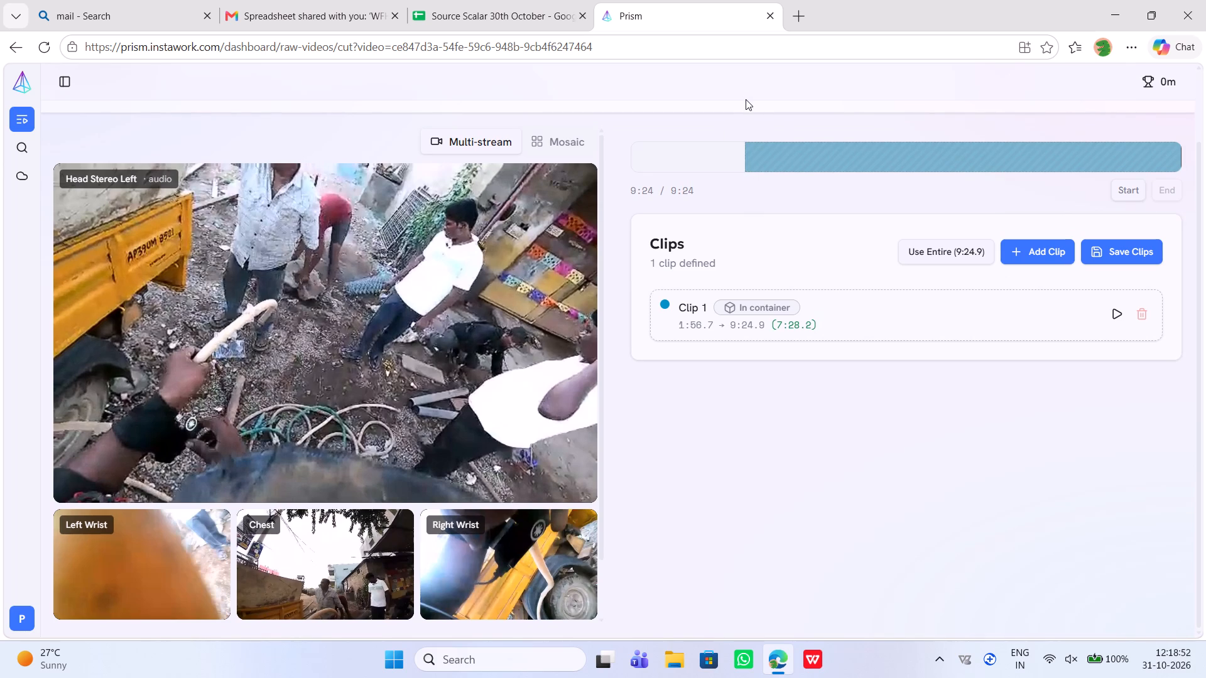
Close row 3827's video page and record the row as Reject, with reason Hands out of frame, NO in column BA and comment "task invalid".
{"action": "left_click", "coordinate": [773, 16]}
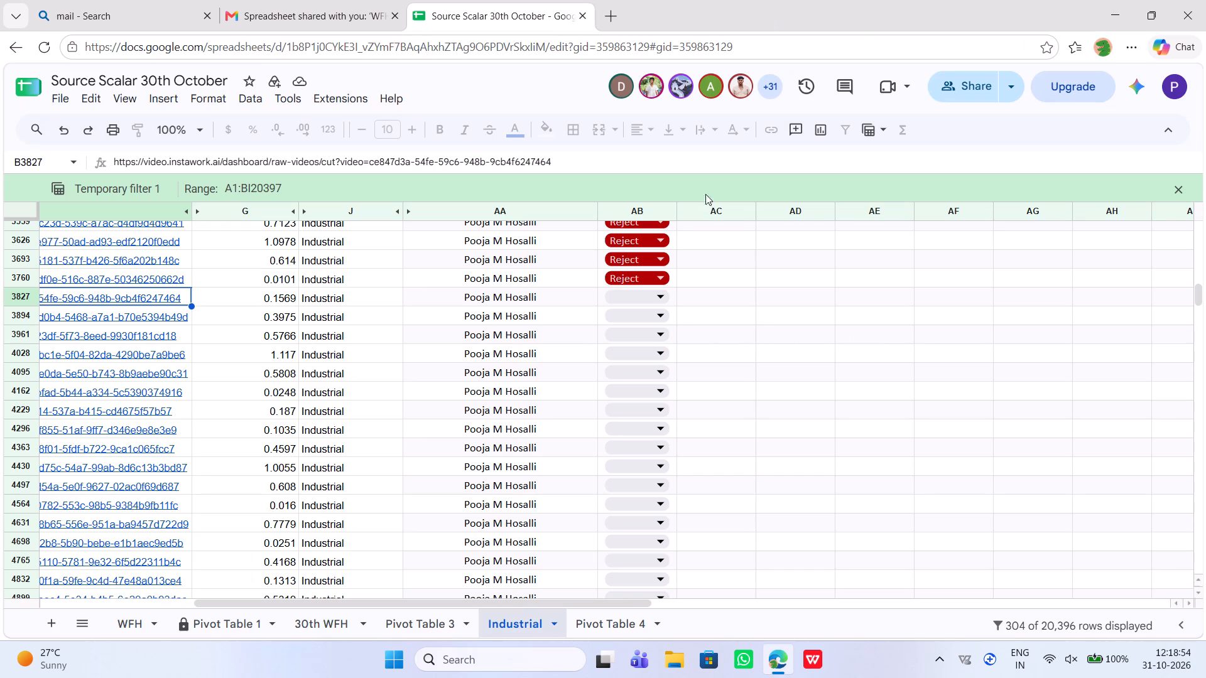
{"action": "left_click", "coordinate": [660, 299]}
{"action": "left_click", "coordinate": [675, 374]}
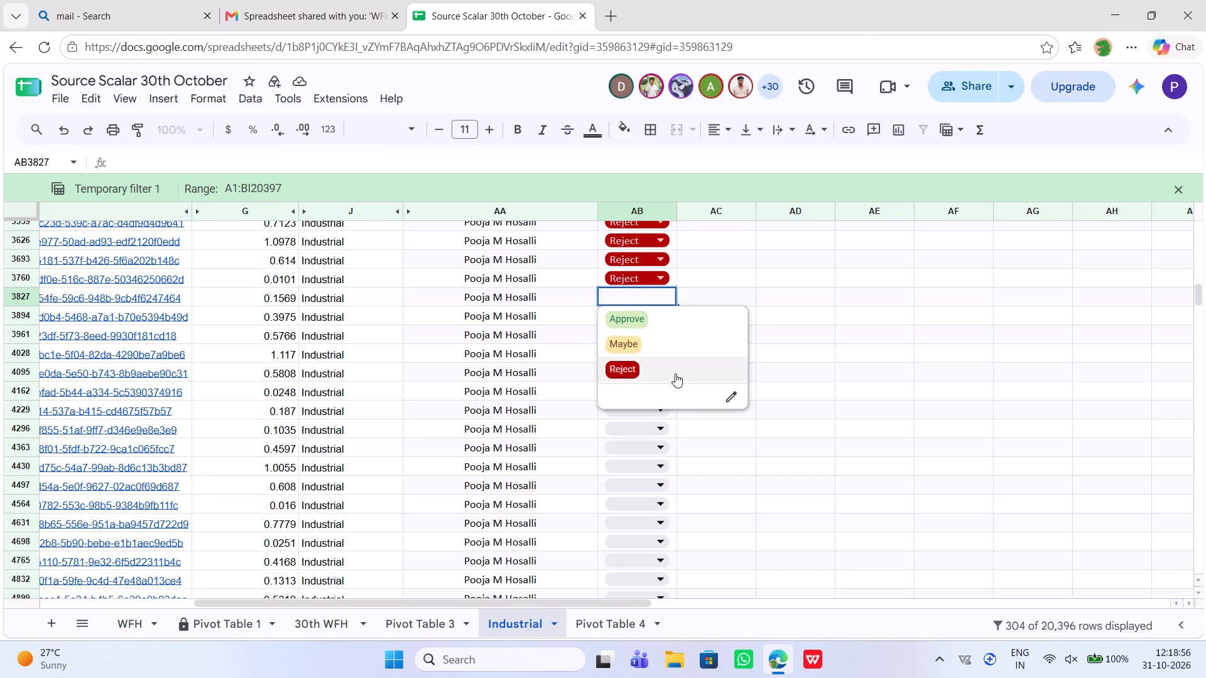
{"action": "scroll", "coordinate": [814, 348], "scroll_direction": "left", "scroll_amount": 6}
{"action": "left_click", "coordinate": [883, 297]}
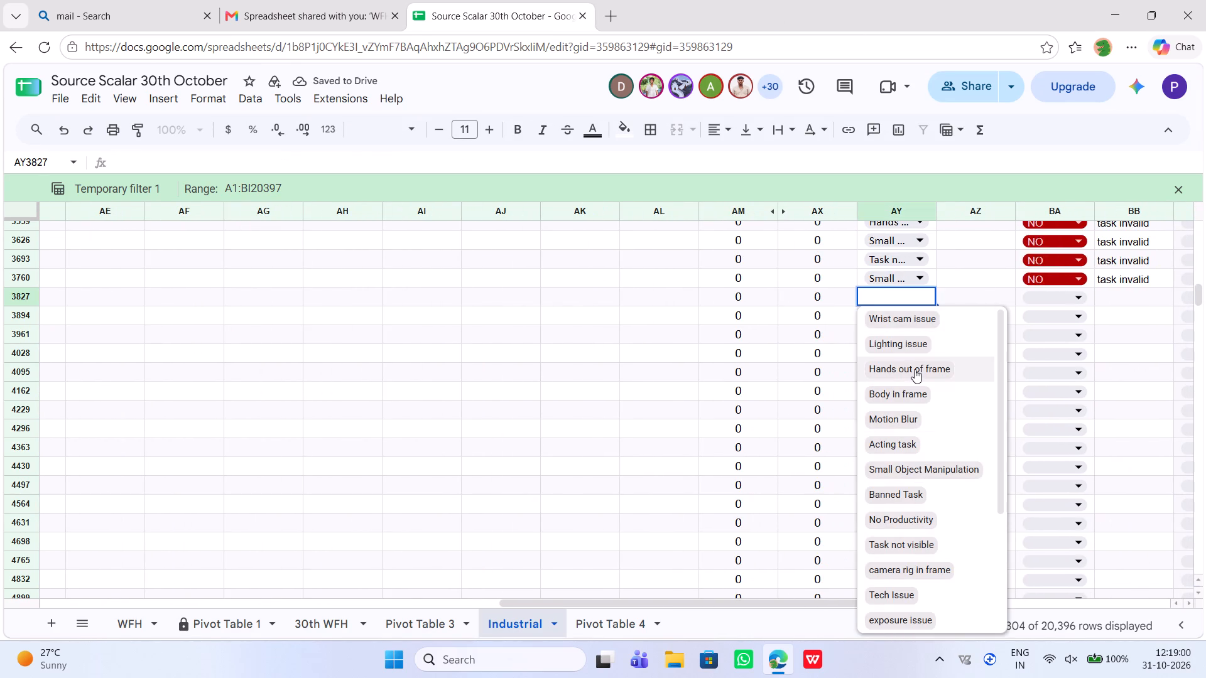
{"action": "left_click", "coordinate": [915, 369]}
{"action": "left_click", "coordinate": [1053, 297]}
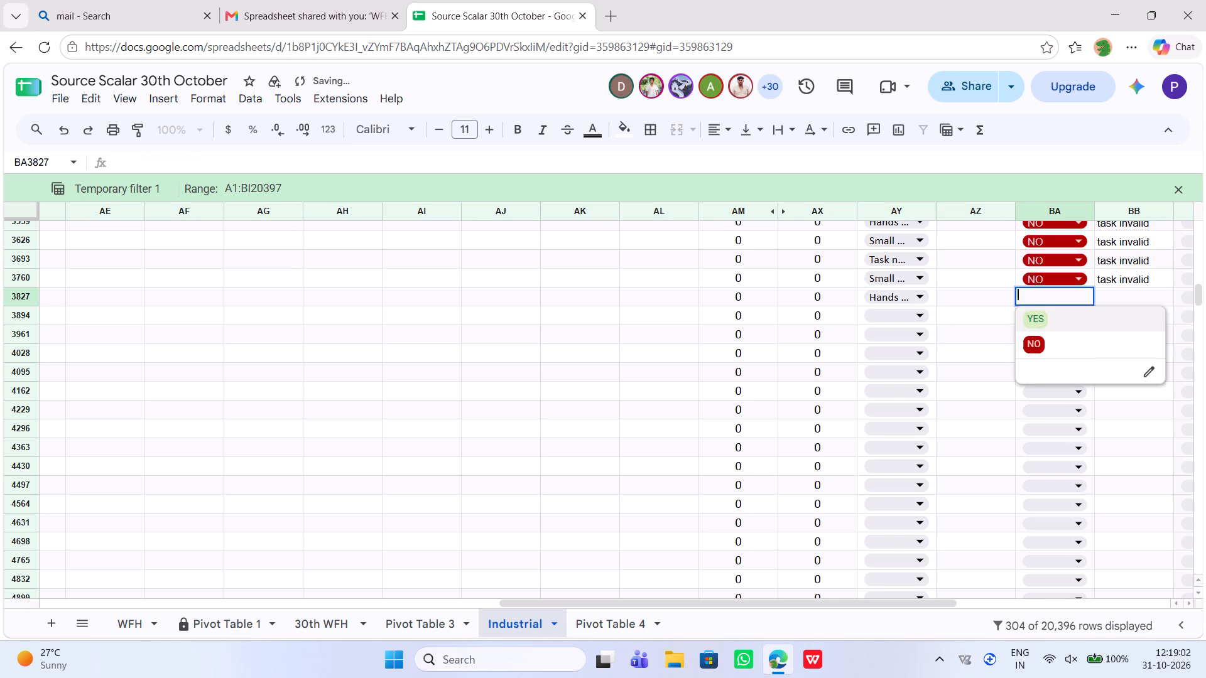
{"action": "left_click", "coordinate": [1065, 347]}
{"action": "left_click", "coordinate": [1140, 297]}
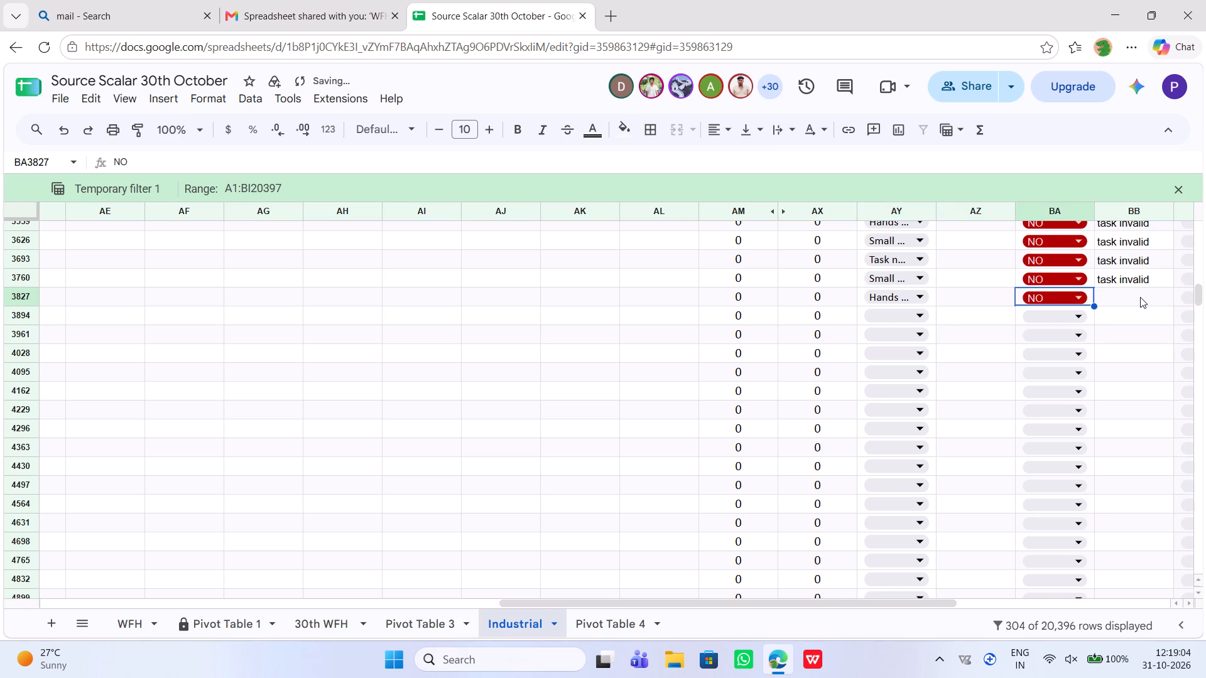
{"action": "key", "text": "ctrl+v"}
Open row 3894's video in Prism from the Industrial sheet.
{"action": "scroll", "coordinate": [666, 348], "scroll_direction": "right", "scroll_amount": 2}
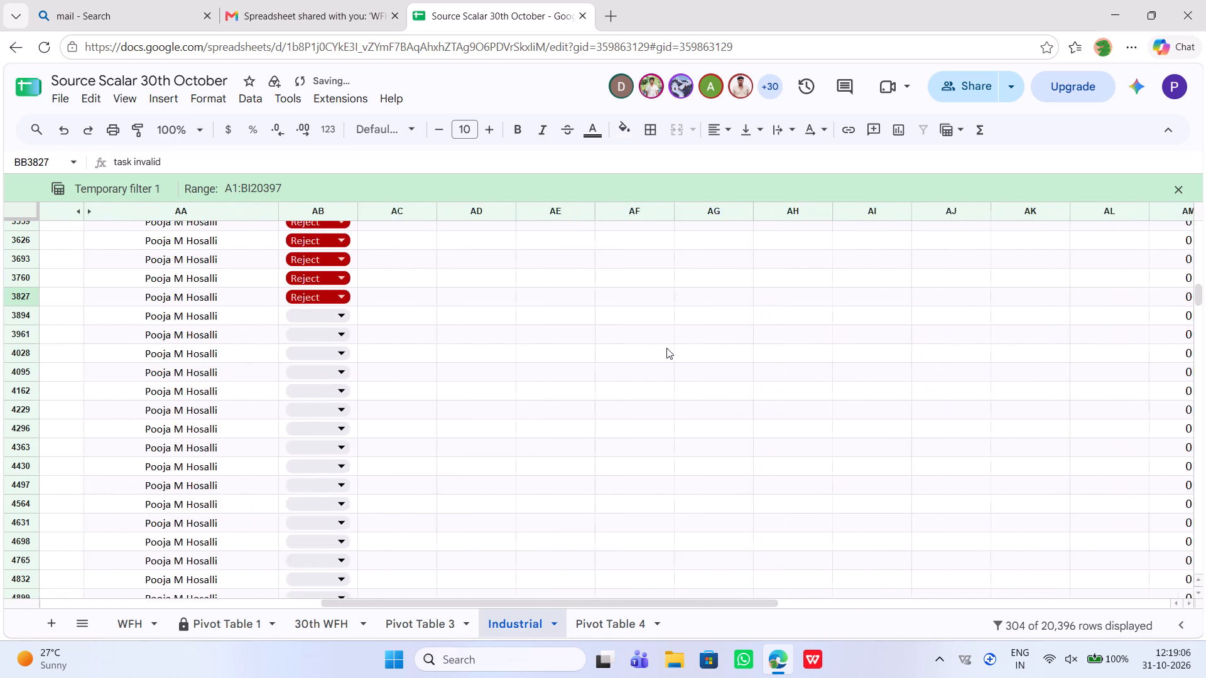
{"action": "scroll", "coordinate": [666, 348], "scroll_direction": "right", "scroll_amount": 3}
{"action": "scroll", "coordinate": [369, 361], "scroll_direction": "right", "scroll_amount": 1}
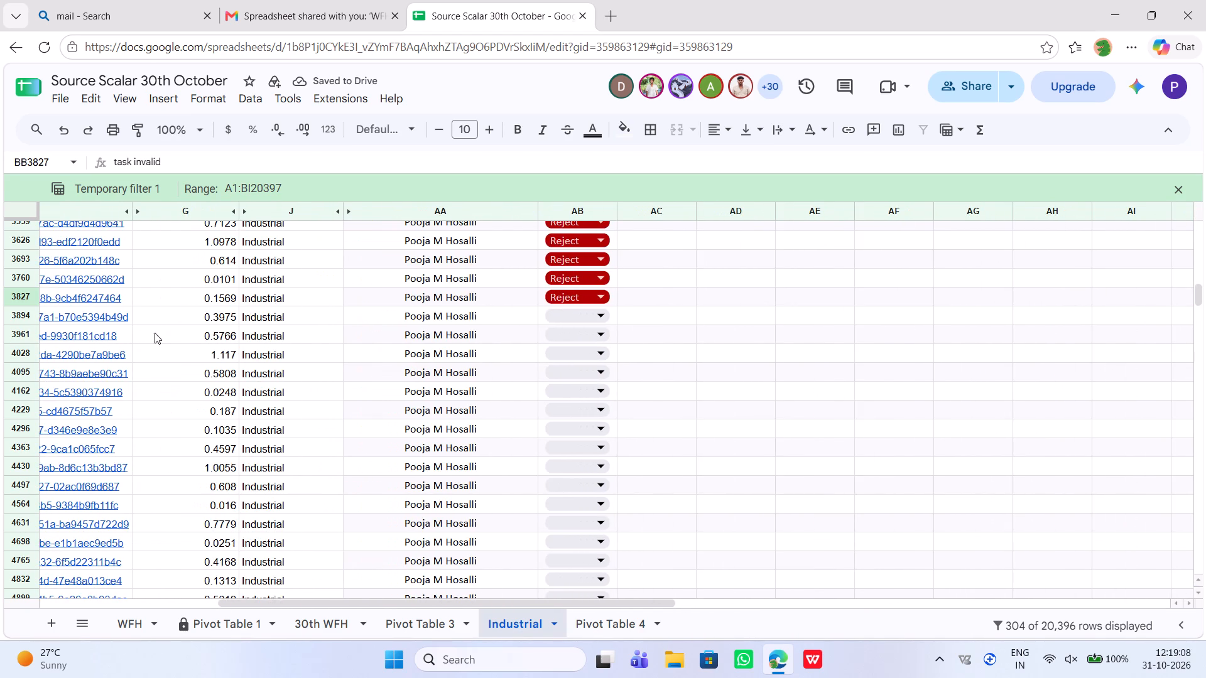
{"action": "left_click", "coordinate": [127, 321]}
{"action": "left_click", "coordinate": [140, 342]}
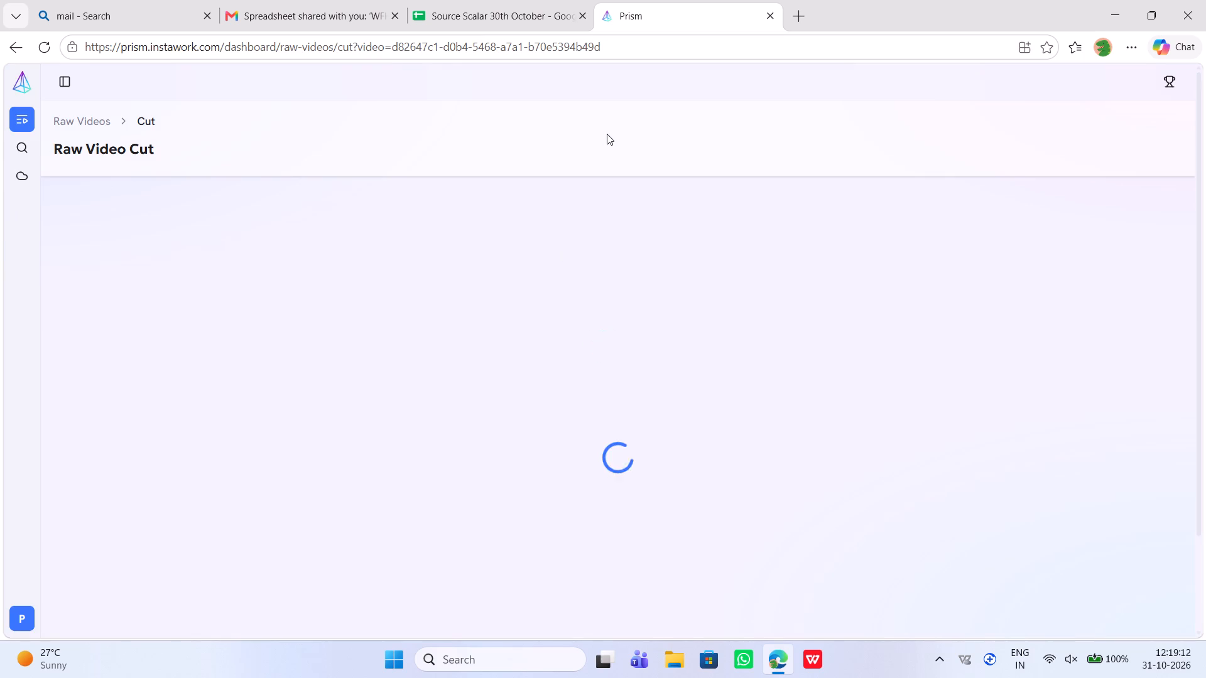
{"action": "scroll", "coordinate": [726, 131], "scroll_direction": "down", "scroll_amount": 1}
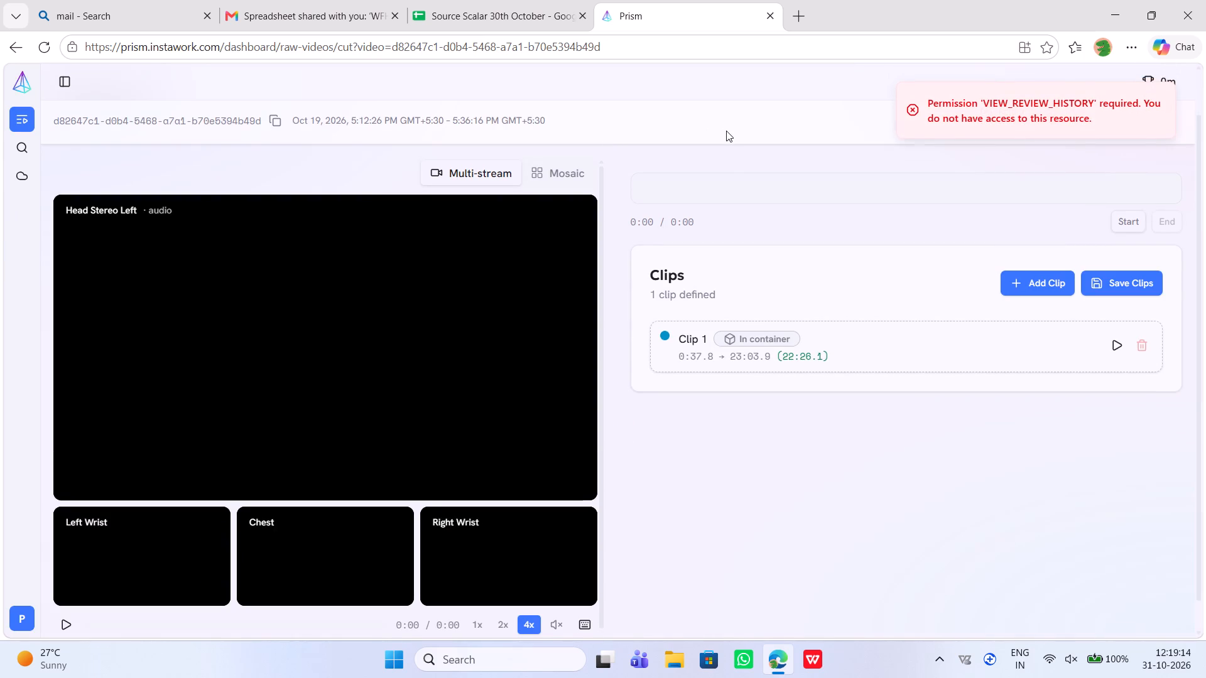
{"action": "scroll", "coordinate": [726, 131], "scroll_direction": "down", "scroll_amount": 1}
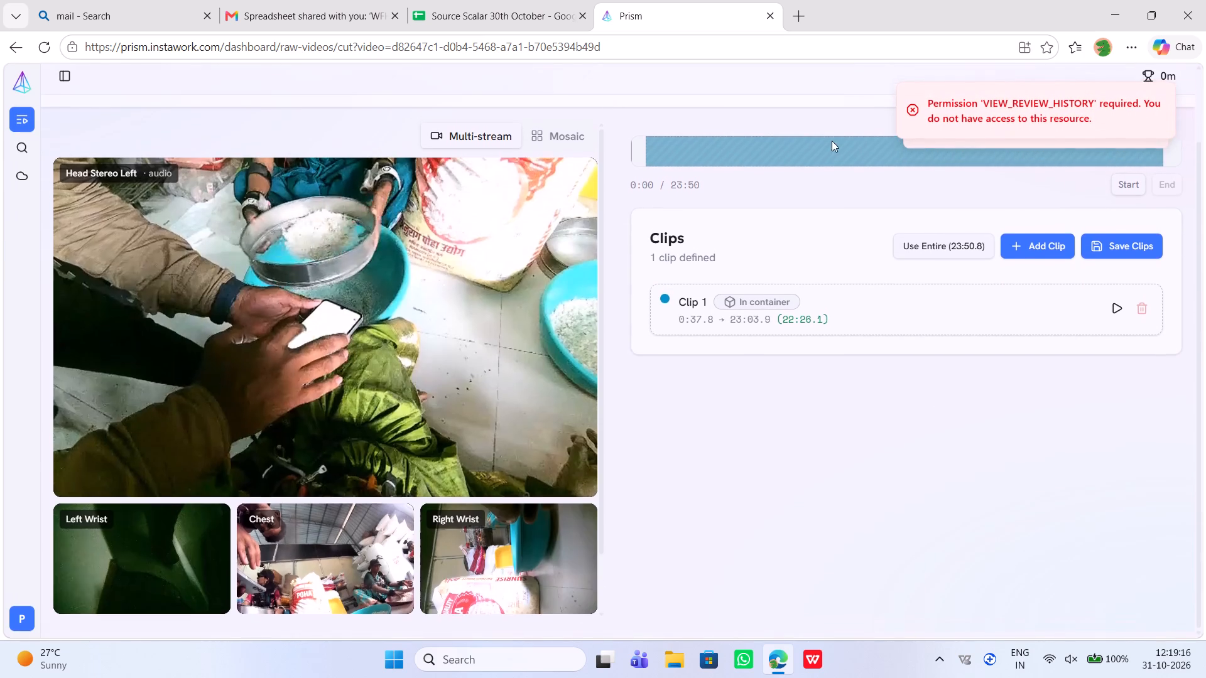
Check the opening seconds of row 3894's video and its ending from about 23:35 in all camera views.
{"action": "left_click", "coordinate": [900, 169]}
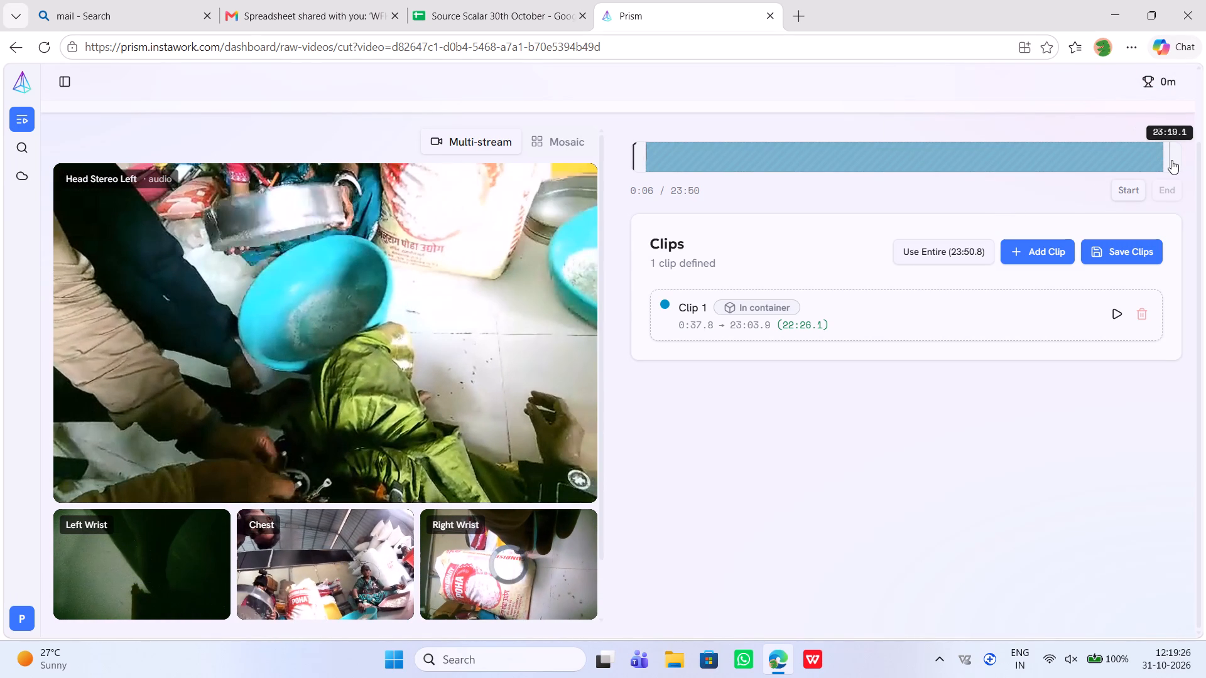
{"action": "left_click", "coordinate": [1176, 162]}
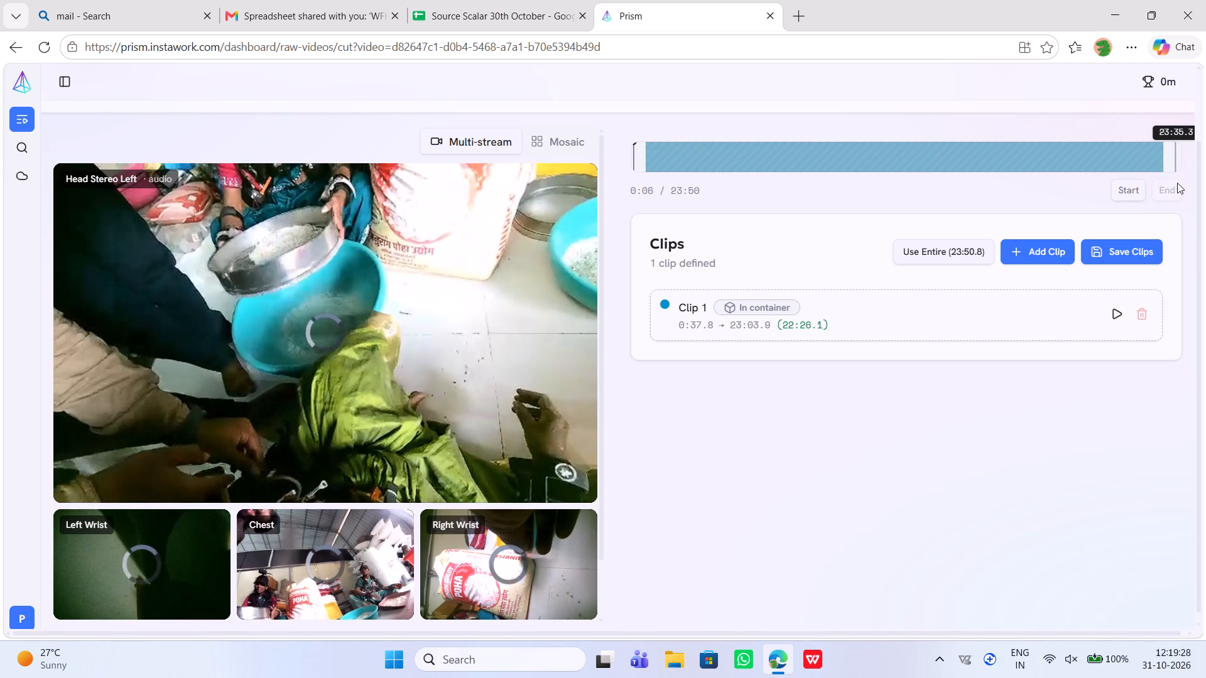
{"action": "left_click", "coordinate": [1131, 392]}
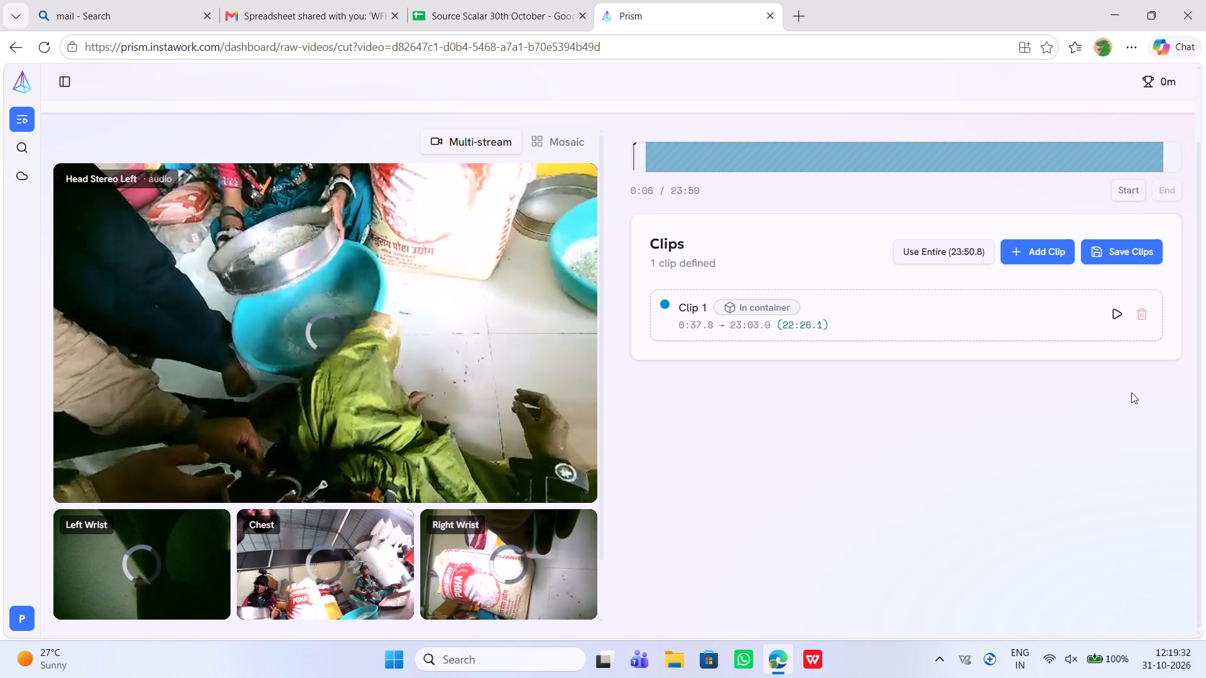
{"action": "left_click", "coordinate": [1180, 164]}
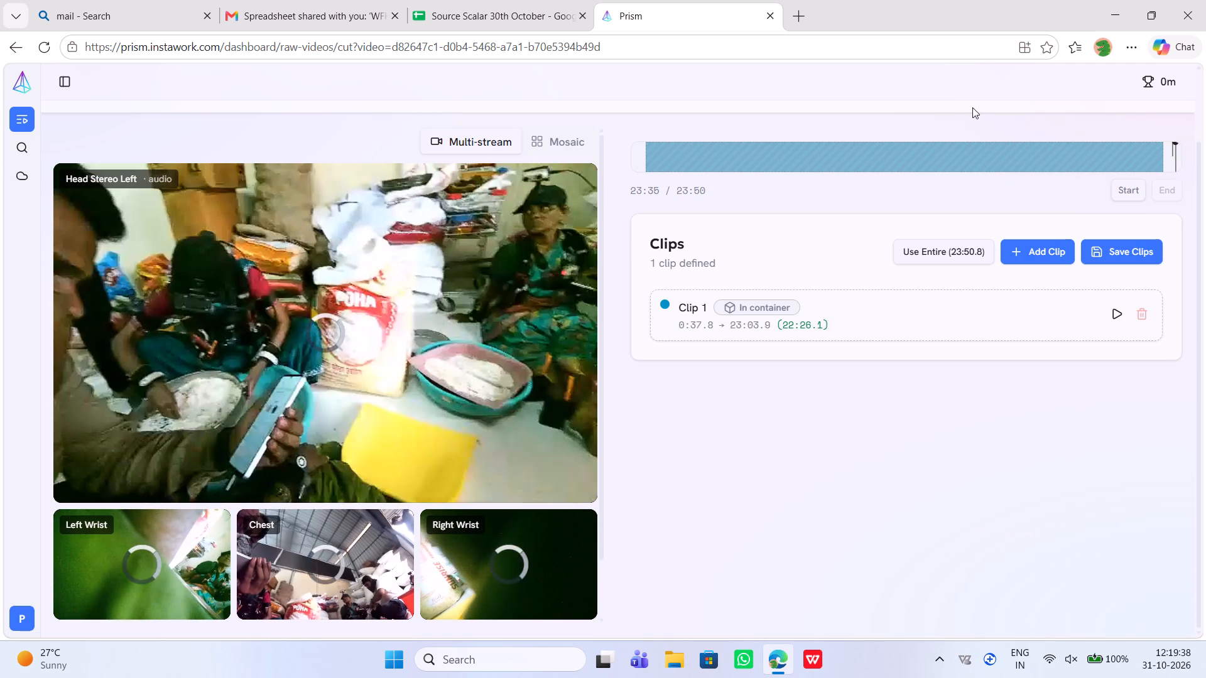
{"action": "left_click", "coordinate": [972, 105]}
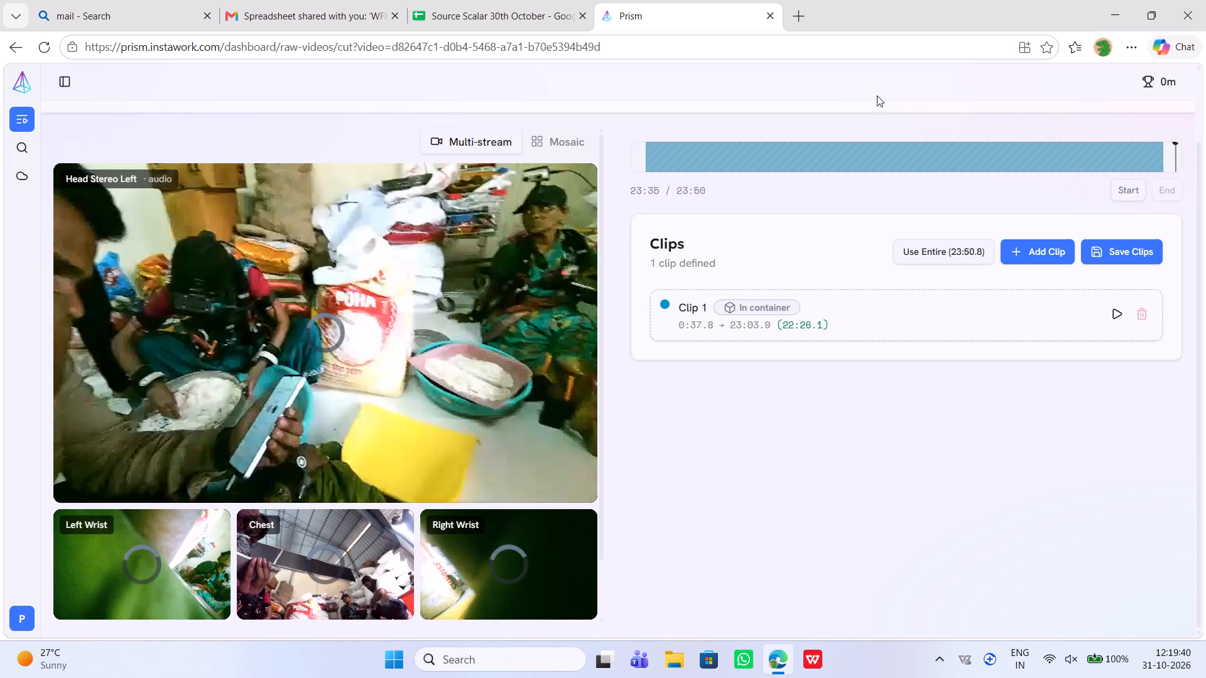
{"action": "left_click", "coordinate": [861, 93]}
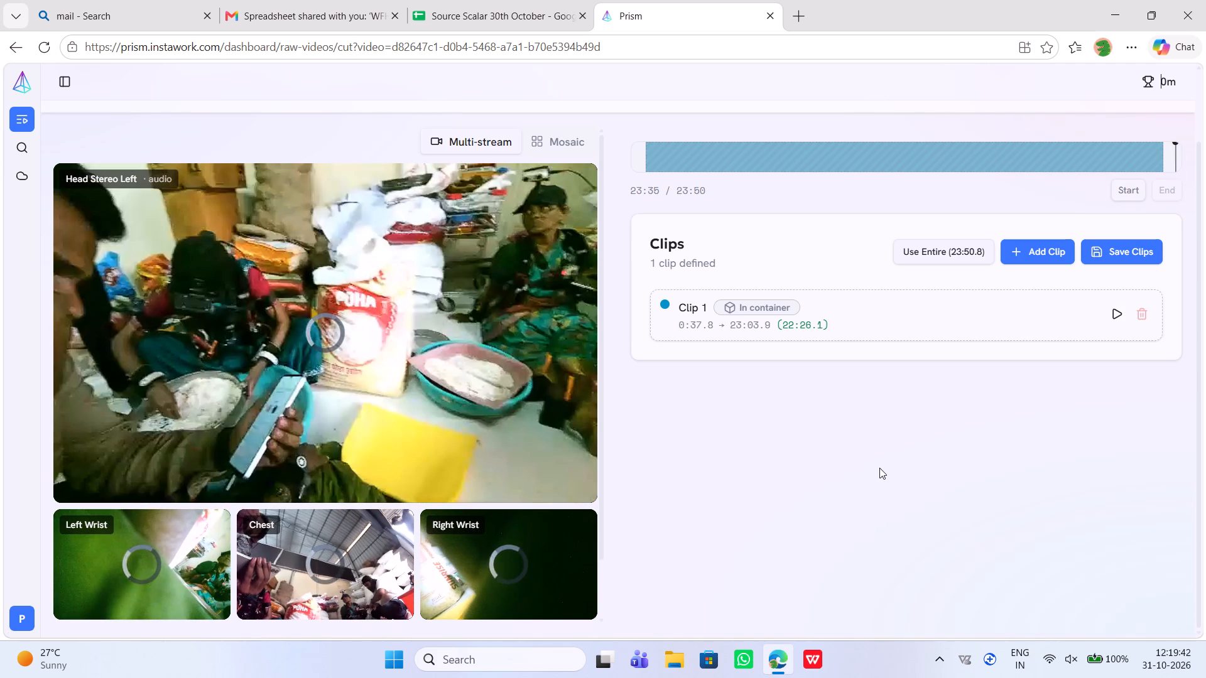
{"action": "left_click", "coordinate": [879, 468]}
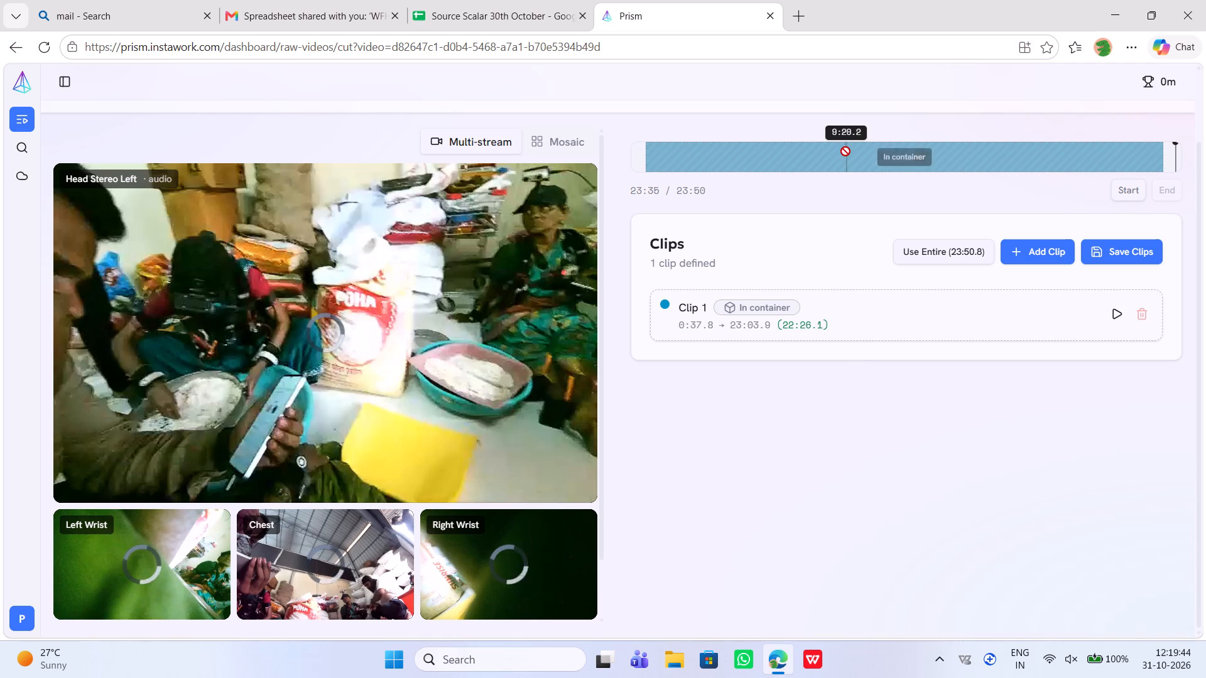
{"action": "scroll", "coordinate": [843, 135], "scroll_direction": "down", "scroll_amount": 1}
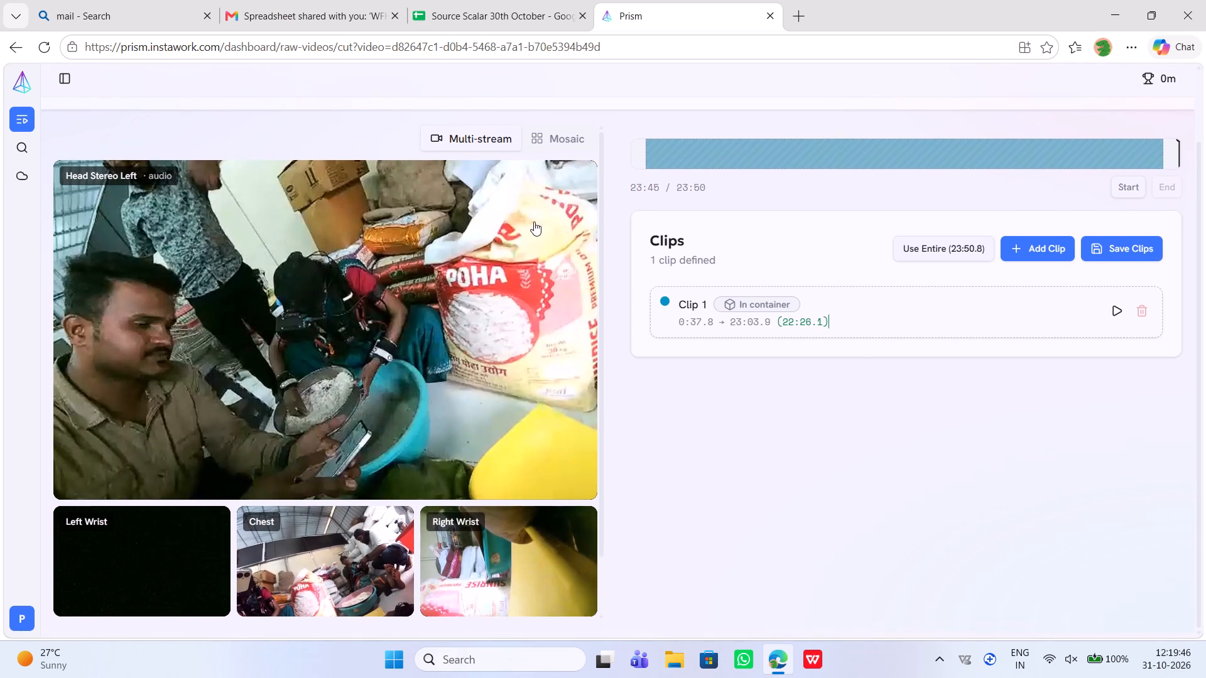
{"action": "scroll", "coordinate": [556, 450], "scroll_direction": "down", "scroll_amount": 3}
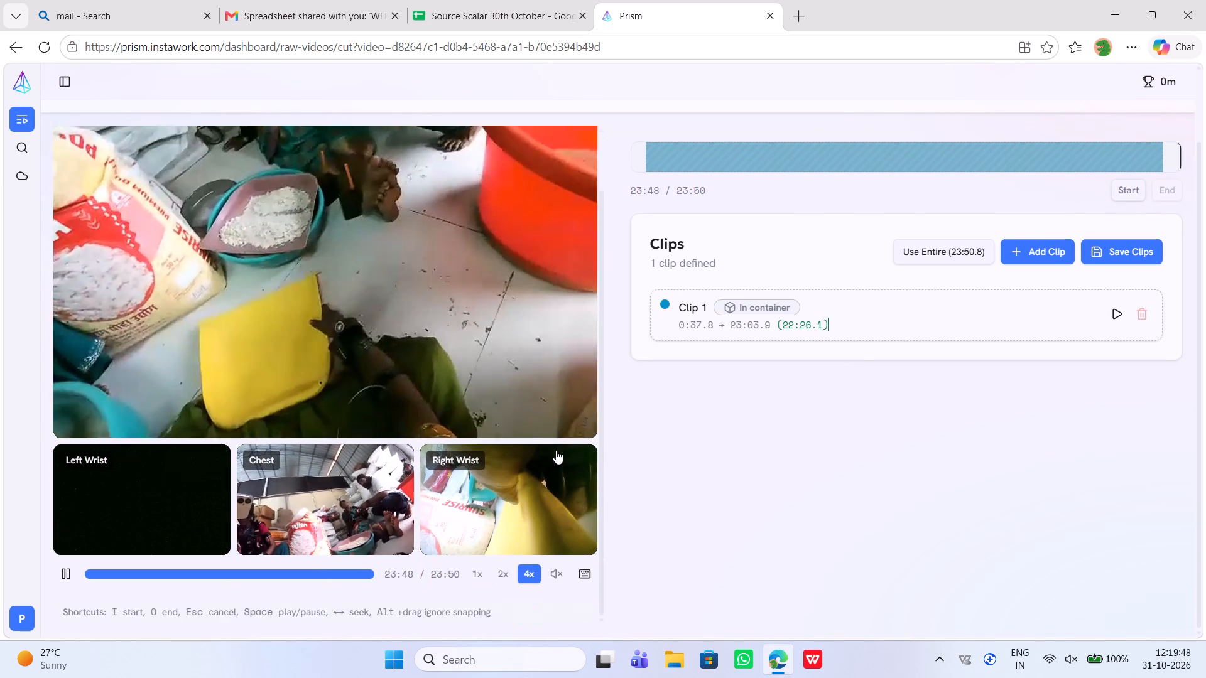
{"action": "left_click", "coordinate": [731, 508]}
{"action": "scroll", "coordinate": [526, 434], "scroll_direction": "down", "scroll_amount": 1}
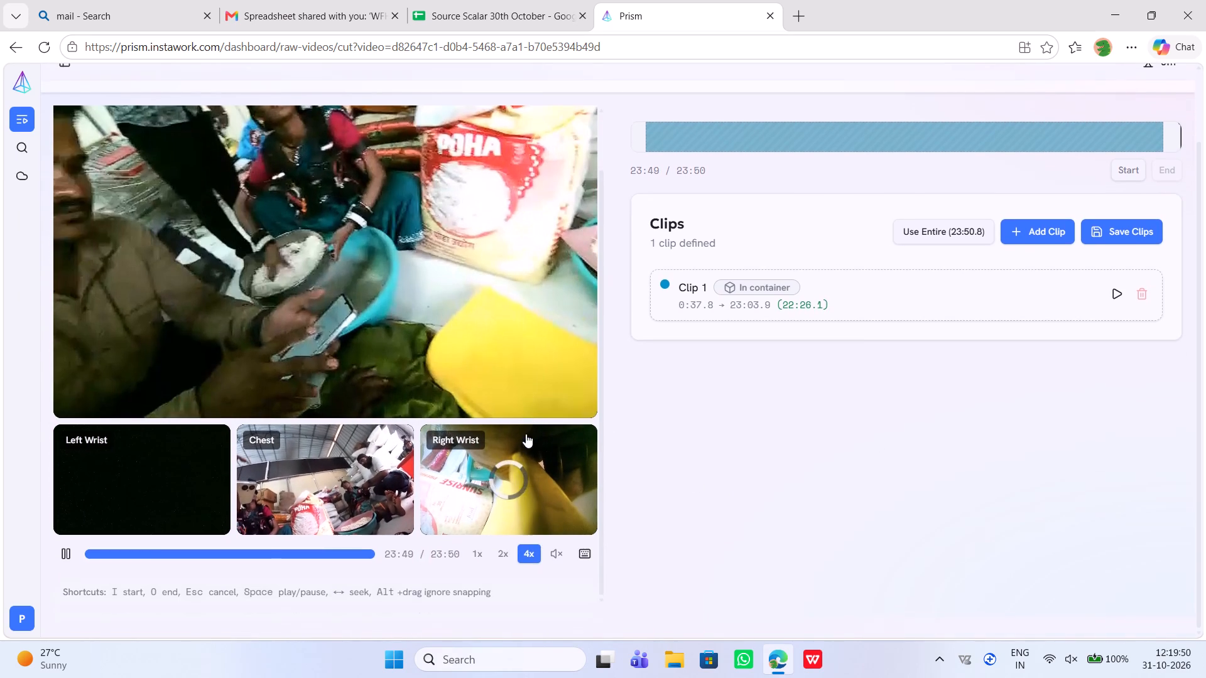
{"action": "scroll", "coordinate": [526, 434], "scroll_direction": "down", "scroll_amount": 1}
{"action": "left_click", "coordinate": [741, 439]}
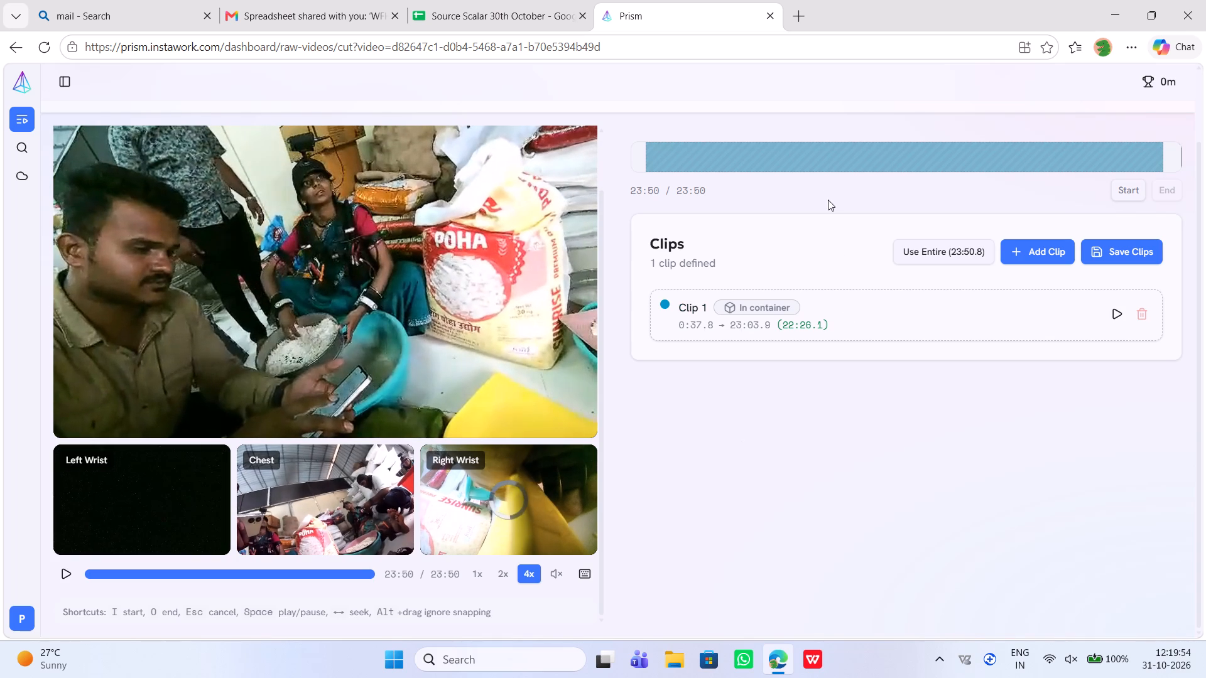
{"action": "scroll", "coordinate": [822, 112], "scroll_direction": "down", "scroll_amount": 1}
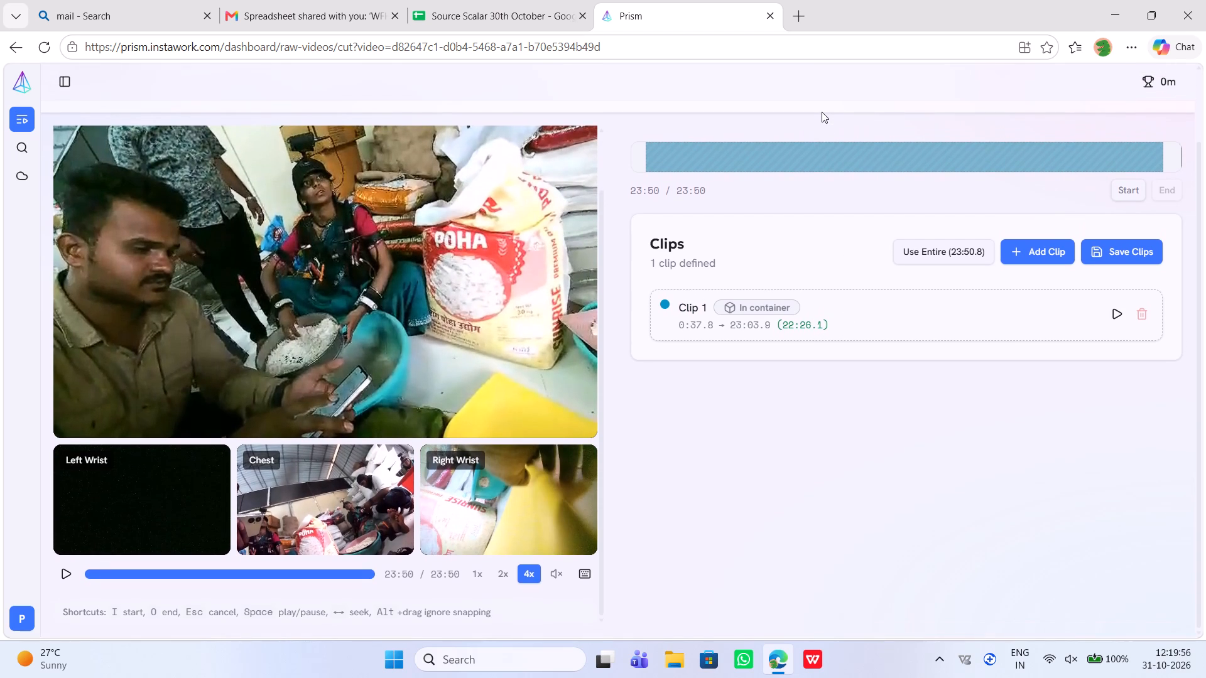
Record row 3894 as Reject, rechecking its video for the reason Hands out of frame, with NO in column BA and comment "task invalid".
{"action": "left_click", "coordinate": [509, 8]}
{"action": "left_click", "coordinate": [604, 315]}
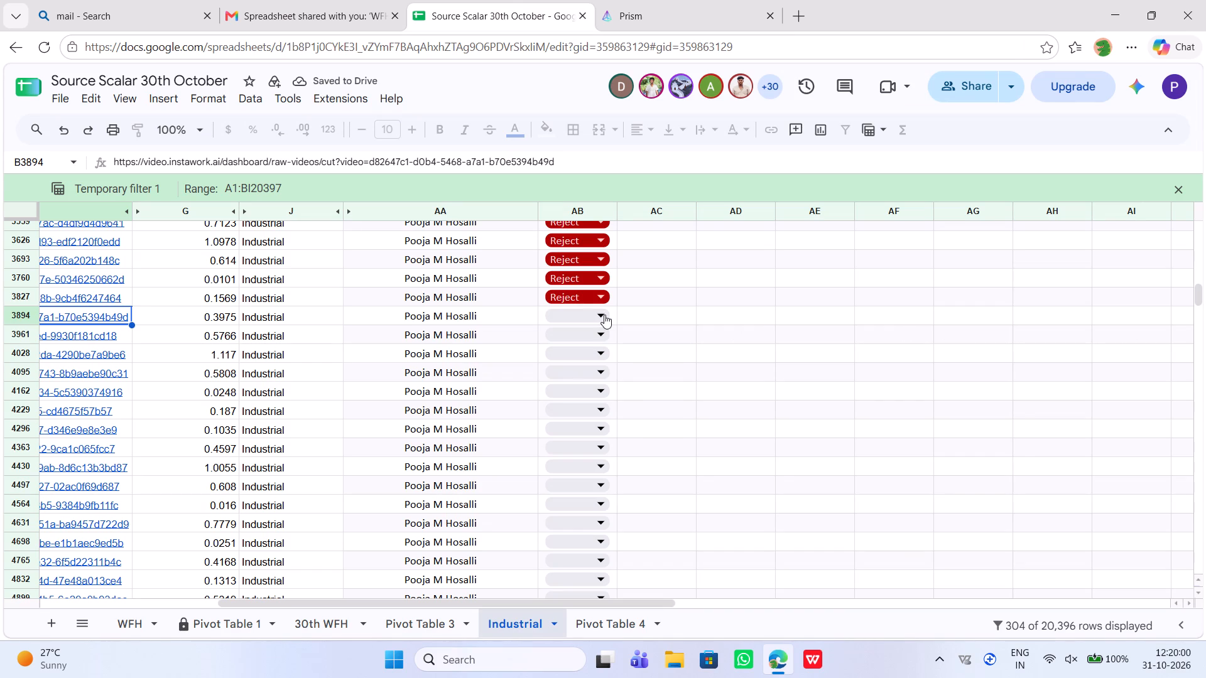
{"action": "left_click", "coordinate": [596, 313]}
{"action": "left_click", "coordinate": [629, 383]}
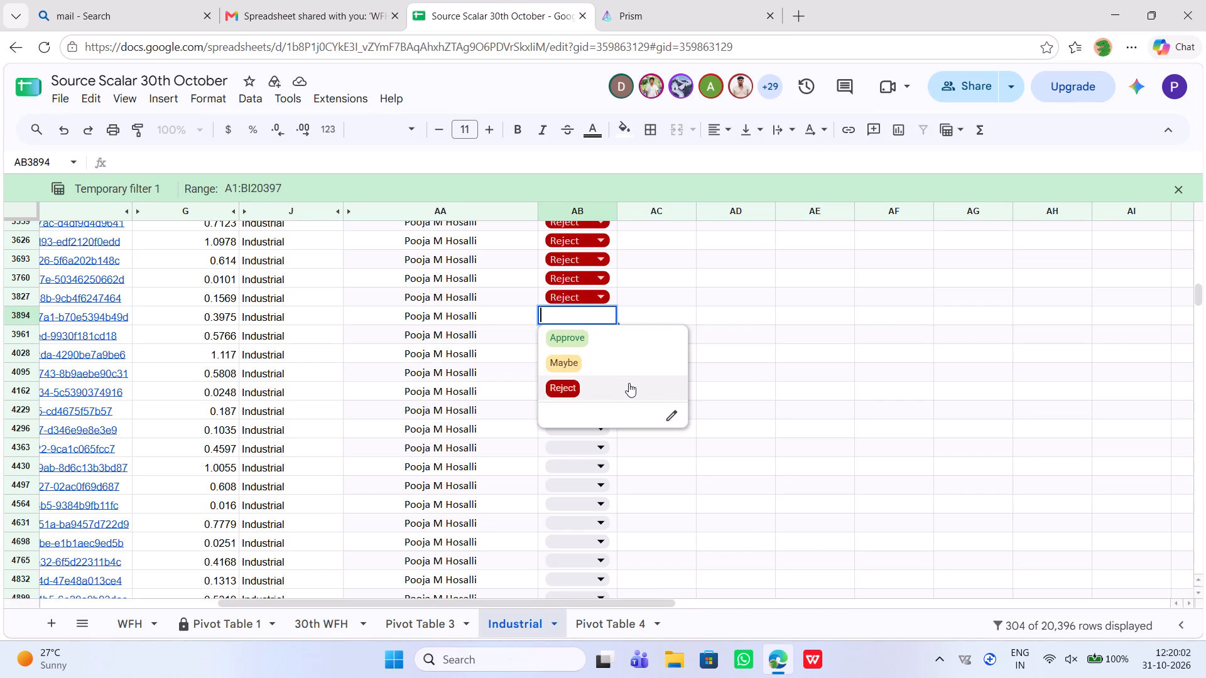
{"action": "scroll", "coordinate": [710, 390], "scroll_direction": "left", "scroll_amount": 7}
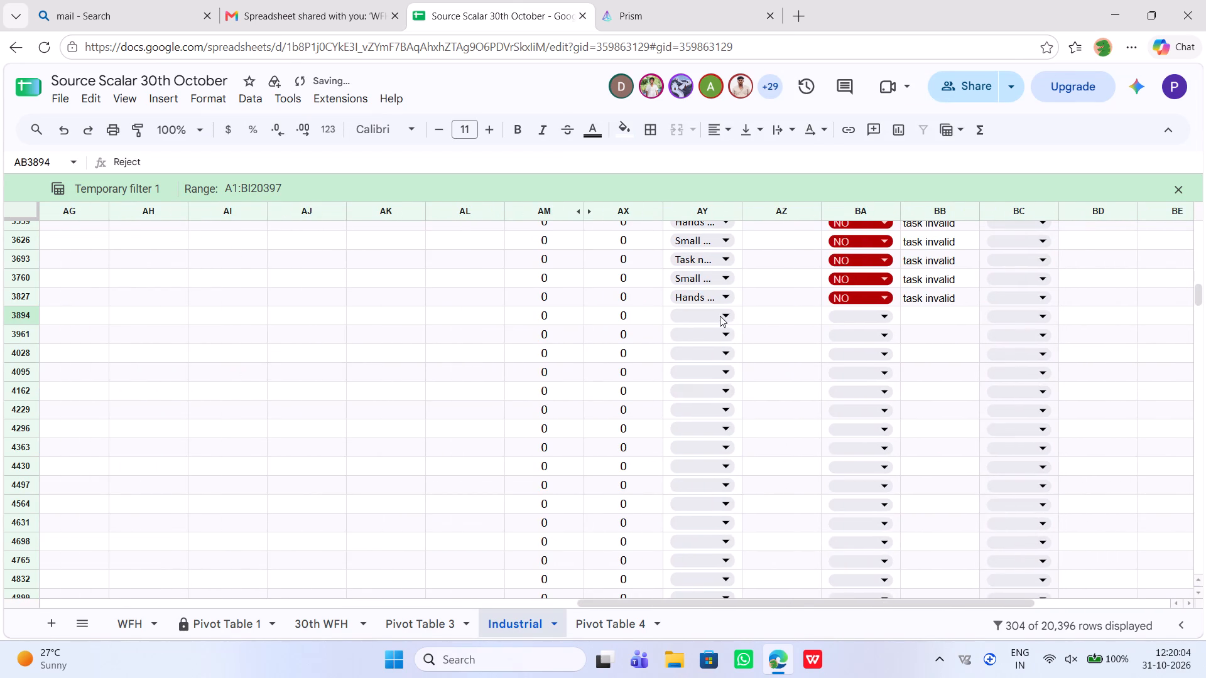
{"action": "left_click", "coordinate": [720, 316]}
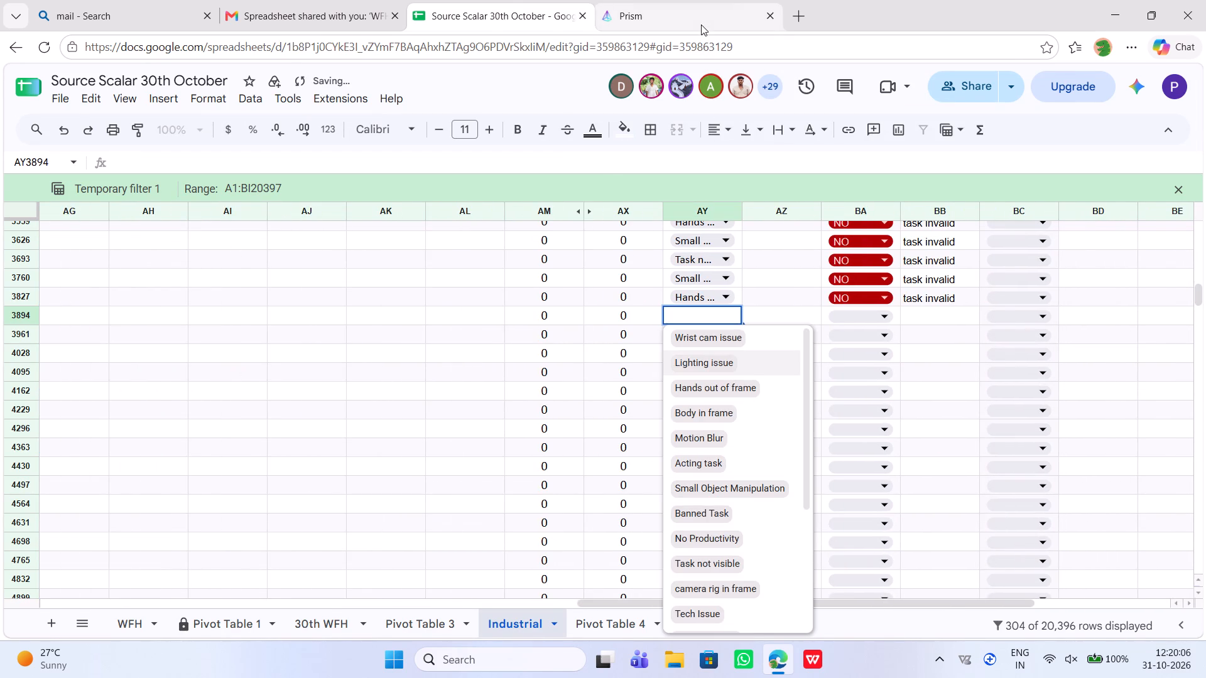
{"action": "left_click", "coordinate": [701, 24]}
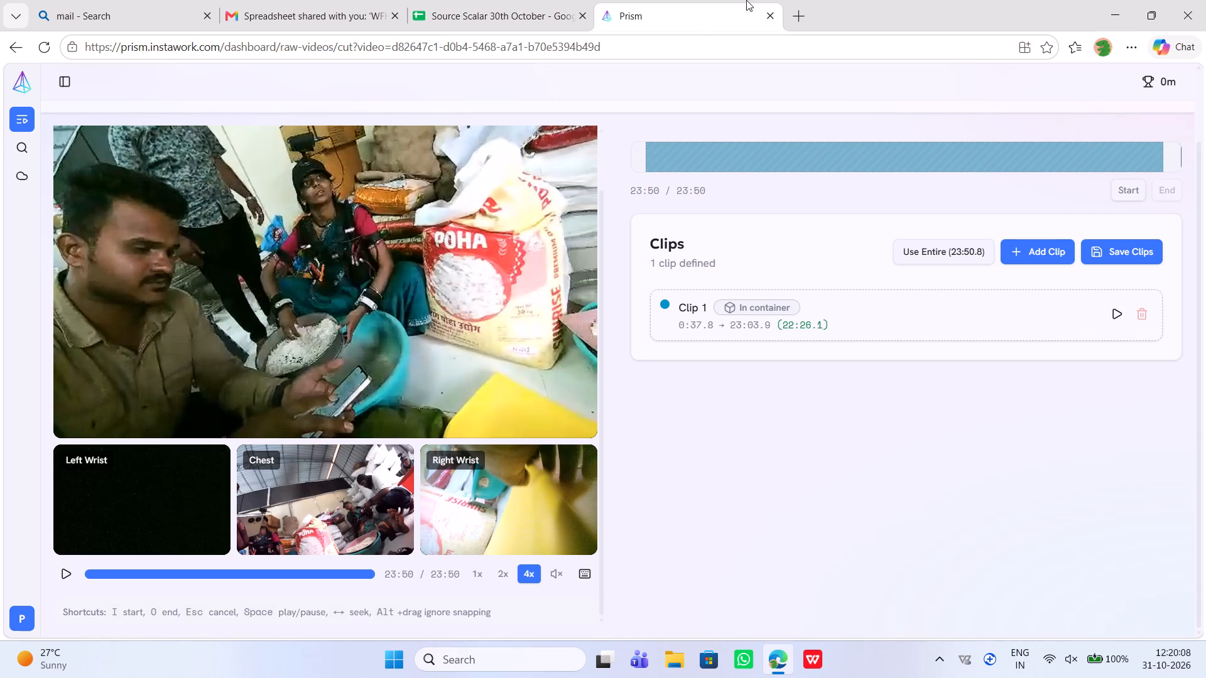
{"action": "left_click", "coordinate": [508, 21]}
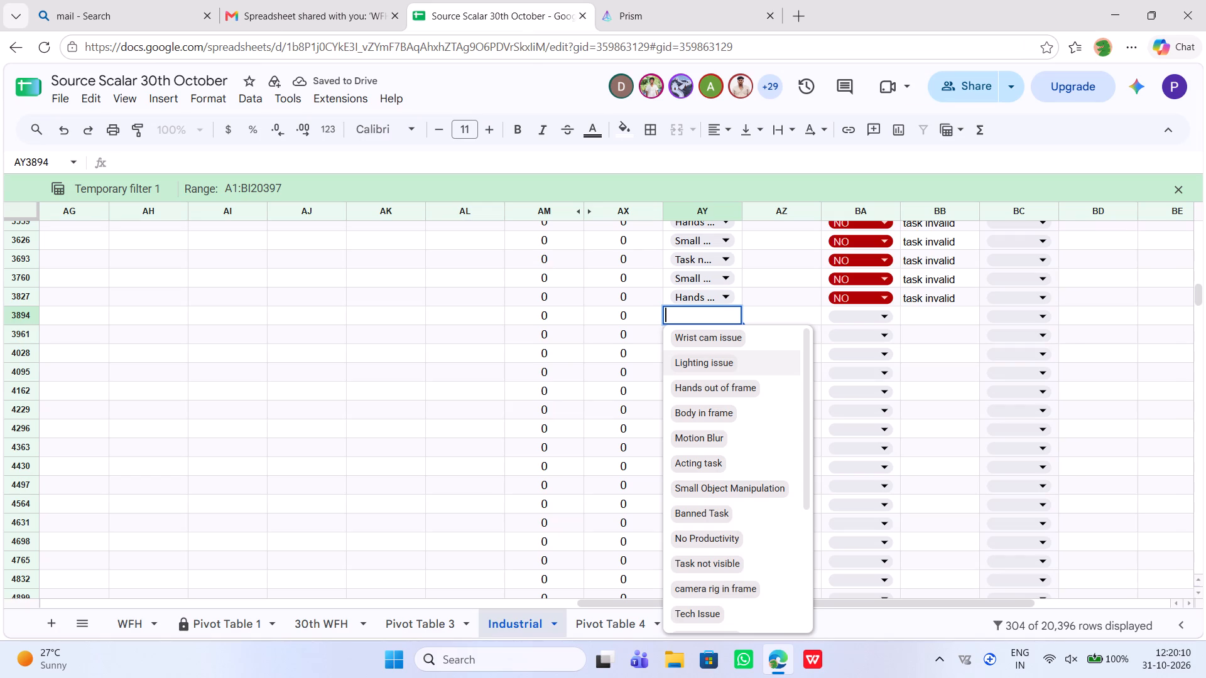
{"action": "left_click", "coordinate": [648, 27]}
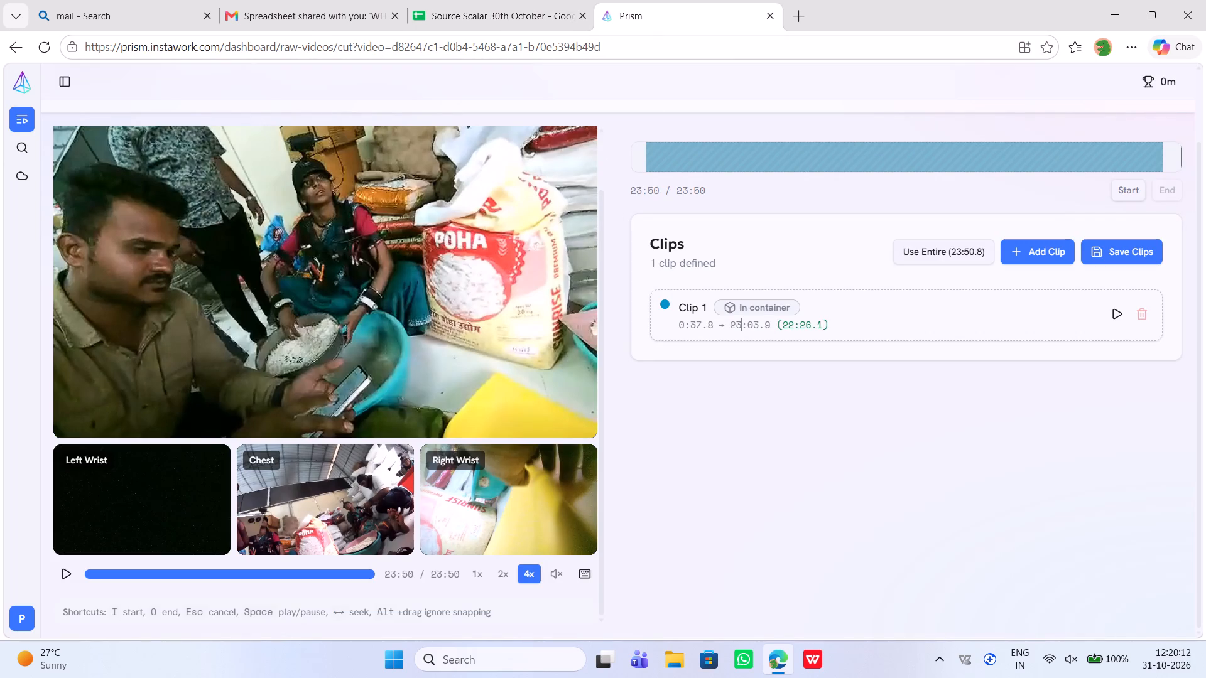
{"action": "left_click", "coordinate": [514, 8]}
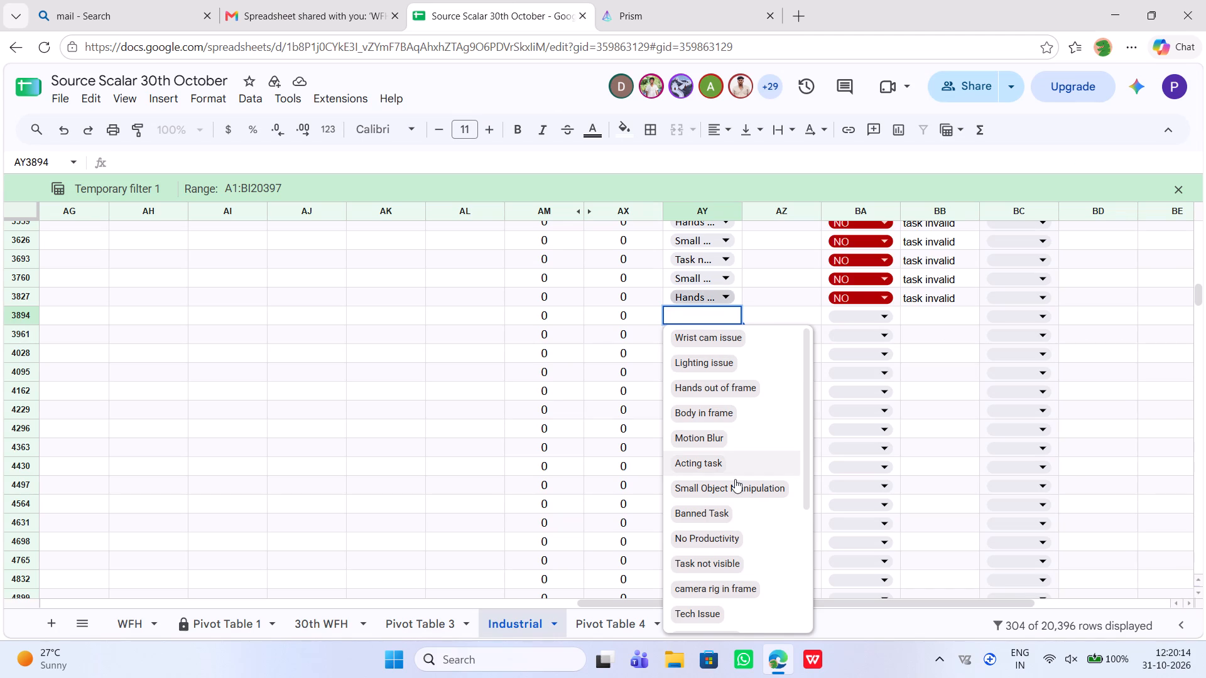
{"action": "left_click", "coordinate": [736, 394]}
{"action": "left_click", "coordinate": [842, 320]}
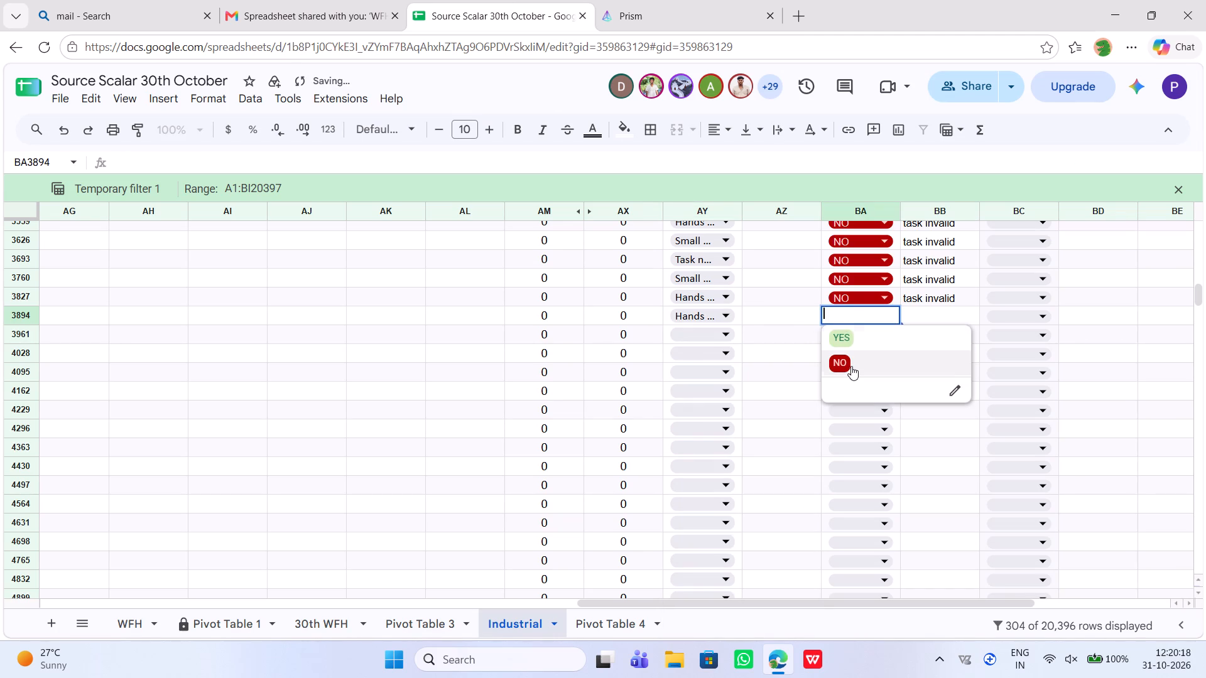
{"action": "left_click", "coordinate": [851, 366]}
{"action": "left_click", "coordinate": [933, 316]}
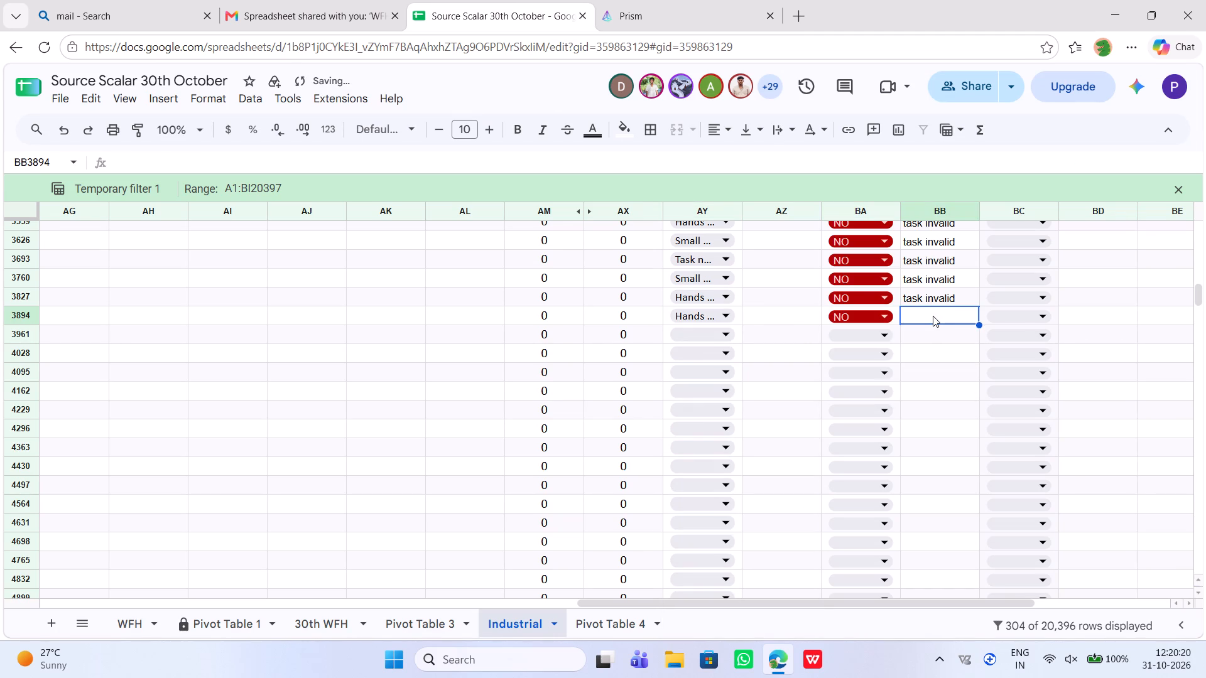
{"action": "key", "text": "ctrl+v"}
Close row 3894's video page in Prism and return to the decision column of the Industrial sheet.
{"action": "scroll", "coordinate": [503, 394], "scroll_direction": "right", "scroll_amount": 6}
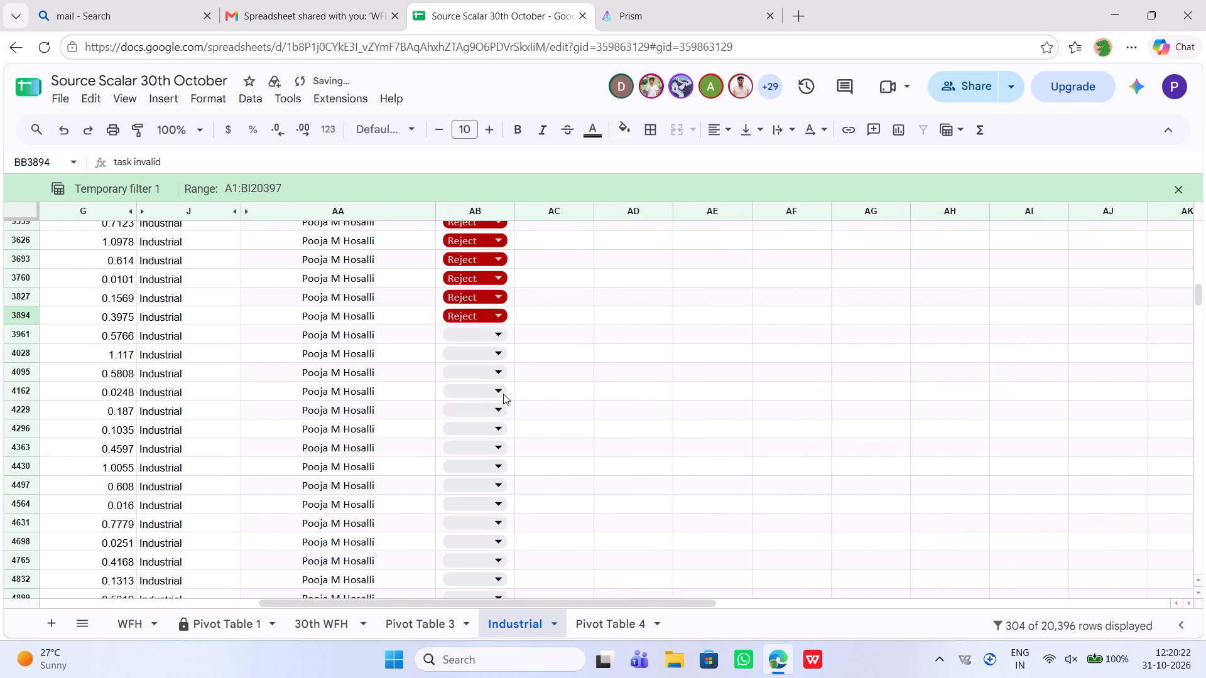
{"action": "scroll", "coordinate": [503, 394], "scroll_direction": "right", "scroll_amount": 2}
{"action": "left_click", "coordinate": [670, 23]}
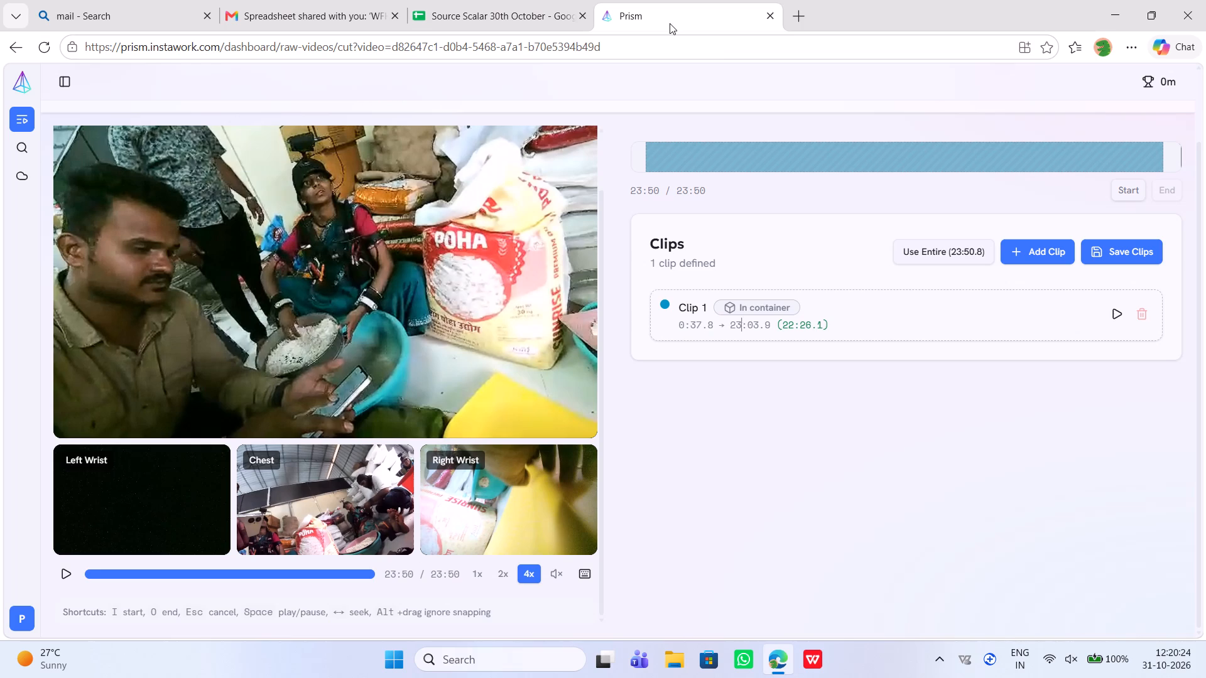
{"action": "left_click", "coordinate": [771, 15]}
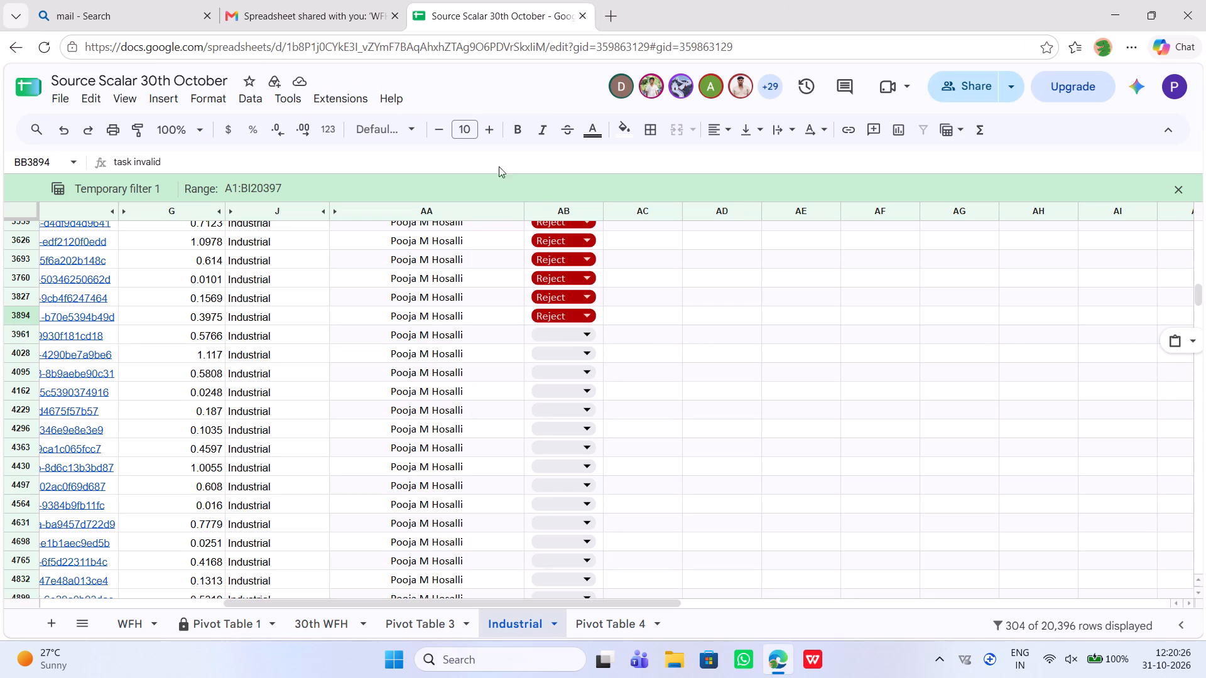
Open row 3961's video in Prism from the Industrial sheet.
{"action": "left_click", "coordinate": [97, 332]}
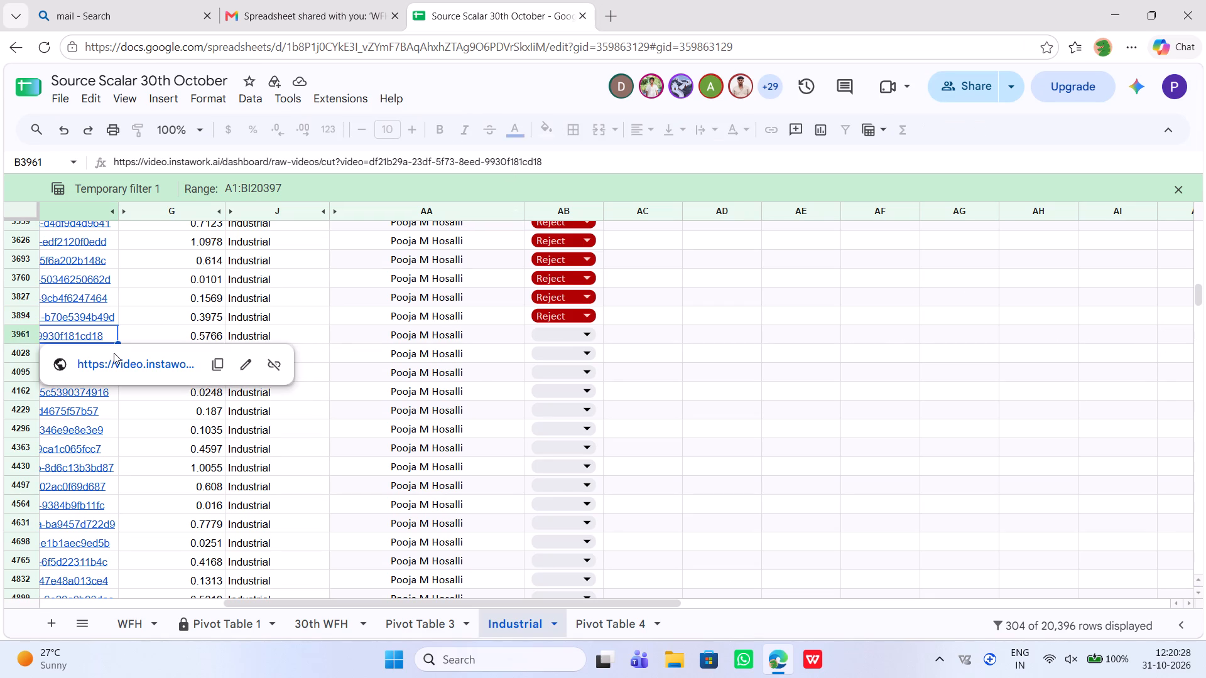
{"action": "left_click", "coordinate": [115, 358]}
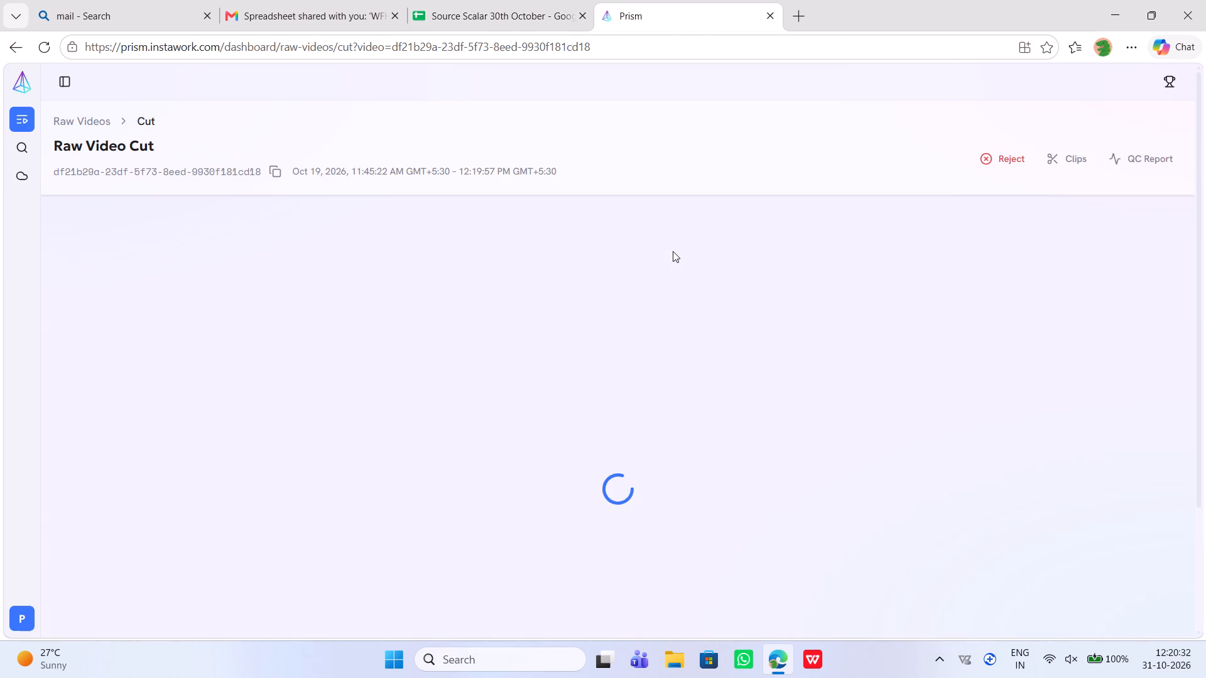
Check the opening seconds of row 3961's video and its ending from about 34:28 in all camera views.
{"action": "scroll", "coordinate": [739, 142], "scroll_direction": "down", "scroll_amount": 1}
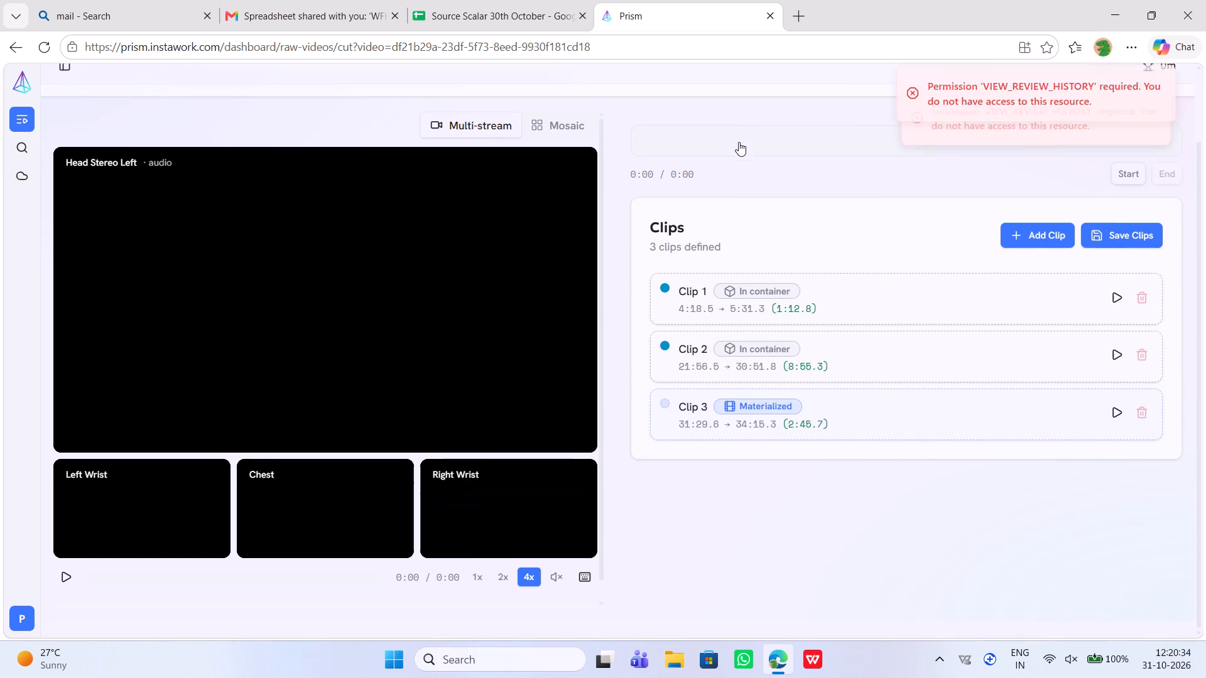
{"action": "scroll", "coordinate": [739, 142], "scroll_direction": "down", "scroll_amount": 1}
{"action": "scroll", "coordinate": [512, 419], "scroll_direction": "down", "scroll_amount": 1}
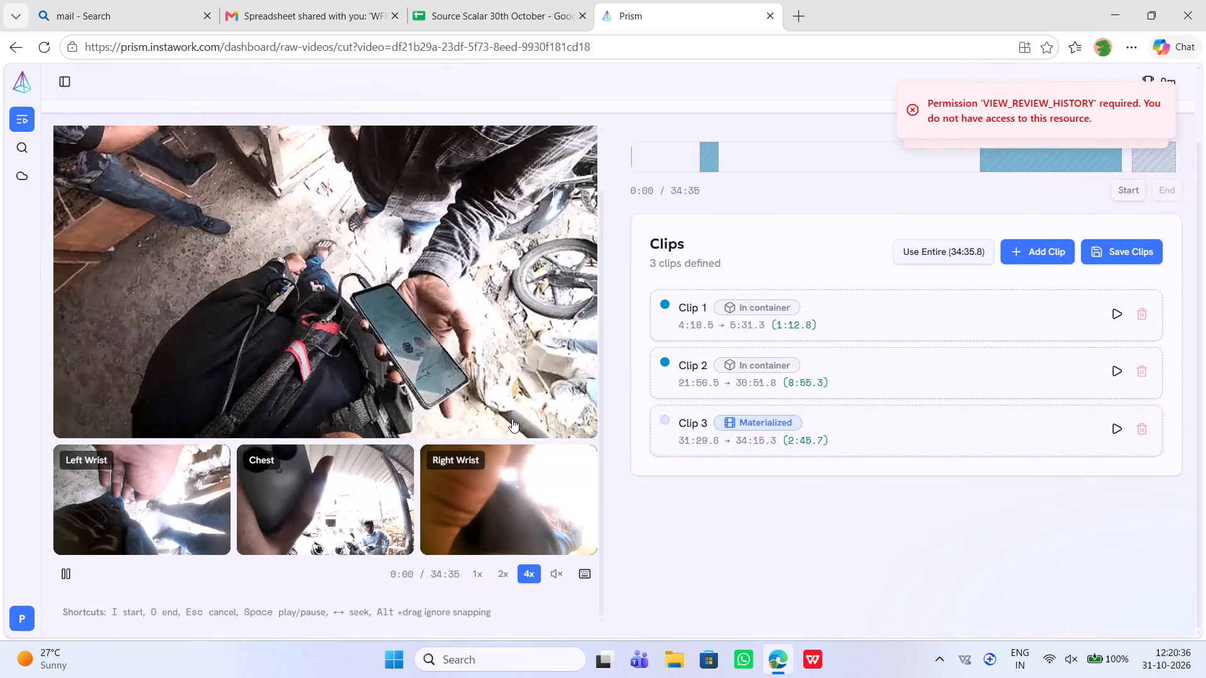
{"action": "scroll", "coordinate": [512, 419], "scroll_direction": "down", "scroll_amount": 1}
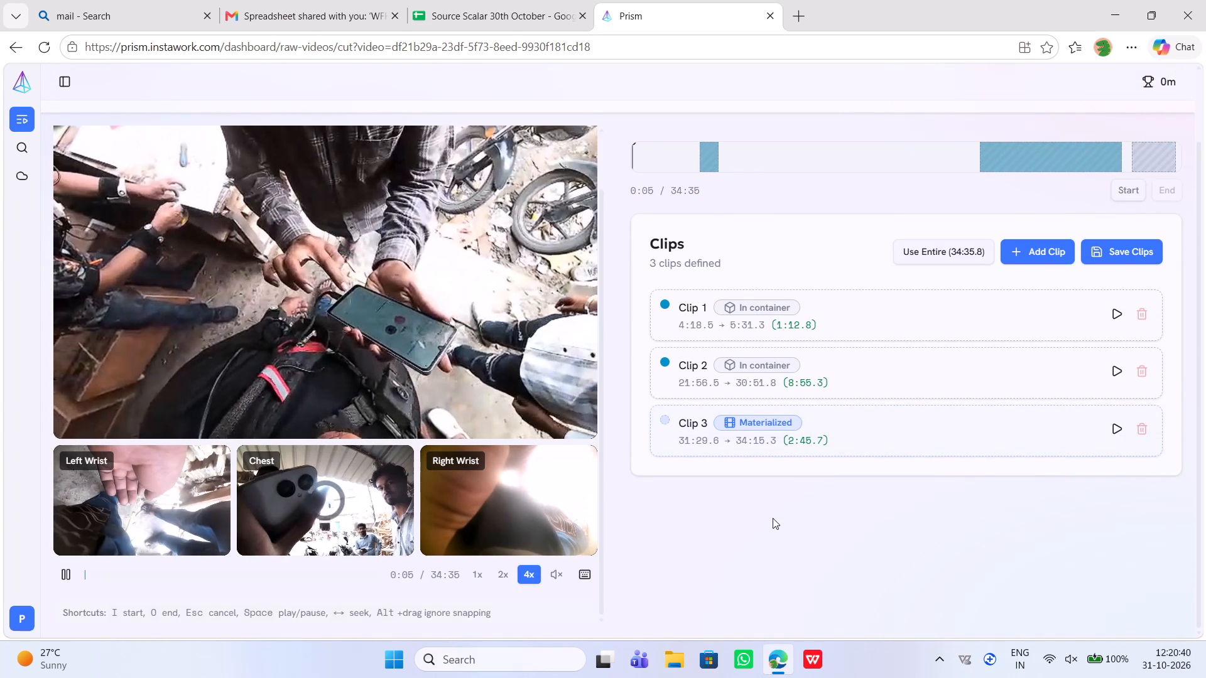
{"action": "left_click", "coordinate": [896, 171]}
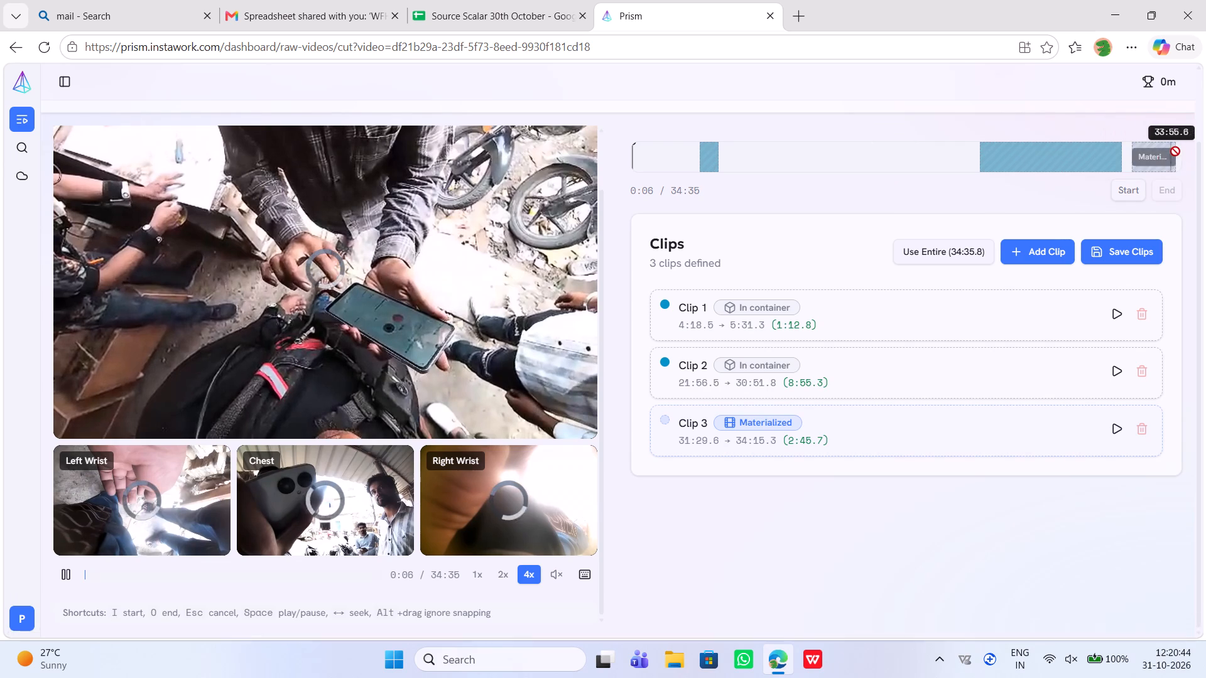
{"action": "left_click", "coordinate": [1178, 153]}
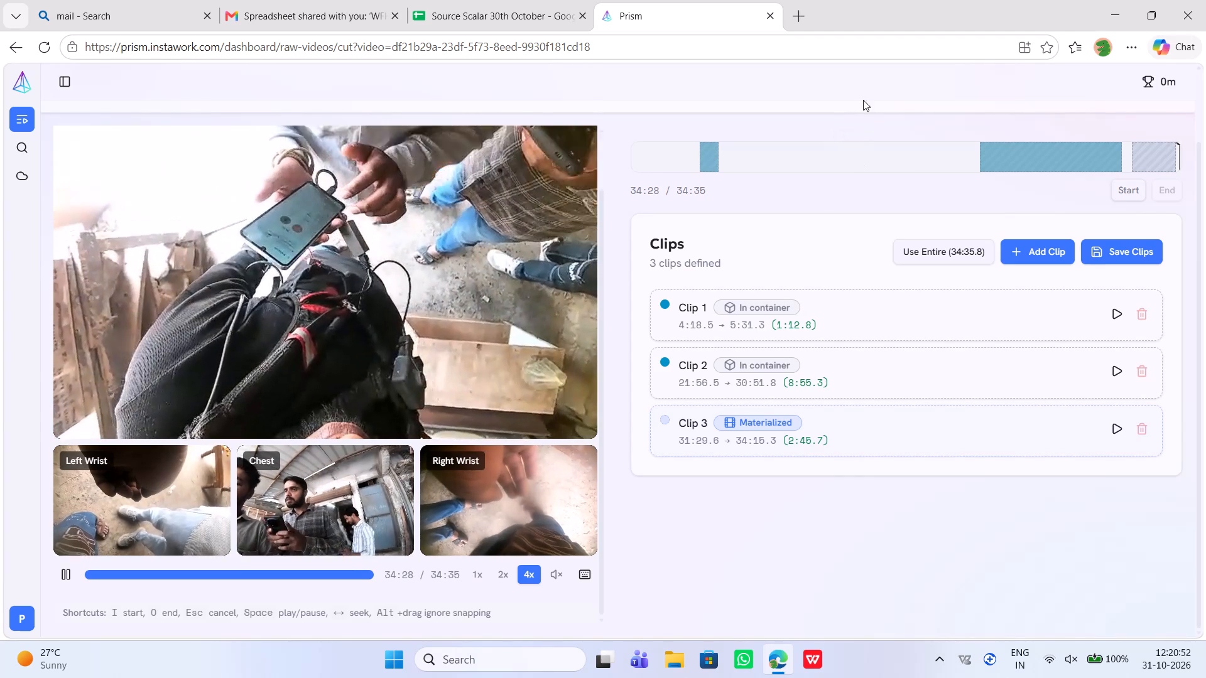
{"action": "left_click", "coordinate": [862, 98]}
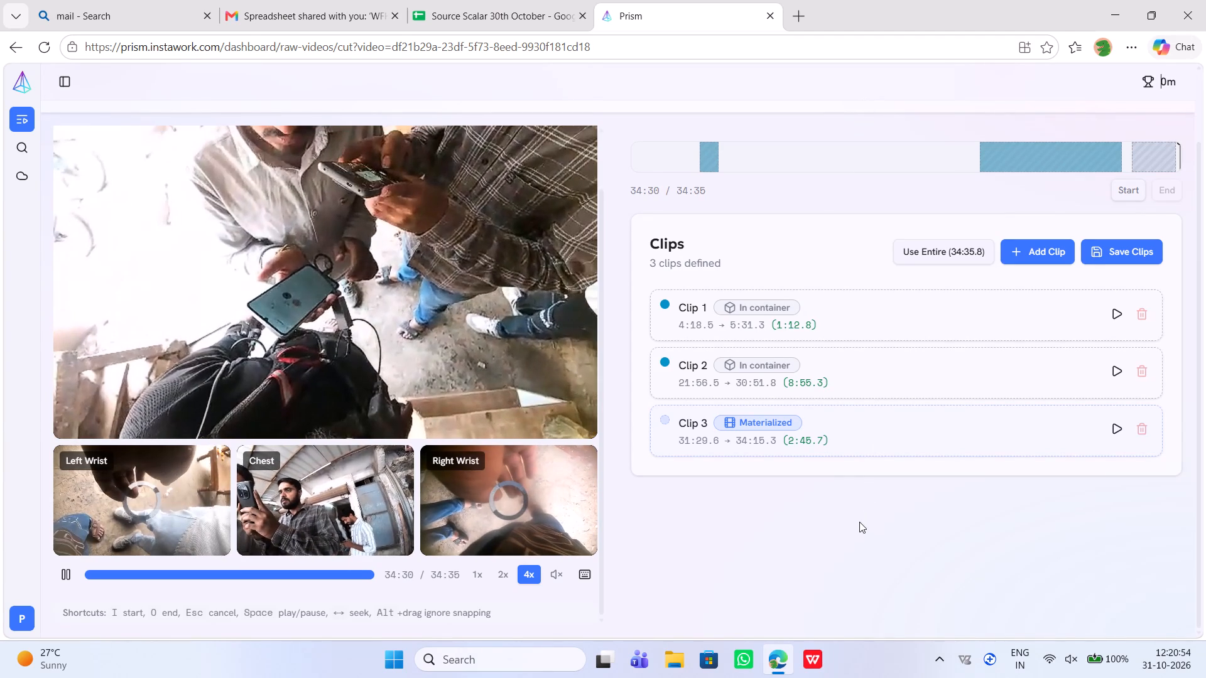
{"action": "left_click", "coordinate": [859, 522]}
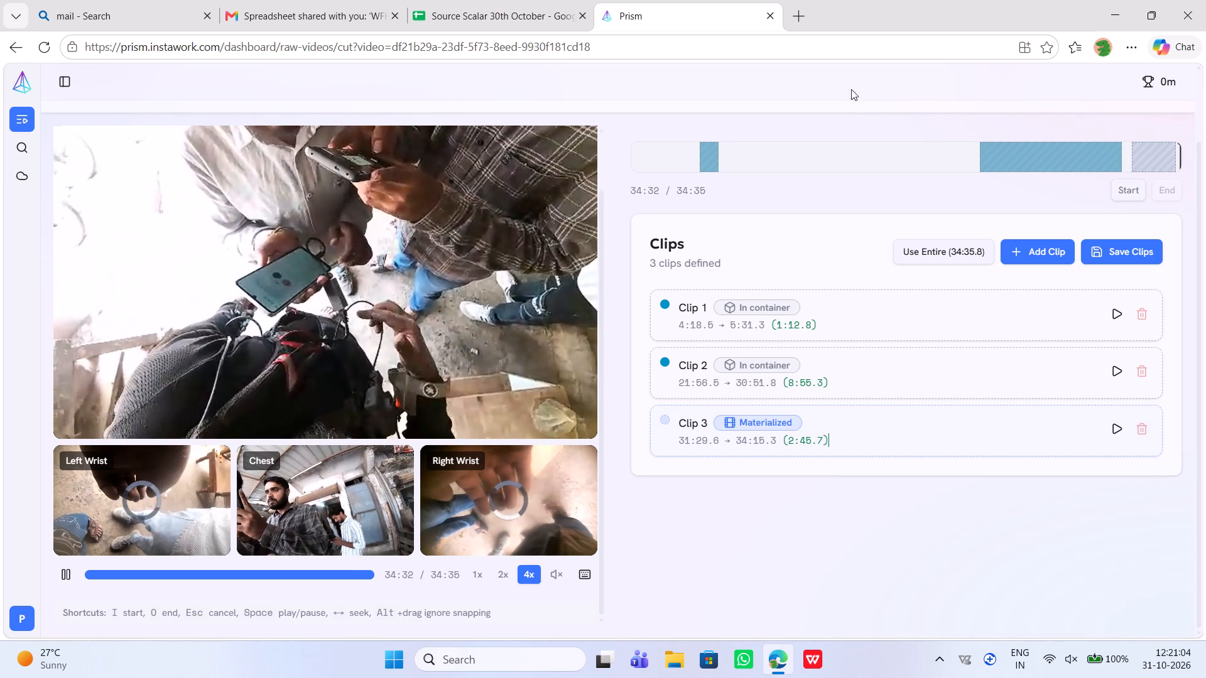
{"action": "scroll", "coordinate": [818, 108], "scroll_direction": "down", "scroll_amount": 1}
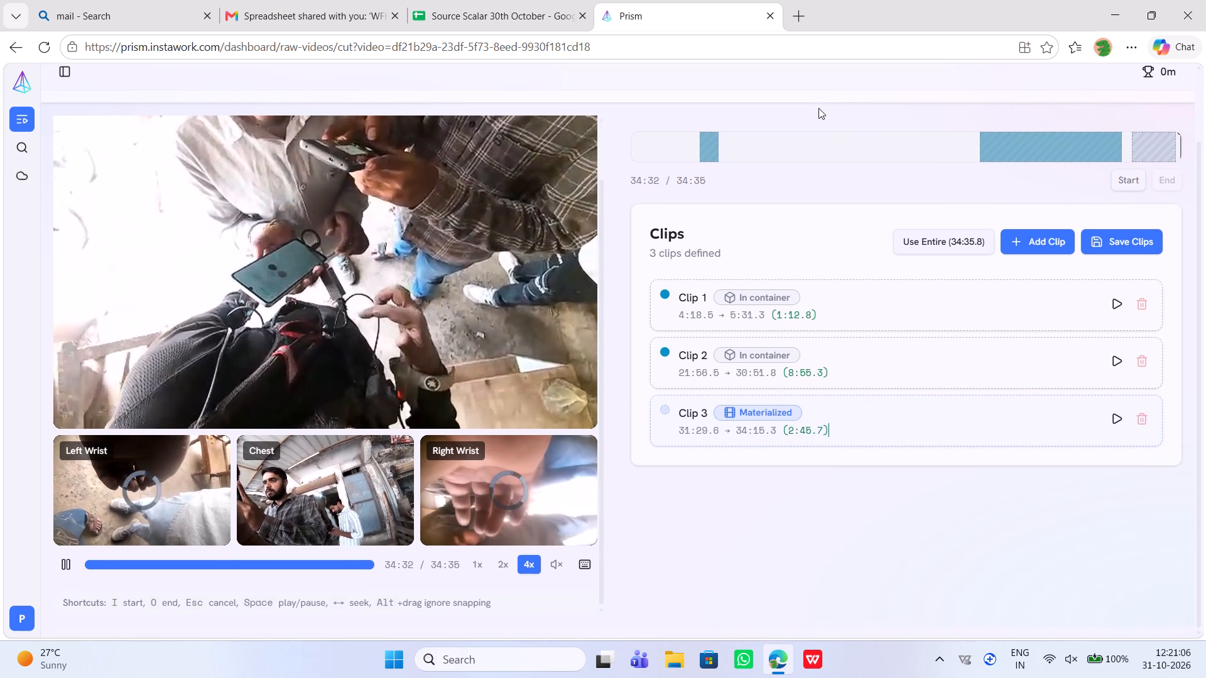
{"action": "left_click", "coordinate": [799, 529]}
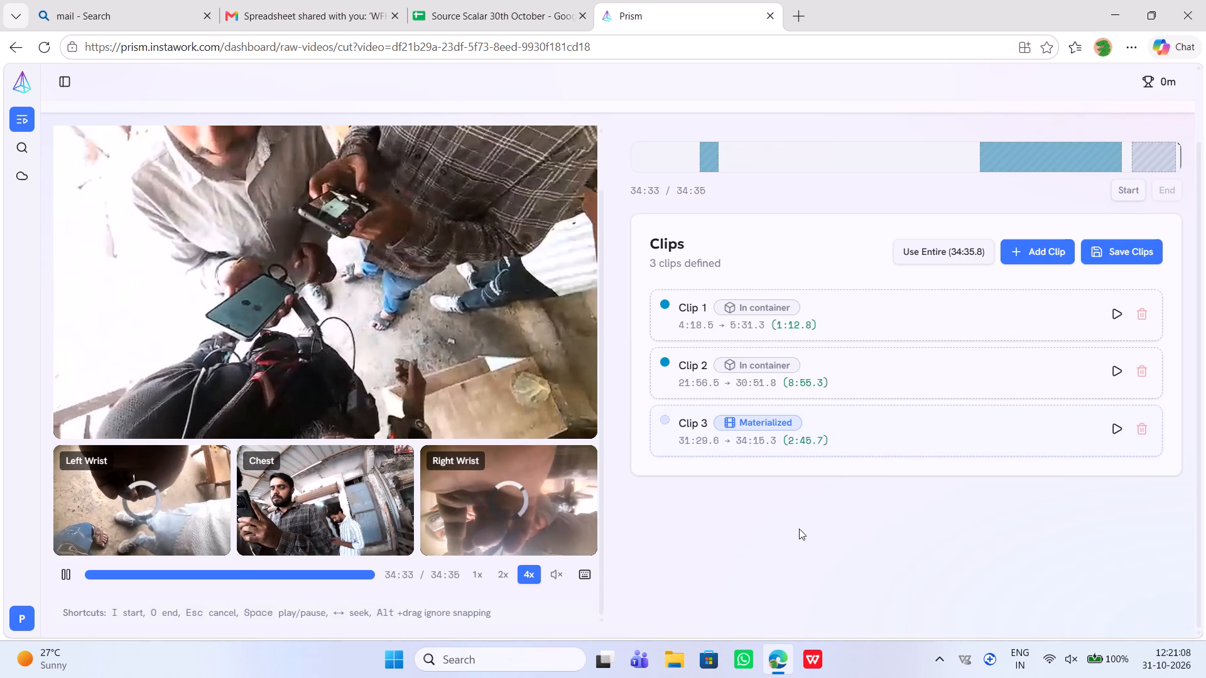
{"action": "scroll", "coordinate": [846, 122], "scroll_direction": "down", "scroll_amount": 1}
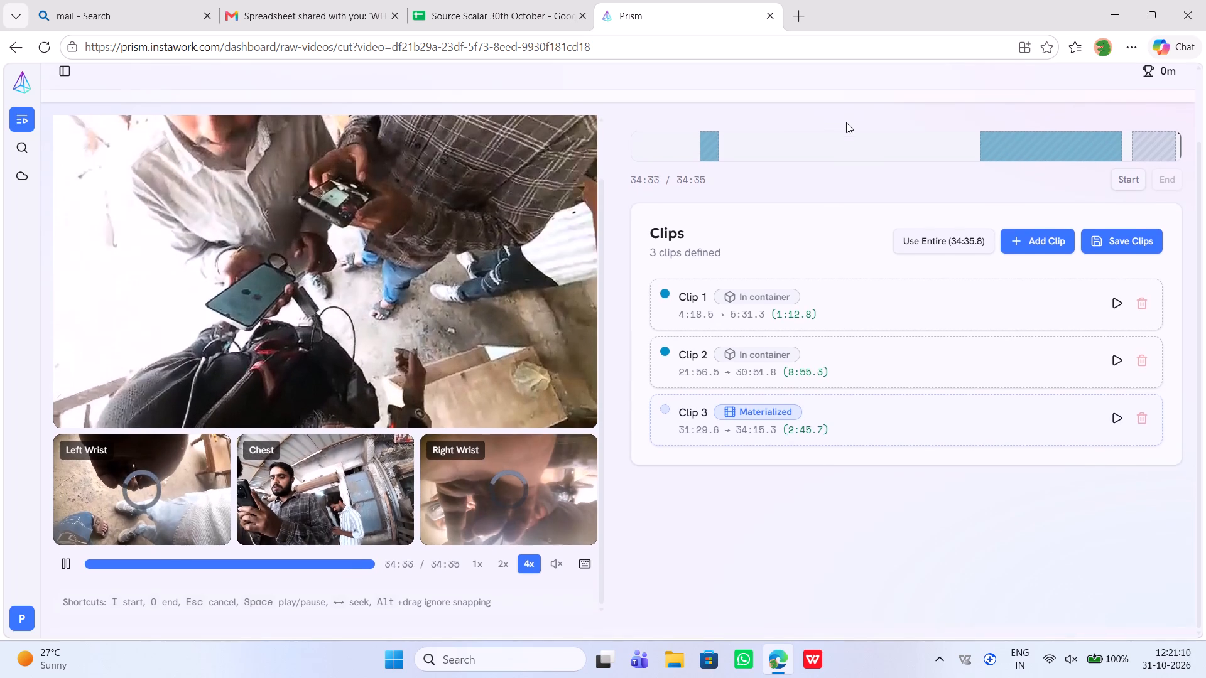
{"action": "scroll", "coordinate": [846, 122], "scroll_direction": "down", "scroll_amount": 1}
{"action": "left_click", "coordinate": [831, 509]}
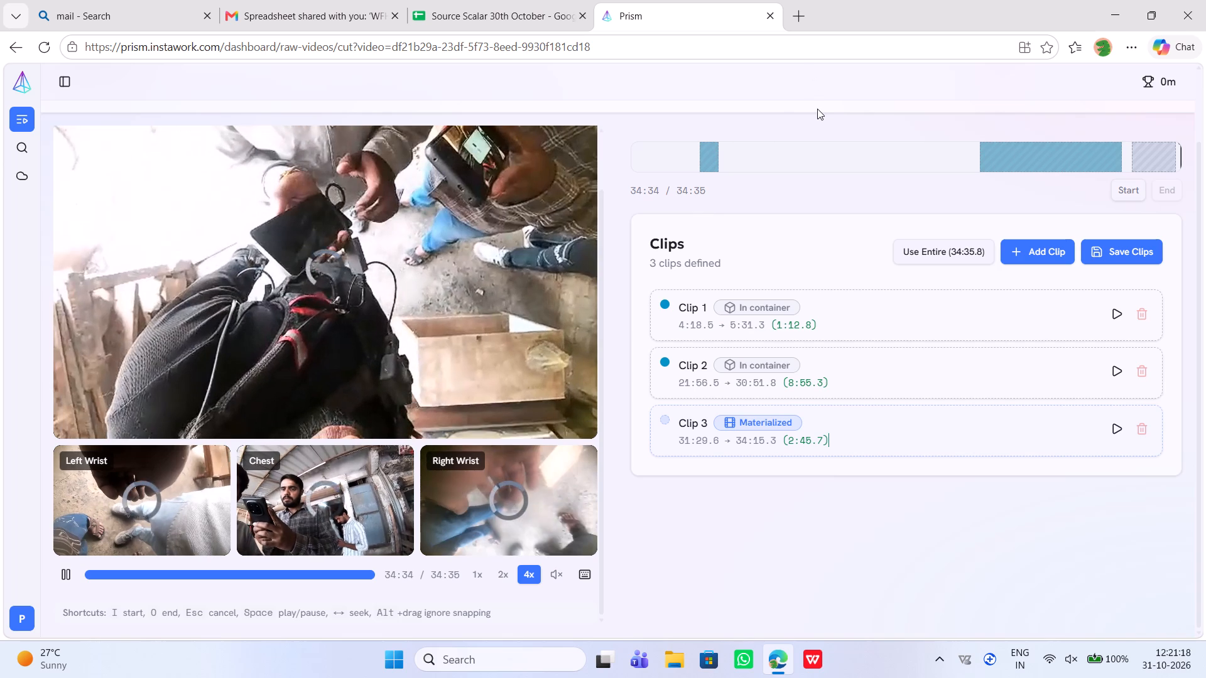
{"action": "scroll", "coordinate": [817, 109], "scroll_direction": "down", "scroll_amount": 1}
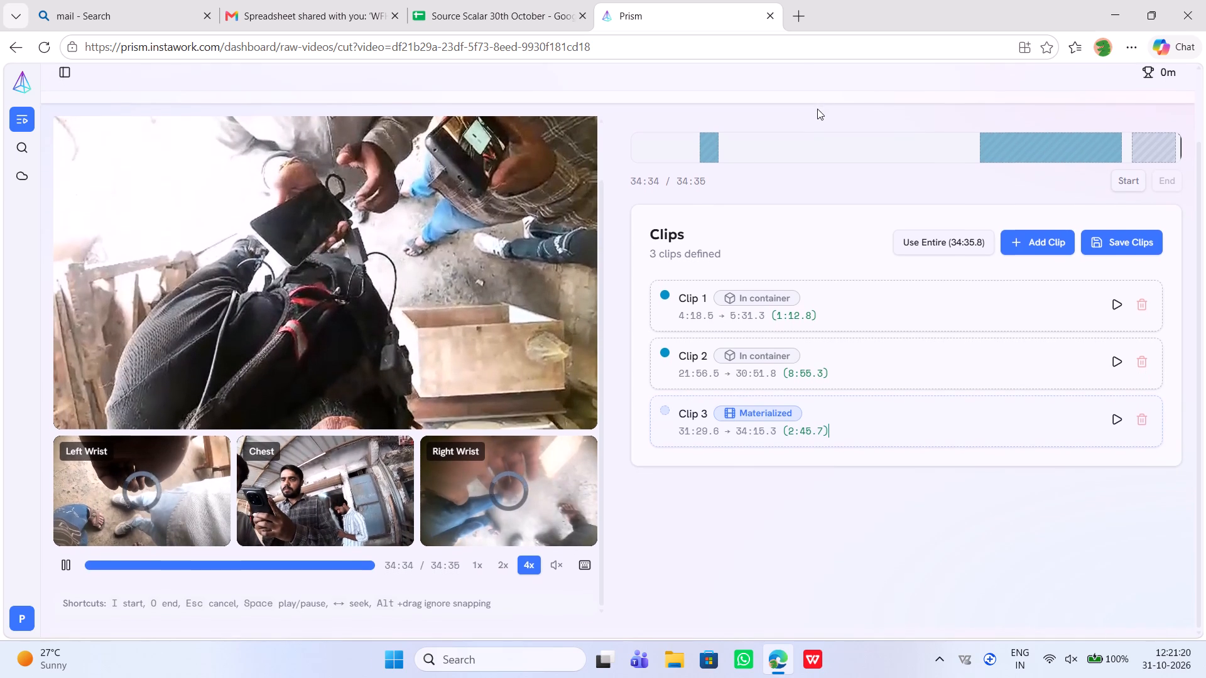
{"action": "scroll", "coordinate": [817, 109], "scroll_direction": "down", "scroll_amount": 1}
{"action": "left_click", "coordinate": [795, 489]}
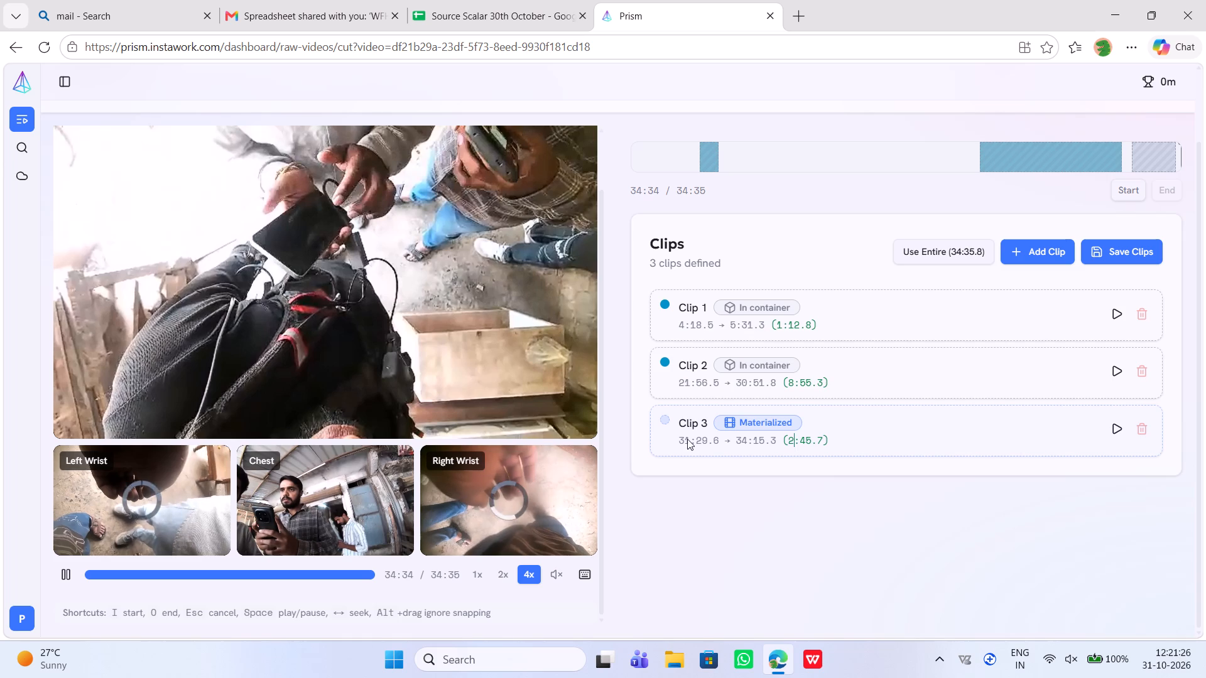
{"action": "scroll", "coordinate": [742, 109], "scroll_direction": "down", "scroll_amount": 1}
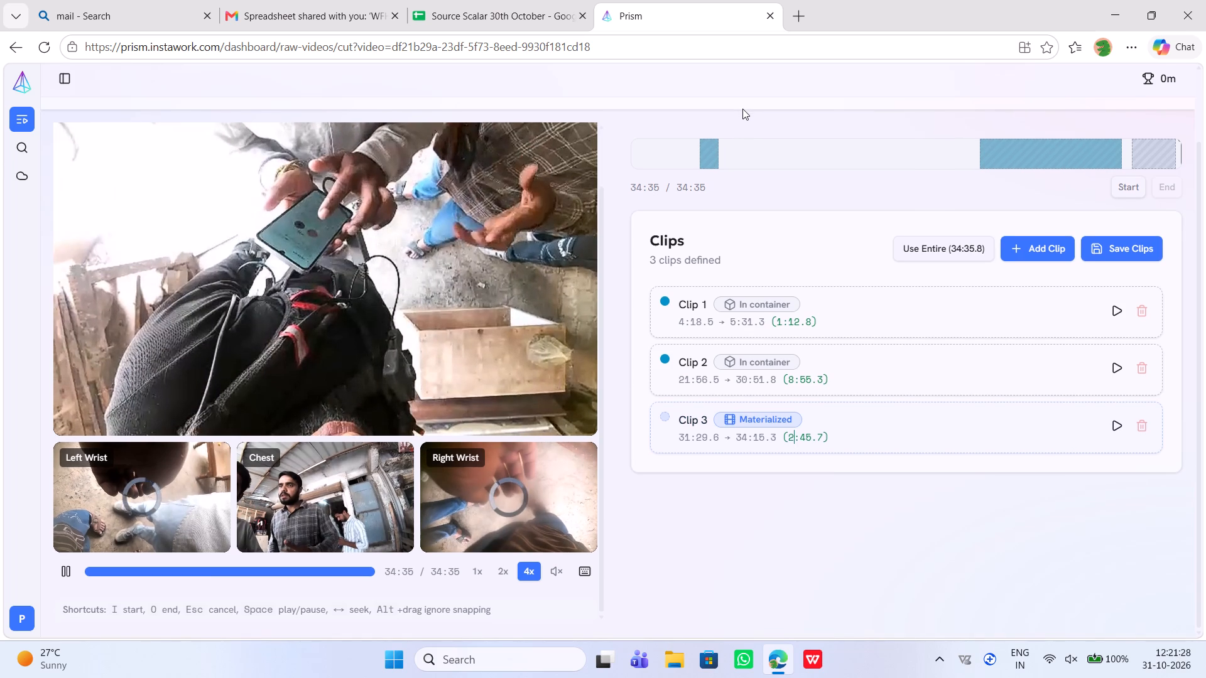
{"action": "scroll", "coordinate": [742, 109], "scroll_direction": "down", "scroll_amount": 1}
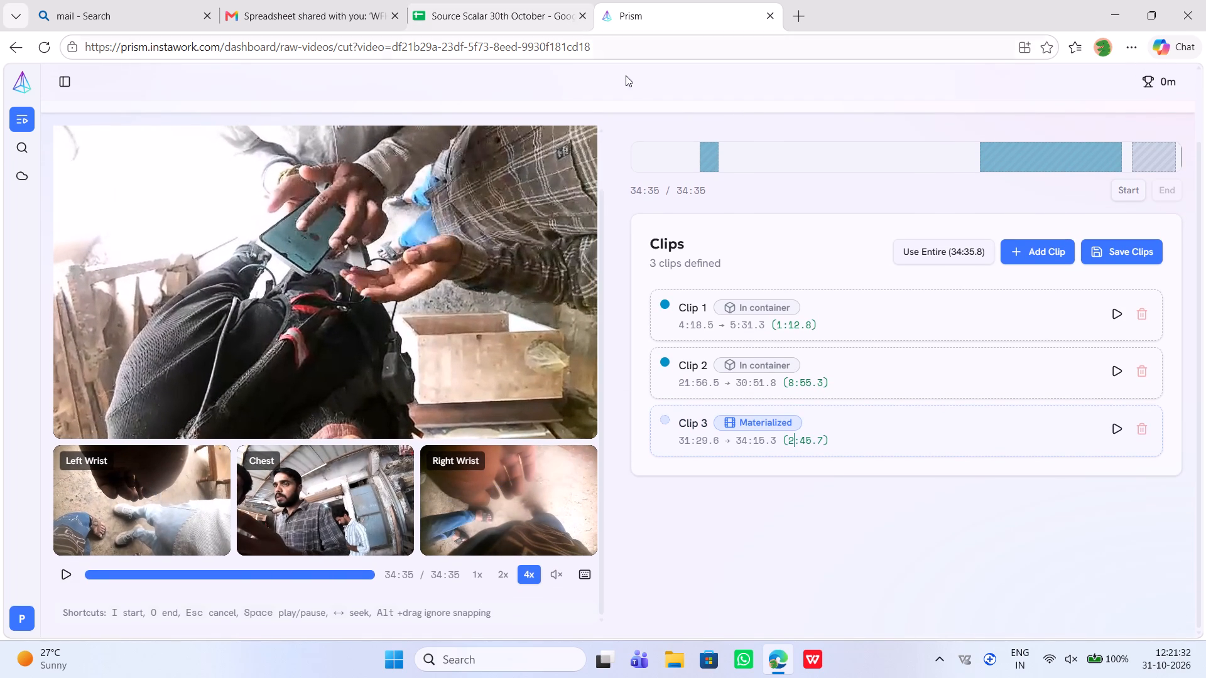
{"action": "scroll", "coordinate": [679, 106], "scroll_direction": "down", "scroll_amount": 2}
{"action": "scroll", "coordinate": [742, 113], "scroll_direction": "down", "scroll_amount": 1}
Mark row 3961 as Reject in the decision column of the Industrial sheet.
{"action": "left_click", "coordinate": [515, 11]}
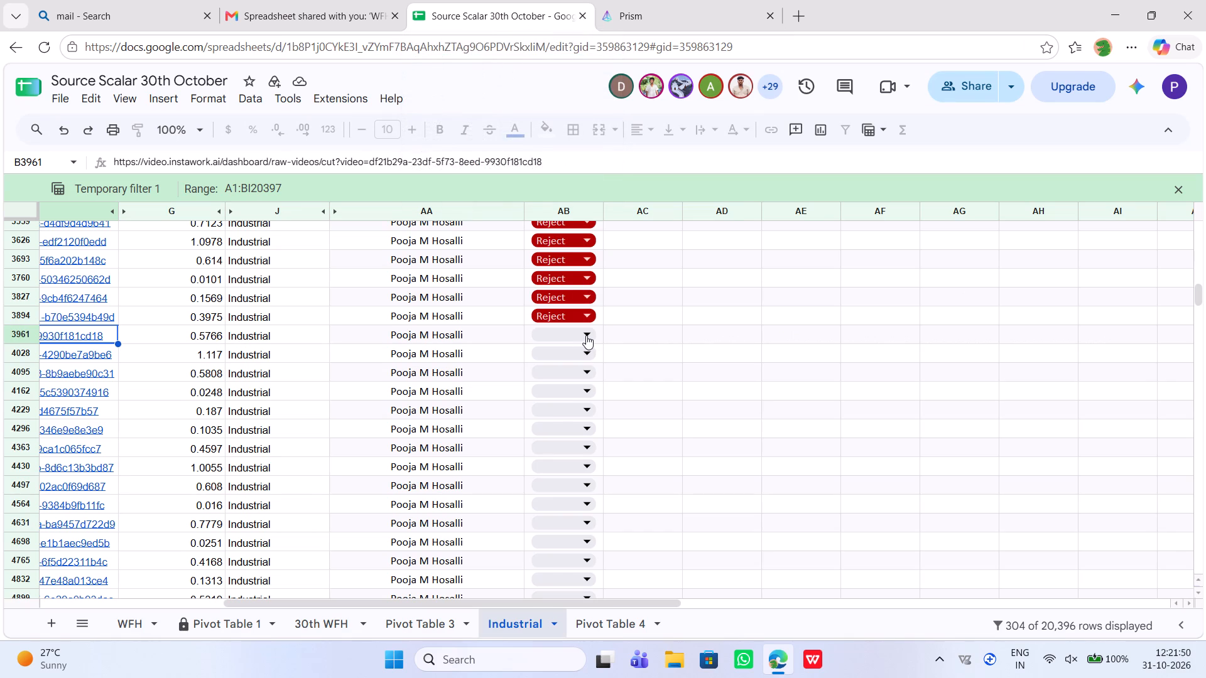
{"action": "left_click", "coordinate": [586, 335]}
{"action": "left_click", "coordinate": [587, 329]}
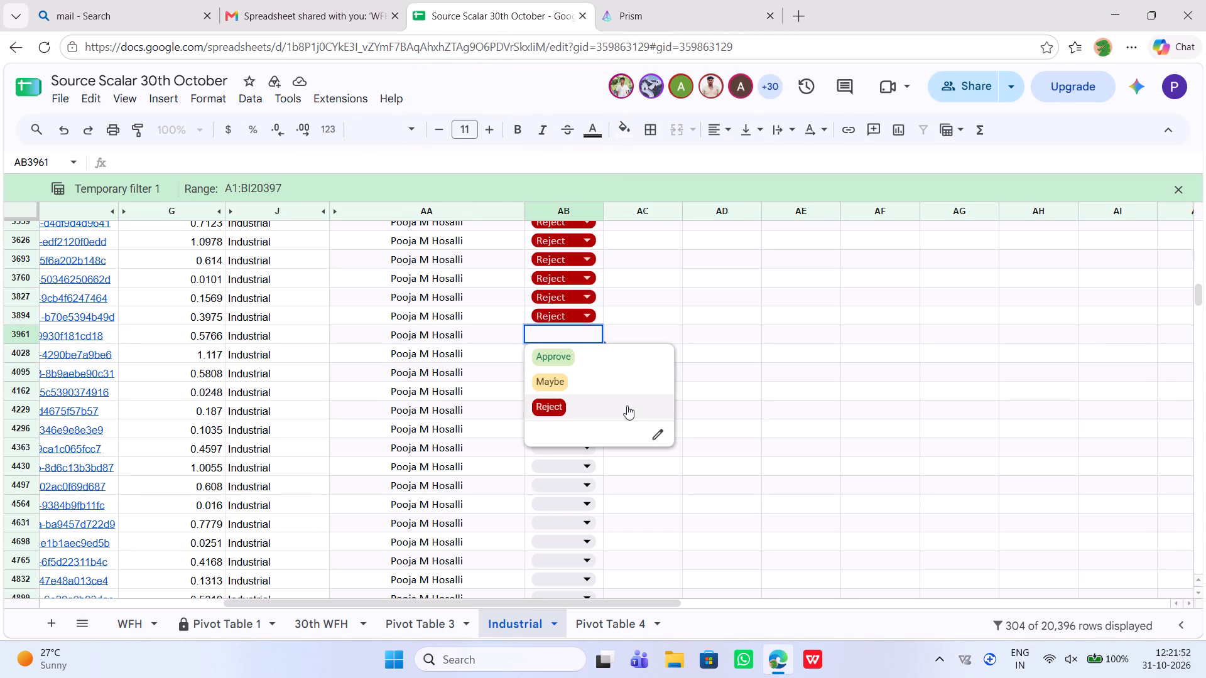
{"action": "left_click", "coordinate": [627, 406]}
{"action": "left_click", "coordinate": [684, 11]}
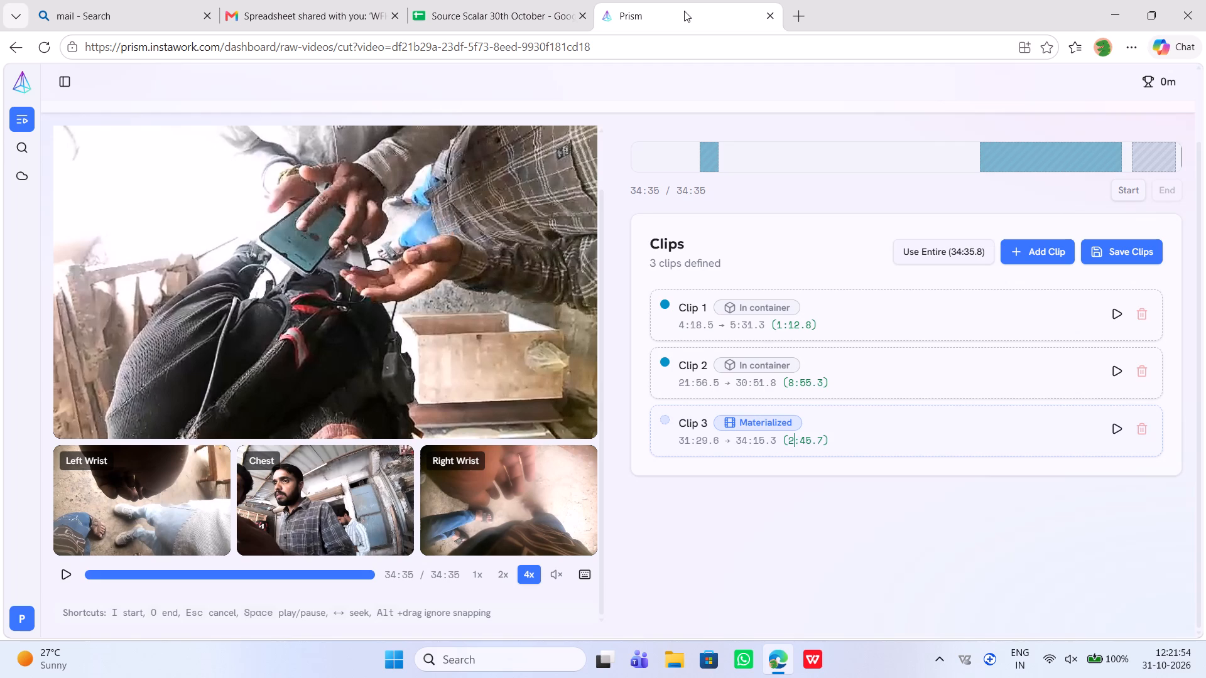
{"action": "left_click", "coordinate": [552, 20]}
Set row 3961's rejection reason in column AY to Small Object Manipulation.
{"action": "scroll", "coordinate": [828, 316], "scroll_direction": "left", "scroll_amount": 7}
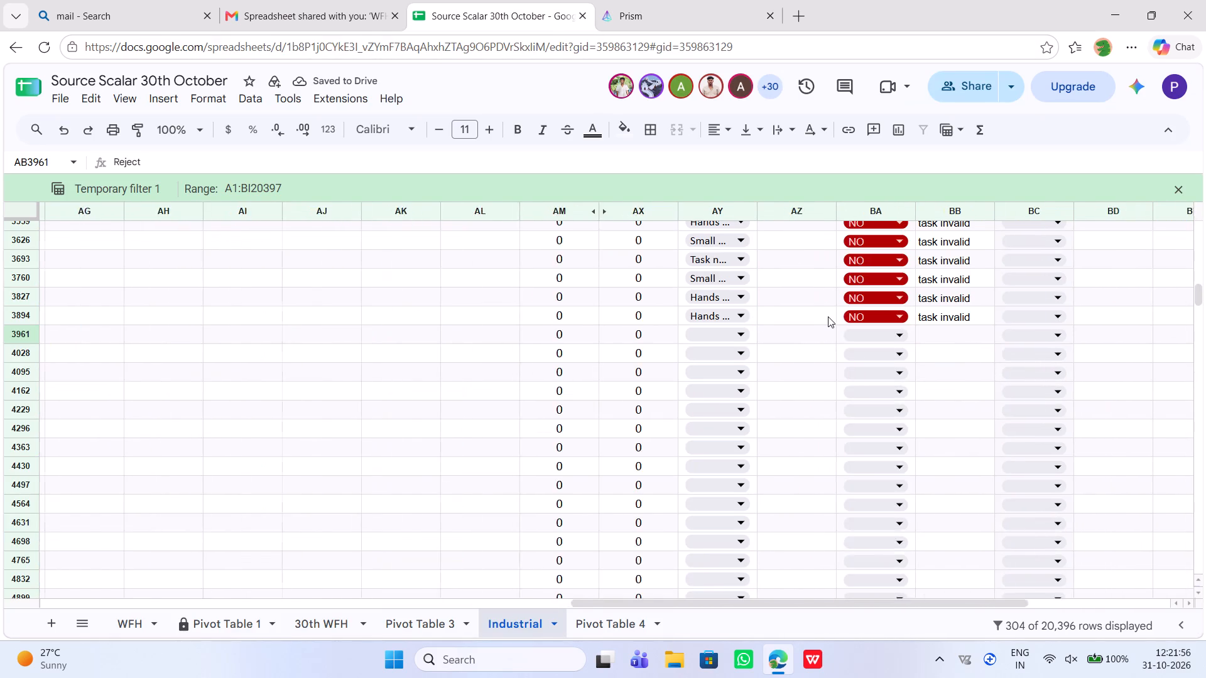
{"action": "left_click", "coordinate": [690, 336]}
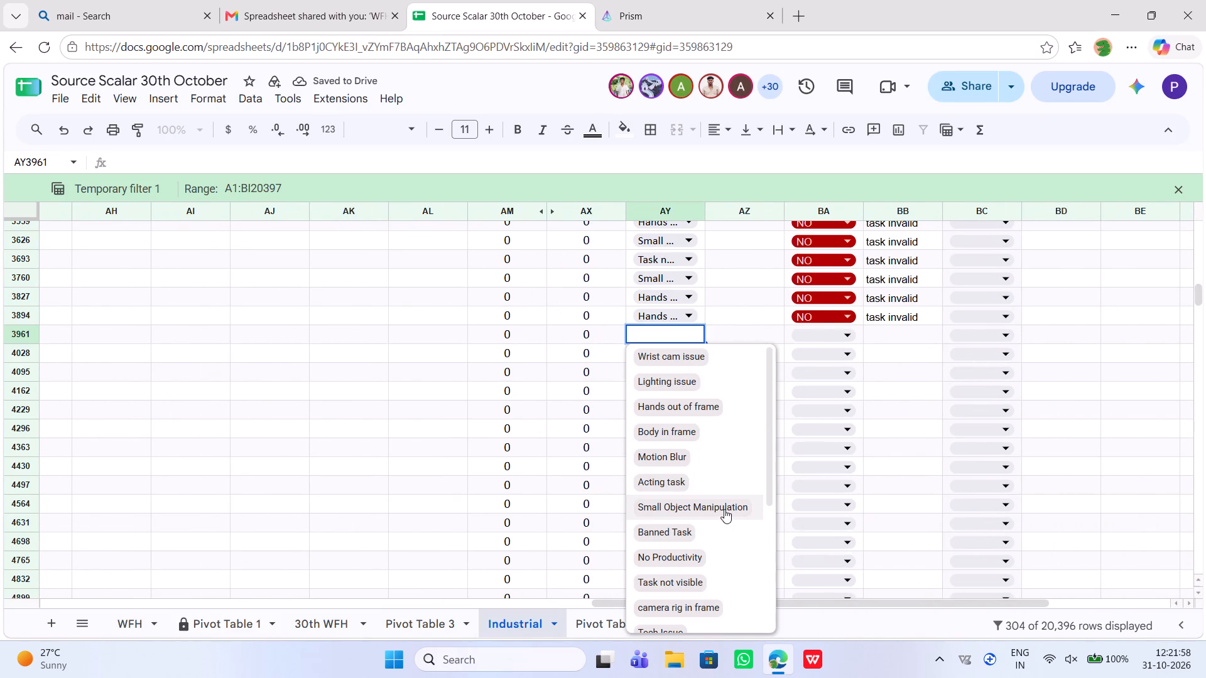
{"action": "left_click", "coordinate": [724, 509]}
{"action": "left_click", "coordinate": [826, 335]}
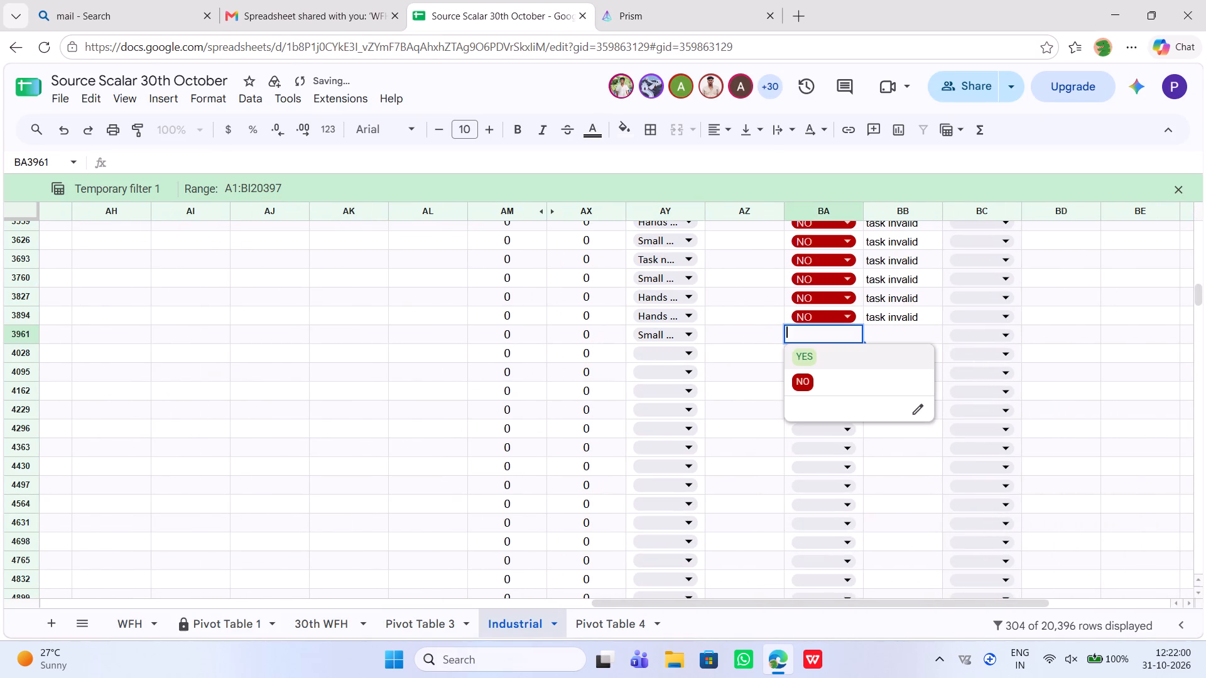
Complete row 3961's rejection with reason Hands out of frame, NO in column BA and comment "task invalid".
{"action": "left_click", "coordinate": [661, 335]}
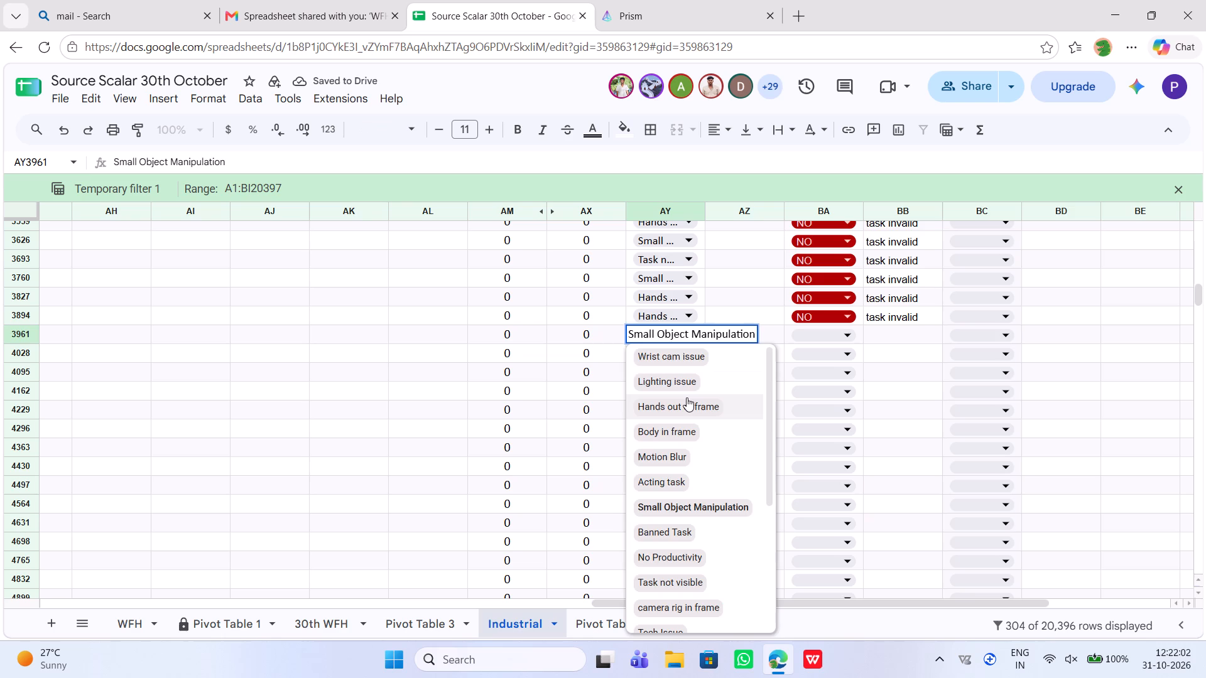
{"action": "left_click", "coordinate": [687, 397]}
{"action": "left_click", "coordinate": [806, 336]}
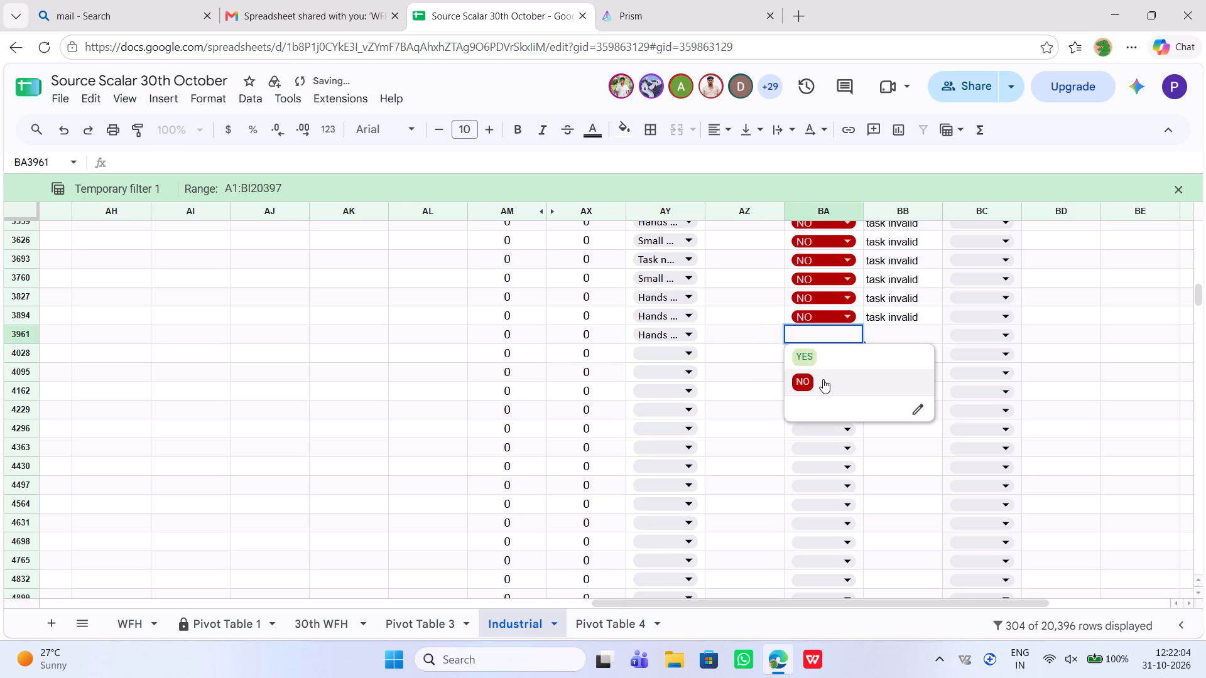
{"action": "left_click", "coordinate": [823, 379]}
{"action": "left_click", "coordinate": [880, 336]}
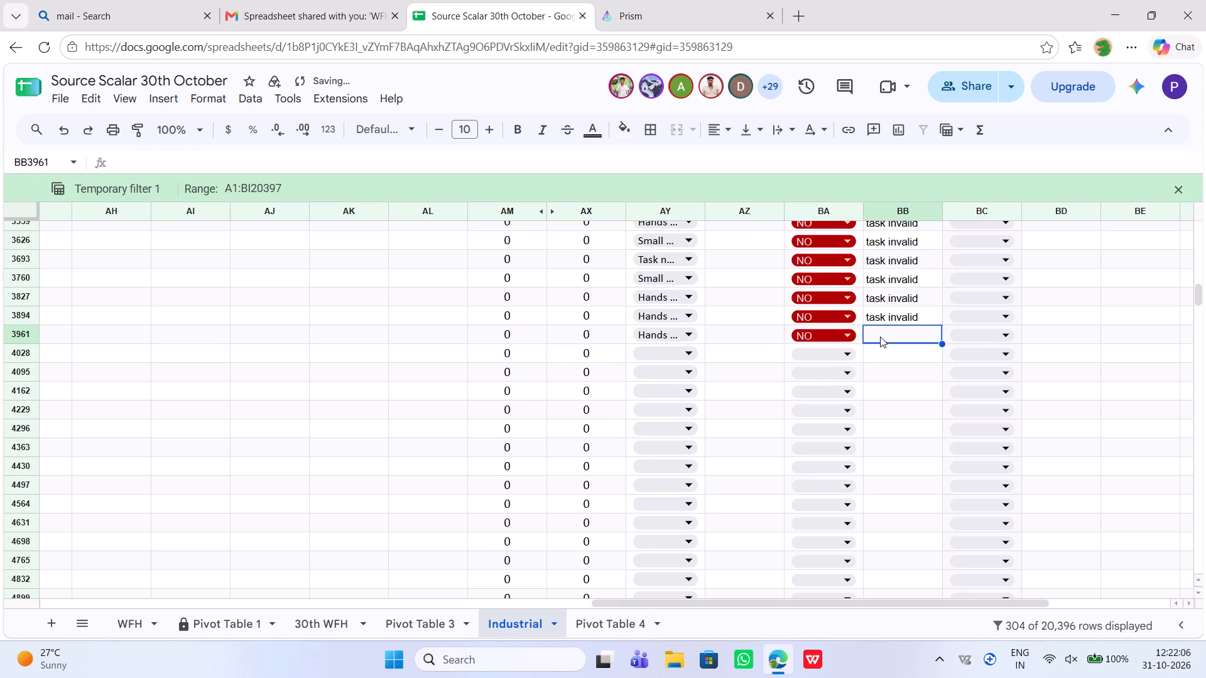
{"action": "key", "text": "ctrl+v"}
Return to the decision column of the Industrial sheet and close row 3961's video page in Prism.
{"action": "scroll", "coordinate": [371, 428], "scroll_direction": "right", "scroll_amount": 5}
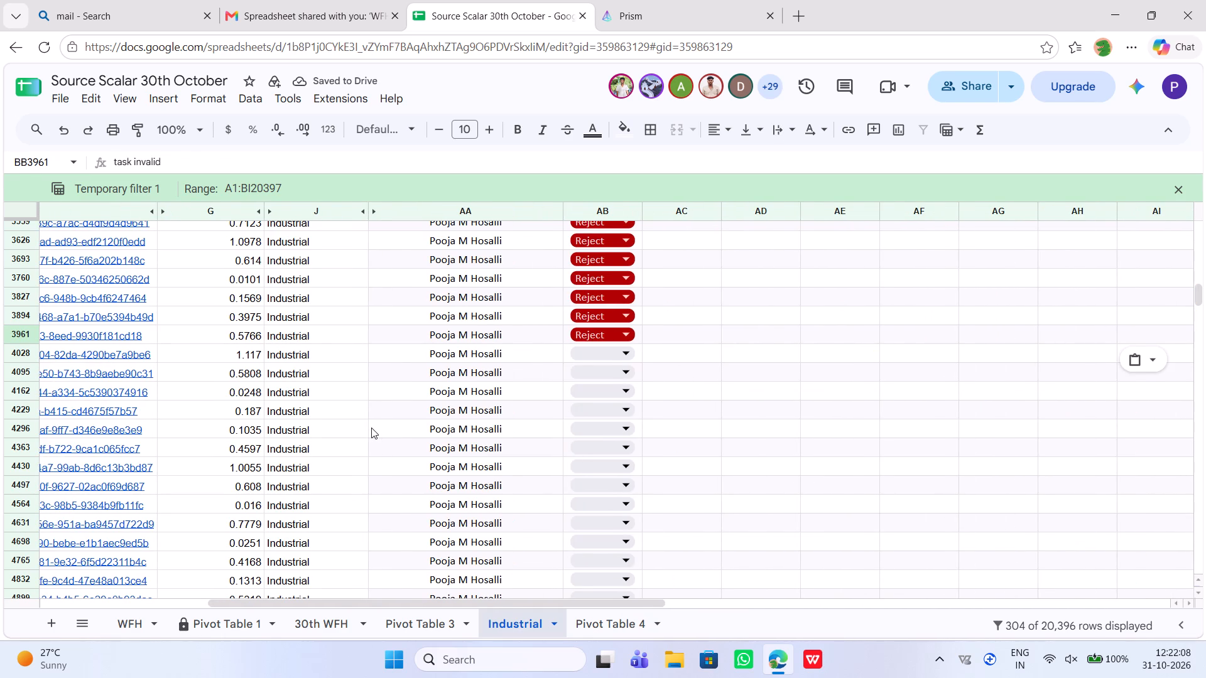
{"action": "scroll", "coordinate": [371, 428], "scroll_direction": "right", "scroll_amount": 2}
{"action": "scroll", "coordinate": [312, 404], "scroll_direction": "left", "scroll_amount": 1}
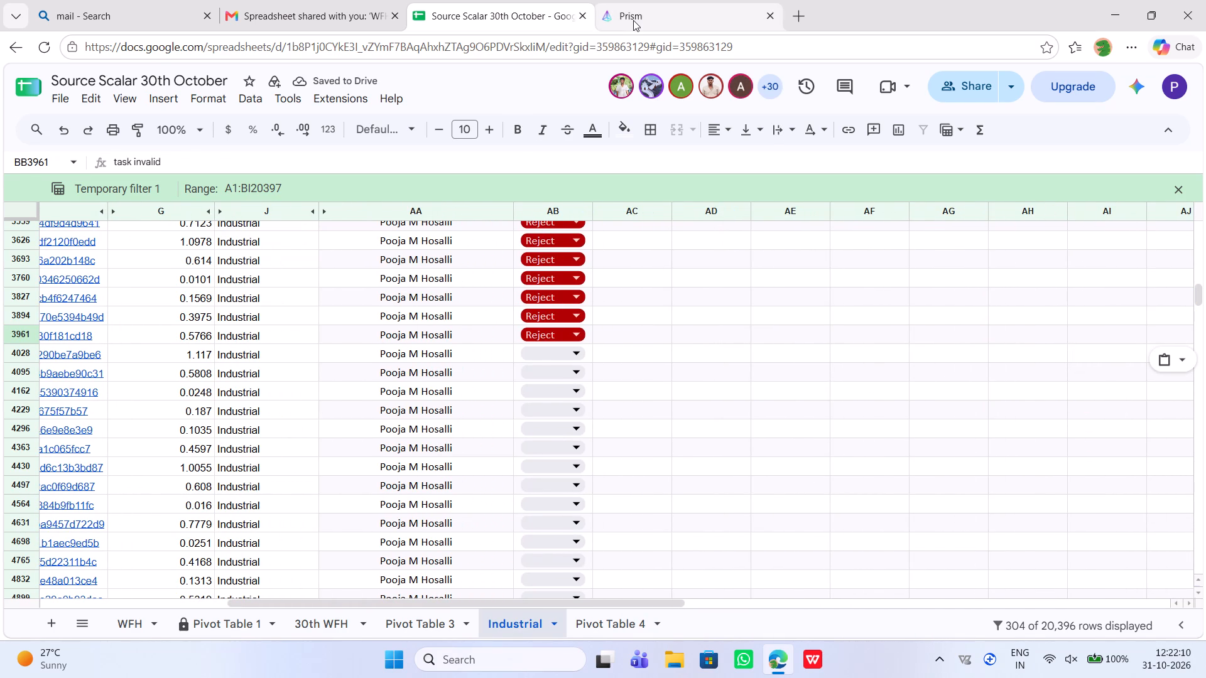
{"action": "left_click", "coordinate": [633, 20]}
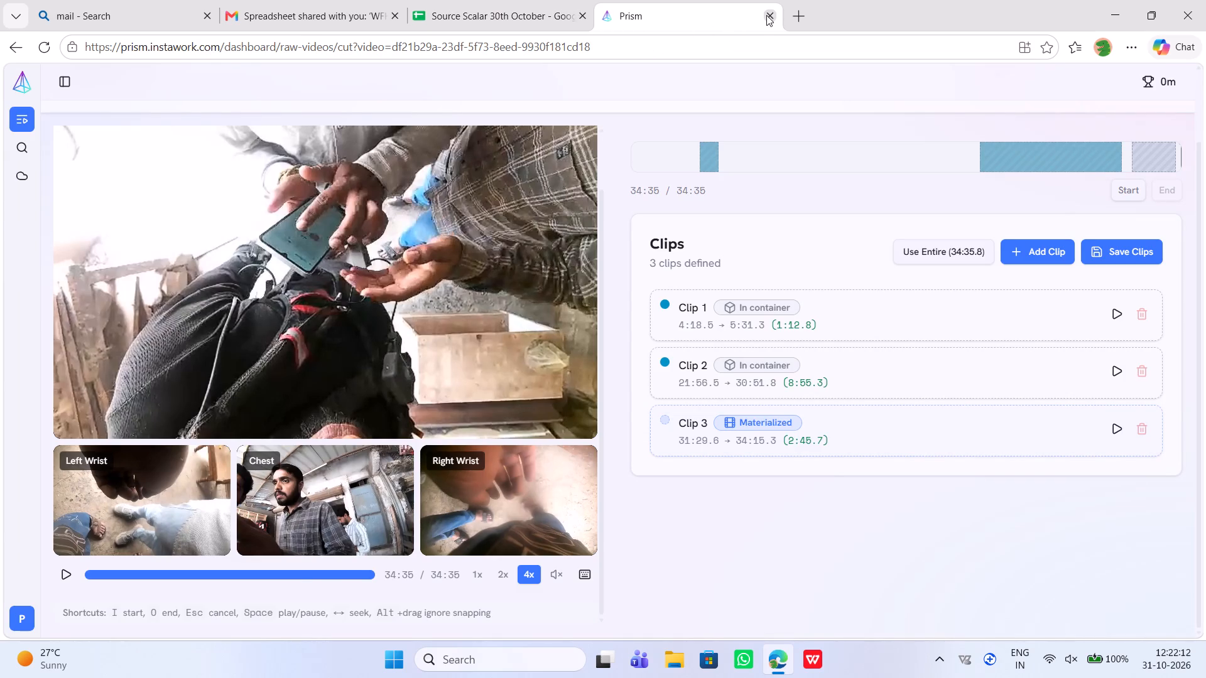
{"action": "left_click", "coordinate": [766, 15]}
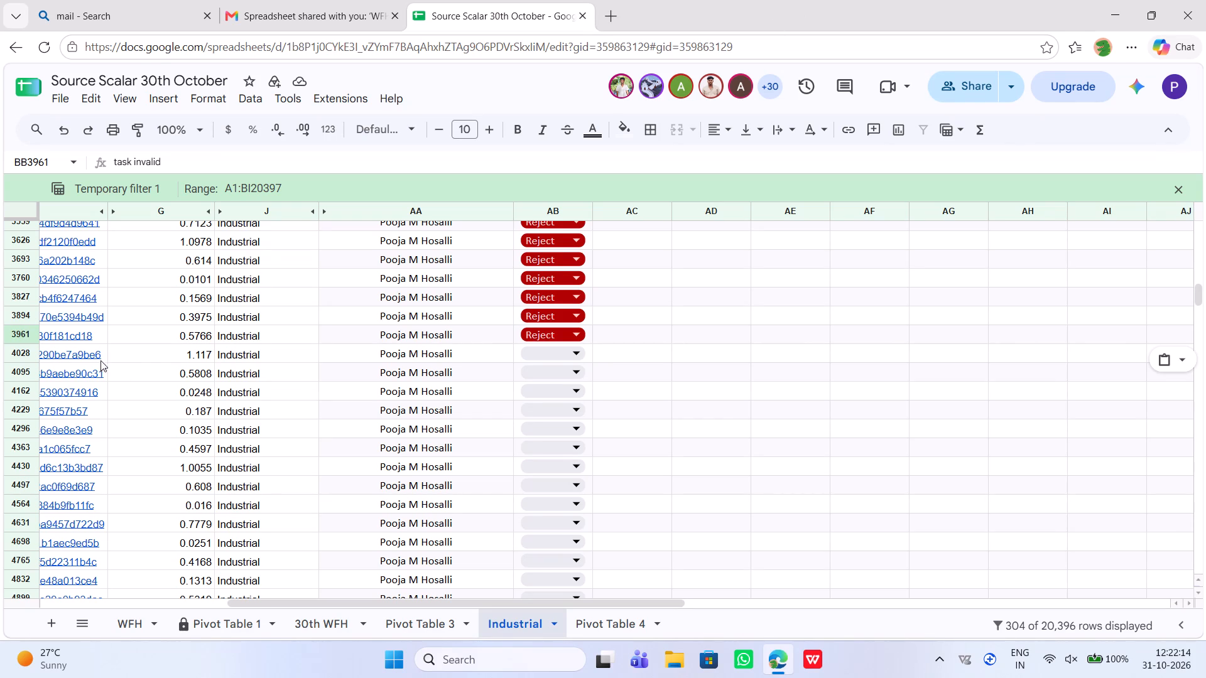
Open row 4028's video in Prism from the Industrial sheet.
{"action": "left_click", "coordinate": [97, 353]}
{"action": "left_click", "coordinate": [116, 379]}
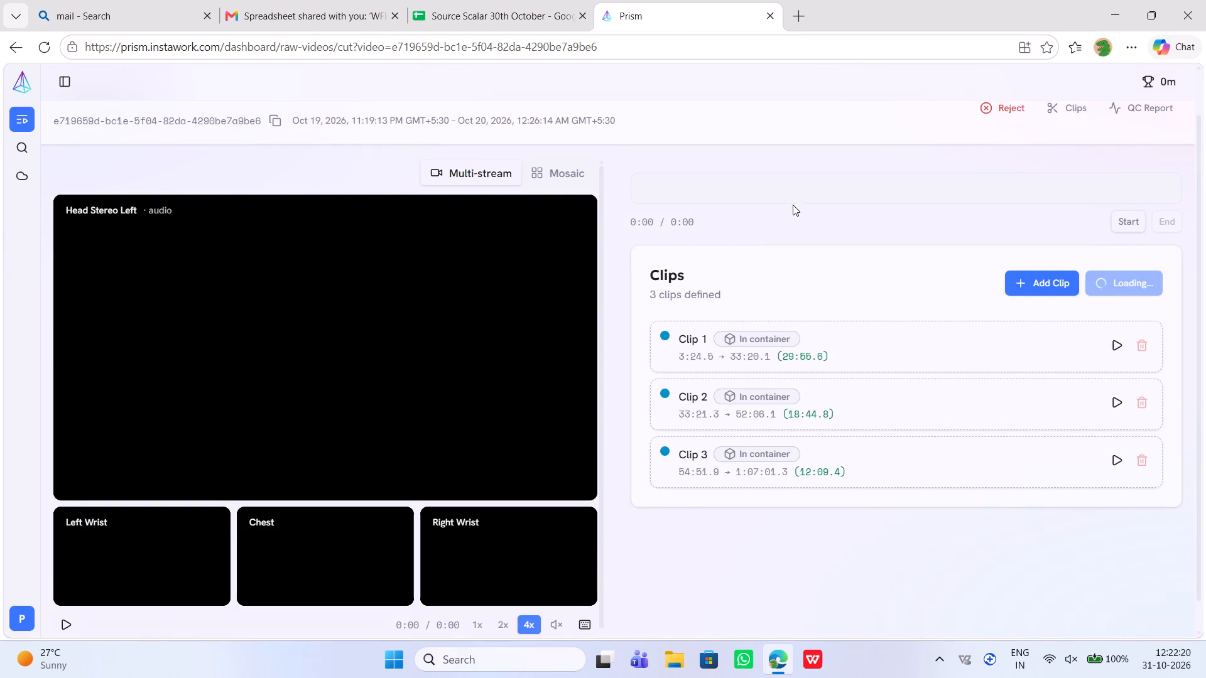
{"action": "scroll", "coordinate": [799, 142], "scroll_direction": "down", "scroll_amount": 2}
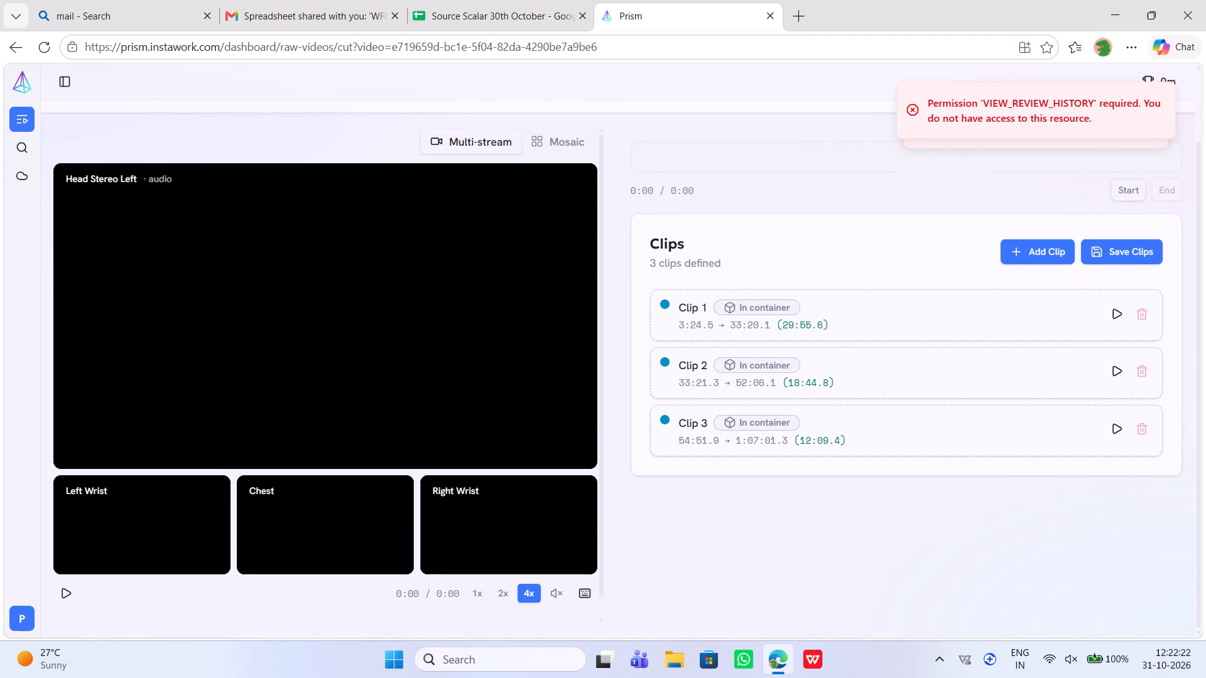
Sample row 4028's video at several points, jump to about 1:06:17, and examine the closing footage in all camera views.
{"action": "scroll", "coordinate": [535, 208], "scroll_direction": "down", "scroll_amount": 1}
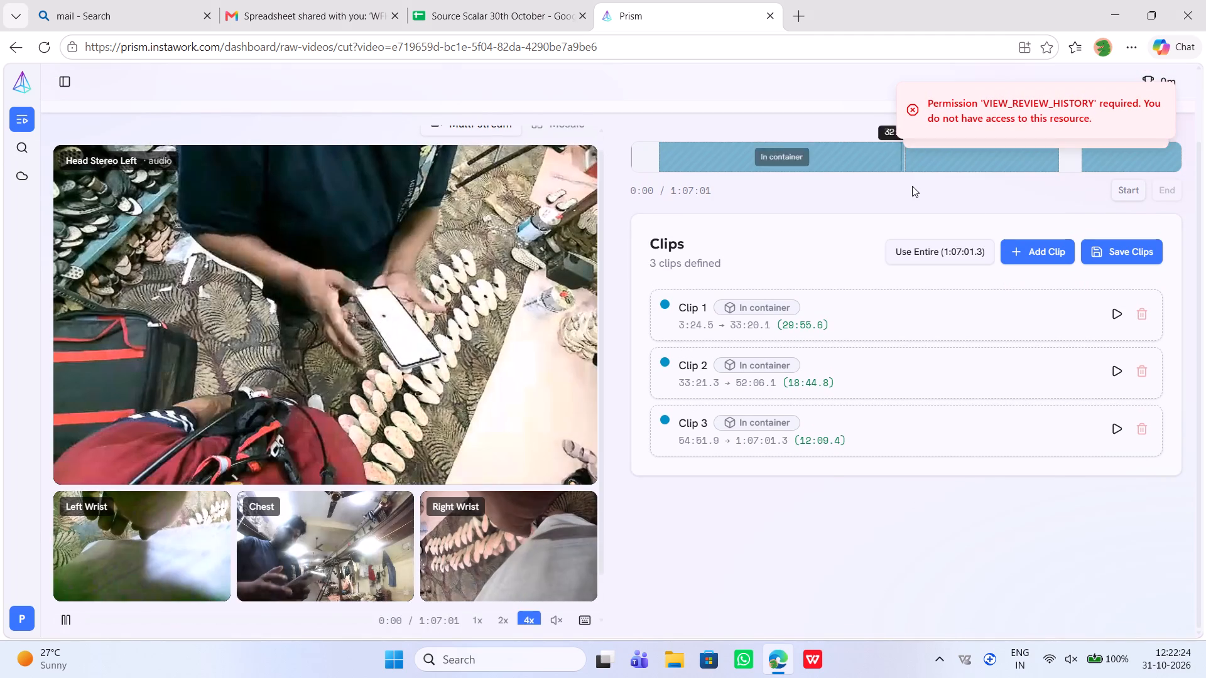
{"action": "left_click", "coordinate": [906, 171]}
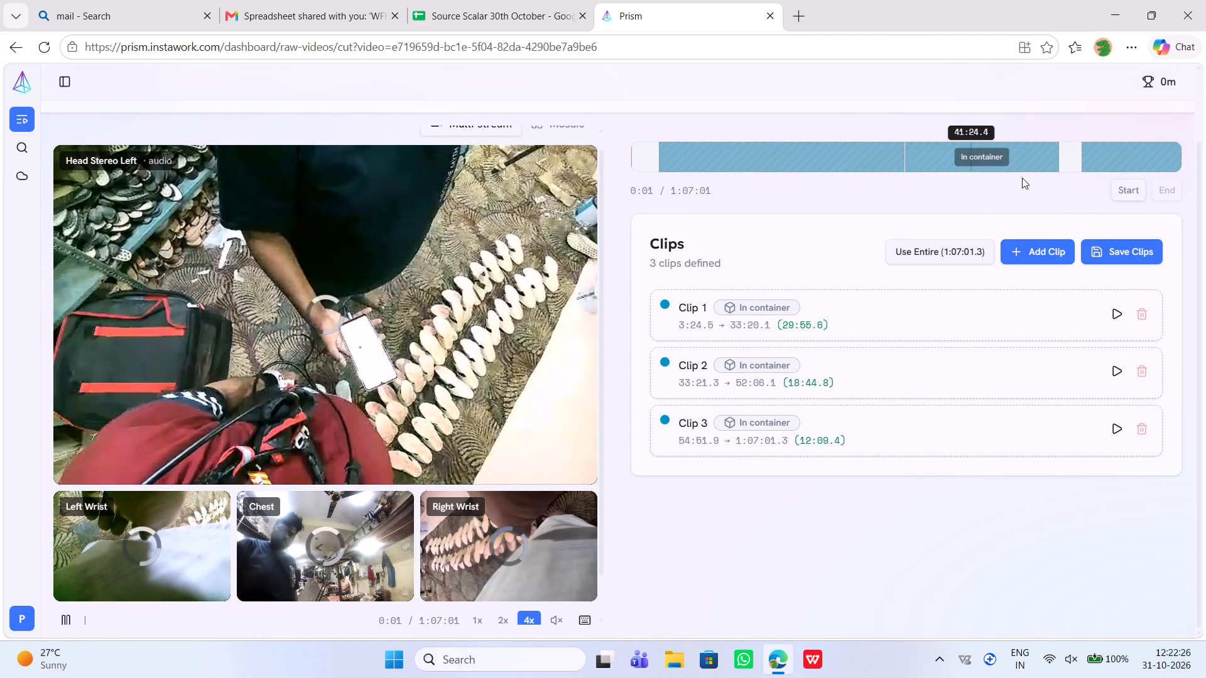
{"action": "left_click", "coordinate": [1075, 164]}
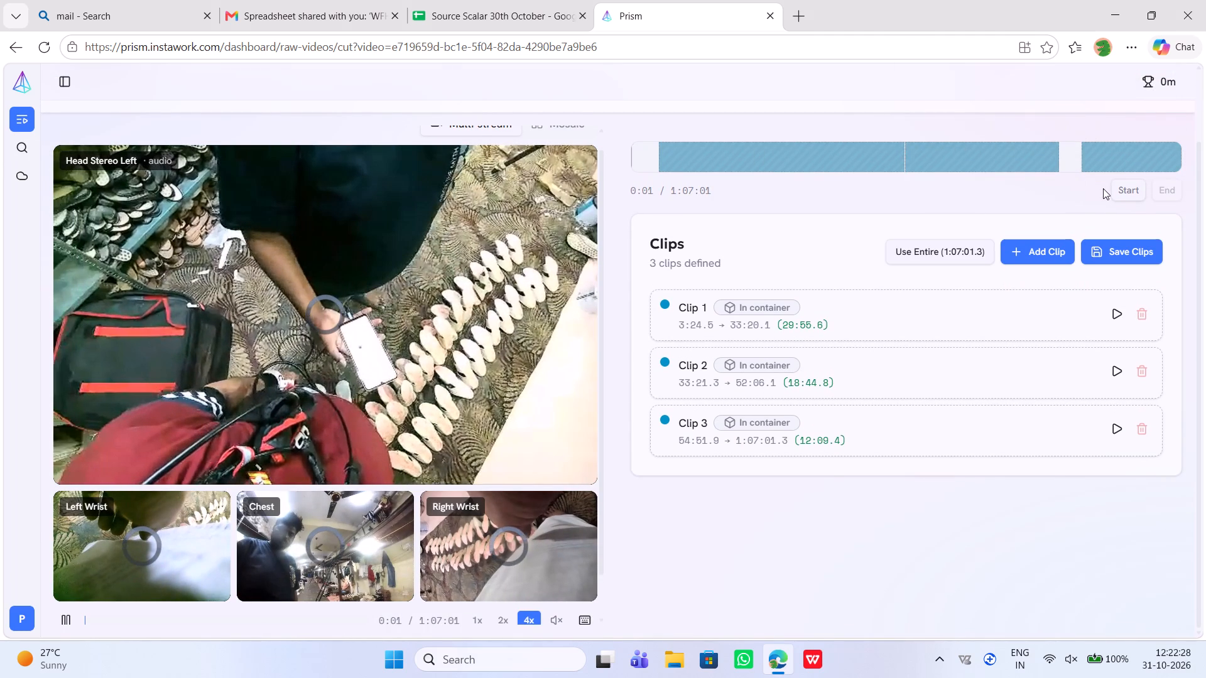
{"action": "left_click", "coordinate": [1182, 164]}
{"action": "left_click", "coordinate": [1176, 163]}
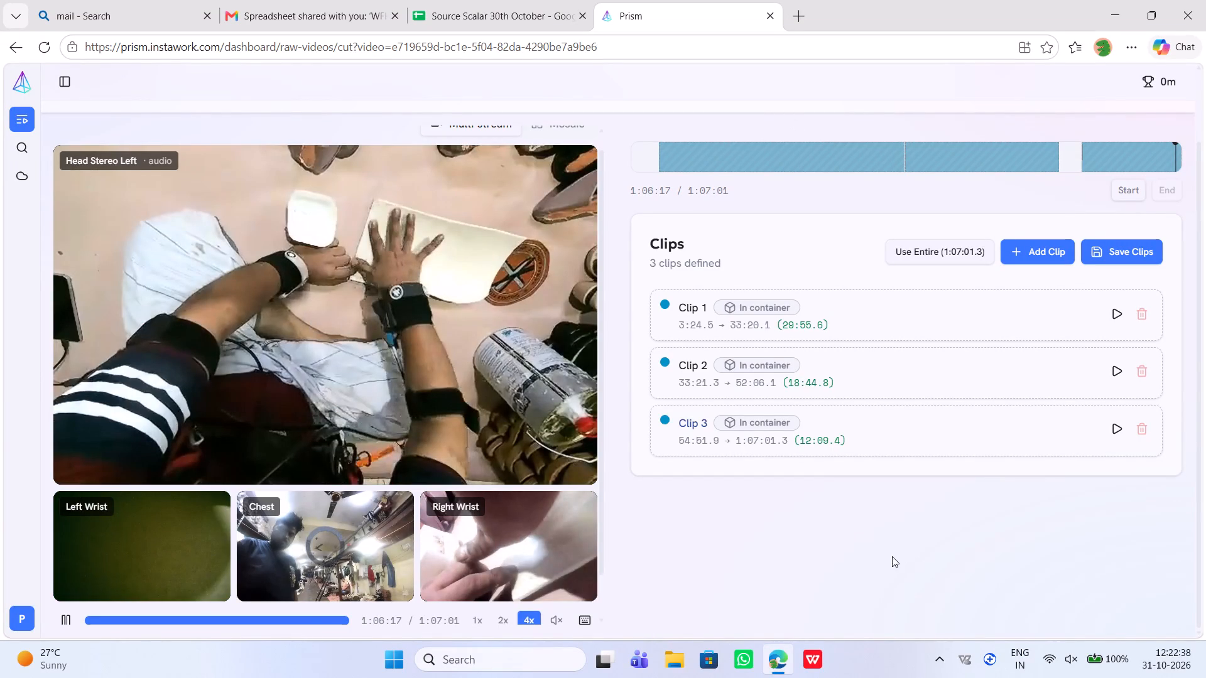
{"action": "left_click", "coordinate": [803, 557]}
{"action": "scroll", "coordinate": [531, 464], "scroll_direction": "down", "scroll_amount": 1}
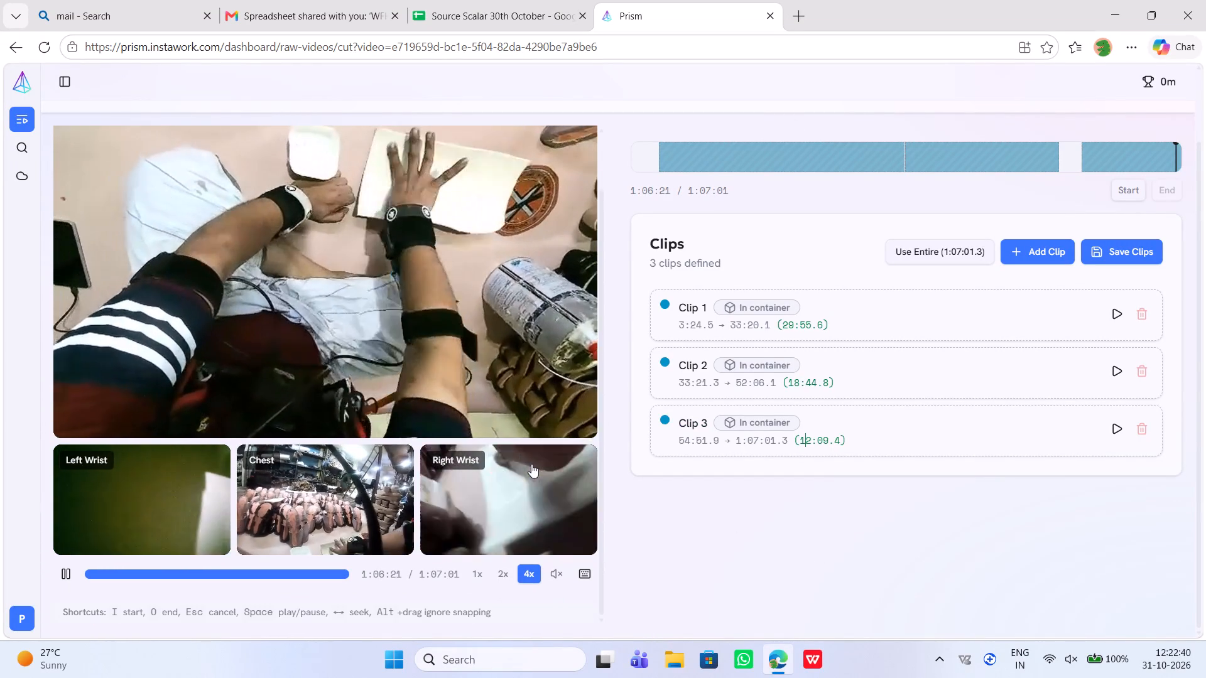
{"action": "scroll", "coordinate": [531, 464], "scroll_direction": "down", "scroll_amount": 1}
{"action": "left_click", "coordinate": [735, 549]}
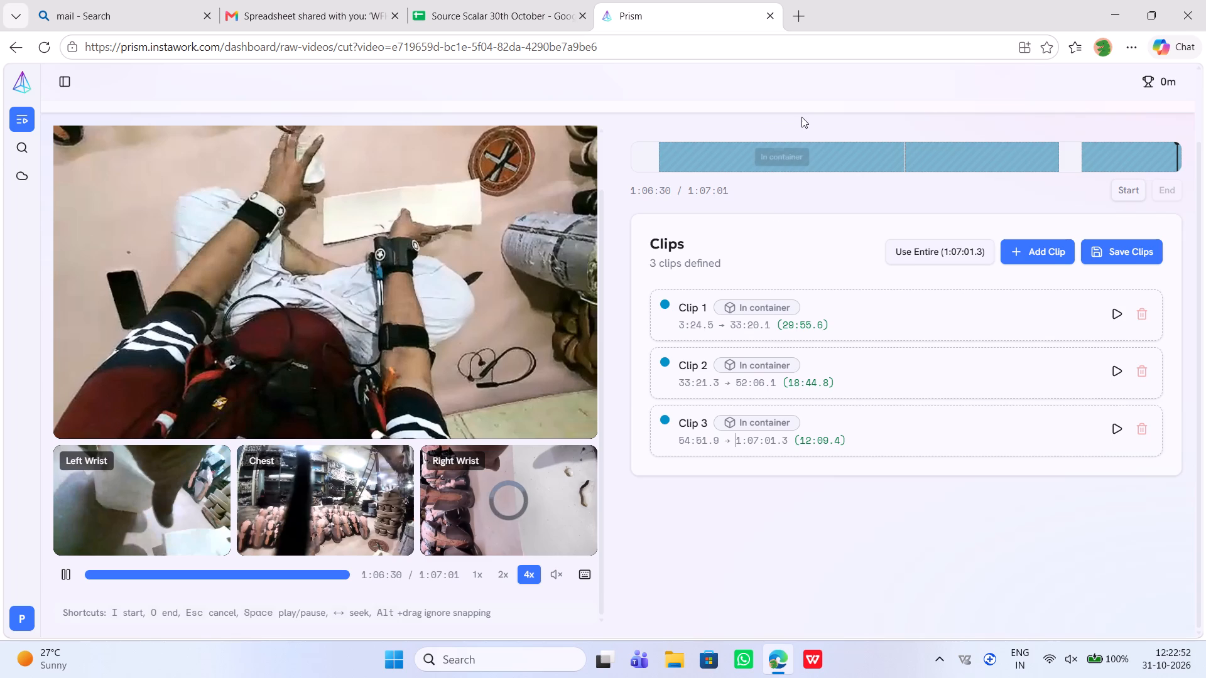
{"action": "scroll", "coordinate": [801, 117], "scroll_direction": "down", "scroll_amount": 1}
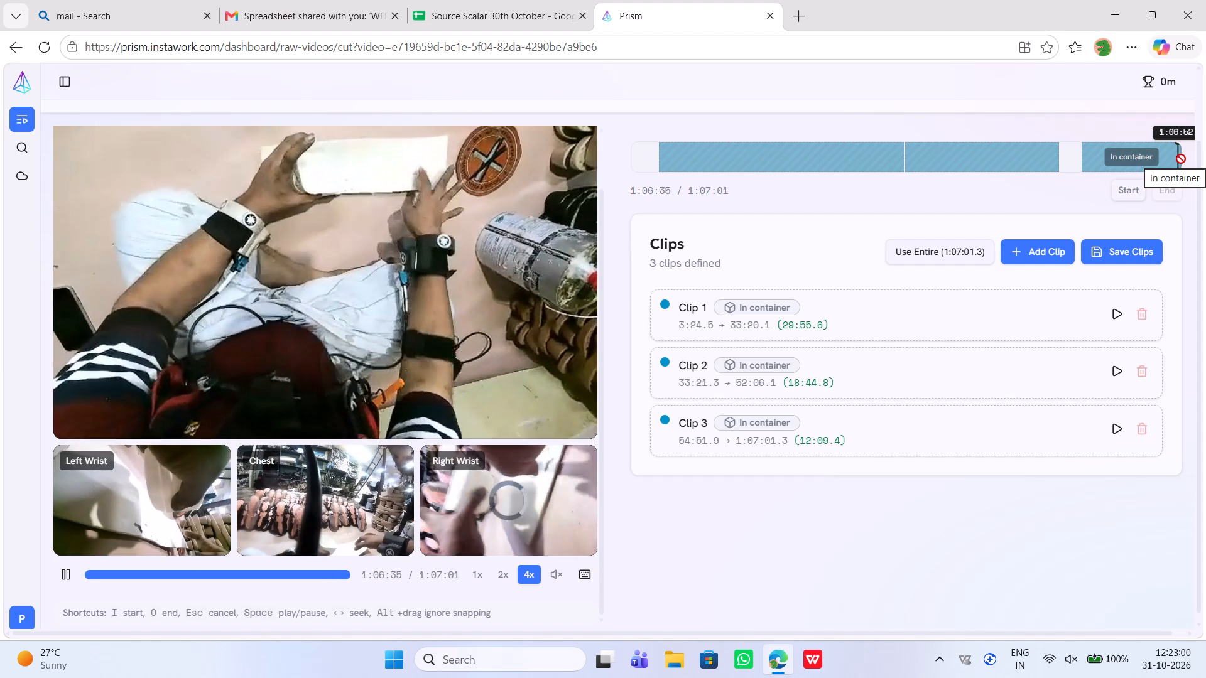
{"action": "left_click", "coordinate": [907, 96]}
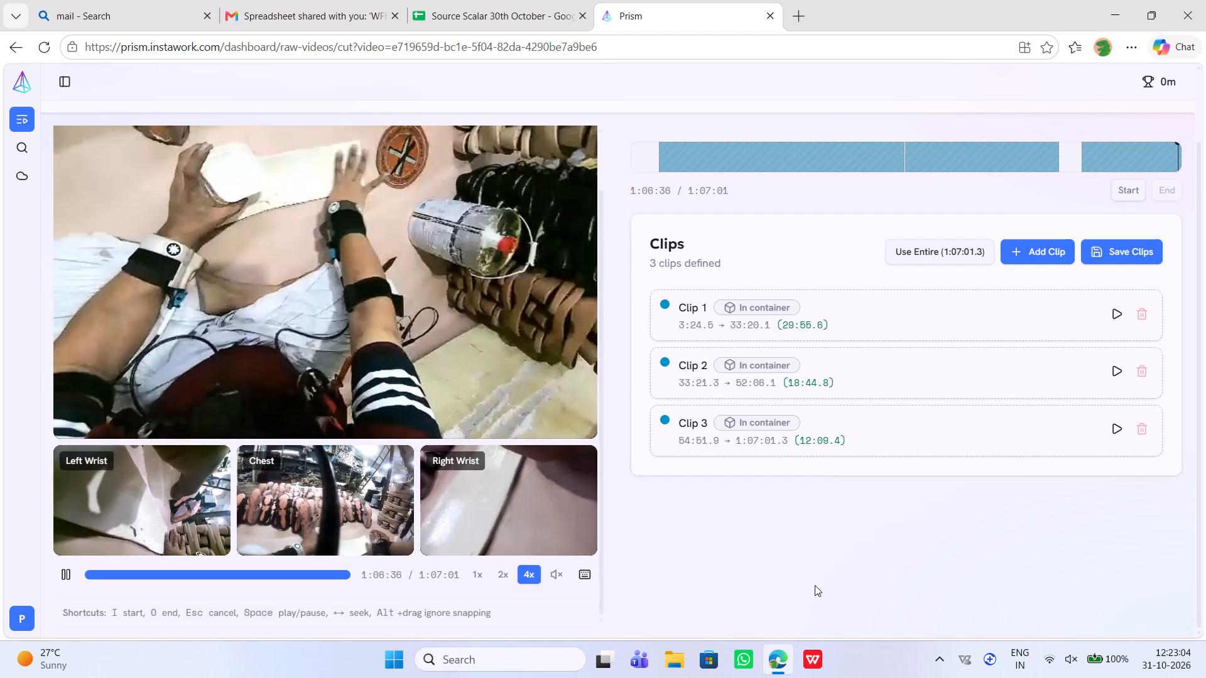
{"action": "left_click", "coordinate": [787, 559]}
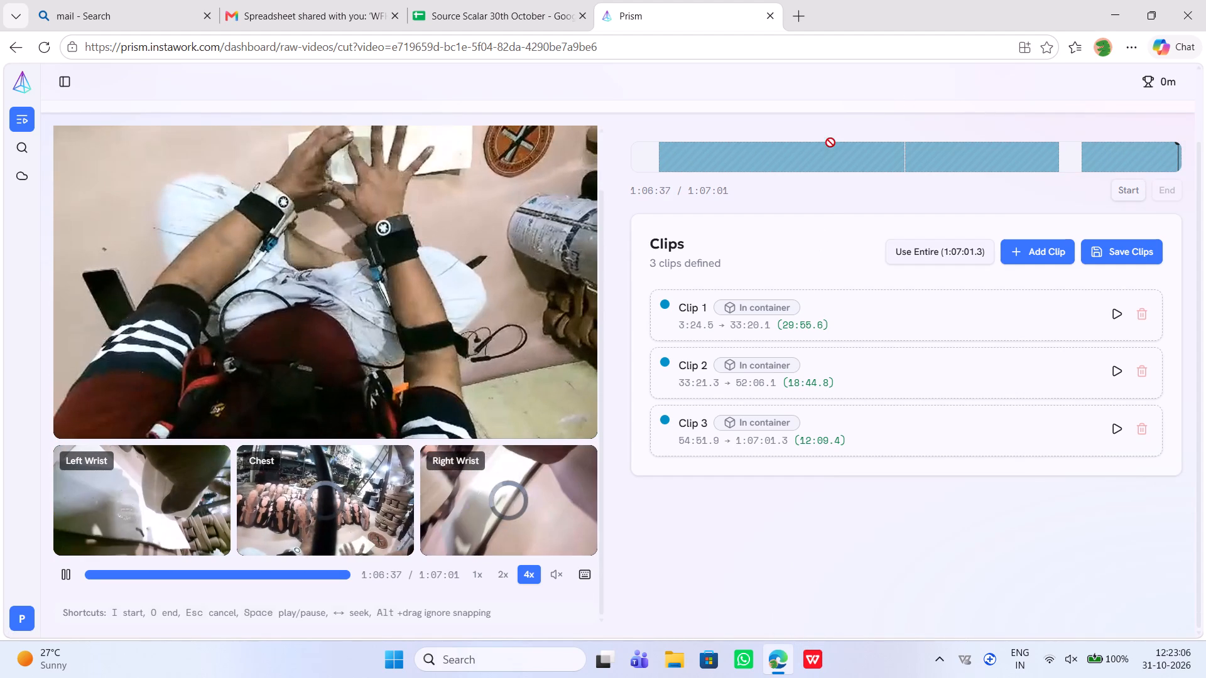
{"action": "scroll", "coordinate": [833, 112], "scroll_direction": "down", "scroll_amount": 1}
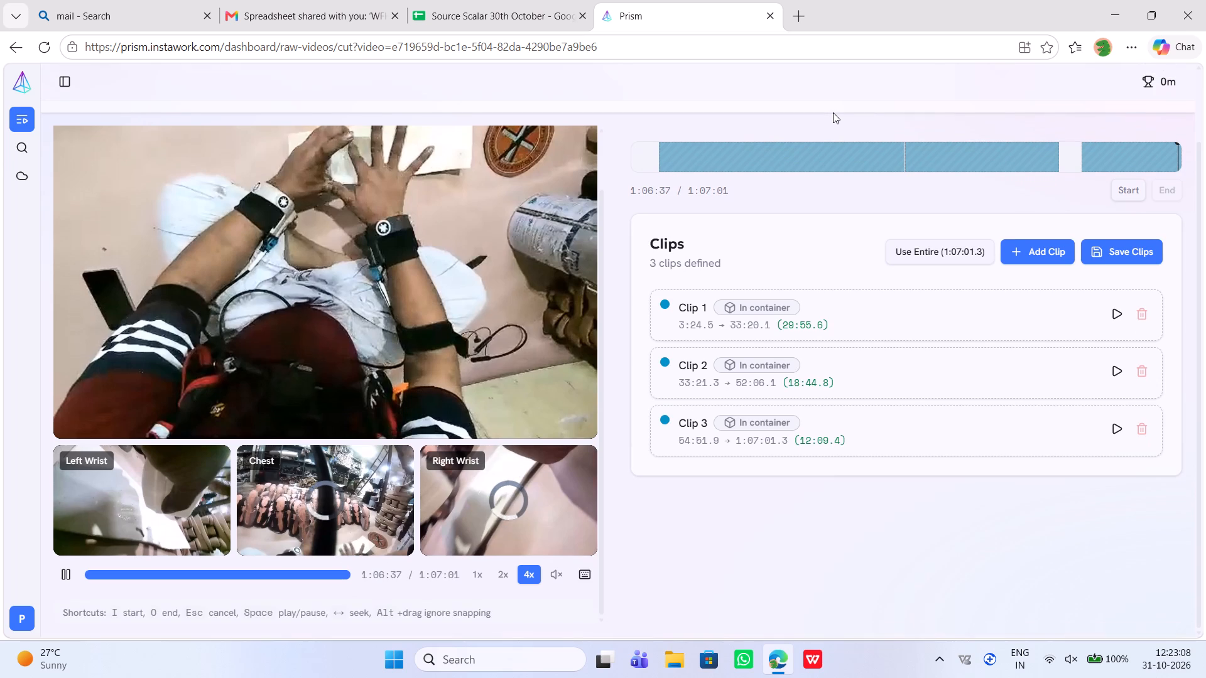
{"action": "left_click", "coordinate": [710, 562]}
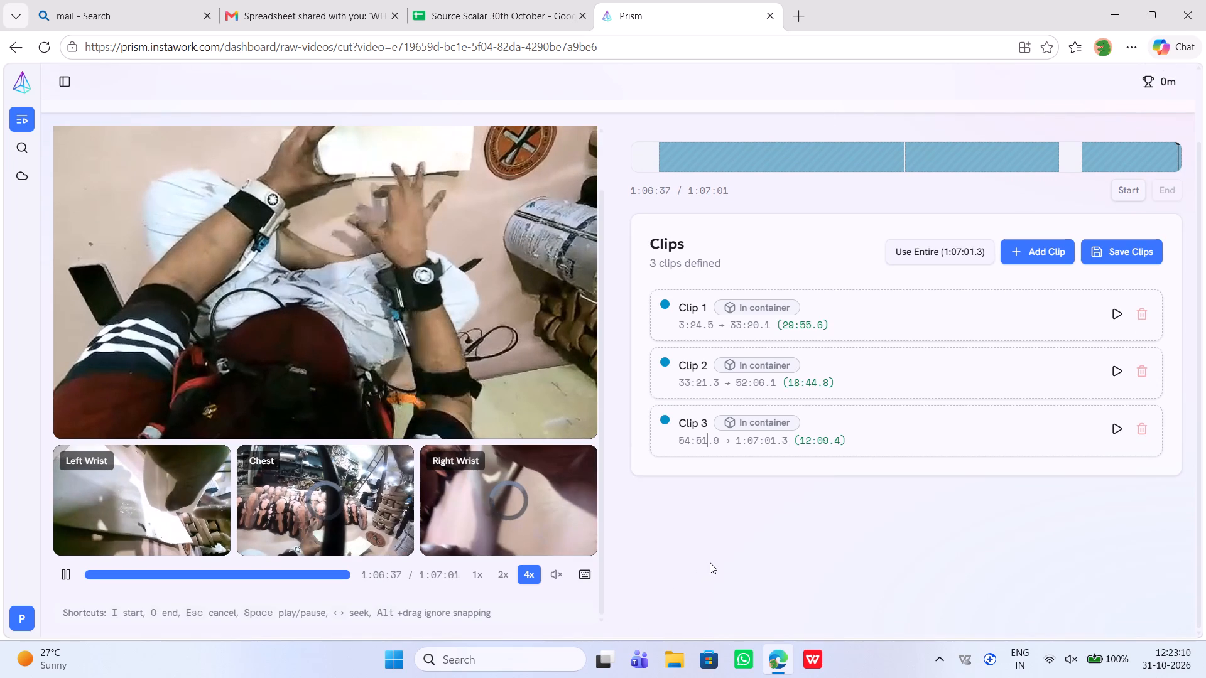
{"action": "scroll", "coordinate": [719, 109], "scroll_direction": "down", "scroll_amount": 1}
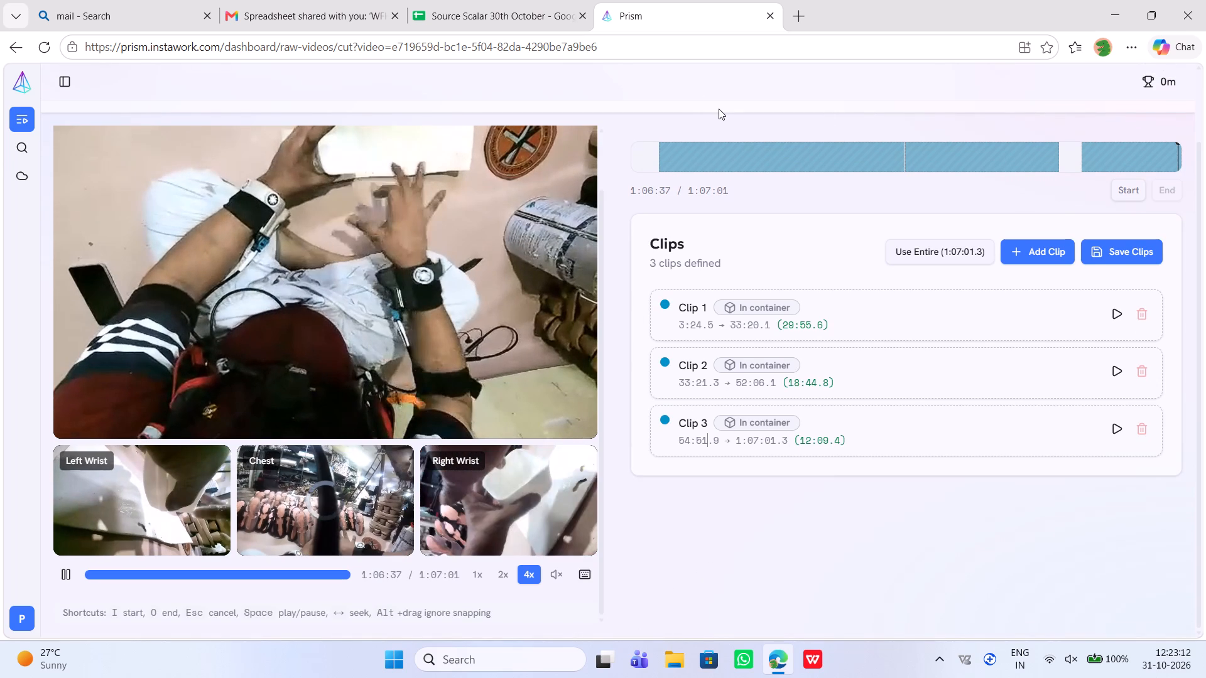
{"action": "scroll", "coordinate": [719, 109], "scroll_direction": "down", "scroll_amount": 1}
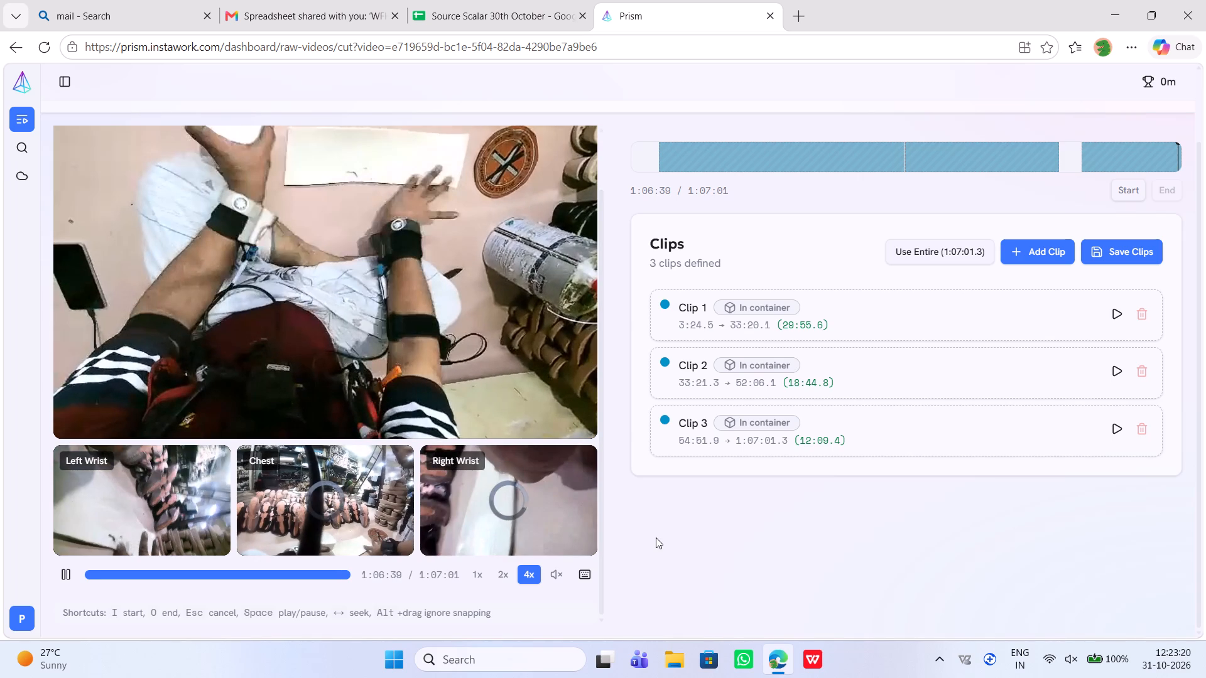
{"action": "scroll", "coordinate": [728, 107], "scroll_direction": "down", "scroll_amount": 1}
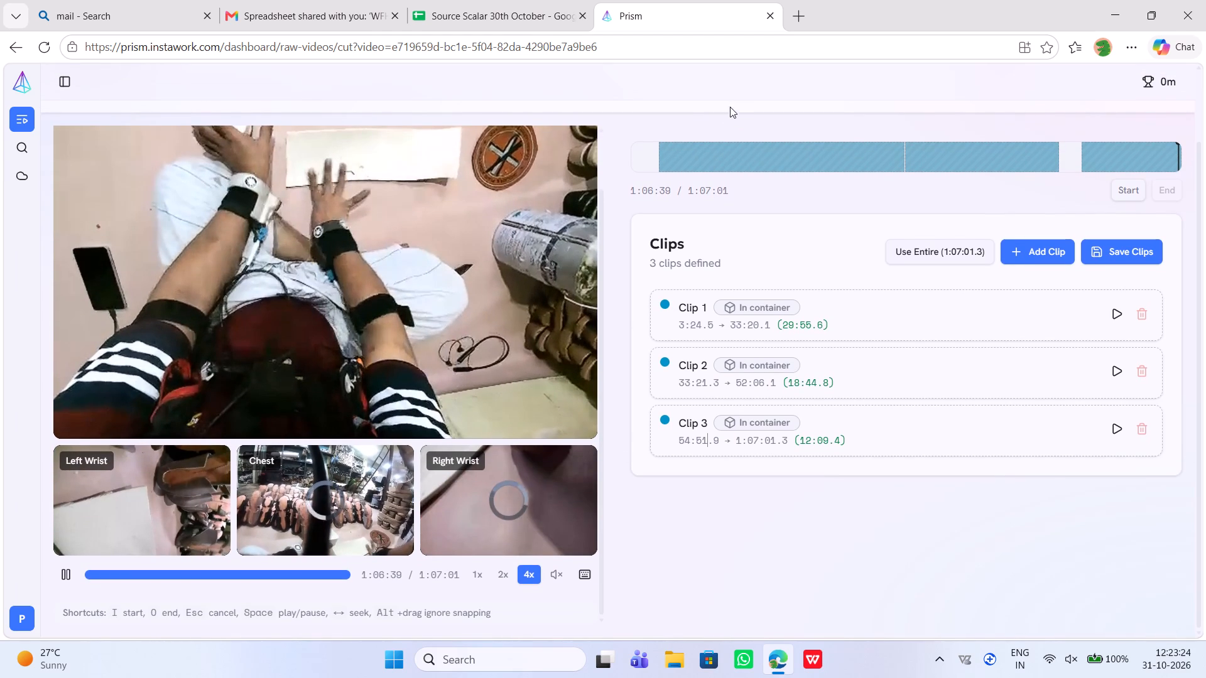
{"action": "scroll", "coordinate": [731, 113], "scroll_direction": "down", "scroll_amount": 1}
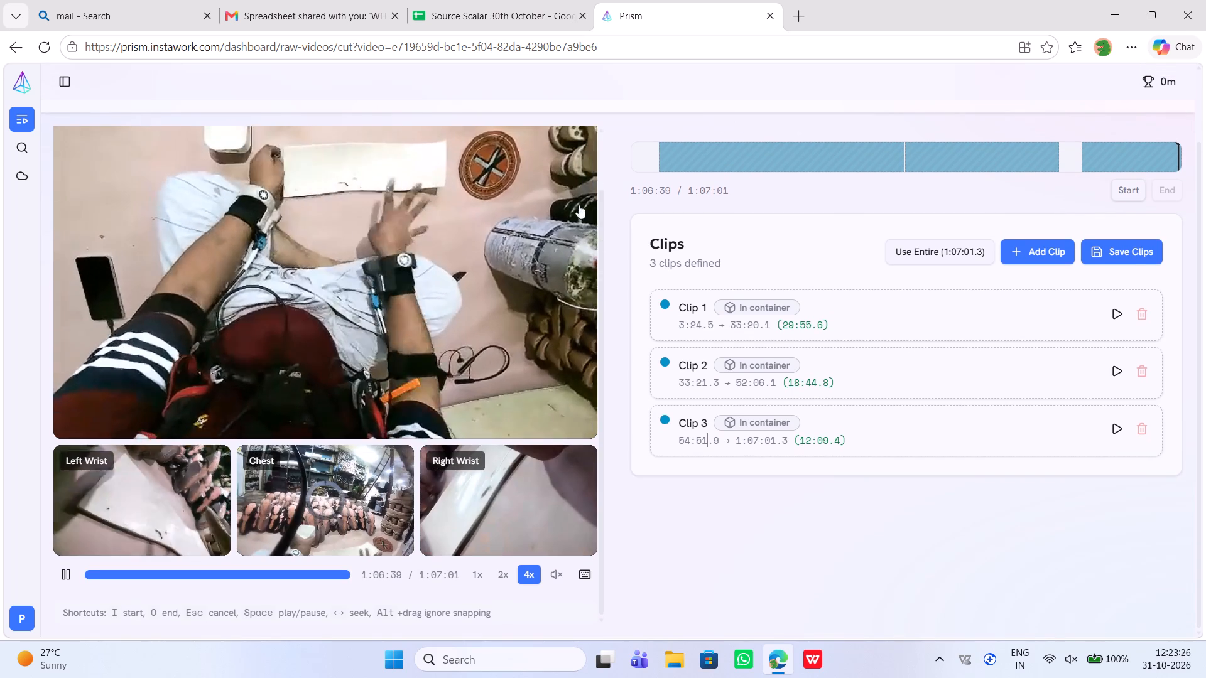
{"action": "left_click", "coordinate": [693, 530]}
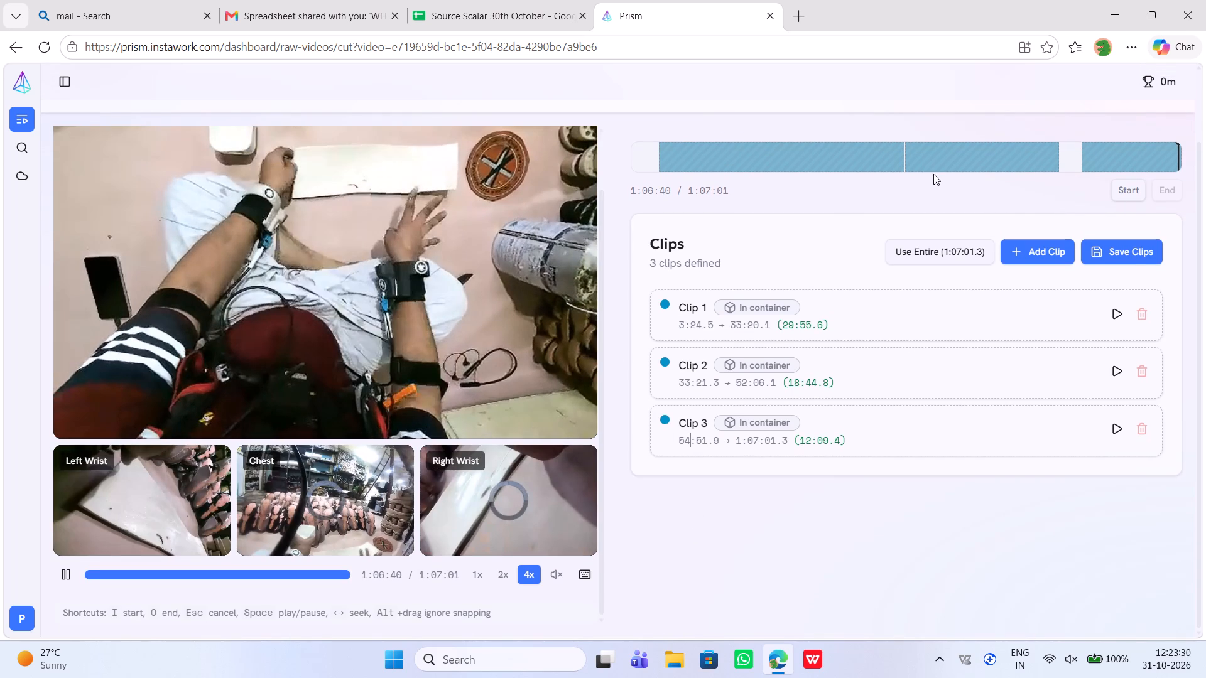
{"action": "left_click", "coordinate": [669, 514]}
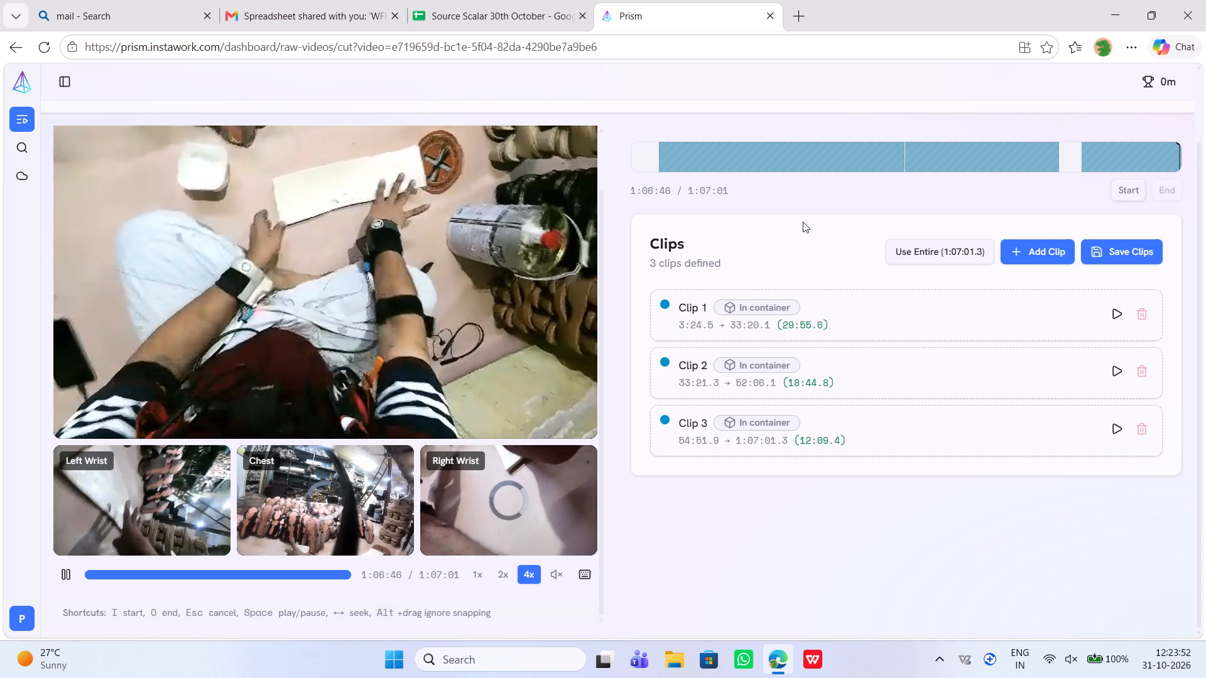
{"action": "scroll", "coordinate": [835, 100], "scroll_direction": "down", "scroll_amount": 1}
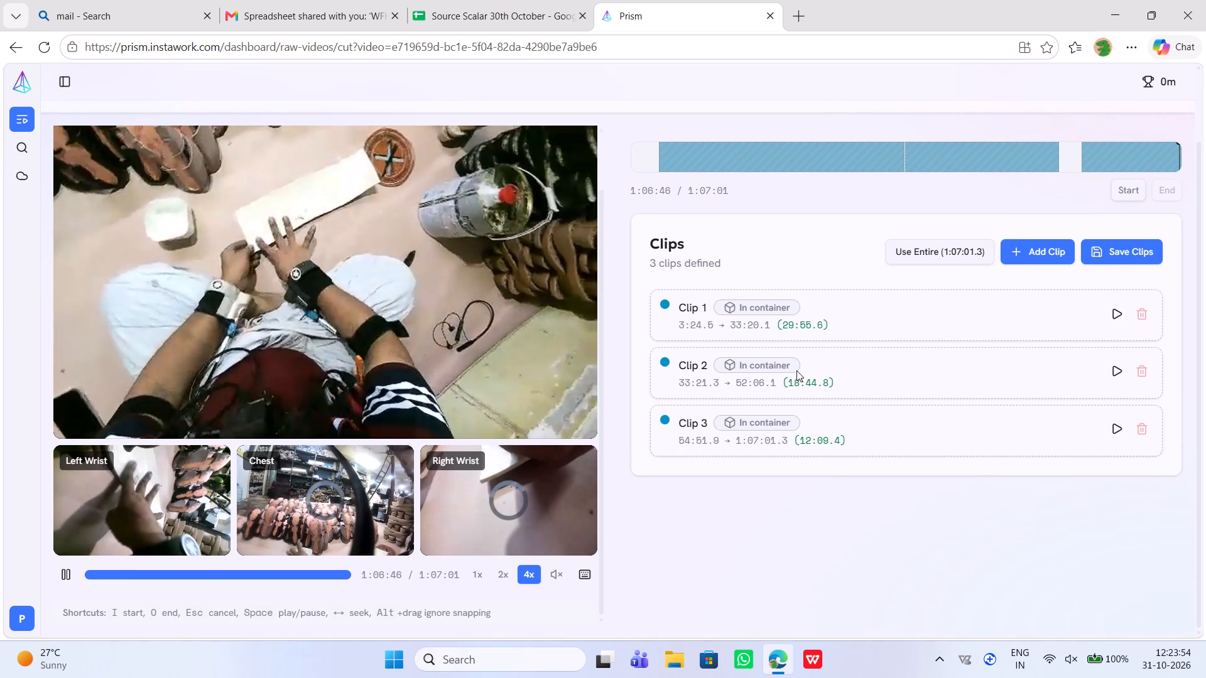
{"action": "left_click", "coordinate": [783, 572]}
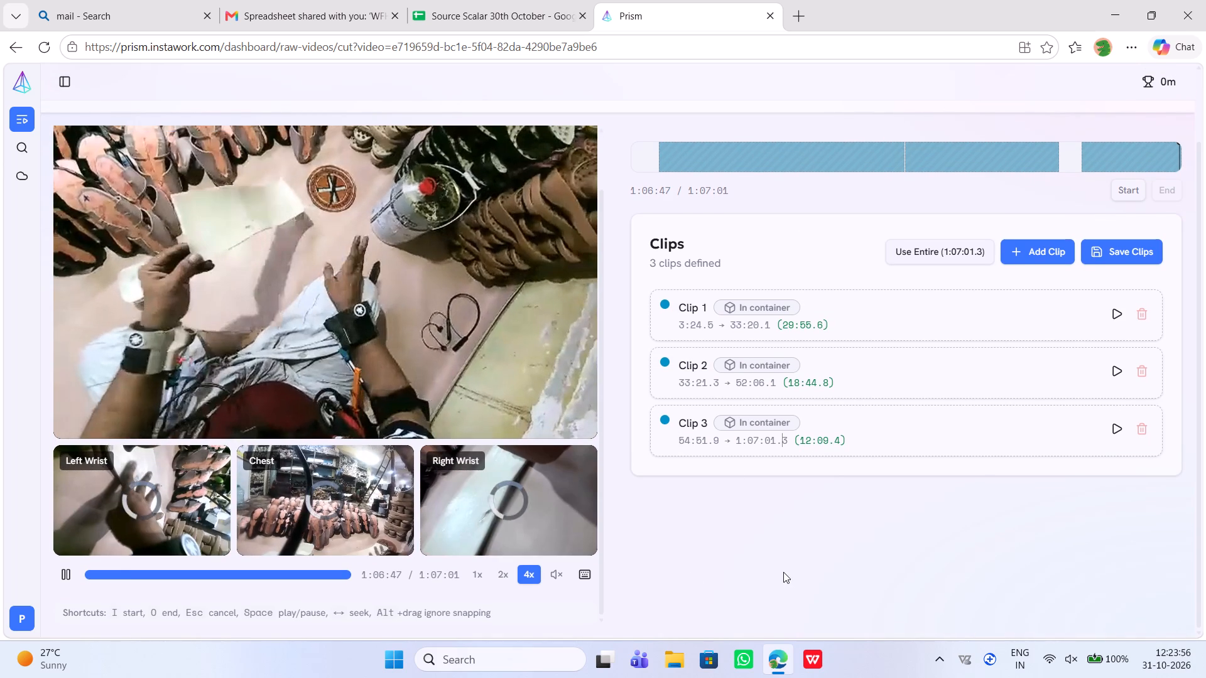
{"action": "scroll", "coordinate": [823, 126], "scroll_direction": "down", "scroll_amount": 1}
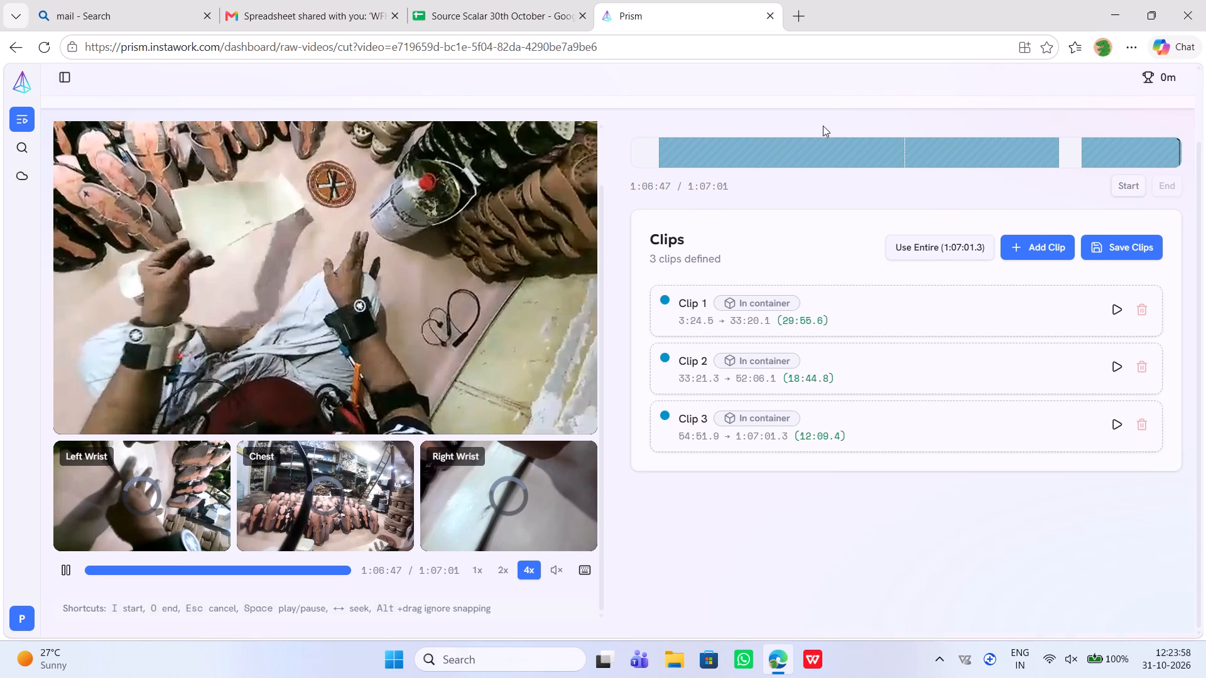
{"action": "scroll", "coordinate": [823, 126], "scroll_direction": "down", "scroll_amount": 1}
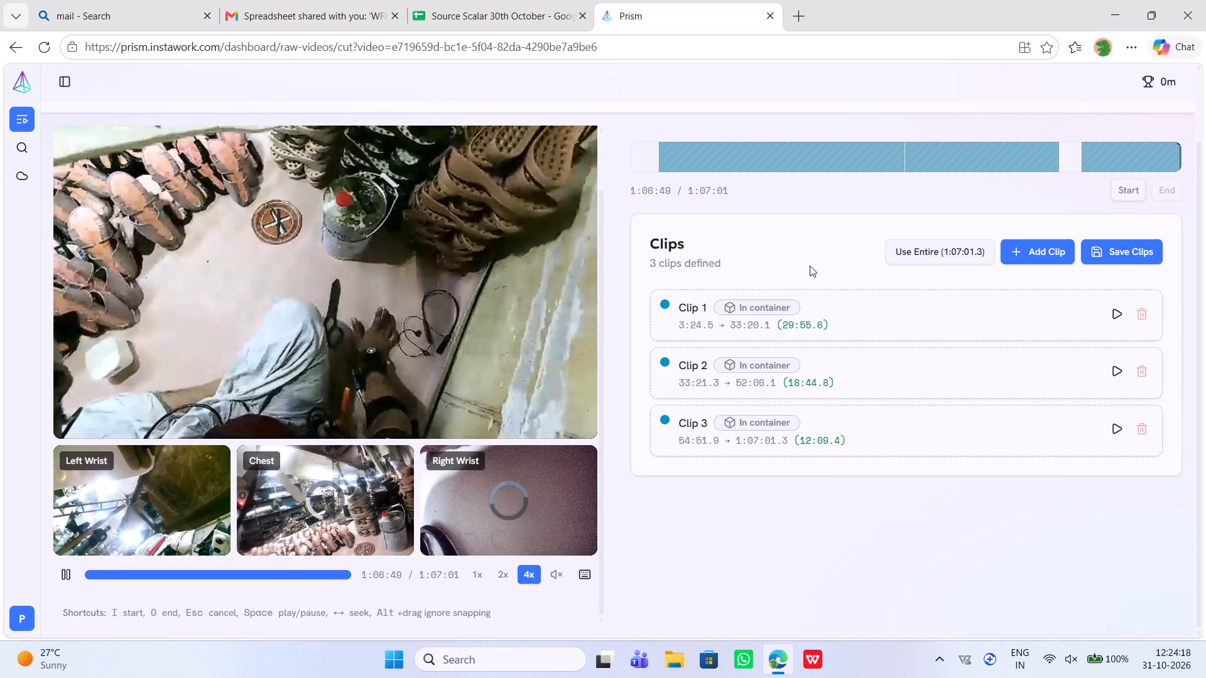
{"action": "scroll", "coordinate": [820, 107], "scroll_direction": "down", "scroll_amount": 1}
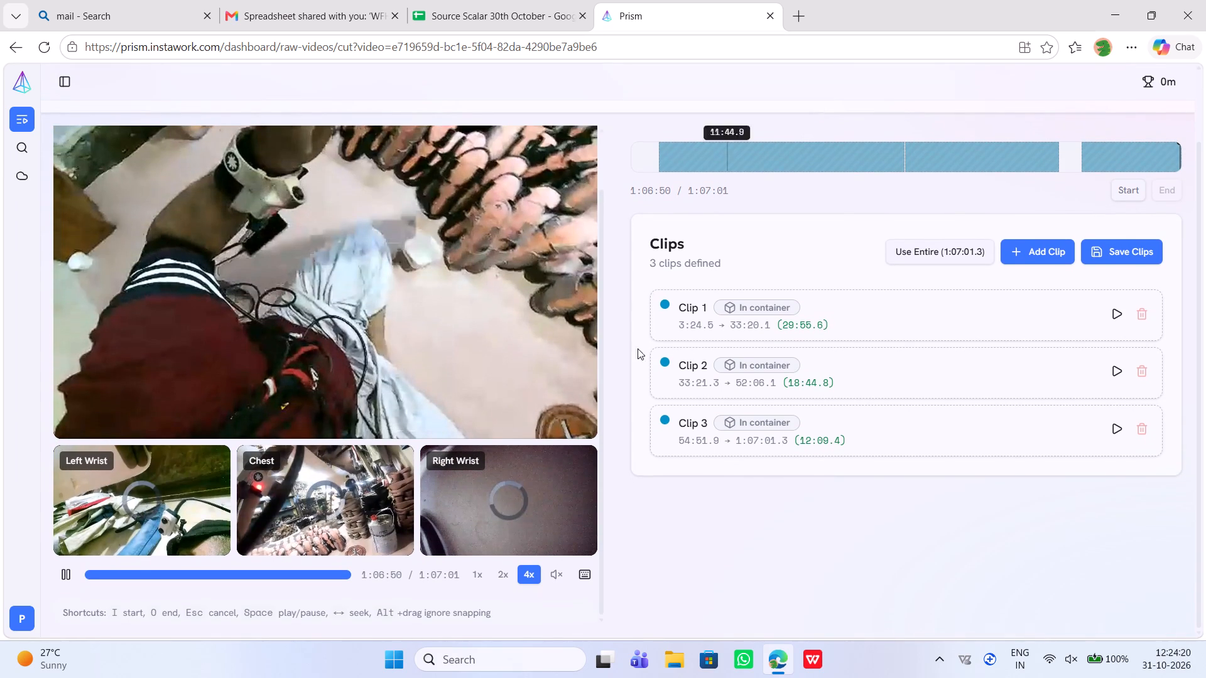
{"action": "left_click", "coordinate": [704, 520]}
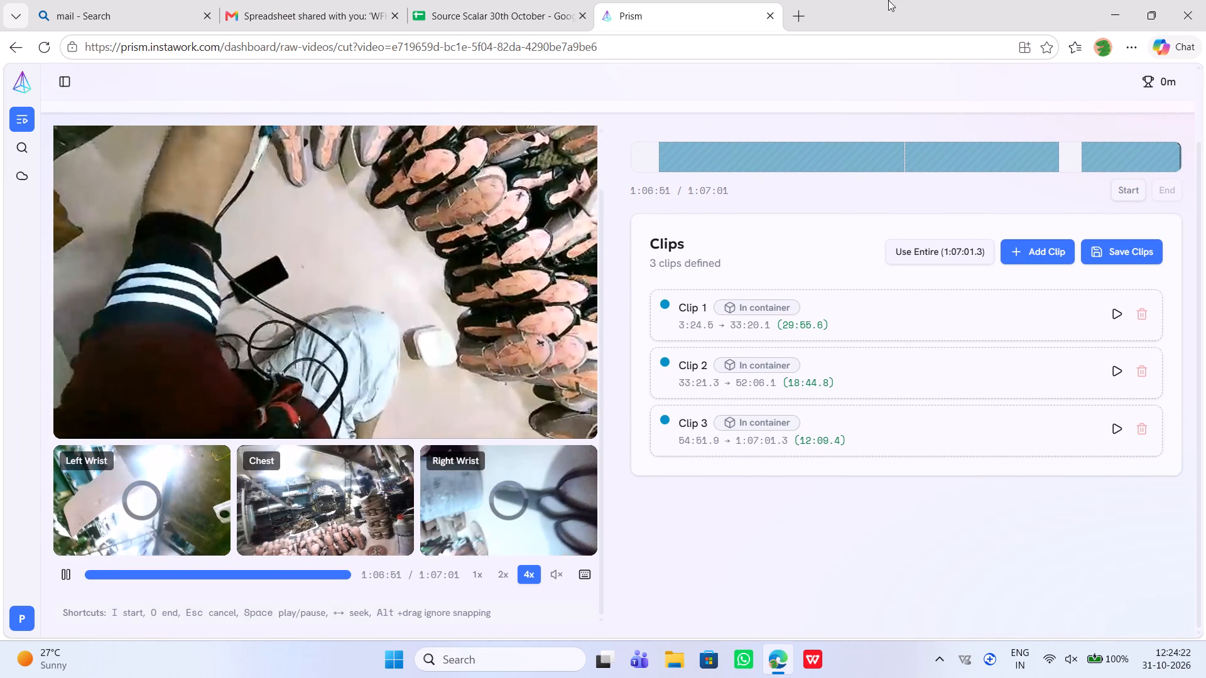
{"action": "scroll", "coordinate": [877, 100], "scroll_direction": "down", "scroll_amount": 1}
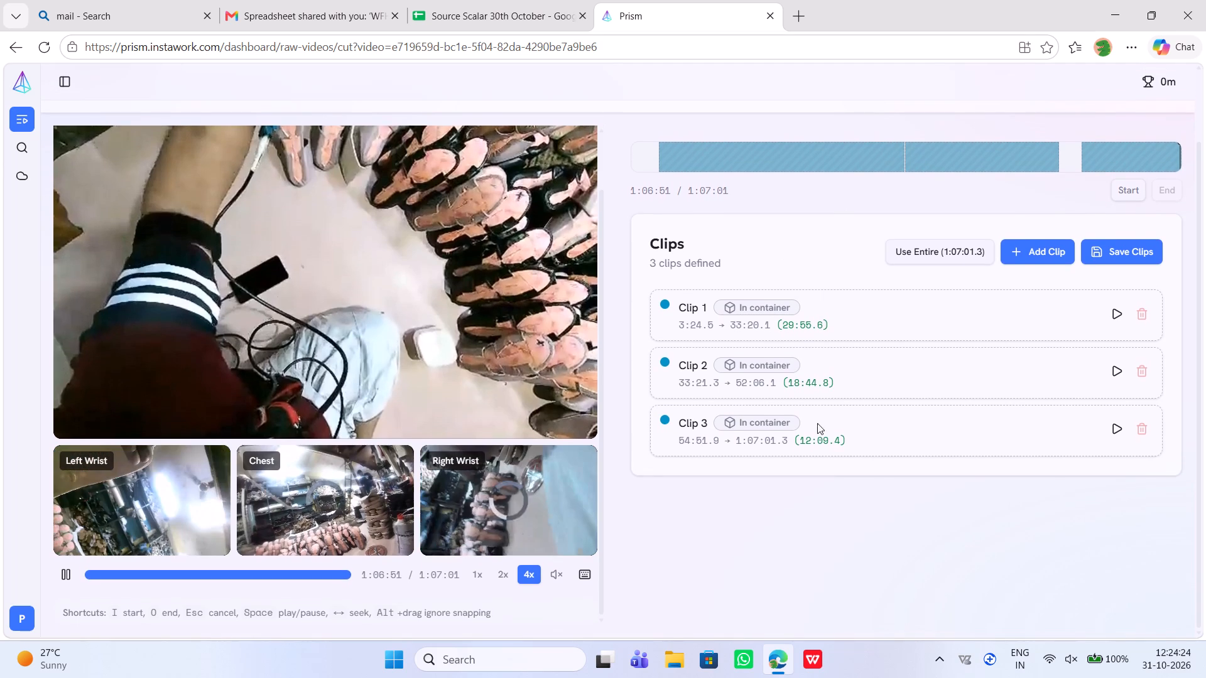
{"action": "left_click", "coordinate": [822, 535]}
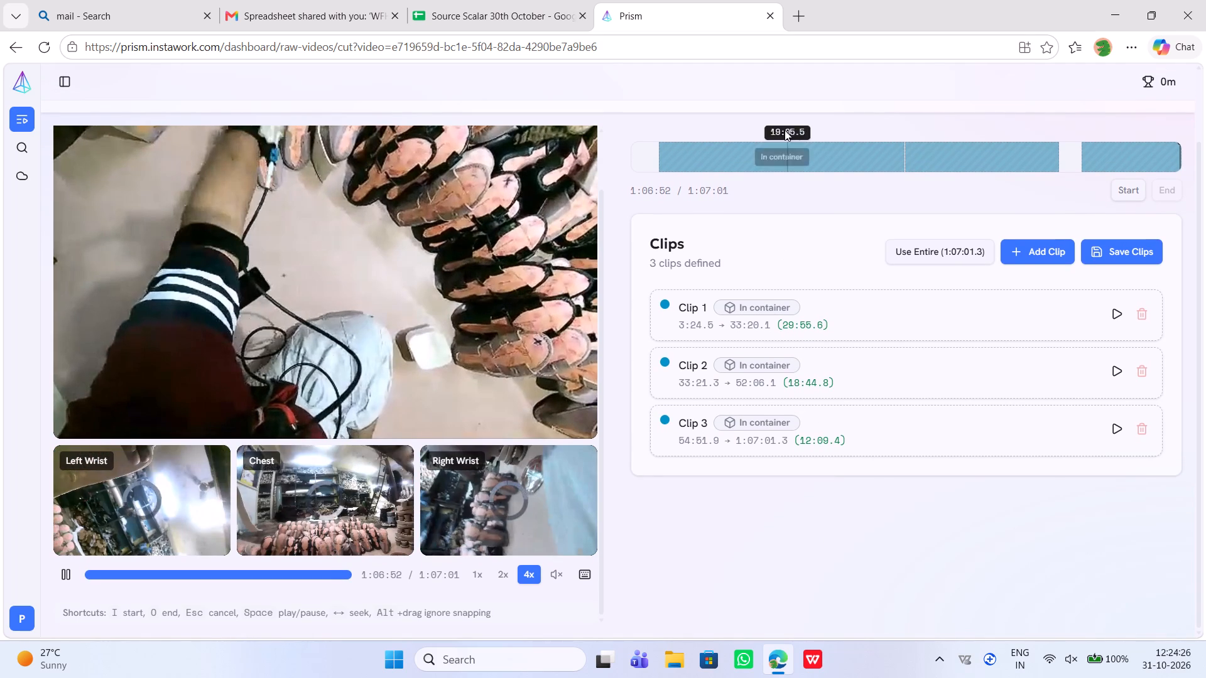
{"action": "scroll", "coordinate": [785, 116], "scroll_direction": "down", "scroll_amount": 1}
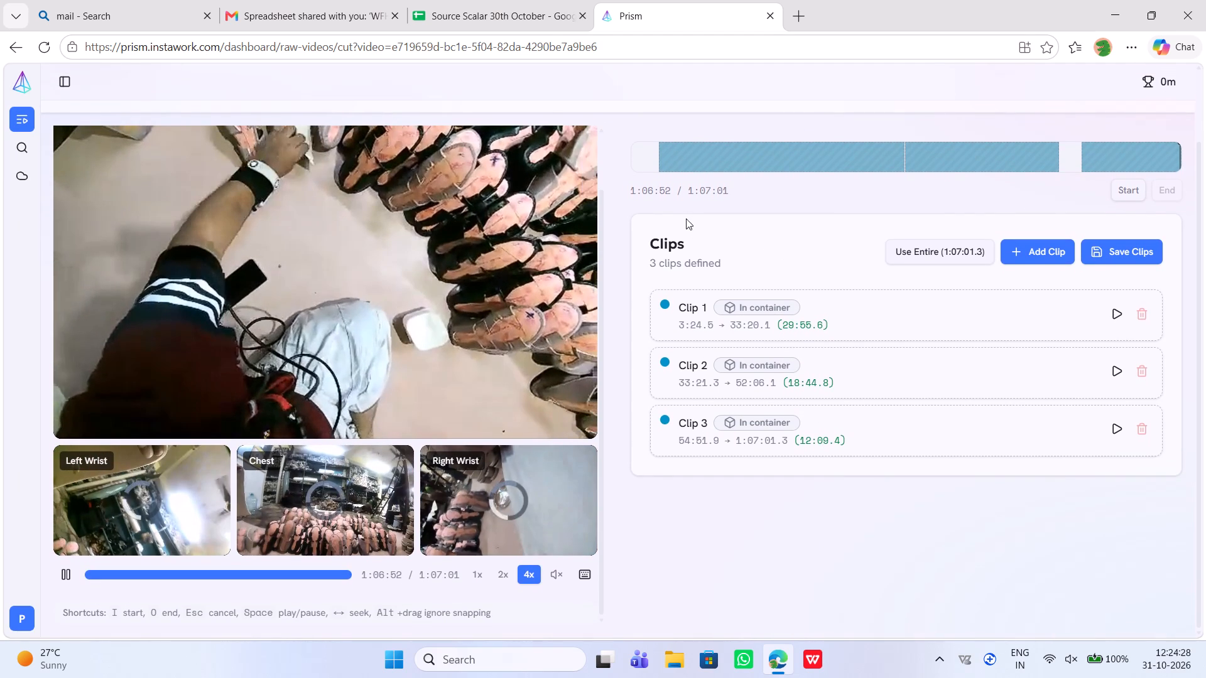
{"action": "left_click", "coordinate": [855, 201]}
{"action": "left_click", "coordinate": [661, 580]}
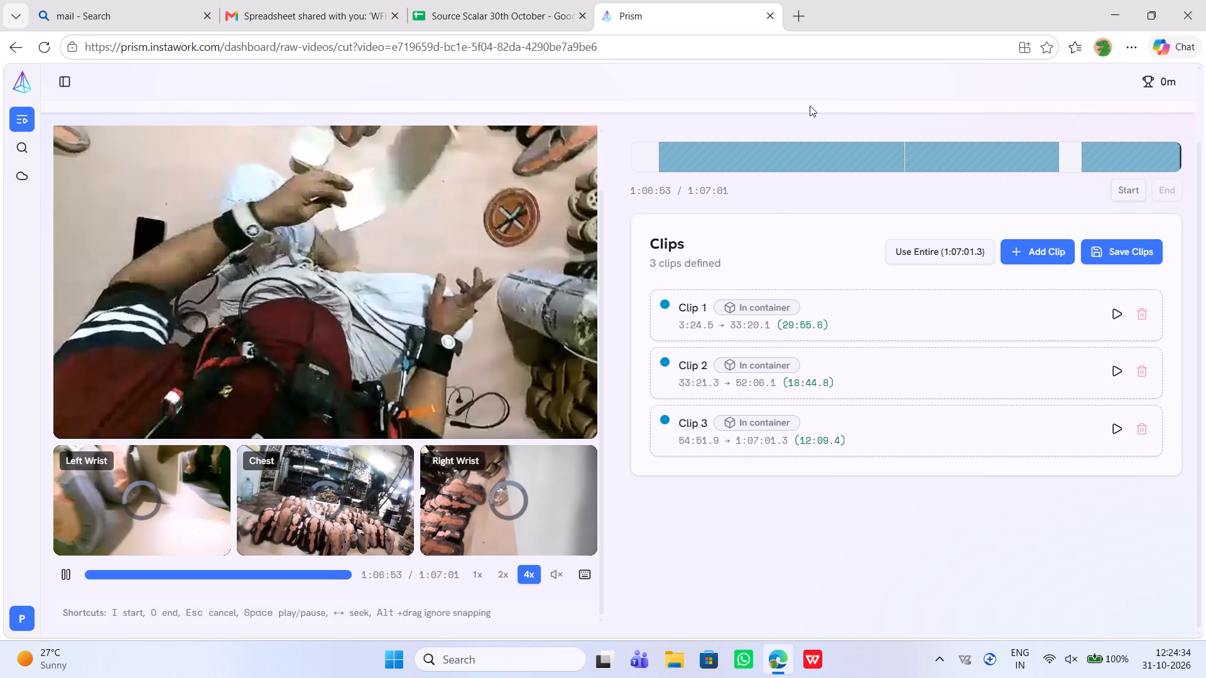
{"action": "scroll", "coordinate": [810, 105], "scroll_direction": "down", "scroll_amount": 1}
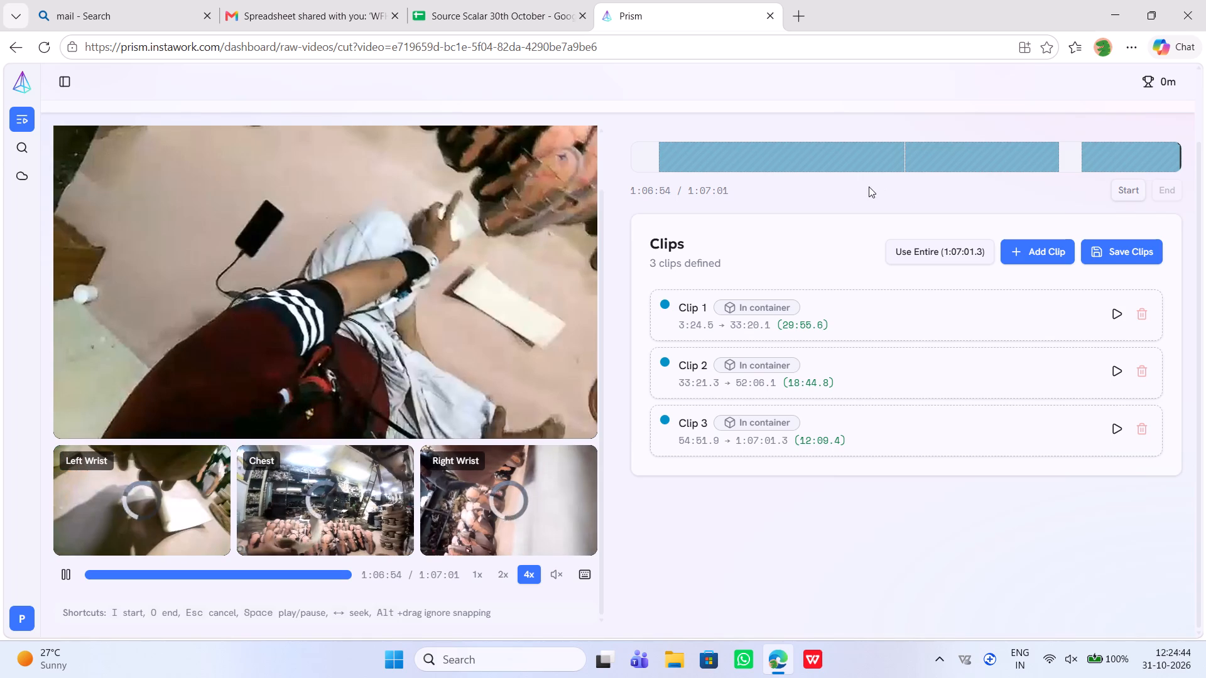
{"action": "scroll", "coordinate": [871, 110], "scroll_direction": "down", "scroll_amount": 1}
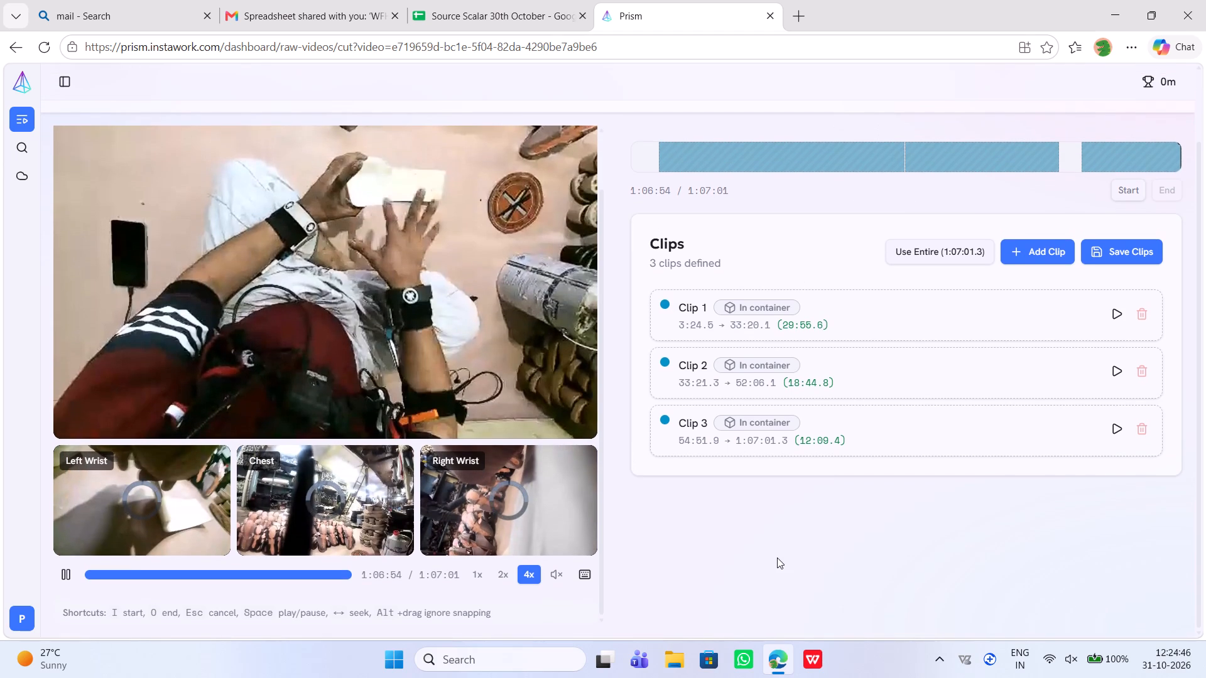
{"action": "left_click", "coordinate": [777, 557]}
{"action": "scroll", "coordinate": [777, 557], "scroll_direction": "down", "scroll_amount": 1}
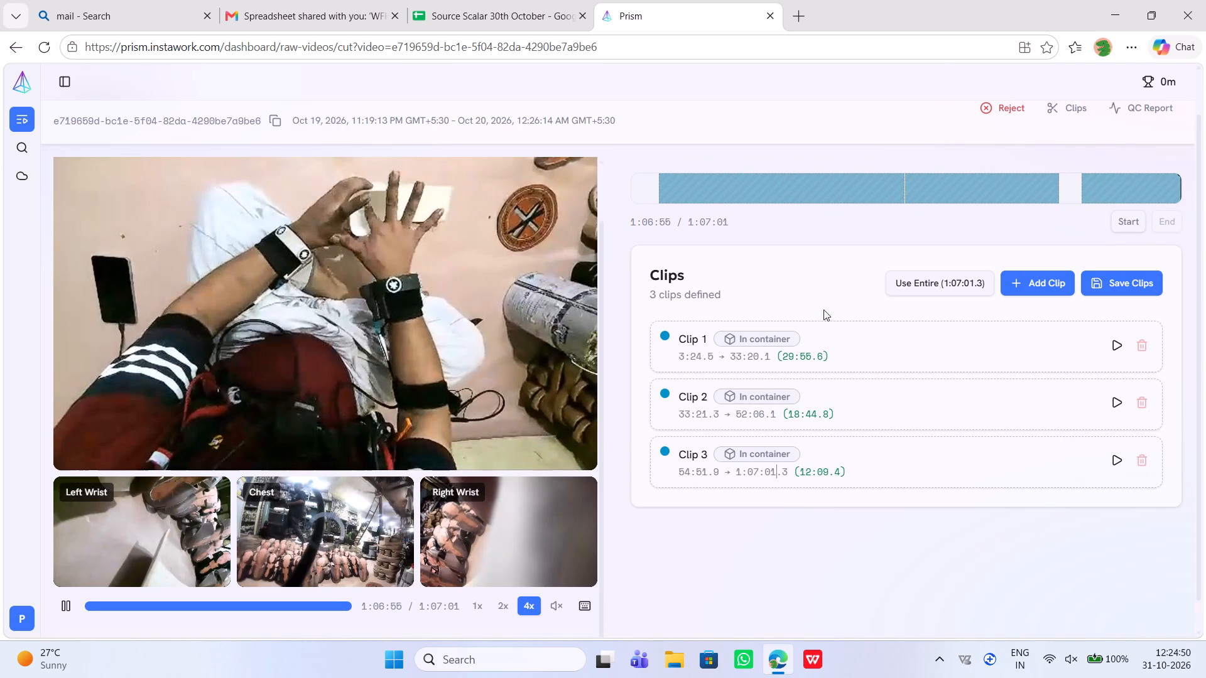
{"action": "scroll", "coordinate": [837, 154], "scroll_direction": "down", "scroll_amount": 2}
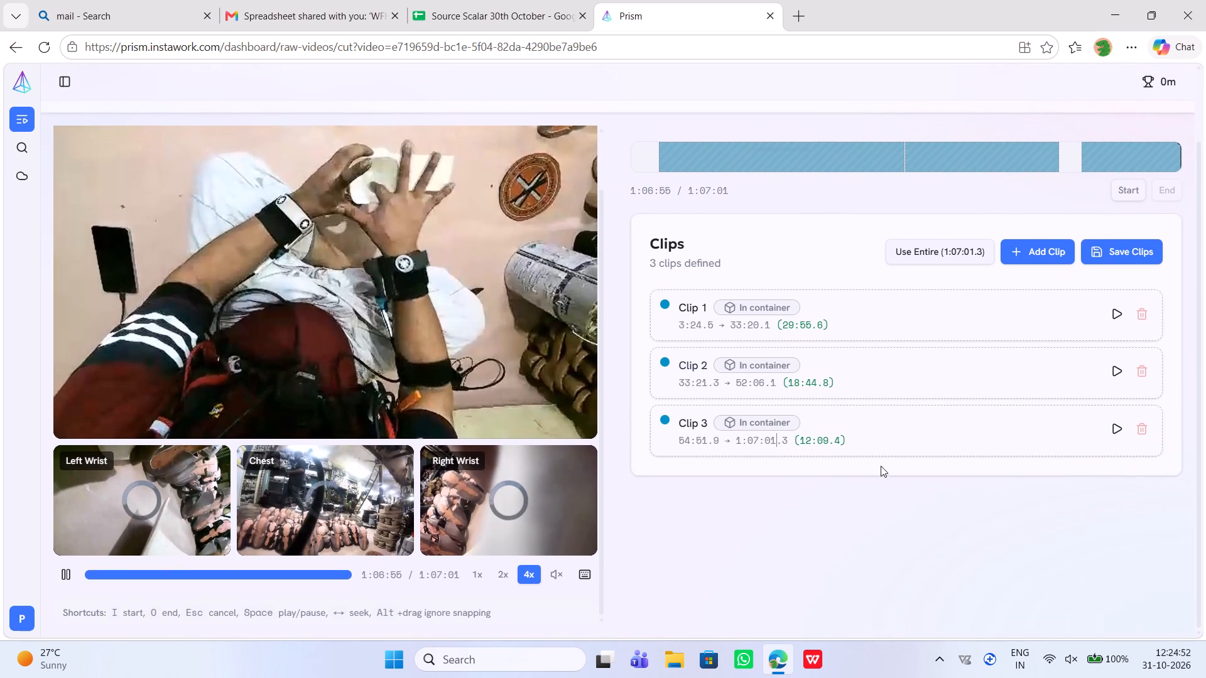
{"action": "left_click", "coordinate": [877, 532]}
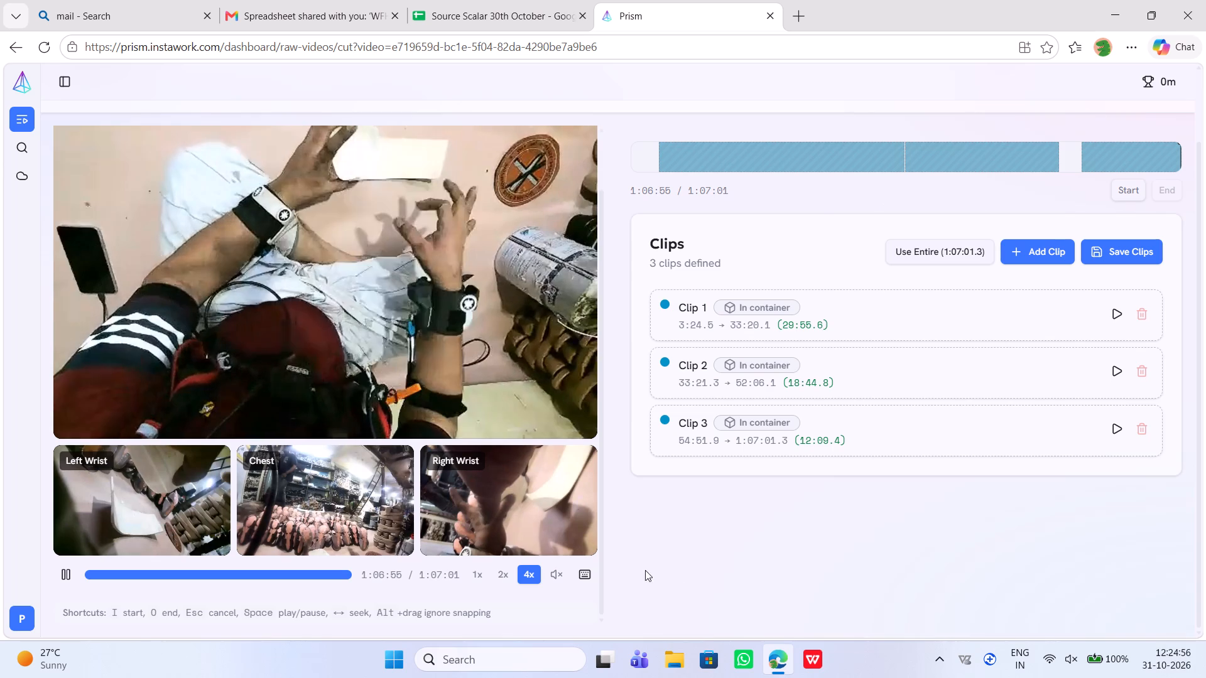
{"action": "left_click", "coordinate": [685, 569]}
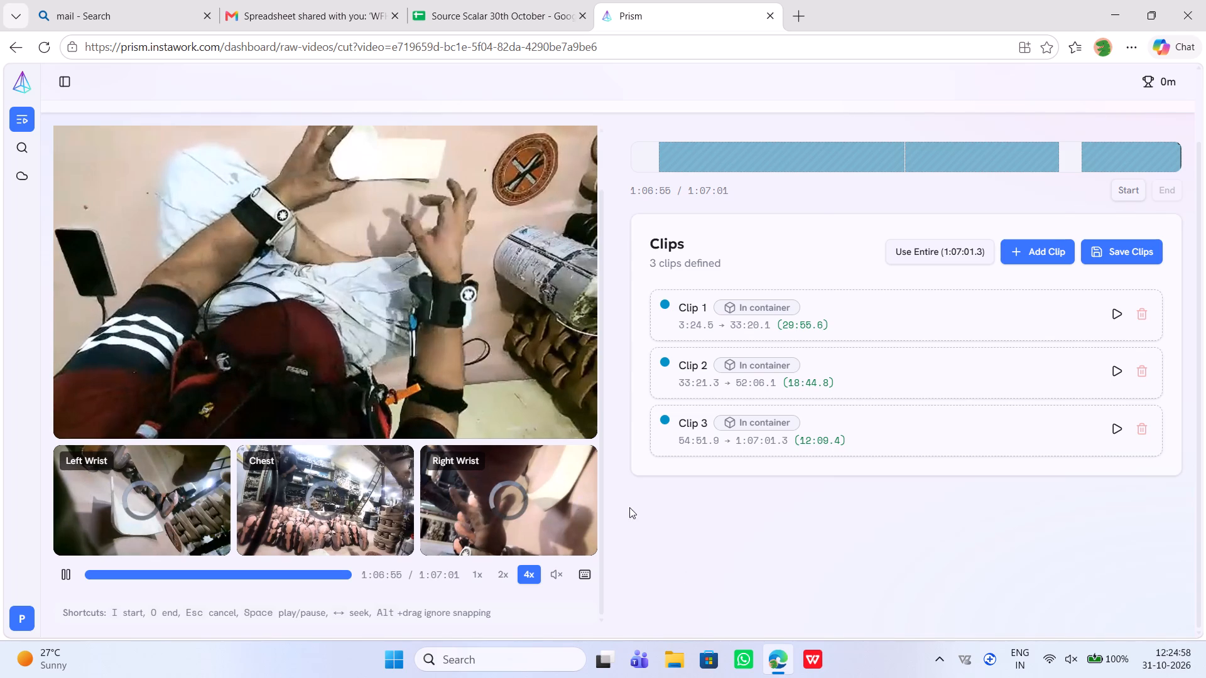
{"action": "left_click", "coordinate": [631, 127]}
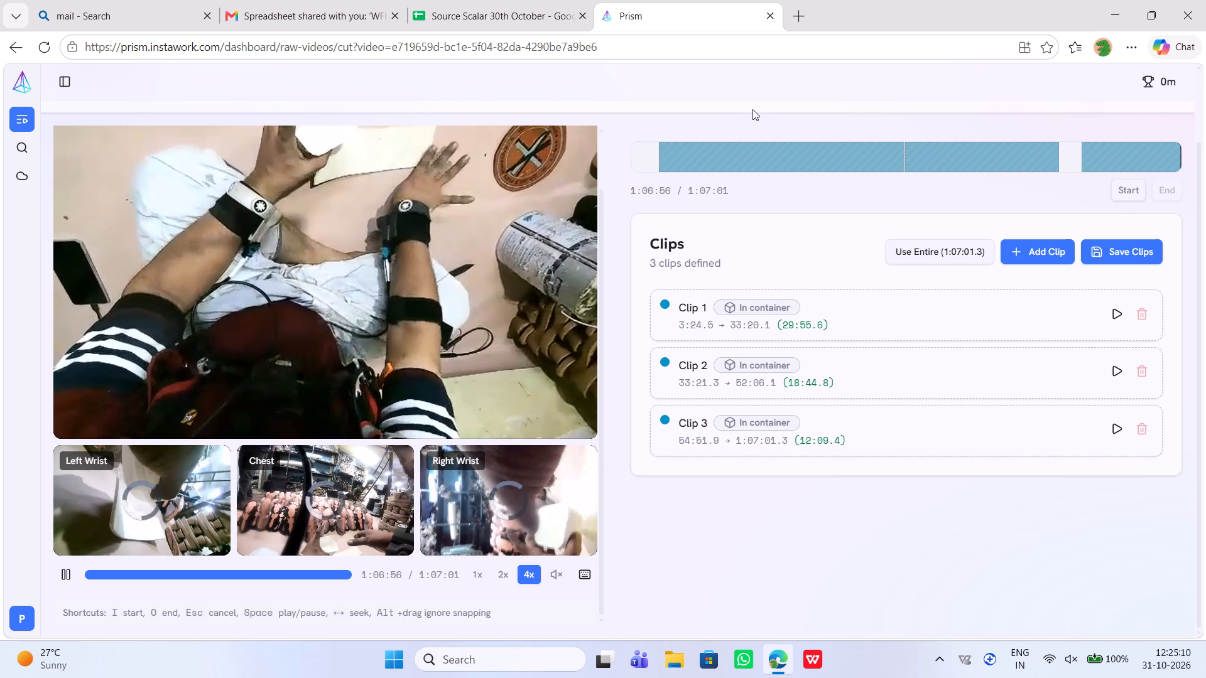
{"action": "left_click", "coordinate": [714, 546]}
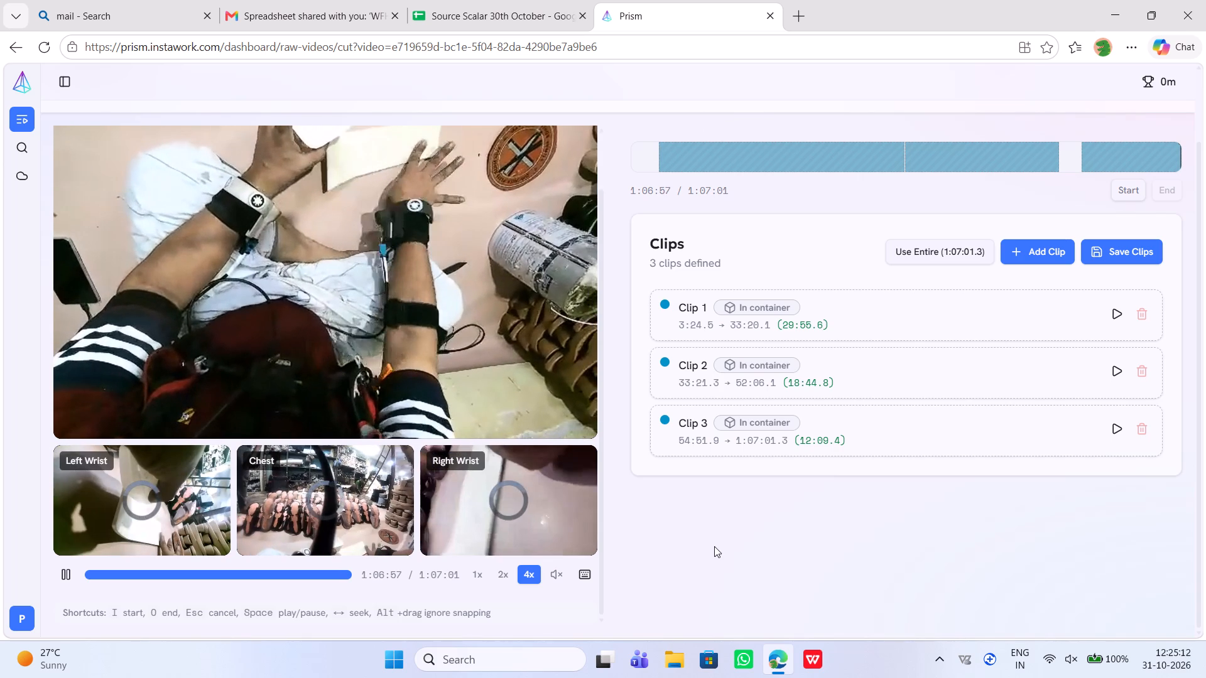
Watch row 4028's closing footage in all camera views through to the end at 1:07:01.
{"action": "scroll", "coordinate": [752, 122], "scroll_direction": "down", "scroll_amount": 1}
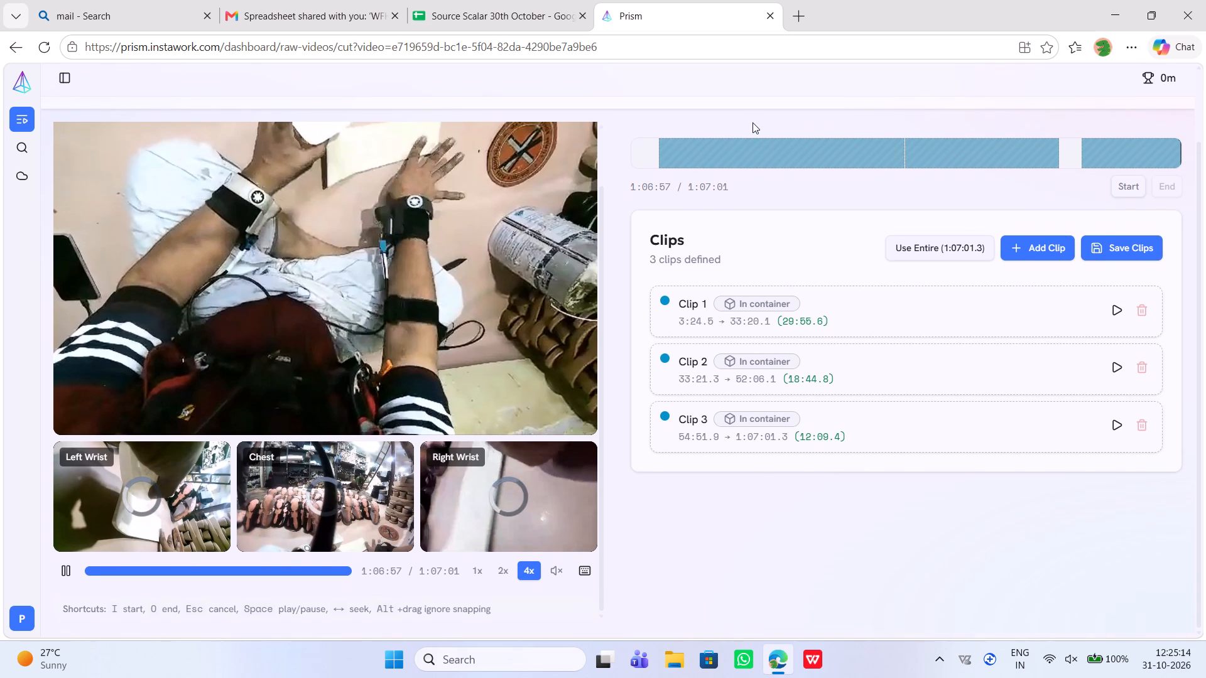
{"action": "left_click", "coordinate": [774, 517]}
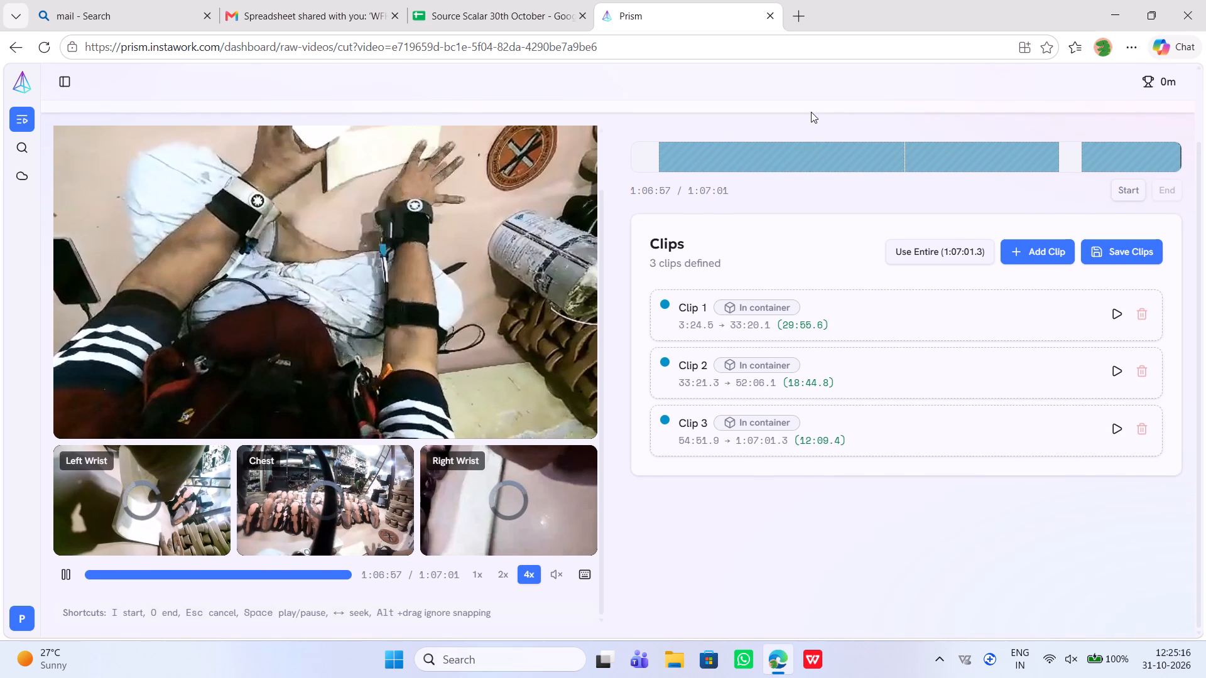
{"action": "scroll", "coordinate": [811, 113], "scroll_direction": "down", "scroll_amount": 1}
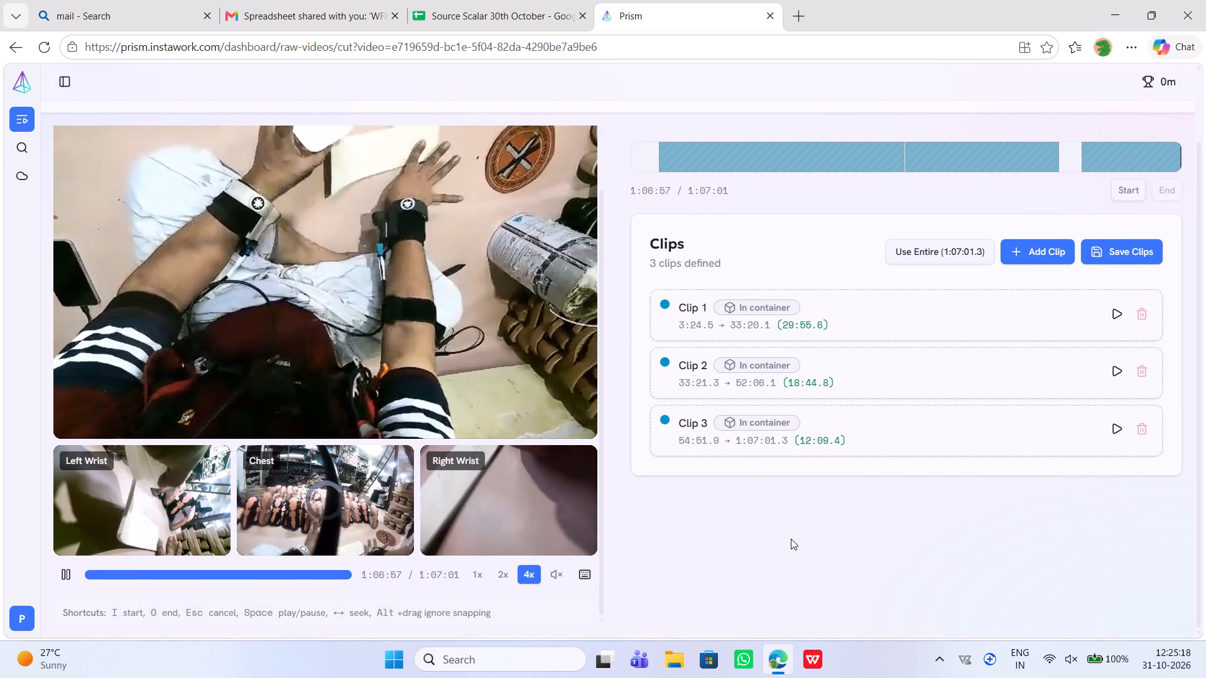
{"action": "left_click", "coordinate": [790, 538]}
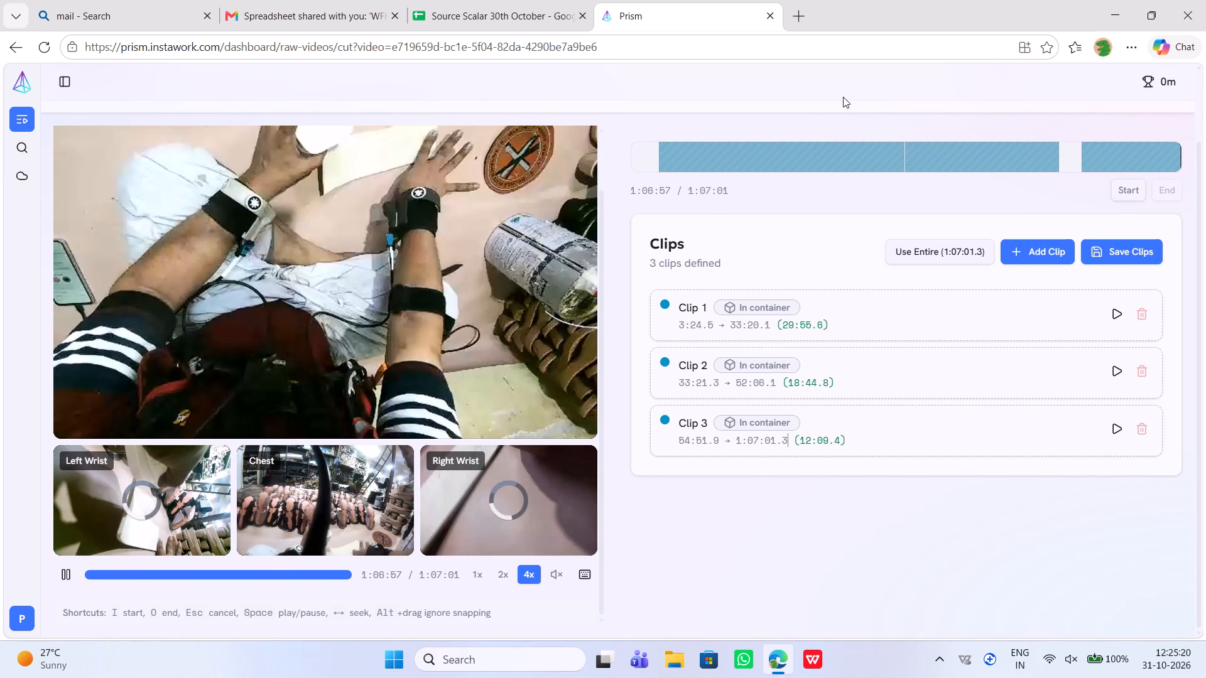
{"action": "scroll", "coordinate": [843, 97], "scroll_direction": "down", "scroll_amount": 1}
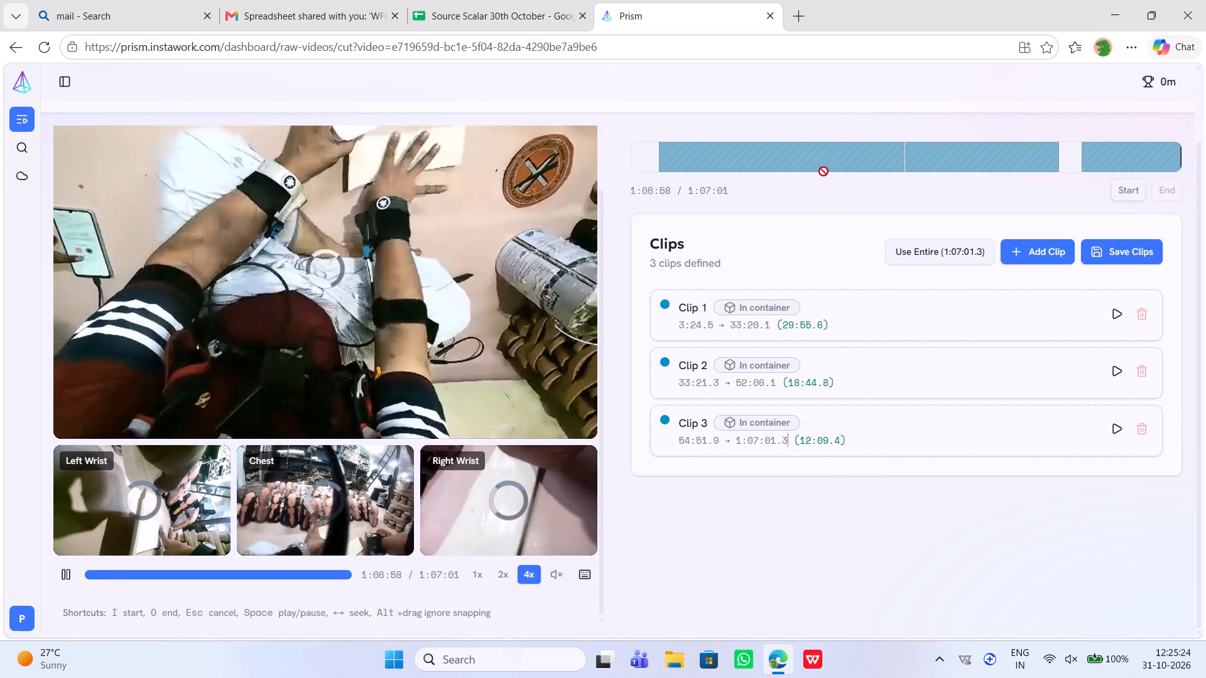
{"action": "left_click", "coordinate": [818, 93]}
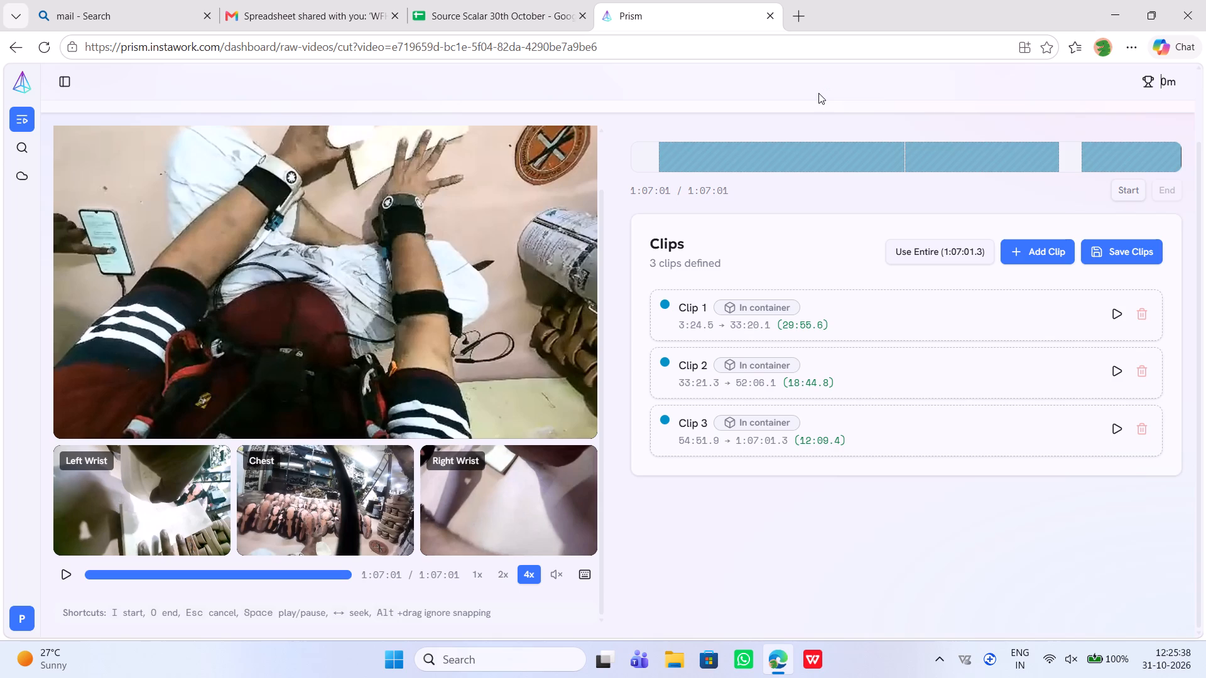
Close row 4028's video page and mark row 4028 as Reject in column AB of the Industrial sheet.
{"action": "left_click", "coordinate": [769, 14]}
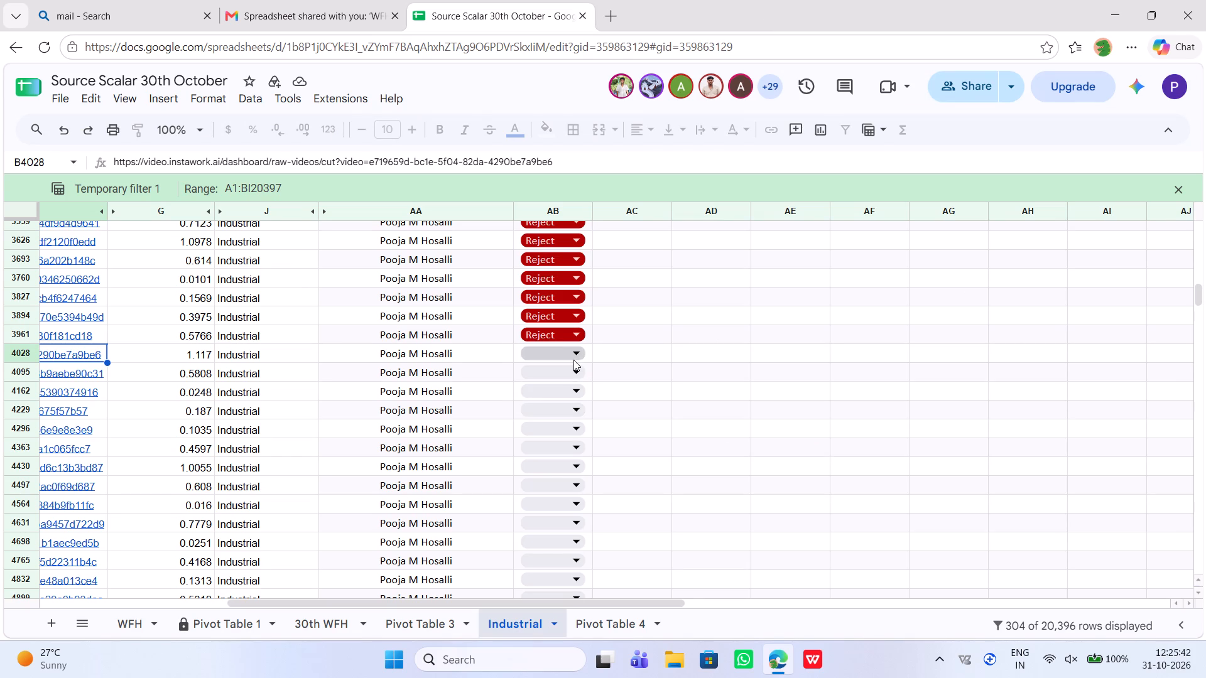
{"action": "left_click", "coordinate": [573, 360]}
{"action": "left_click", "coordinate": [582, 417]}
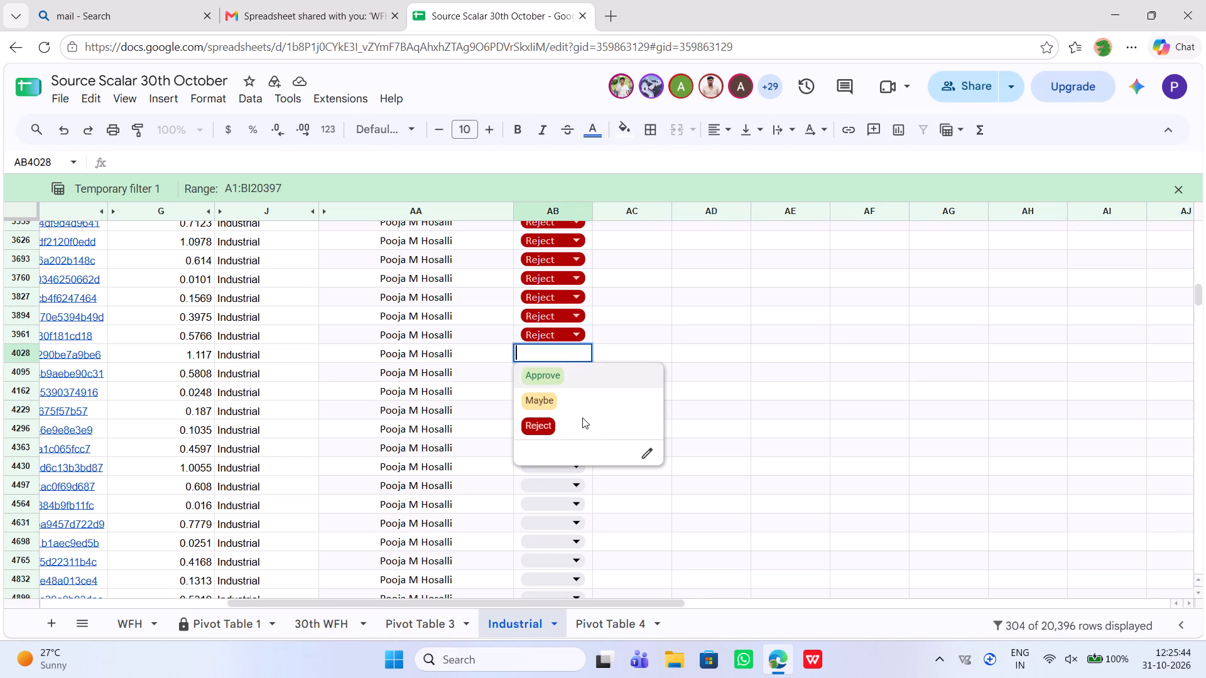
{"action": "left_click", "coordinate": [585, 424]}
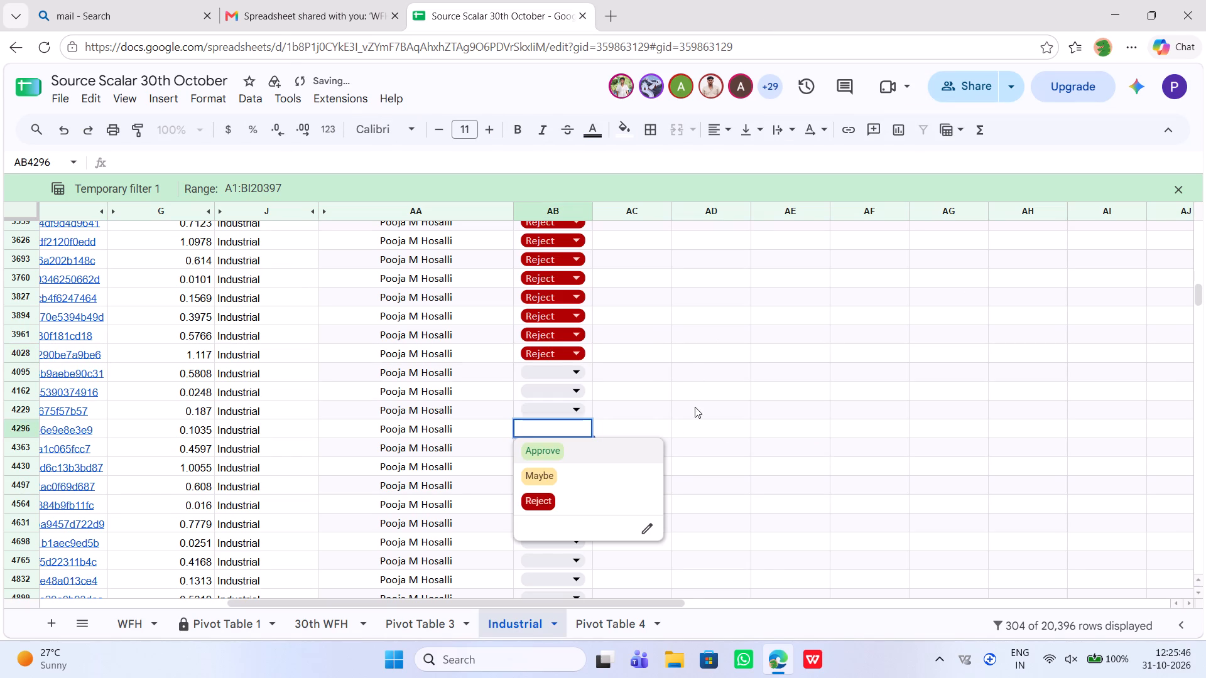
{"action": "left_click", "coordinate": [693, 369]}
Complete row 4028's rejection with reason Hands out of frame, NO in column BA and comment "task invalid".
{"action": "scroll", "coordinate": [693, 369], "scroll_direction": "left", "scroll_amount": 6}
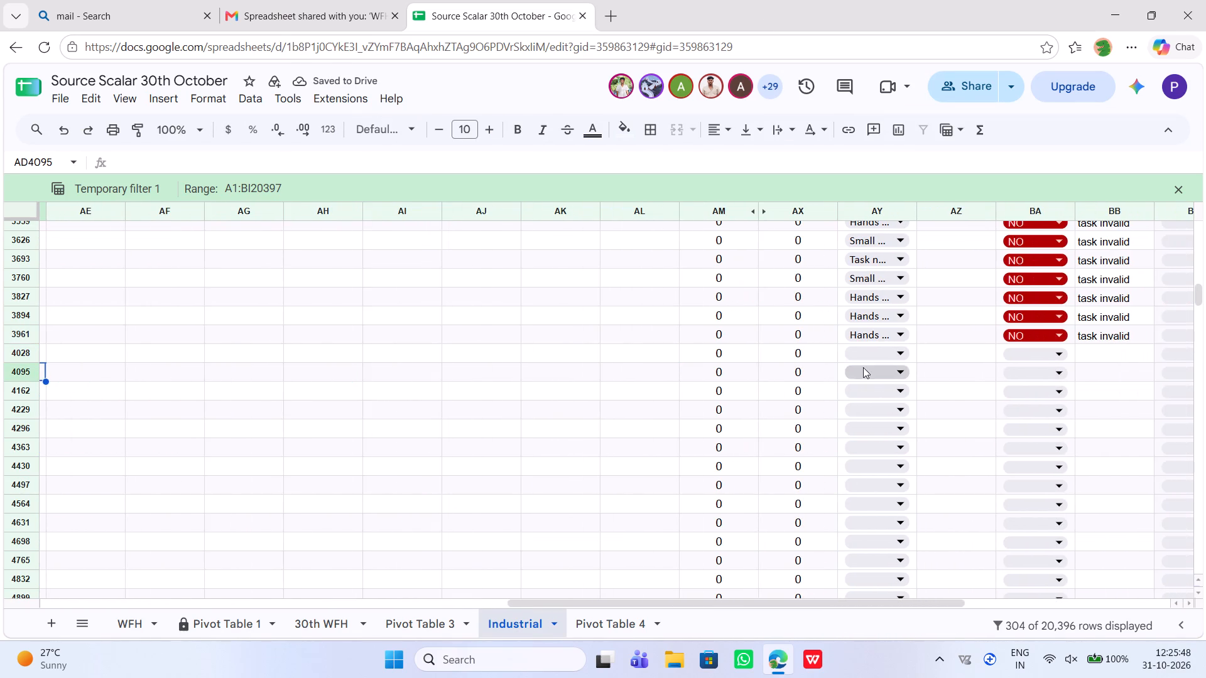
{"action": "left_click", "coordinate": [869, 354]}
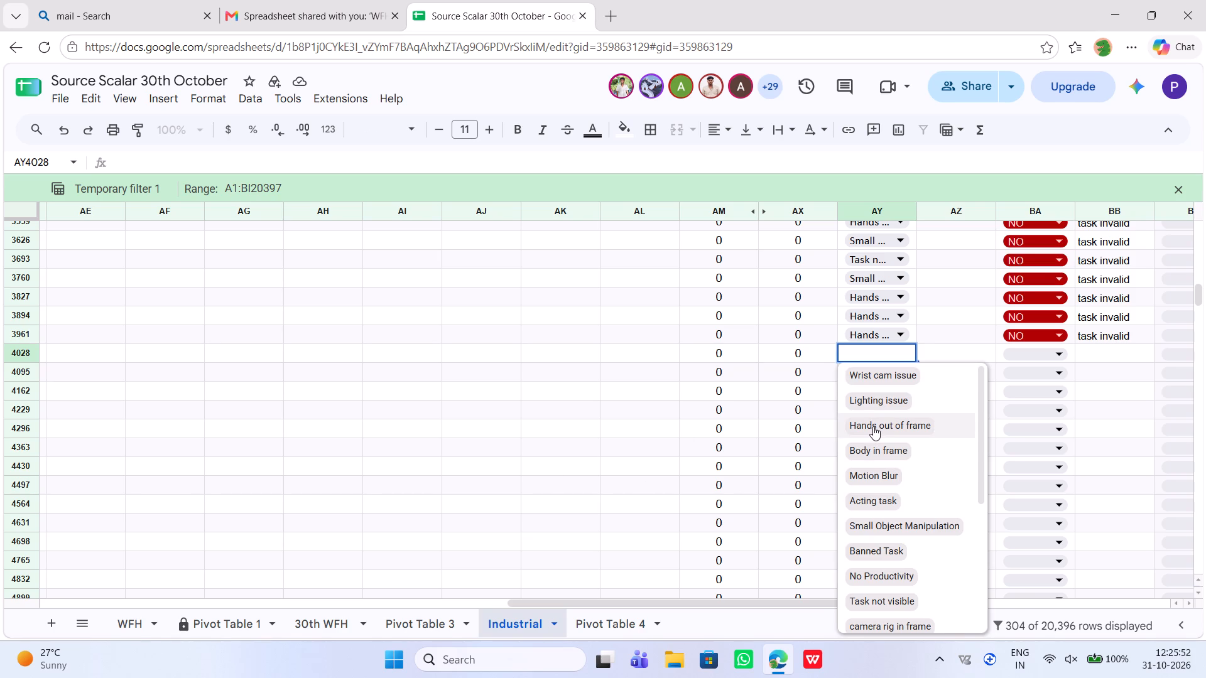
{"action": "scroll", "coordinate": [448, 407], "scroll_direction": "right", "scroll_amount": 5}
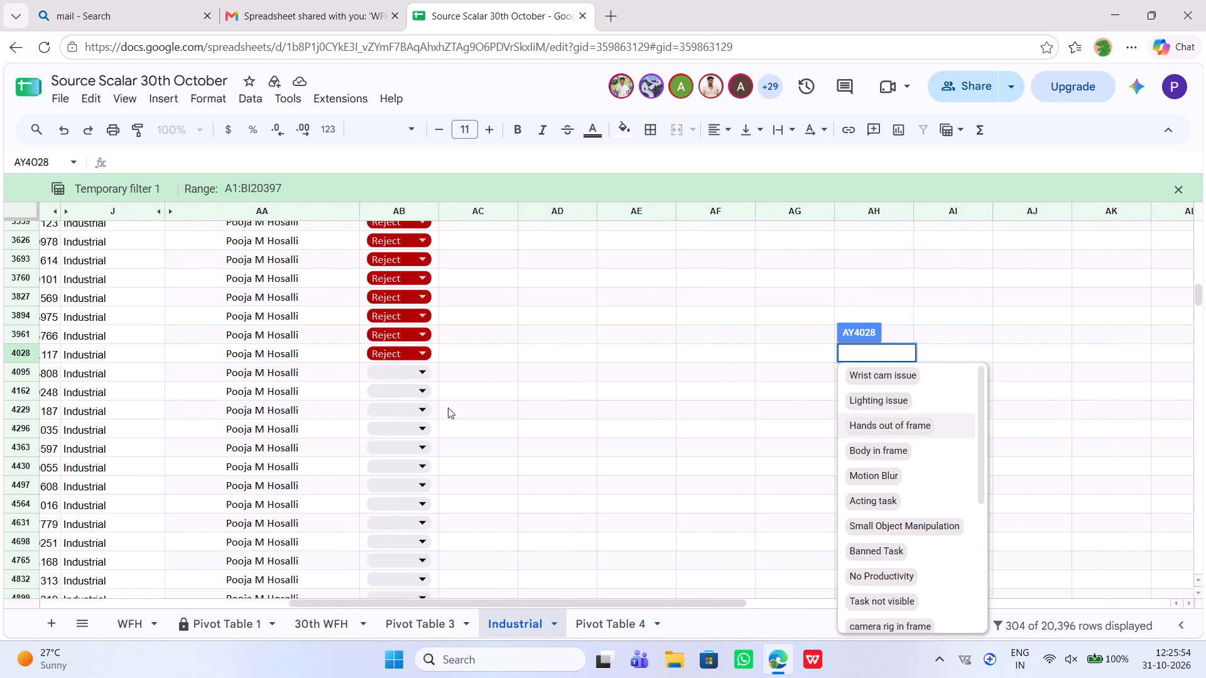
{"action": "scroll", "coordinate": [448, 407], "scroll_direction": "left", "scroll_amount": 5}
{"action": "left_click", "coordinate": [878, 421]}
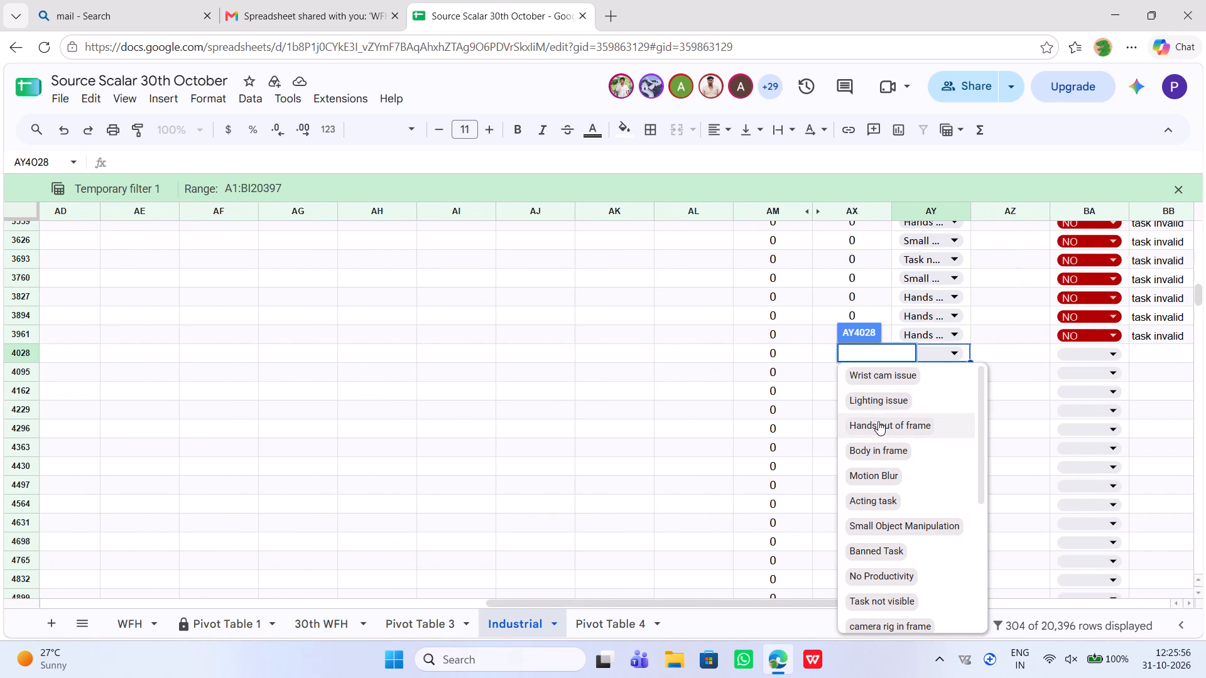
{"action": "left_click", "coordinate": [1114, 349]}
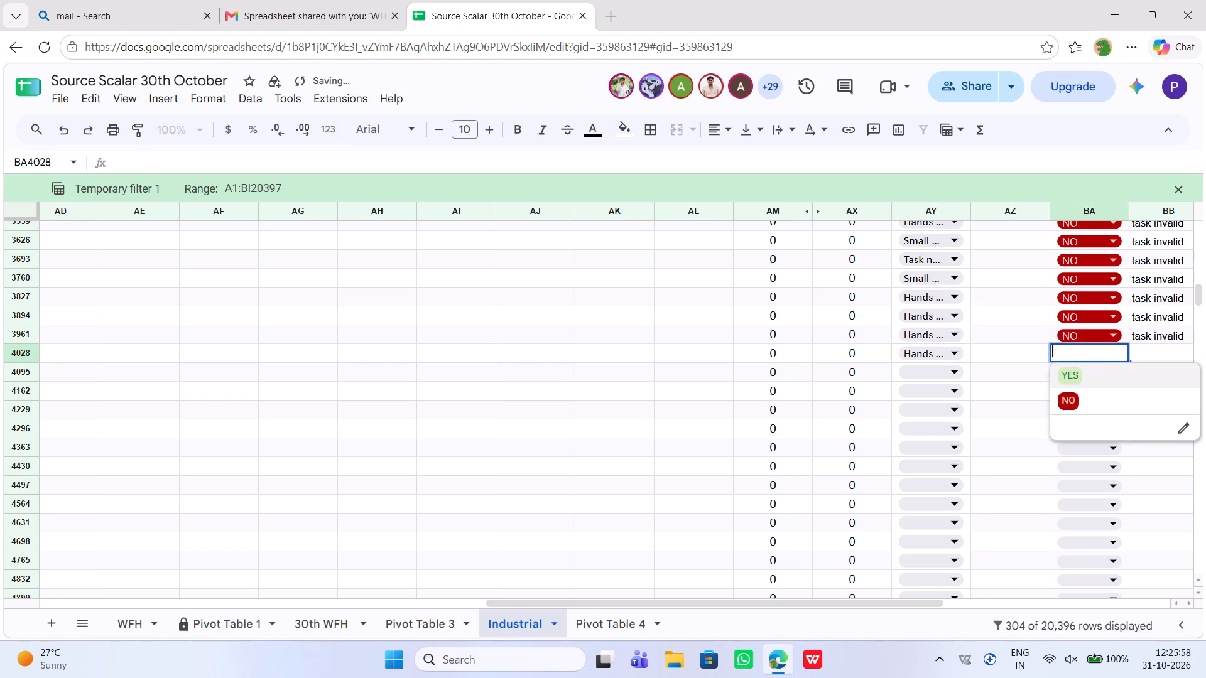
{"action": "left_click", "coordinate": [1117, 396]}
{"action": "left_click", "coordinate": [1154, 355]}
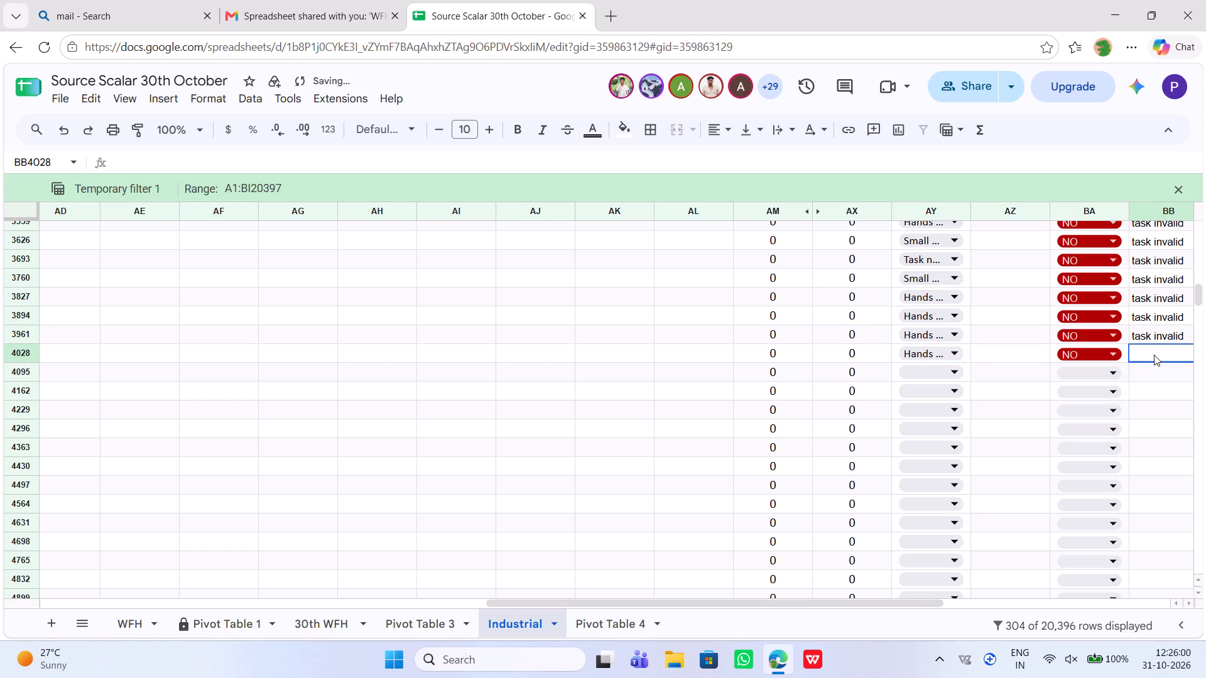
{"action": "key", "text": "ctrl+v"}
{"action": "left_click", "coordinate": [668, 343]}
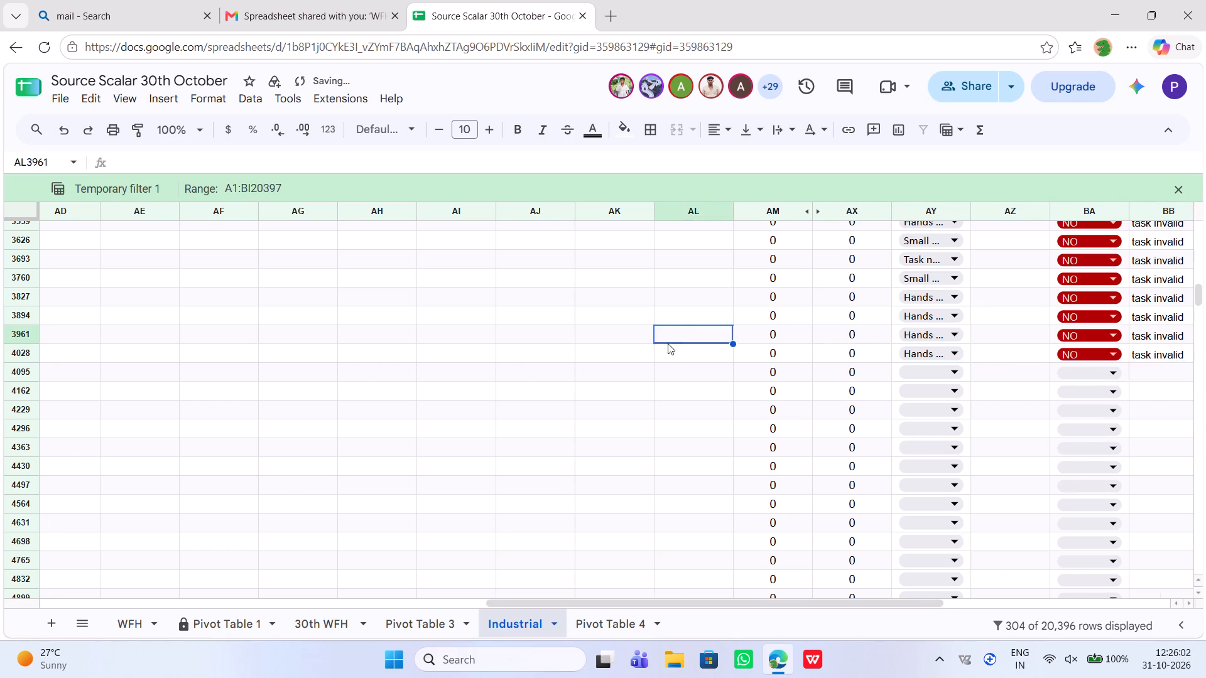
Open row 4095's video in Prism from its link in the Industrial sheet.
{"action": "scroll", "coordinate": [668, 343], "scroll_direction": "right", "scroll_amount": 6}
{"action": "scroll", "coordinate": [262, 372], "scroll_direction": "right", "scroll_amount": 1}
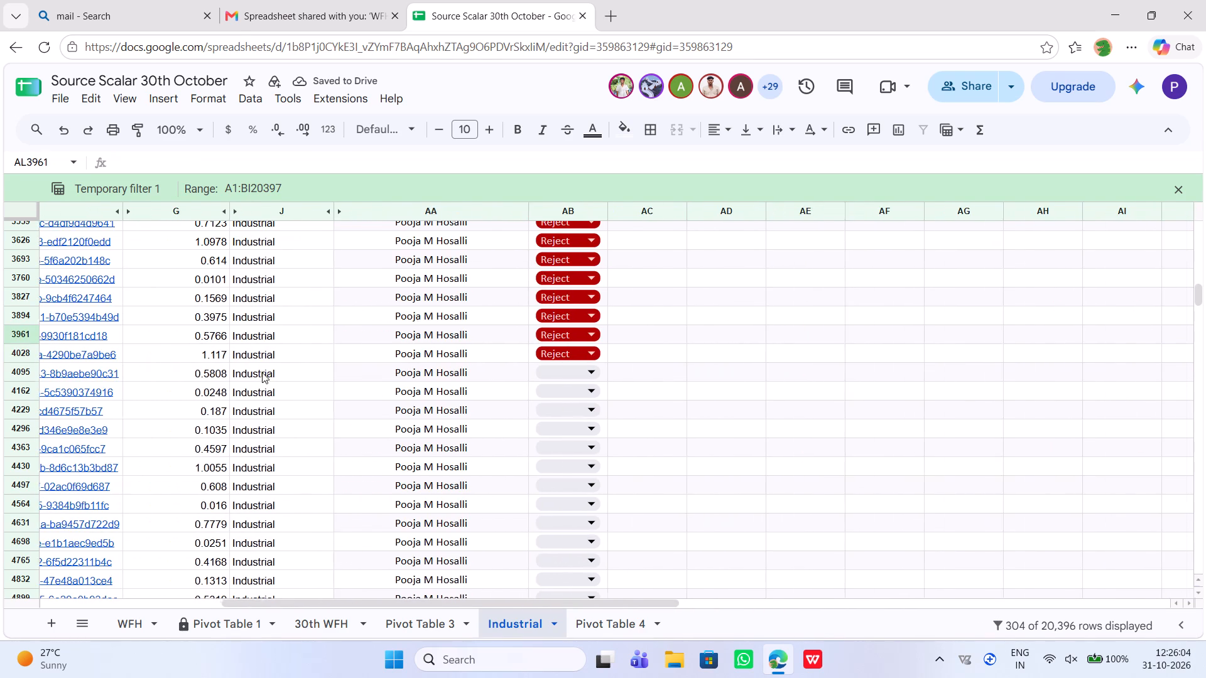
{"action": "scroll", "coordinate": [262, 372], "scroll_direction": "right", "scroll_amount": 1}
{"action": "left_click_drag", "start_coordinate": [100, 377], "coordinate": [123, 397]}
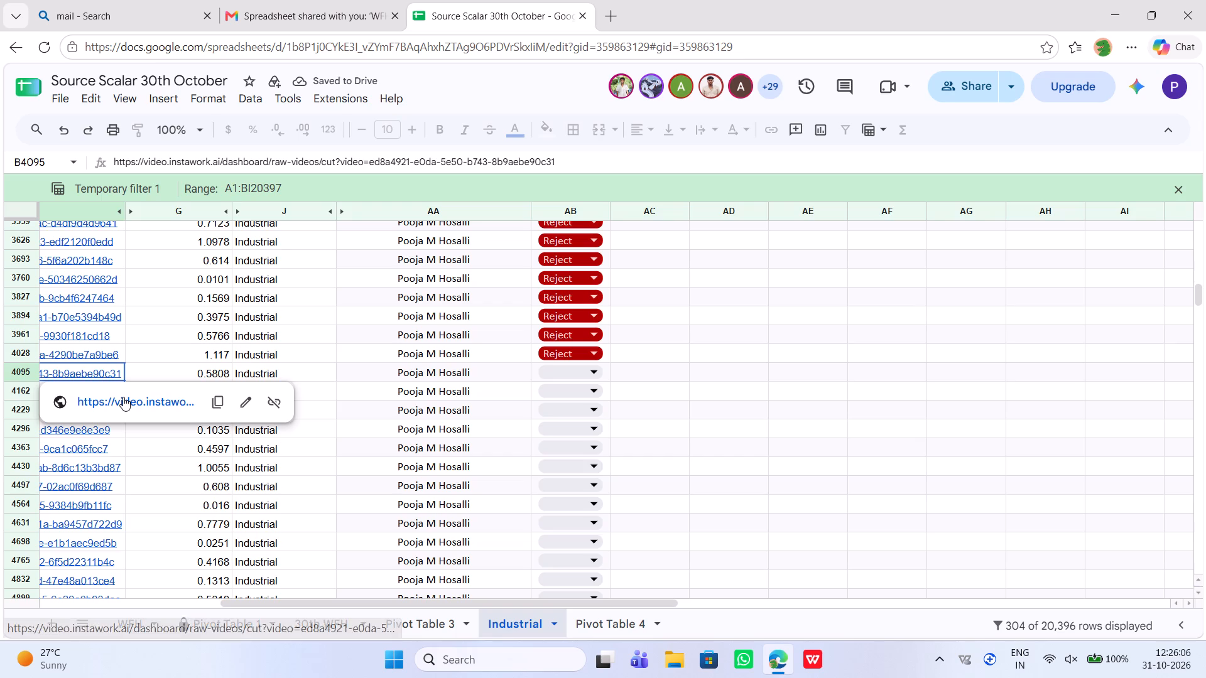
{"action": "left_click", "coordinate": [123, 397]}
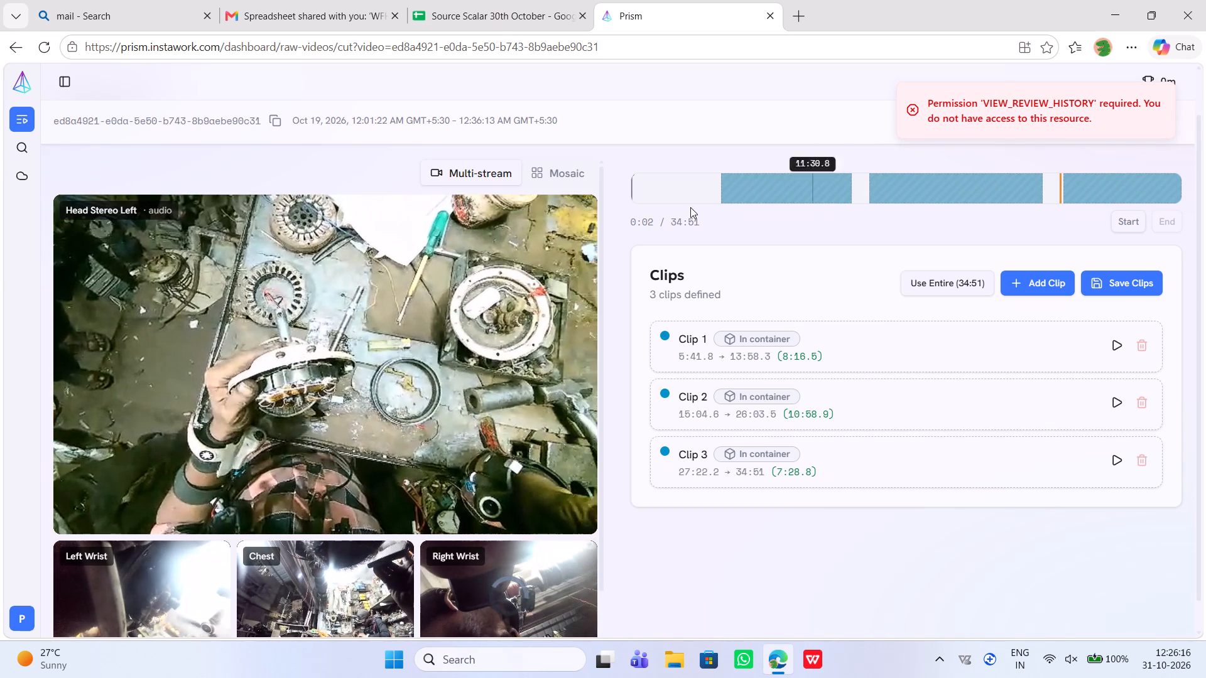
Sample row 4095's video at about 3:16, 26:38 and 34:34, and examine the closing footage in all camera views.
{"action": "left_click", "coordinate": [683, 196]}
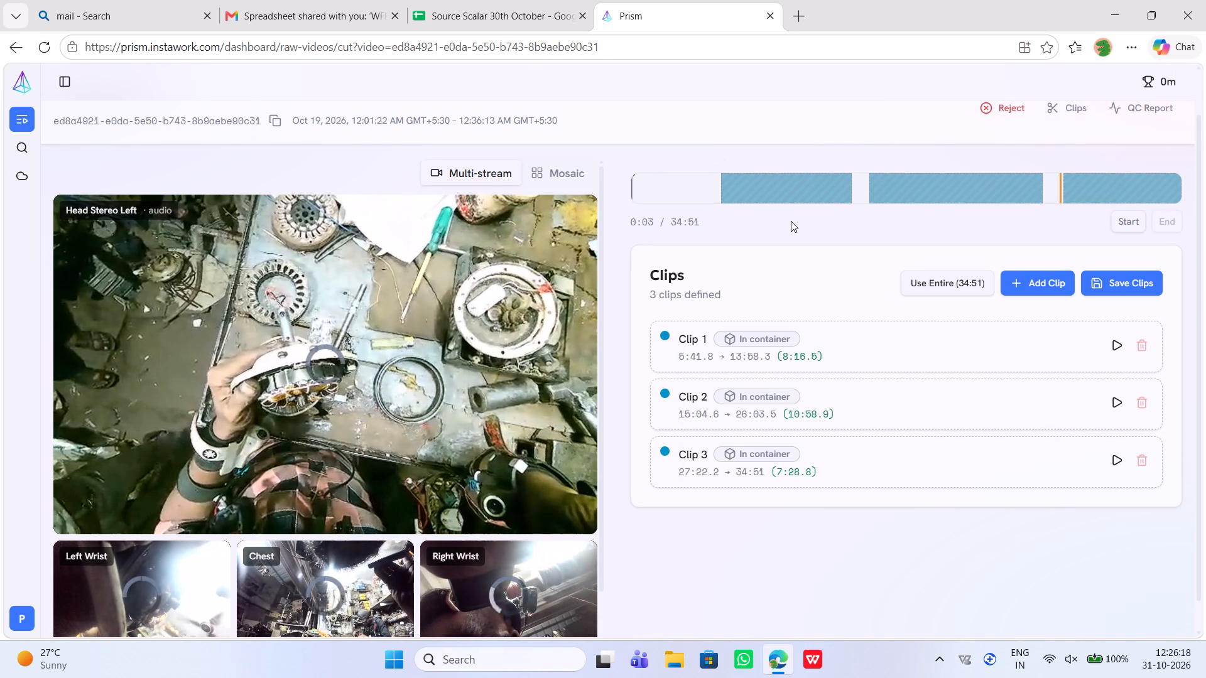
{"action": "left_click", "coordinate": [791, 221]}
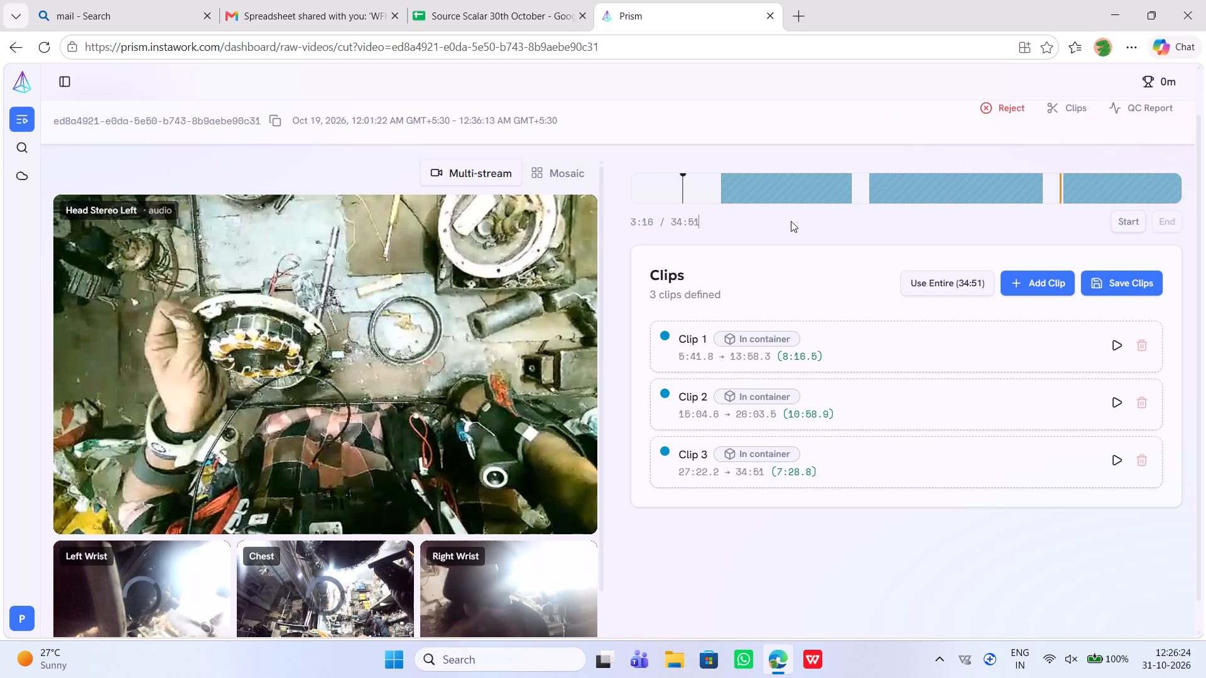
{"action": "left_click", "coordinate": [869, 188]}
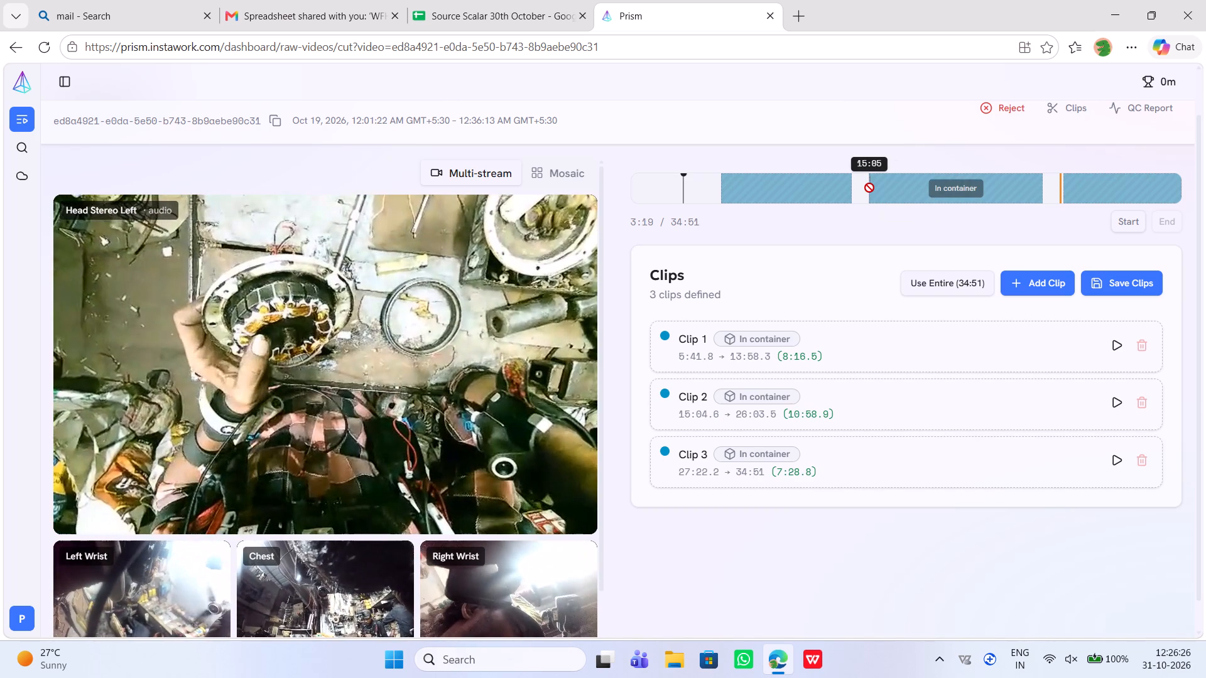
{"action": "left_click", "coordinate": [1053, 193]}
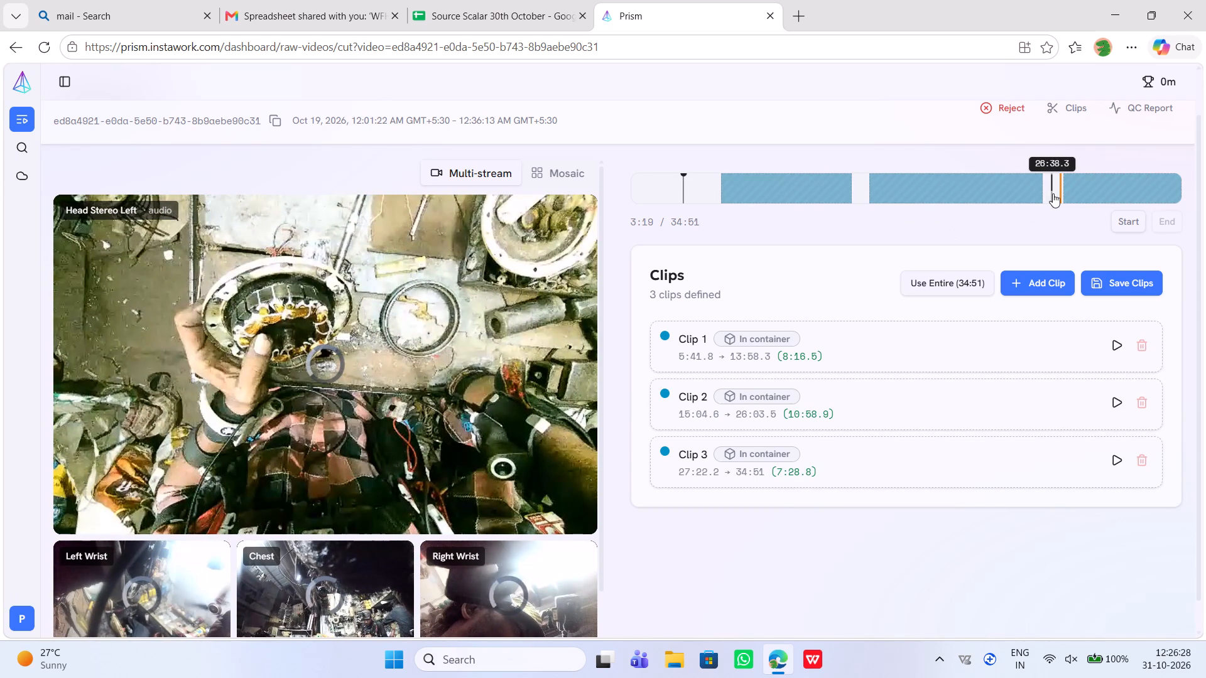
{"action": "left_click", "coordinate": [1075, 225]}
{"action": "left_click", "coordinate": [1178, 192]}
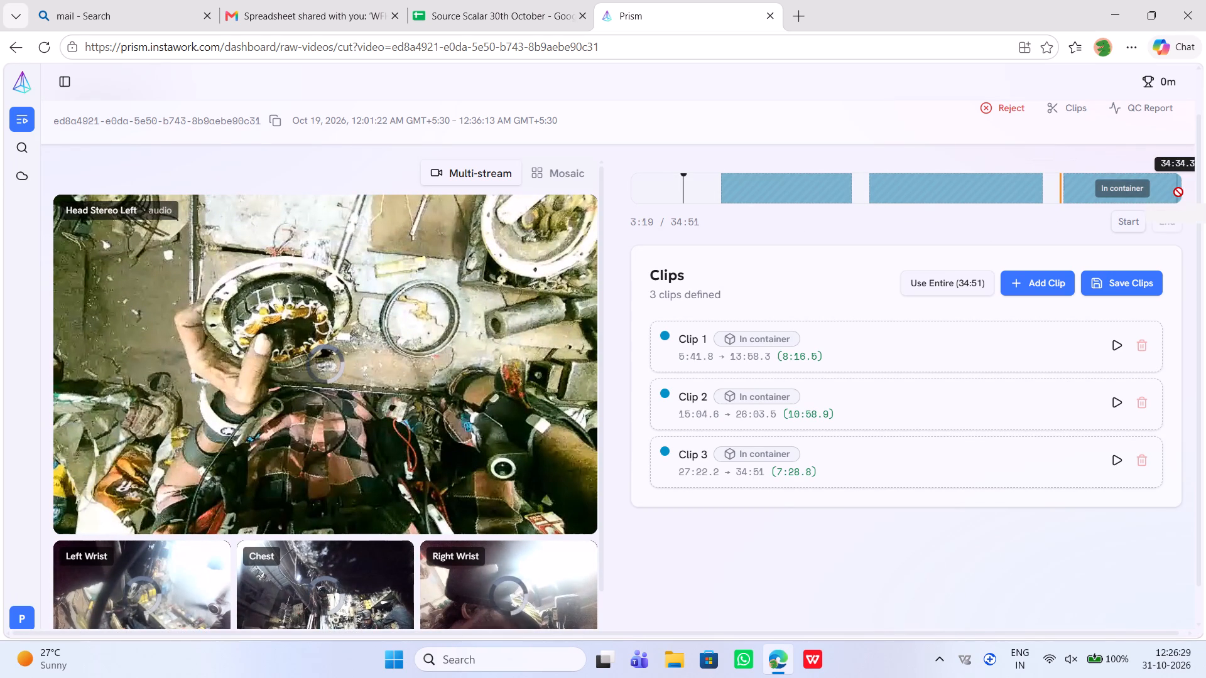
{"action": "left_click", "coordinate": [818, 132]}
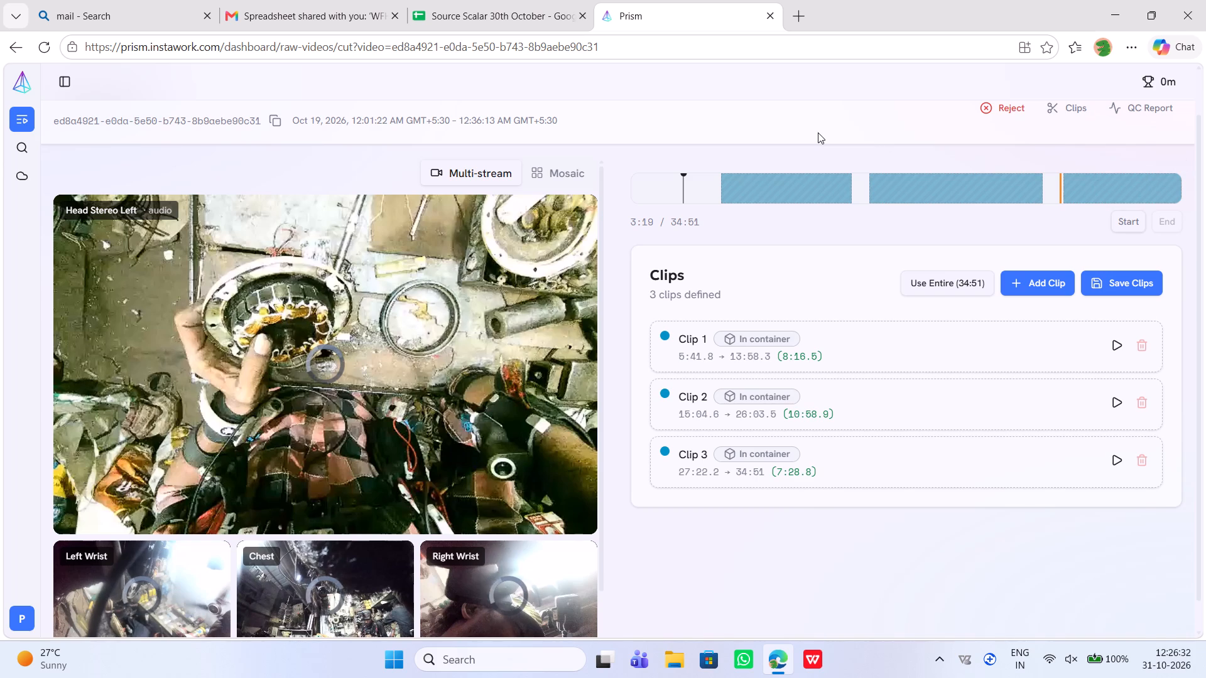
{"action": "left_click", "coordinate": [864, 228]}
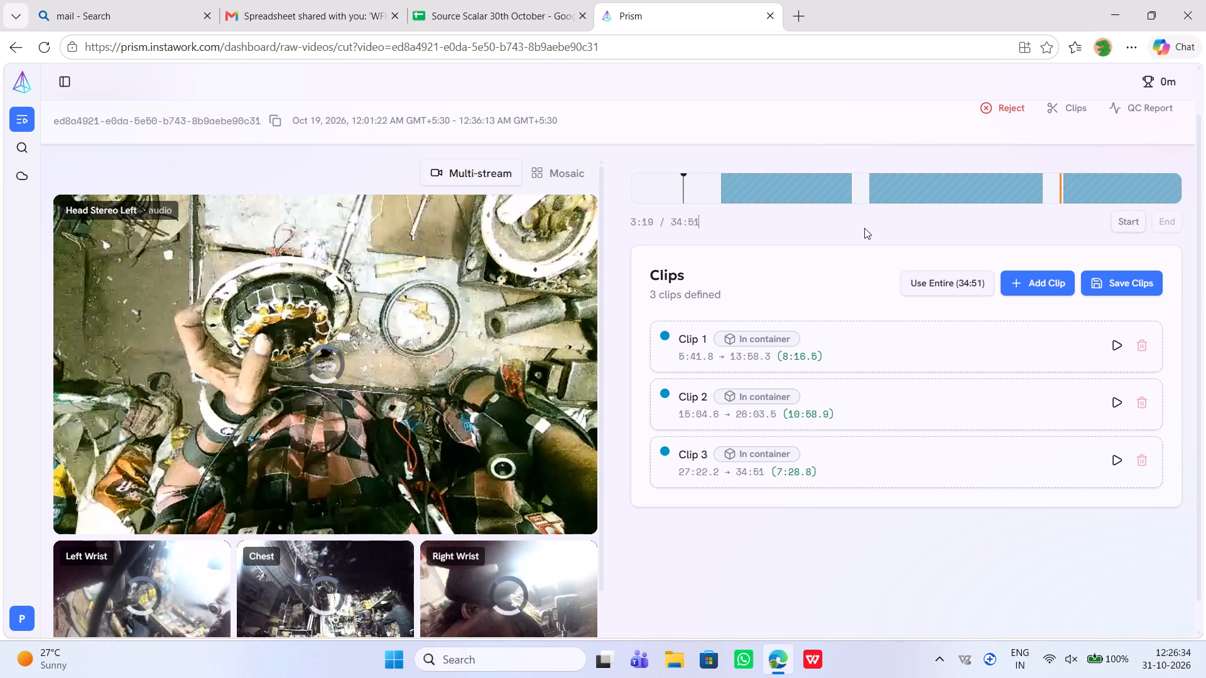
{"action": "scroll", "coordinate": [896, 116], "scroll_direction": "down", "scroll_amount": 1}
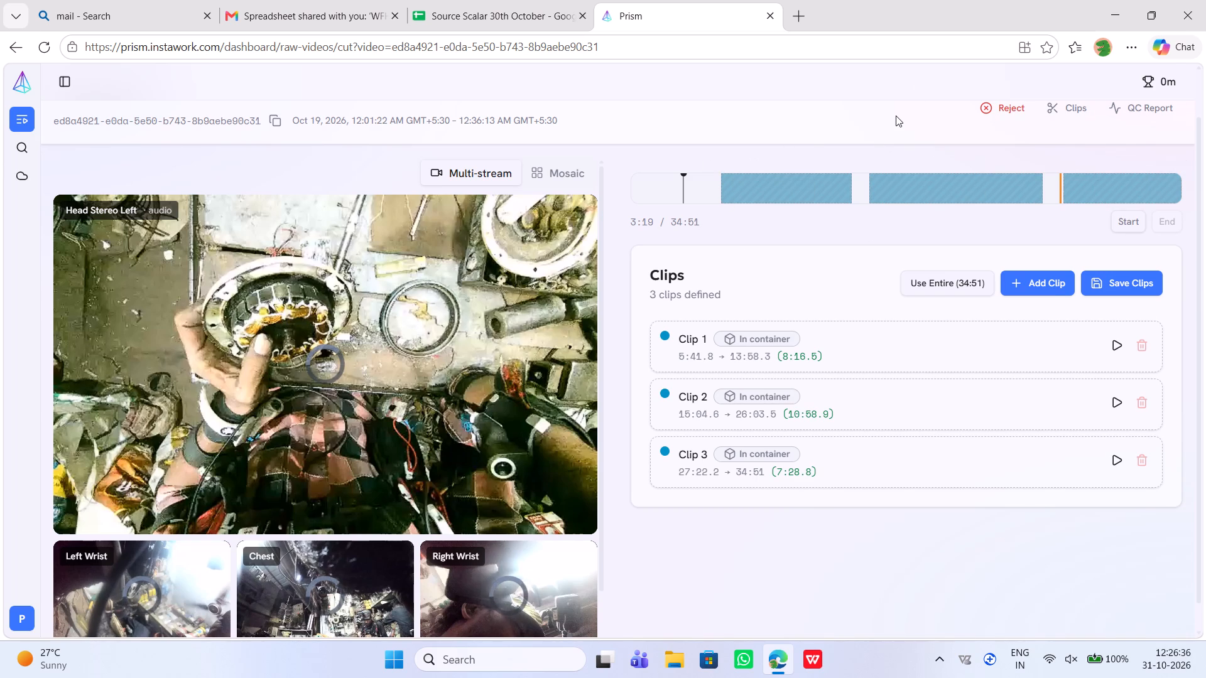
{"action": "scroll", "coordinate": [896, 116], "scroll_direction": "down", "scroll_amount": 1}
{"action": "left_click", "coordinate": [881, 498]}
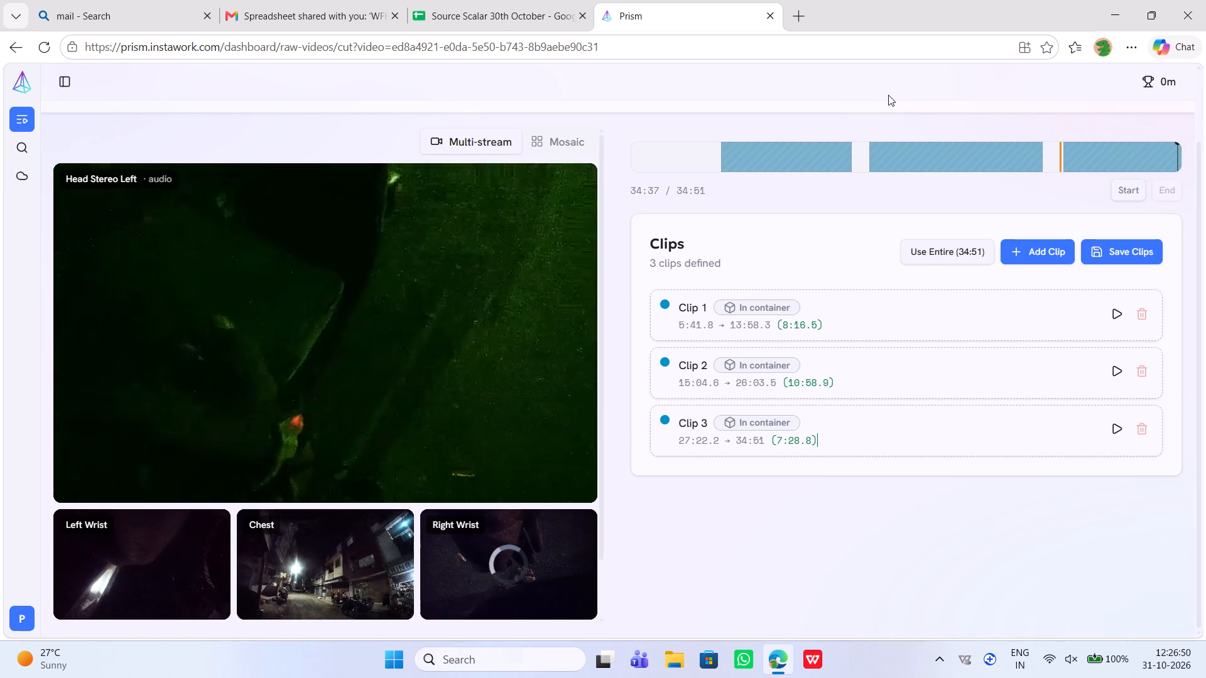
{"action": "scroll", "coordinate": [891, 95], "scroll_direction": "down", "scroll_amount": 1}
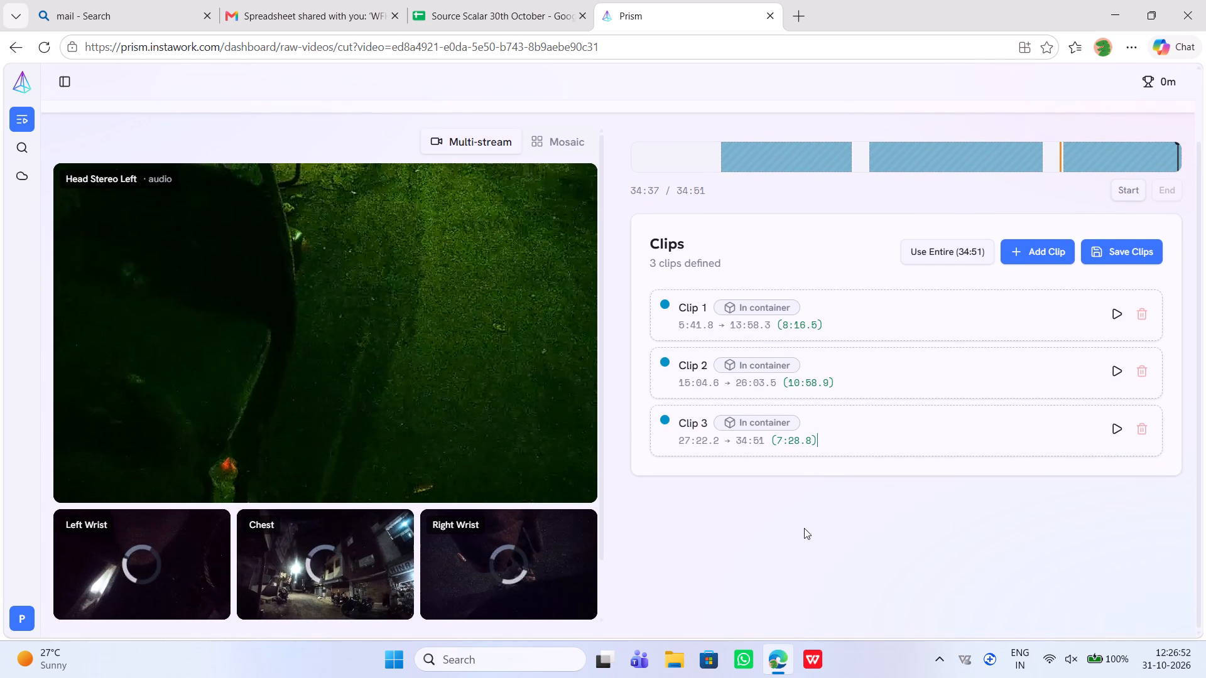
{"action": "left_click", "coordinate": [804, 546]}
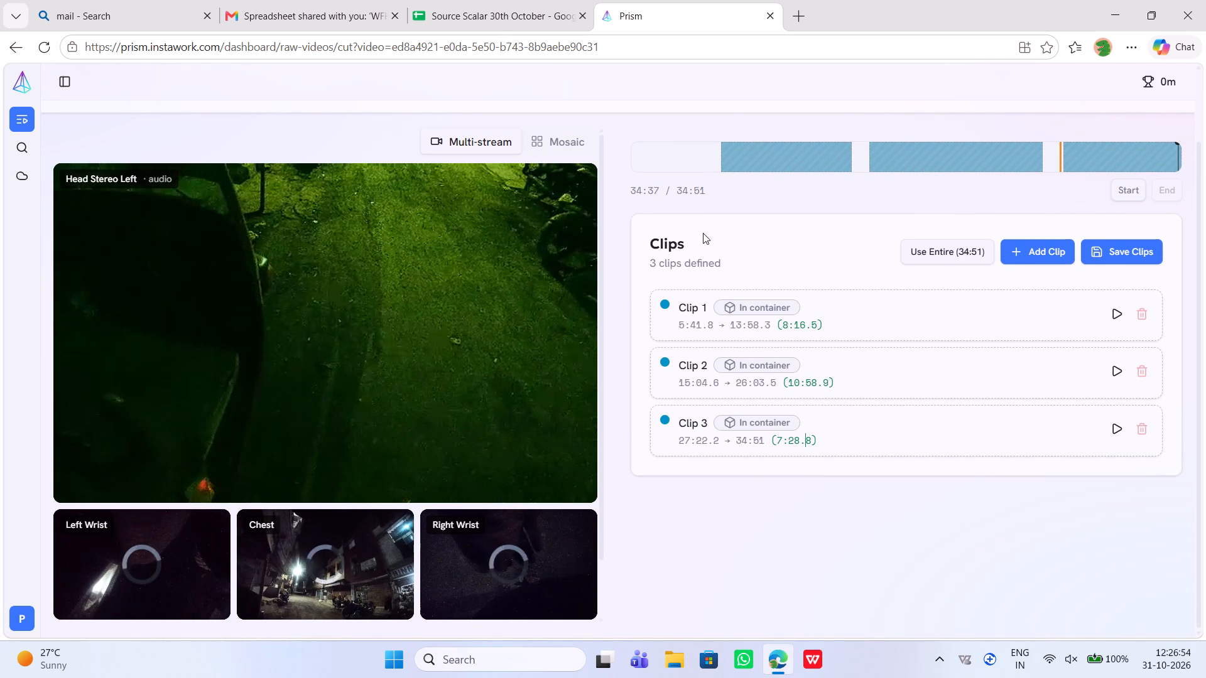
{"action": "scroll", "coordinate": [725, 114], "scroll_direction": "down", "scroll_amount": 1}
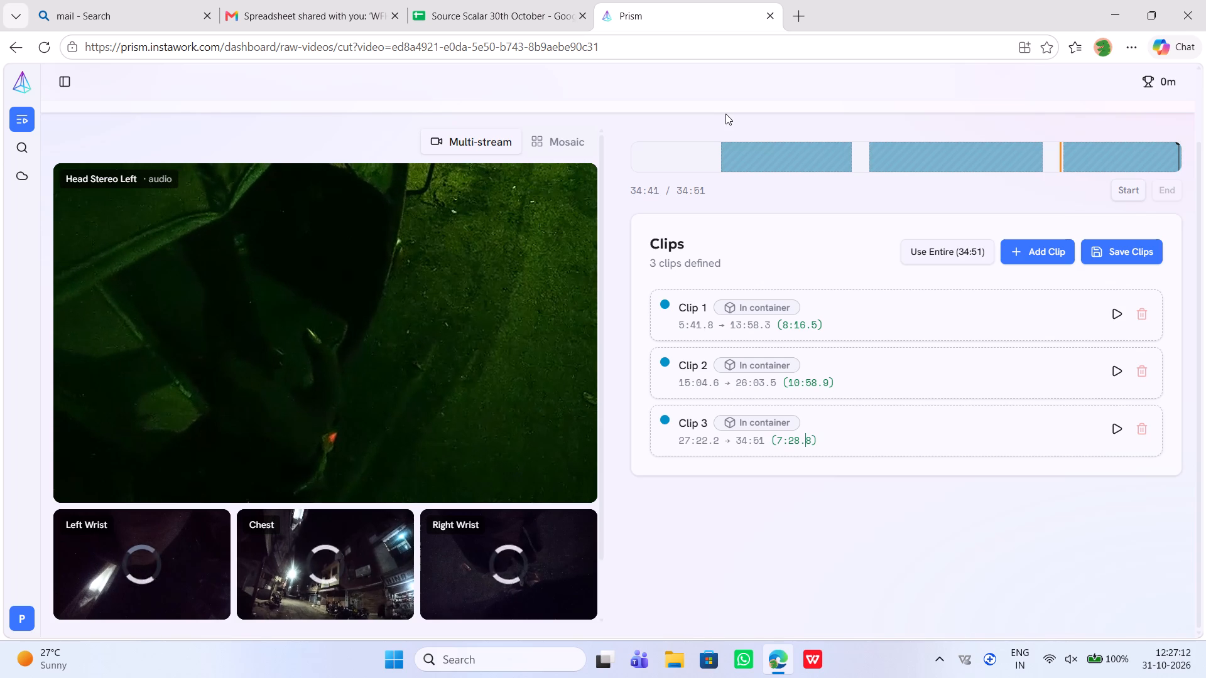
{"action": "left_click", "coordinate": [656, 98]}
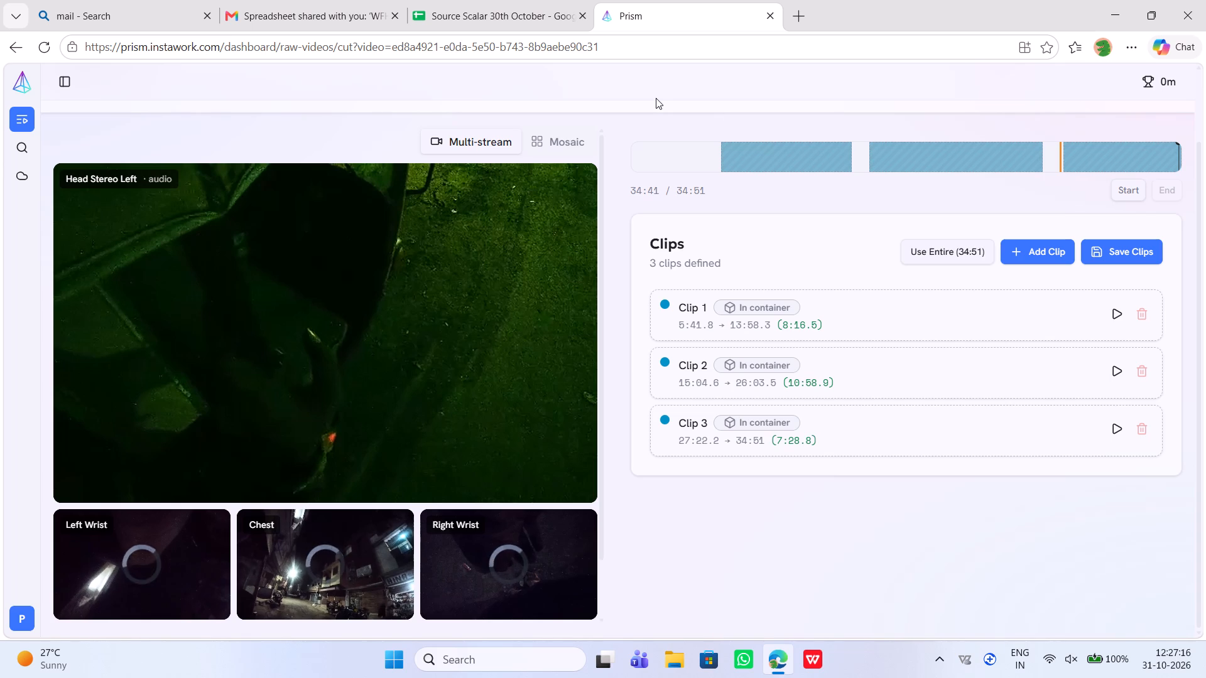
Return to the Industrial sheet and mark row 4095 as Reject in column AB.
{"action": "left_click", "coordinate": [524, 14]}
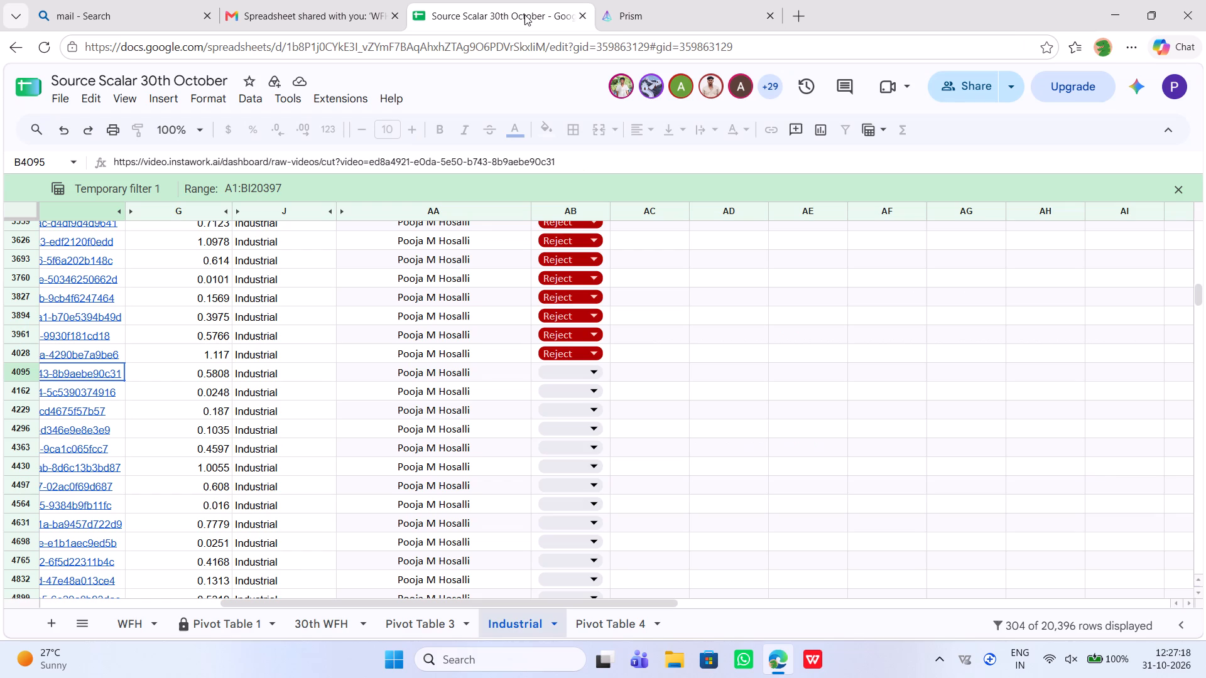
{"action": "left_click", "coordinate": [592, 369]}
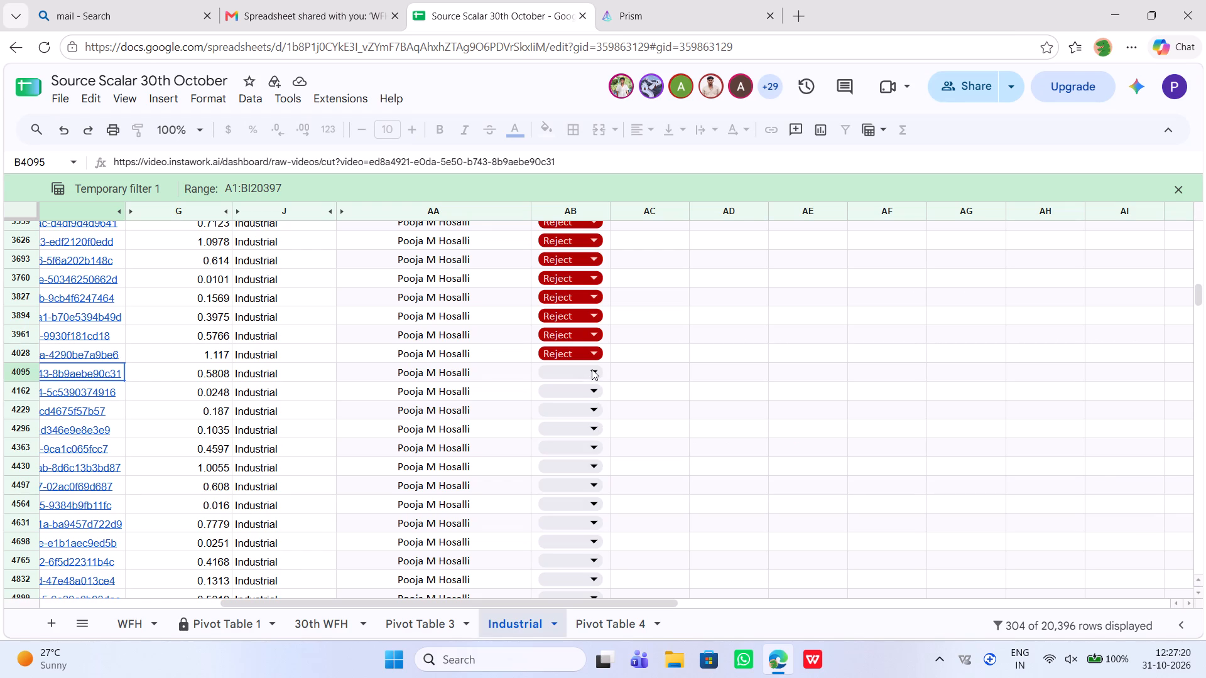
{"action": "left_click", "coordinate": [598, 373]}
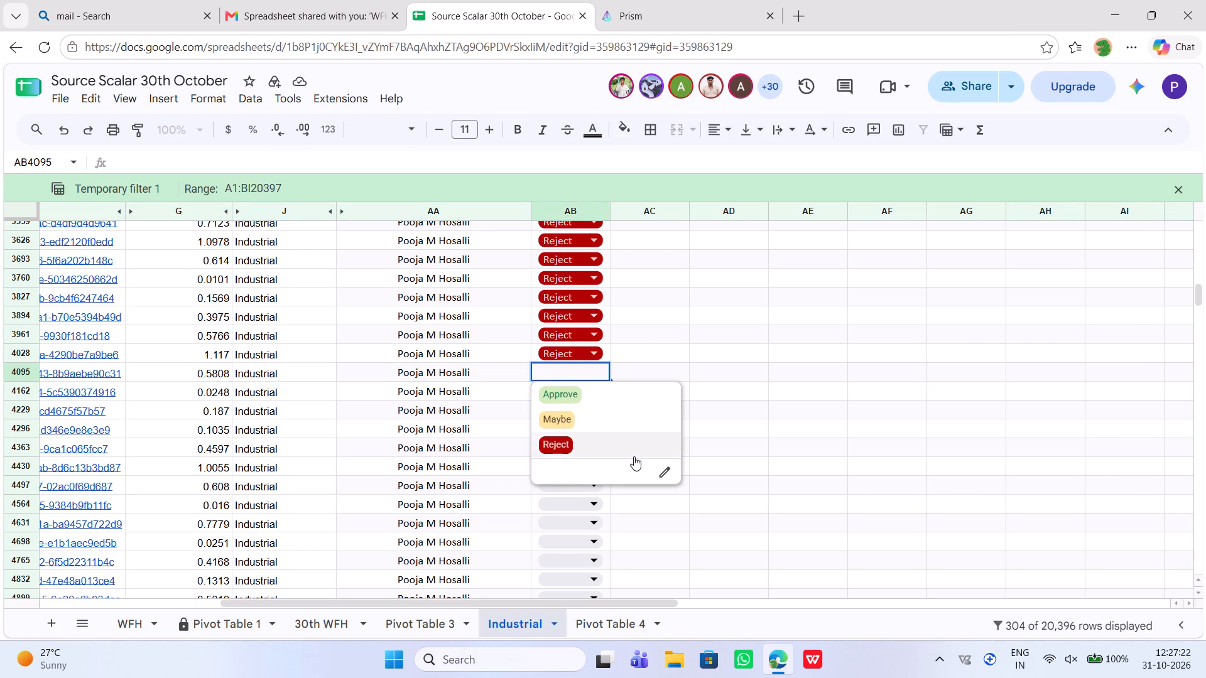
{"action": "left_click_drag", "start_coordinate": [634, 457], "coordinate": [635, 449]}
{"action": "left_click", "coordinate": [635, 449]}
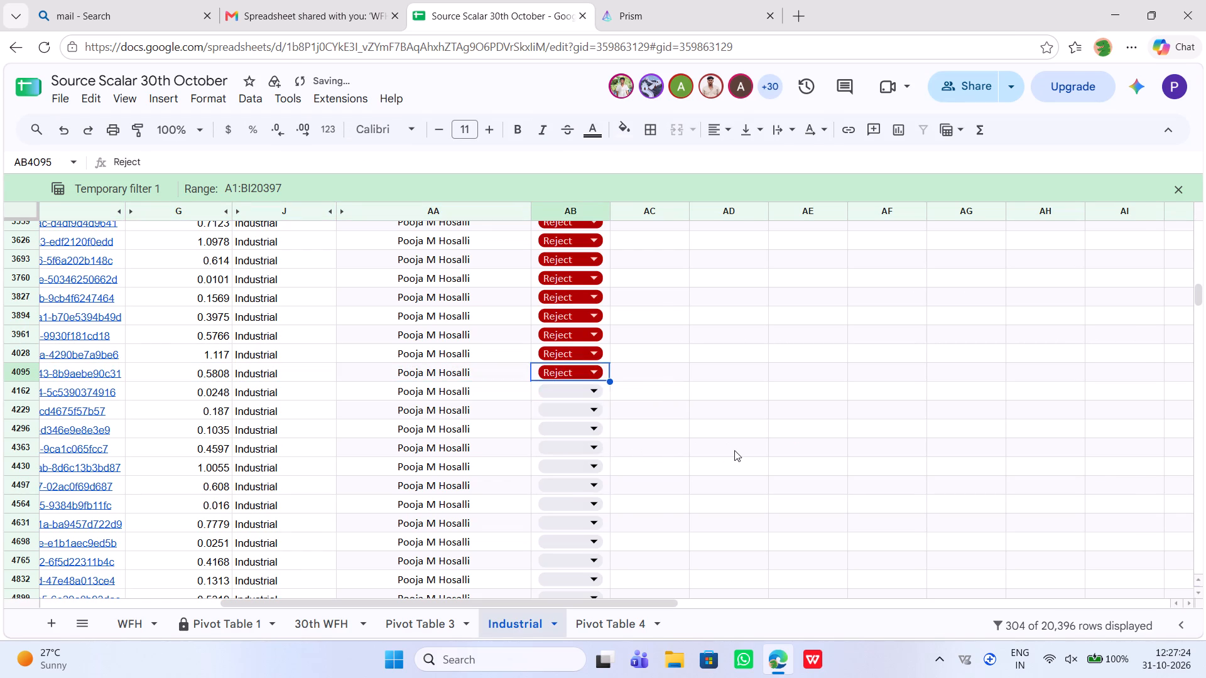
Complete row 4095's rejection with reason exposure issue in column AY, NO in column BA and comment "dark screen" in column BB.
{"action": "scroll", "coordinate": [734, 450], "scroll_direction": "left", "scroll_amount": 6}
{"action": "left_click", "coordinate": [739, 377]}
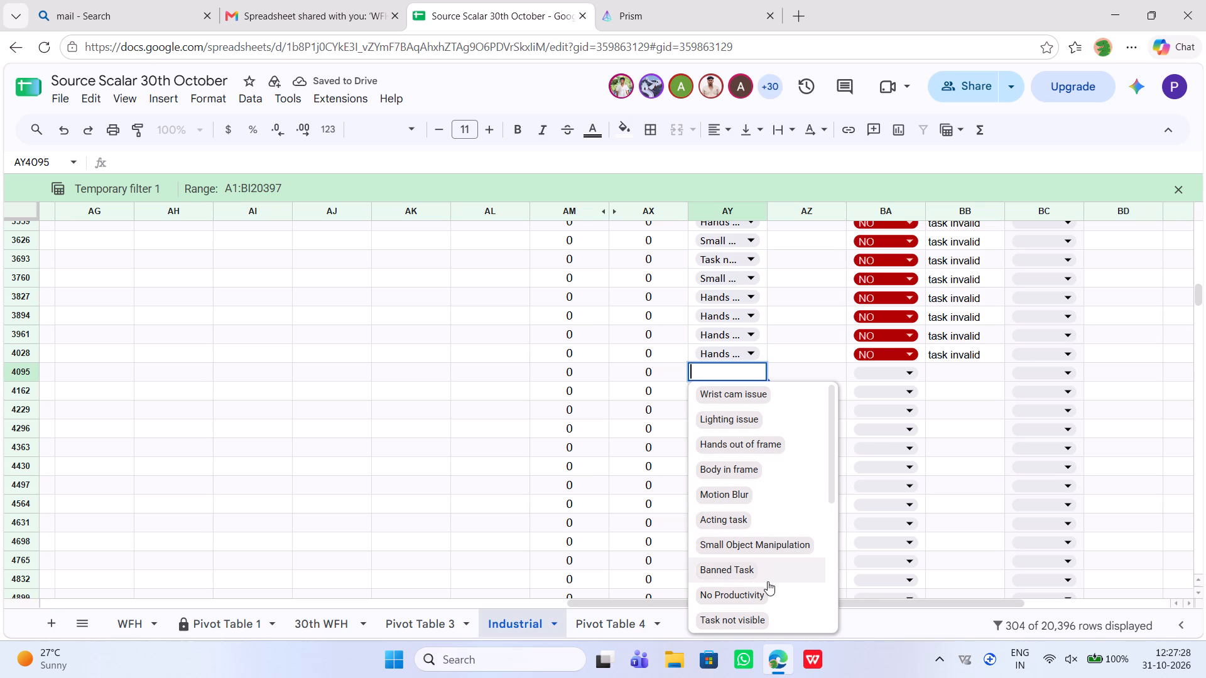
{"action": "scroll", "coordinate": [768, 581], "scroll_direction": "down", "scroll_amount": 3}
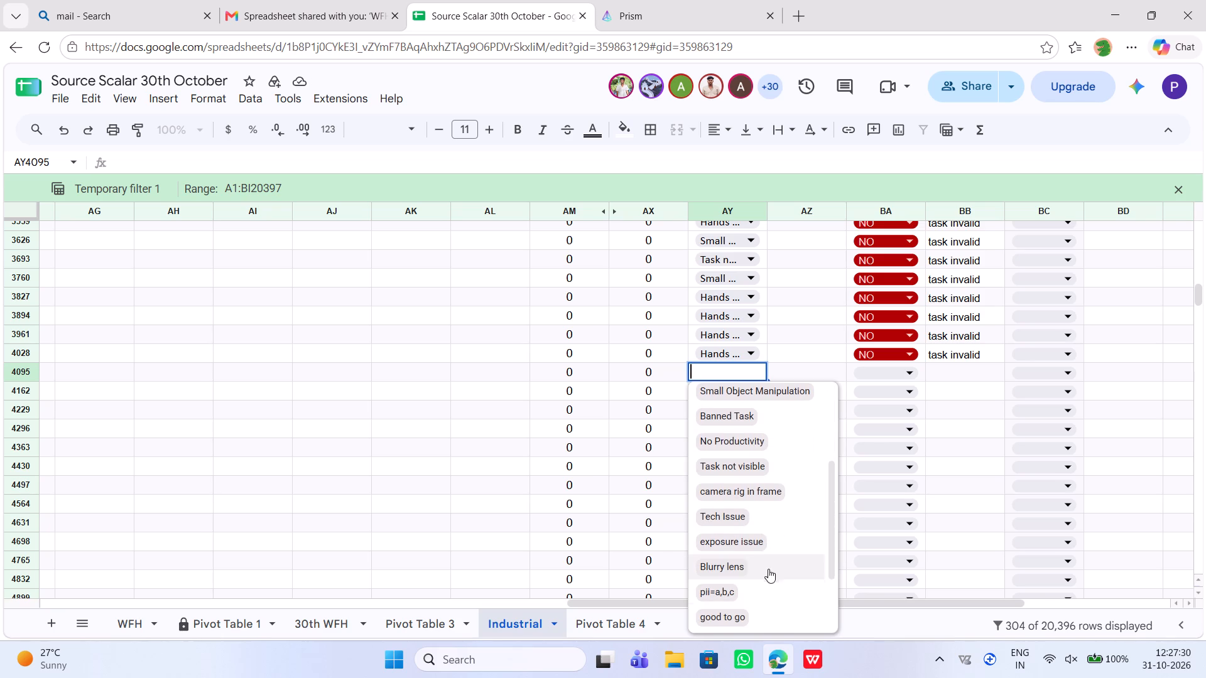
{"action": "left_click", "coordinate": [771, 532]}
{"action": "left_click_drag", "start_coordinate": [891, 374], "coordinate": [900, 419]}
{"action": "left_click", "coordinate": [900, 419]}
{"action": "left_click", "coordinate": [959, 374]}
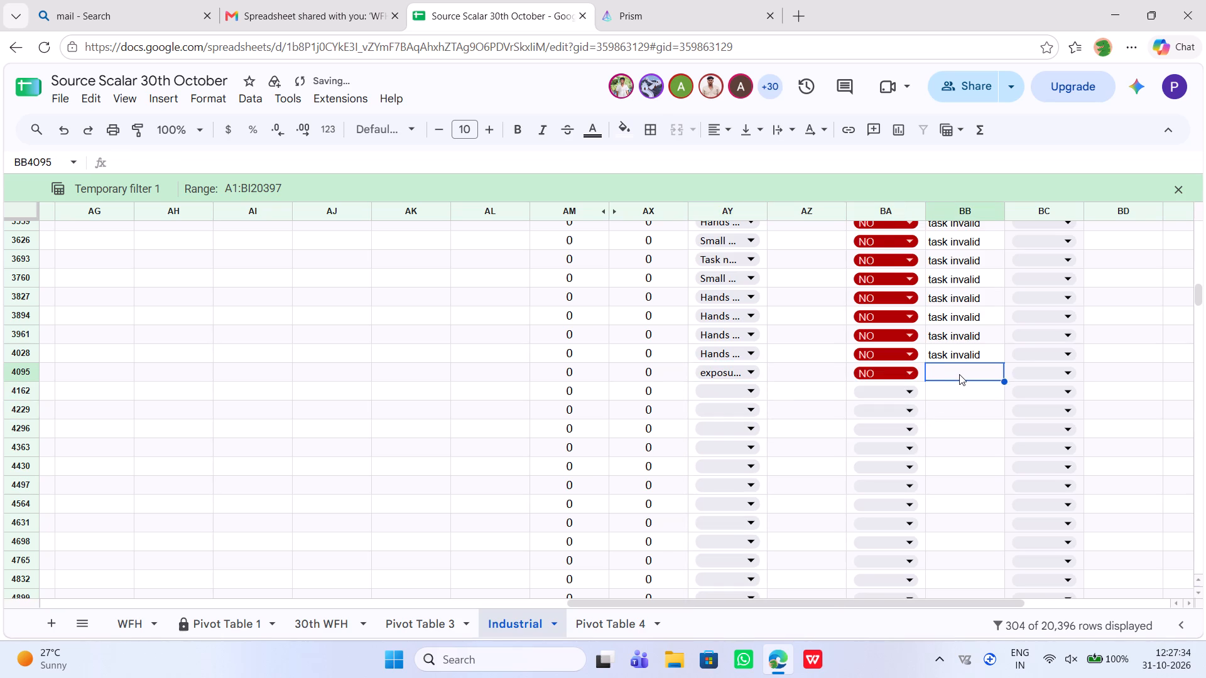
{"action": "type", "text": "dark sc"}
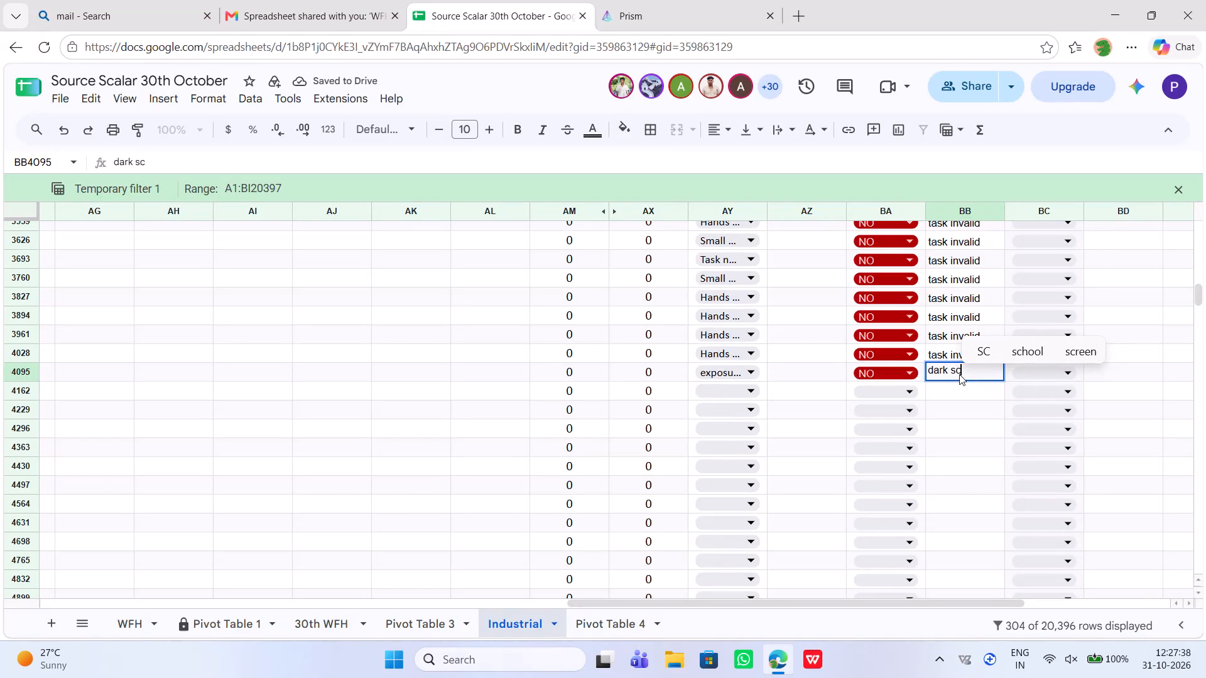
{"action": "type", "text": "re"}
{"action": "type", "text": "en"}
{"action": "left_click", "coordinate": [492, 411]}
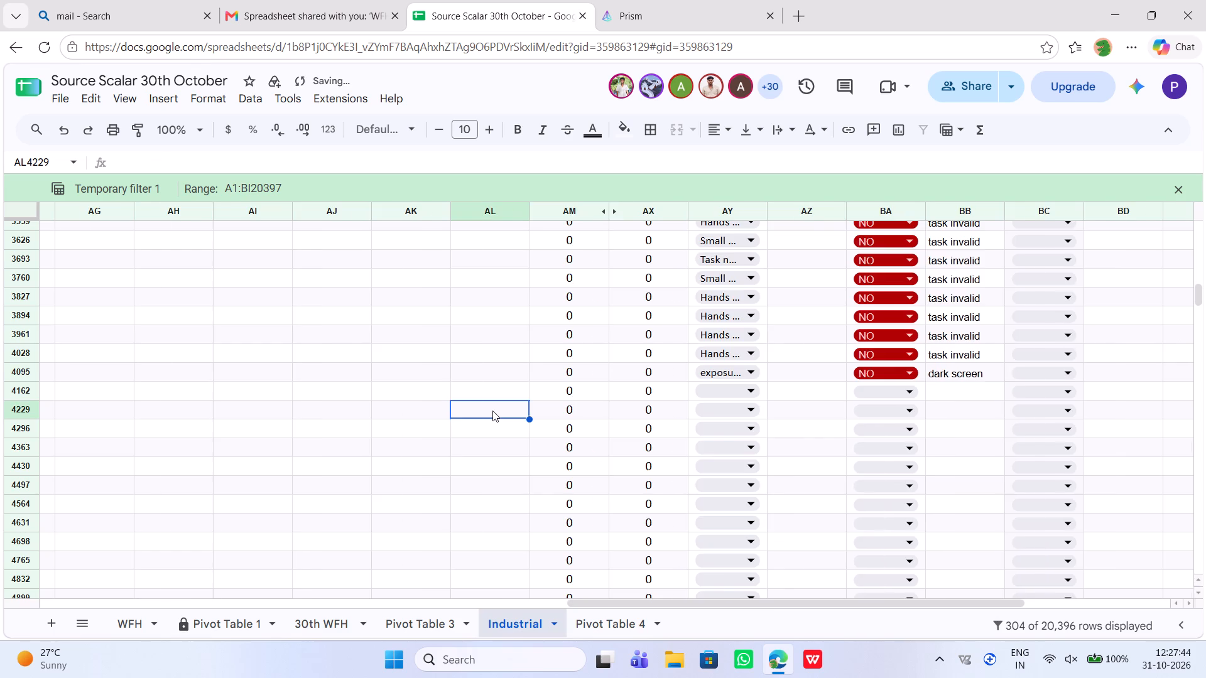
Close row 4095's video page in Prism.
{"action": "scroll", "coordinate": [492, 411], "scroll_direction": "right", "scroll_amount": 8}
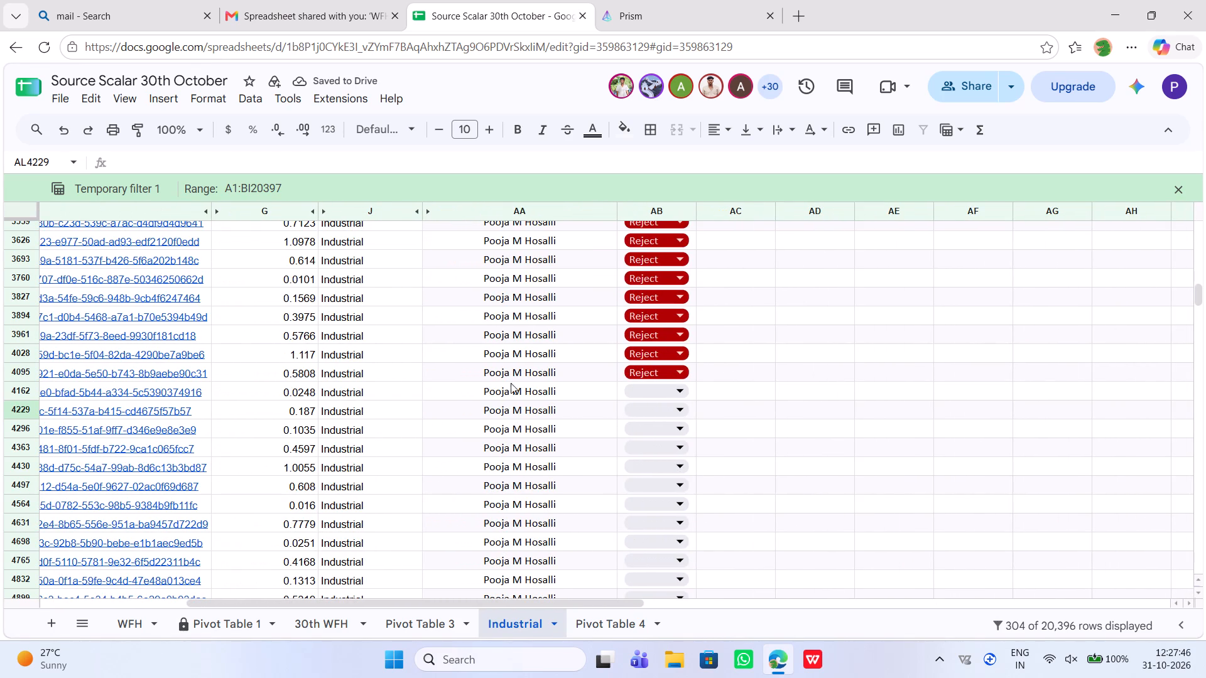
{"action": "left_click", "coordinate": [700, 14]}
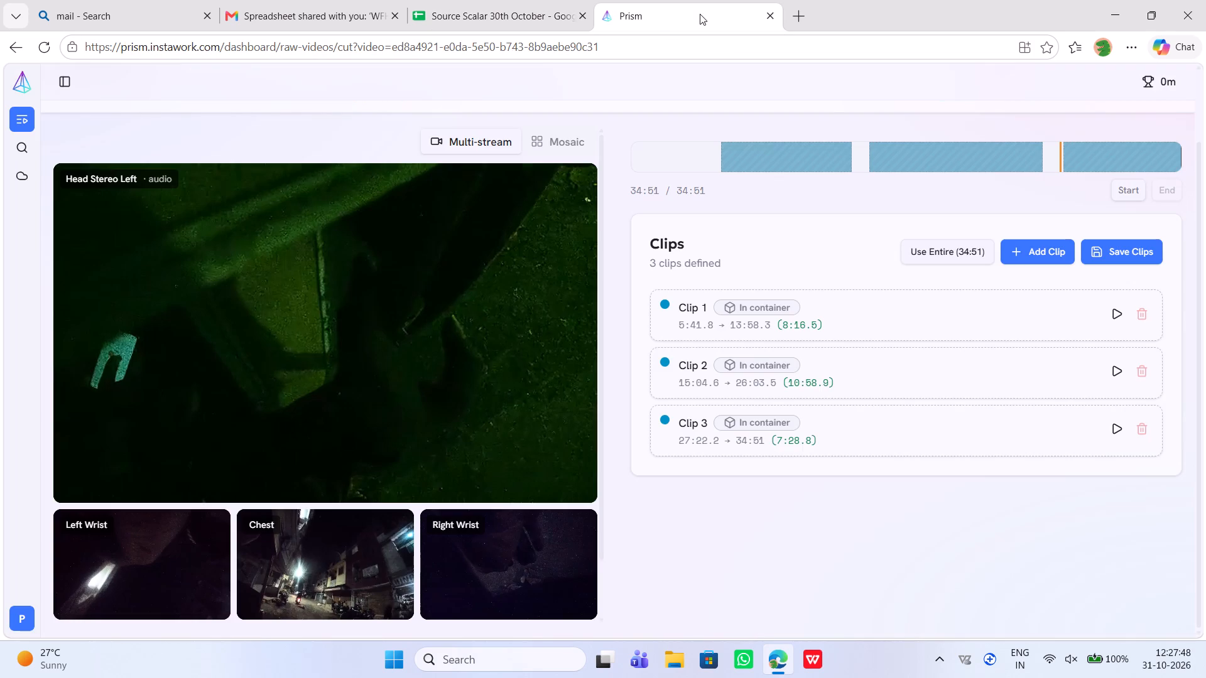
{"action": "left_click", "coordinate": [772, 19]}
Check the reviewer figures on the Pivot Table 4 sheet and return to the Industrial sheet.
{"action": "left_click", "coordinate": [604, 615]}
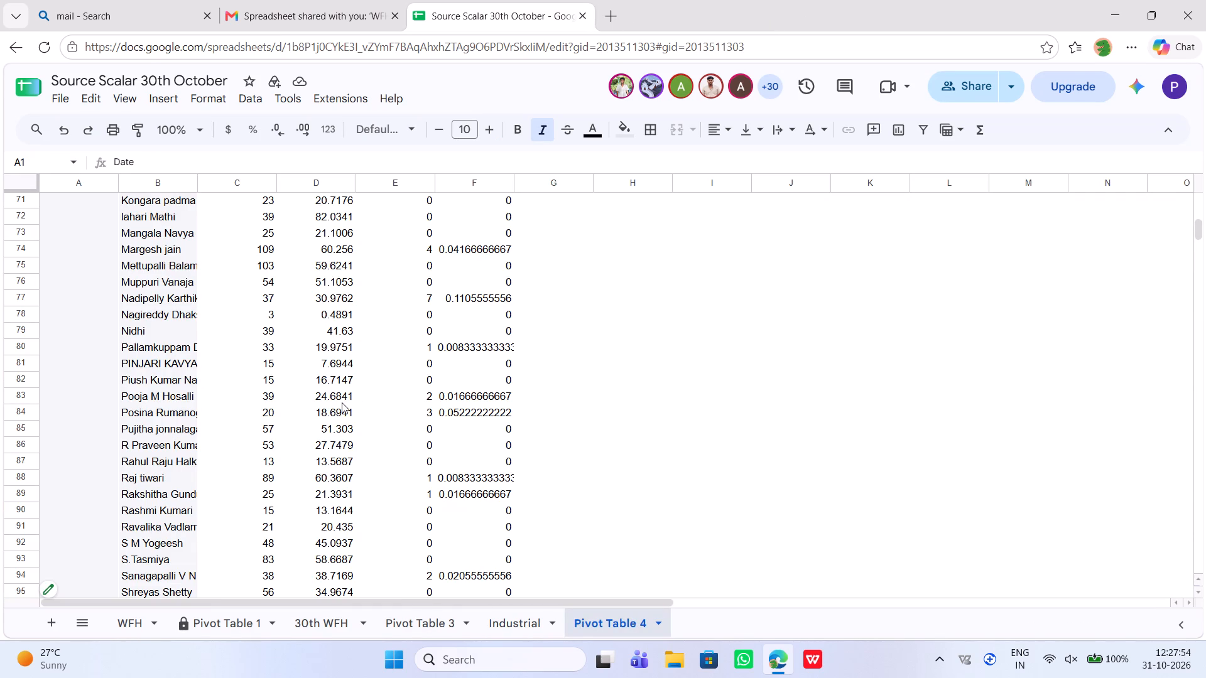
{"action": "left_click", "coordinate": [526, 628]}
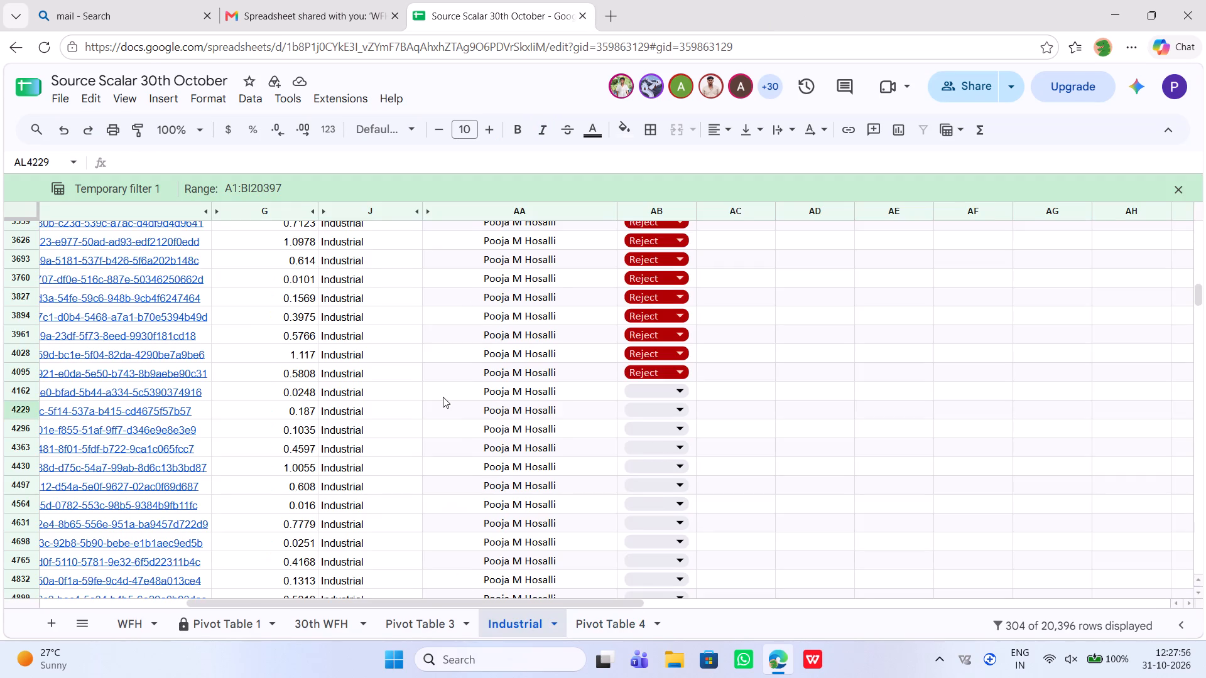
Open row 4162's video in Prism from its link in the Industrial sheet.
{"action": "scroll", "coordinate": [443, 397], "scroll_direction": "down", "scroll_amount": 1}
{"action": "left_click", "coordinate": [149, 263]}
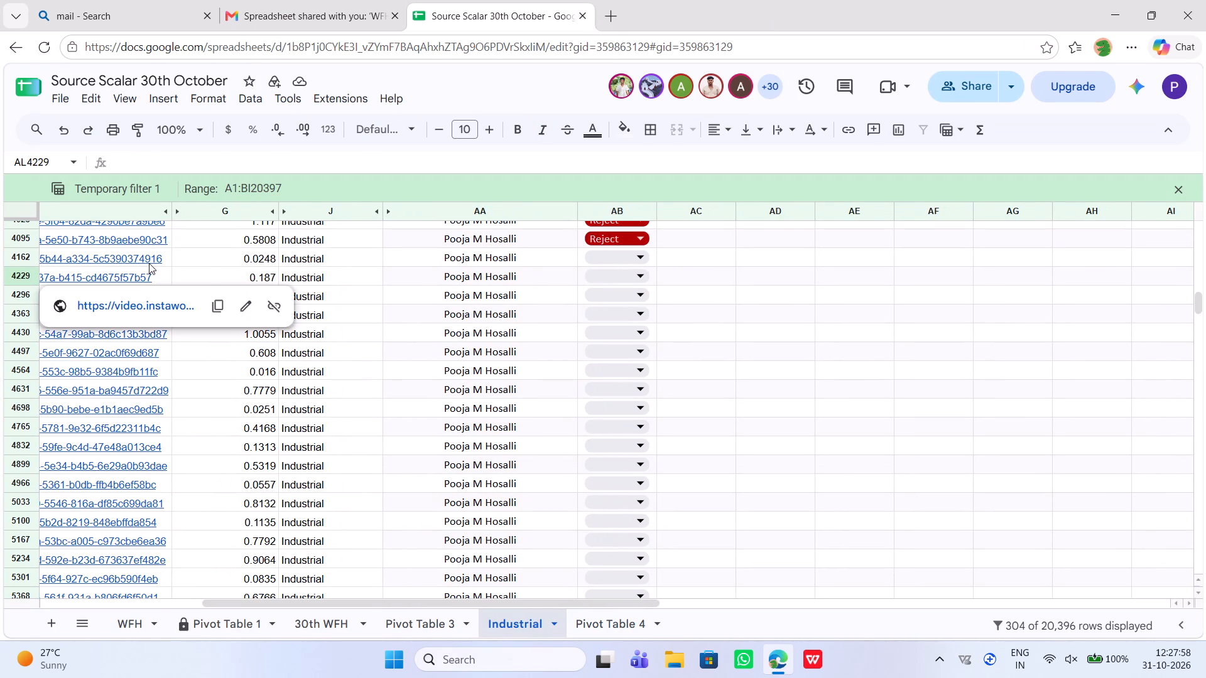
{"action": "left_click", "coordinate": [156, 289]}
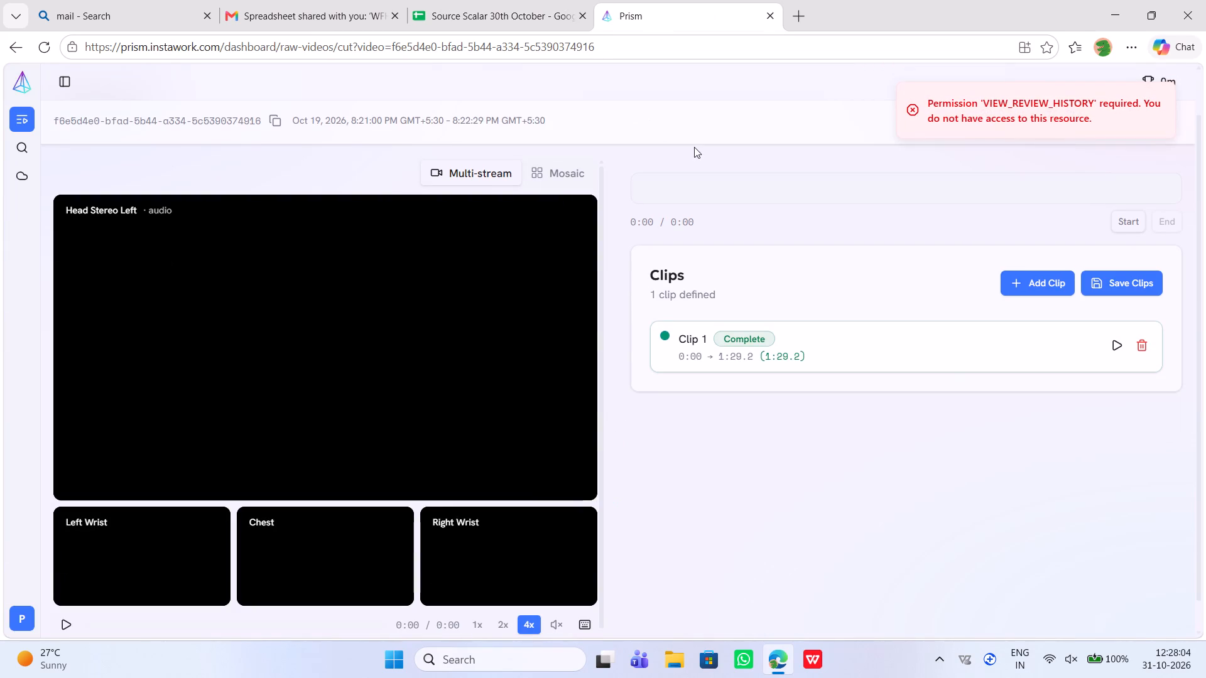
Examine row 4162's video in all camera views, jumping to about 0:44 and watching through to its end at 1:29.
{"action": "scroll", "coordinate": [695, 148], "scroll_direction": "down", "scroll_amount": 2}
{"action": "left_click", "coordinate": [742, 186]}
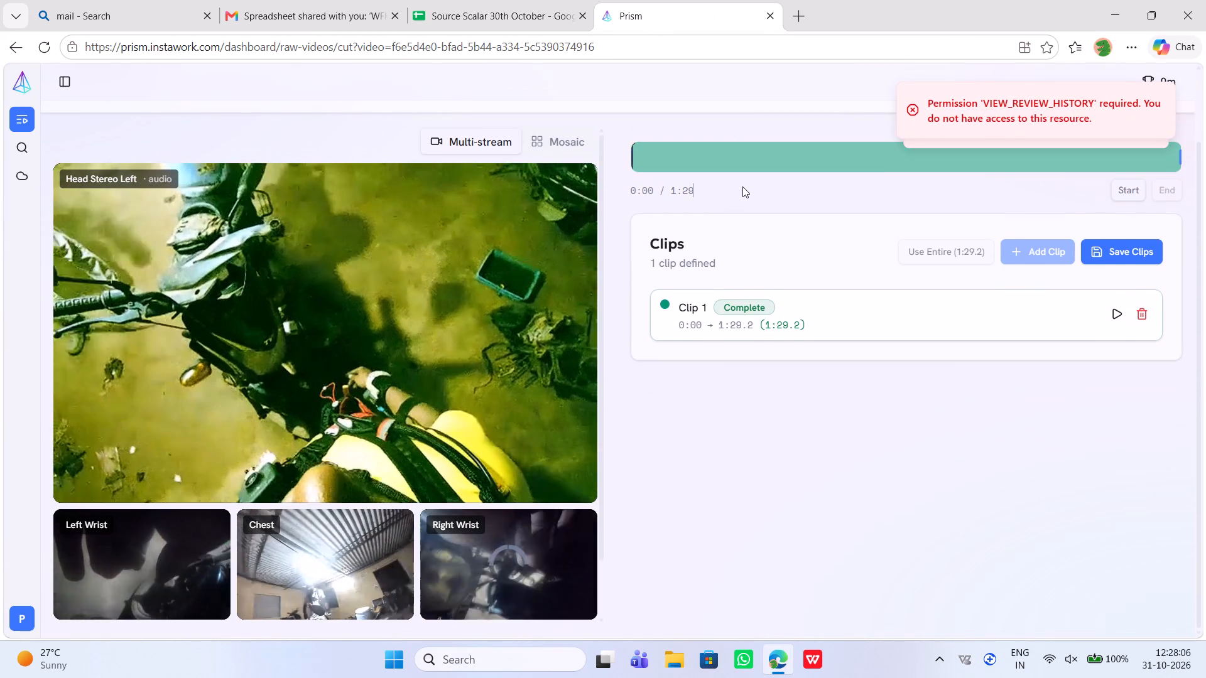
{"action": "left_click", "coordinate": [896, 165]}
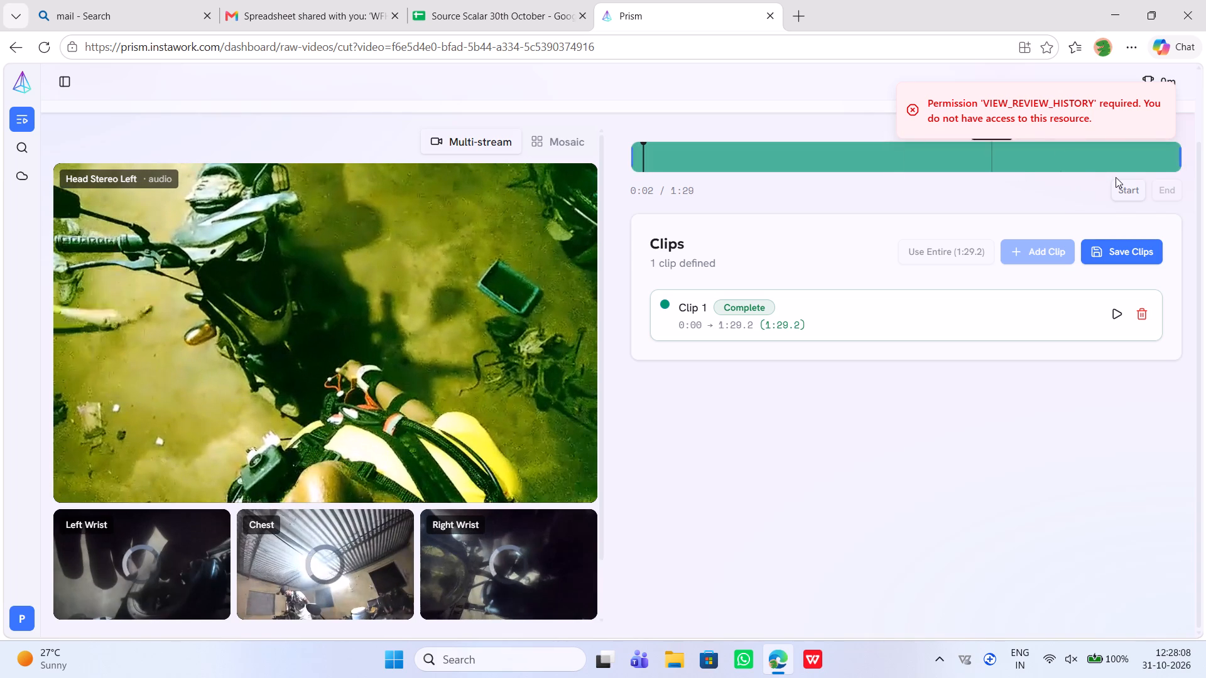
{"action": "left_click", "coordinate": [1068, 191]}
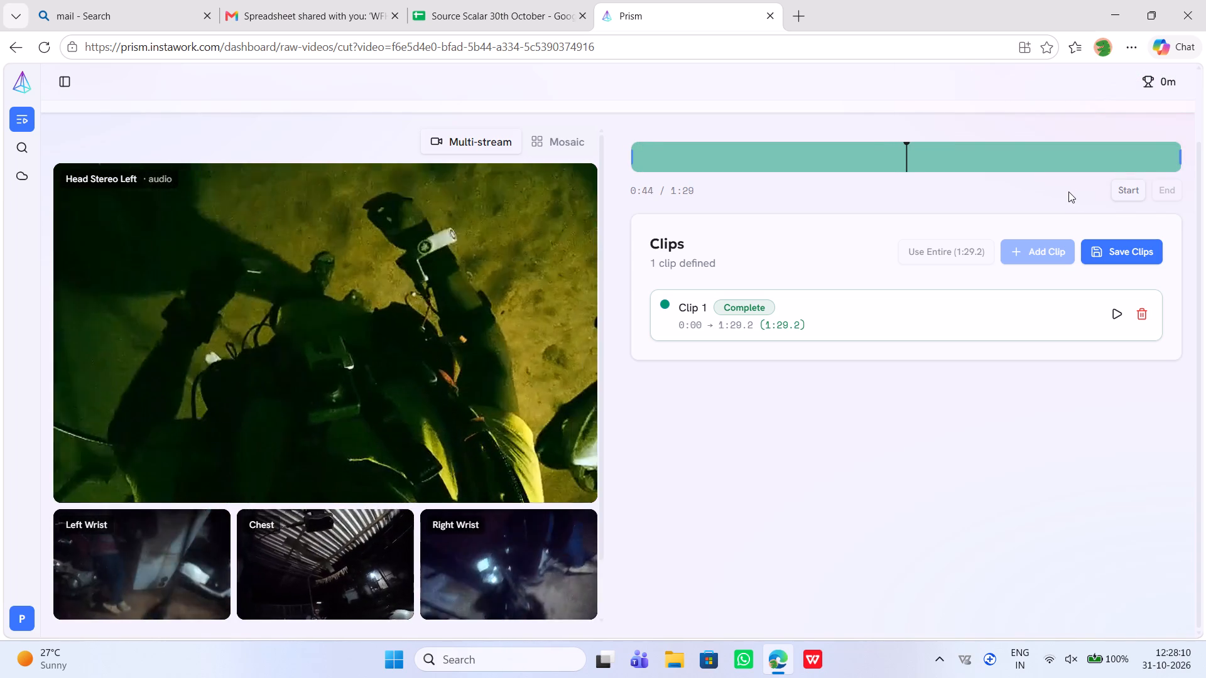
{"action": "left_click", "coordinate": [1175, 164]}
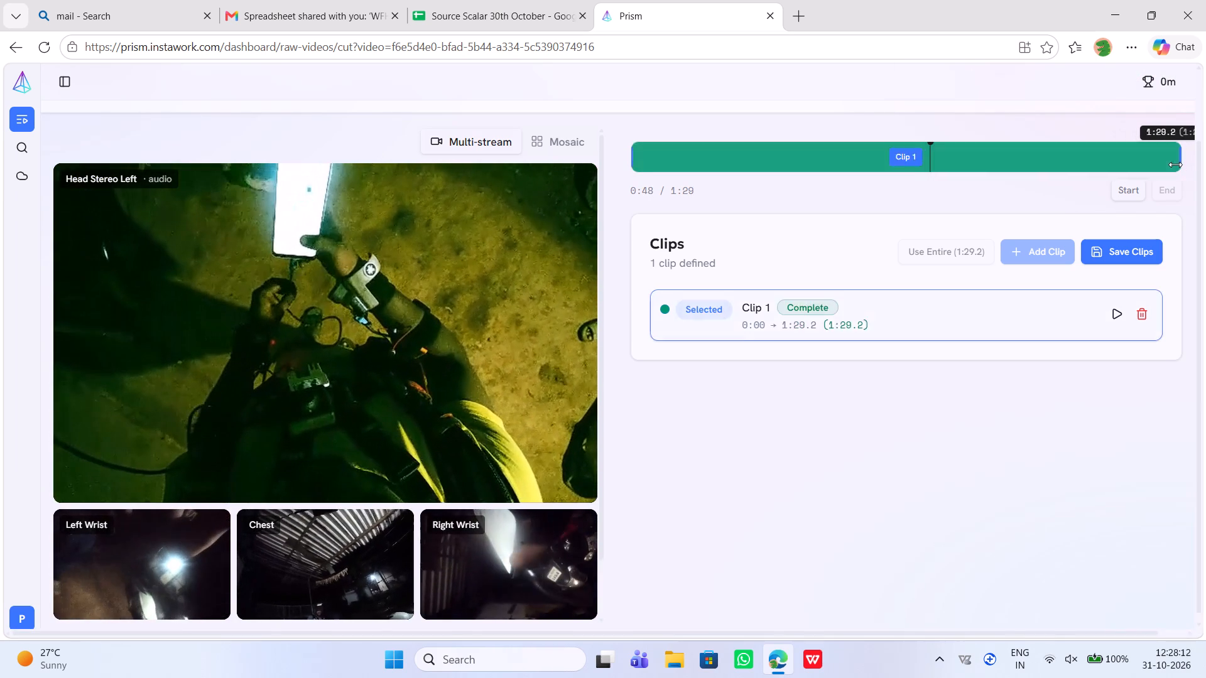
{"action": "left_click", "coordinate": [1048, 190]}
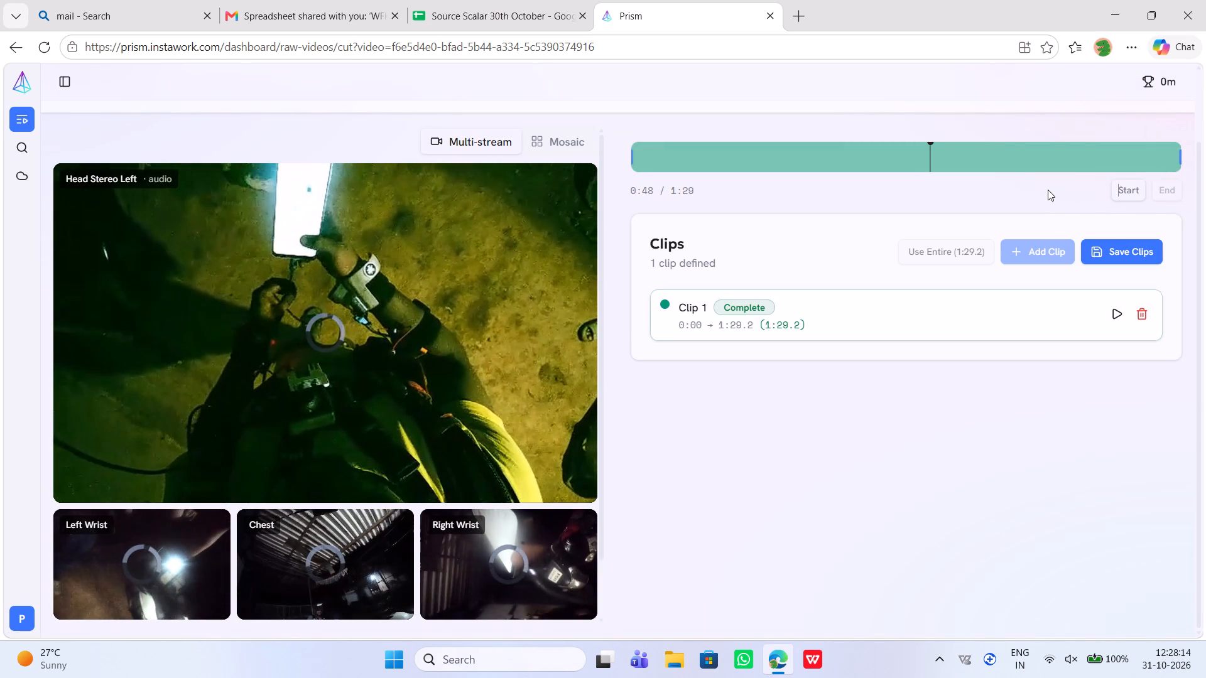
{"action": "scroll", "coordinate": [976, 119], "scroll_direction": "down", "scroll_amount": 1}
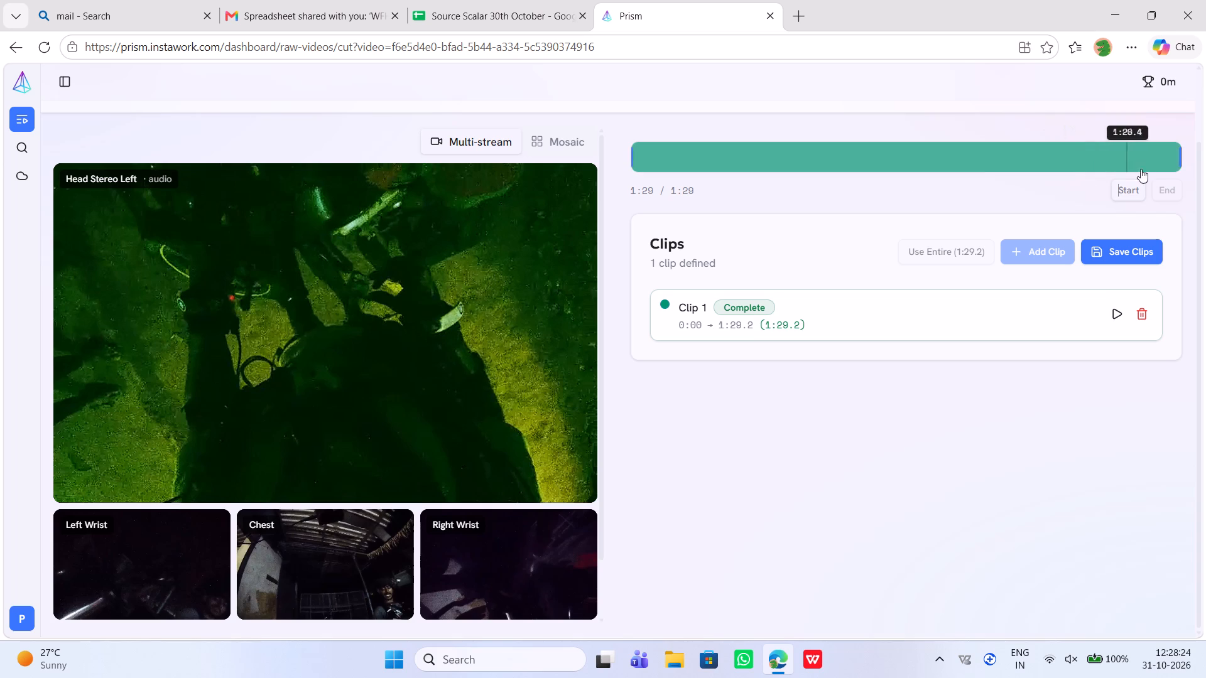
{"action": "scroll", "coordinate": [920, 114], "scroll_direction": "down", "scroll_amount": 1}
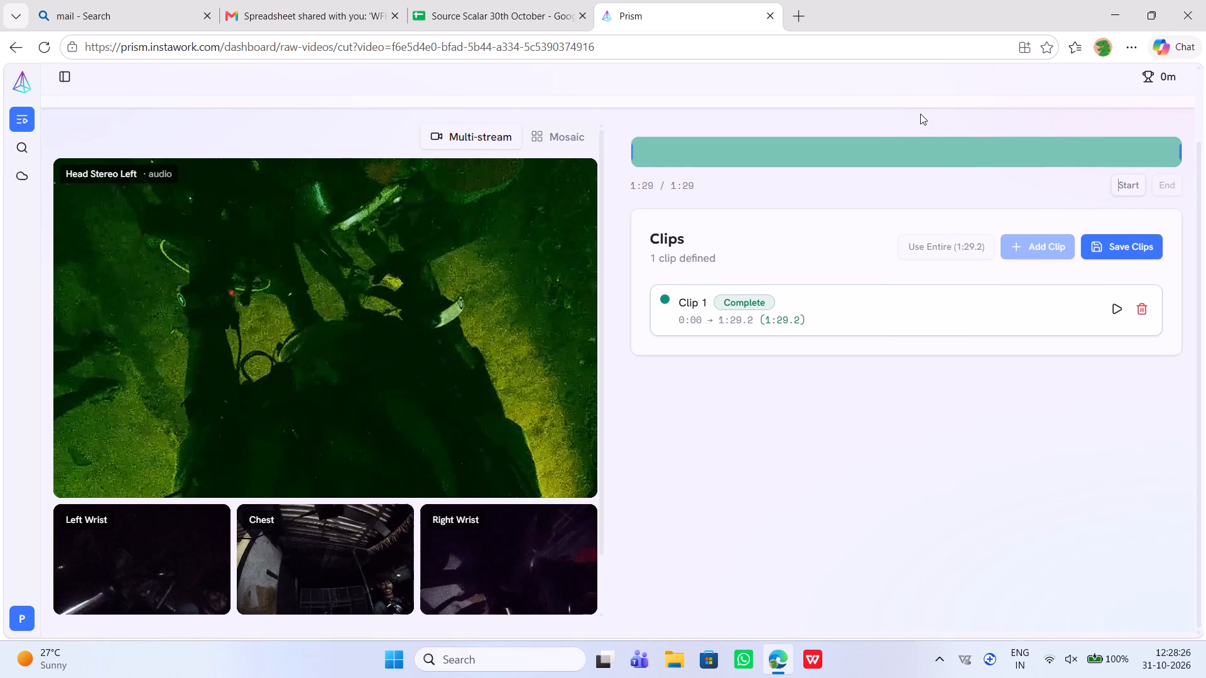
{"action": "left_click", "coordinate": [925, 445]}
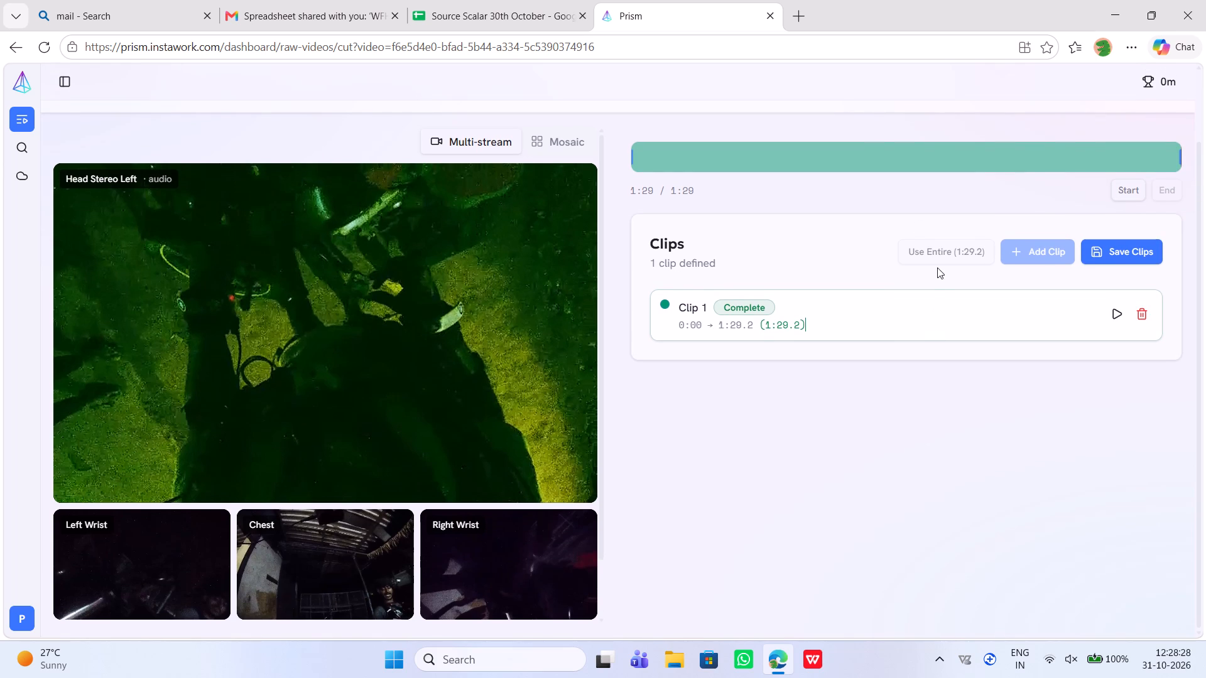
{"action": "scroll", "coordinate": [897, 123], "scroll_direction": "down", "scroll_amount": 1}
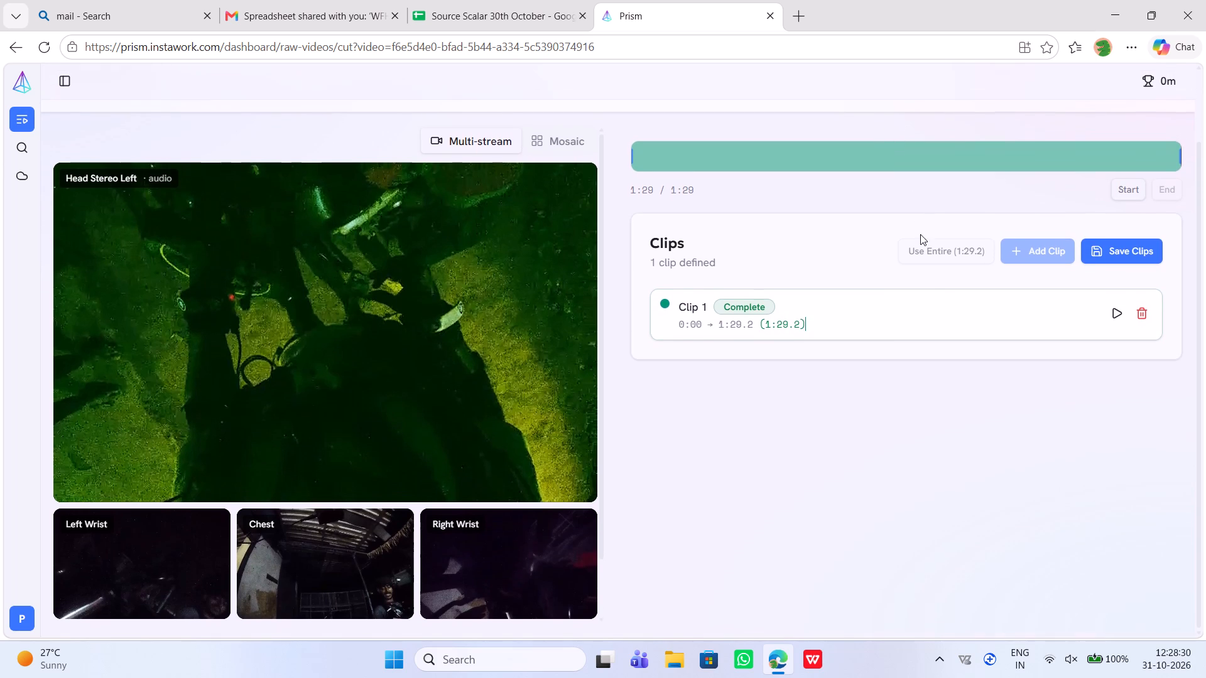
{"action": "left_click", "coordinate": [959, 469]}
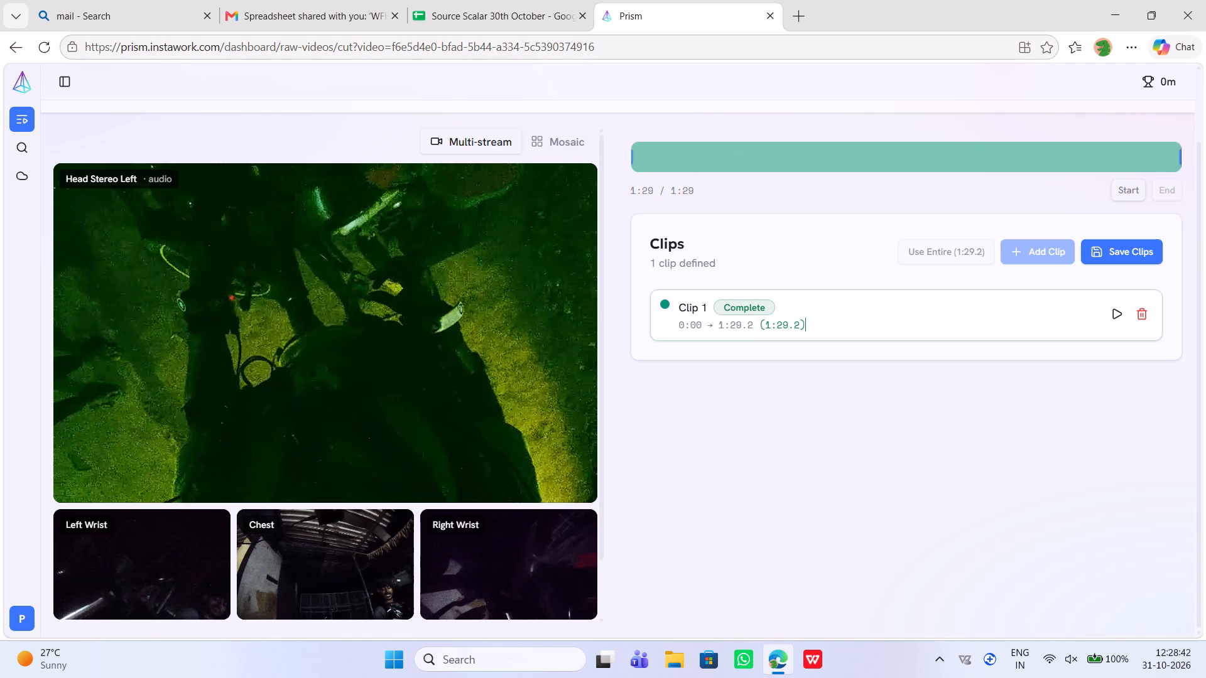
Mark row 4162 as Reject in the Industrial sheet with reason exposure issue, NO in column BA and comment "dark screen".
{"action": "left_click", "coordinate": [497, 9]}
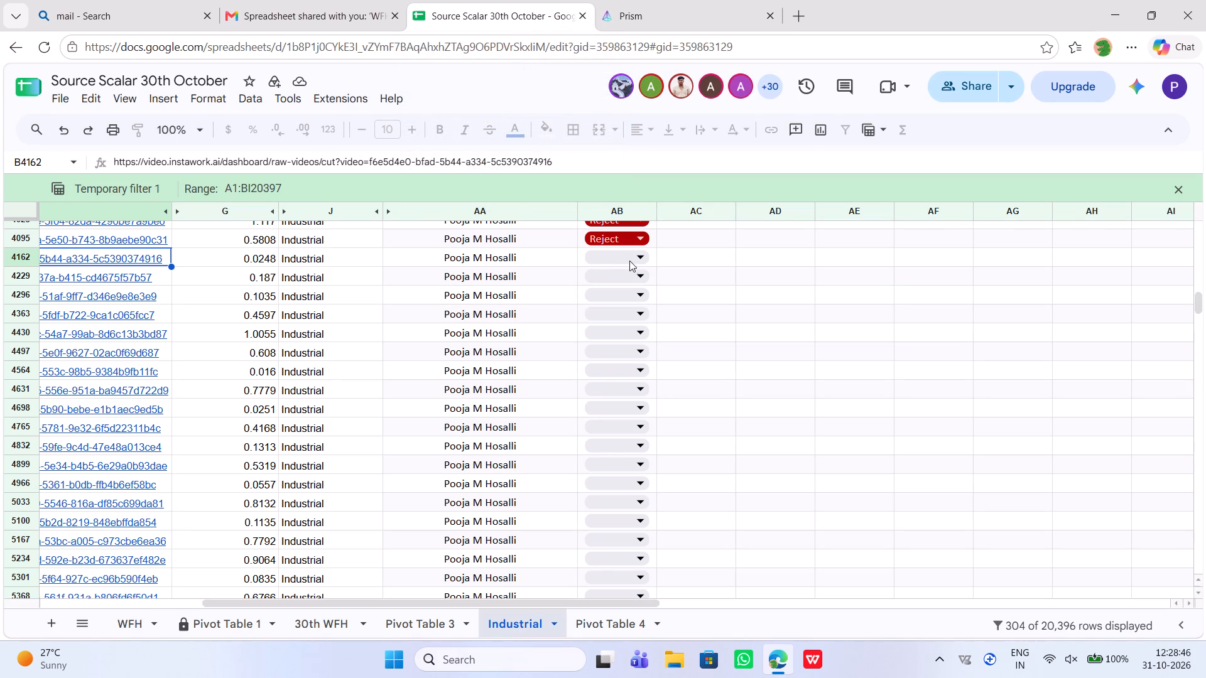
{"action": "left_click", "coordinate": [631, 261]}
{"action": "left_click", "coordinate": [638, 330]}
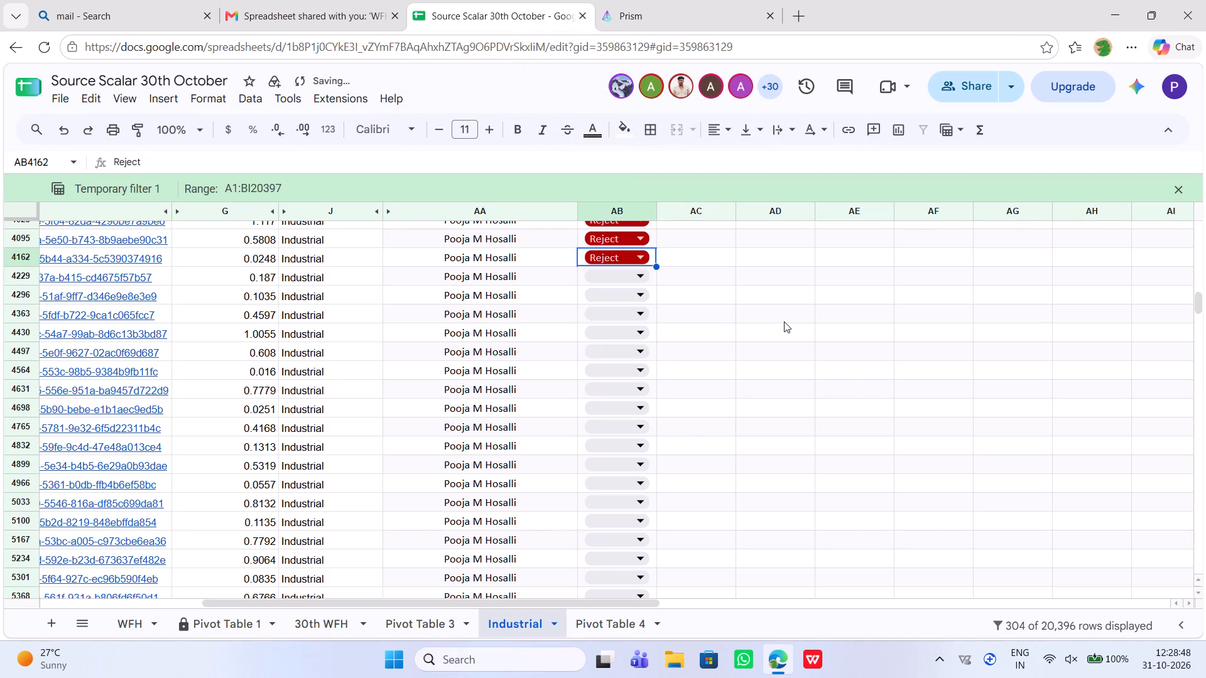
{"action": "scroll", "coordinate": [784, 321], "scroll_direction": "left", "scroll_amount": 8}
{"action": "left_click", "coordinate": [766, 254]}
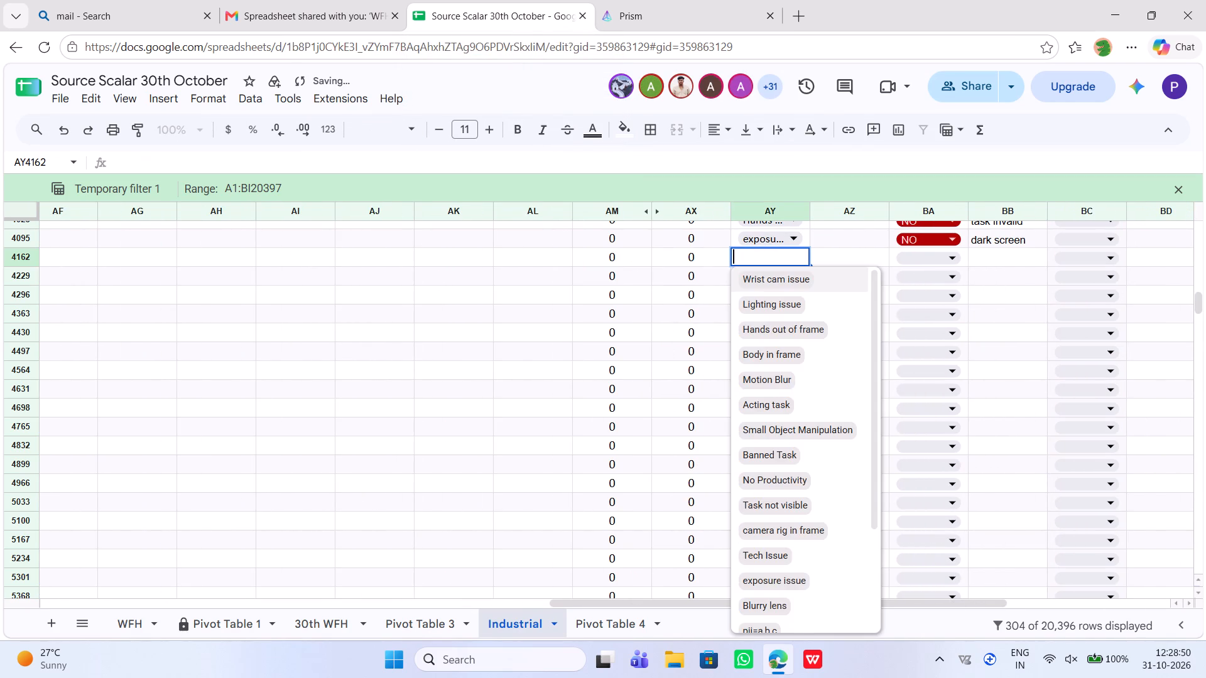
{"action": "left_click", "coordinate": [807, 575]}
{"action": "left_click", "coordinate": [932, 258]}
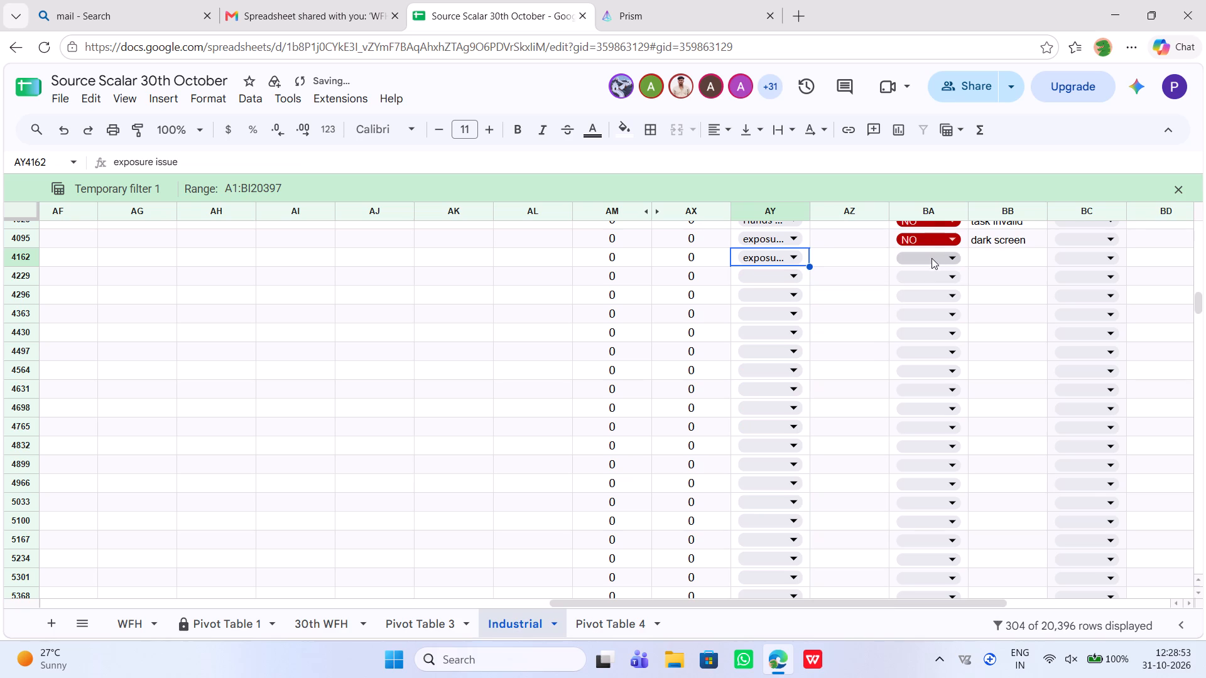
{"action": "left_click", "coordinate": [940, 301]}
{"action": "left_click", "coordinate": [1008, 257]}
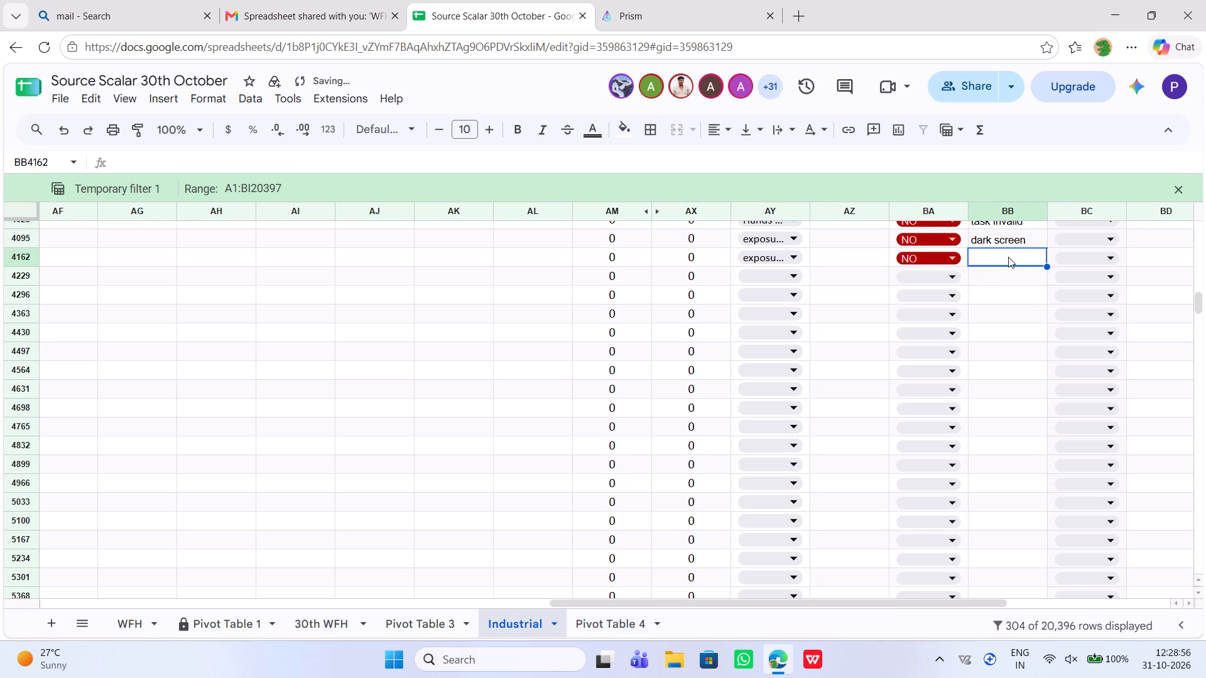
{"action": "type", "text": "dark screen"}
{"action": "left_click", "coordinate": [634, 334]}
Close row 4162's video page in Prism and return to the Industrial sheet's video links.
{"action": "scroll", "coordinate": [634, 334], "scroll_direction": "right", "scroll_amount": 6}
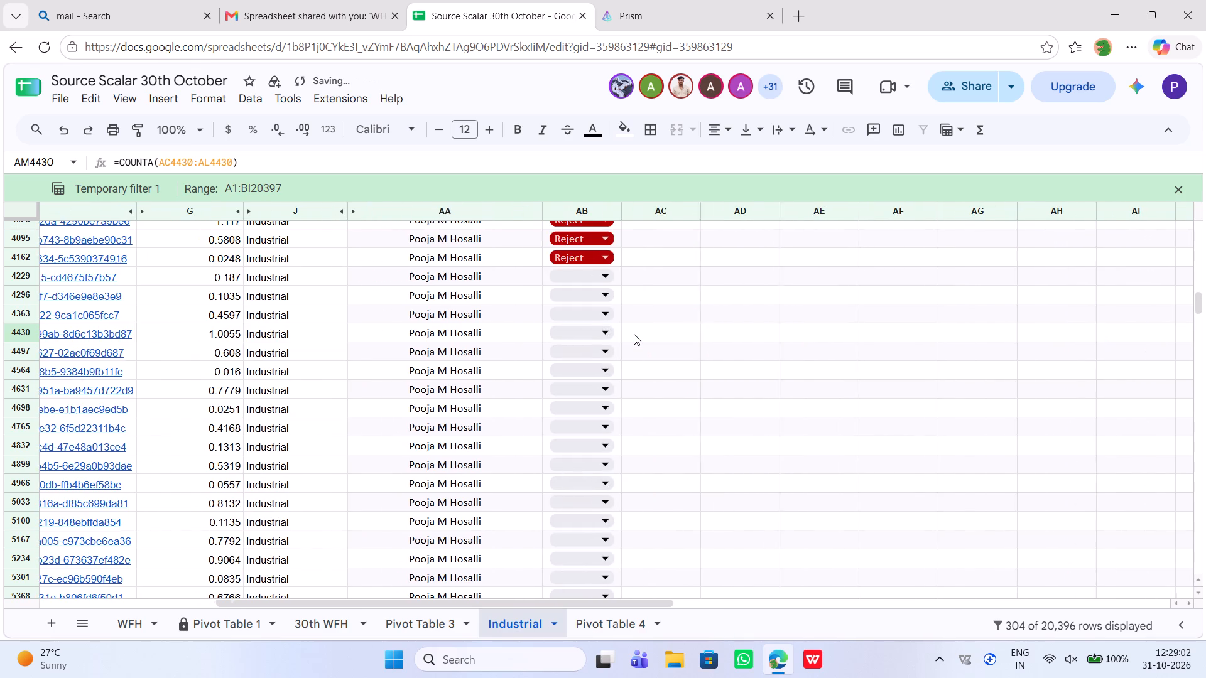
{"action": "scroll", "coordinate": [634, 334], "scroll_direction": "right", "scroll_amount": 1}
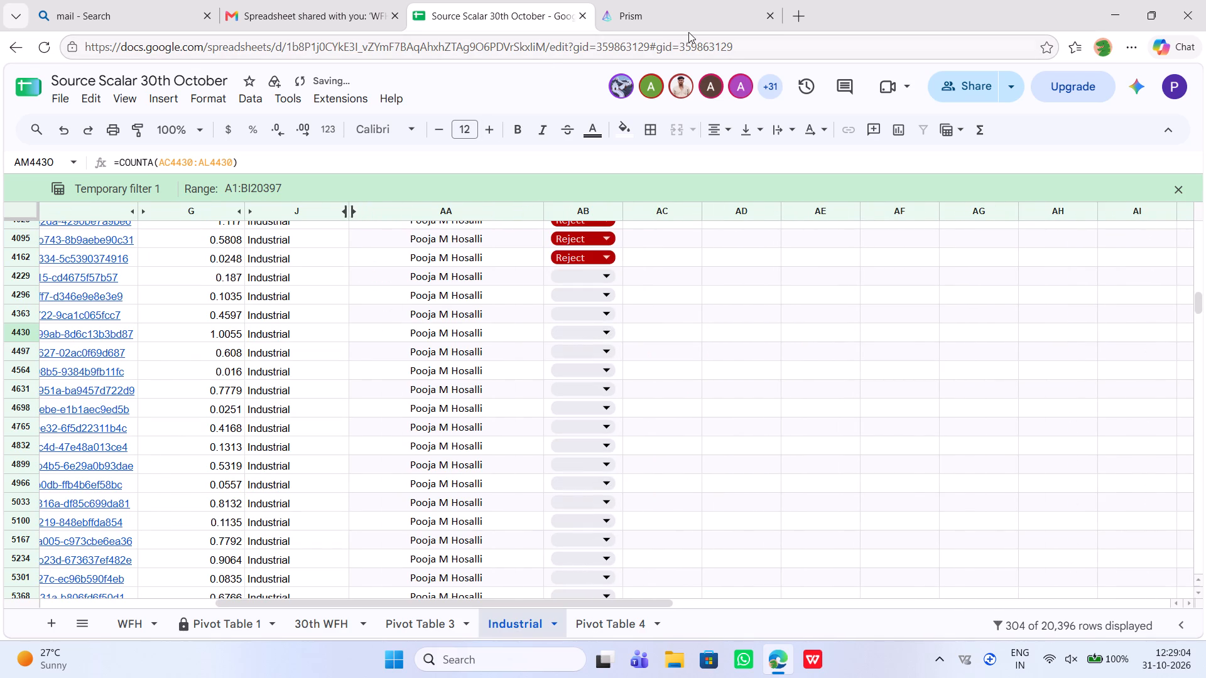
{"action": "left_click", "coordinate": [688, 32]}
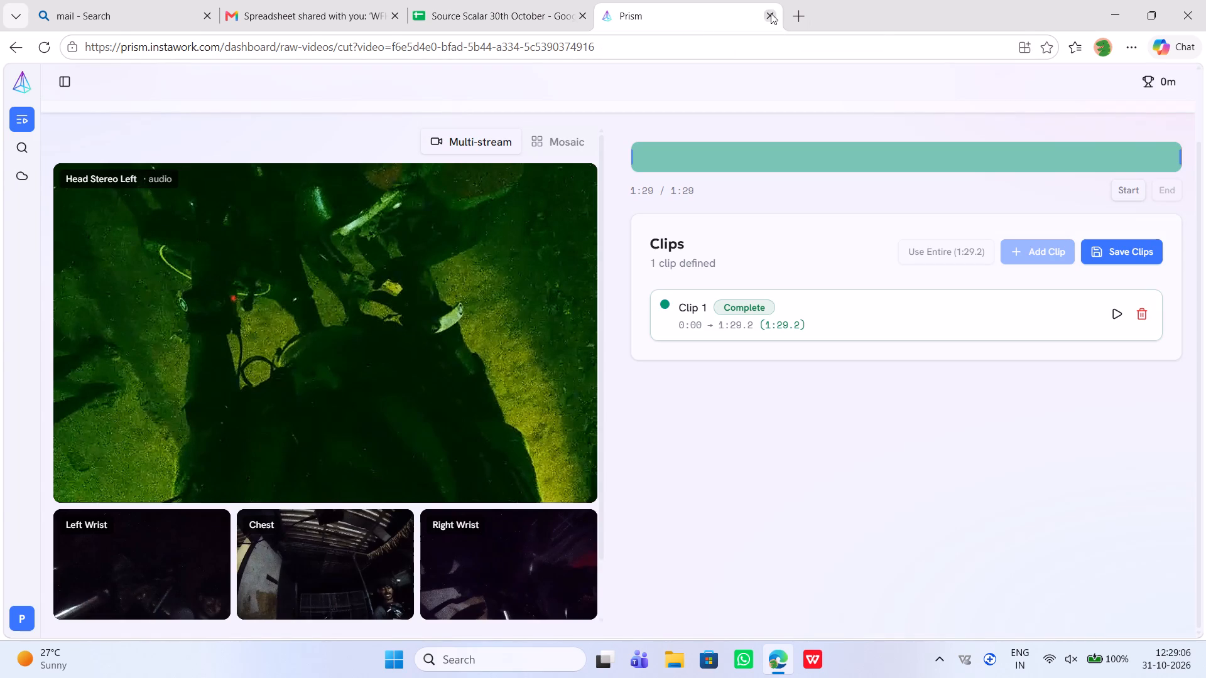
{"action": "left_click", "coordinate": [771, 13]}
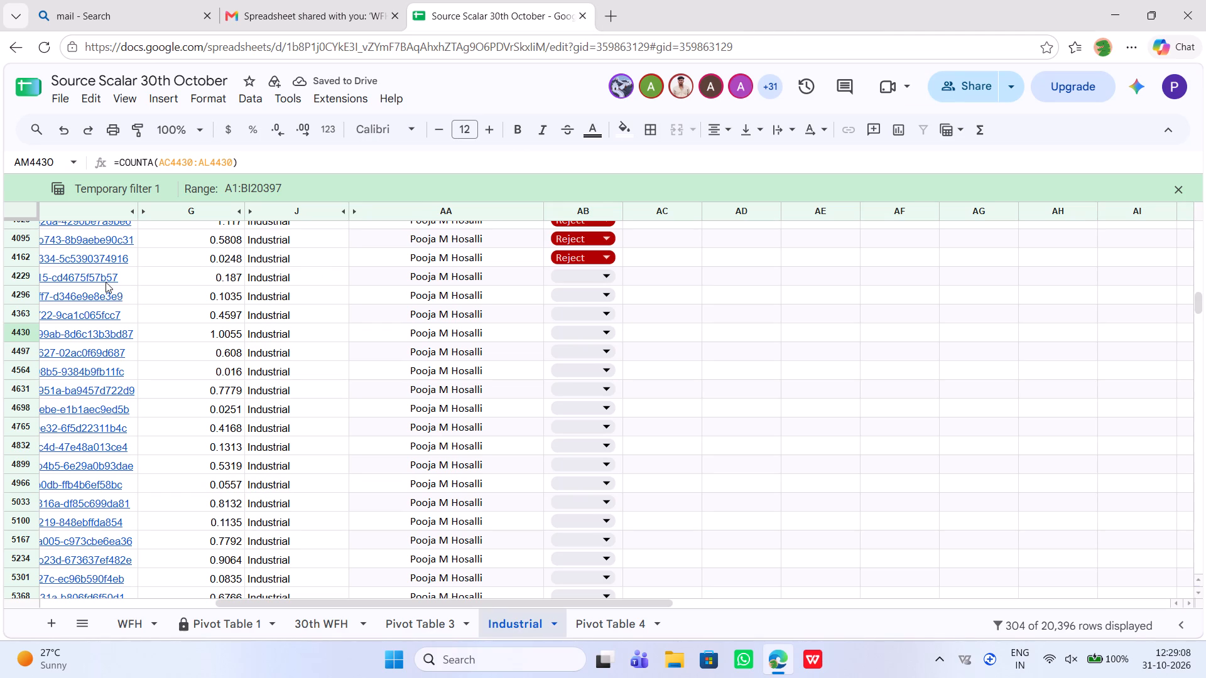
Open row 4229's video in Prism from its link in the Industrial sheet.
{"action": "left_click", "coordinate": [105, 281]}
{"action": "left_click", "coordinate": [132, 306]}
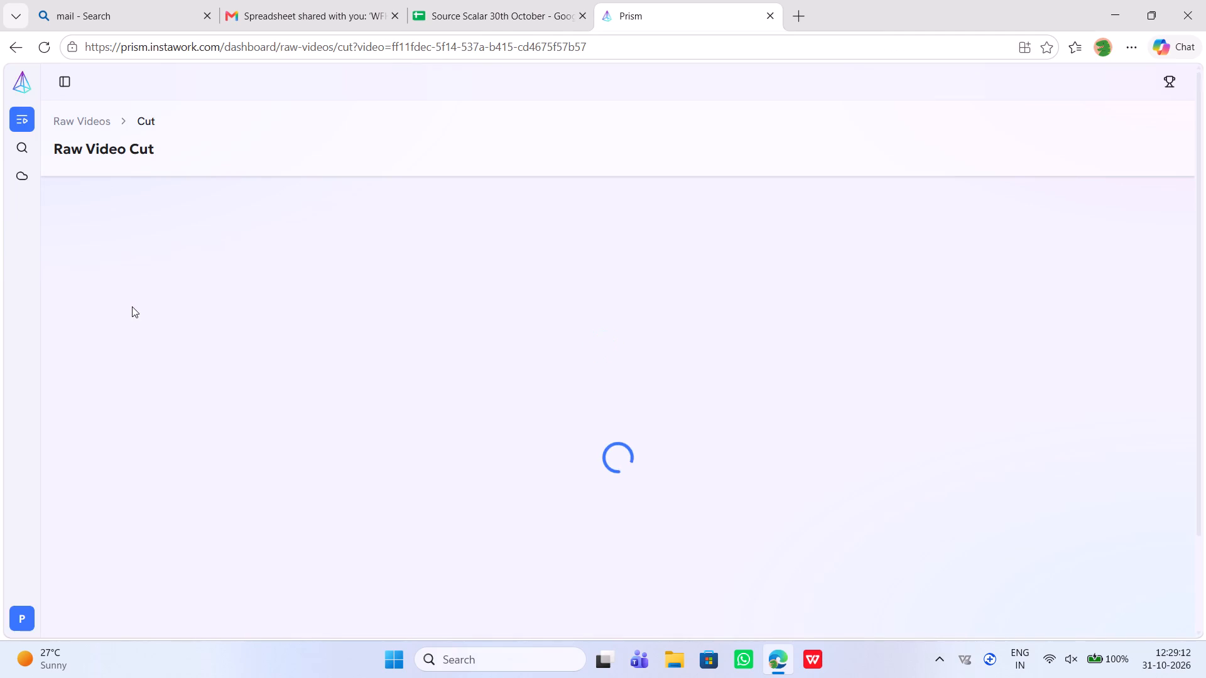
Examine row 4229's video in all camera views, watching the opening seconds and jumping ahead to about 5:28.
{"action": "scroll", "coordinate": [706, 156], "scroll_direction": "down", "scroll_amount": 1}
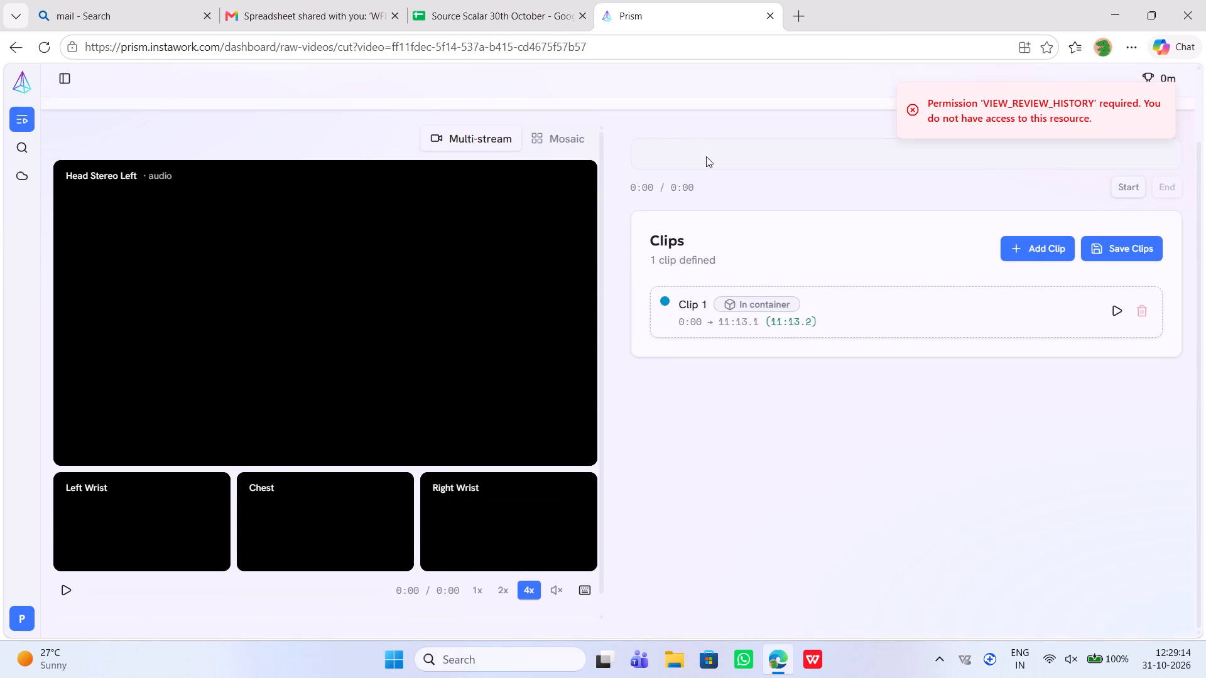
{"action": "scroll", "coordinate": [706, 156], "scroll_direction": "down", "scroll_amount": 1}
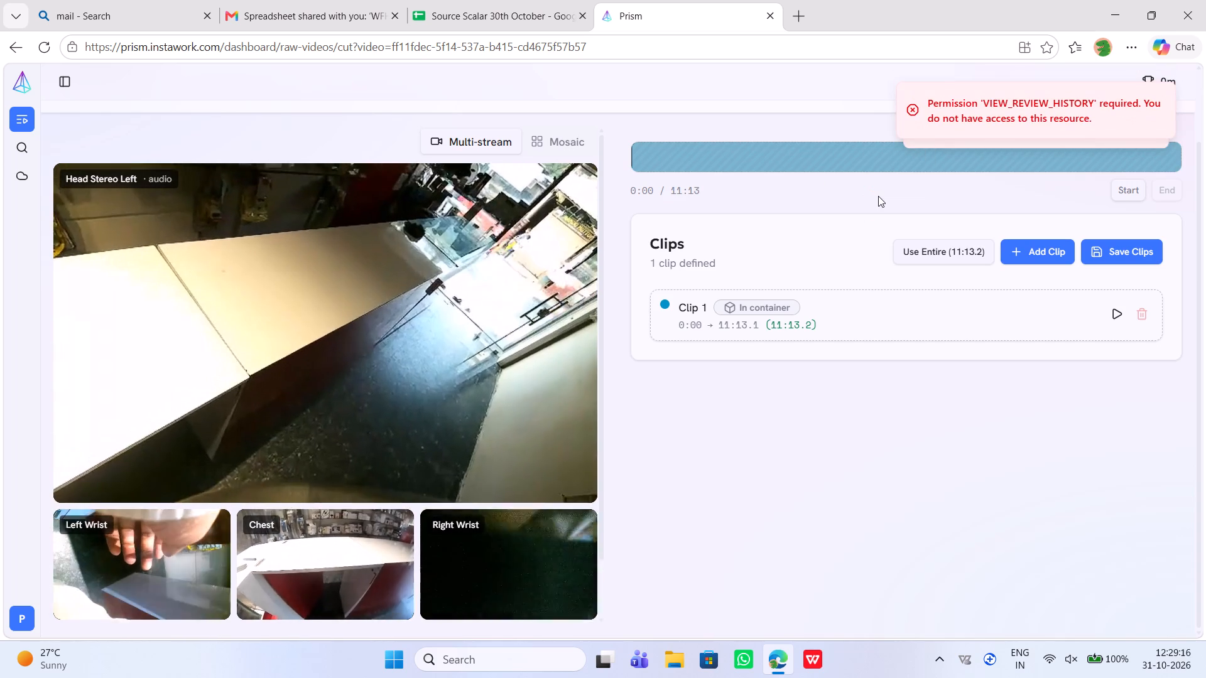
{"action": "left_click", "coordinate": [930, 161]}
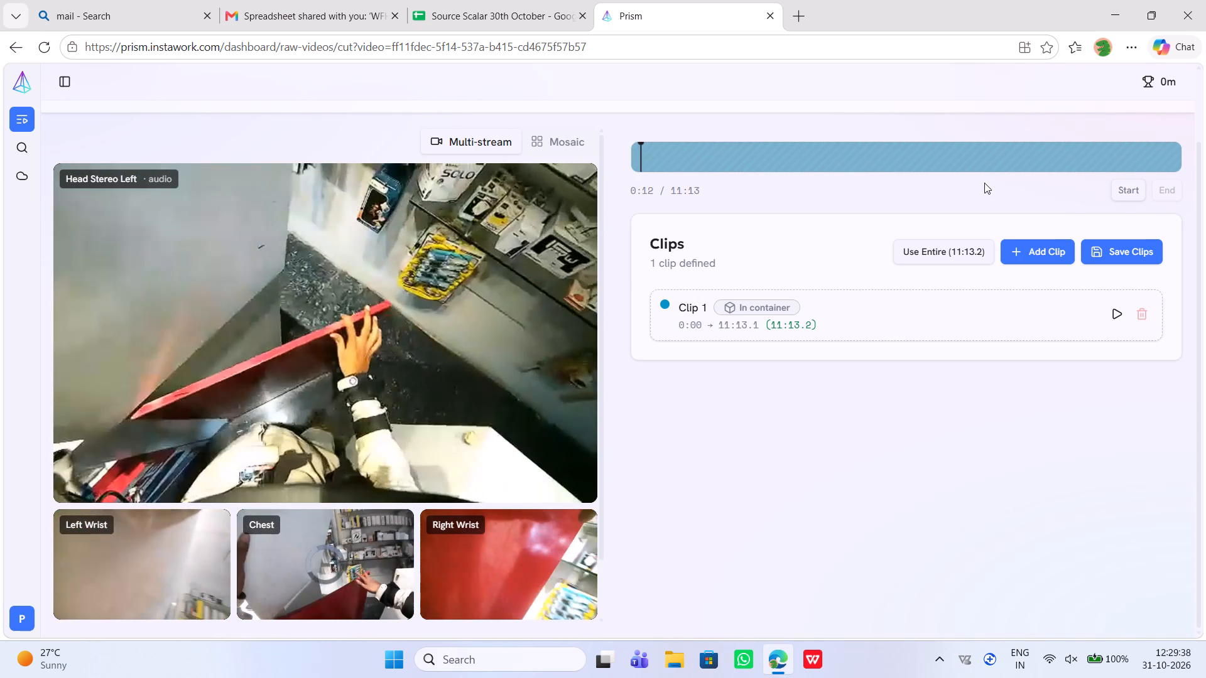
{"action": "left_click", "coordinate": [900, 152]}
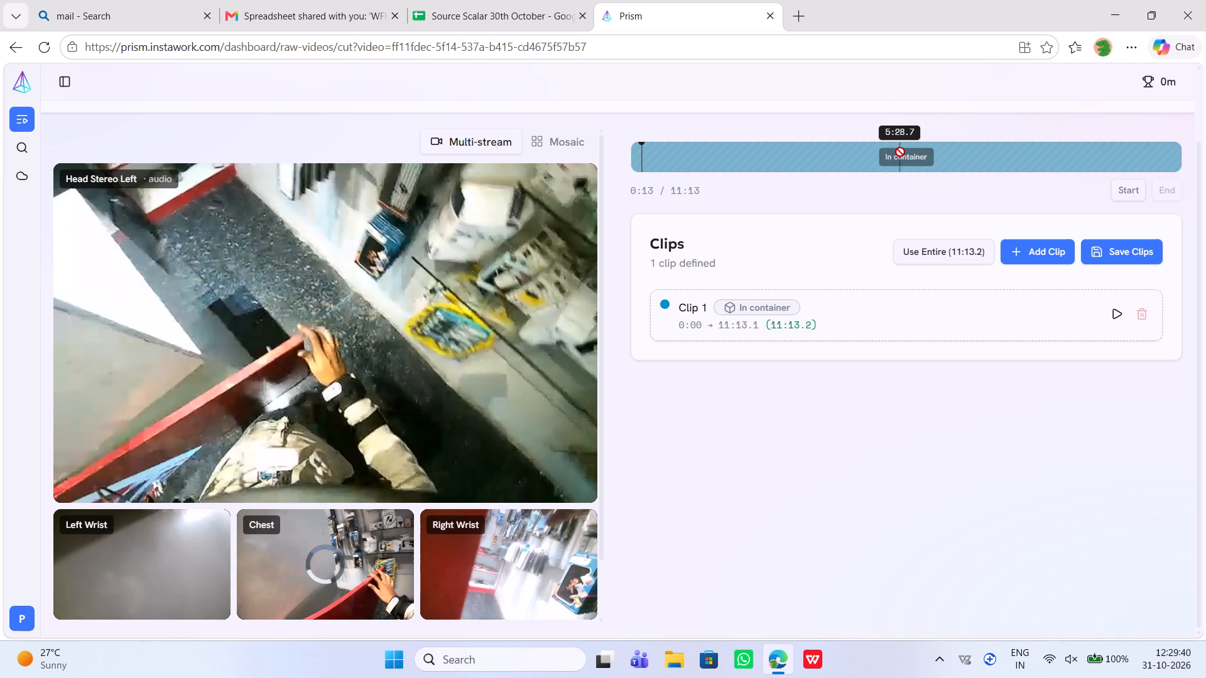
{"action": "left_click", "coordinate": [971, 198]}
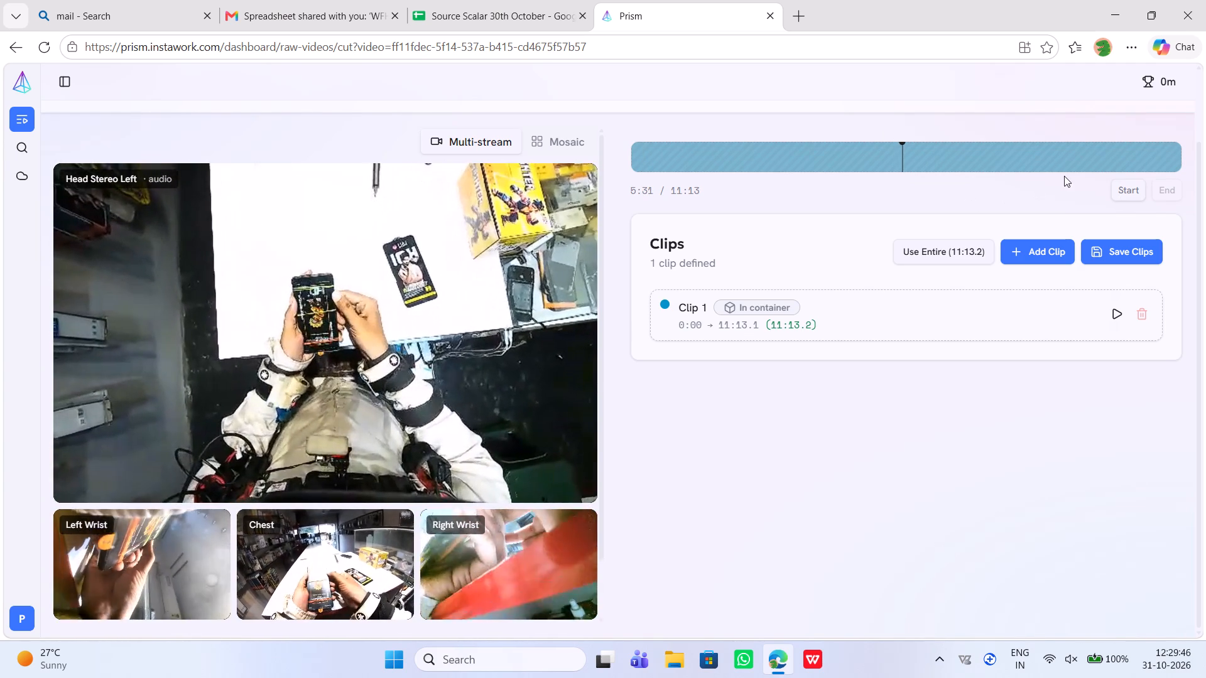
{"action": "left_click", "coordinate": [1075, 171]}
{"action": "left_click", "coordinate": [1080, 200]}
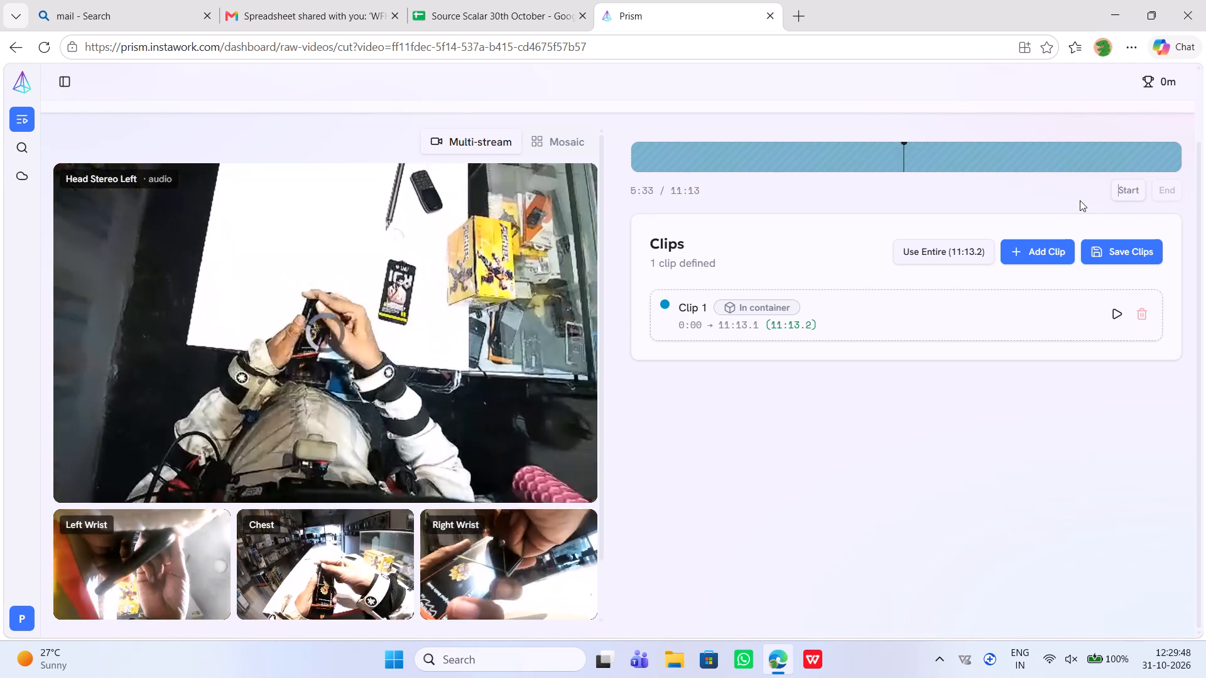
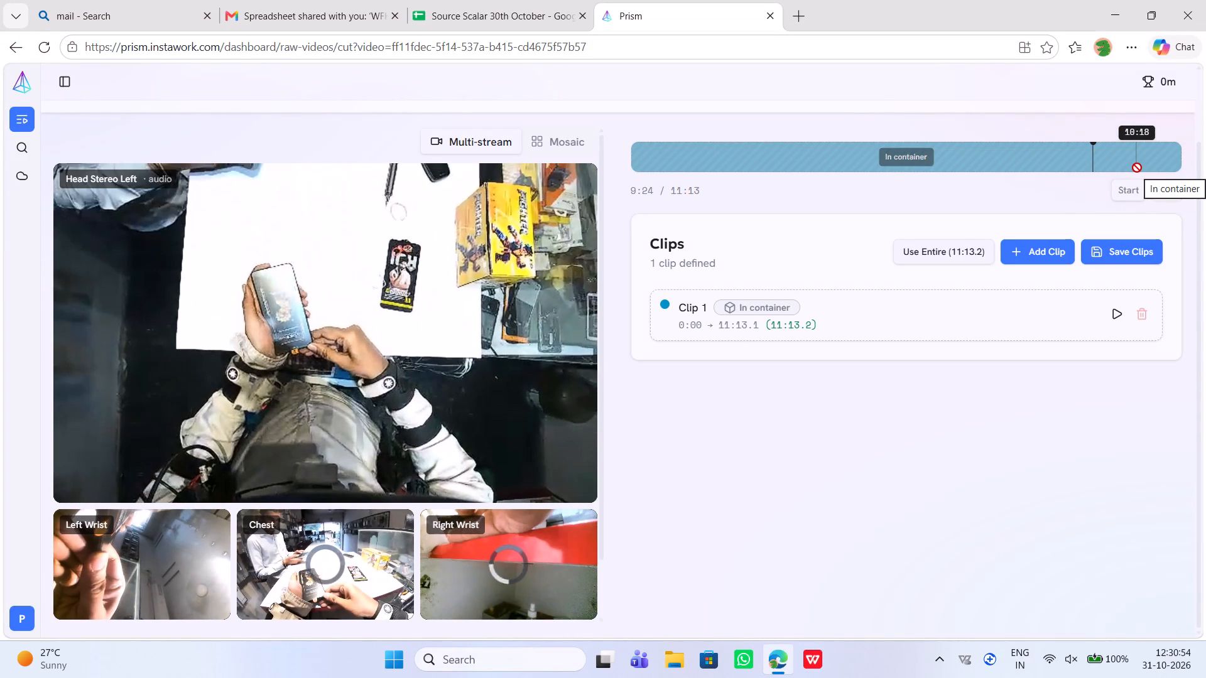
Jump to about 11:07 in row 4229's video and examine its ending in all camera views.
{"action": "left_click", "coordinate": [1178, 167]}
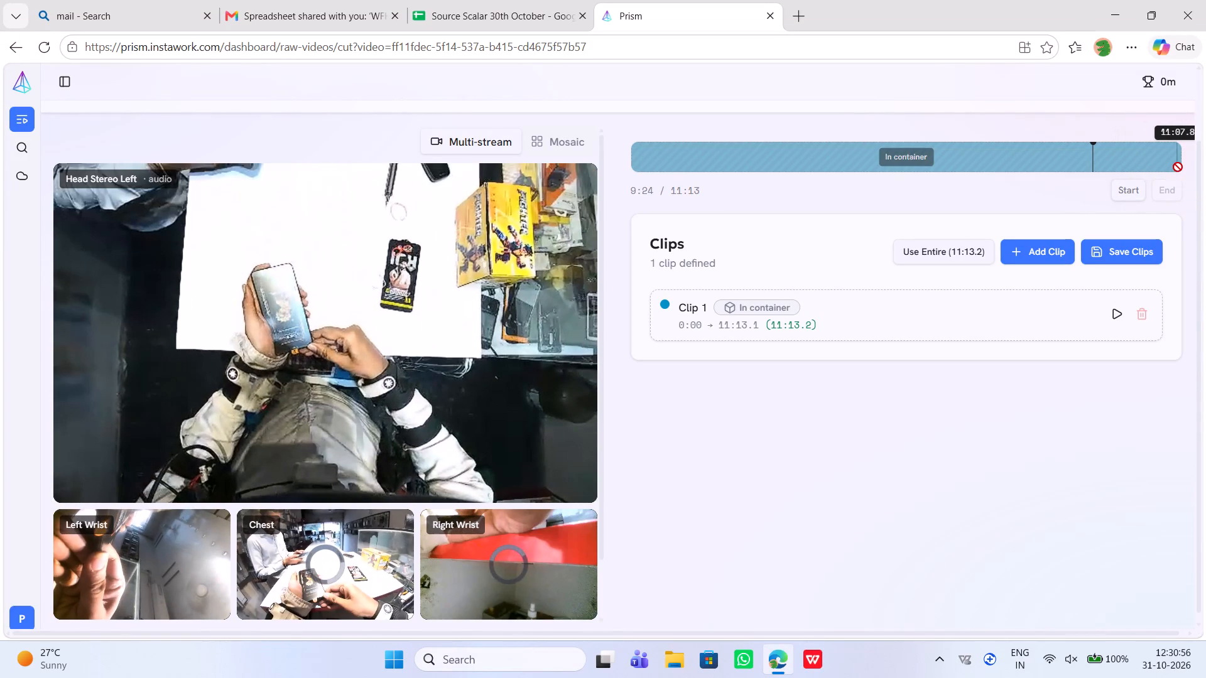
{"action": "left_click", "coordinate": [966, 109]}
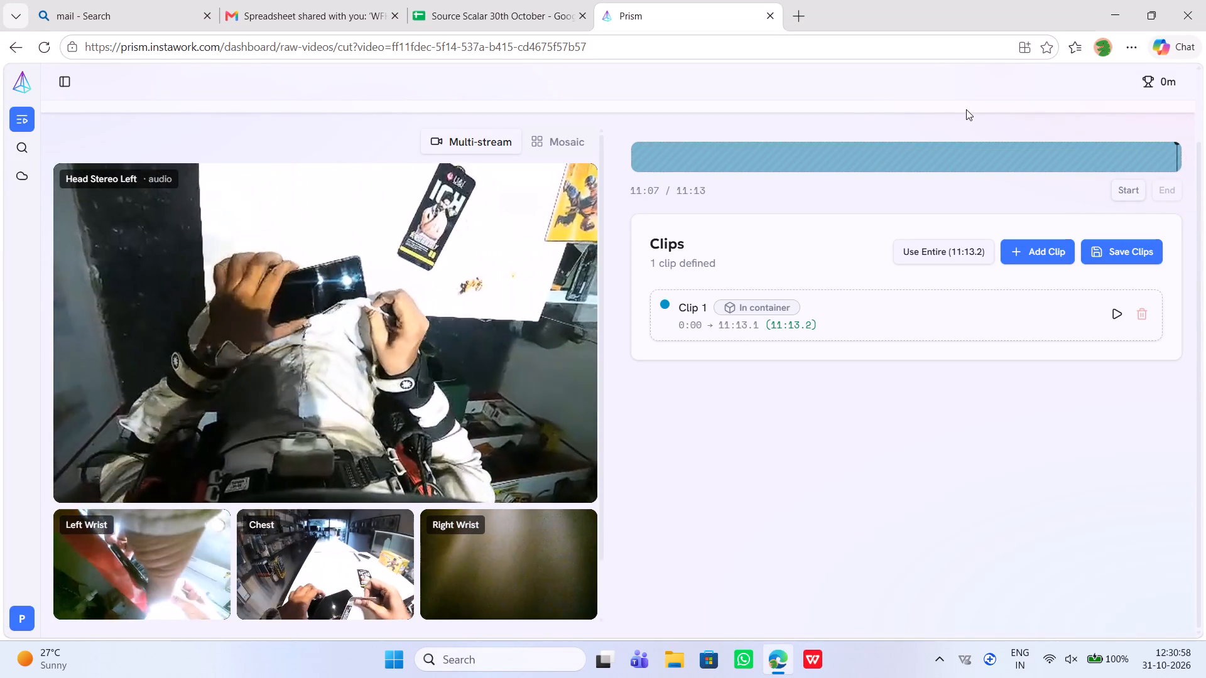
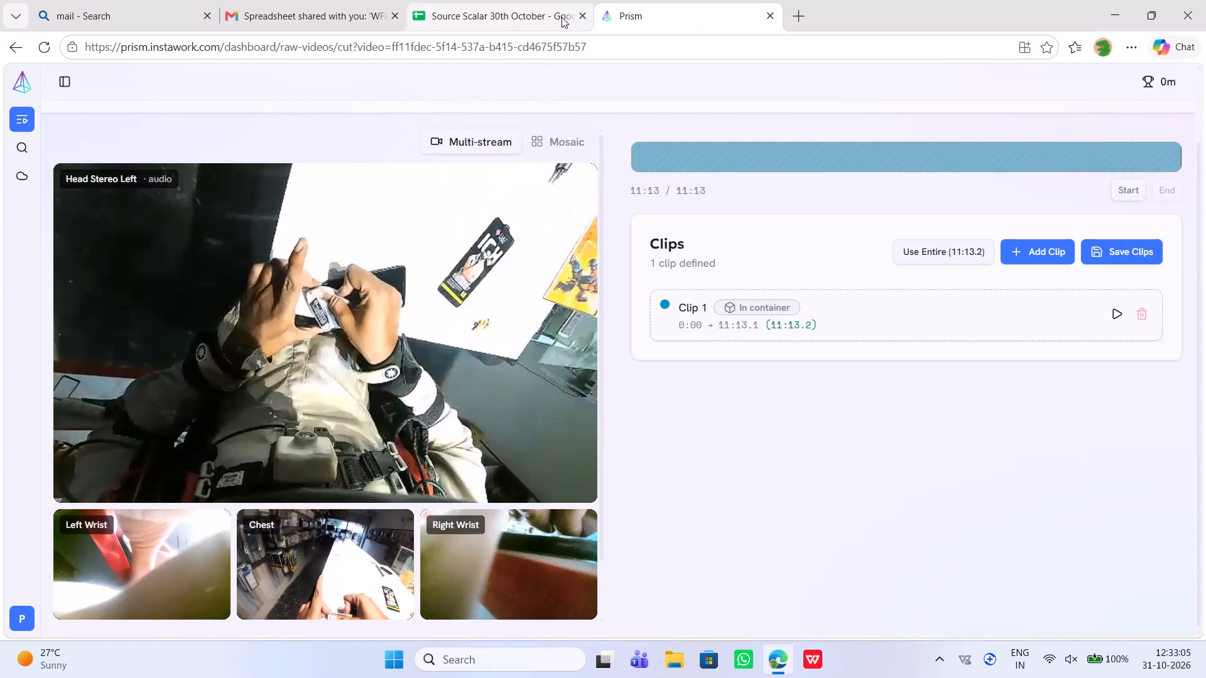
In the Source Scalar 30th October spreadsheet, mark row 4229 as Reject with the reason Task not visible.
{"action": "left_click", "coordinate": [557, 14]}
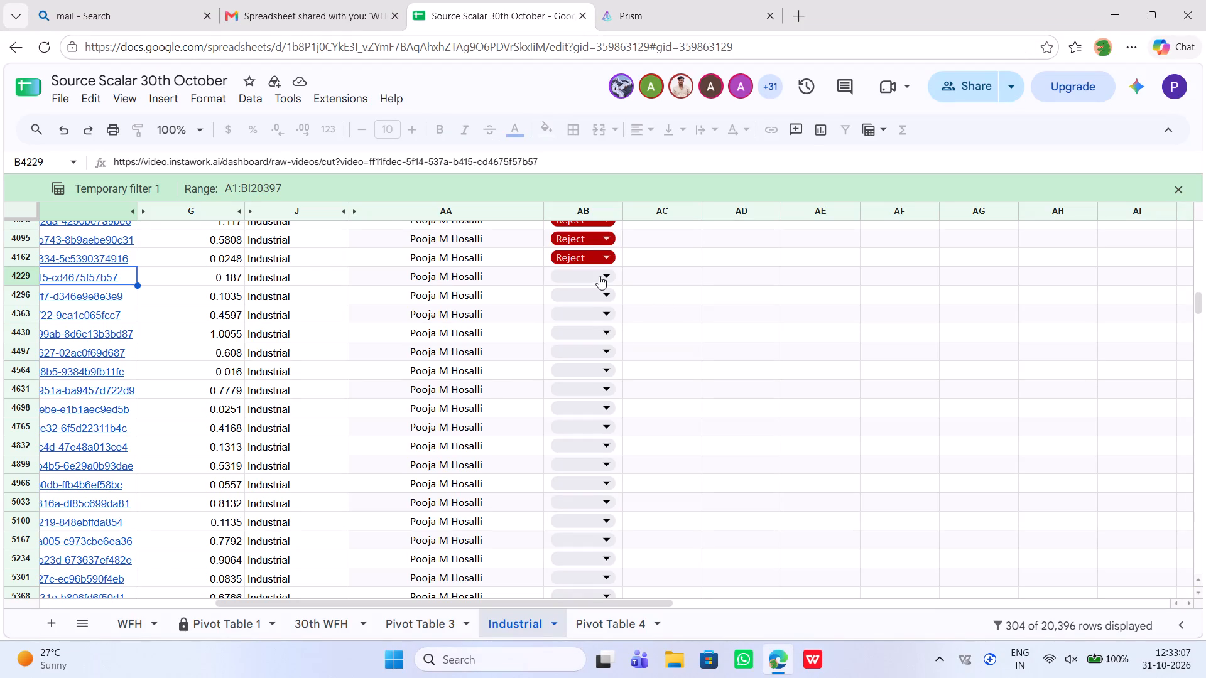
{"action": "left_click", "coordinate": [599, 276]}
{"action": "left_click", "coordinate": [627, 348]}
{"action": "scroll", "coordinate": [780, 319], "scroll_direction": "left", "scroll_amount": 5}
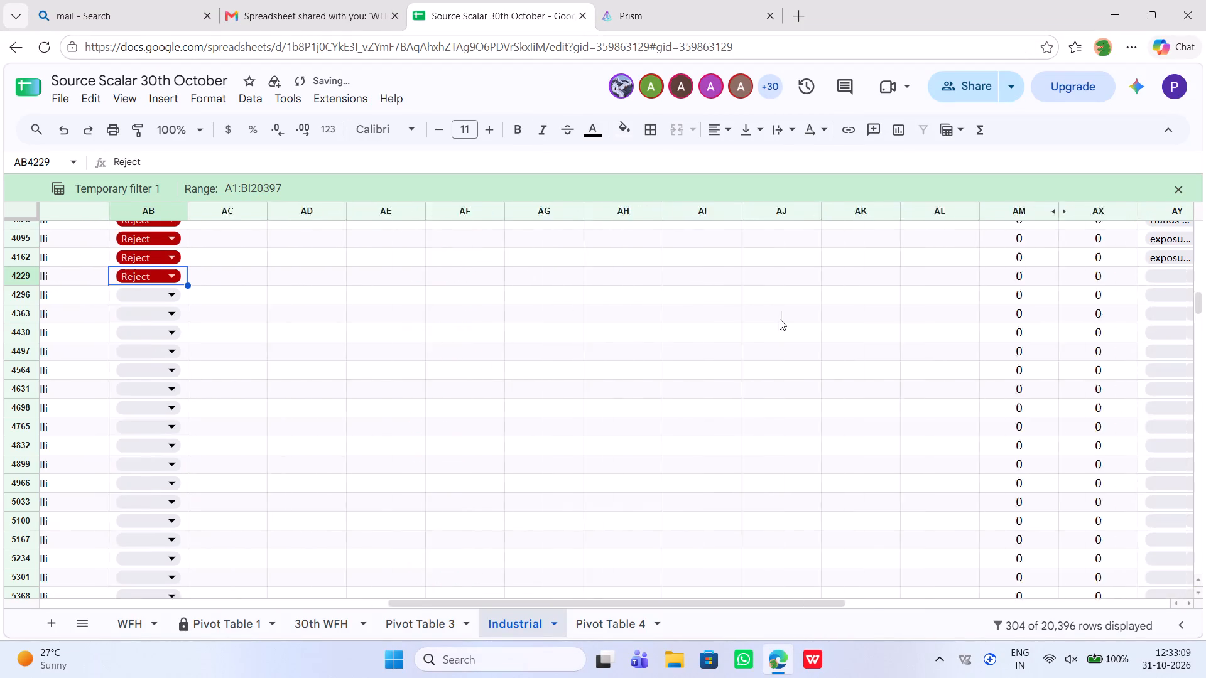
{"action": "scroll", "coordinate": [1045, 289], "scroll_direction": "left", "scroll_amount": 3}
{"action": "left_click", "coordinate": [848, 279]}
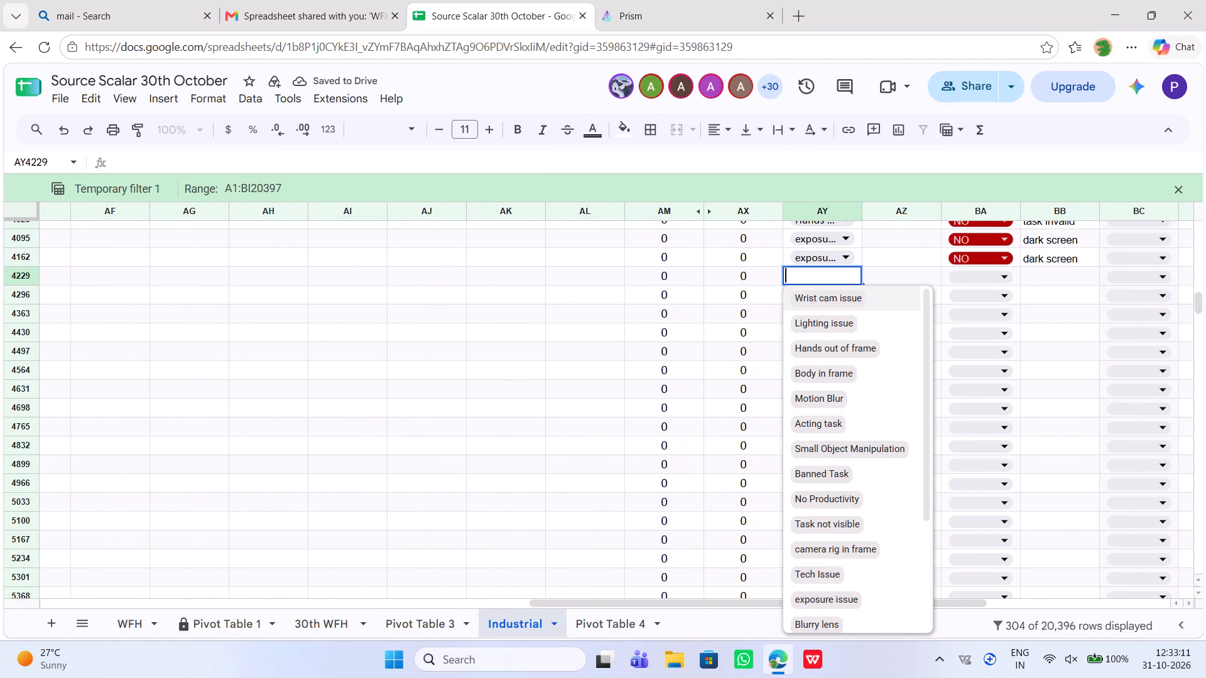
{"action": "scroll", "coordinate": [847, 464], "scroll_direction": "down", "scroll_amount": 2}
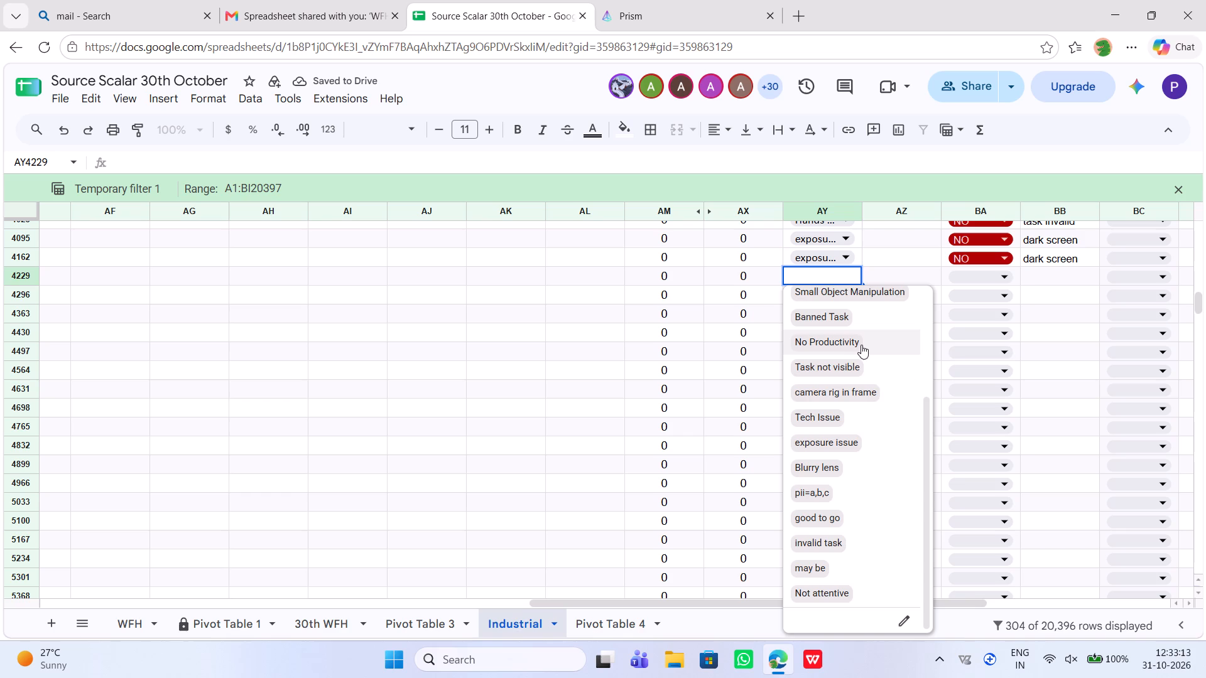
{"action": "left_click", "coordinate": [861, 360]}
Set column BA of row 4229 to NO and paste the comment "task invalid" beside it.
{"action": "left_click", "coordinate": [966, 282]}
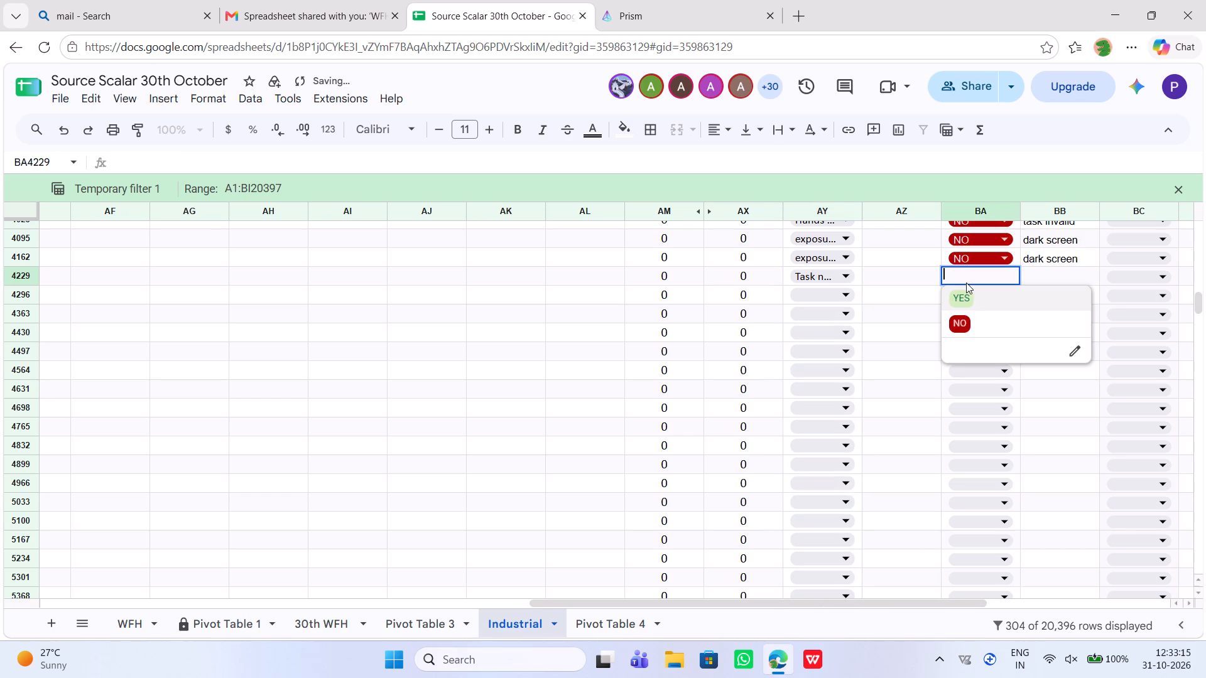
{"action": "left_click", "coordinate": [972, 320]}
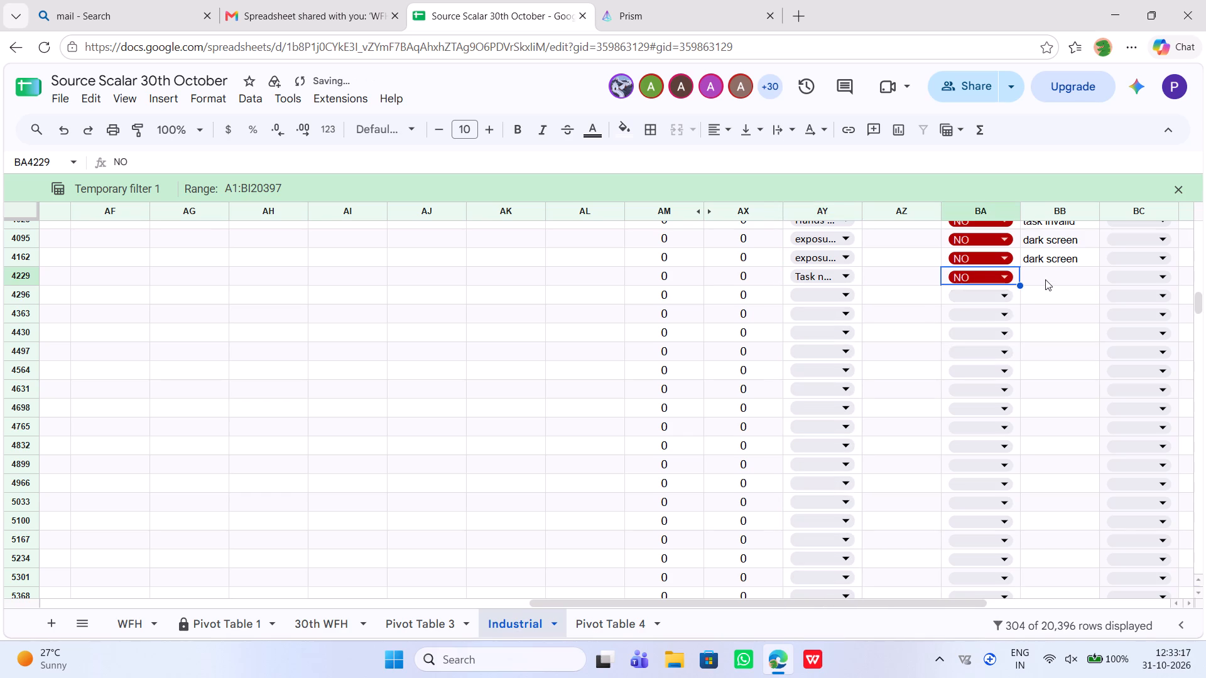
{"action": "left_click", "coordinate": [1045, 279]}
{"action": "key", "text": "ctrl+v"}
{"action": "left_click", "coordinate": [683, 358]}
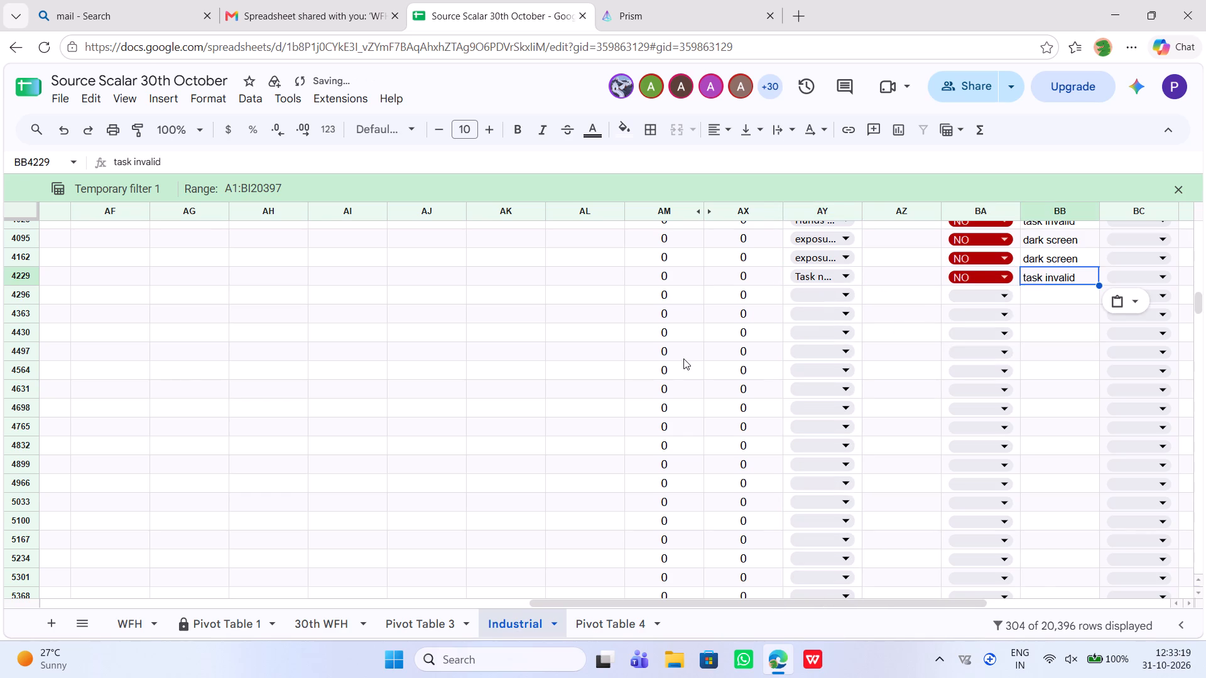
Close row 4229's Prism video and open the video linked in row 4296.
{"action": "scroll", "coordinate": [683, 358], "scroll_direction": "right", "scroll_amount": 6}
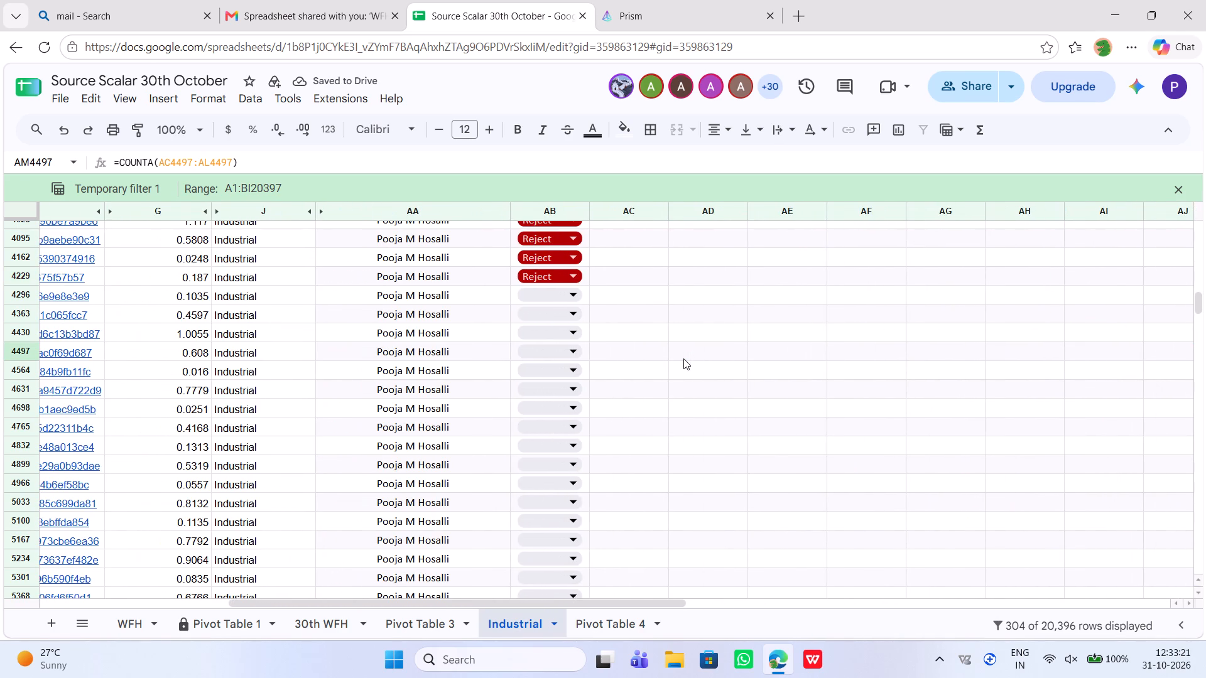
{"action": "left_click", "coordinate": [729, 24]}
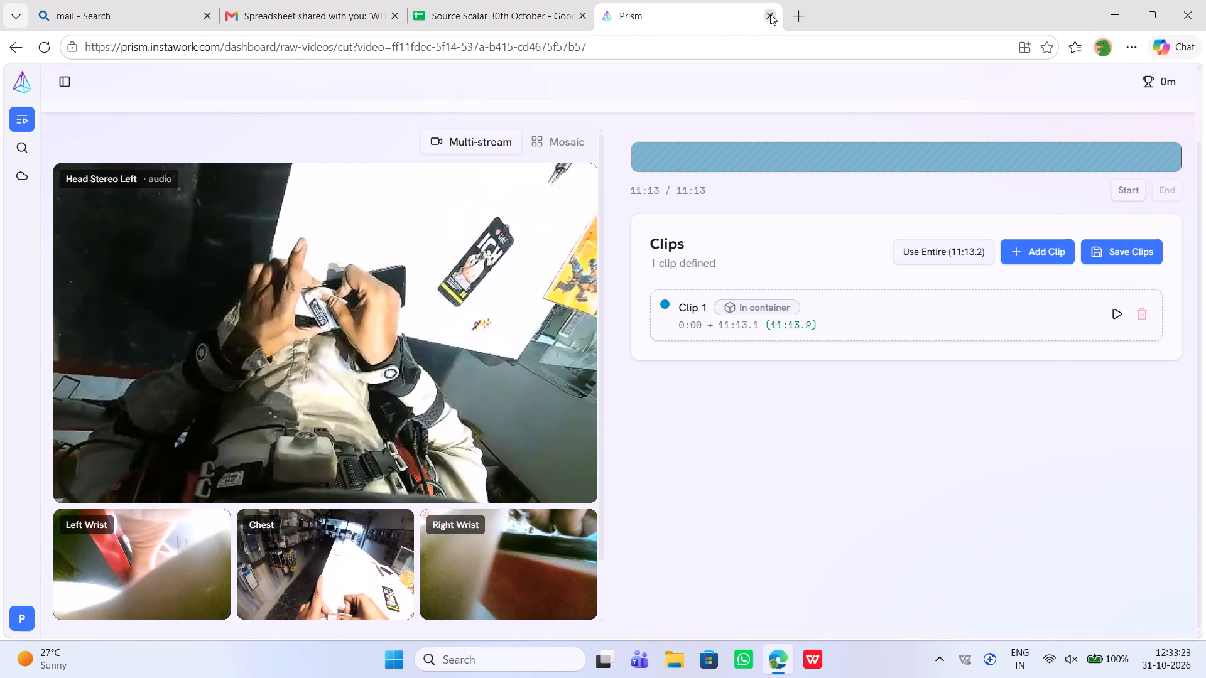
{"action": "left_click", "coordinate": [770, 14]}
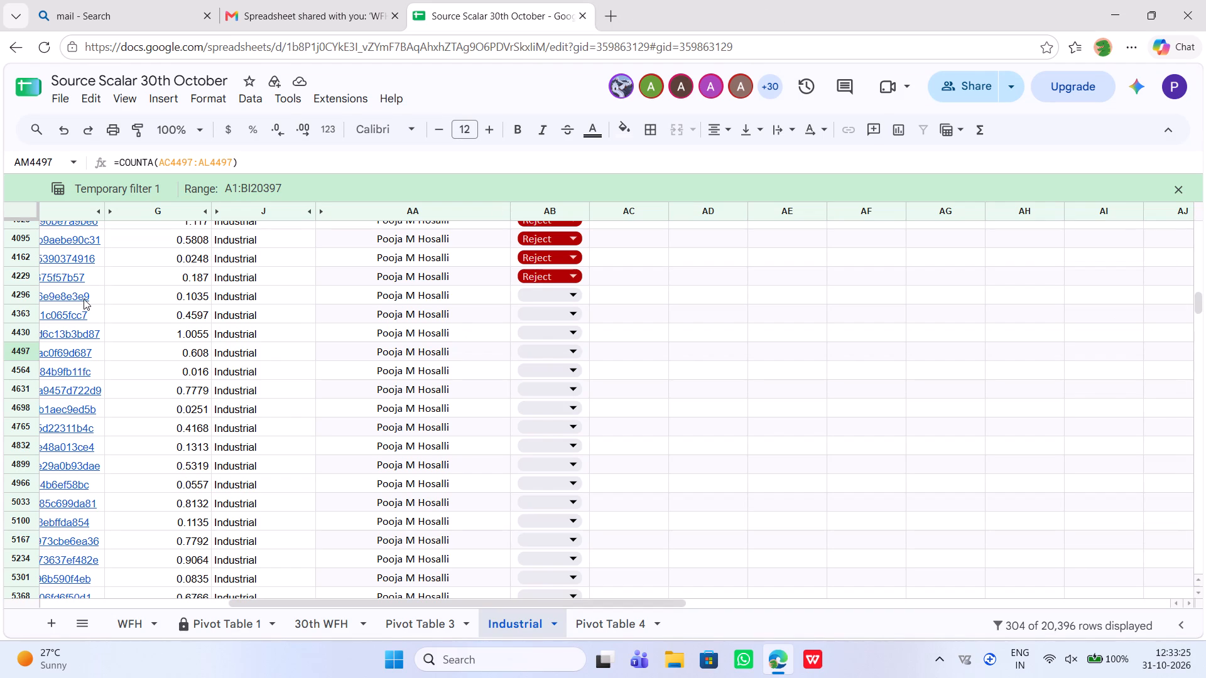
{"action": "left_click", "coordinate": [84, 299]}
{"action": "left_click", "coordinate": [110, 319]}
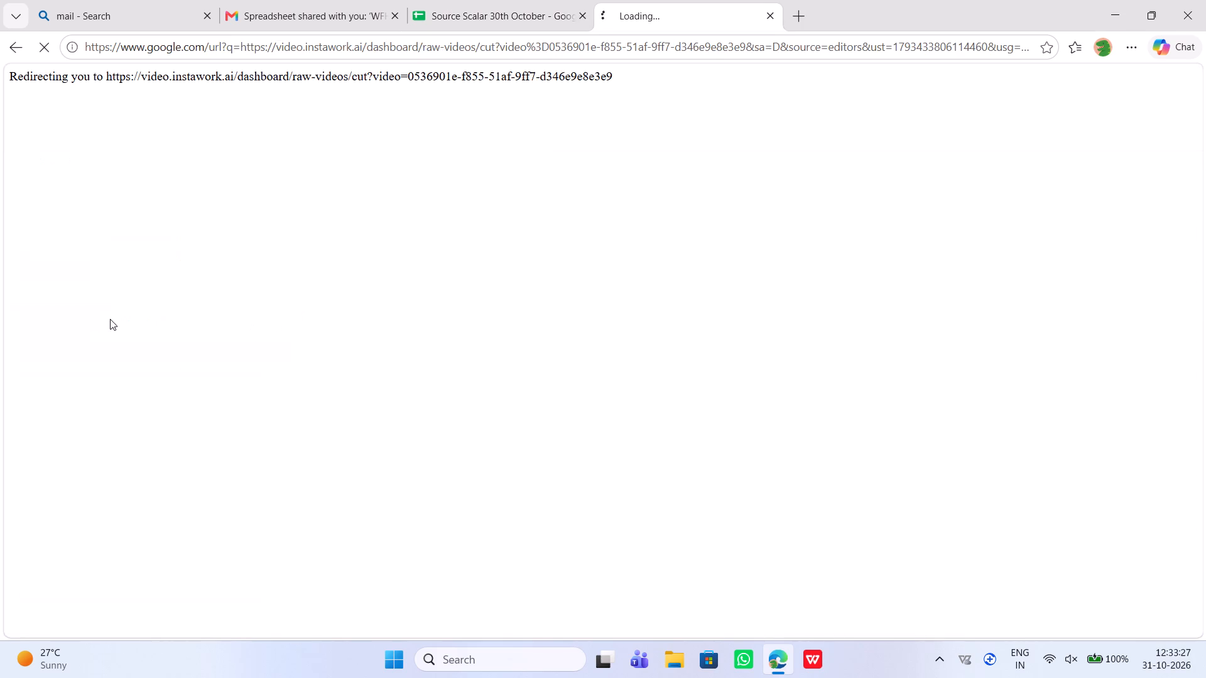
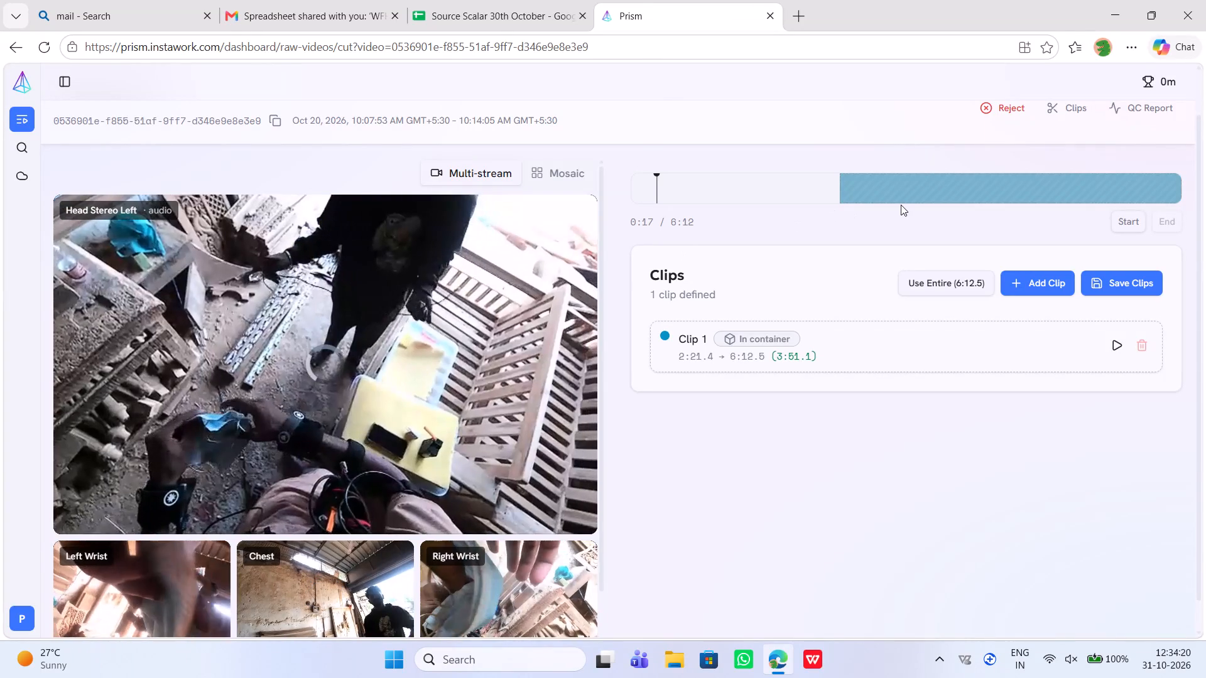
Skip ahead into the Clip 1 portion of row 4296's video to examine the task footage.
{"action": "left_click", "coordinate": [901, 195]}
{"action": "left_click", "coordinate": [916, 222]}
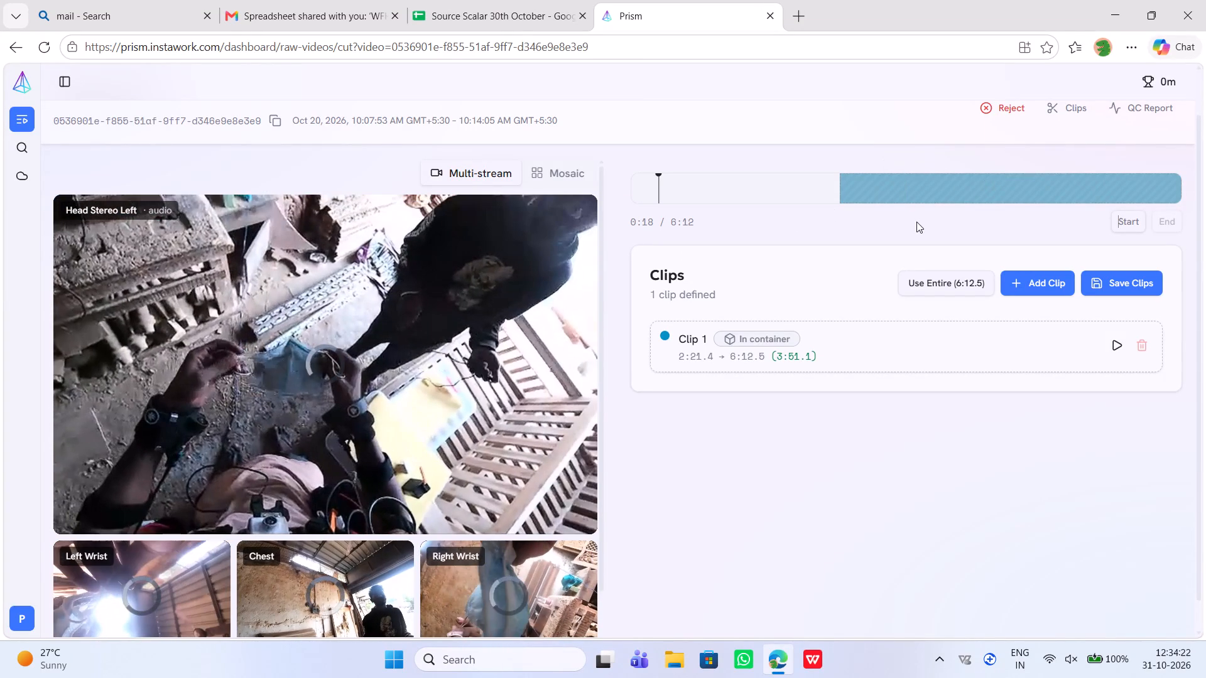
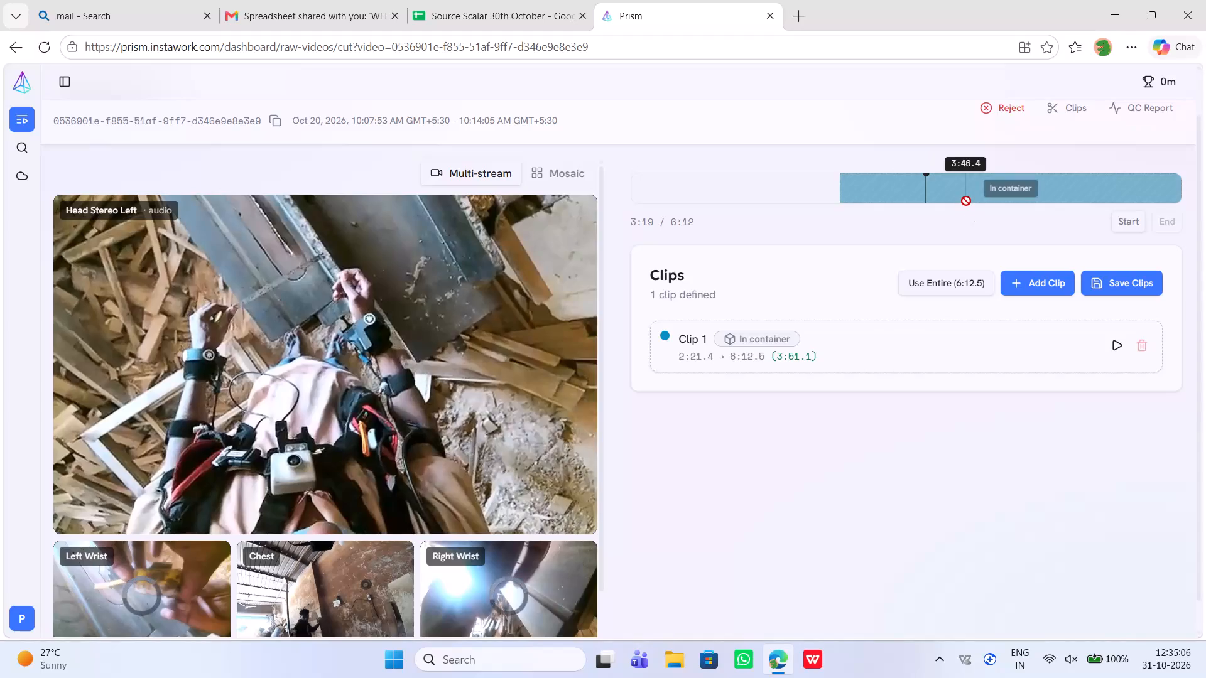
Skip through the rest of Clip 1 in row 4296's video up to its end to examine the task footage.
{"action": "left_click", "coordinate": [966, 201]}
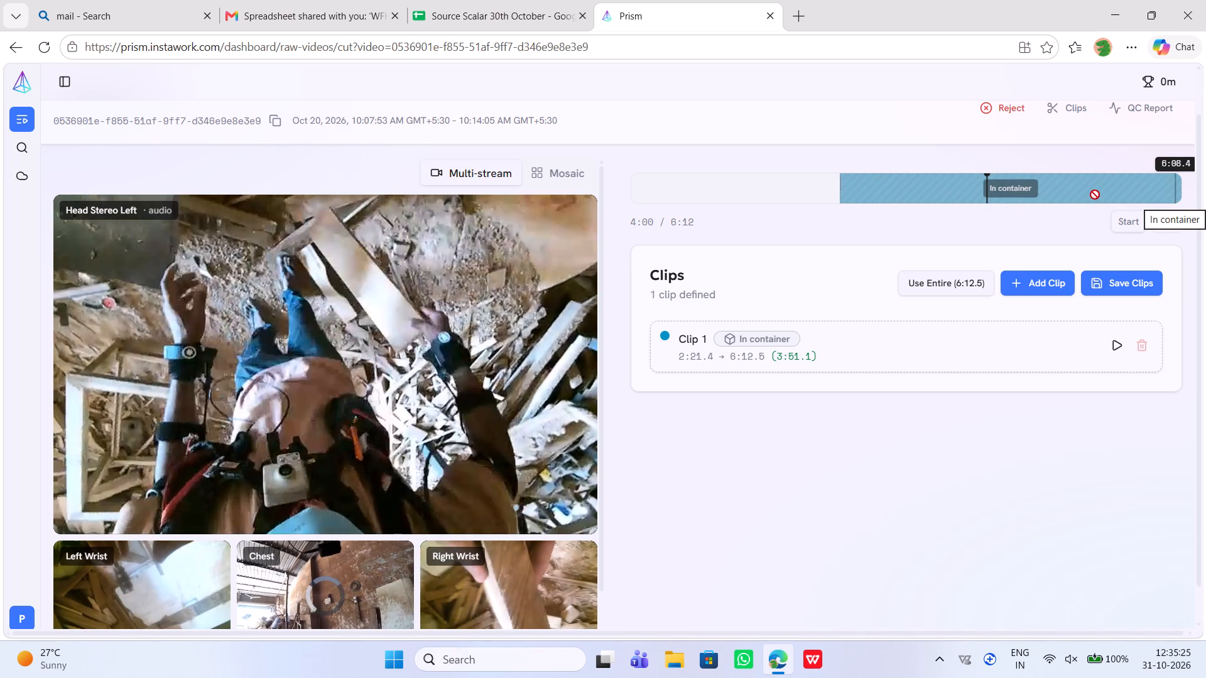
{"action": "left_click", "coordinate": [1058, 190]}
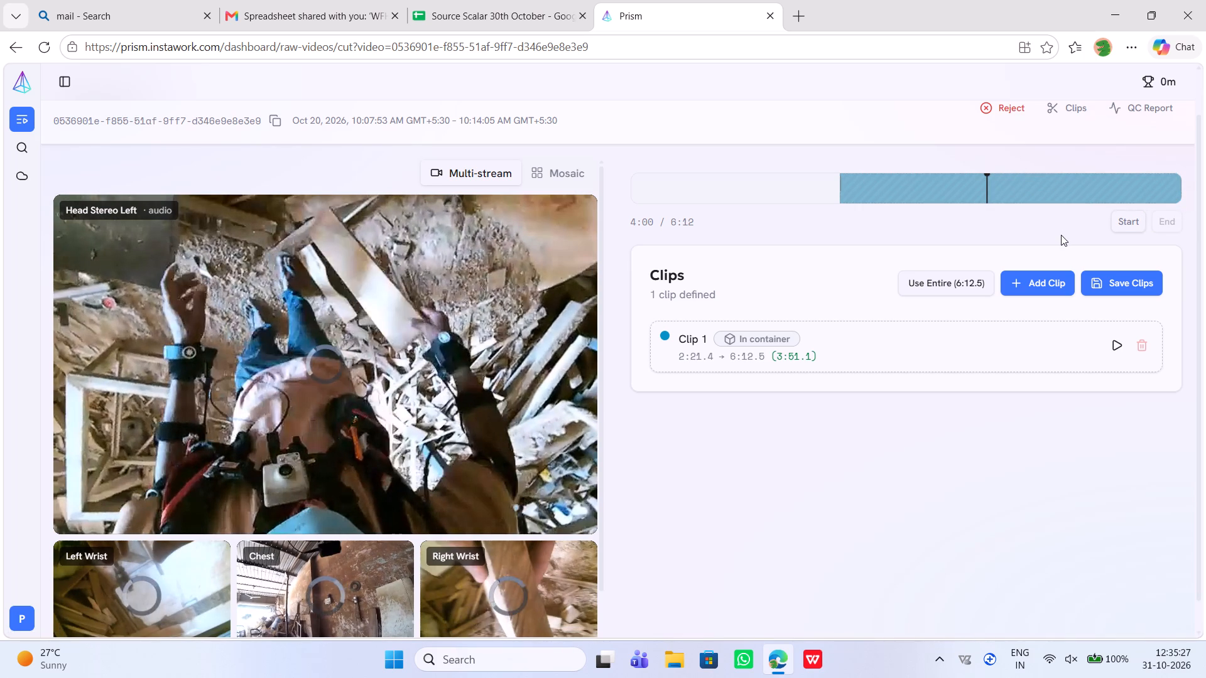
{"action": "left_click", "coordinate": [1061, 235]}
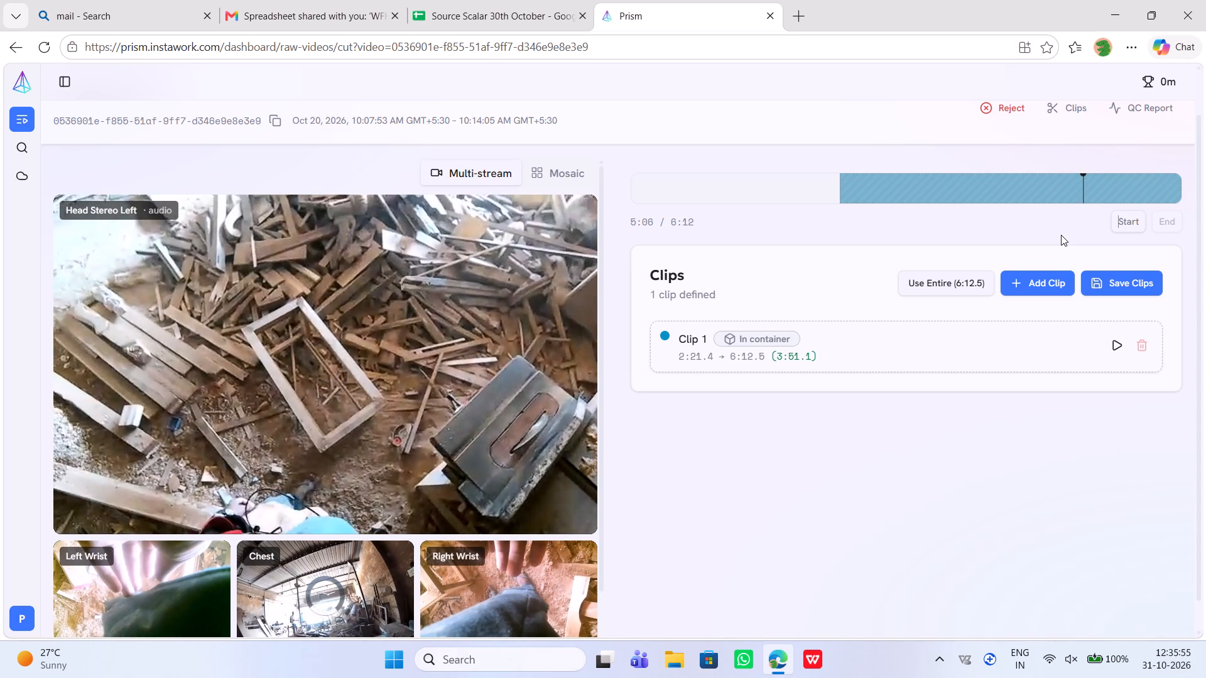
{"action": "left_click", "coordinate": [1176, 198]}
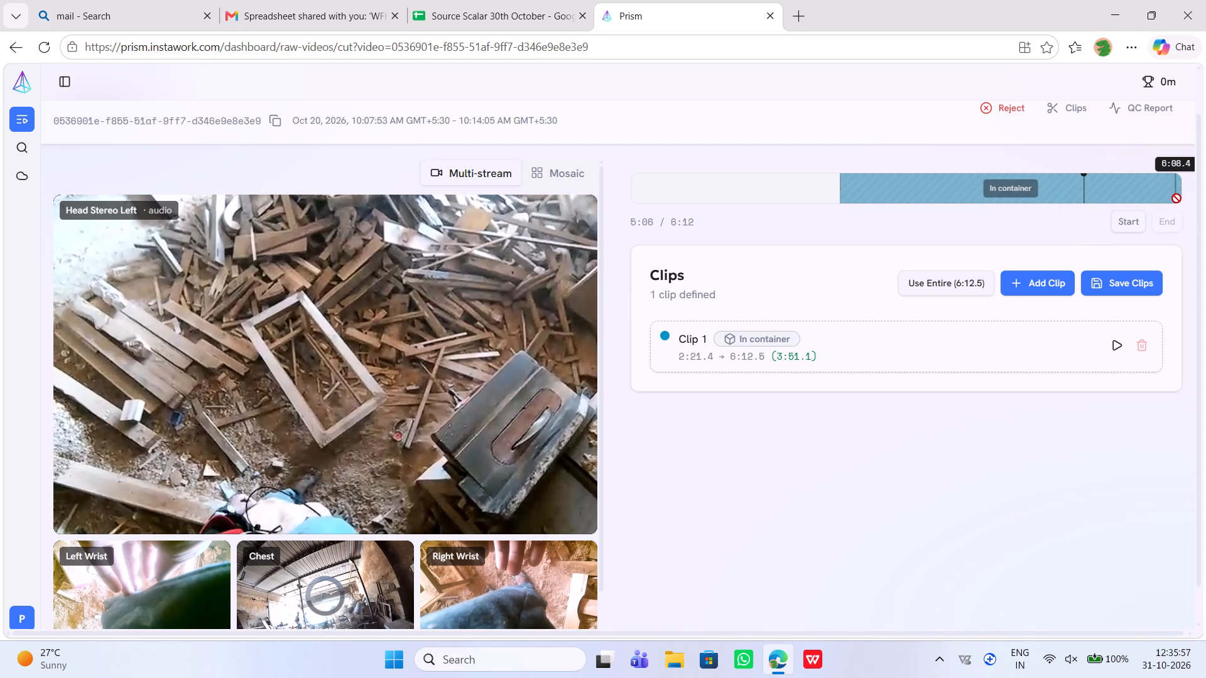
{"action": "left_click", "coordinate": [887, 114]}
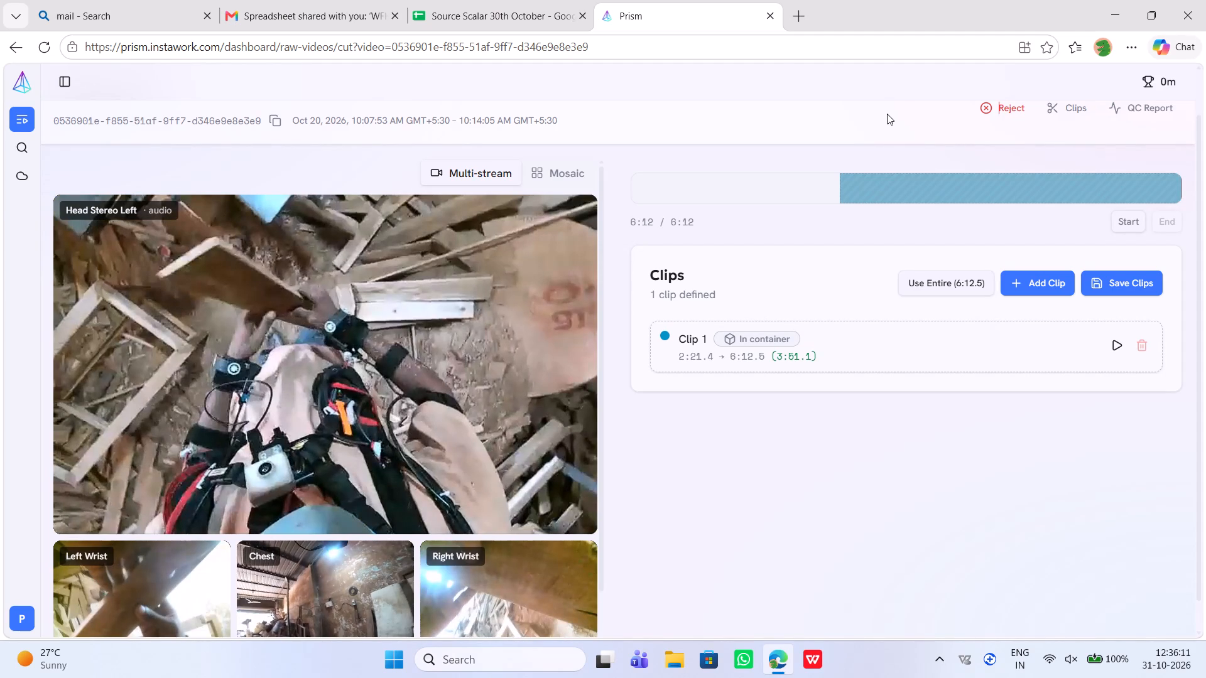
In the Source Scalar 30th October spreadsheet, mark row 4296 as Reject with the reason Hands out of frame.
{"action": "left_click", "coordinate": [543, 18]}
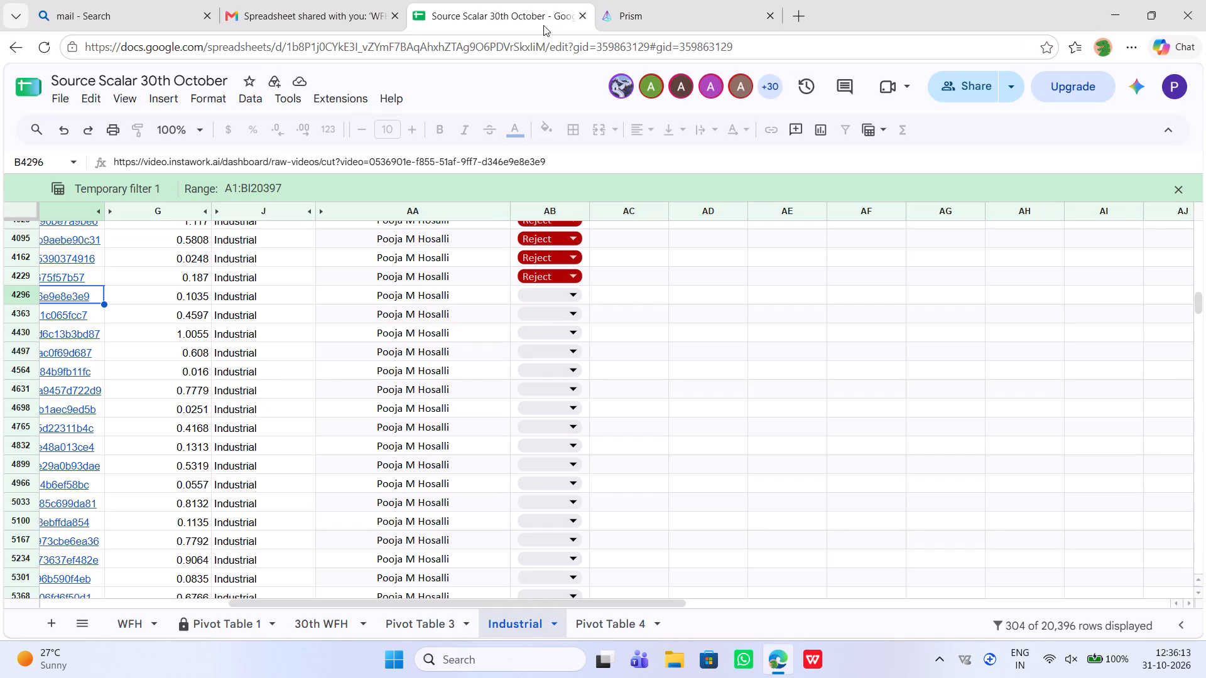
{"action": "left_click", "coordinate": [568, 289]}
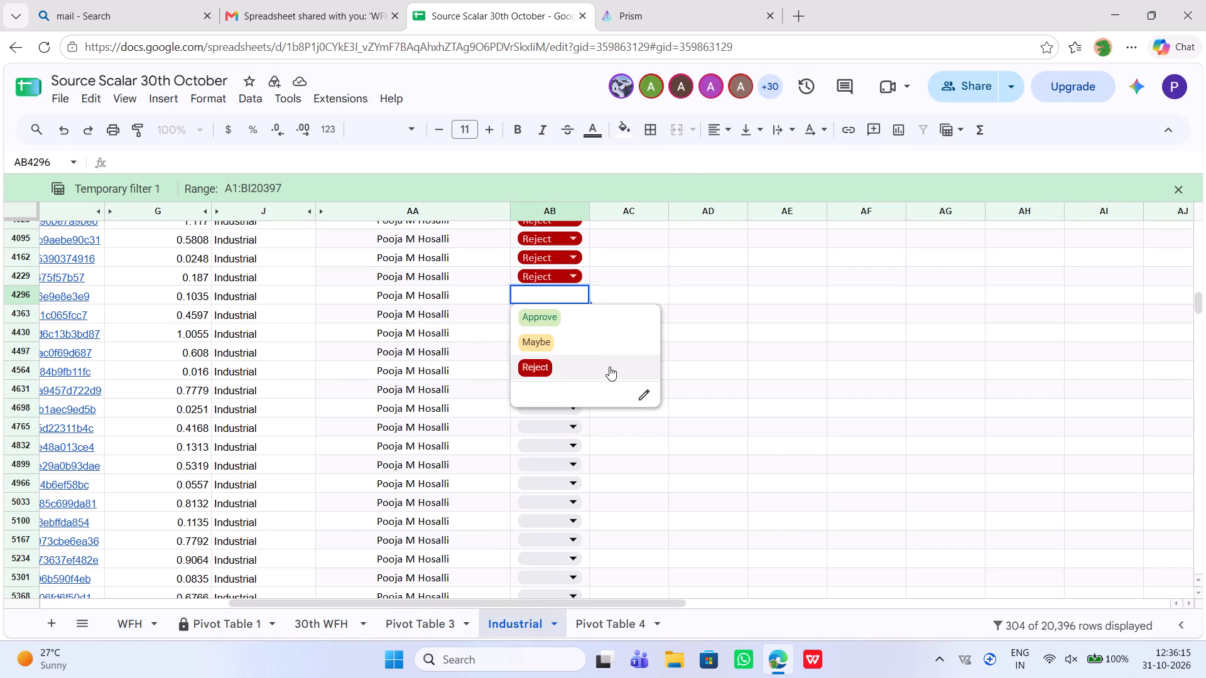
{"action": "left_click", "coordinate": [609, 367]}
{"action": "scroll", "coordinate": [738, 365], "scroll_direction": "left", "scroll_amount": 5}
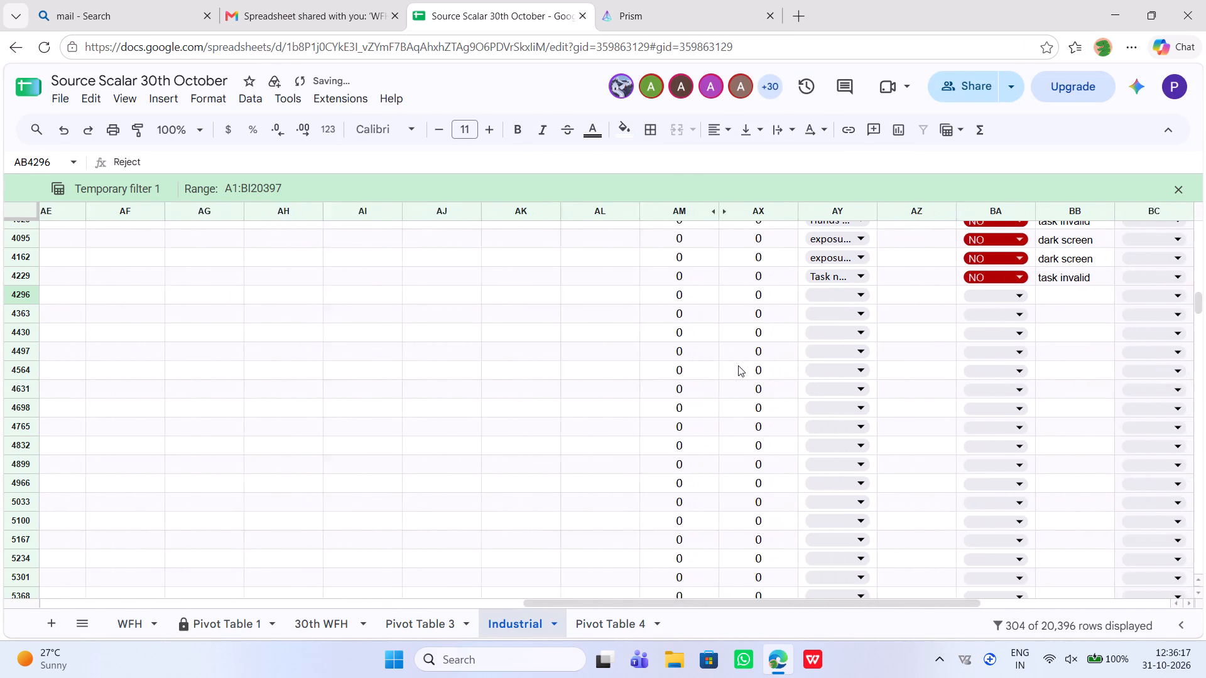
{"action": "scroll", "coordinate": [738, 365], "scroll_direction": "left", "scroll_amount": 1}
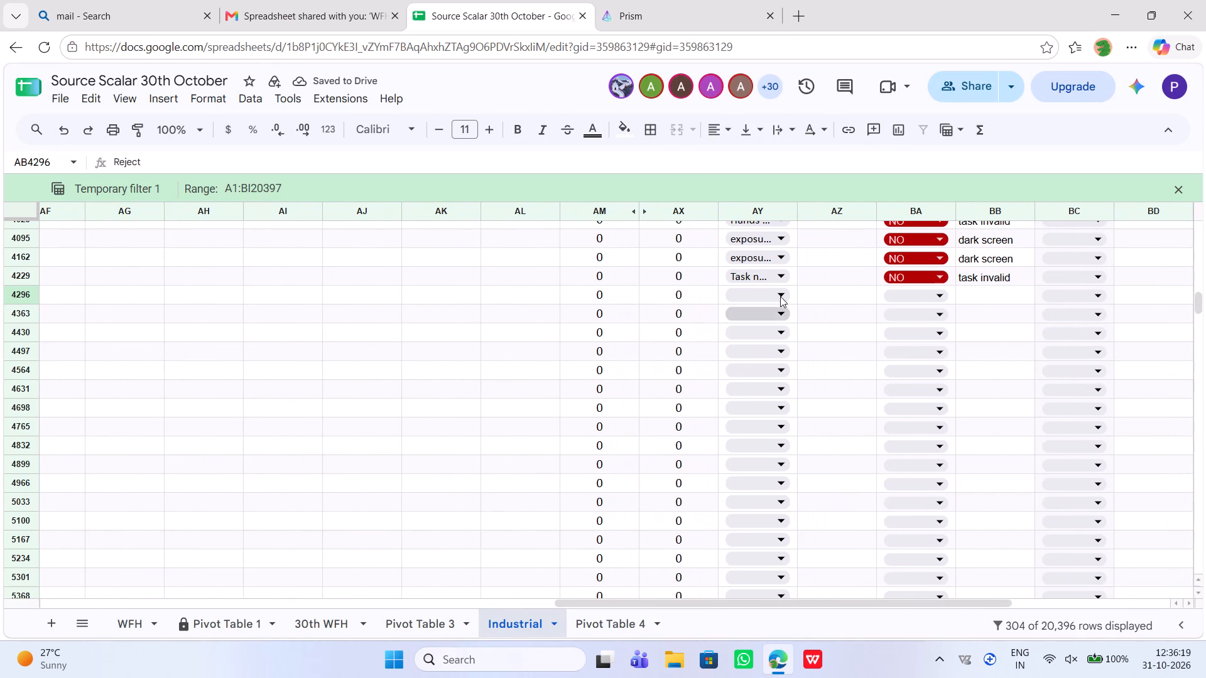
{"action": "left_click", "coordinate": [780, 296]}
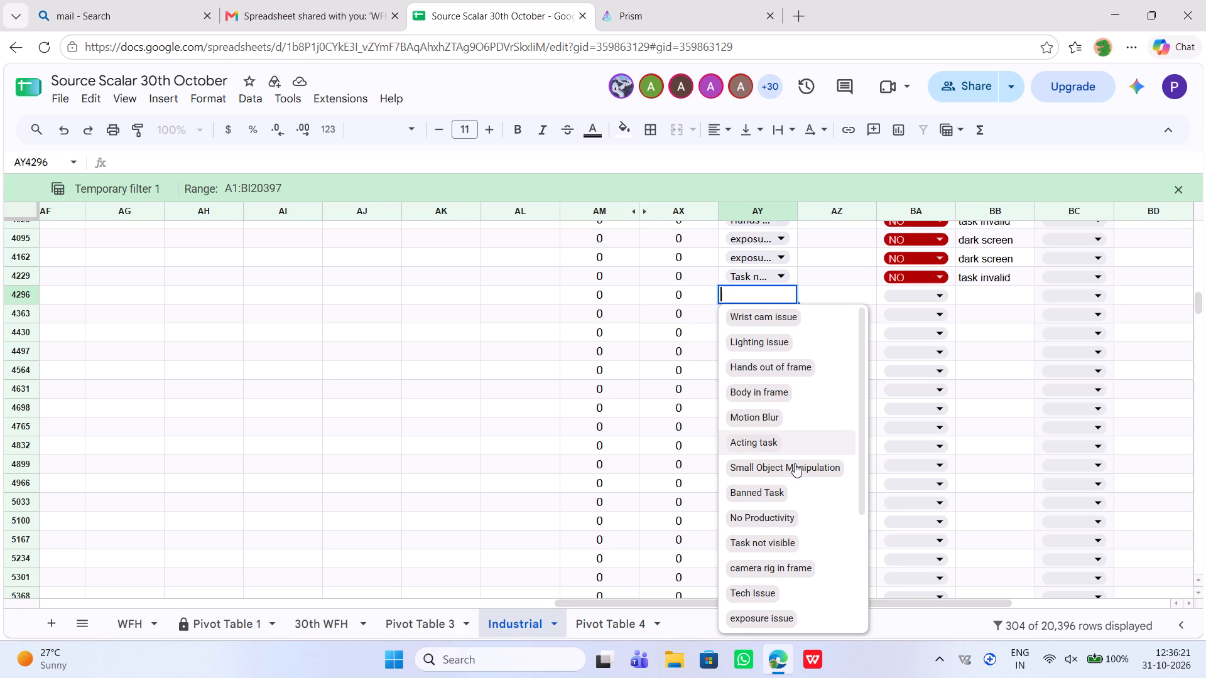
{"action": "left_click", "coordinate": [800, 370]}
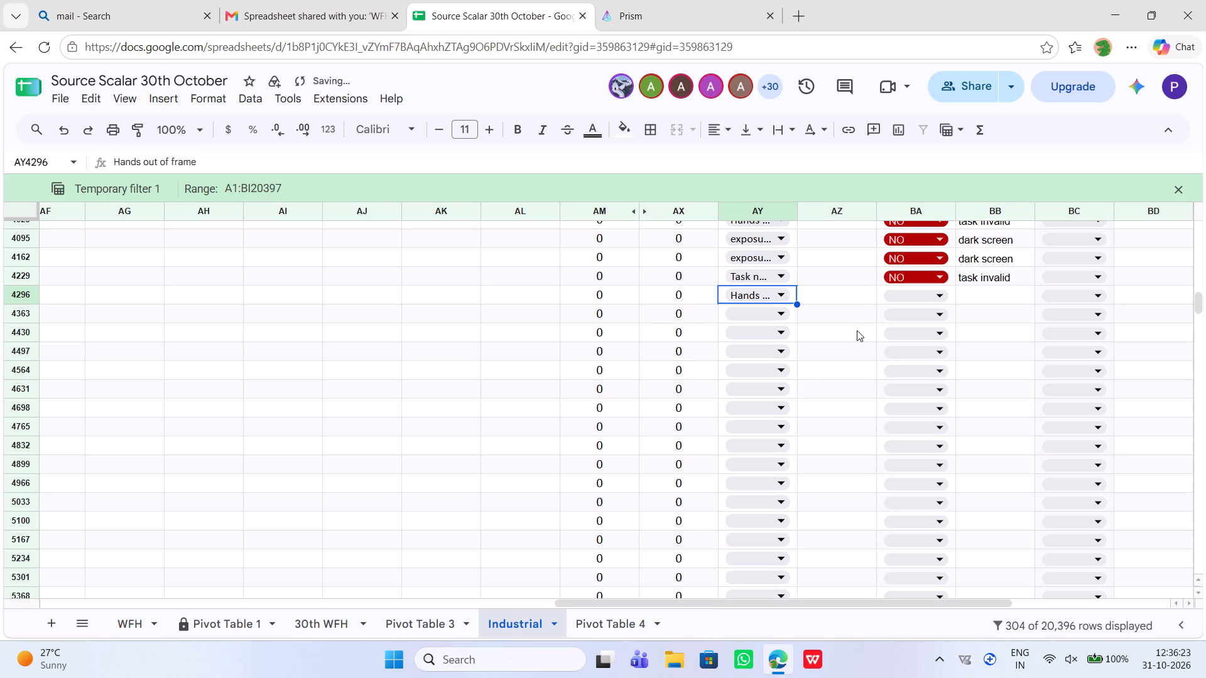
Set row 4296's column BA to NO and enter the comment "task invalid" in column BB.
{"action": "left_click", "coordinate": [910, 301]}
{"action": "left_click", "coordinate": [912, 342]}
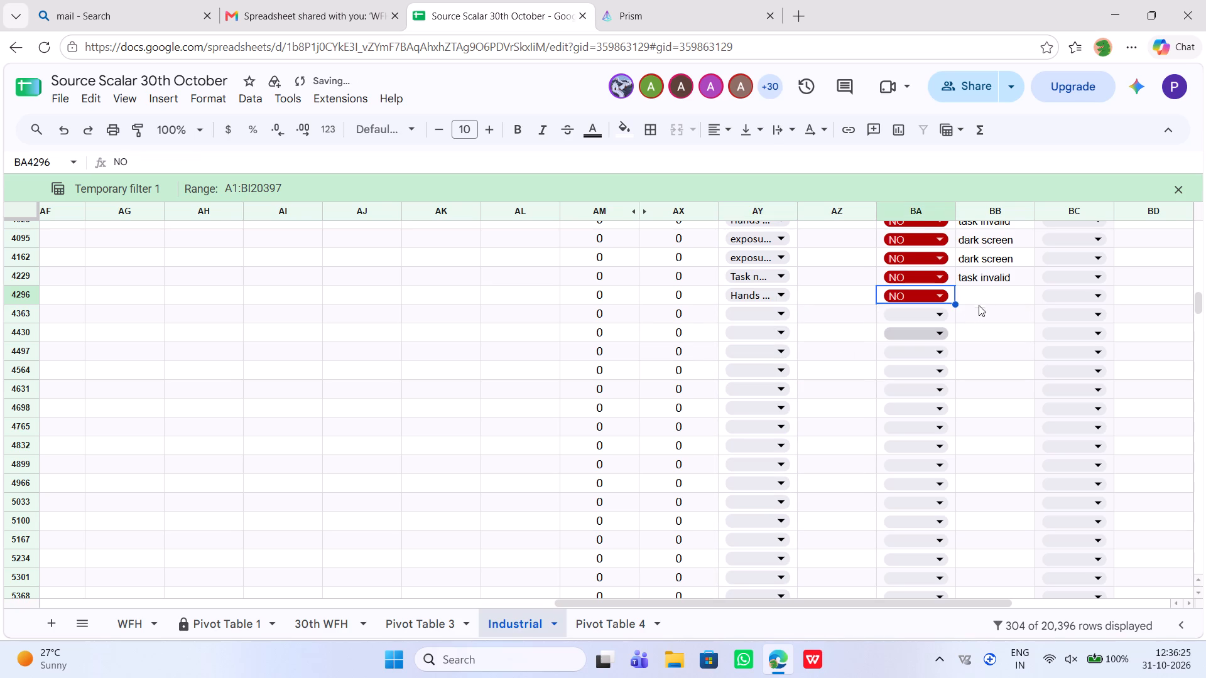
{"action": "left_click", "coordinate": [984, 300]}
{"action": "key", "text": "ctrl+v"}
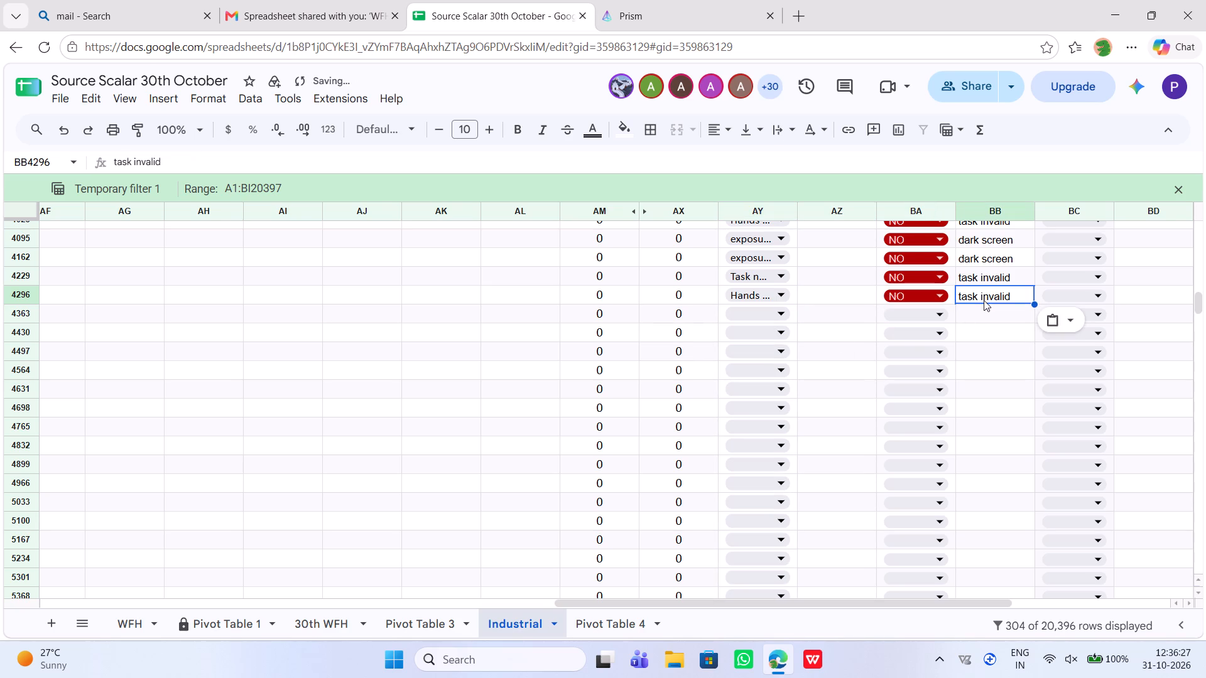
Close the reviewed video and open the video linked in row 4363 in Prism.
{"action": "left_click", "coordinate": [769, 18]}
{"action": "scroll", "coordinate": [599, 281], "scroll_direction": "right", "scroll_amount": 5}
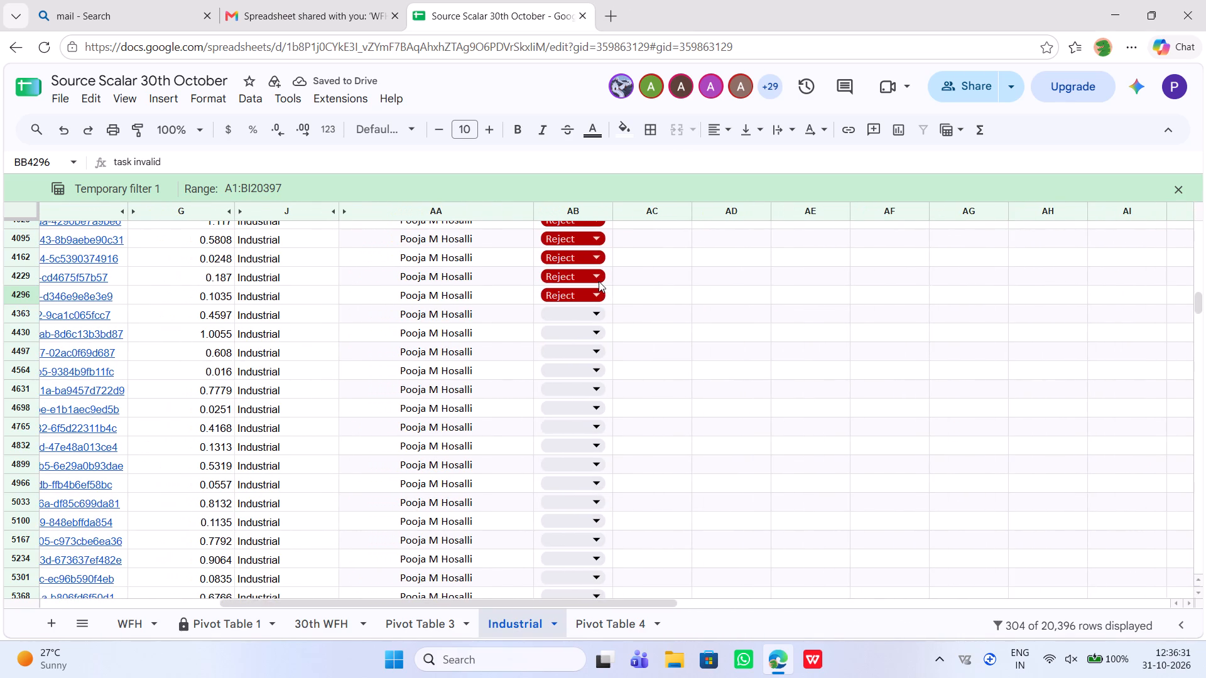
{"action": "scroll", "coordinate": [599, 281], "scroll_direction": "right", "scroll_amount": 1}
{"action": "left_click", "coordinate": [95, 316]}
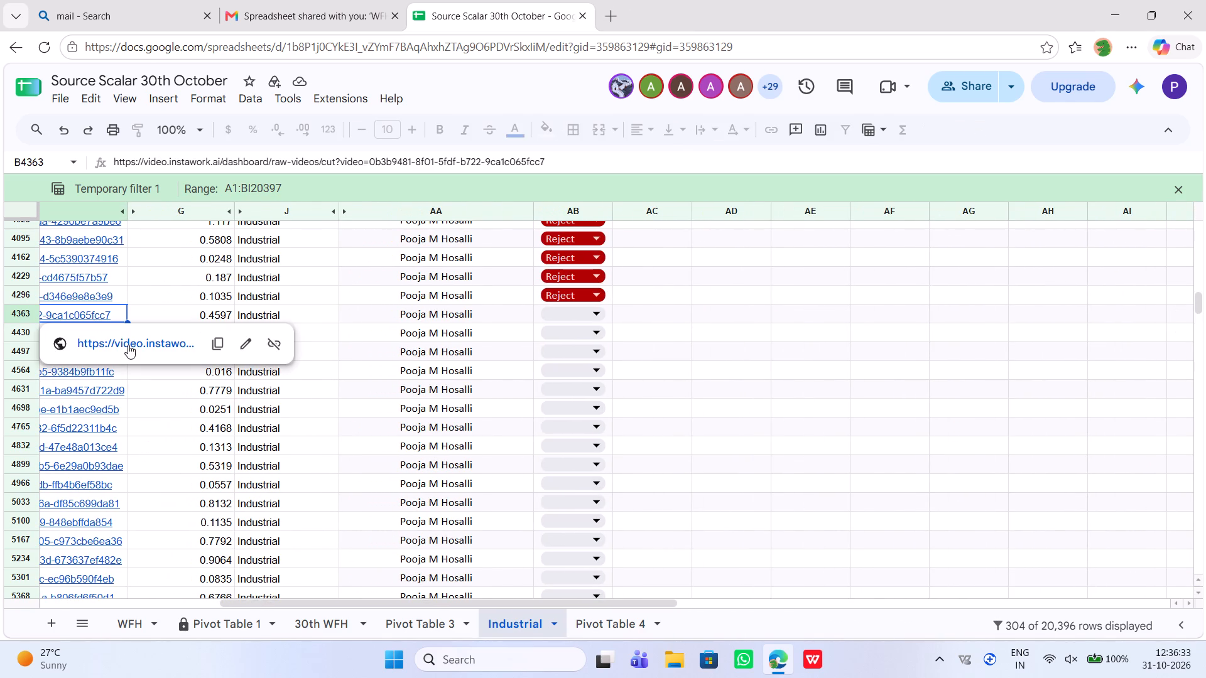
{"action": "left_click", "coordinate": [128, 345]}
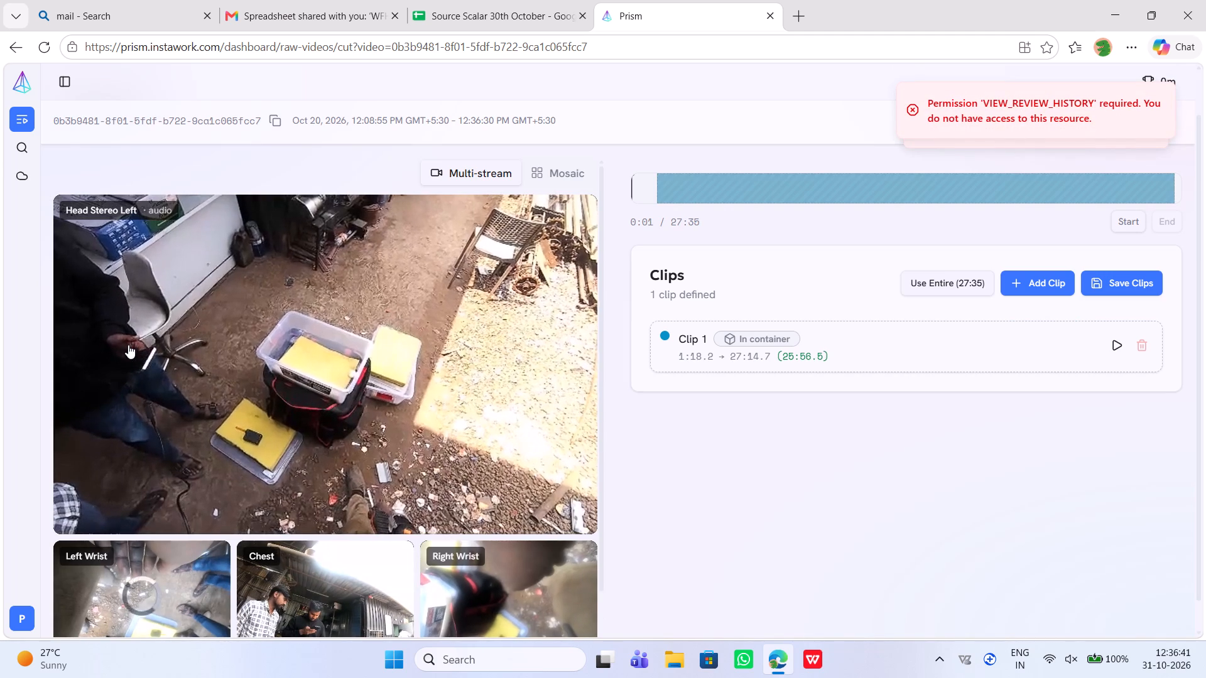
Skip ahead to about 14:08 within Clip 1 of row 4363's video to examine the task footage.
{"action": "left_click", "coordinate": [913, 193]}
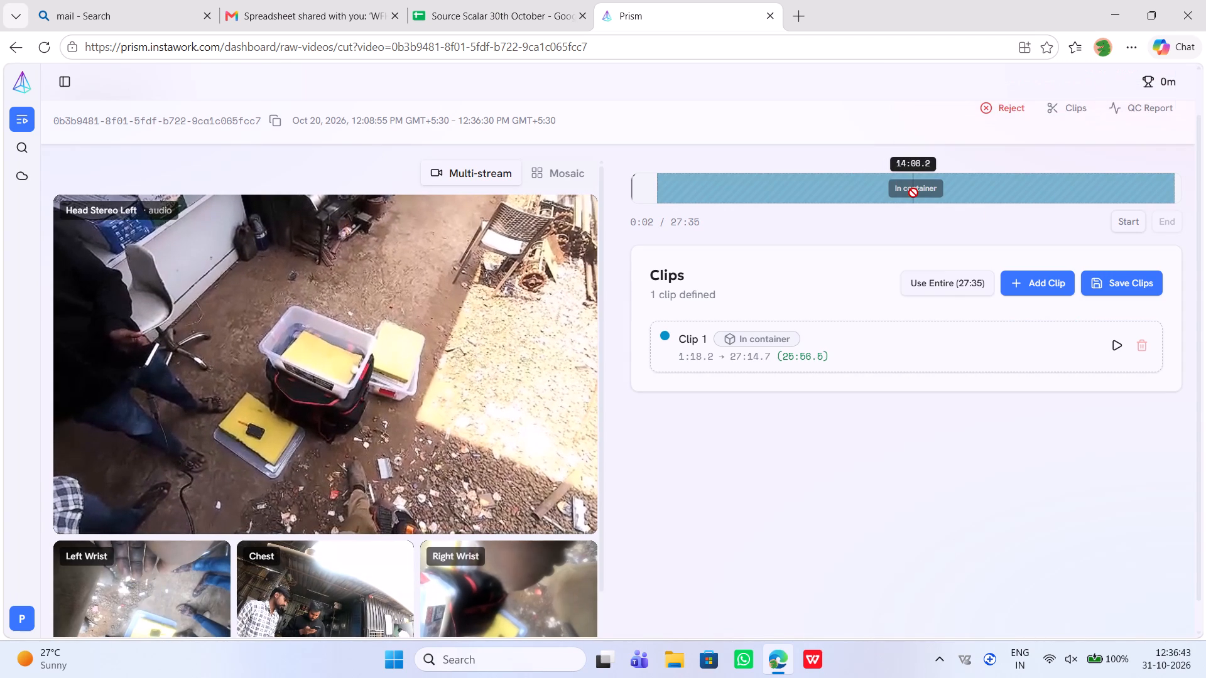
{"action": "left_click", "coordinate": [981, 223]}
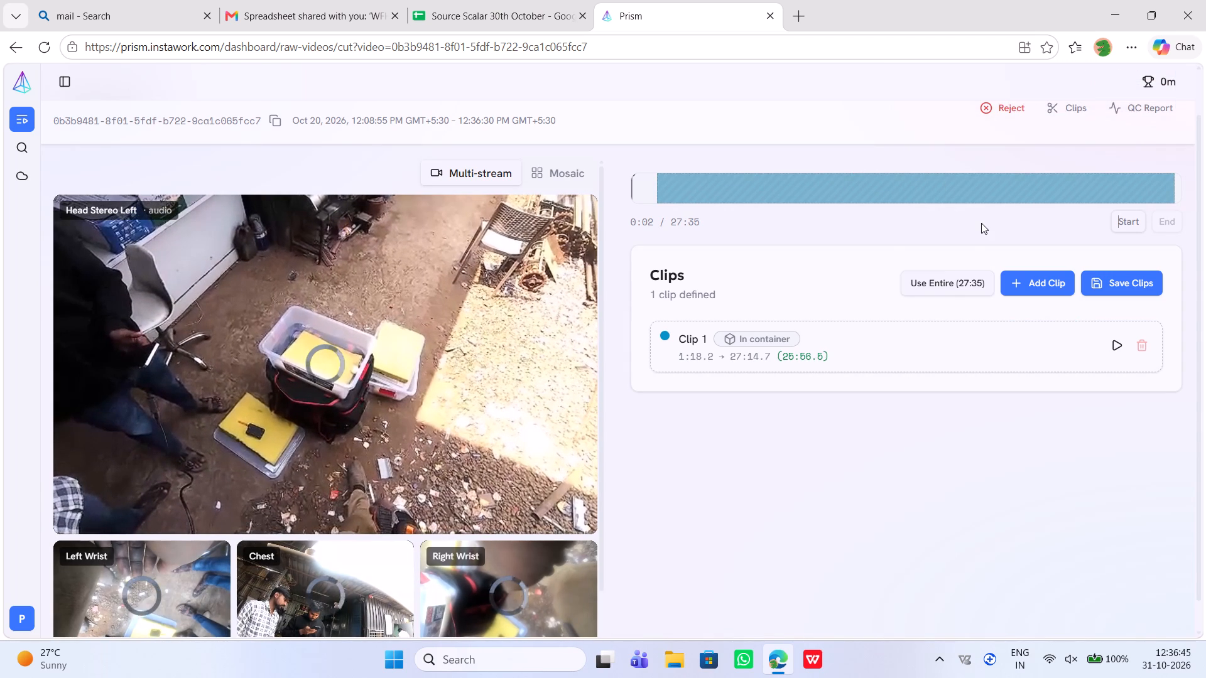
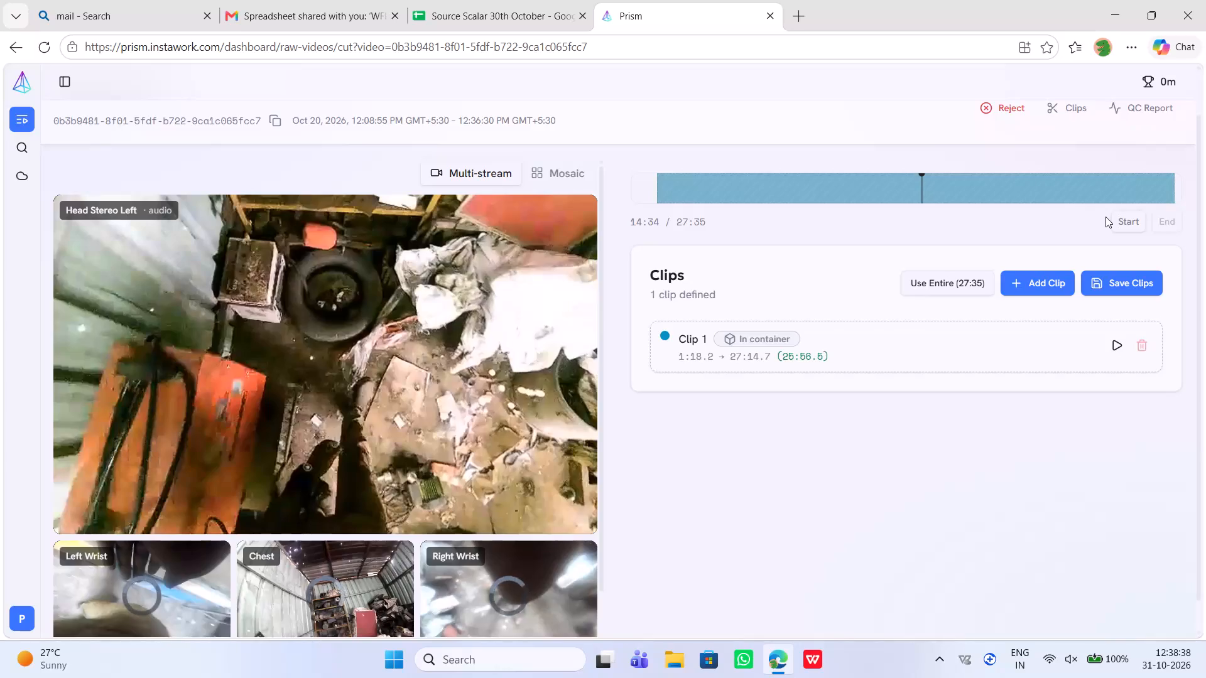
Try to skip ahead to the end of Clip 1 in row 4363's video to examine the closing footage.
{"action": "left_click", "coordinate": [1172, 189]}
{"action": "left_click", "coordinate": [1068, 235]}
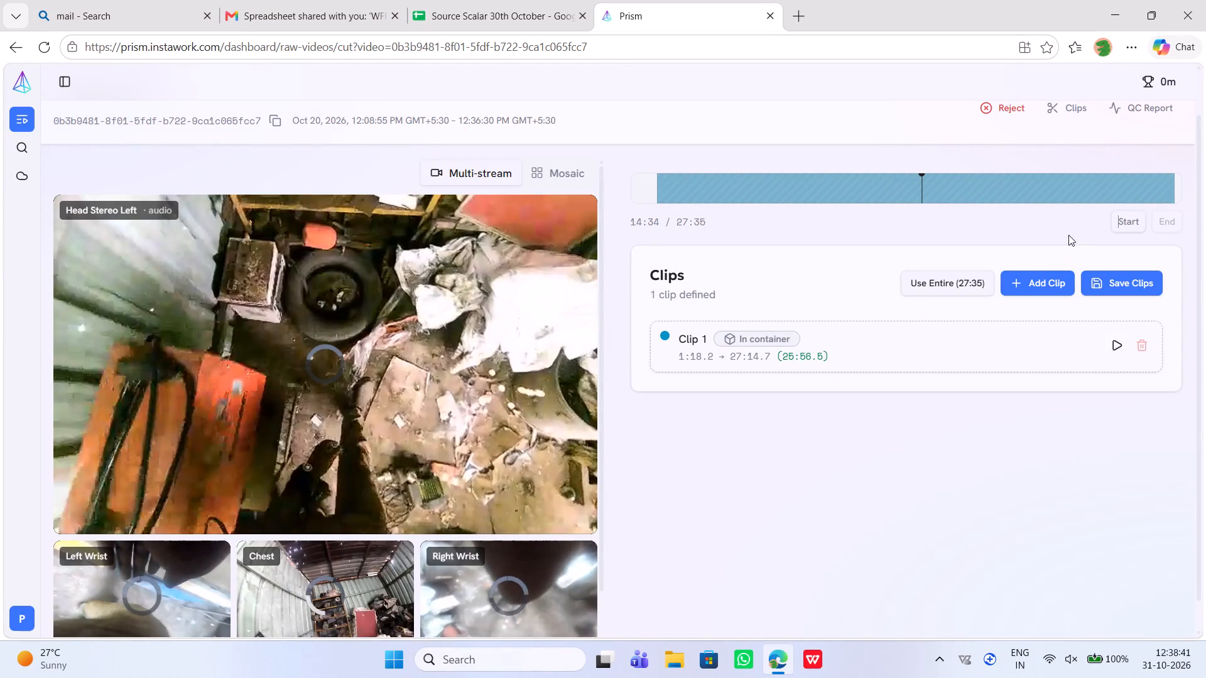
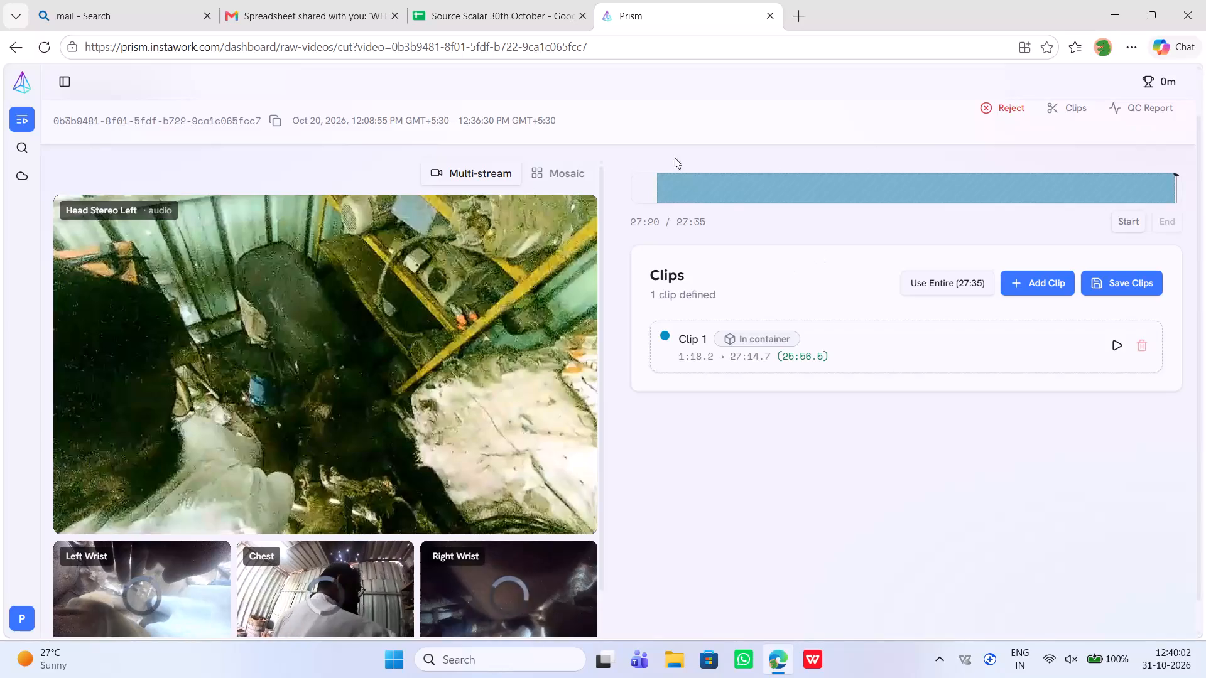
Resume playback of row 4363's video just past the end of Clip 1 to examine the closing footage.
{"action": "left_click", "coordinate": [551, 229]}
{"action": "scroll", "coordinate": [551, 229], "scroll_direction": "down", "scroll_amount": 1}
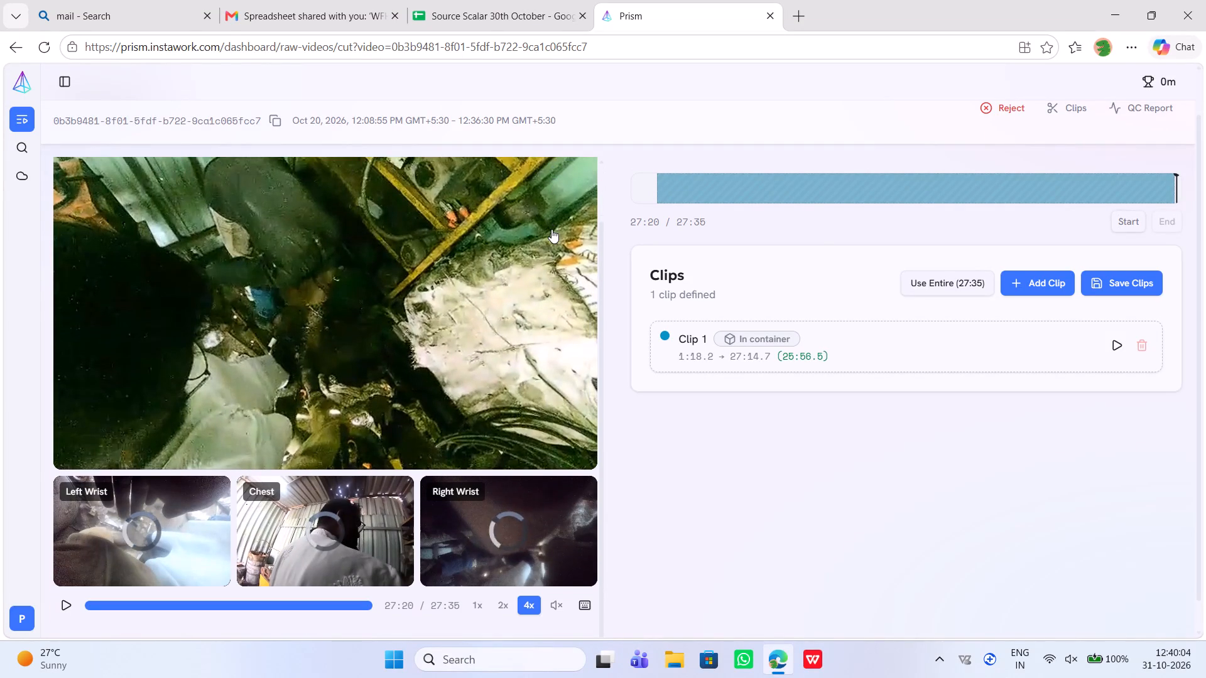
{"action": "scroll", "coordinate": [551, 229], "scroll_direction": "down", "scroll_amount": 1}
{"action": "left_click", "coordinate": [535, 277]}
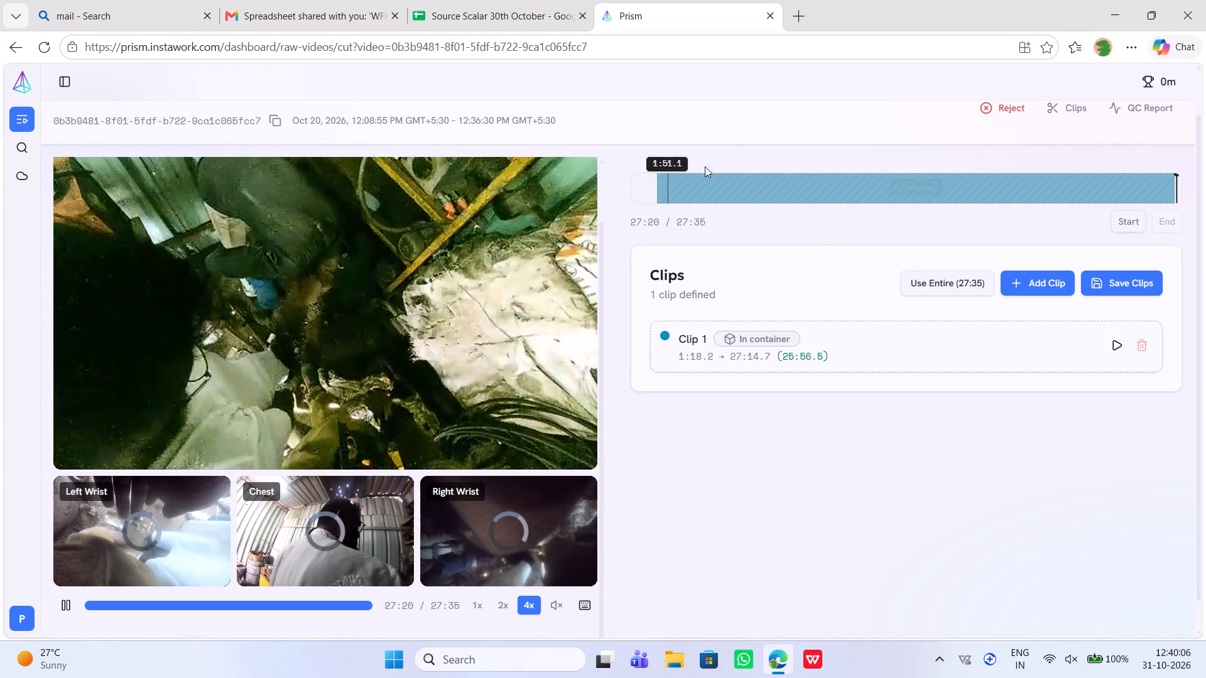
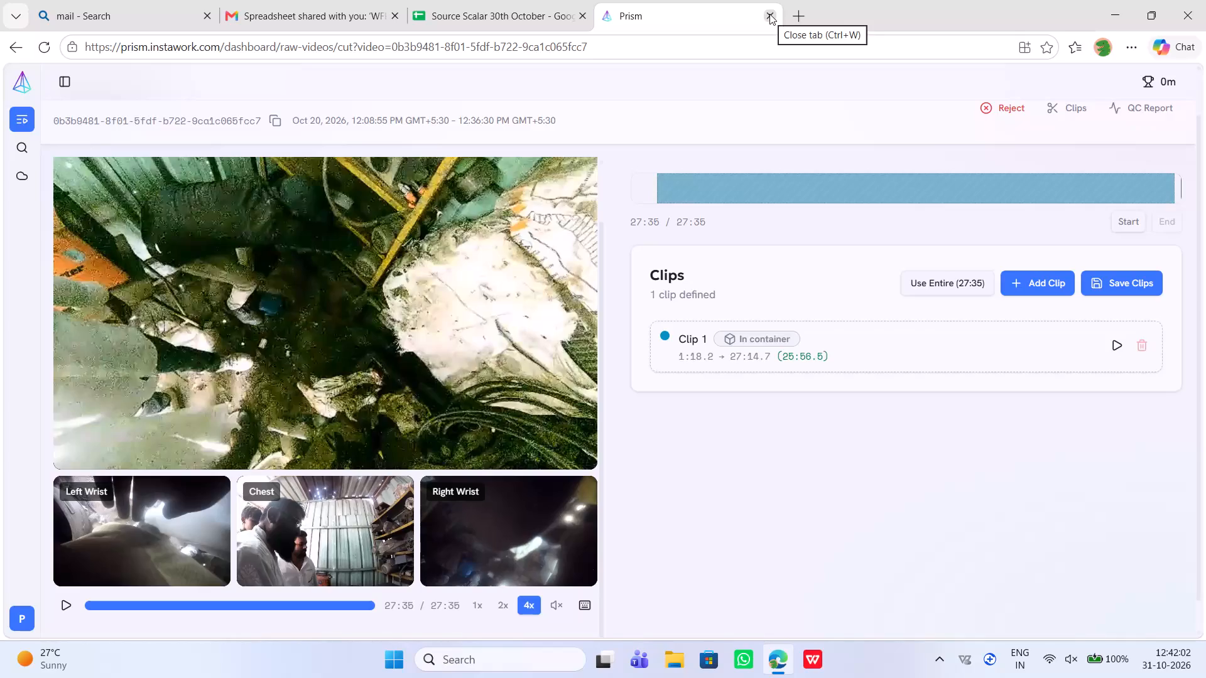
Close row 4363's video and mark the row in the spreadsheet as Reject with the reason Hands out of frame.
{"action": "left_click", "coordinate": [769, 14]}
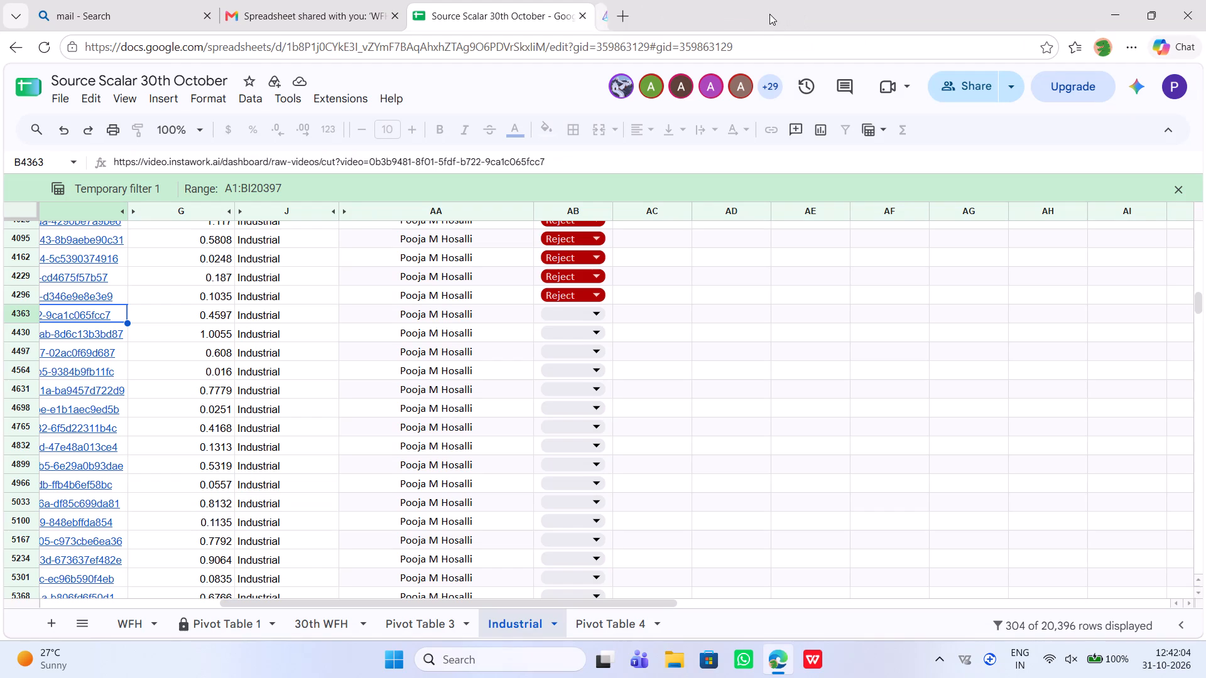
{"action": "left_click", "coordinate": [597, 313]}
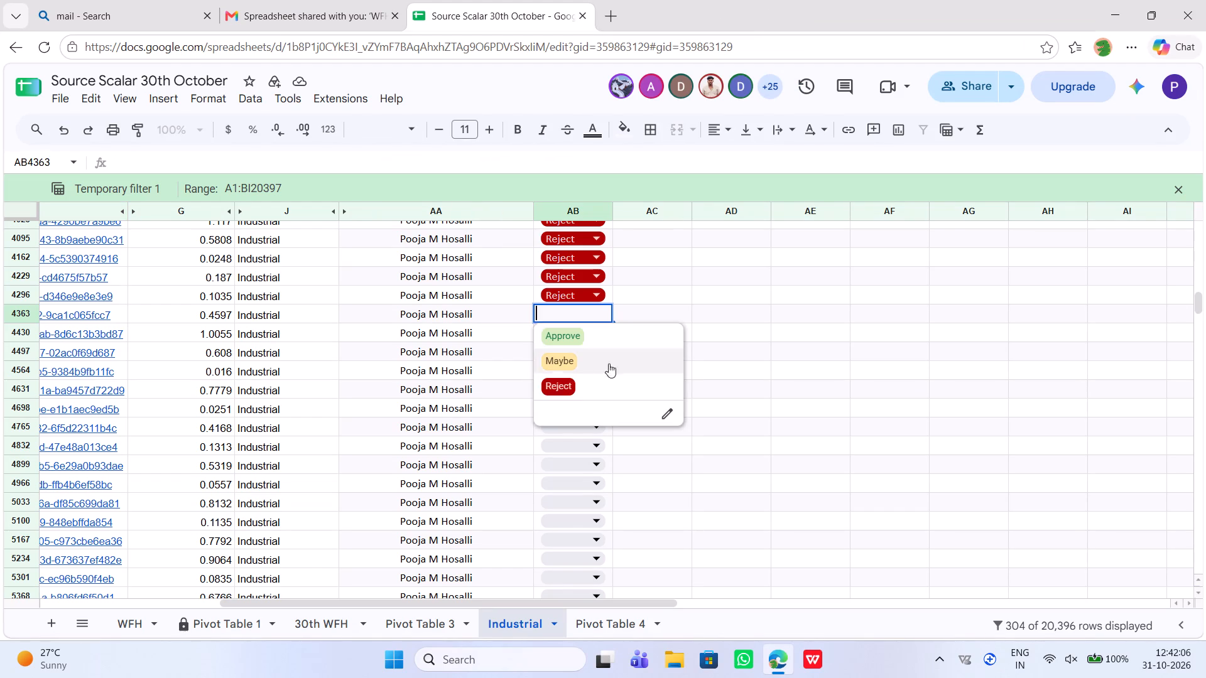
{"action": "left_click", "coordinate": [615, 379]}
{"action": "scroll", "coordinate": [722, 375], "scroll_direction": "left", "scroll_amount": 4}
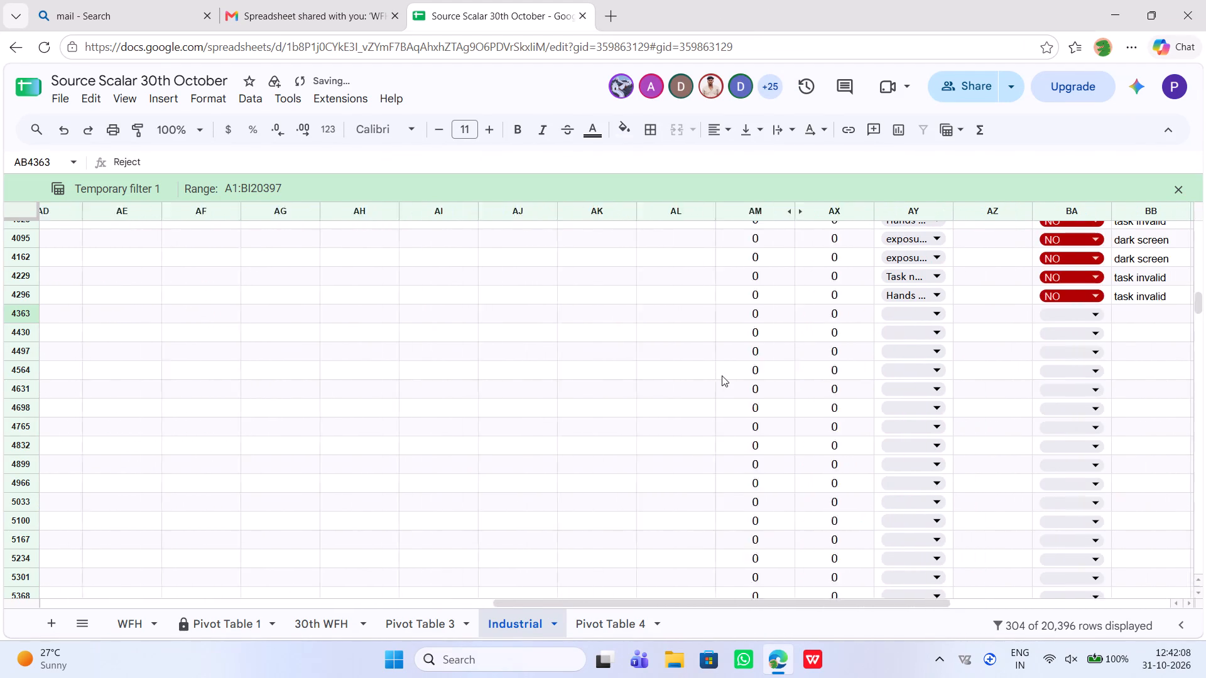
{"action": "left_click", "coordinate": [898, 313]}
{"action": "left_click", "coordinate": [906, 377]}
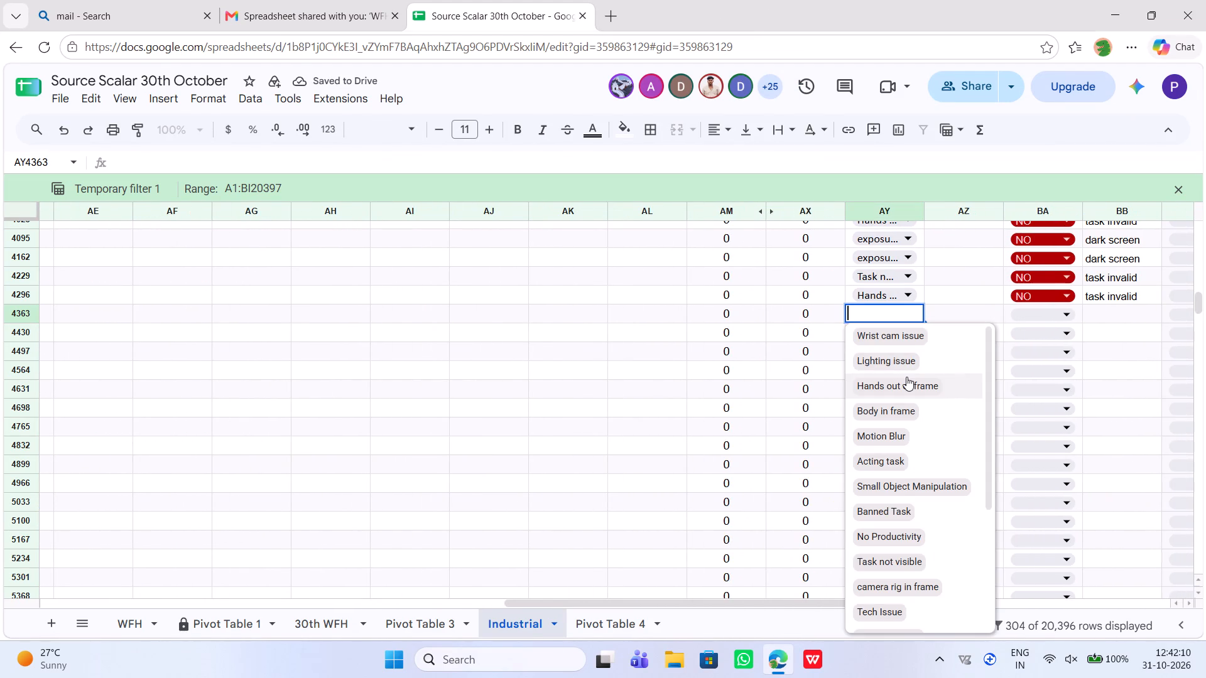
Set row 4363's column BA to NO and enter the comment "task invalid" in column BB.
{"action": "left_click_drag", "start_coordinate": [1047, 316], "coordinate": [1052, 352]}
{"action": "left_click", "coordinate": [1052, 352]}
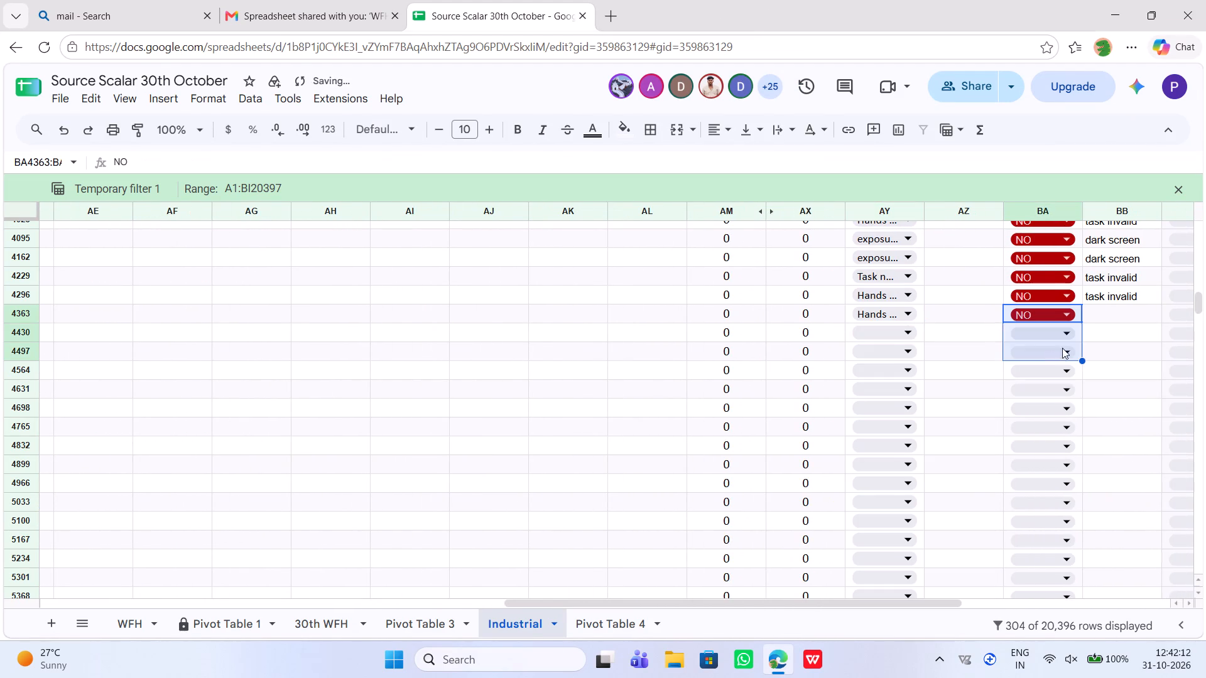
{"action": "left_click", "coordinate": [1104, 319]}
{"action": "key", "text": "ctrl+v"}
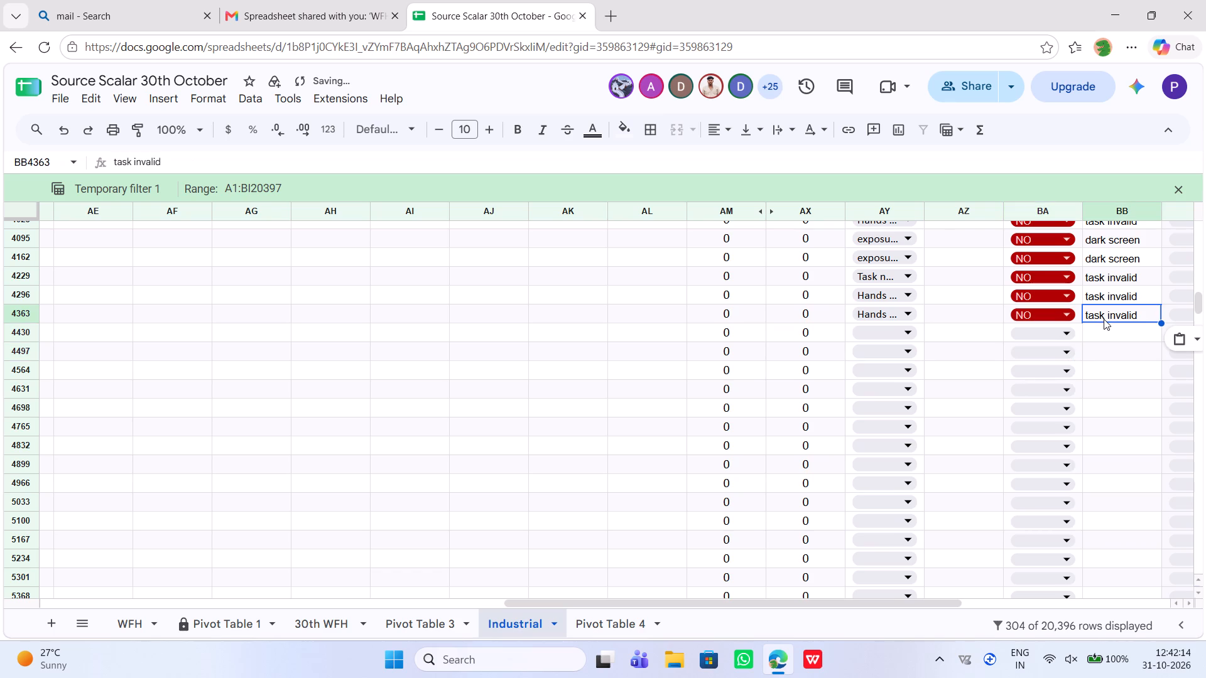
Open the video linked in row 4430 of the Industrial sheet in Prism.
{"action": "left_click", "coordinate": [668, 415]}
{"action": "scroll", "coordinate": [668, 415], "scroll_direction": "right", "scroll_amount": 4}
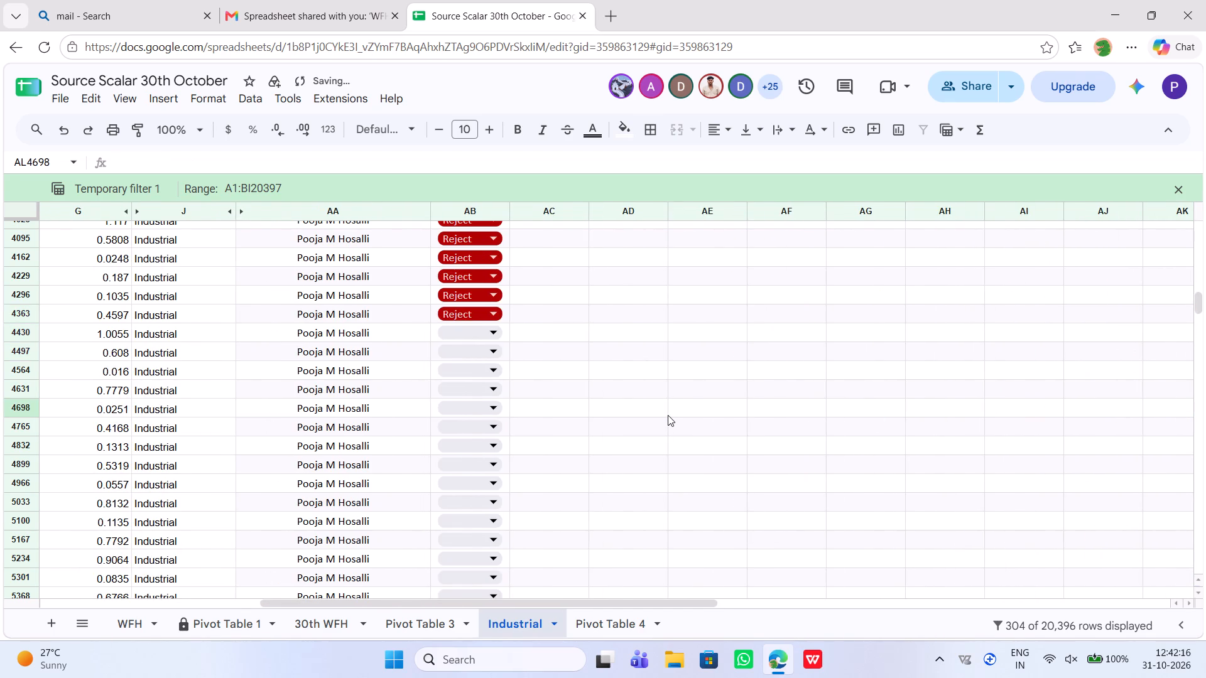
{"action": "scroll", "coordinate": [668, 415], "scroll_direction": "right", "scroll_amount": 1}
{"action": "scroll", "coordinate": [53, 340], "scroll_direction": "right", "scroll_amount": 1}
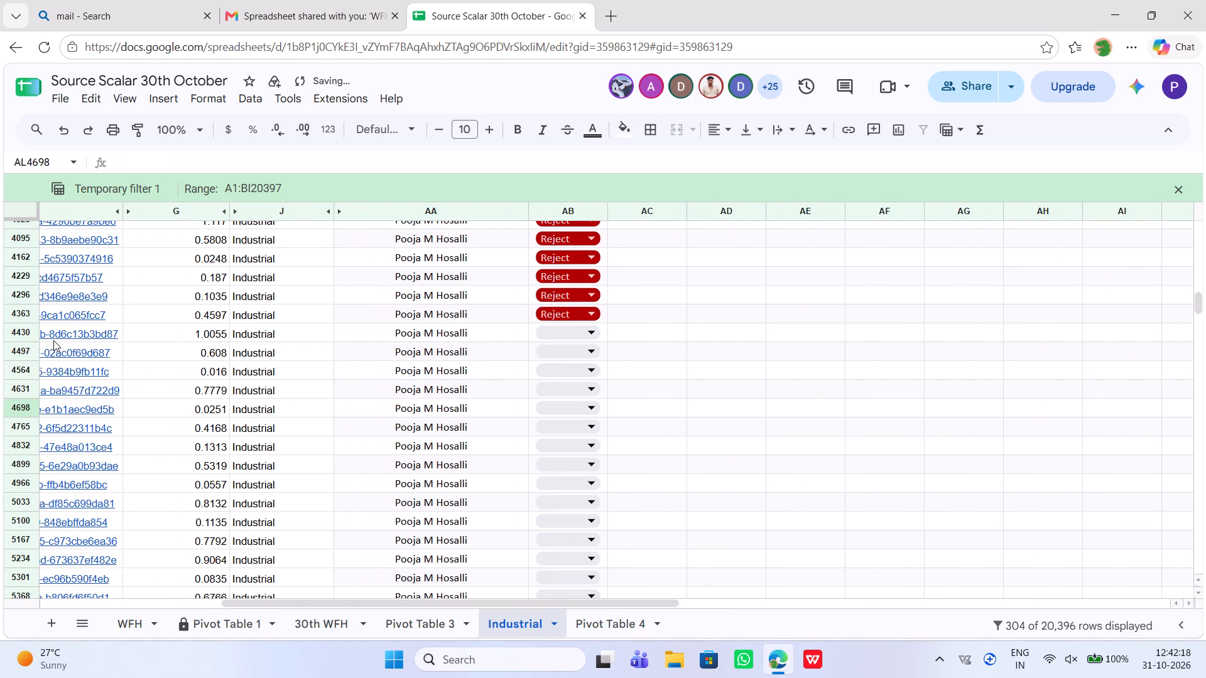
{"action": "left_click_drag", "start_coordinate": [95, 334], "coordinate": [122, 355]}
{"action": "left_click", "coordinate": [122, 355]}
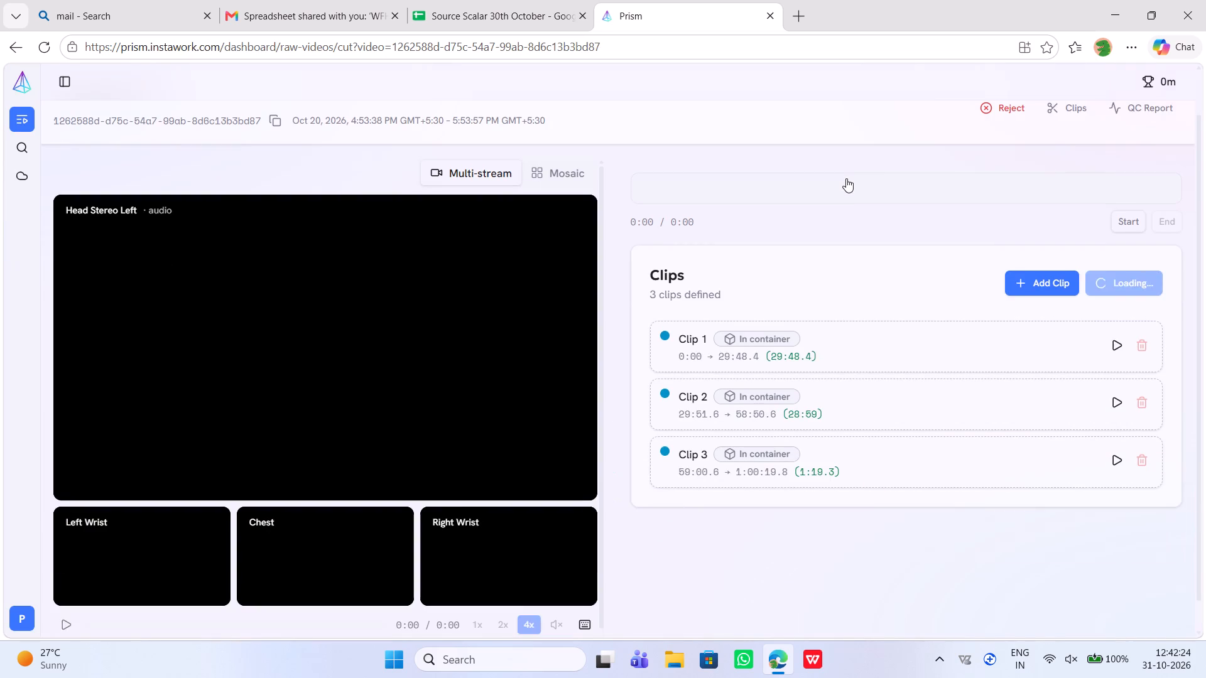
Examine row 4430's video from about 34:17 in Clip 2 and again near the end of the recording.
{"action": "scroll", "coordinate": [828, 142], "scroll_direction": "down", "scroll_amount": 1}
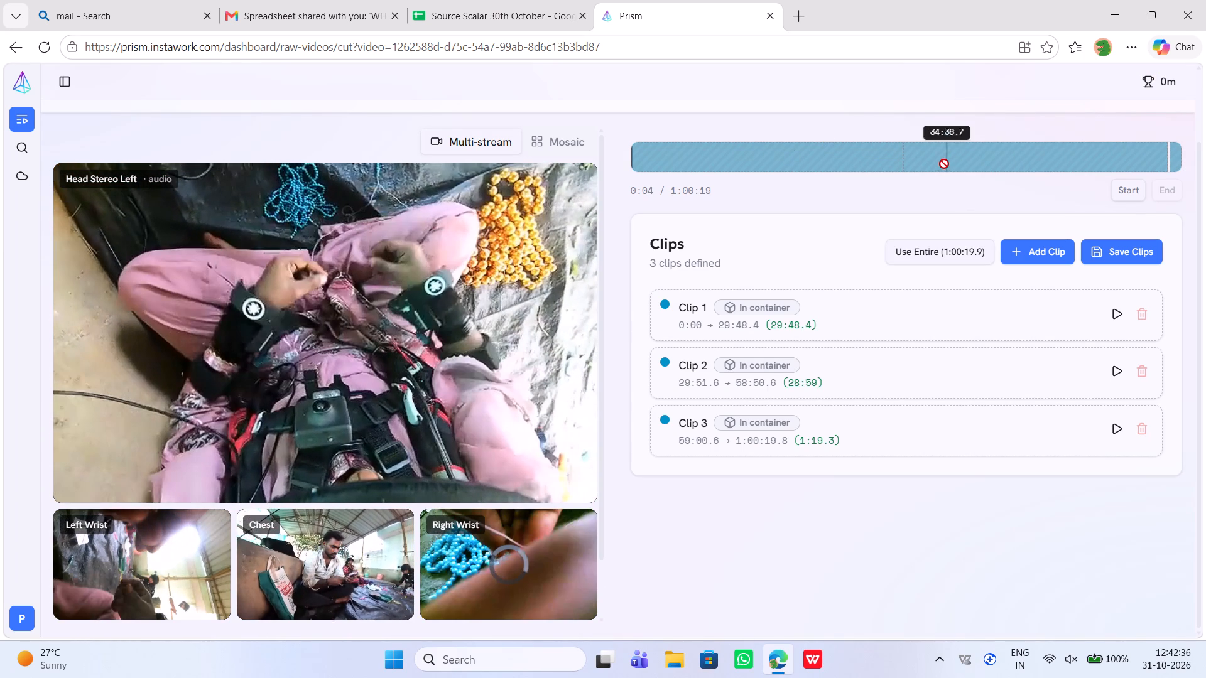
{"action": "left_click", "coordinate": [943, 163]}
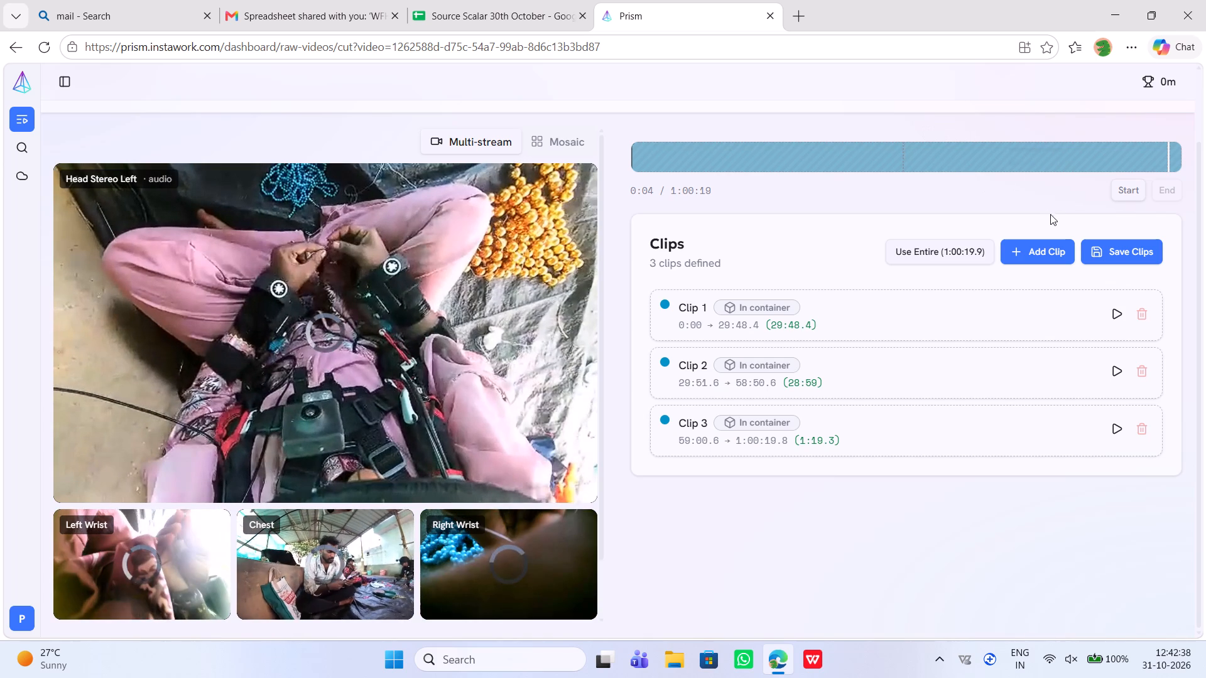
{"action": "left_click", "coordinate": [1078, 193]}
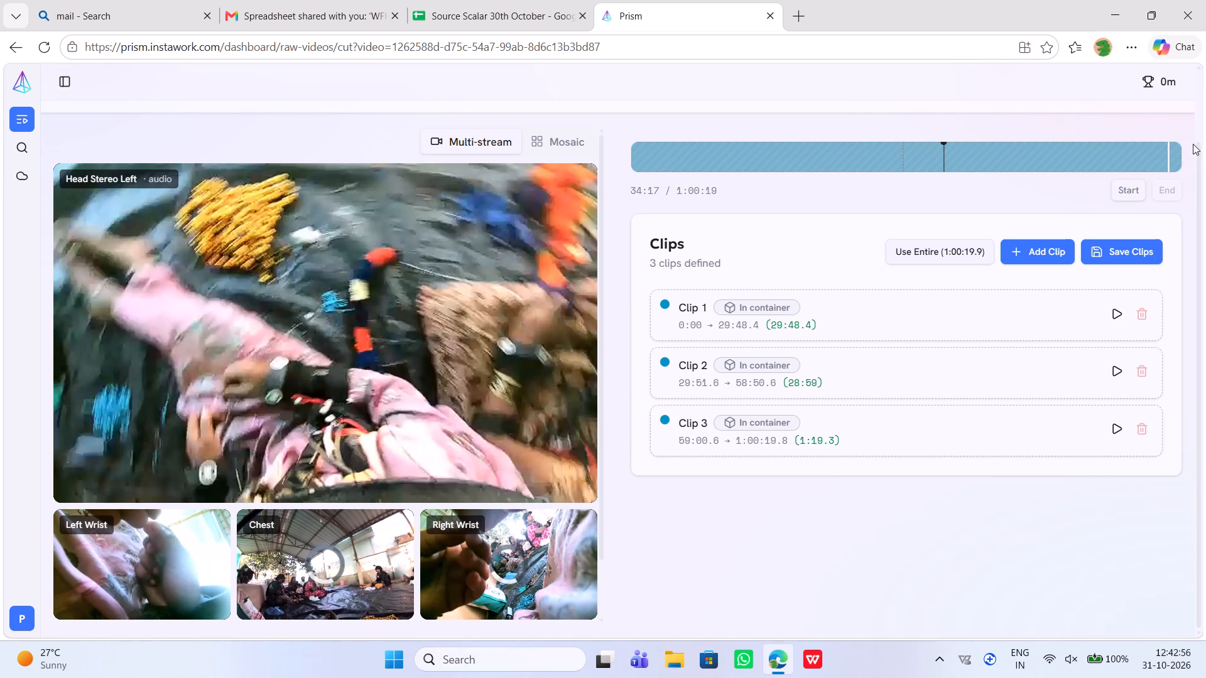
{"action": "left_click", "coordinate": [1177, 153]}
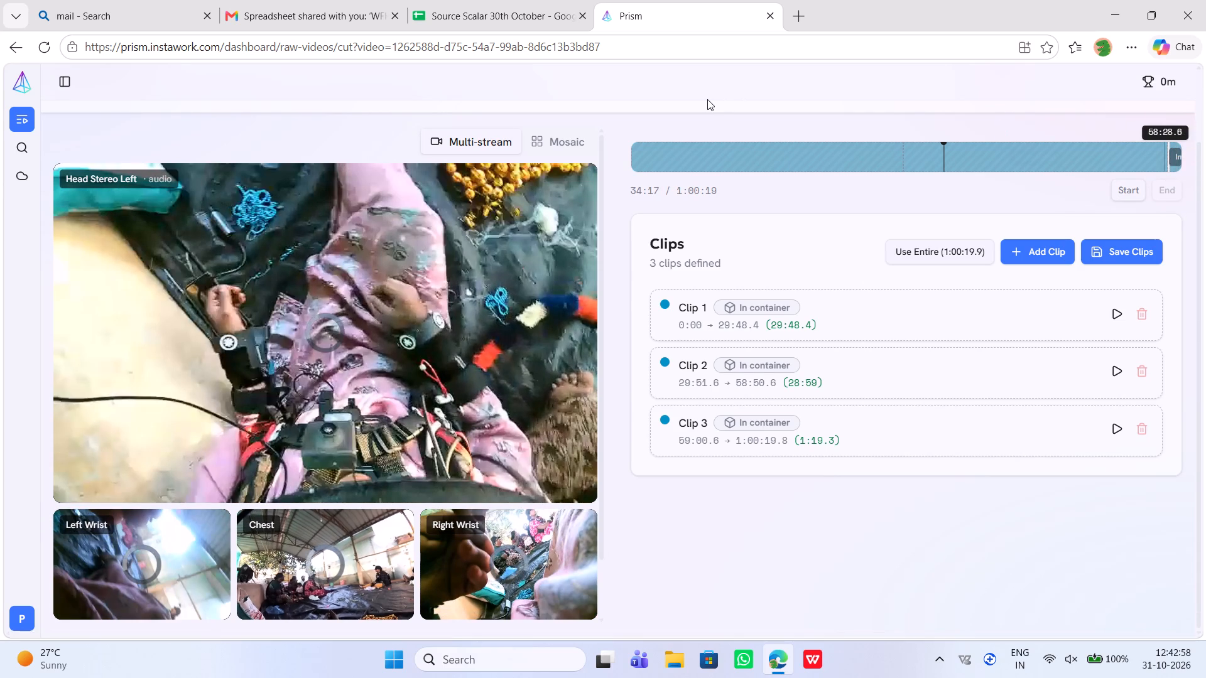
{"action": "left_click", "coordinate": [707, 99]}
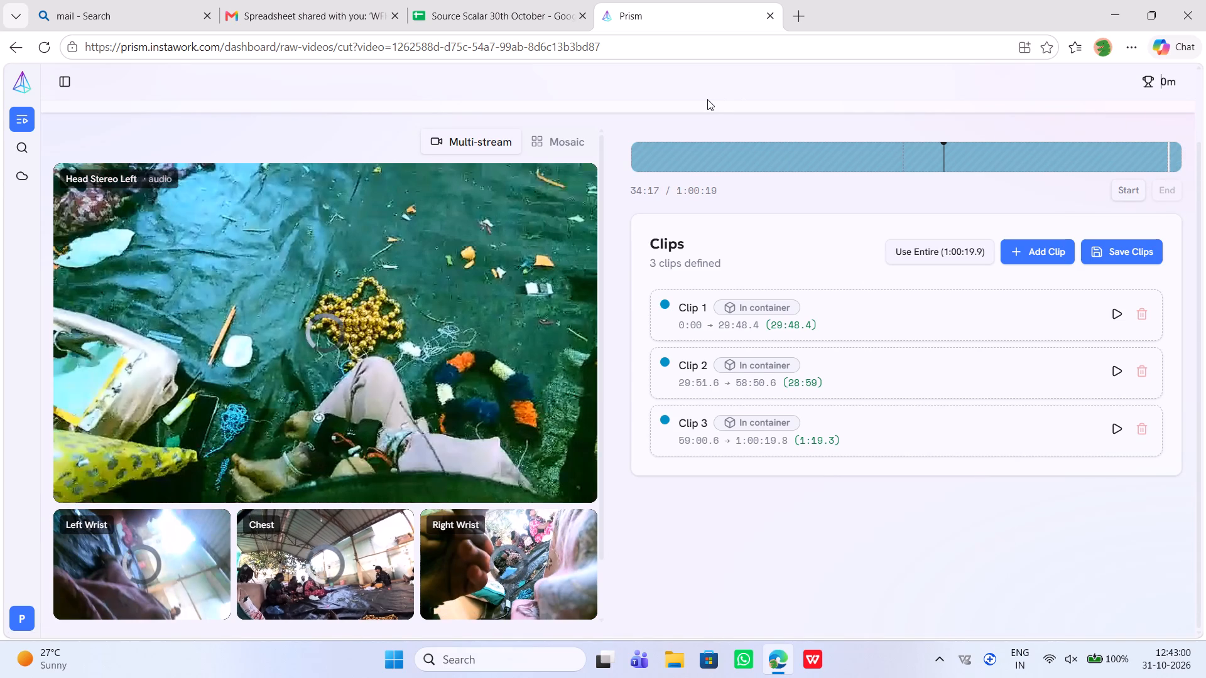
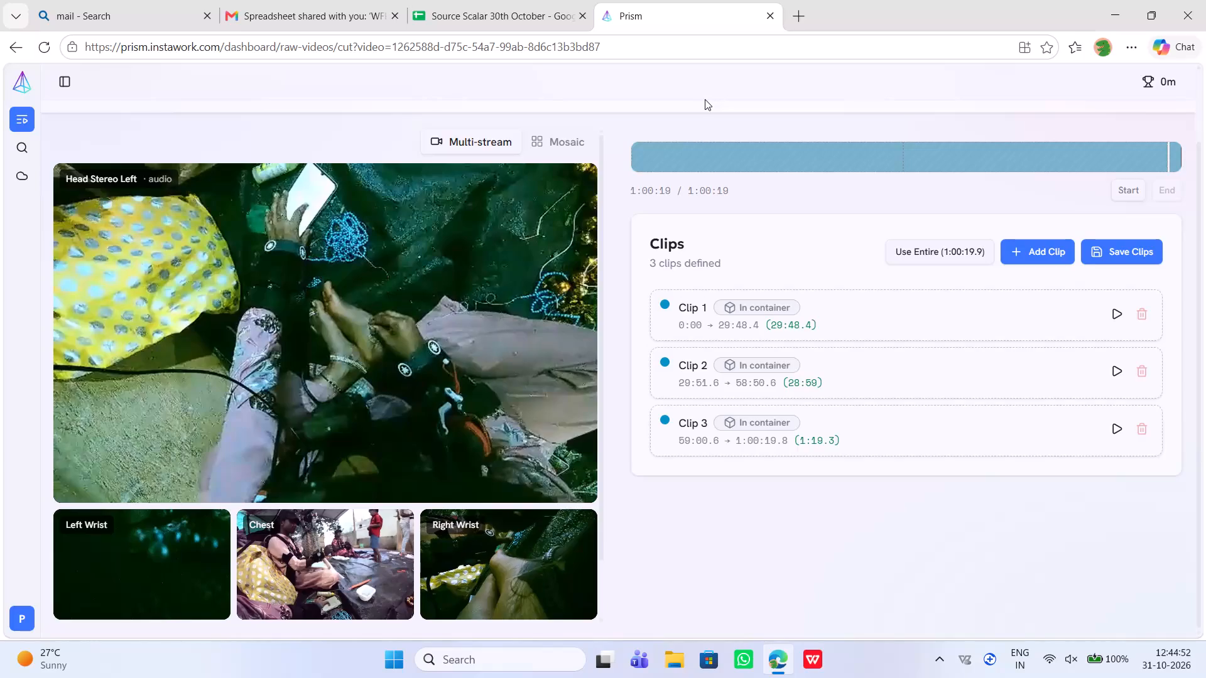
Close row 4430's video and mark the row in the spreadsheet as Reject with the reason Small Object Manipulation.
{"action": "left_click", "coordinate": [771, 16]}
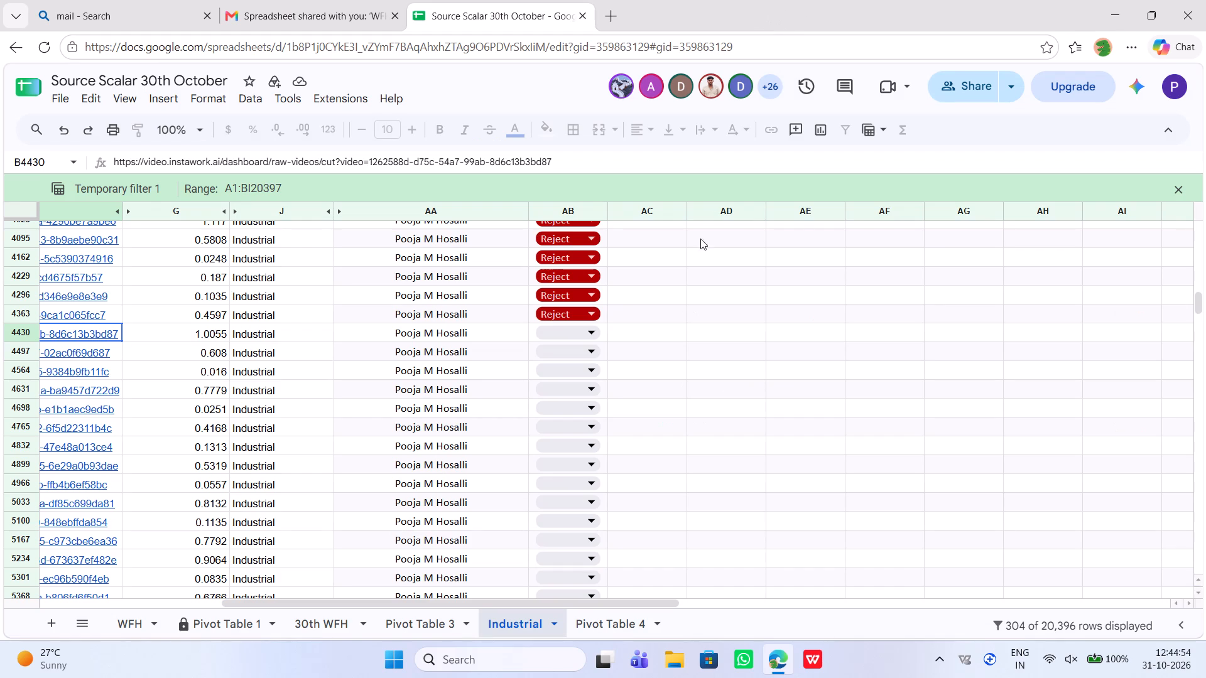
{"action": "left_click", "coordinate": [581, 342]}
{"action": "left_click", "coordinate": [590, 338]}
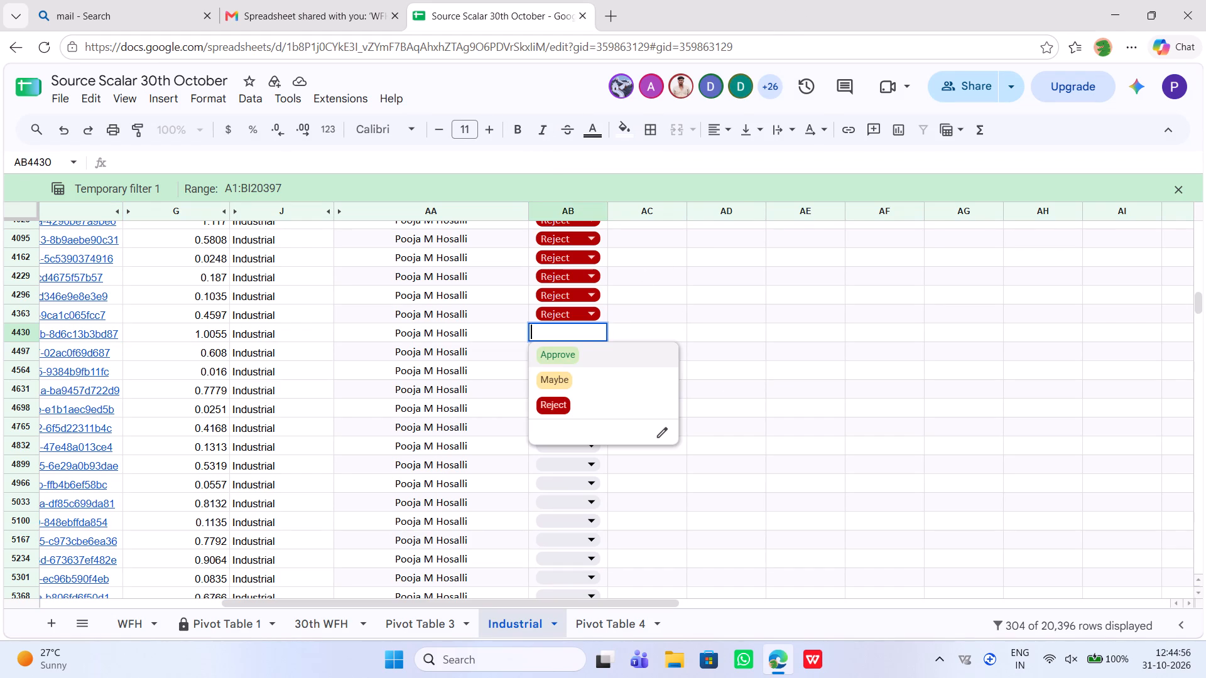
{"action": "left_click", "coordinate": [595, 408]}
{"action": "scroll", "coordinate": [805, 456], "scroll_direction": "left", "scroll_amount": 4}
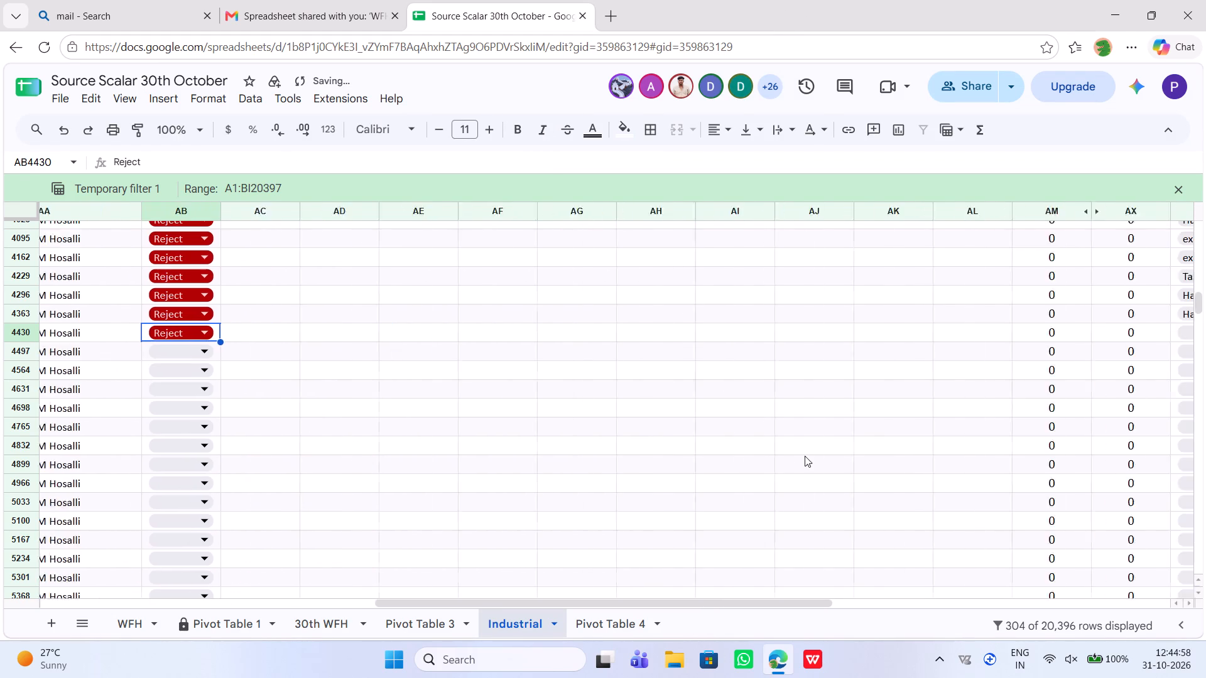
{"action": "left_click_drag", "start_coordinate": [950, 337], "coordinate": [977, 450]}
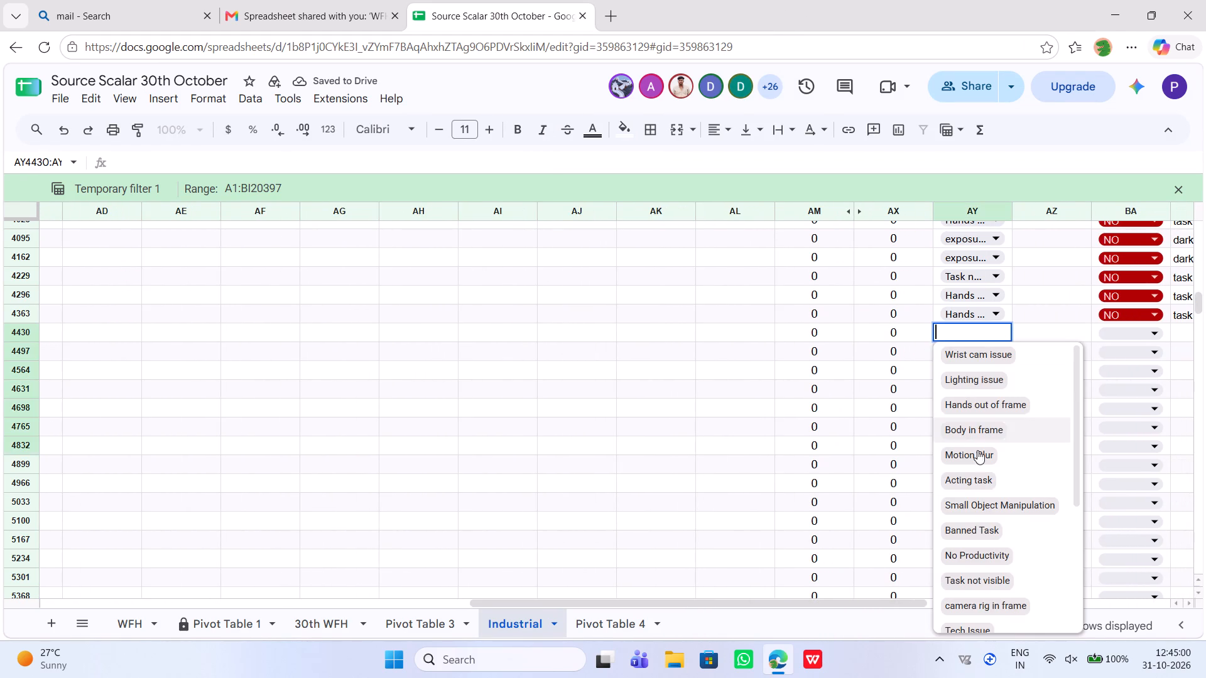
{"action": "left_click_drag", "start_coordinate": [977, 450], "coordinate": [986, 502]}
{"action": "left_click", "coordinate": [986, 502]}
Set row 4430's column BA to NO and enter the comment "task invalid" in column BB.
{"action": "left_click", "coordinate": [1114, 330]}
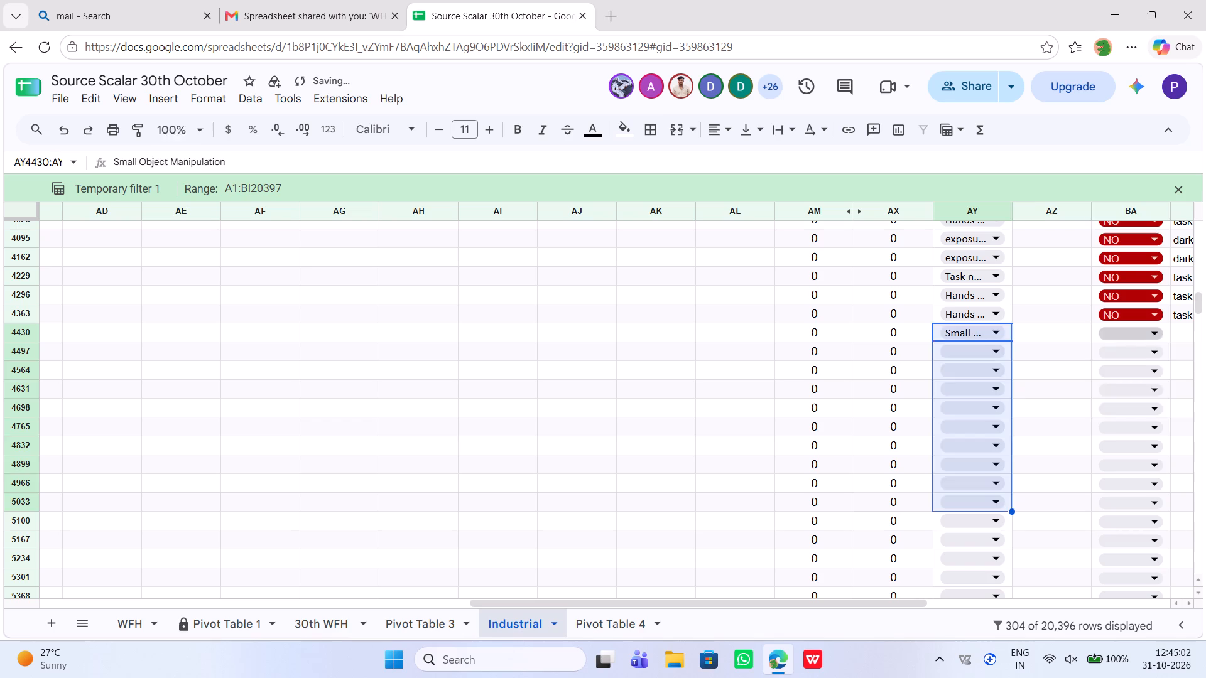
{"action": "left_click", "coordinate": [1124, 383]}
{"action": "left_click", "coordinate": [1182, 336]}
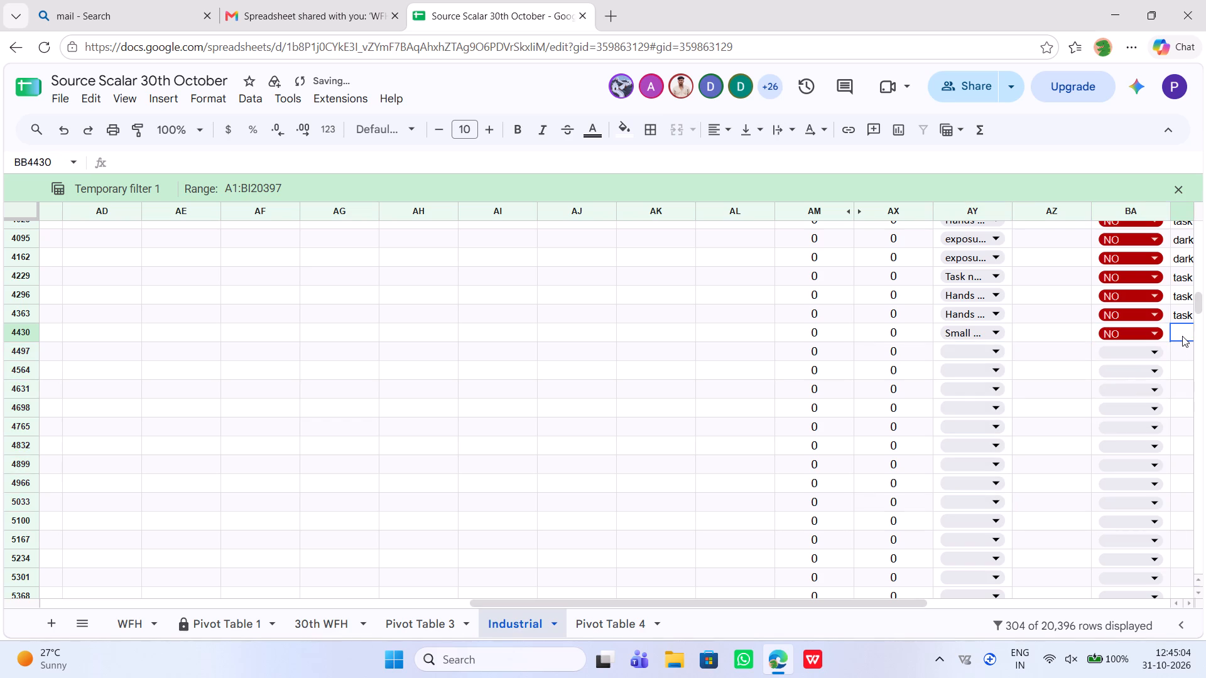
{"action": "key", "text": "ctrl+v"}
Open the video linked in row 4497 of the Industrial sheet in Prism.
{"action": "scroll", "coordinate": [751, 387], "scroll_direction": "right", "scroll_amount": 1}
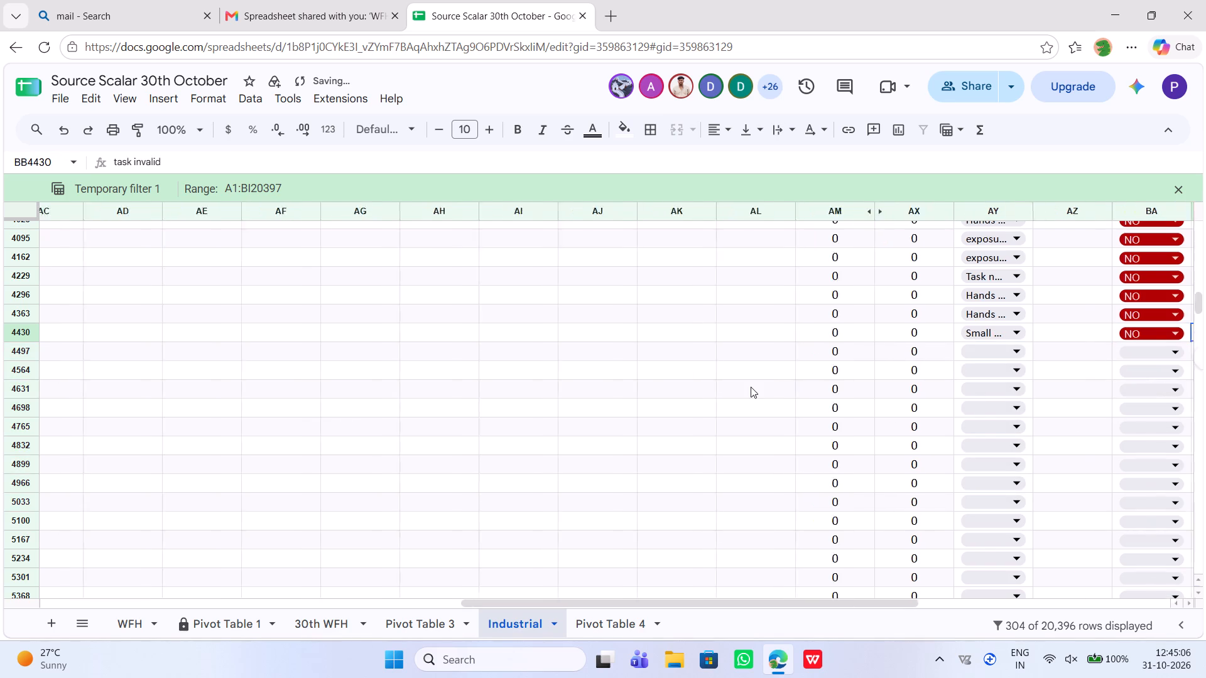
{"action": "scroll", "coordinate": [751, 387], "scroll_direction": "right", "scroll_amount": 4}
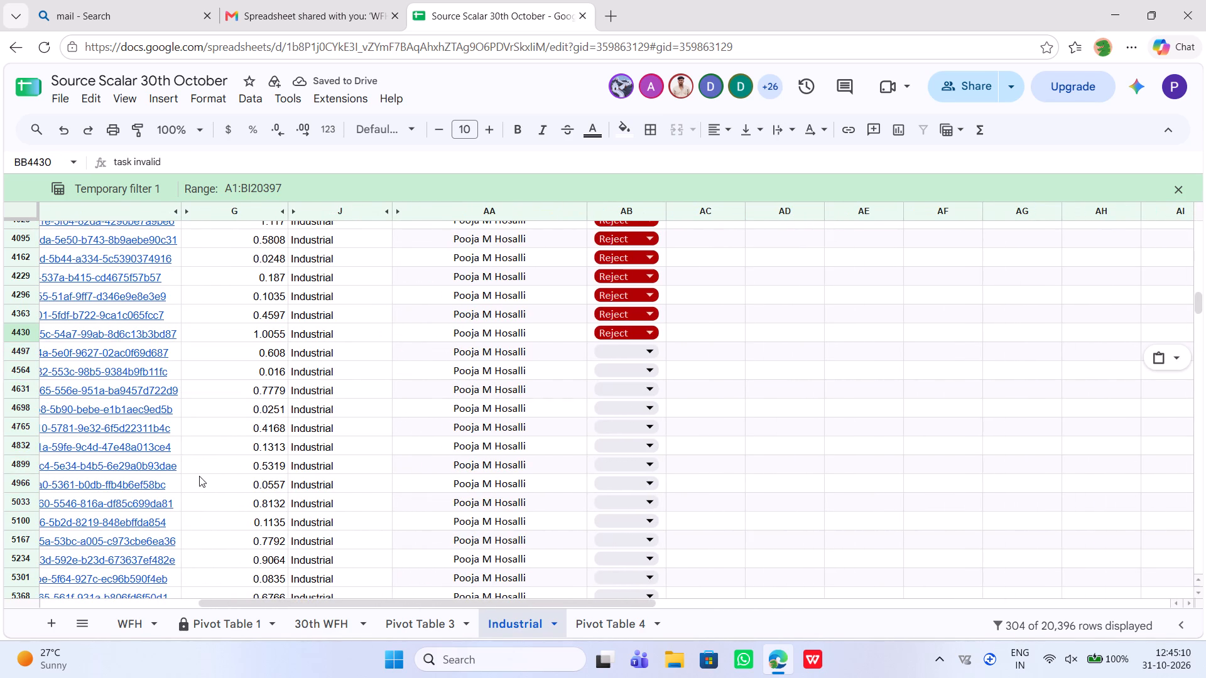
{"action": "left_click_drag", "start_coordinate": [160, 355], "coordinate": [161, 373]}
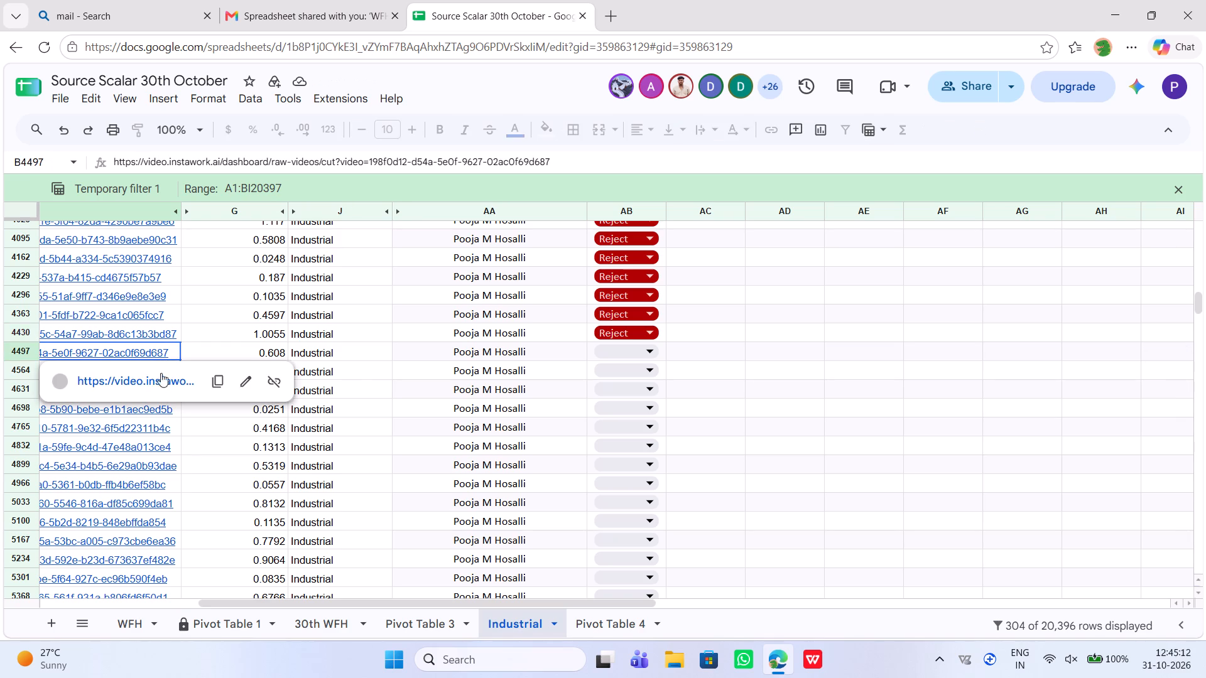
{"action": "left_click_drag", "start_coordinate": [161, 373], "coordinate": [162, 385]}
{"action": "left_click", "coordinate": [162, 385]}
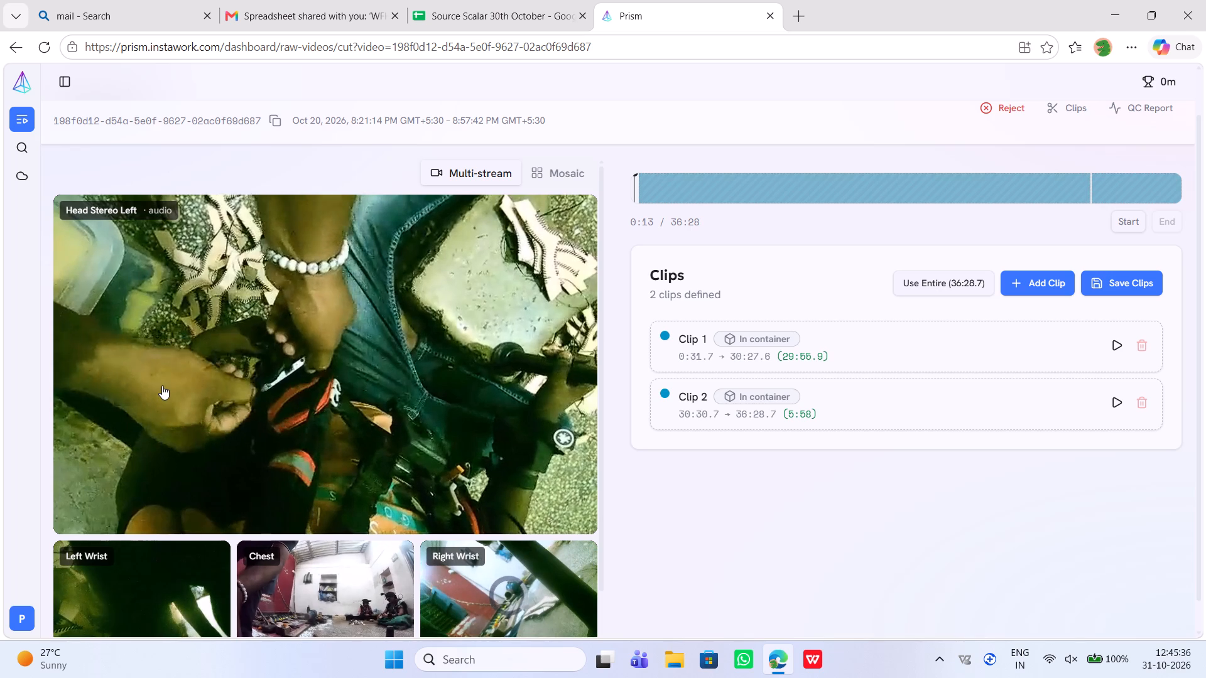
Examine row 4497's video at about 23:01 in Clip 1 and near the end of the recording.
{"action": "left_click", "coordinate": [971, 172]}
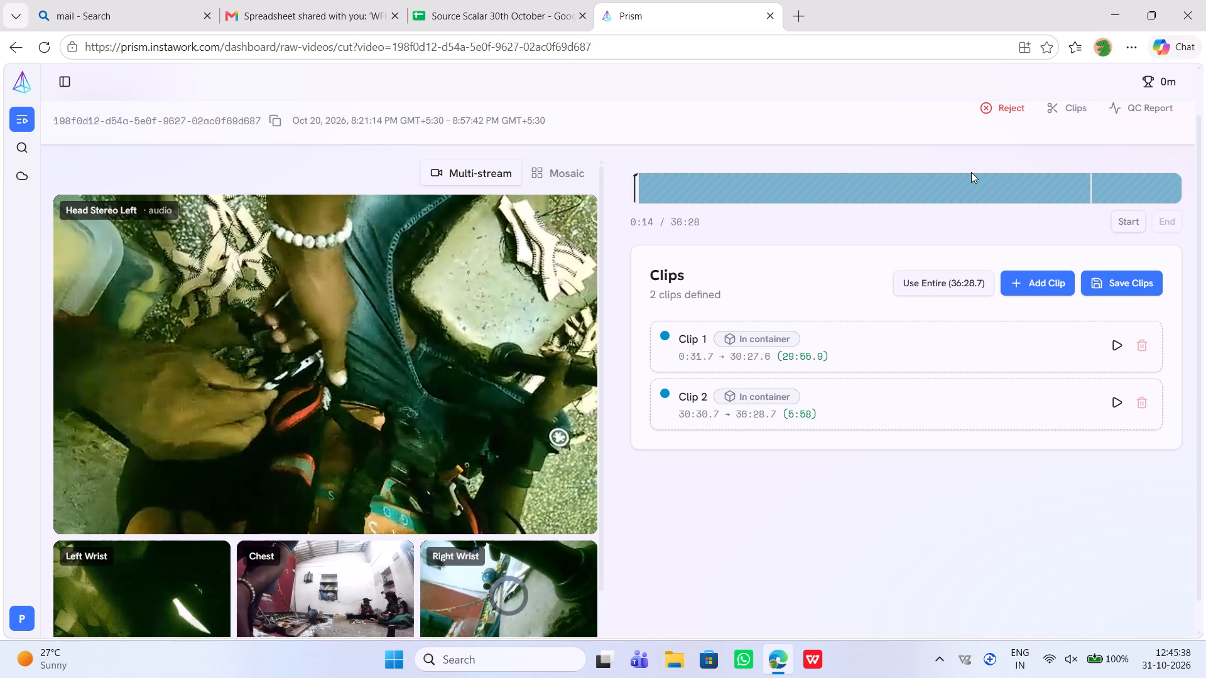
{"action": "left_click", "coordinate": [978, 198]}
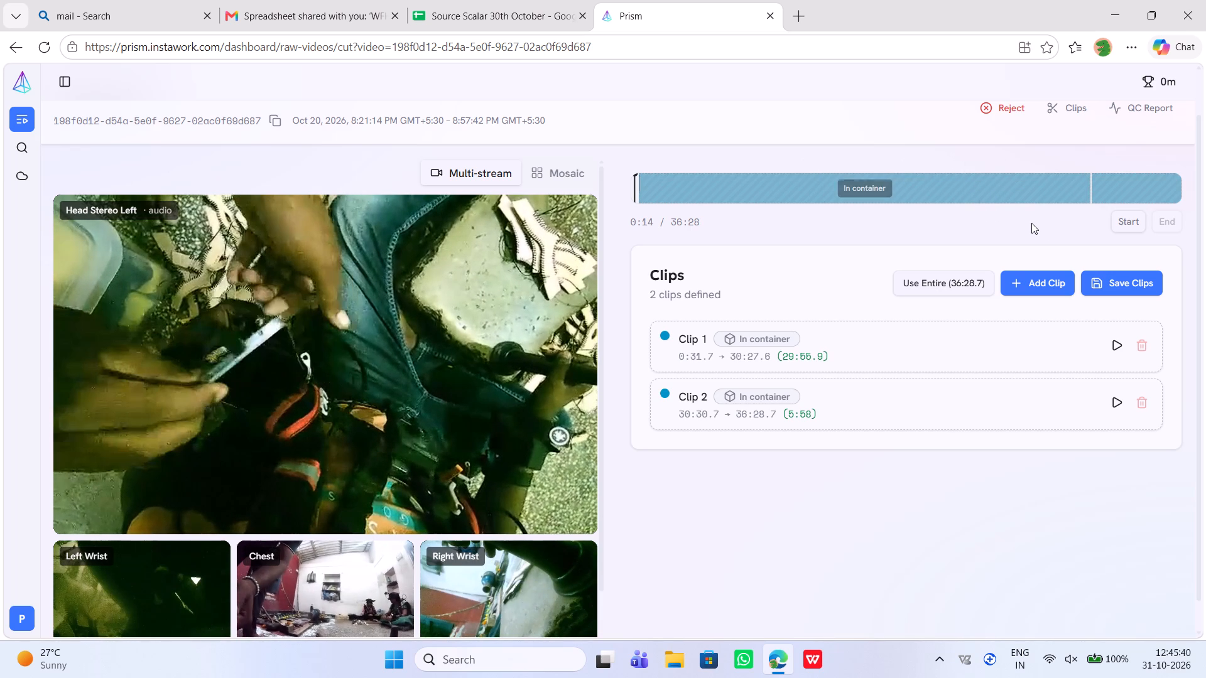
{"action": "left_click", "coordinate": [1042, 228]}
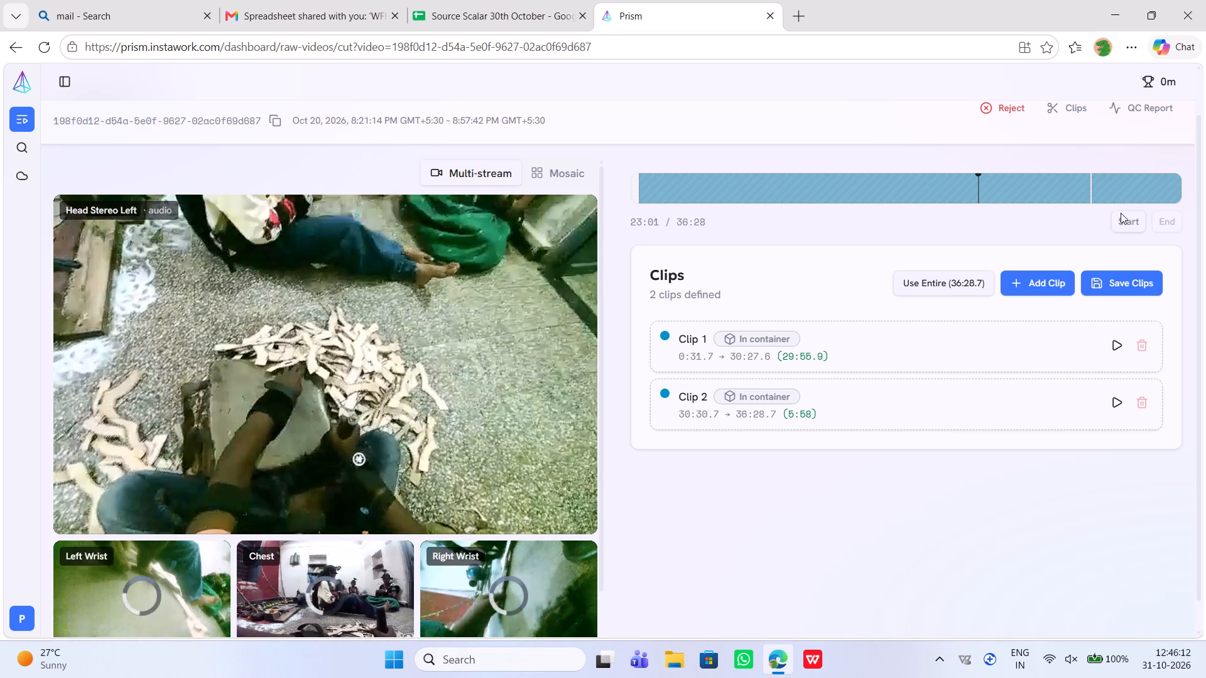
{"action": "left_click", "coordinate": [1173, 196]}
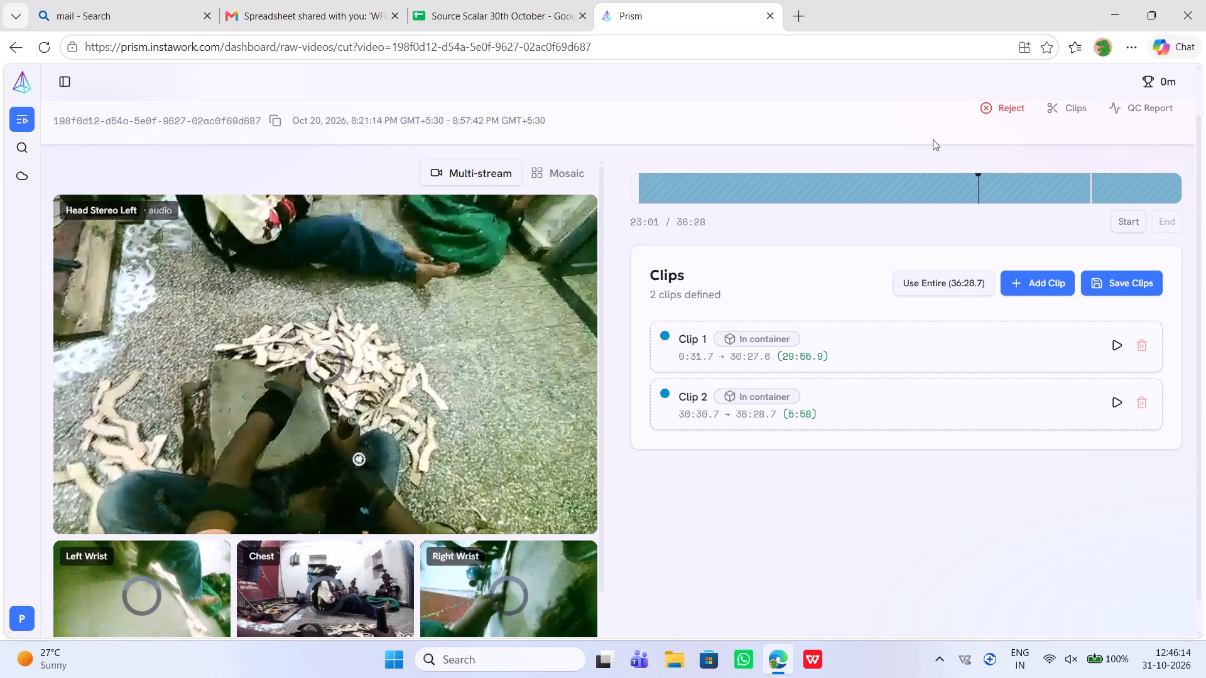
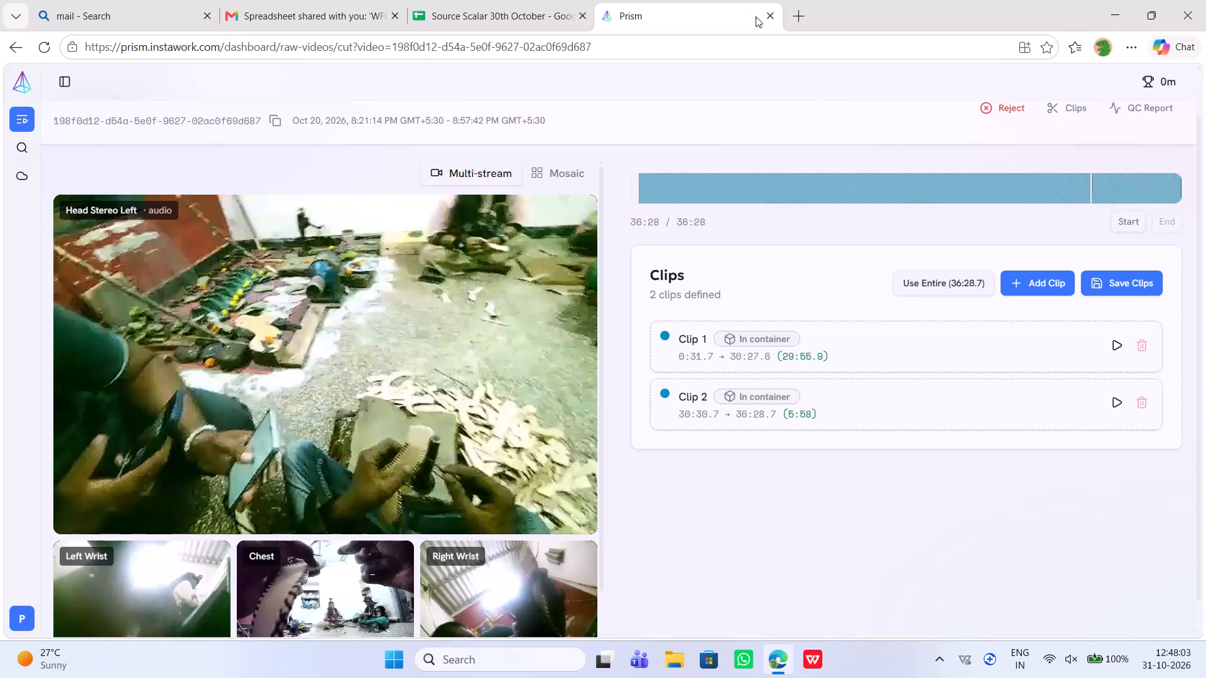
Close row 4497's video and mark the row in the spreadsheet as Reject with the reason Banned Task.
{"action": "left_click", "coordinate": [770, 15]}
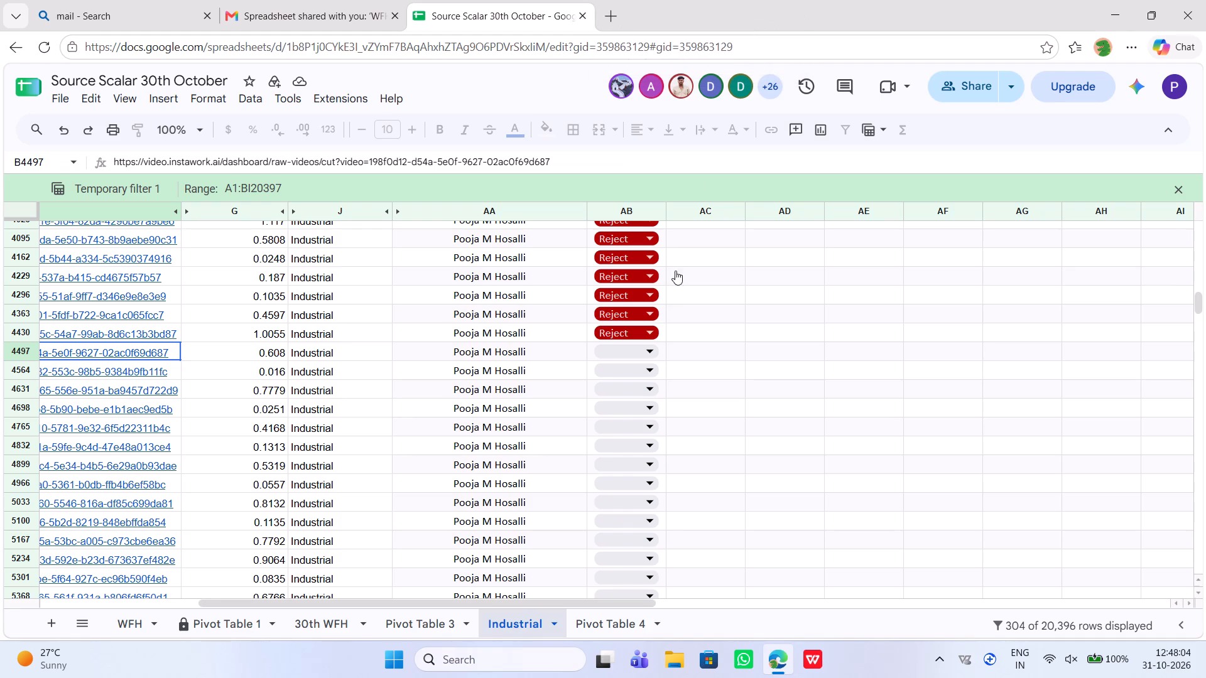
{"action": "left_click", "coordinate": [650, 357]}
{"action": "left_click", "coordinate": [650, 357]}
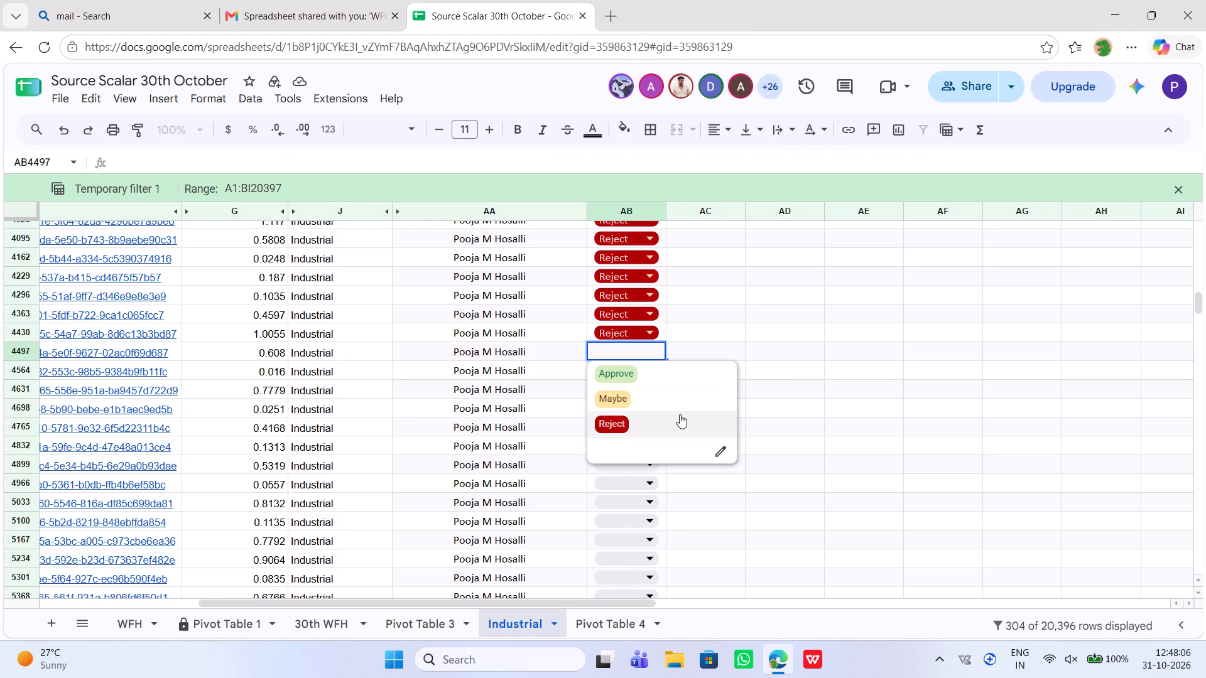
{"action": "left_click", "coordinate": [680, 414]}
{"action": "scroll", "coordinate": [781, 417], "scroll_direction": "left", "scroll_amount": 4}
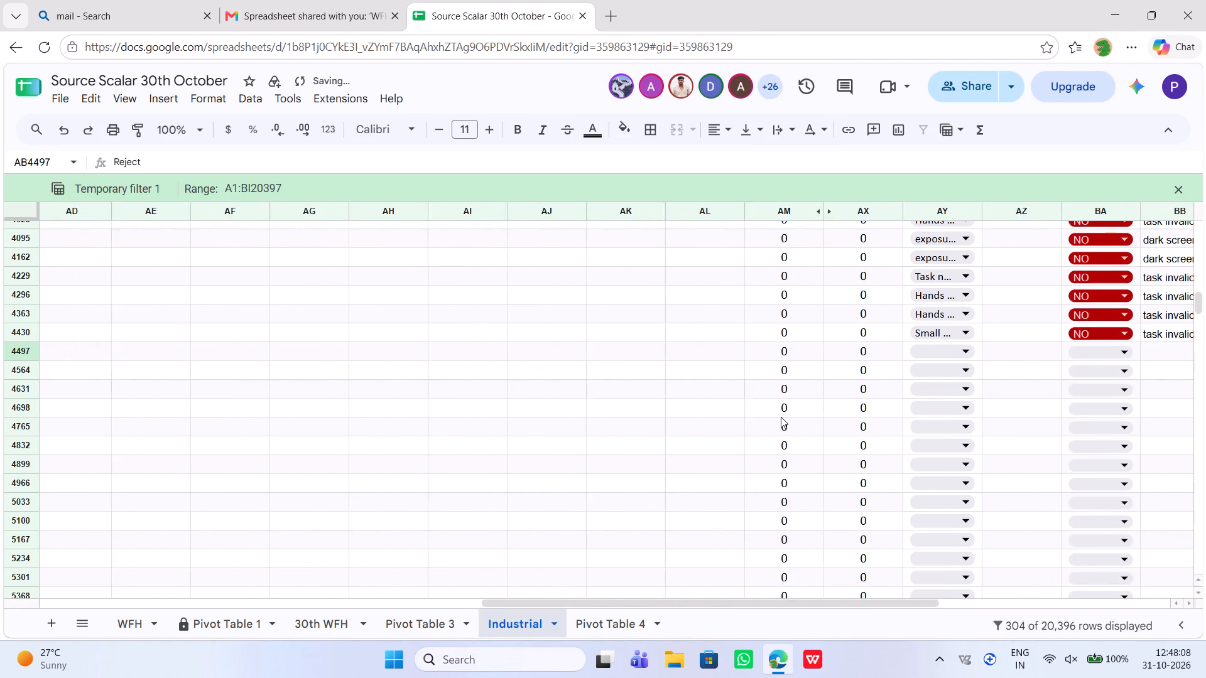
{"action": "left_click", "coordinate": [916, 348]}
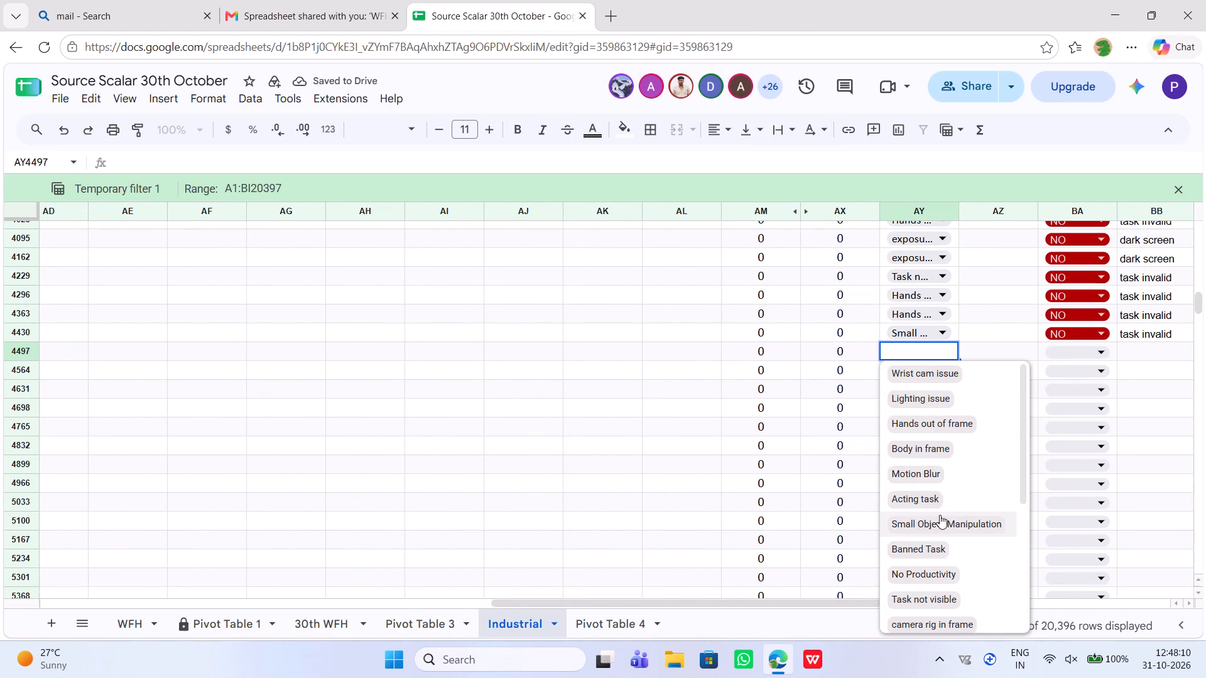
{"action": "left_click", "coordinate": [943, 546]}
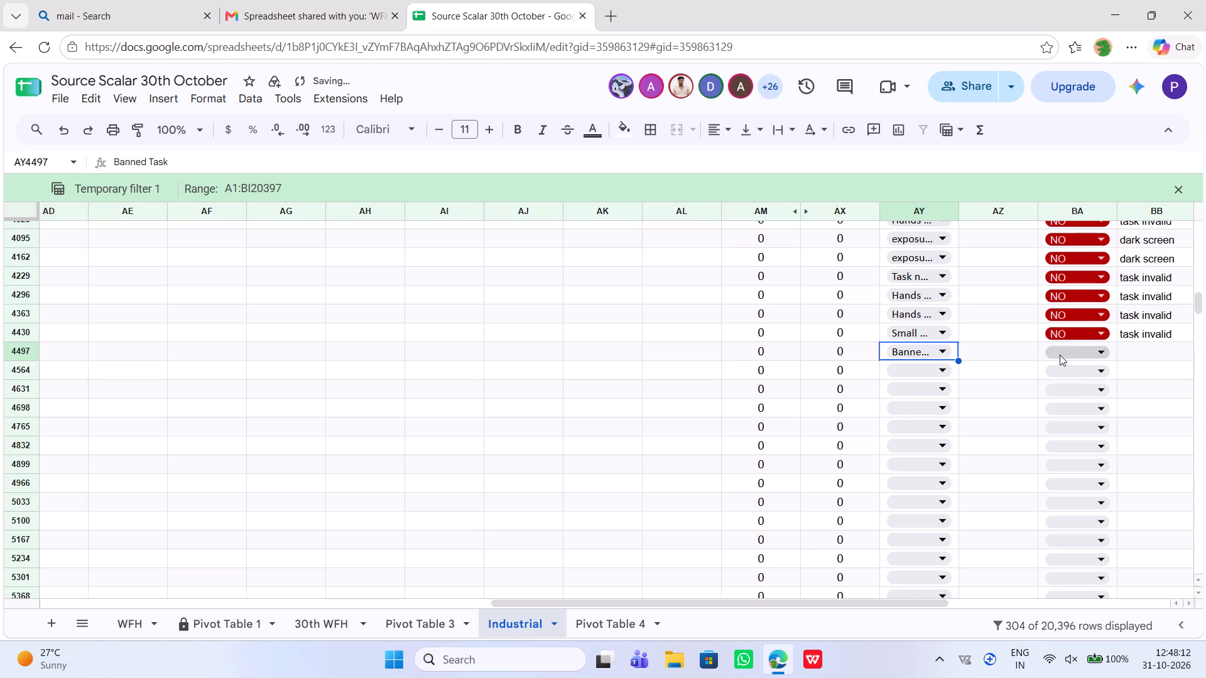
Set row 4497's column BA to NO and enter the comment "task invalid" in column BB.
{"action": "left_click", "coordinate": [1060, 355]}
{"action": "left_click", "coordinate": [1070, 404]}
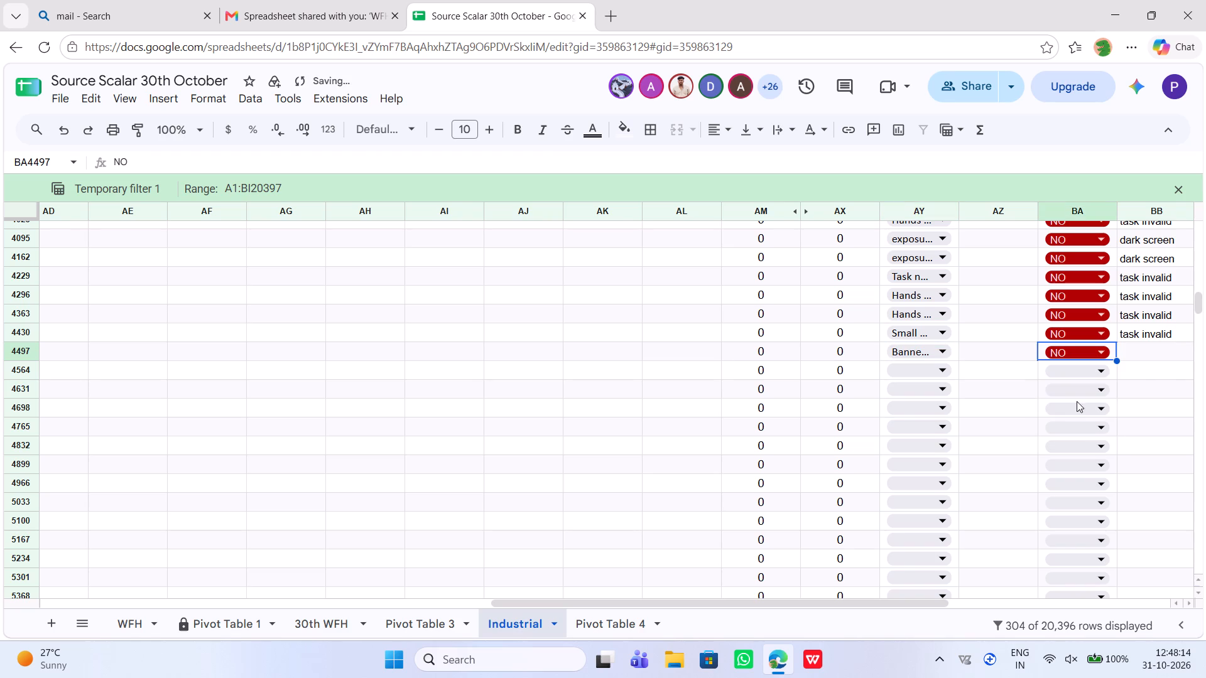
{"action": "left_click", "coordinate": [1143, 358]}
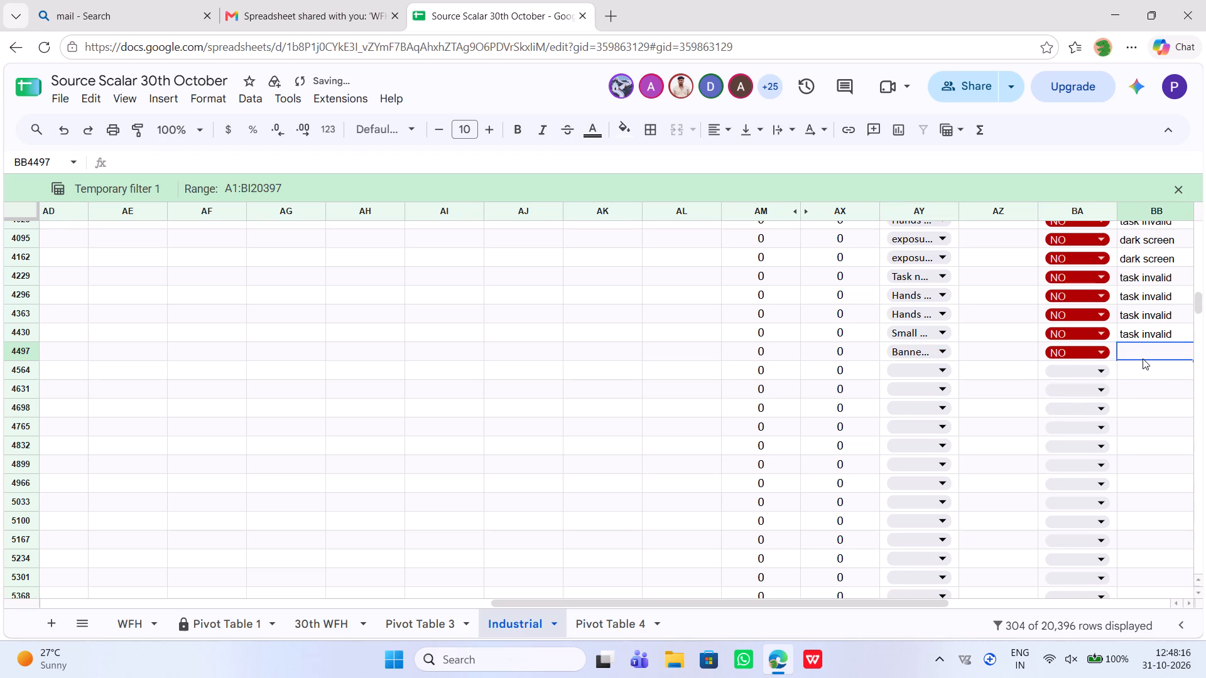
{"action": "key", "text": "ctrl+v"}
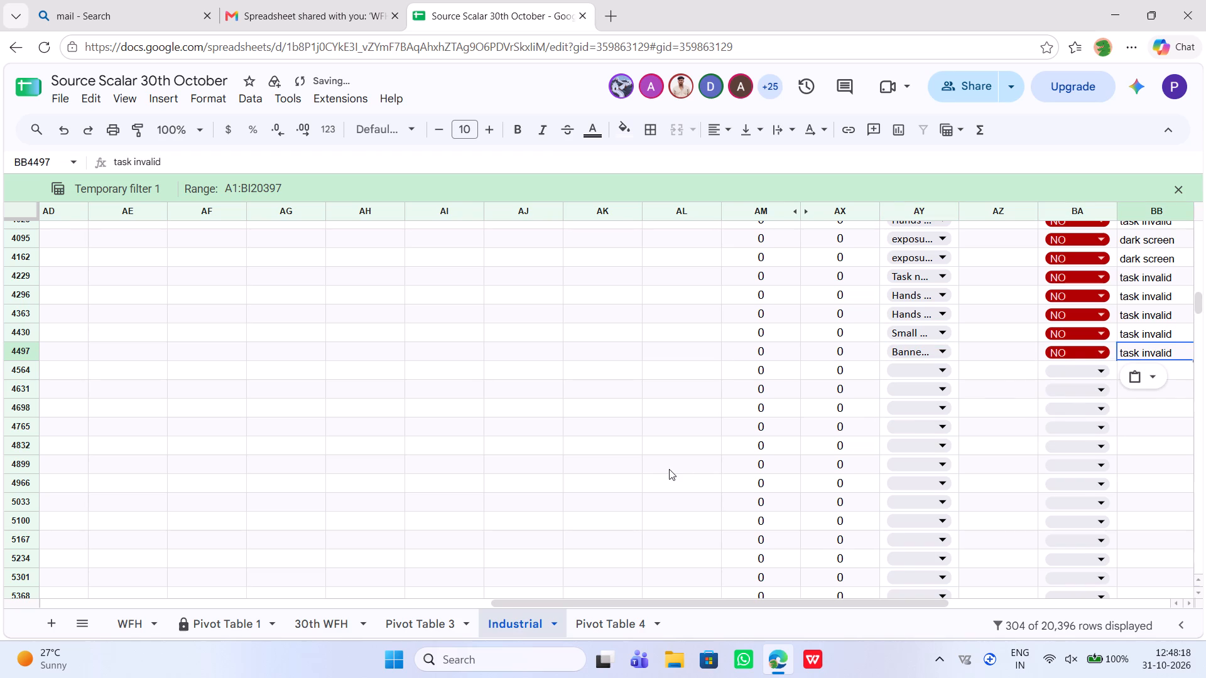
{"action": "left_click", "coordinate": [669, 469]}
Check the reviewer figures in Pivot Table 4 and return to the Industrial sheet.
{"action": "scroll", "coordinate": [669, 469], "scroll_direction": "right", "scroll_amount": 6}
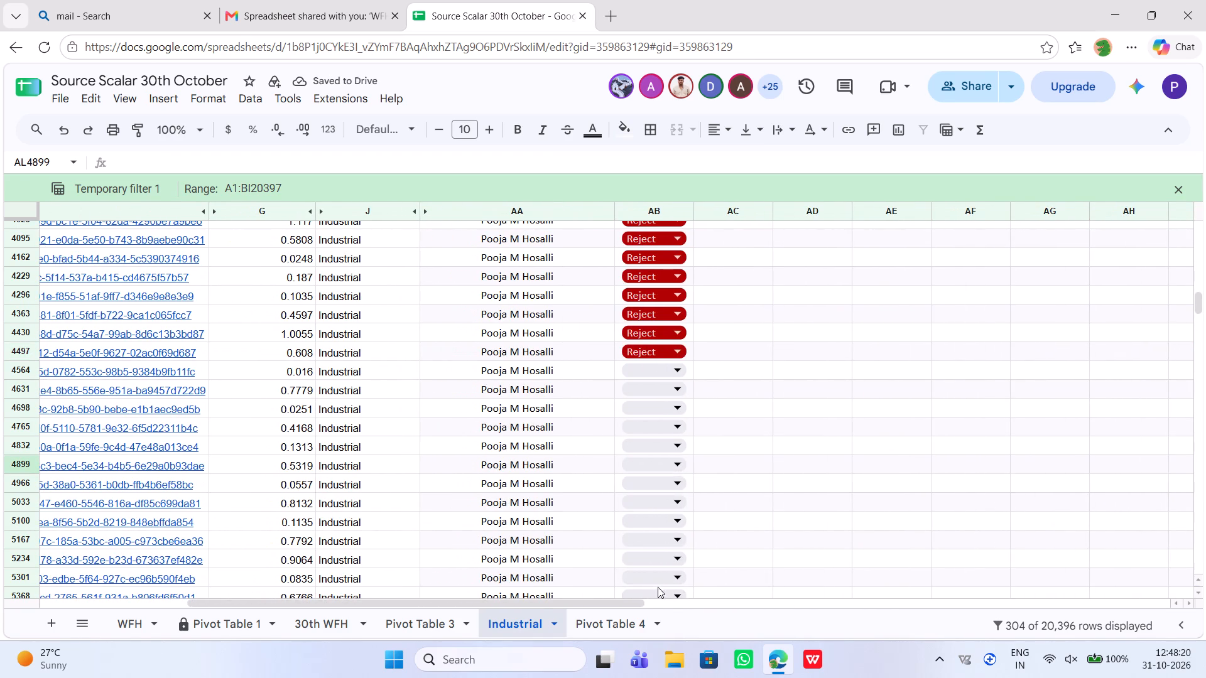
{"action": "left_click", "coordinate": [629, 614]}
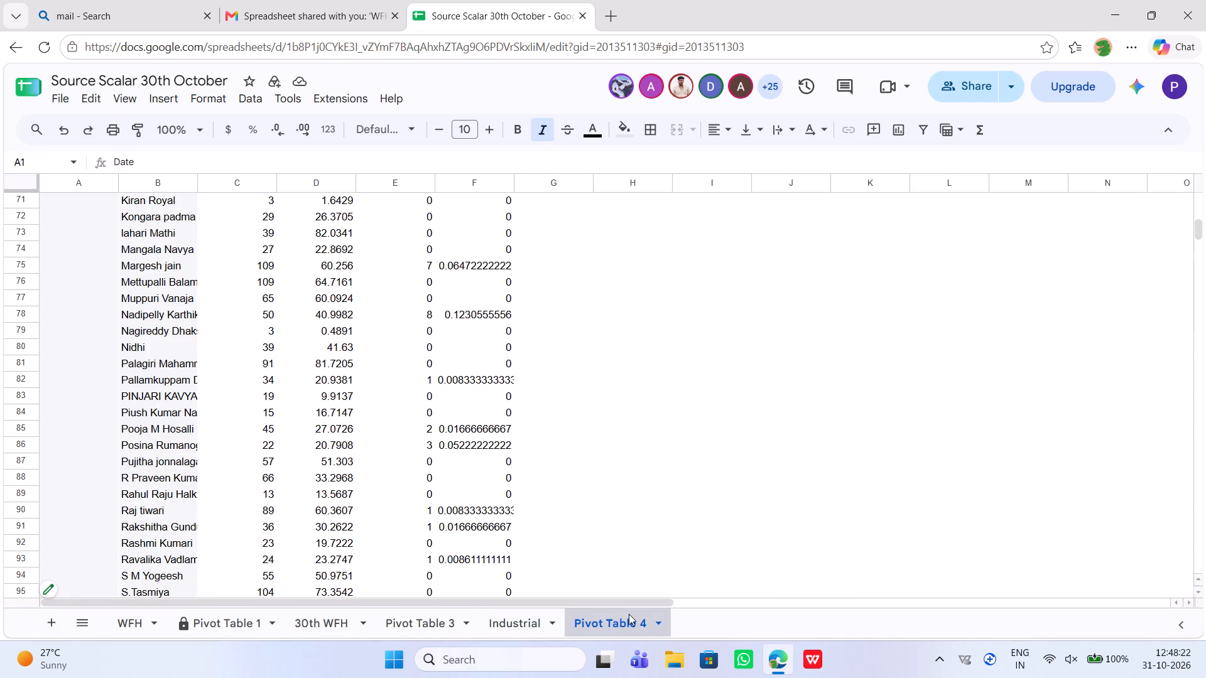
{"action": "left_click", "coordinate": [537, 621]}
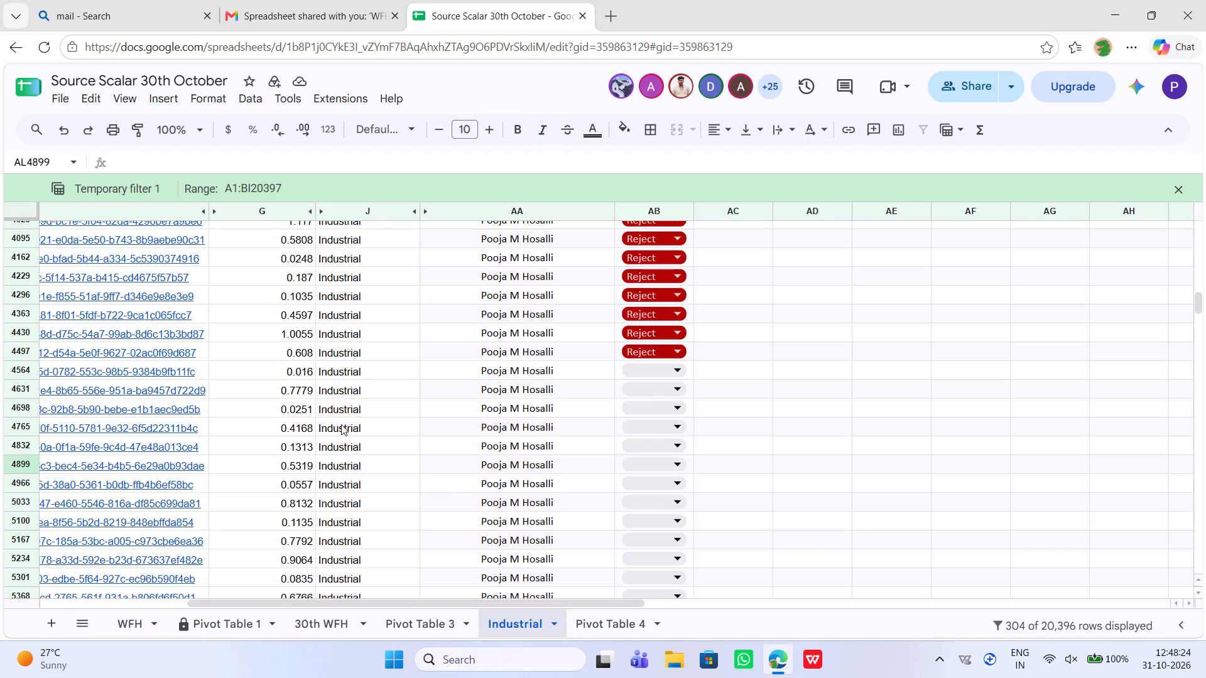
Open the video linked in row 4564 of the Industrial sheet in Prism and jump to the end of Clip 1.
{"action": "left_click_drag", "start_coordinate": [189, 375], "coordinate": [177, 395]}
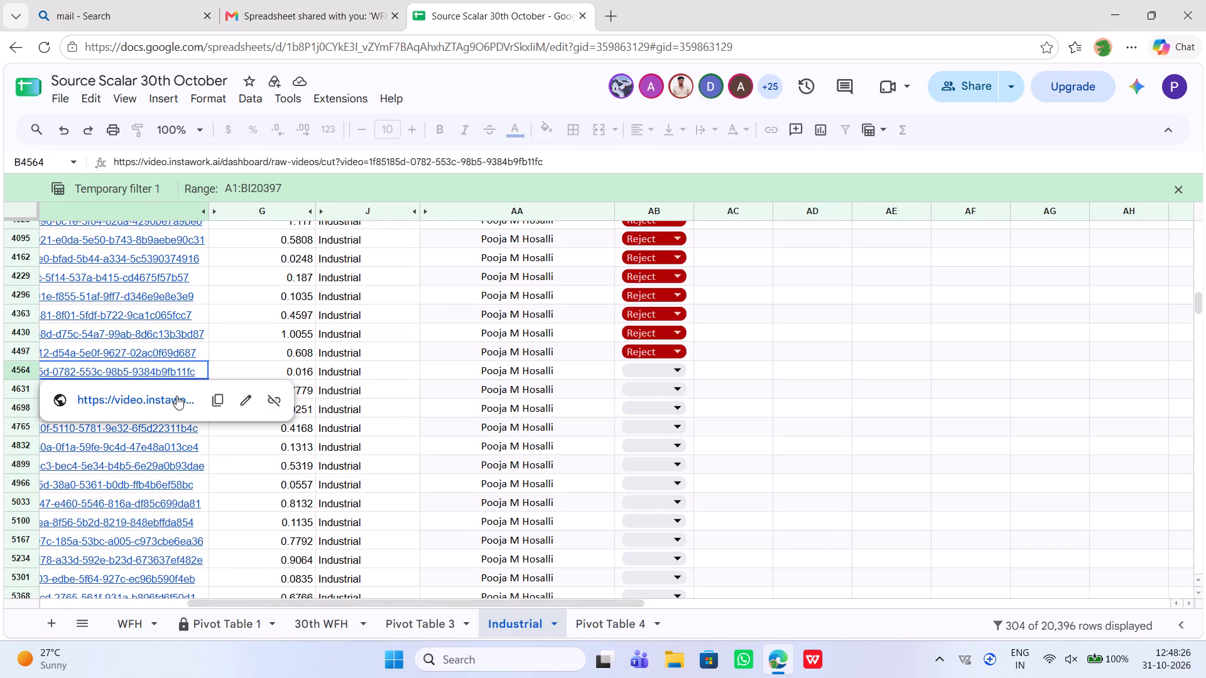
{"action": "left_click_drag", "start_coordinate": [177, 395], "coordinate": [175, 397]}
{"action": "left_click", "coordinate": [175, 397]}
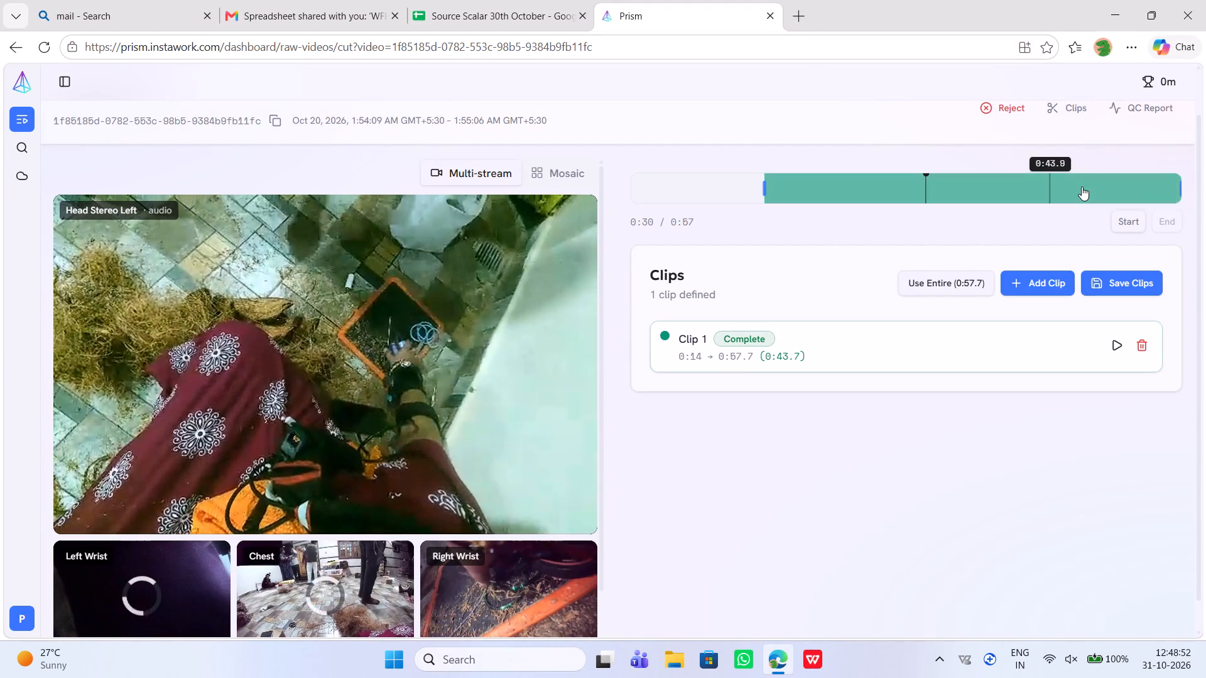
{"action": "left_click", "coordinate": [1082, 186]}
{"action": "left_click", "coordinate": [1176, 189]}
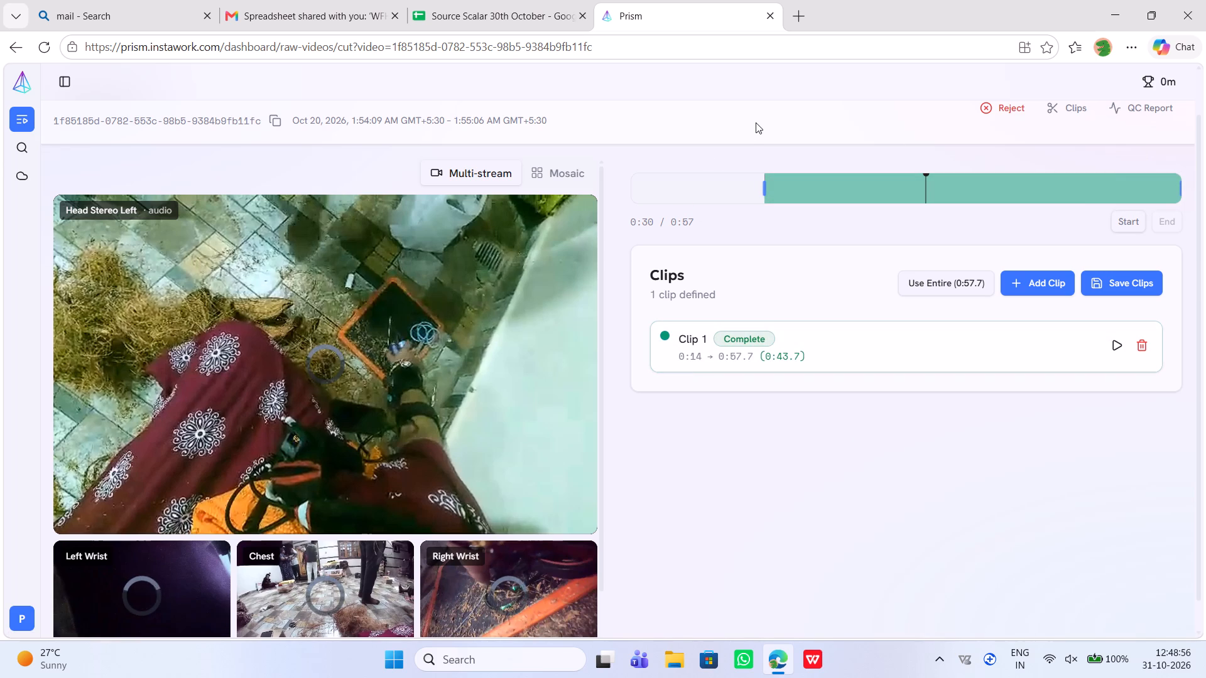
Check the reviewer figures in the spreadsheet's Pivot Table 4 again and return to the Industrial sheet.
{"action": "left_click", "coordinate": [459, 9]}
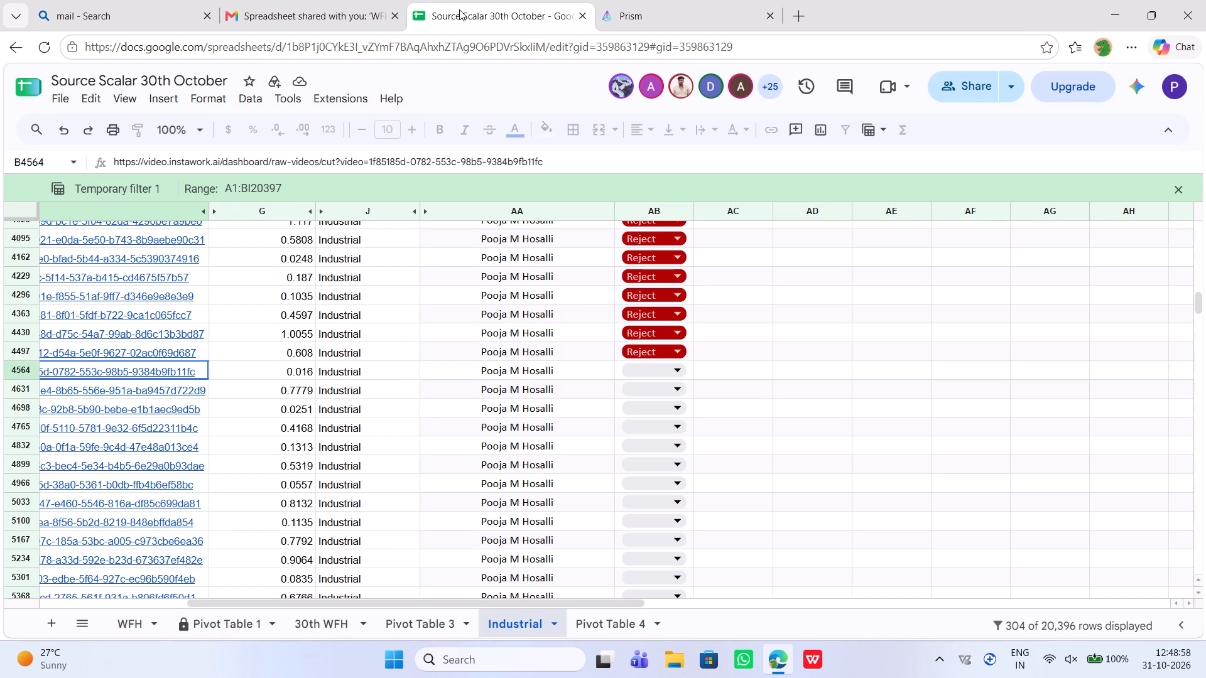
{"action": "left_click", "coordinate": [592, 623]}
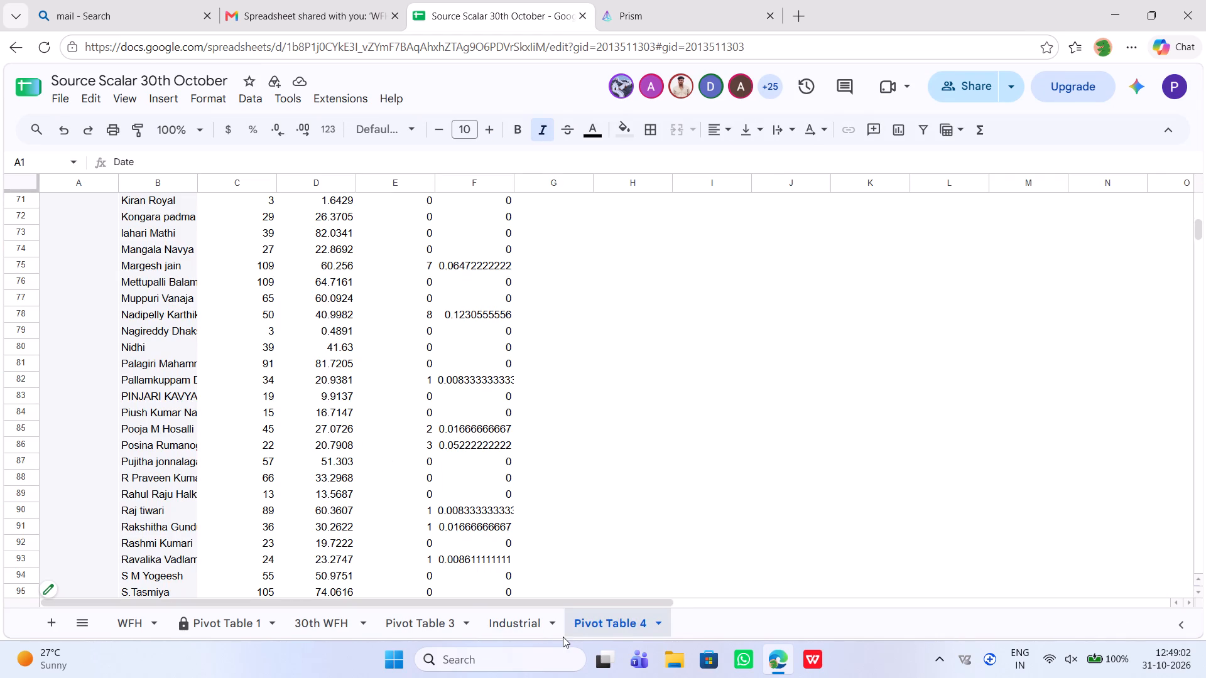
{"action": "left_click", "coordinate": [532, 625]}
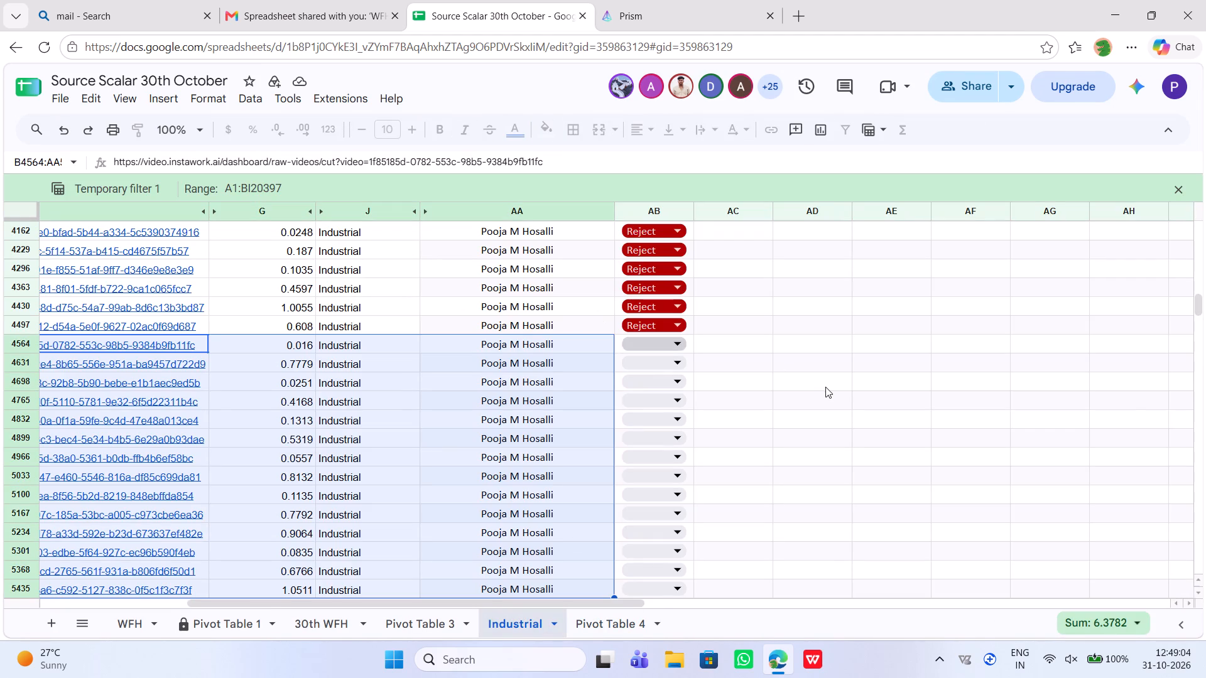
{"action": "left_click", "coordinate": [825, 387]}
Return to Prism and examine the end of row 4564's video.
{"action": "left_click", "coordinate": [715, 28]}
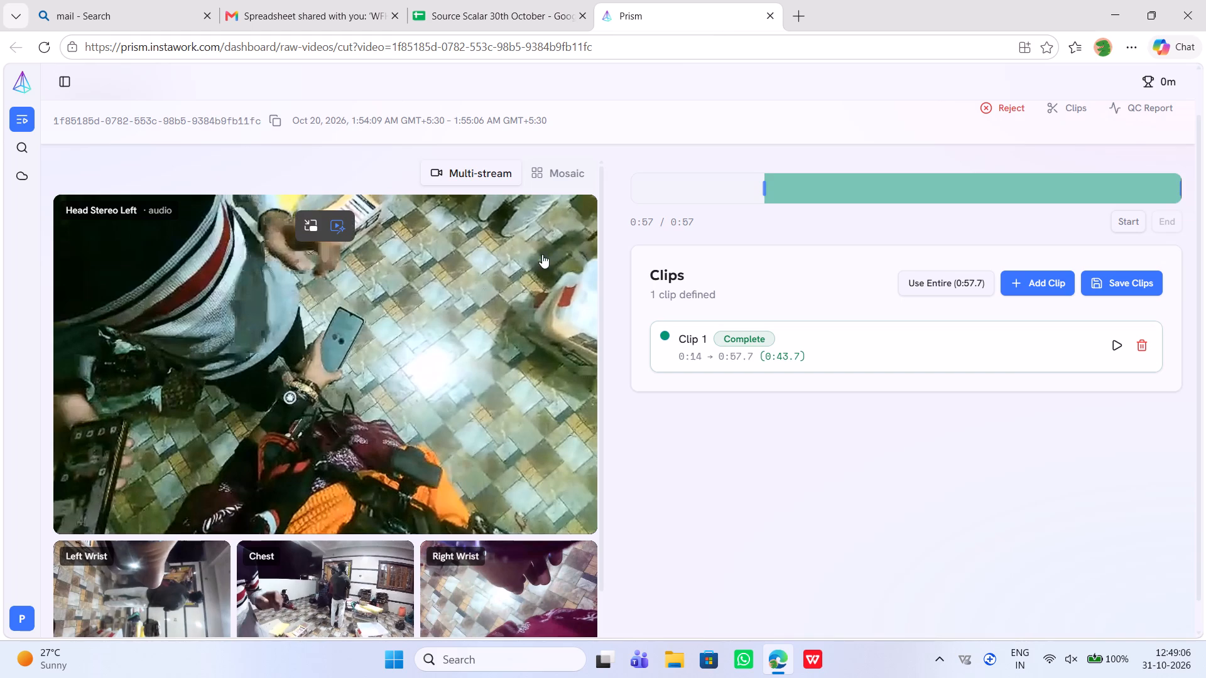
{"action": "left_click", "coordinate": [523, 277]}
Close row 4564's video and mark the row in the spreadsheet as Reject with the reason Hands out of frame.
{"action": "left_click", "coordinate": [769, 16]}
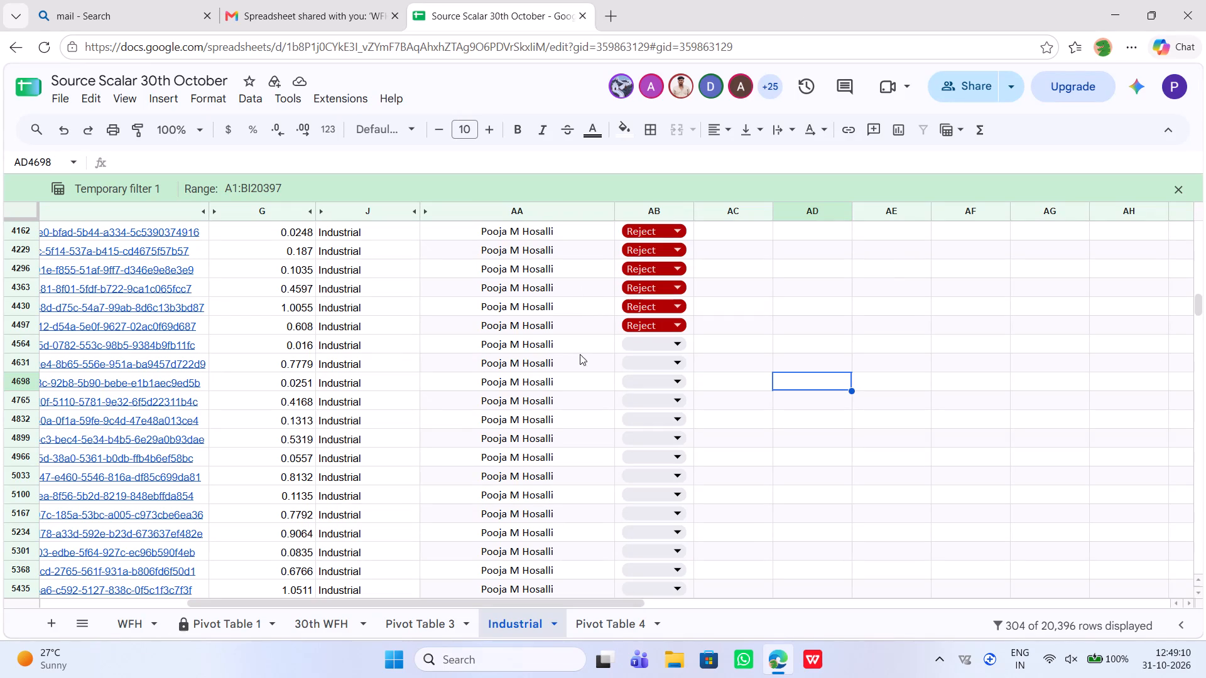
{"action": "left_click", "coordinate": [651, 340]}
{"action": "left_click", "coordinate": [685, 421]}
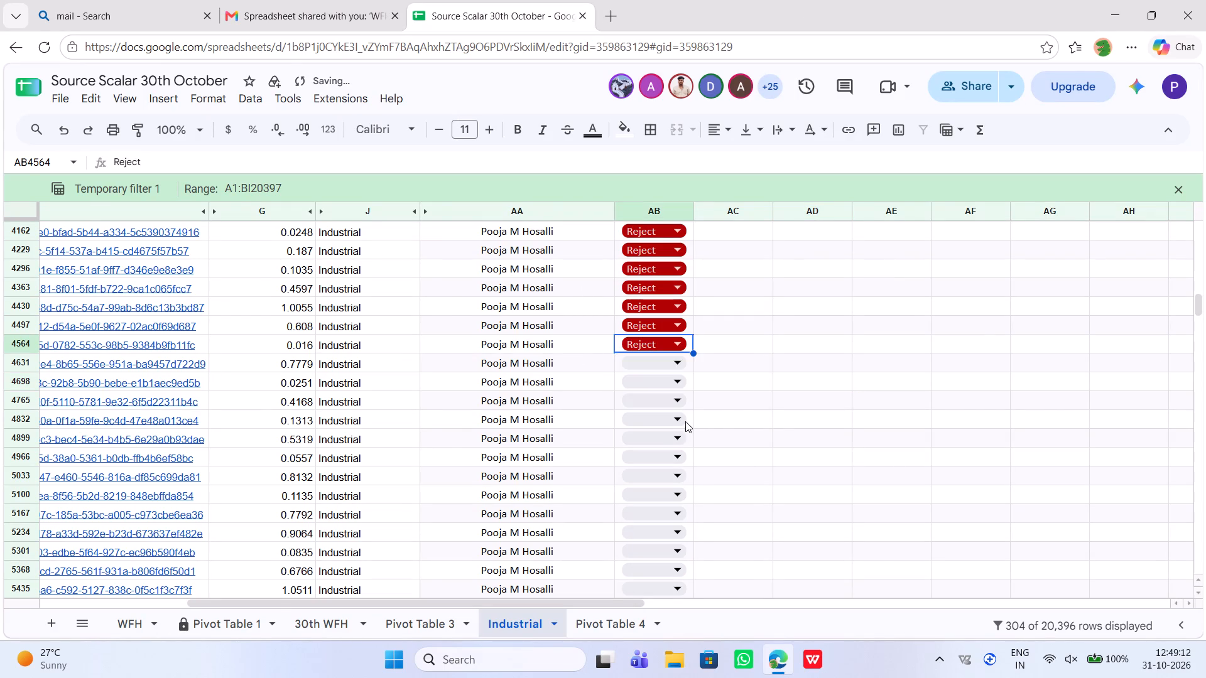
{"action": "scroll", "coordinate": [850, 384], "scroll_direction": "left", "scroll_amount": 5}
{"action": "left_click", "coordinate": [887, 345]}
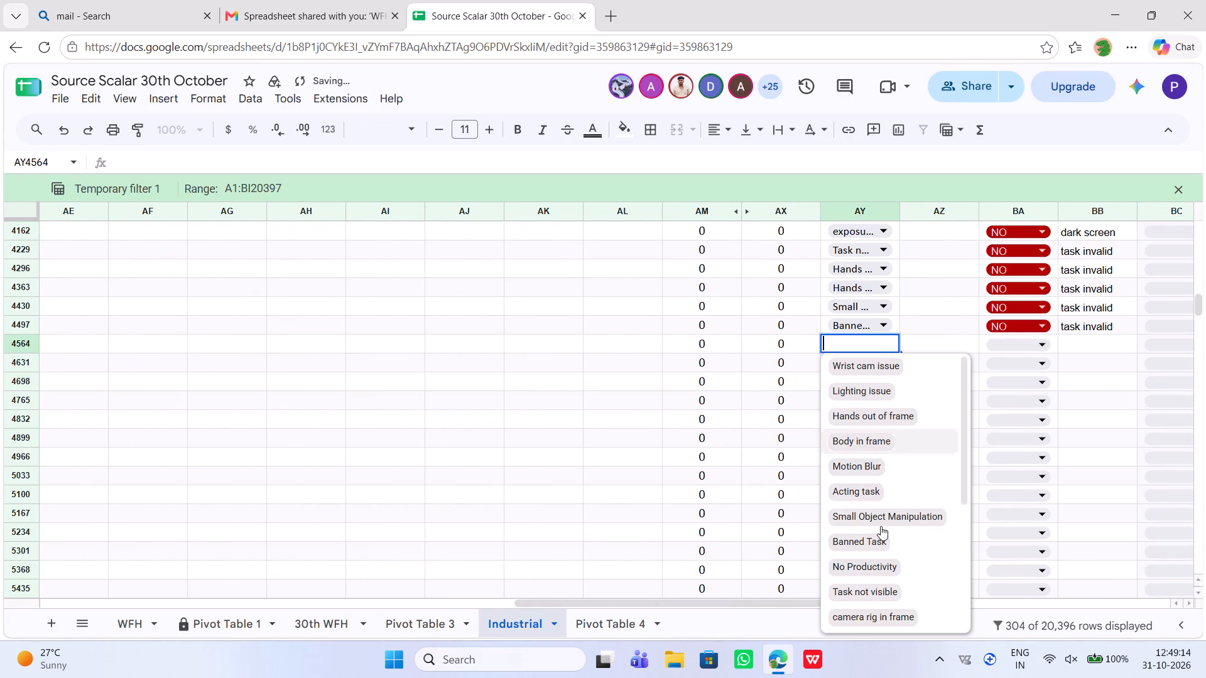
{"action": "scroll", "coordinate": [898, 589], "scroll_direction": "down", "scroll_amount": 1}
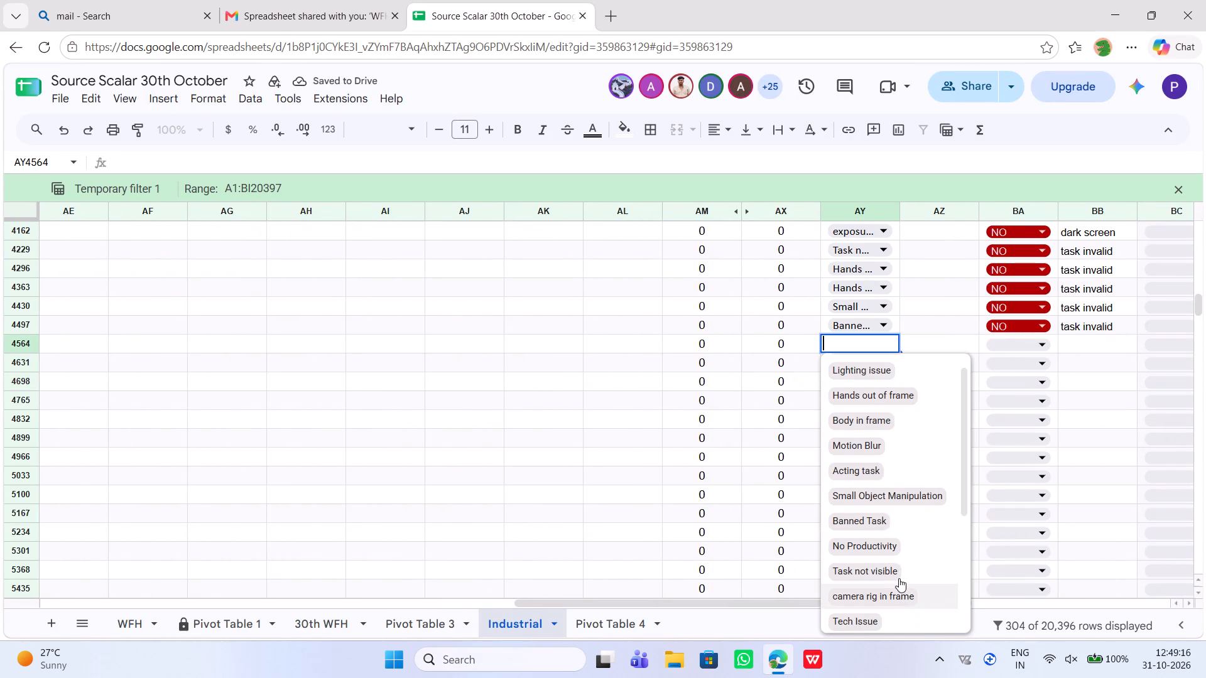
{"action": "scroll", "coordinate": [899, 579], "scroll_direction": "down", "scroll_amount": 1}
{"action": "scroll", "coordinate": [911, 392], "scroll_direction": "up", "scroll_amount": 2}
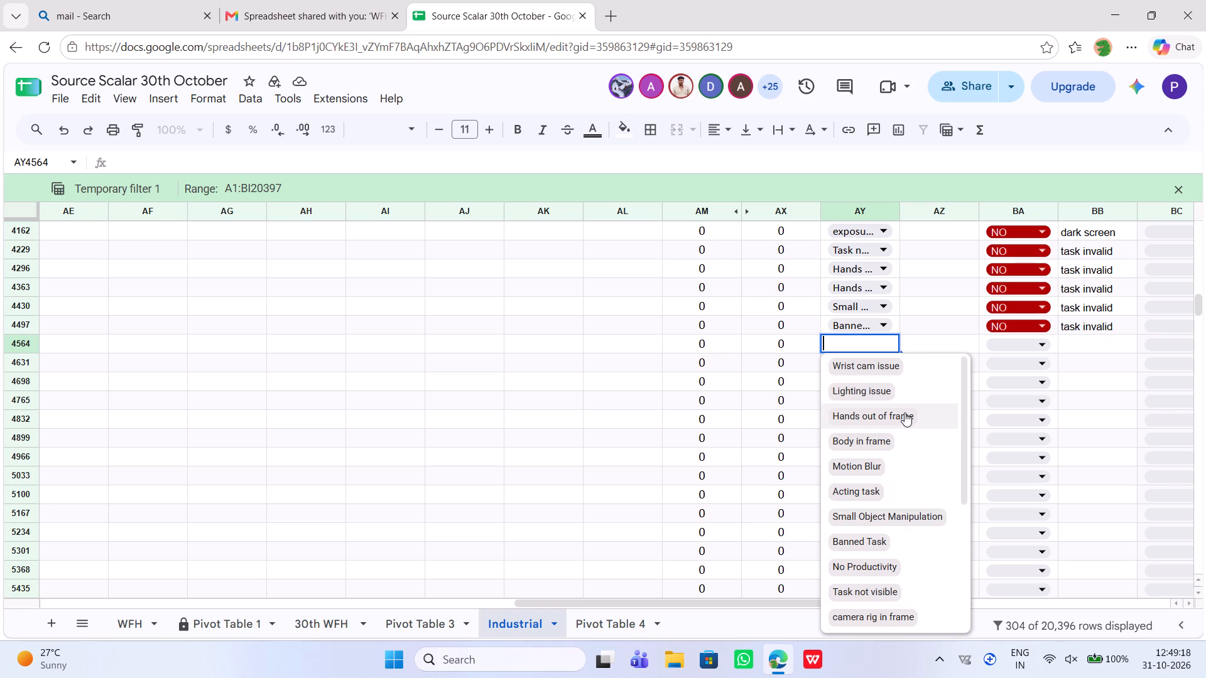
{"action": "left_click", "coordinate": [905, 412]}
Set row 4564's column BA to NO and enter the comment "task invalid" in column BB.
{"action": "left_click", "coordinate": [1018, 348]}
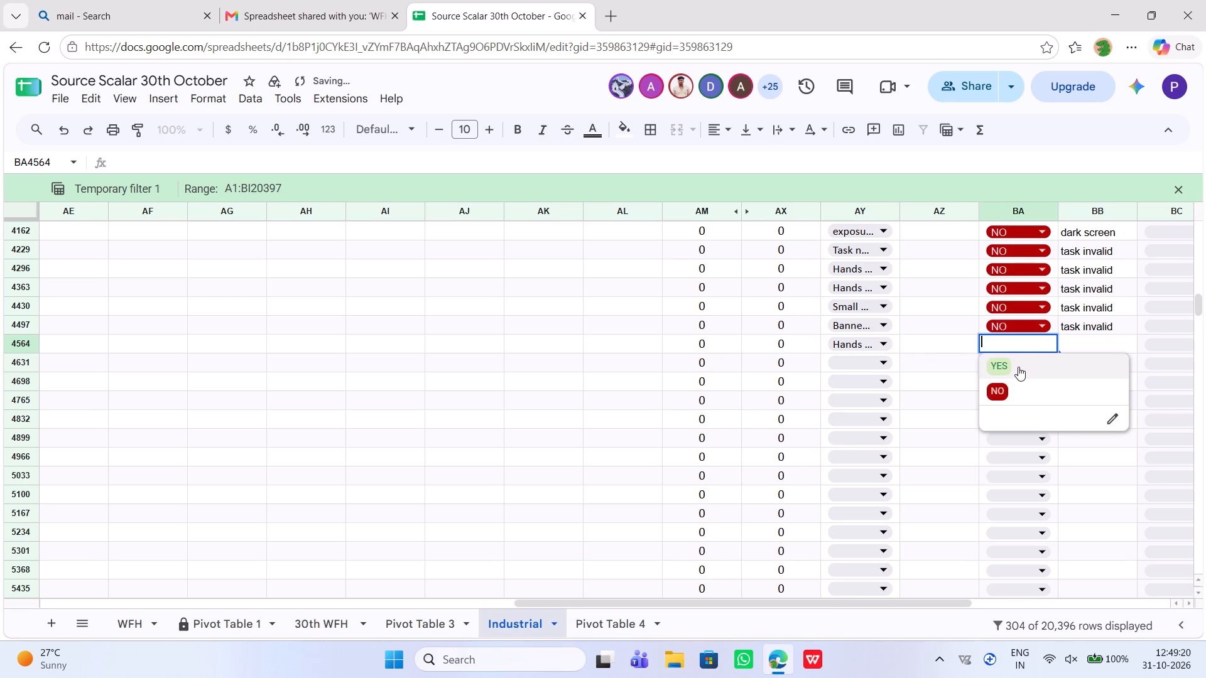
{"action": "left_click", "coordinate": [1018, 387]}
{"action": "left_click", "coordinate": [1082, 340]}
{"action": "key", "text": "ctrl+v"}
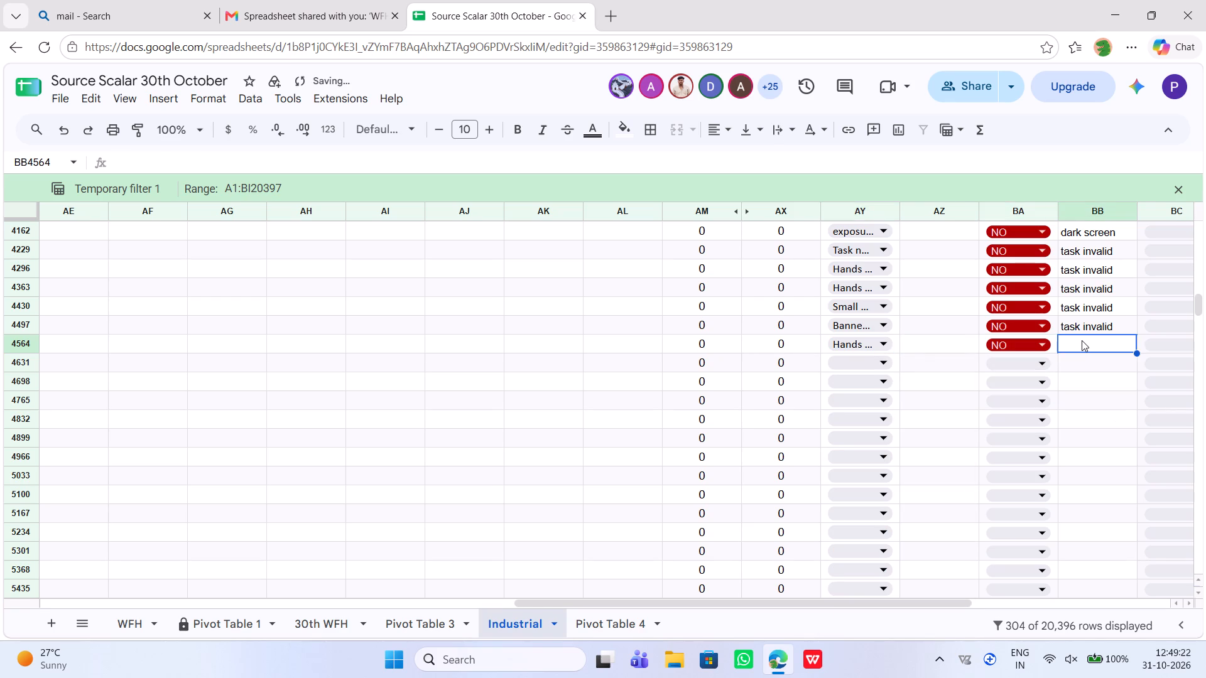
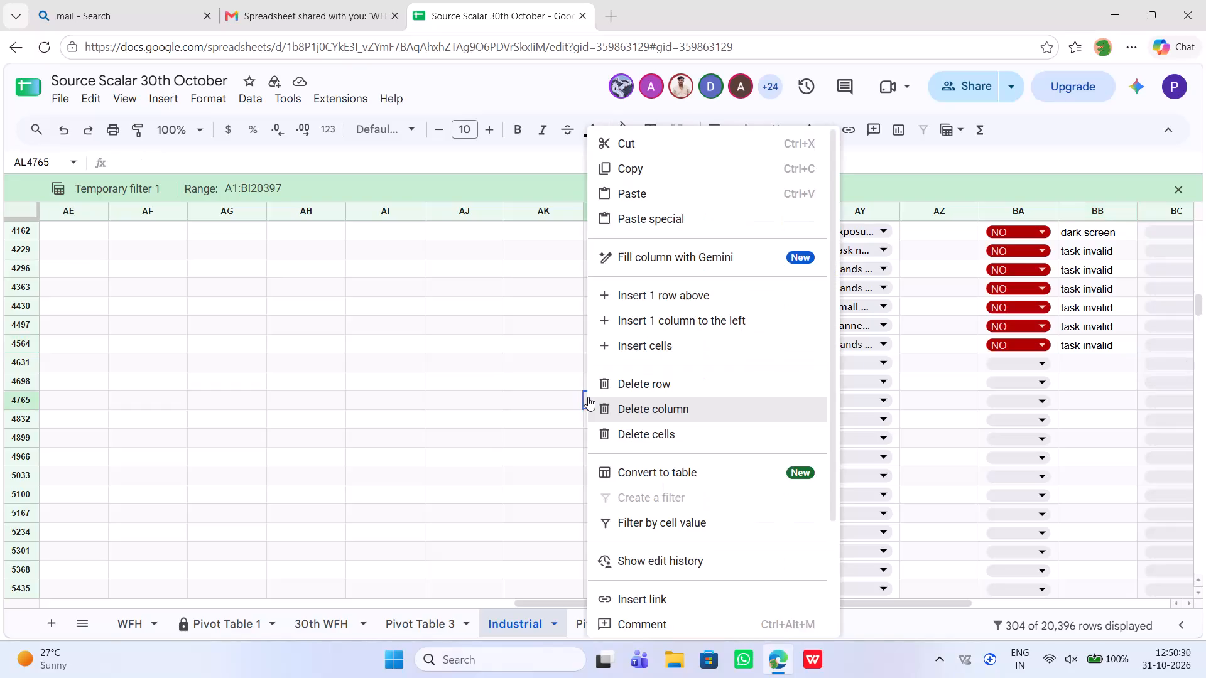
Open row 4631's video in Prism and examine its footage from the start up to about 22 minutes.
{"action": "left_click", "coordinate": [494, 405]}
{"action": "scroll", "coordinate": [494, 405], "scroll_direction": "right", "scroll_amount": 5}
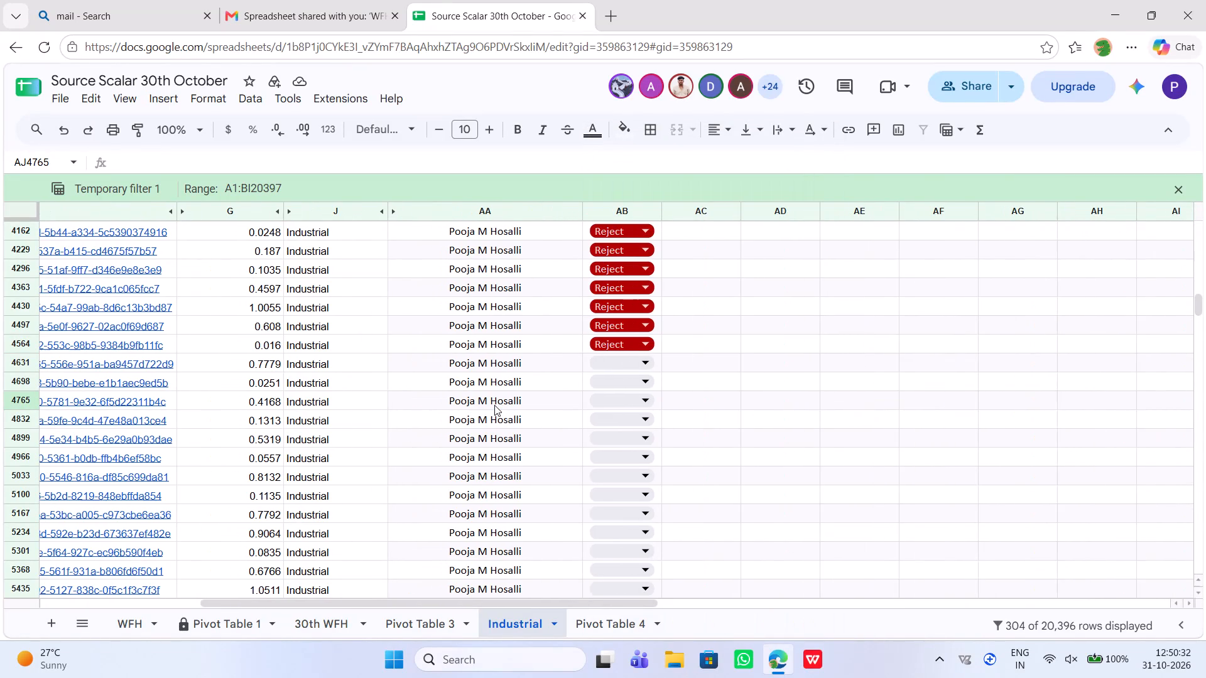
{"action": "left_click", "coordinate": [166, 361]}
{"action": "left_click", "coordinate": [168, 388]}
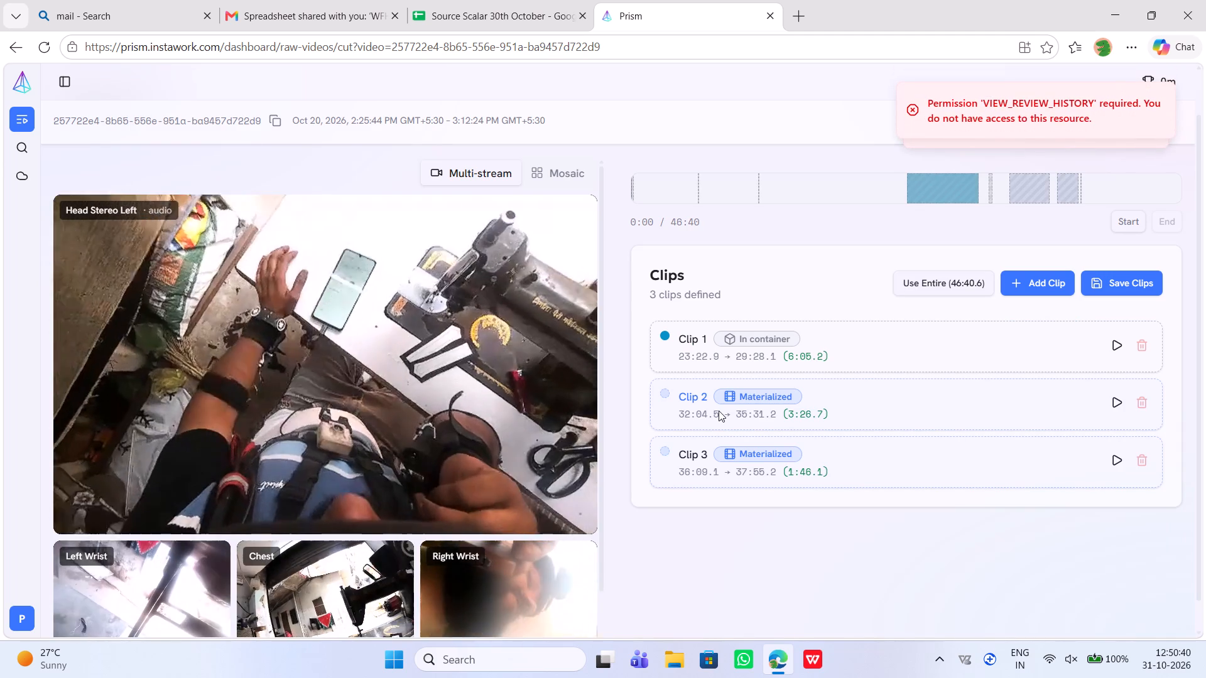
{"action": "left_click", "coordinate": [690, 195]}
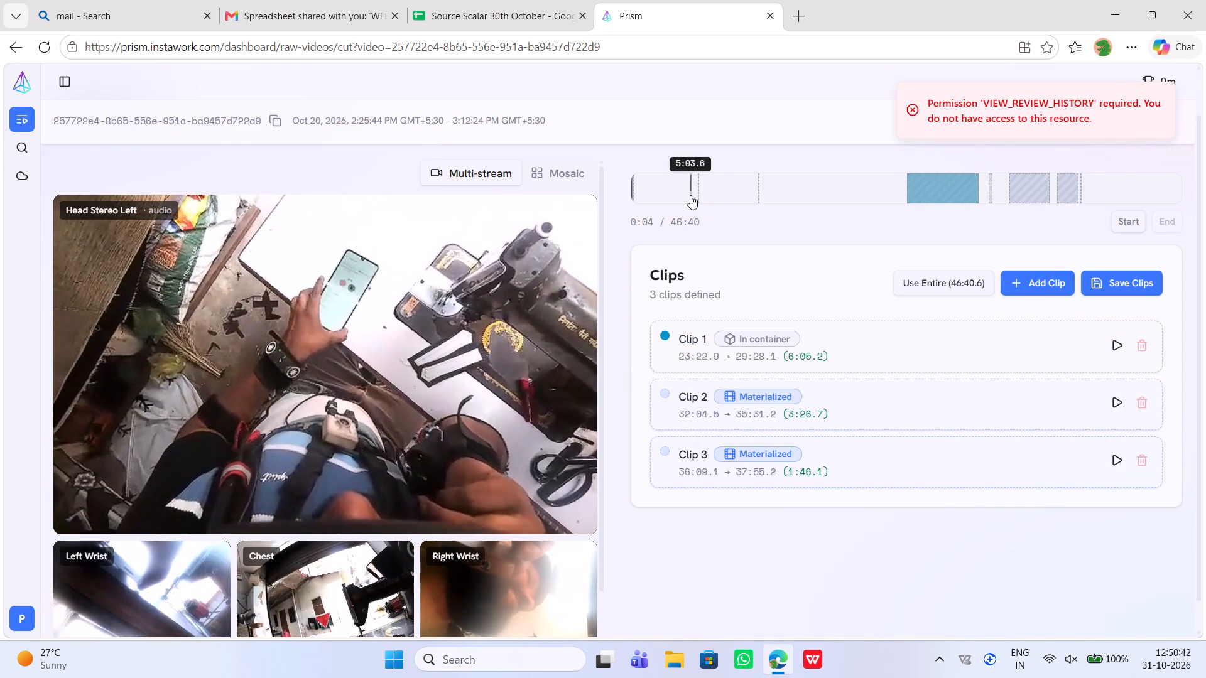
{"action": "left_click", "coordinate": [786, 227]}
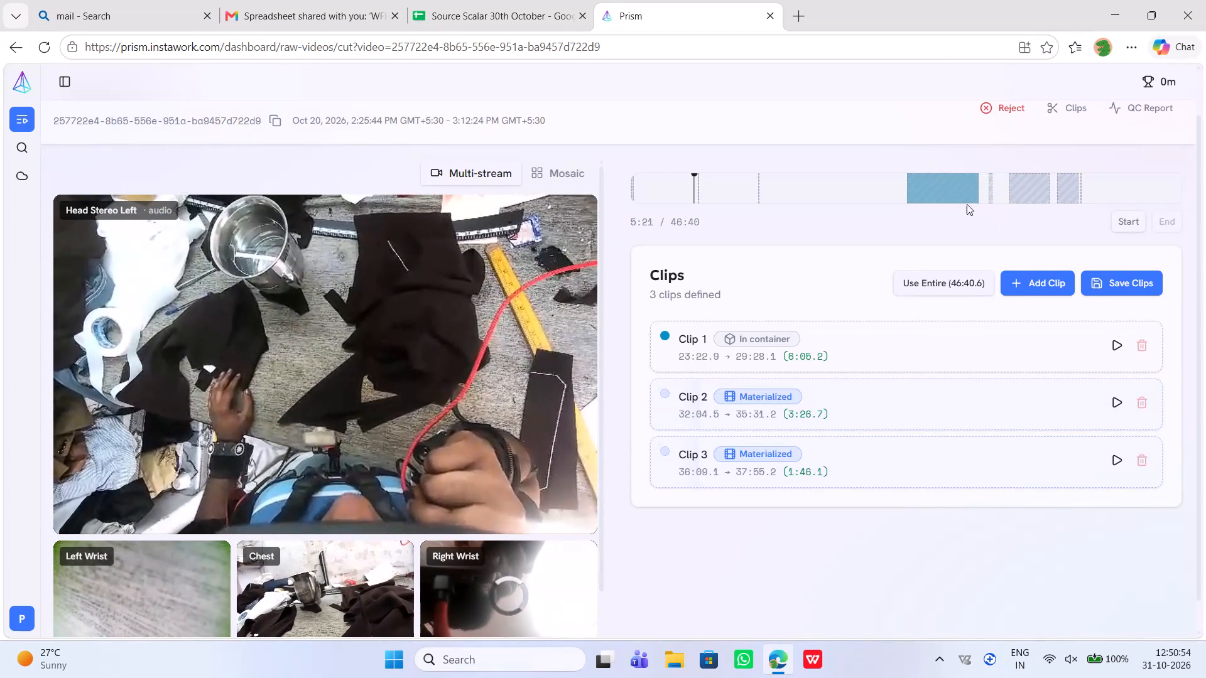
{"action": "left_click", "coordinate": [729, 196]}
{"action": "left_click", "coordinate": [791, 230]}
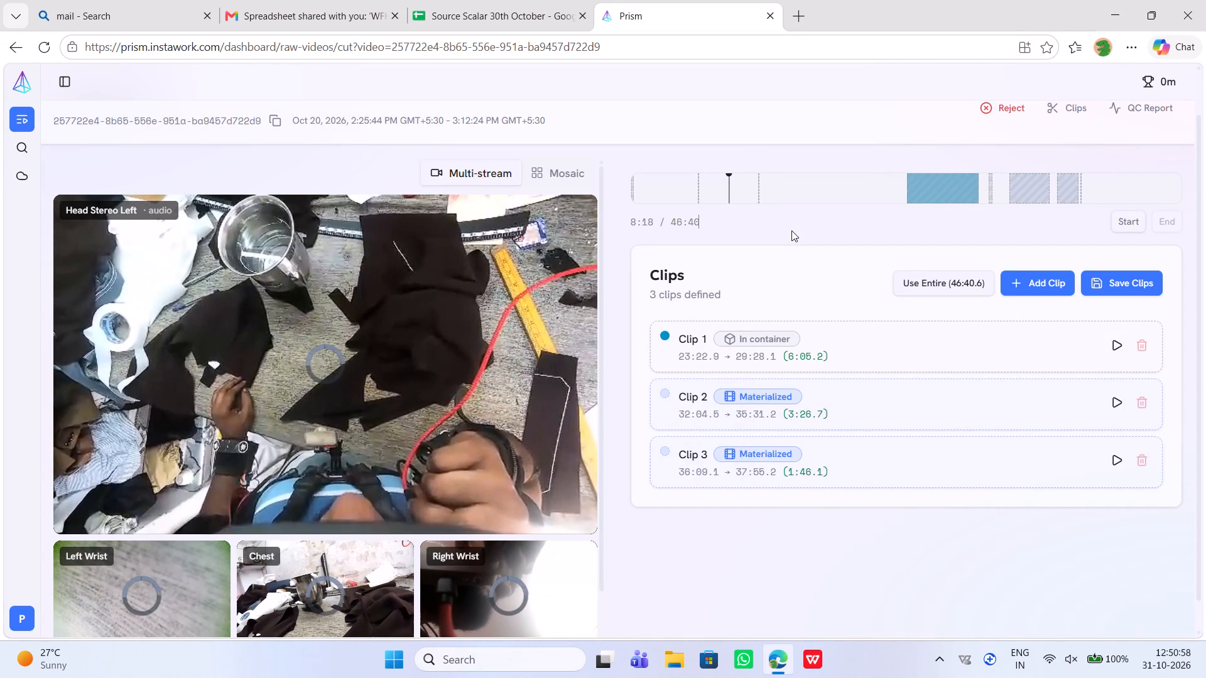
{"action": "left_click", "coordinate": [791, 230]}
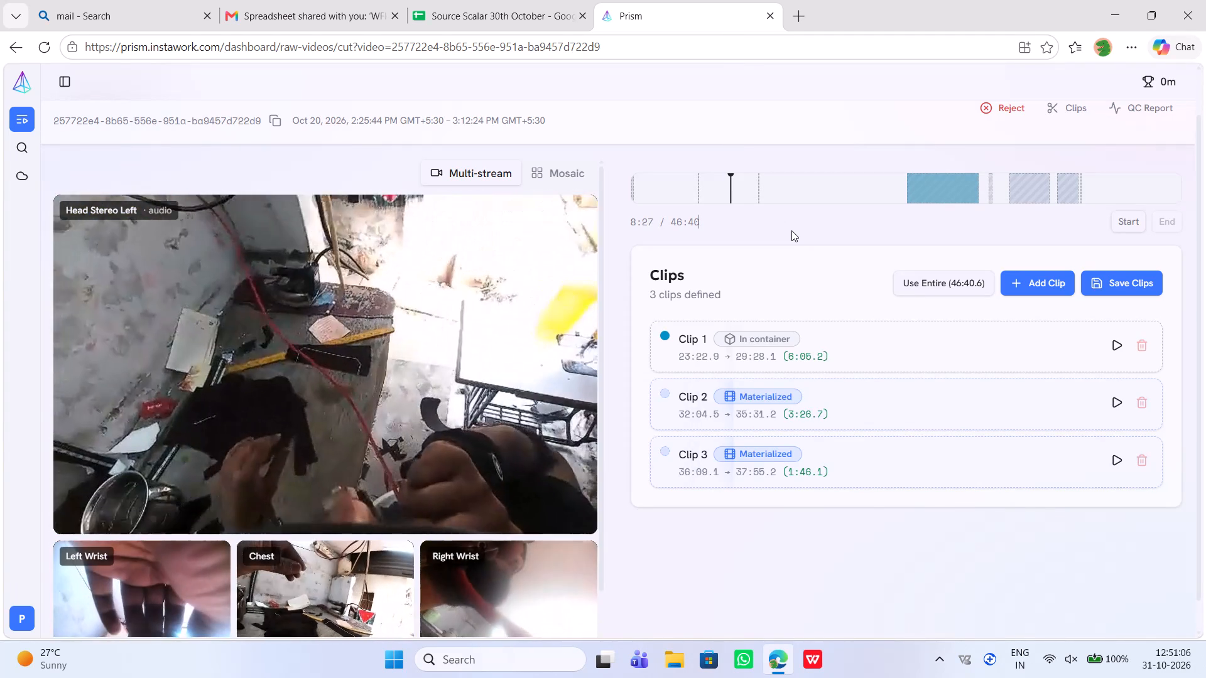
{"action": "left_click", "coordinate": [802, 188]}
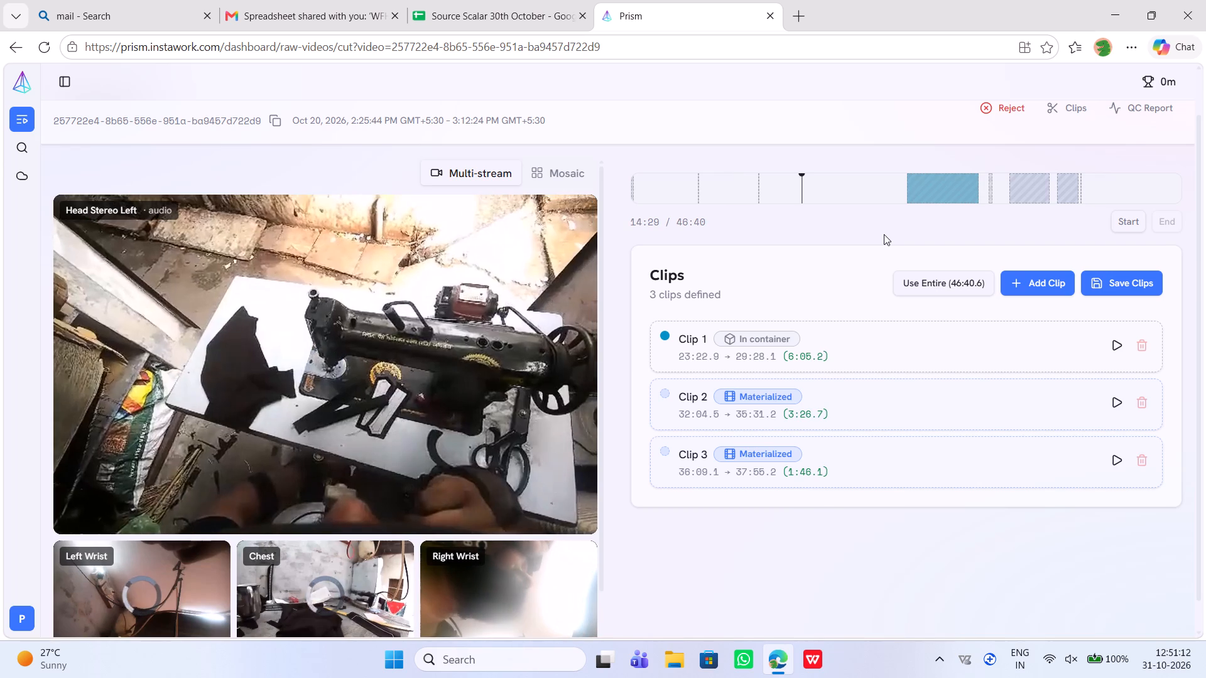
{"action": "left_click", "coordinate": [895, 199]}
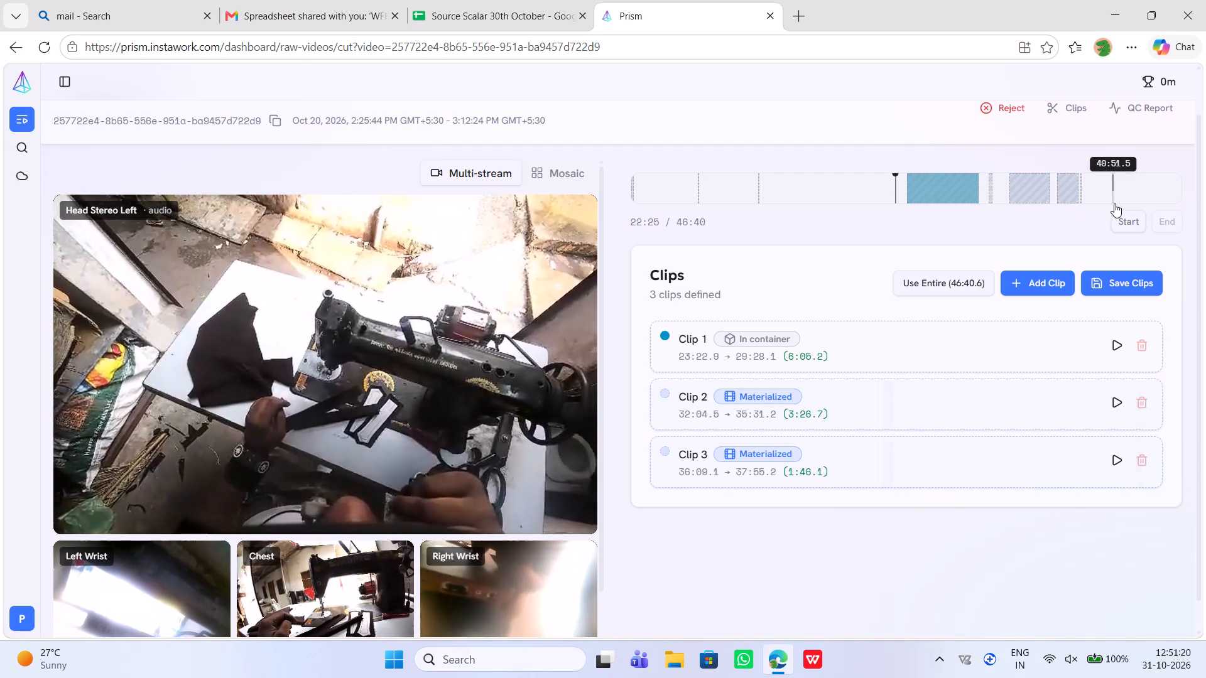
Examine the last part of row 4631's video, from about 41 minutes to its end.
{"action": "left_click", "coordinate": [1114, 203]}
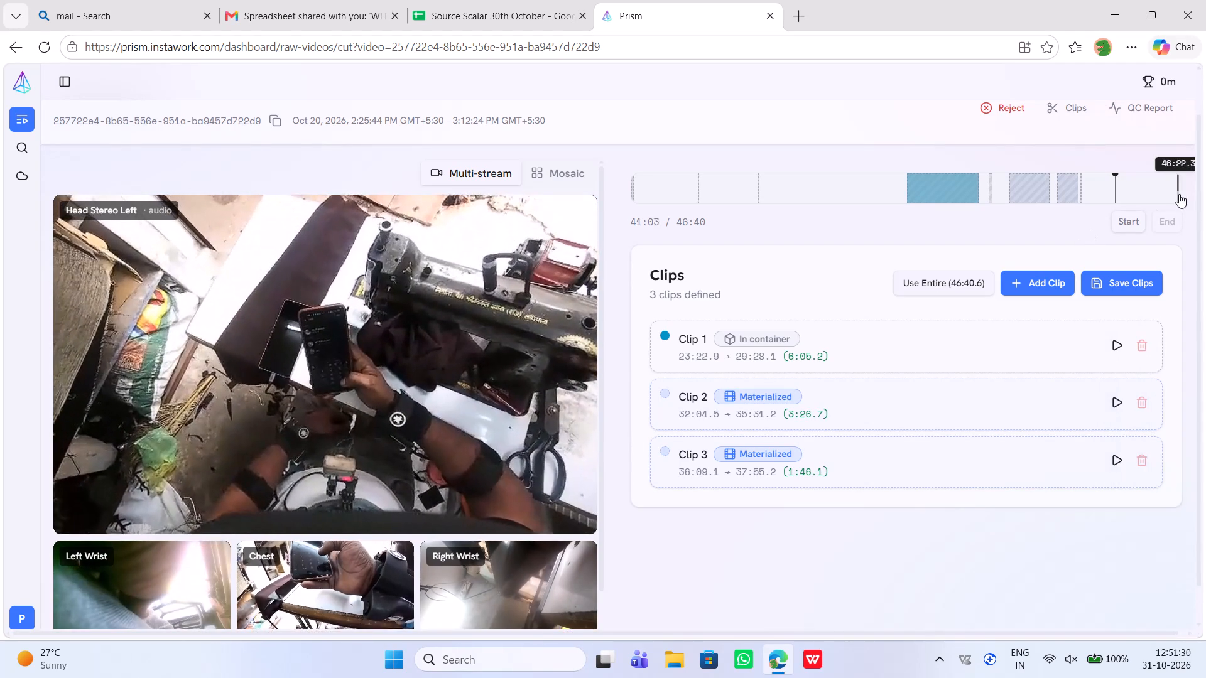
{"action": "left_click", "coordinate": [1179, 194]}
{"action": "left_click", "coordinate": [792, 113]}
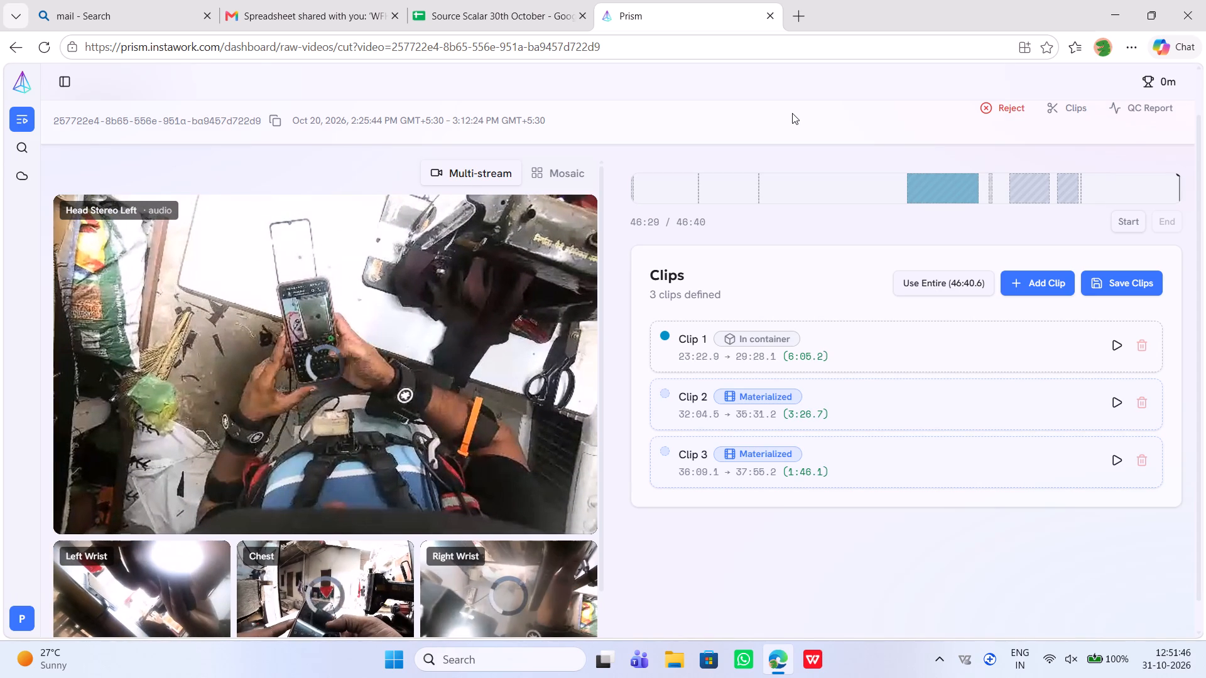
{"action": "scroll", "coordinate": [798, 102], "scroll_direction": "down", "scroll_amount": 2}
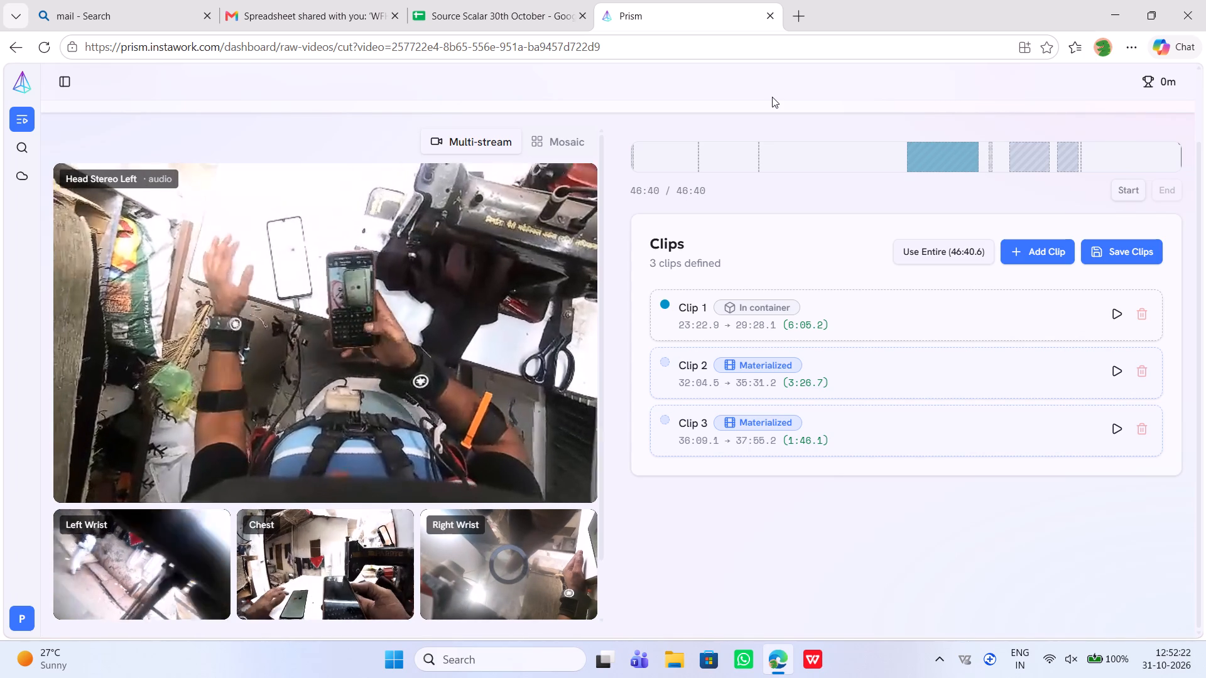
{"action": "scroll", "coordinate": [772, 97], "scroll_direction": "down", "scroll_amount": 1}
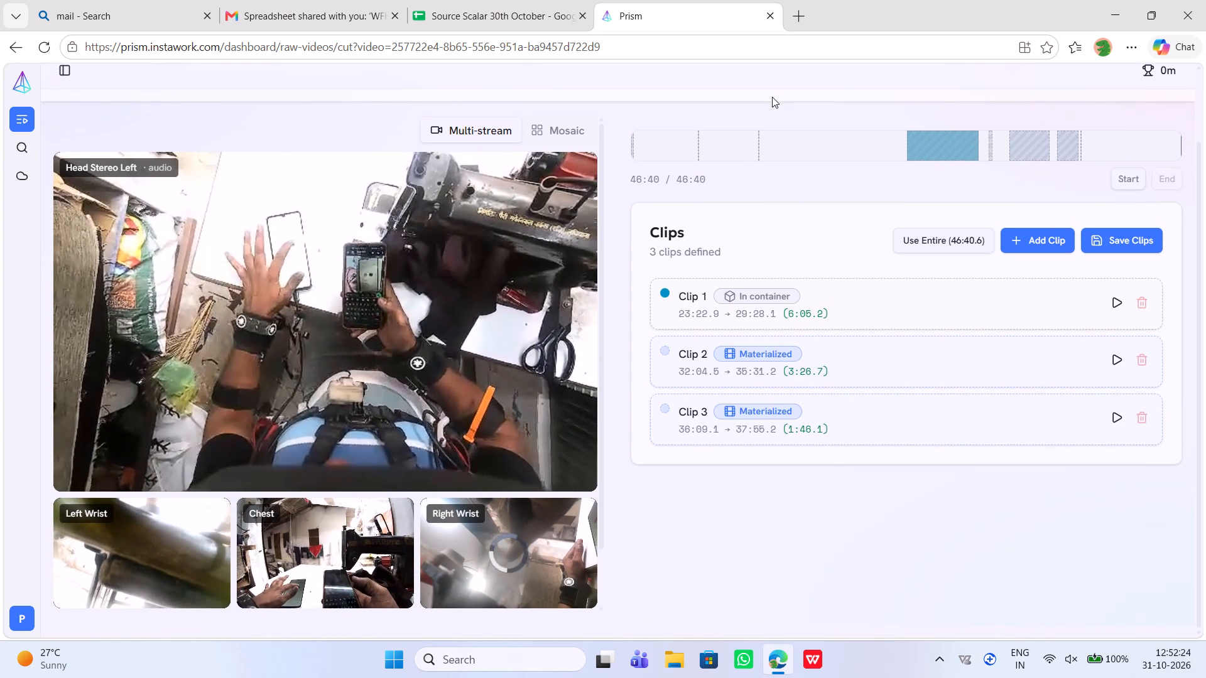
{"action": "scroll", "coordinate": [772, 97], "scroll_direction": "down", "scroll_amount": 1}
{"action": "left_click", "coordinate": [773, 540]}
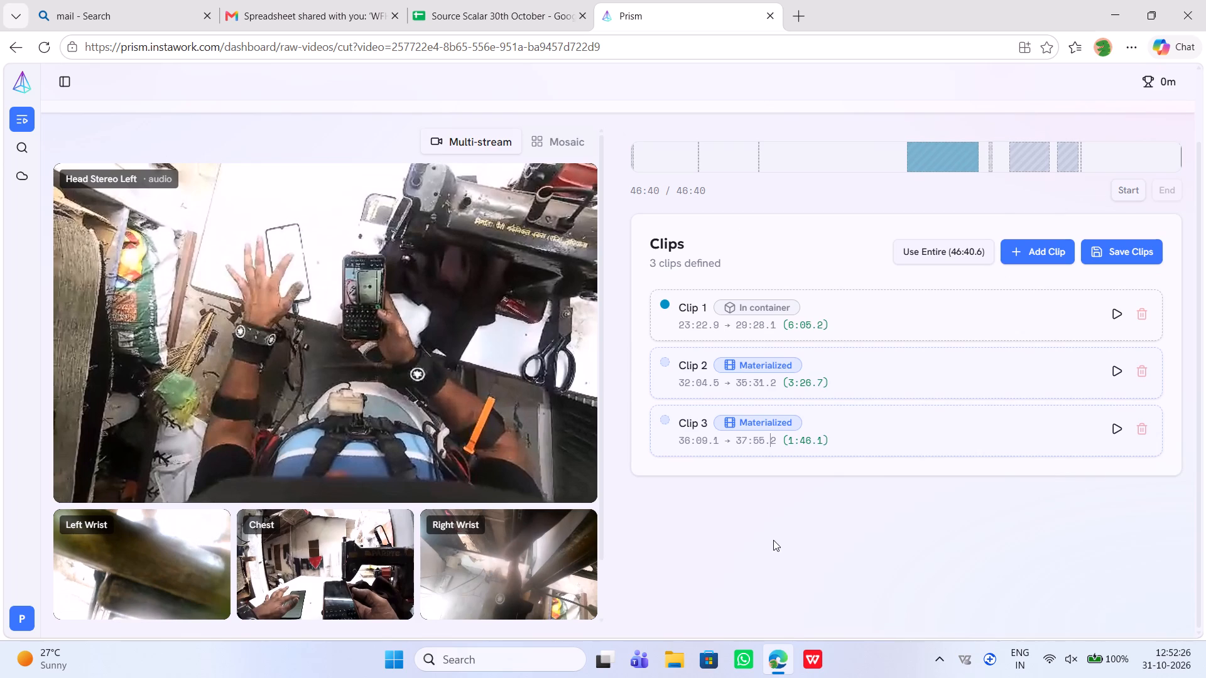
Close row 4631's video and mark the row in the spreadsheet as Reject with the reason Task not visible.
{"action": "left_click", "coordinate": [768, 19]}
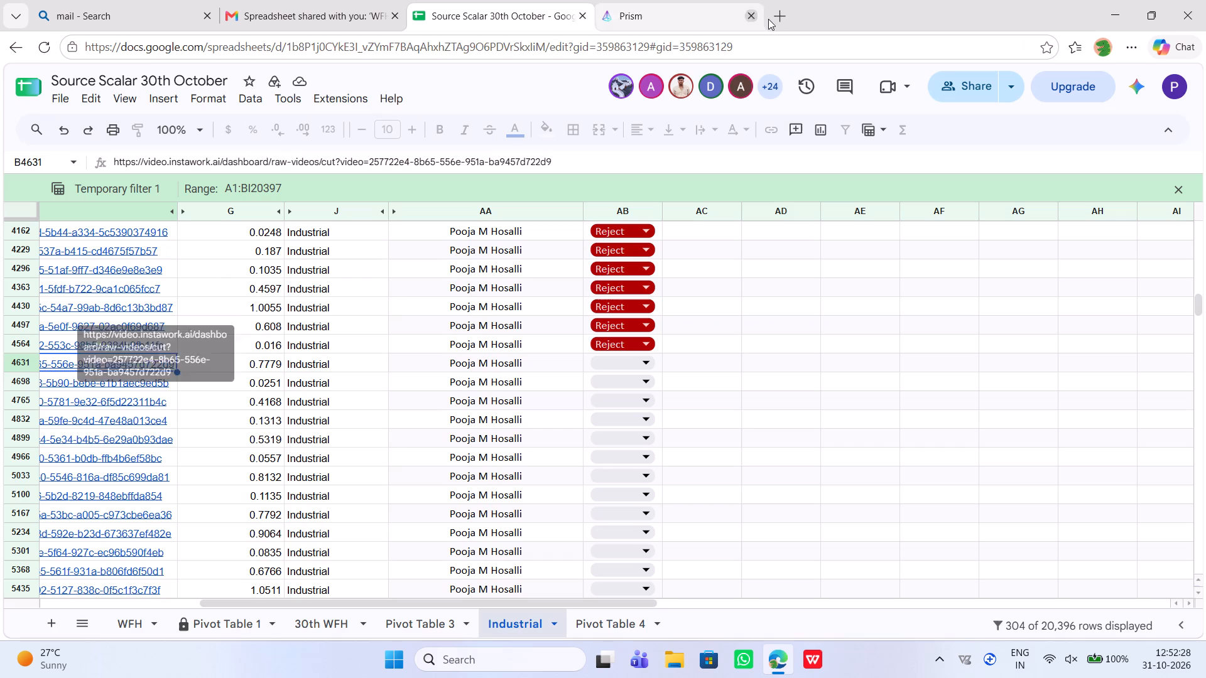
{"action": "left_click", "coordinate": [643, 366]}
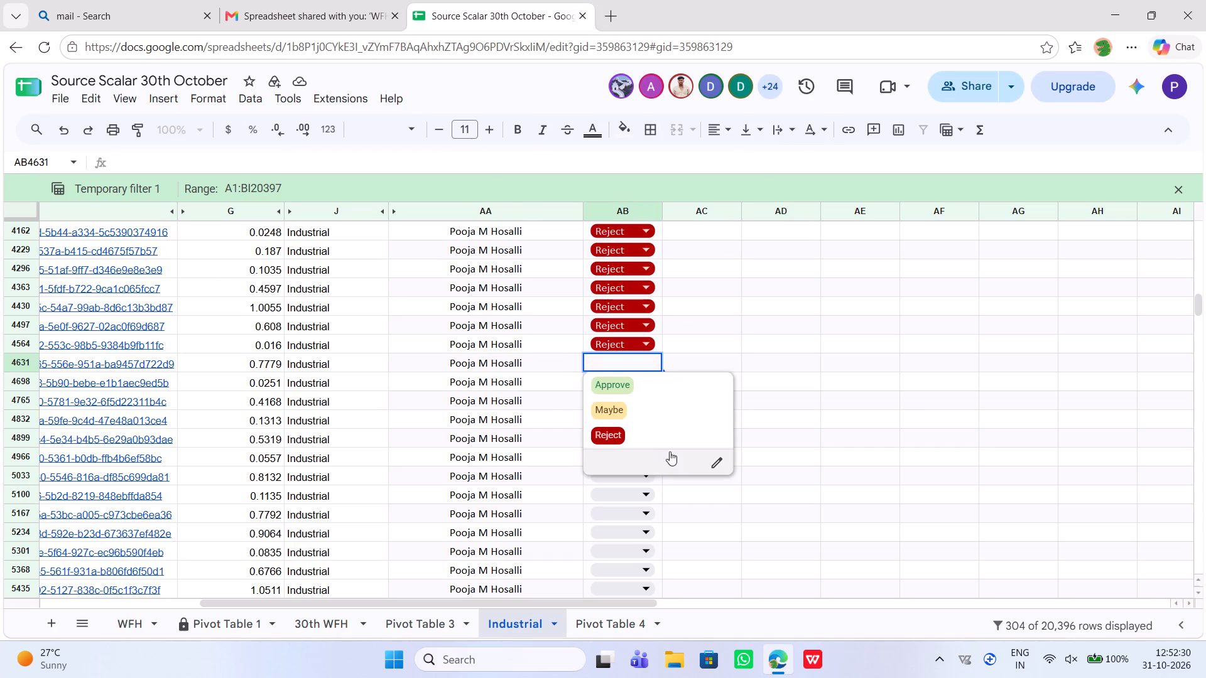
{"action": "left_click", "coordinate": [680, 439]}
{"action": "scroll", "coordinate": [779, 406], "scroll_direction": "left", "scroll_amount": 6}
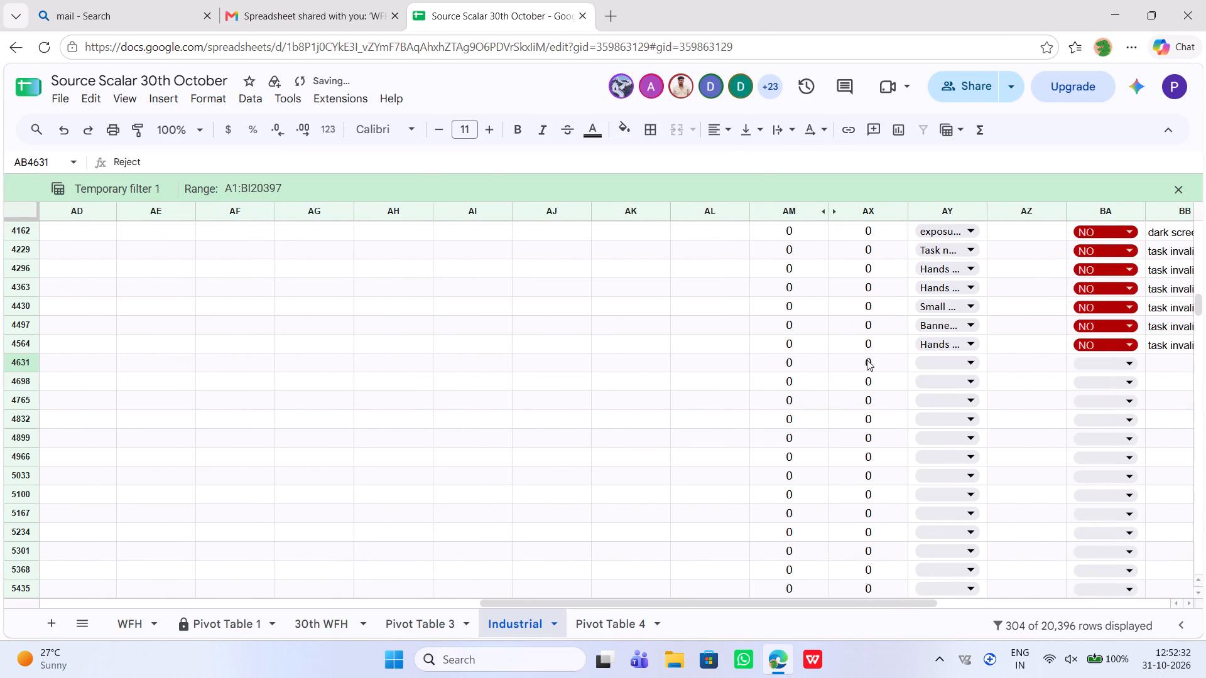
{"action": "left_click", "coordinate": [913, 357]}
{"action": "scroll", "coordinate": [937, 530], "scroll_direction": "down", "scroll_amount": 2}
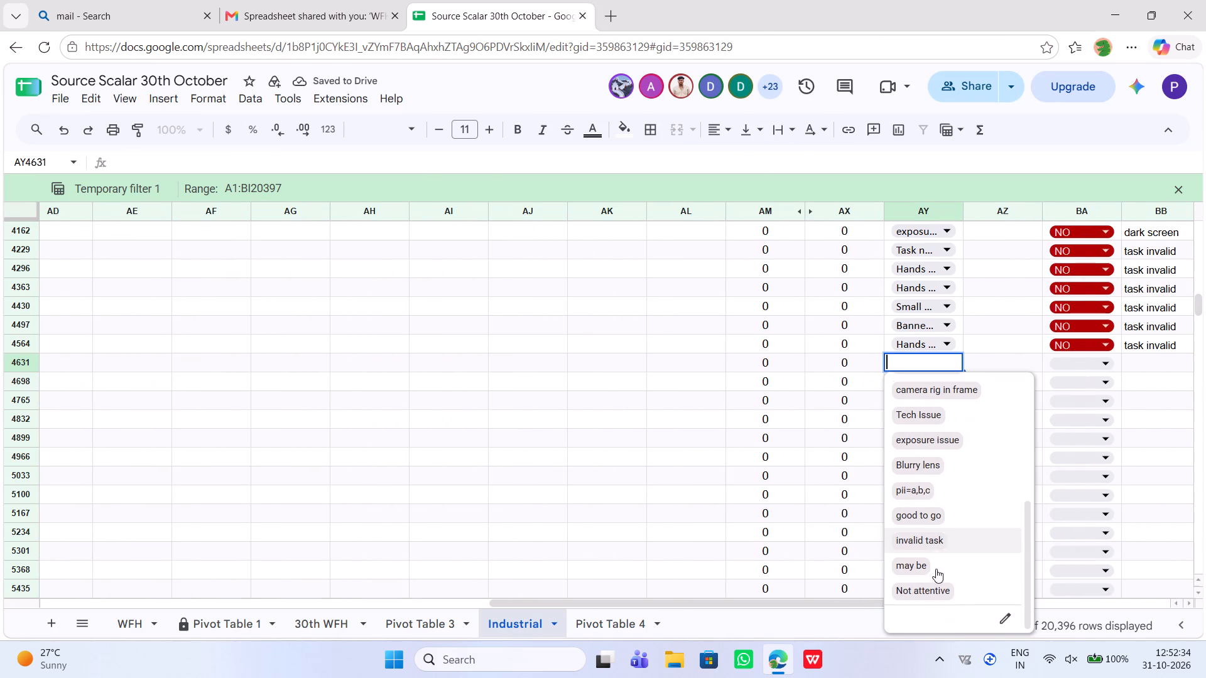
{"action": "scroll", "coordinate": [947, 384], "scroll_direction": "up", "scroll_amount": 1}
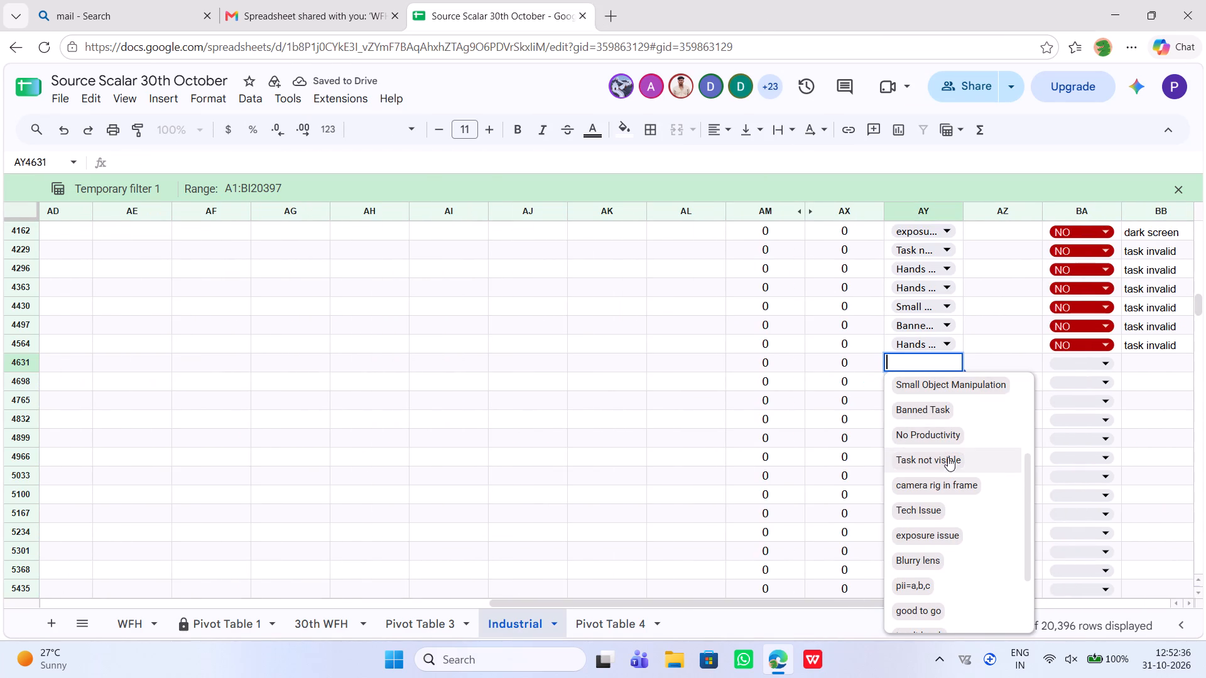
{"action": "scroll", "coordinate": [964, 510], "scroll_direction": "down", "scroll_amount": 1}
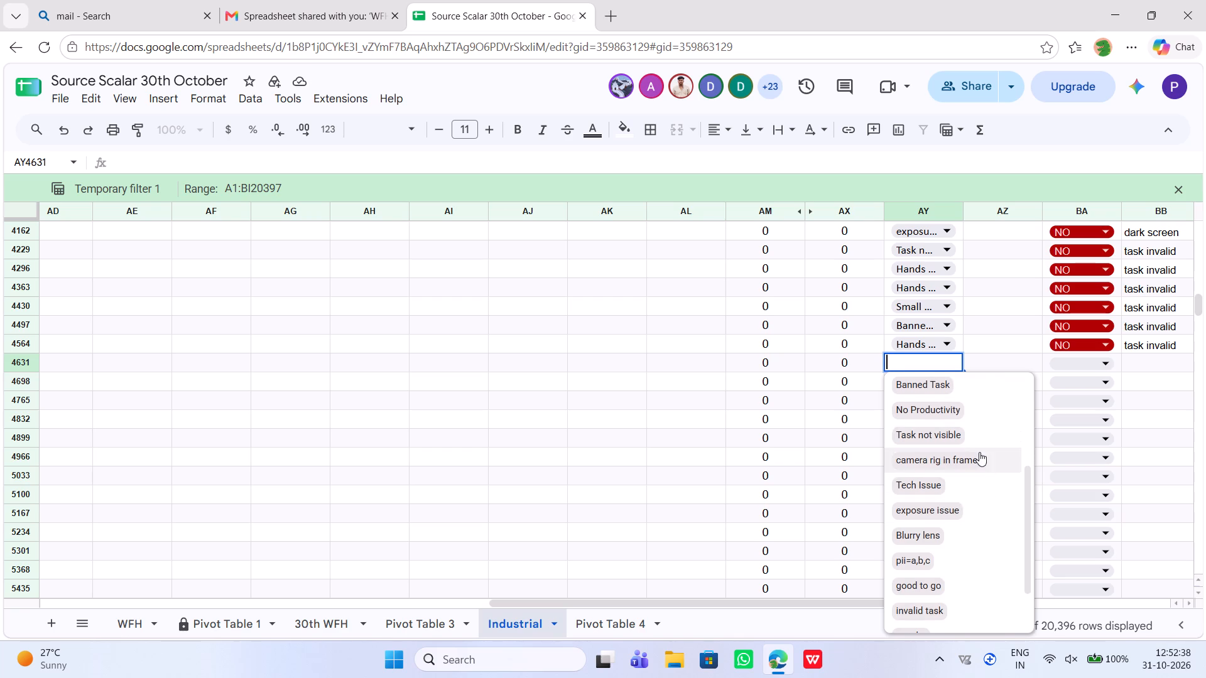
{"action": "left_click", "coordinate": [975, 439]}
Set row 4631's column BA to NO and enter the comment "task invalid" in column BB.
{"action": "left_click_drag", "start_coordinate": [1074, 363], "coordinate": [1072, 403]}
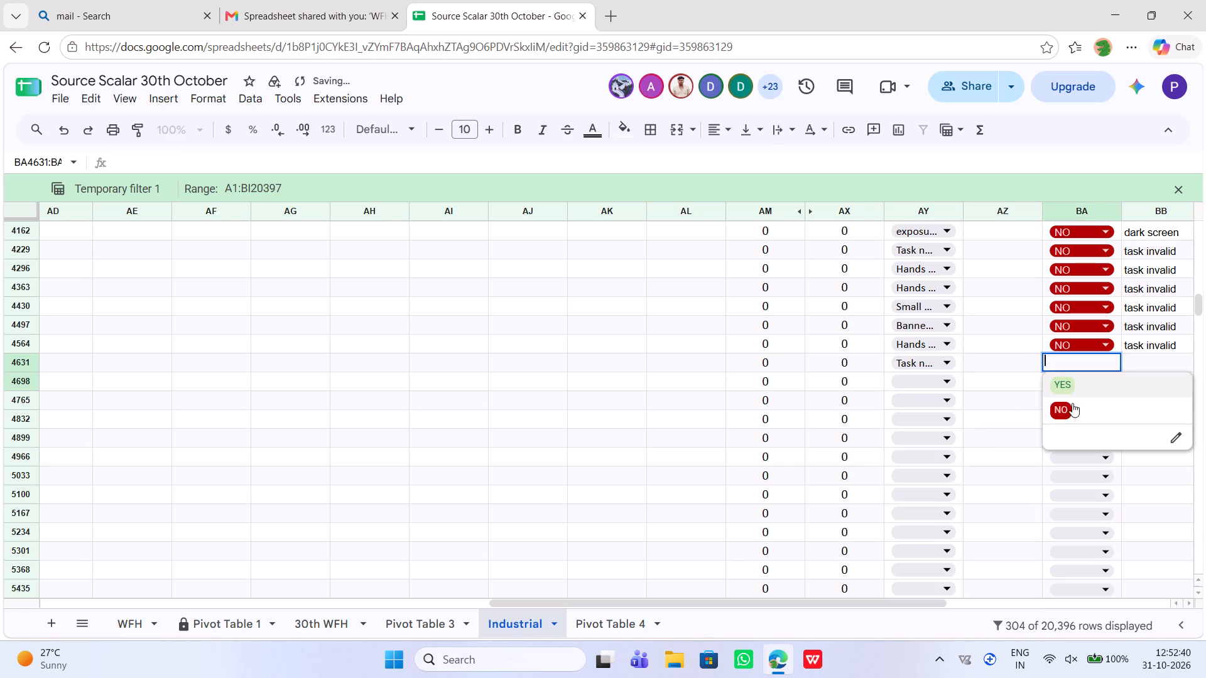
{"action": "left_click_drag", "start_coordinate": [1072, 403], "coordinate": [1073, 416]}
{"action": "left_click", "coordinate": [1073, 416]}
{"action": "left_click", "coordinate": [1147, 362]}
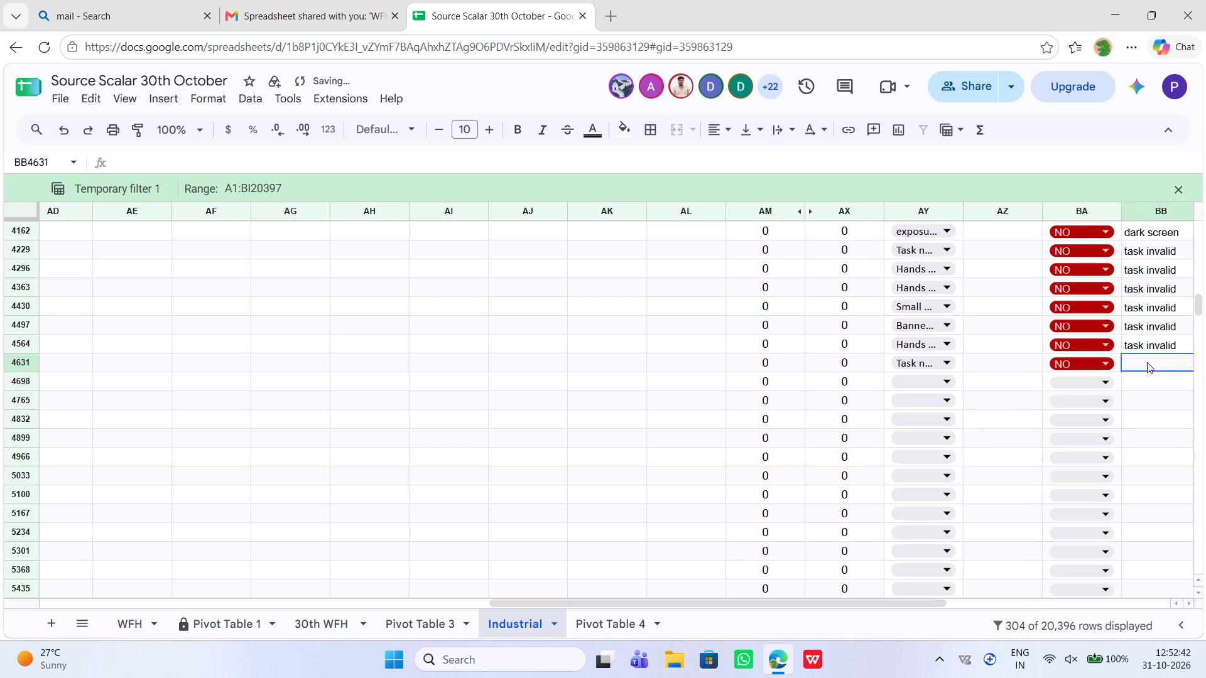
{"action": "key", "text": "ctrl+v"}
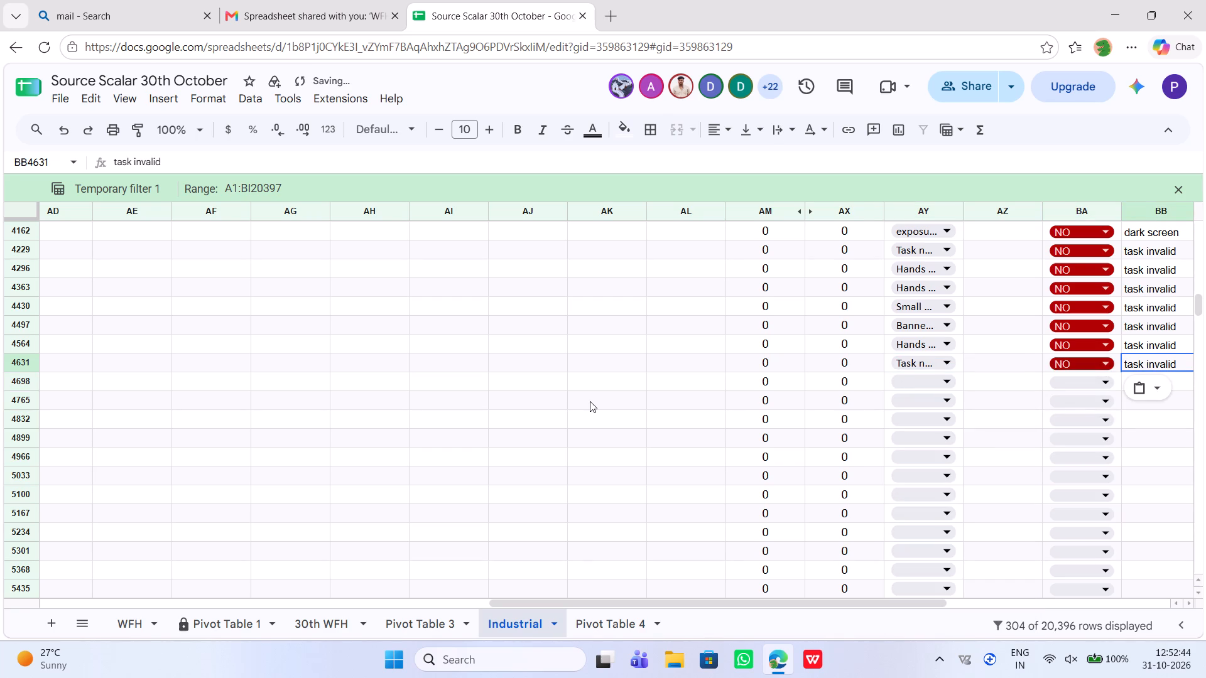
Open row 4698's video in Prism and examine it through to the end, using 2x playback speed.
{"action": "left_click", "coordinate": [590, 401]}
{"action": "scroll", "coordinate": [590, 401], "scroll_direction": "right", "scroll_amount": 5}
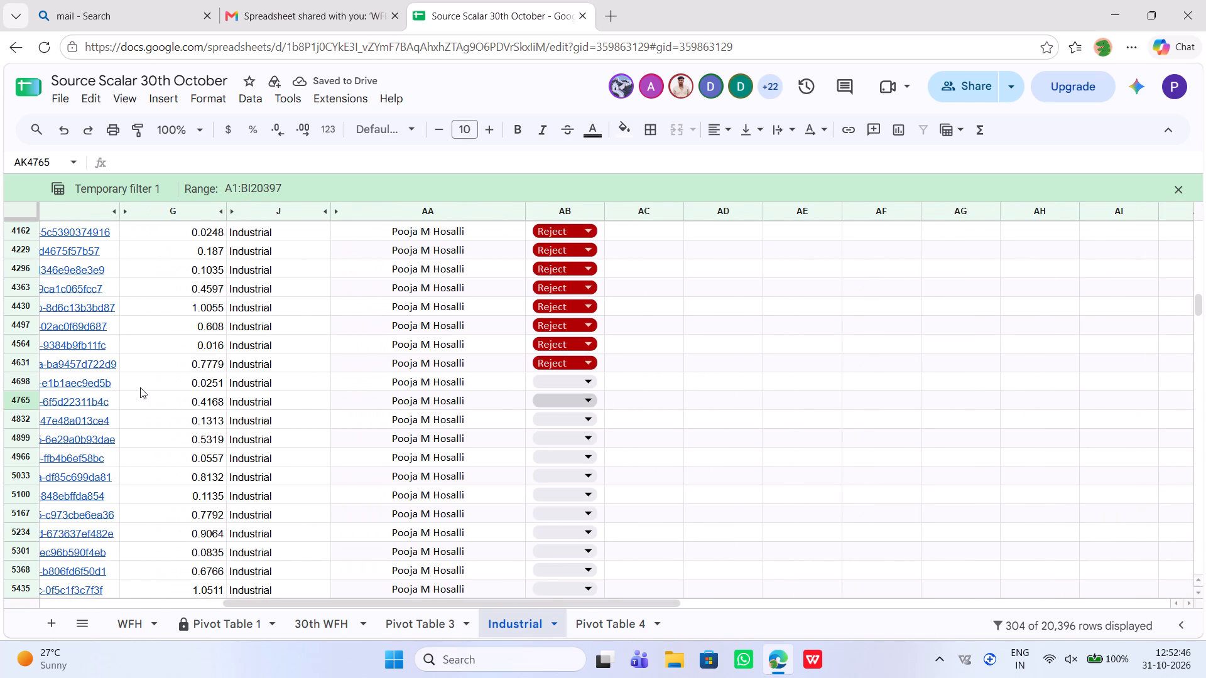
{"action": "left_click_drag", "start_coordinate": [107, 385], "coordinate": [127, 409]}
{"action": "left_click", "coordinate": [127, 409]}
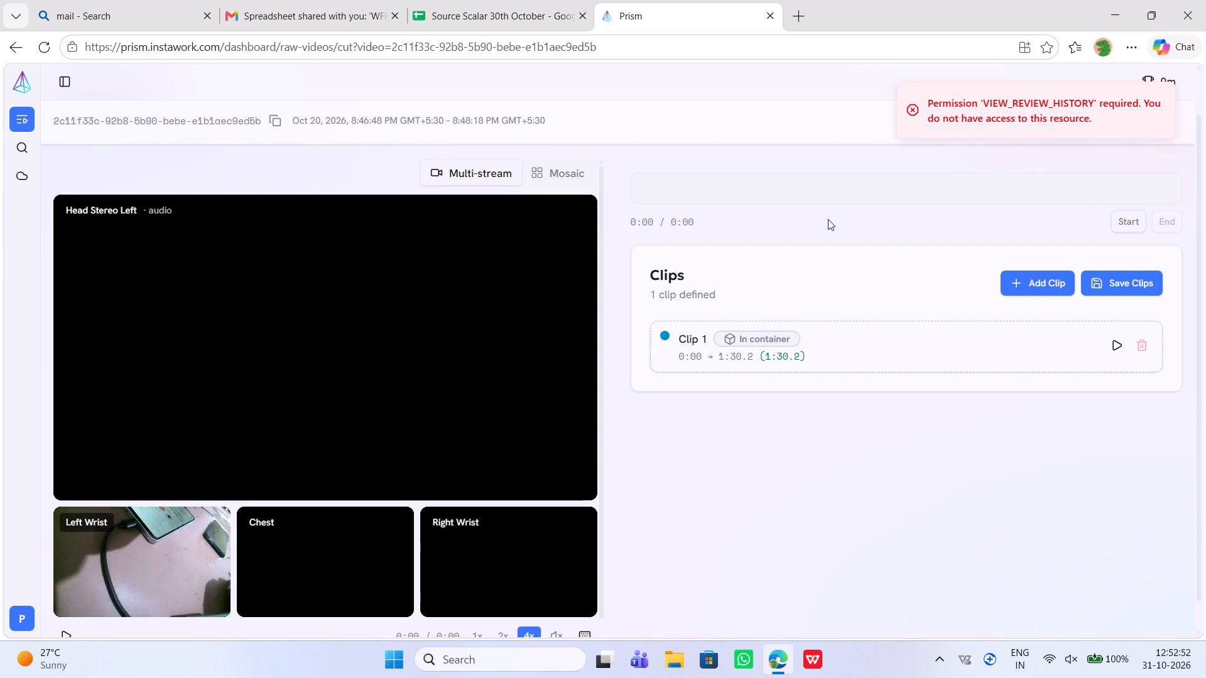
{"action": "left_click", "coordinate": [888, 185]}
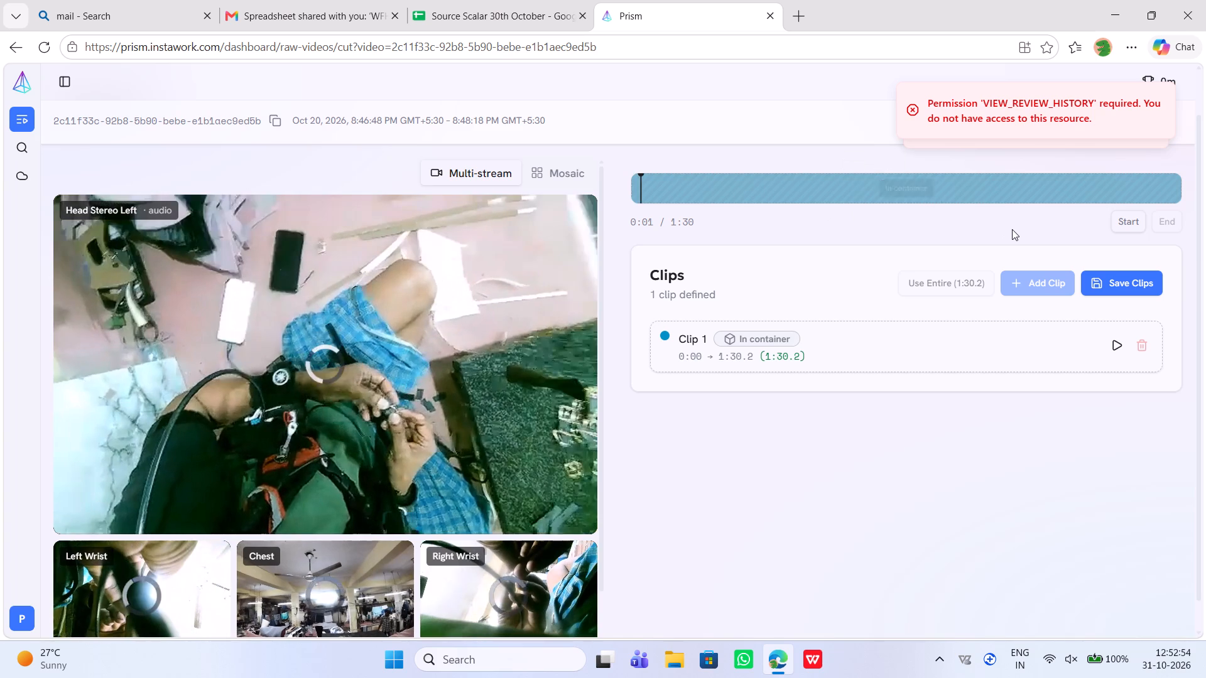
{"action": "left_click", "coordinate": [1012, 229]}
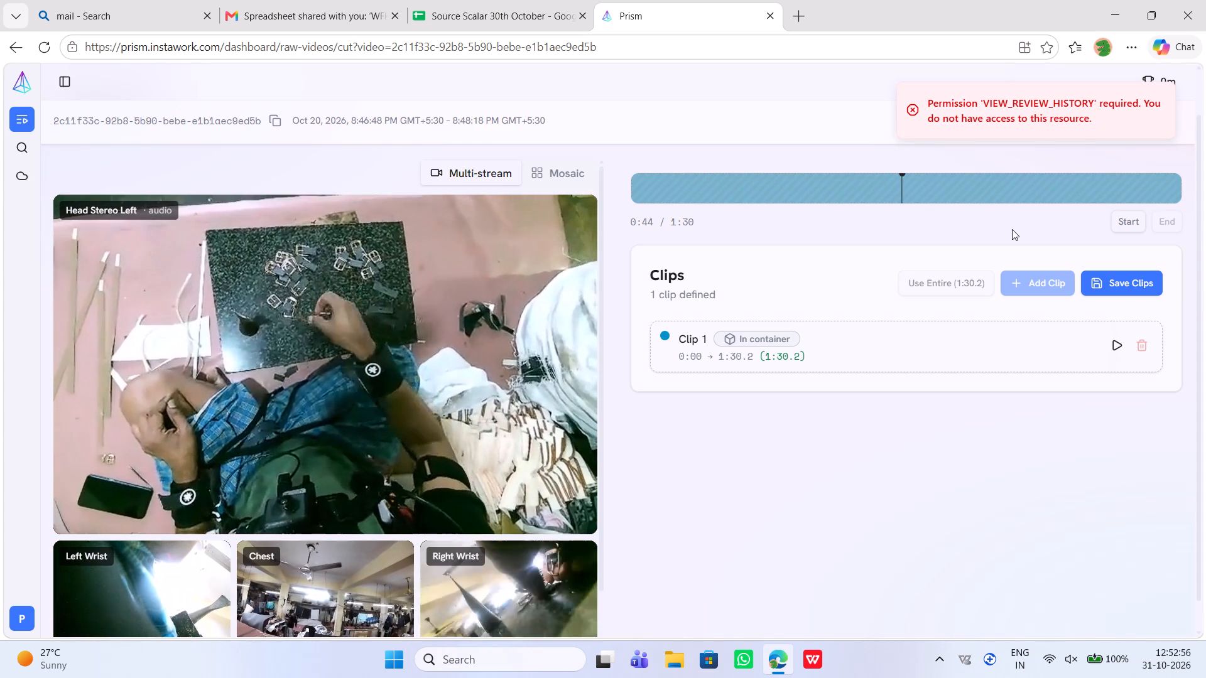
{"action": "scroll", "coordinate": [661, 153], "scroll_direction": "down", "scroll_amount": 1}
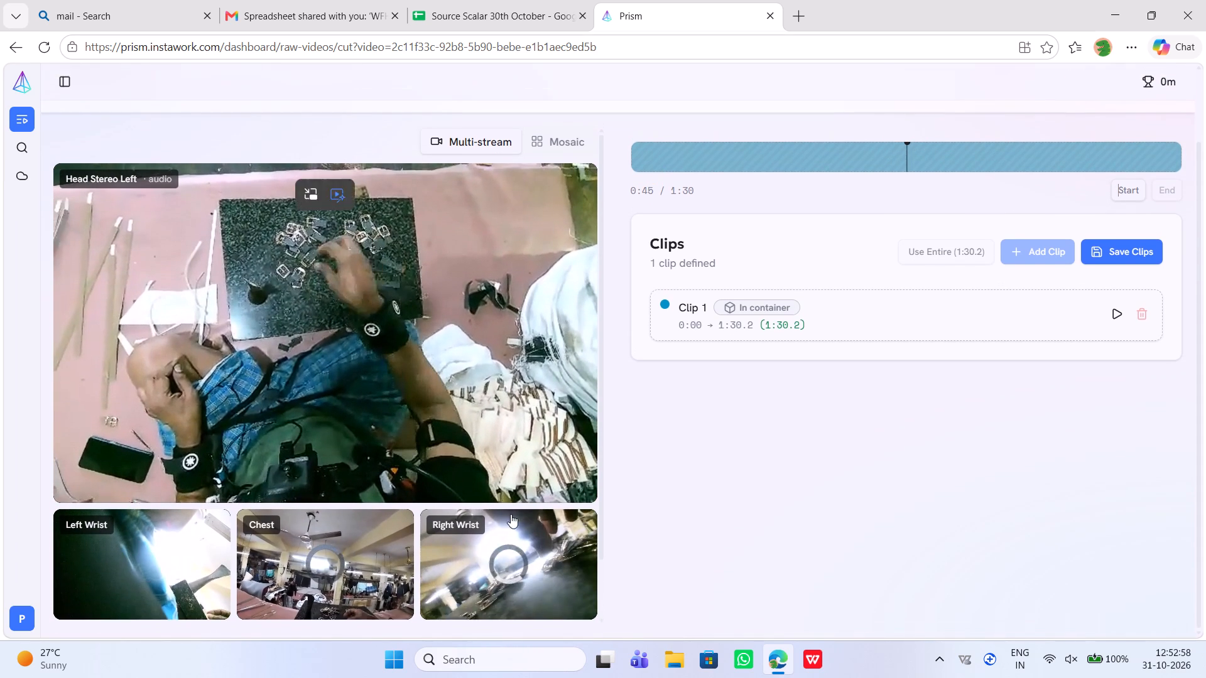
{"action": "scroll", "coordinate": [474, 550], "scroll_direction": "down", "scroll_amount": 2}
{"action": "left_click", "coordinate": [503, 574]}
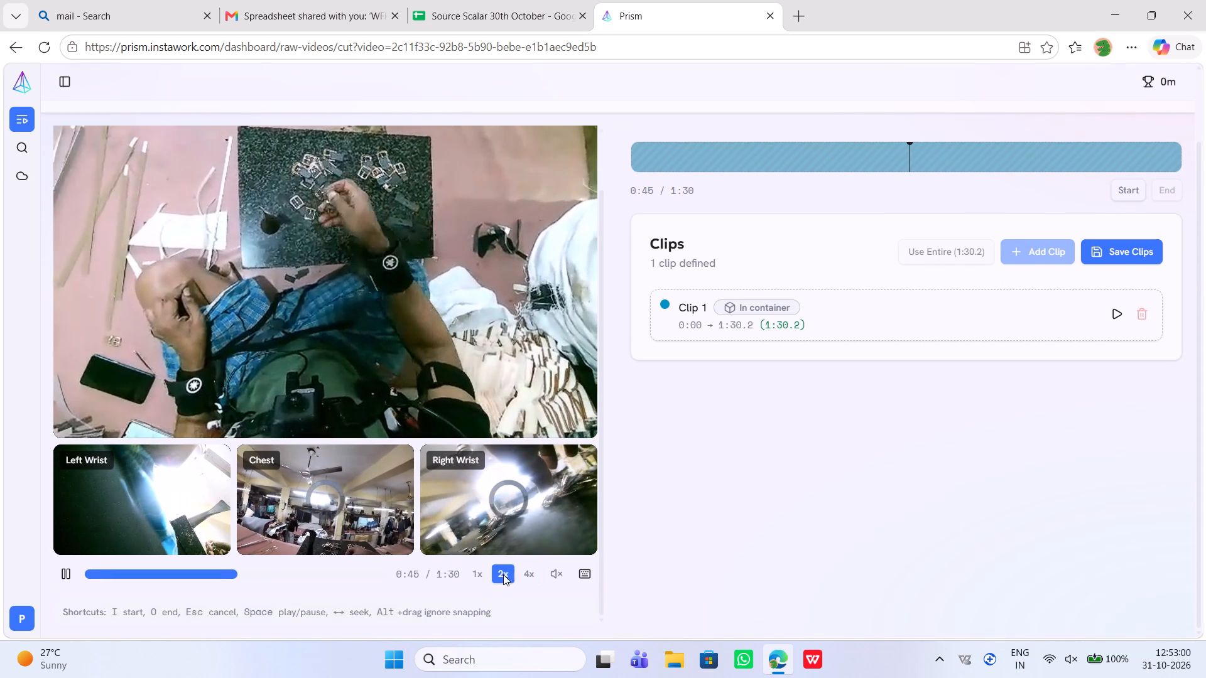
{"action": "left_click", "coordinate": [723, 525]}
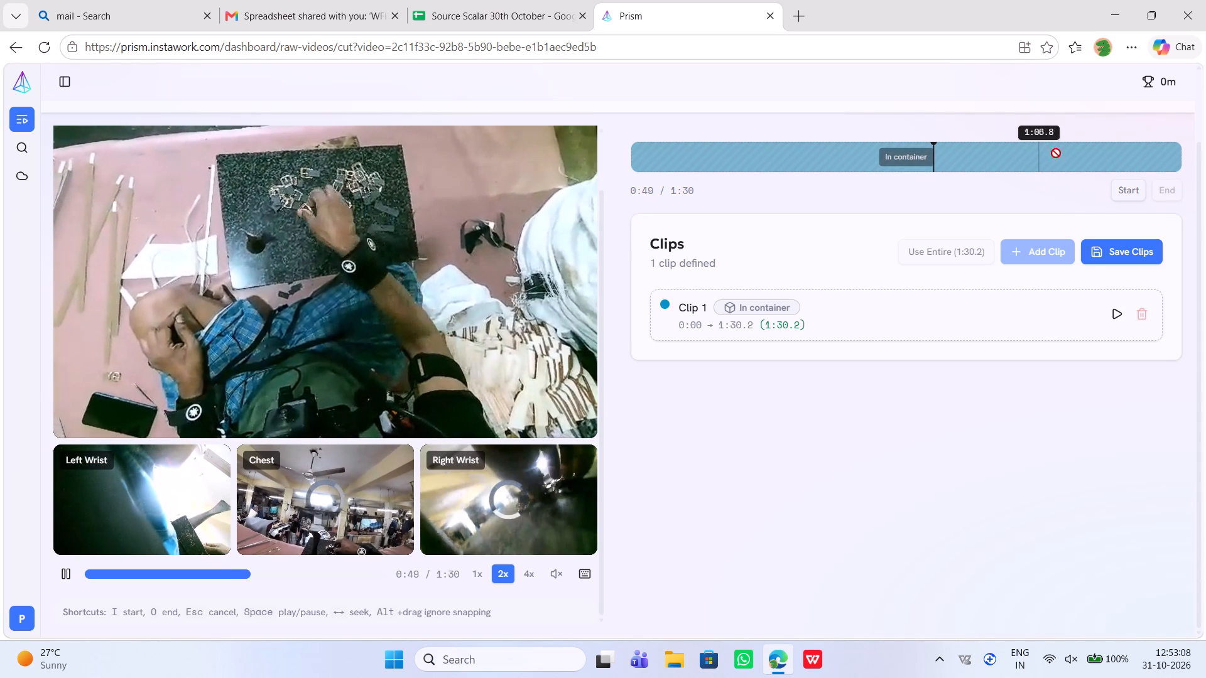
{"action": "left_click", "coordinate": [1068, 151]}
{"action": "left_click", "coordinate": [1098, 196]}
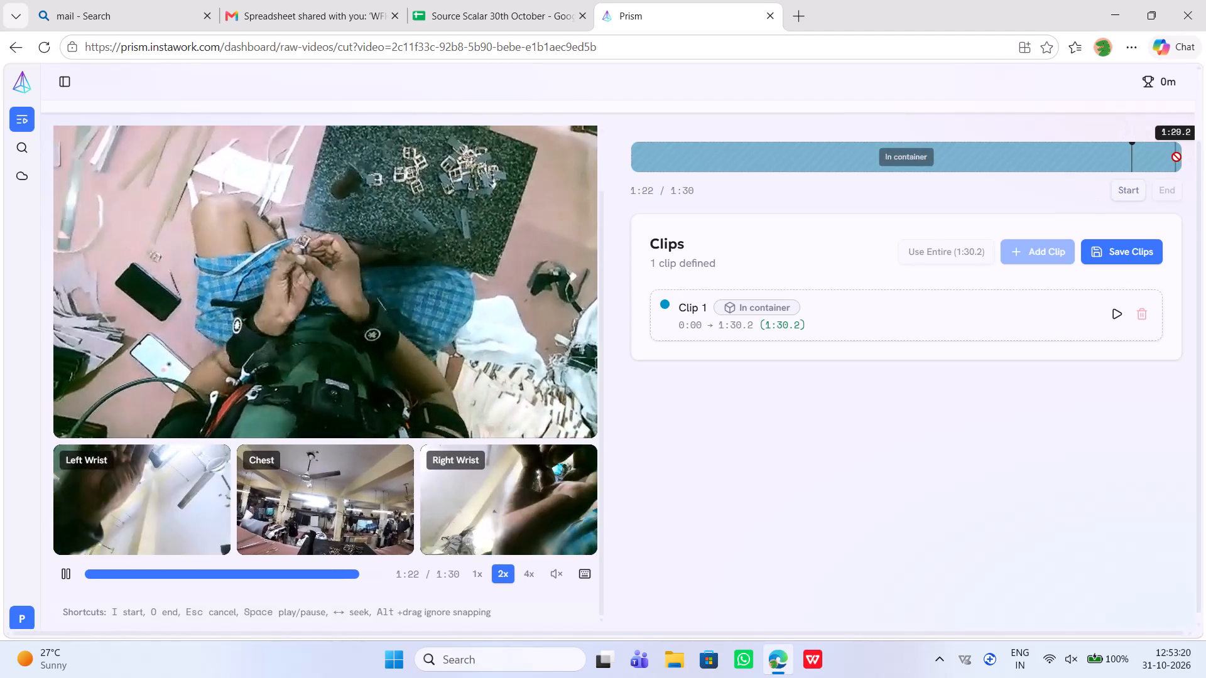
{"action": "left_click", "coordinate": [1179, 158]}
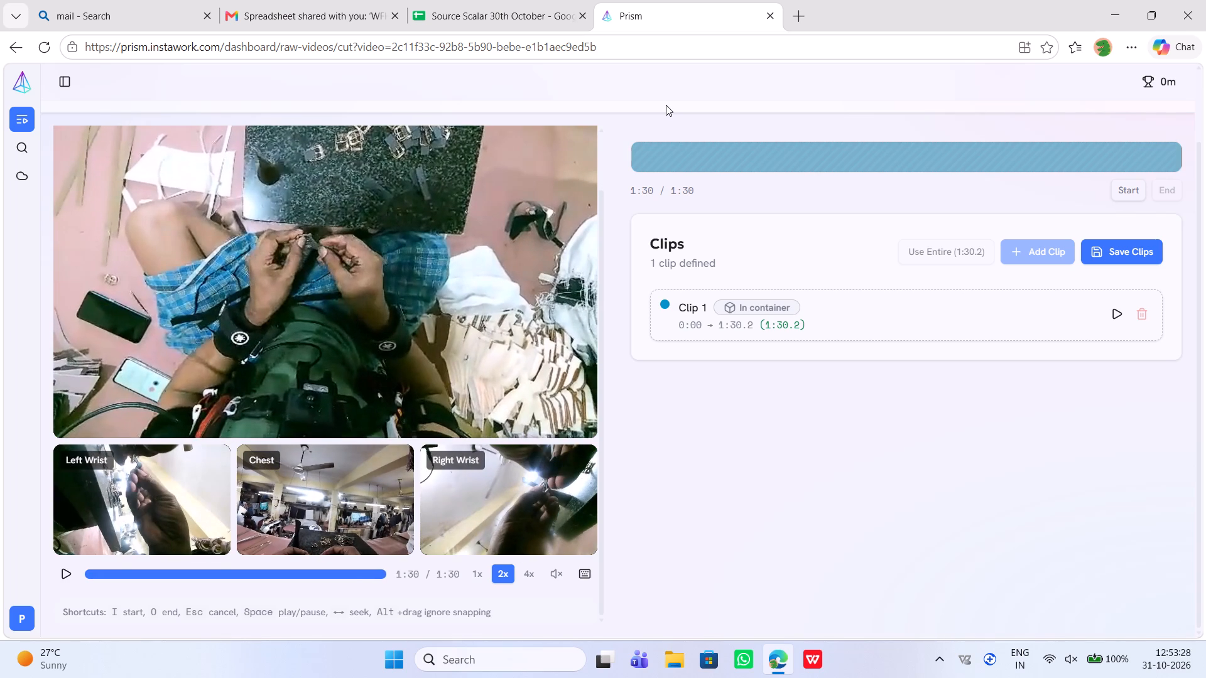
Mark row 4698 in the spreadsheet as Reject with the reason Task not visible.
{"action": "left_click", "coordinate": [532, 18]}
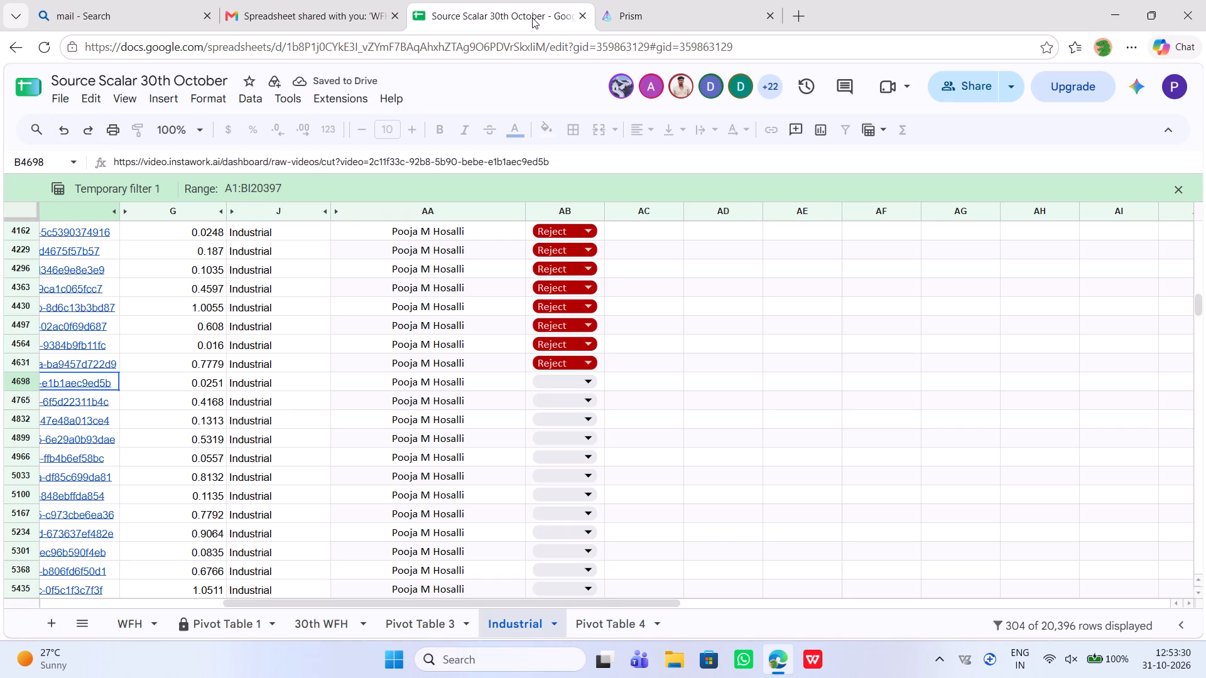
{"action": "left_click", "coordinate": [587, 380]}
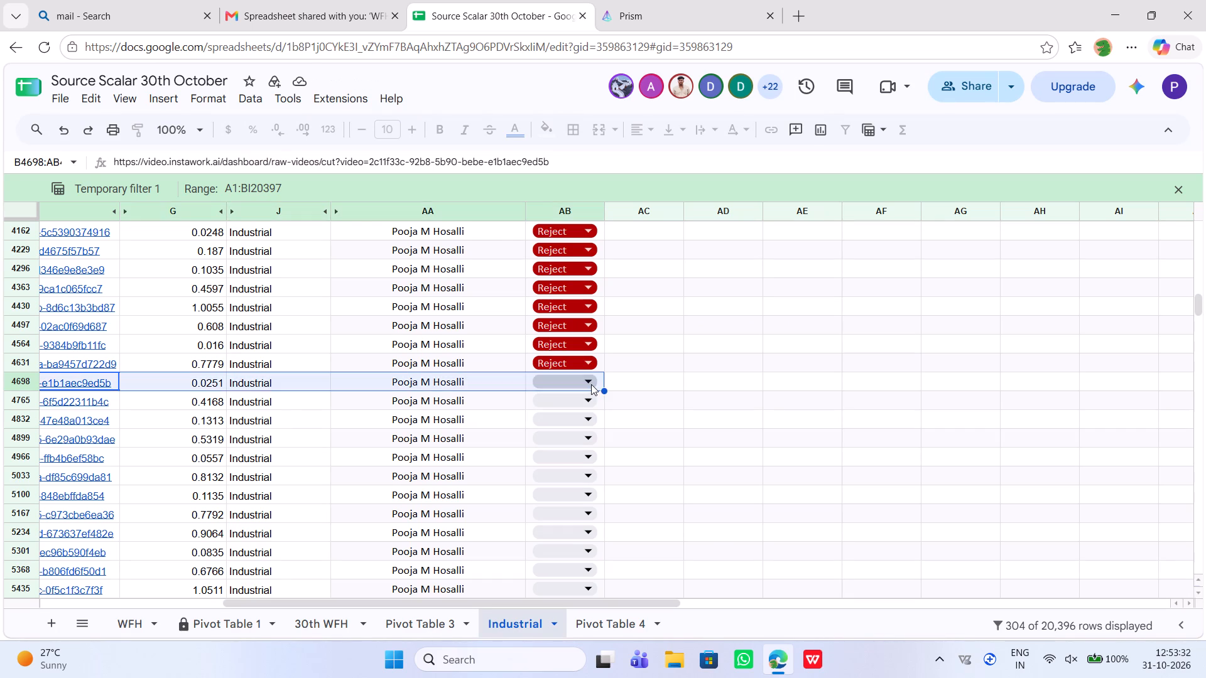
{"action": "left_click", "coordinate": [591, 384]}
{"action": "left_click", "coordinate": [616, 454]}
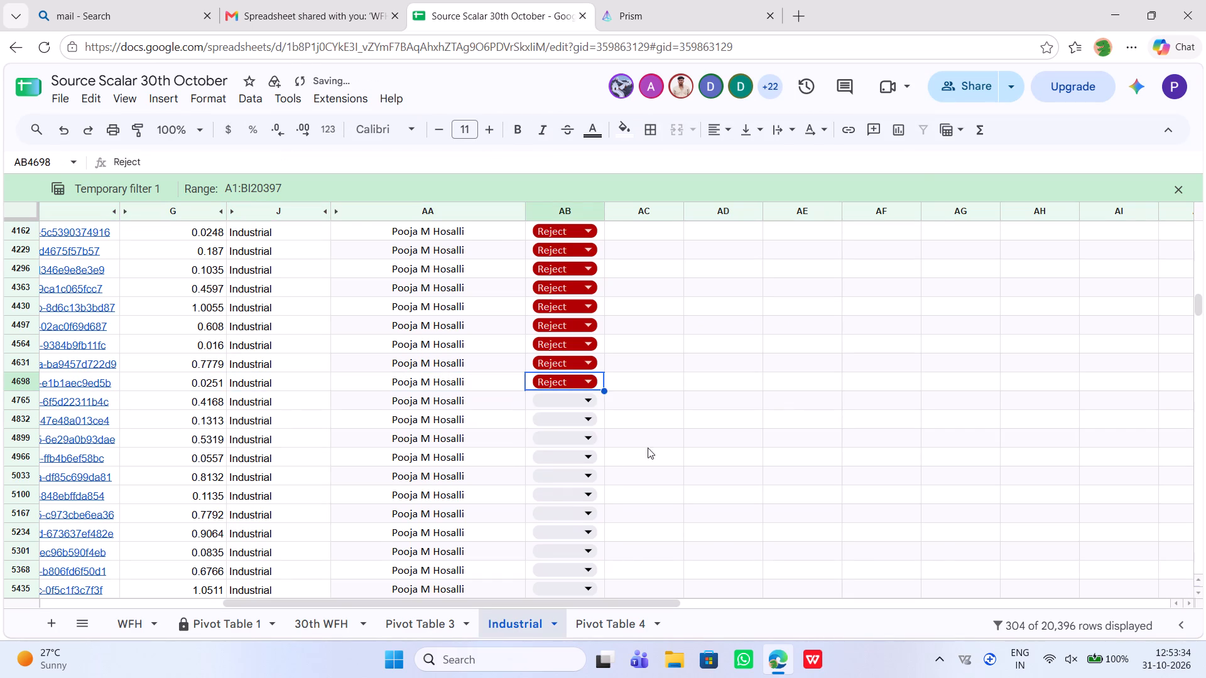
{"action": "scroll", "coordinate": [764, 428], "scroll_direction": "left", "scroll_amount": 5}
{"action": "left_click_drag", "start_coordinate": [756, 383], "coordinate": [752, 499]}
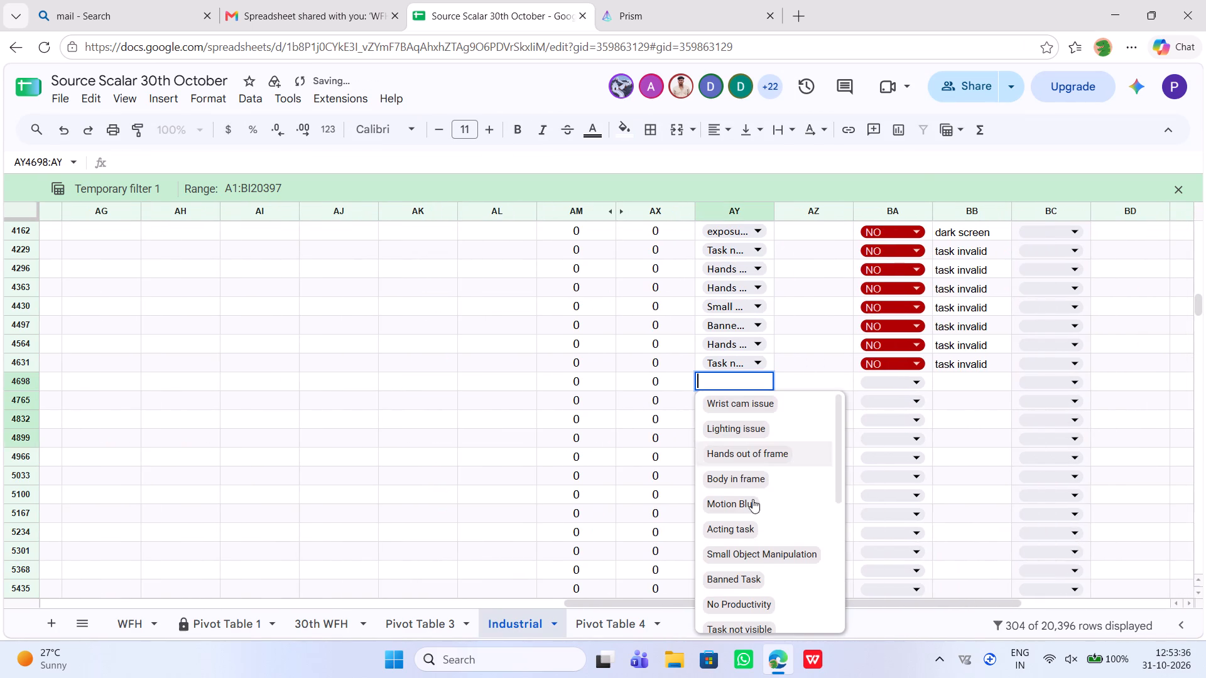
{"action": "left_click_drag", "start_coordinate": [752, 499], "coordinate": [759, 584]}
{"action": "scroll", "coordinate": [759, 584], "scroll_direction": "down", "scroll_amount": 2}
{"action": "left_click", "coordinate": [766, 423]}
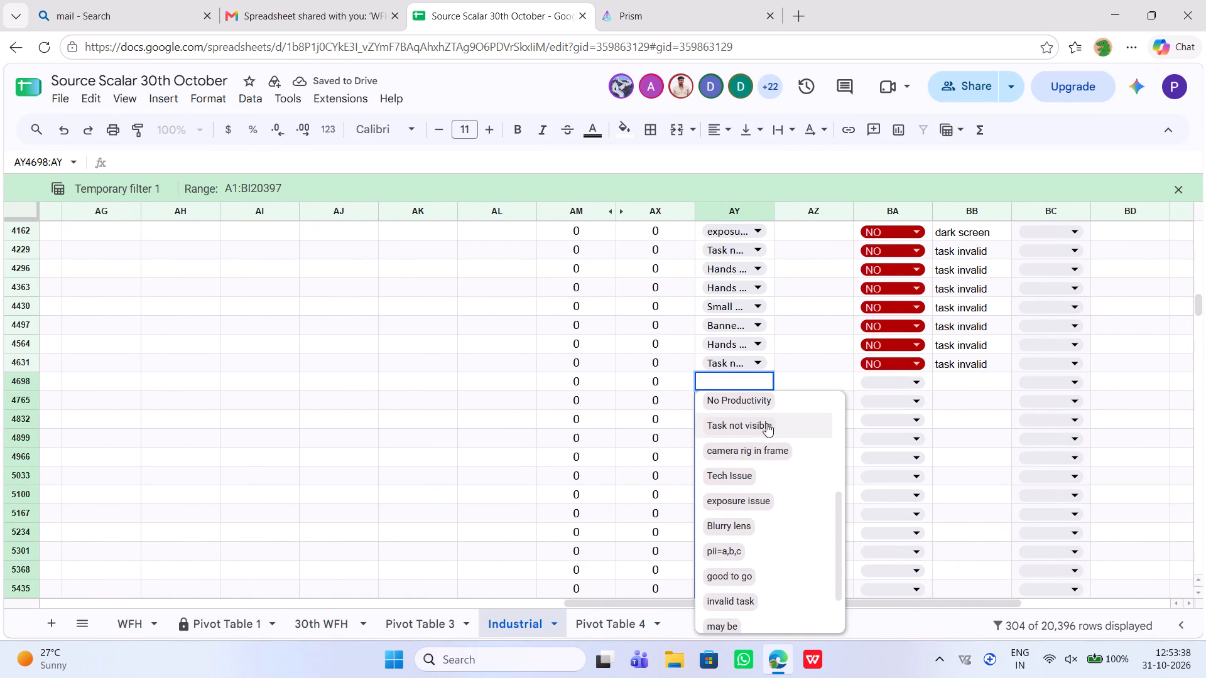
Set row 4698's column BA to NO and enter the comment "task invalid" in column BB.
{"action": "left_click", "coordinate": [881, 385]}
{"action": "left_click", "coordinate": [886, 418]}
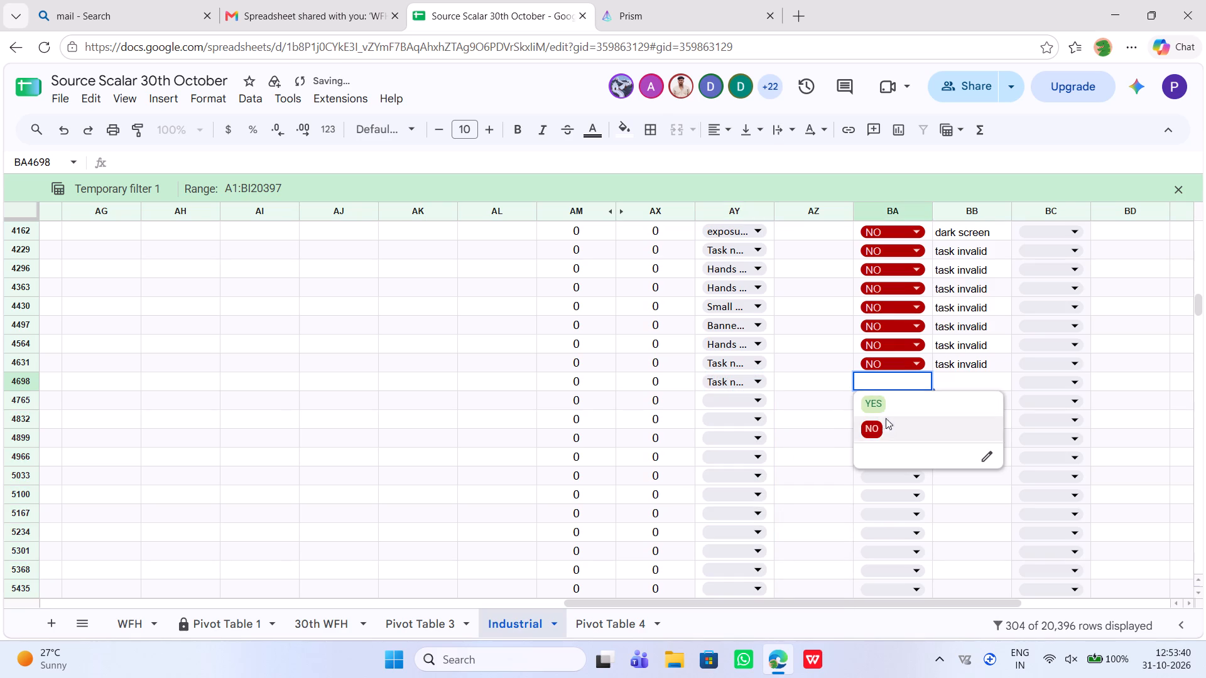
{"action": "left_click", "coordinate": [970, 375]}
{"action": "key", "text": "ctrl+v"}
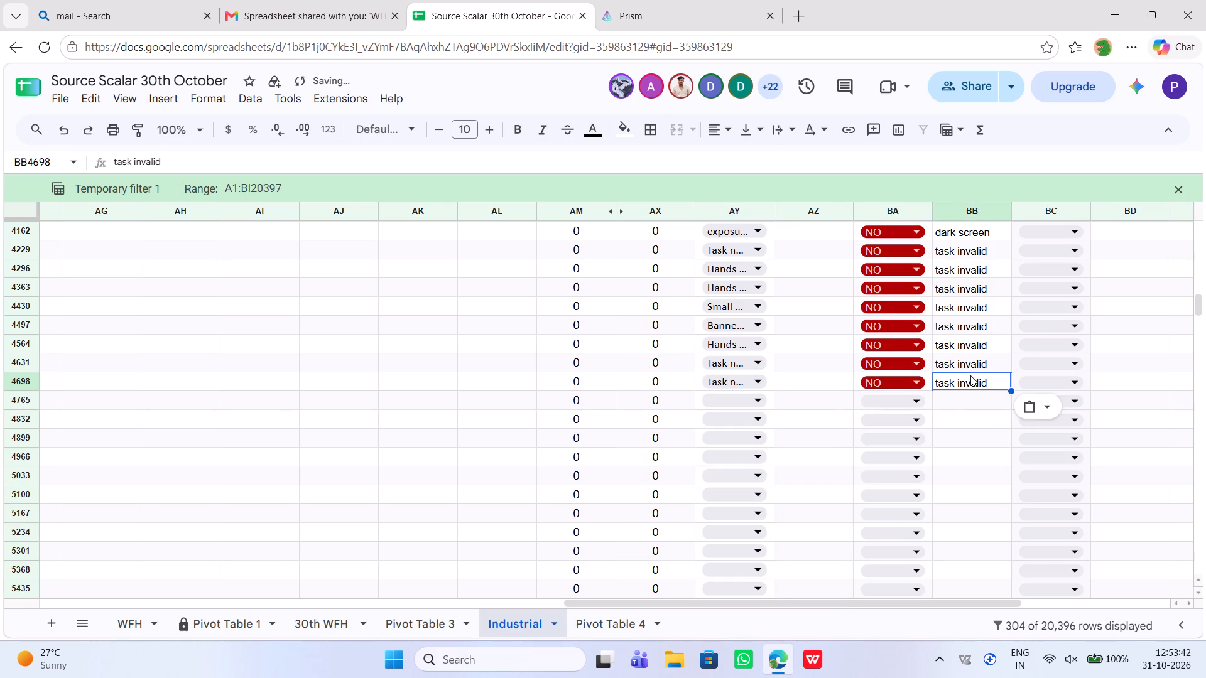
Return to the spreadsheet's decision column and close row 4698's video.
{"action": "left_click", "coordinate": [497, 416]}
{"action": "scroll", "coordinate": [497, 416], "scroll_direction": "right", "scroll_amount": 4}
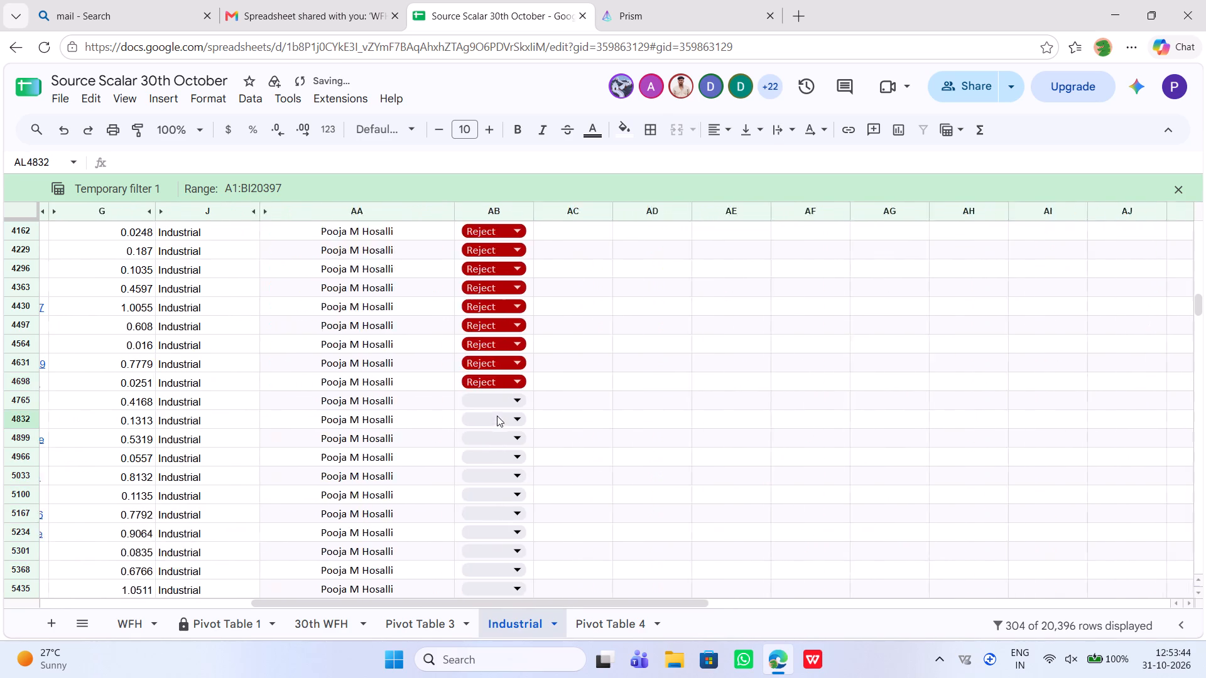
{"action": "scroll", "coordinate": [497, 416], "scroll_direction": "right", "scroll_amount": 3}
{"action": "left_click", "coordinate": [627, 18]}
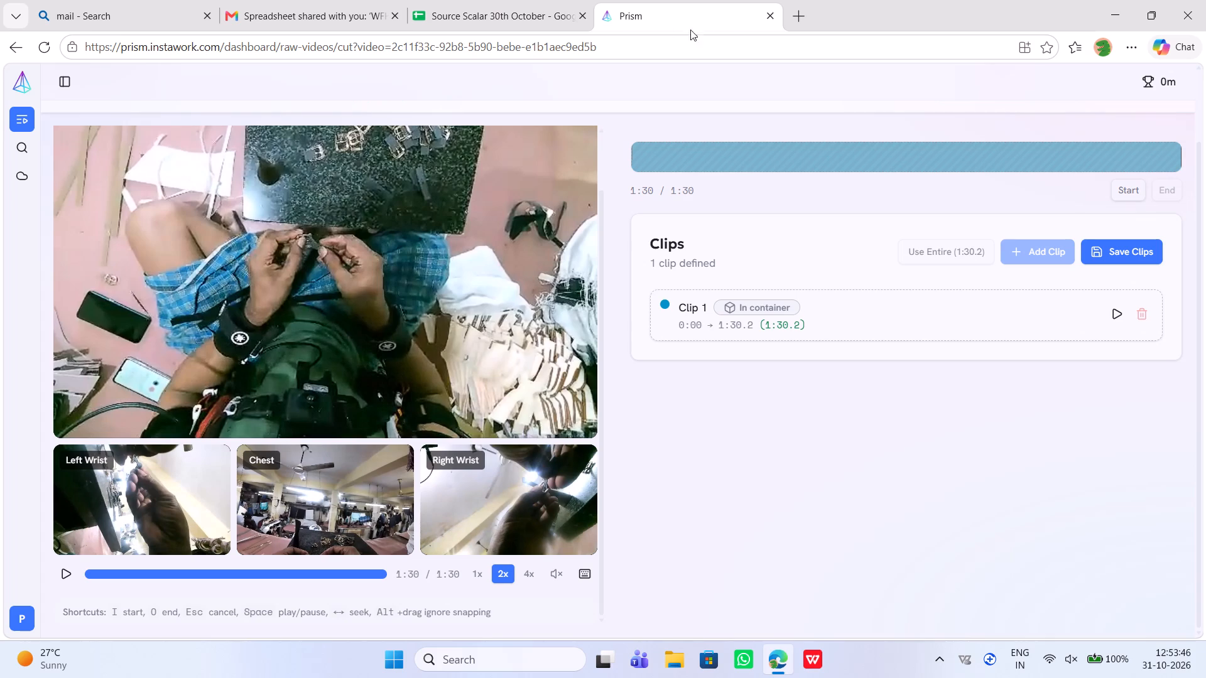
{"action": "left_click", "coordinate": [771, 16]}
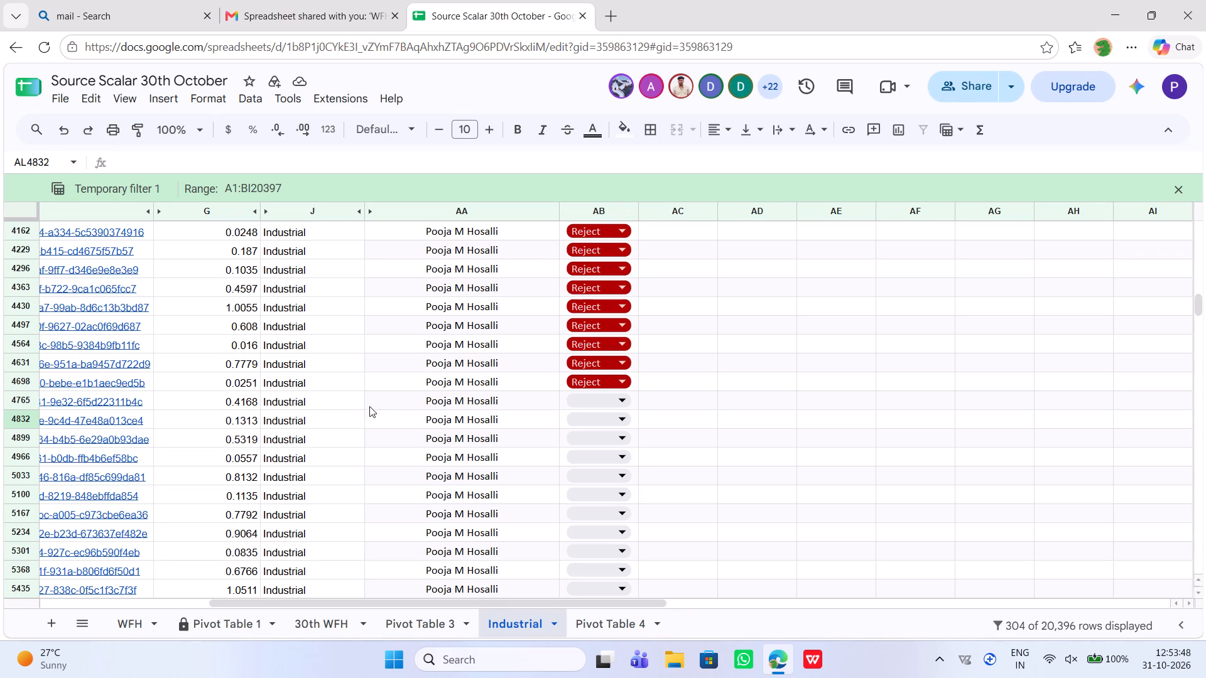
Open row 4765's video in Prism and examine the stretch between the first and second clips, from about 9:39.
{"action": "left_click", "coordinate": [140, 402]}
{"action": "left_click", "coordinate": [146, 424]}
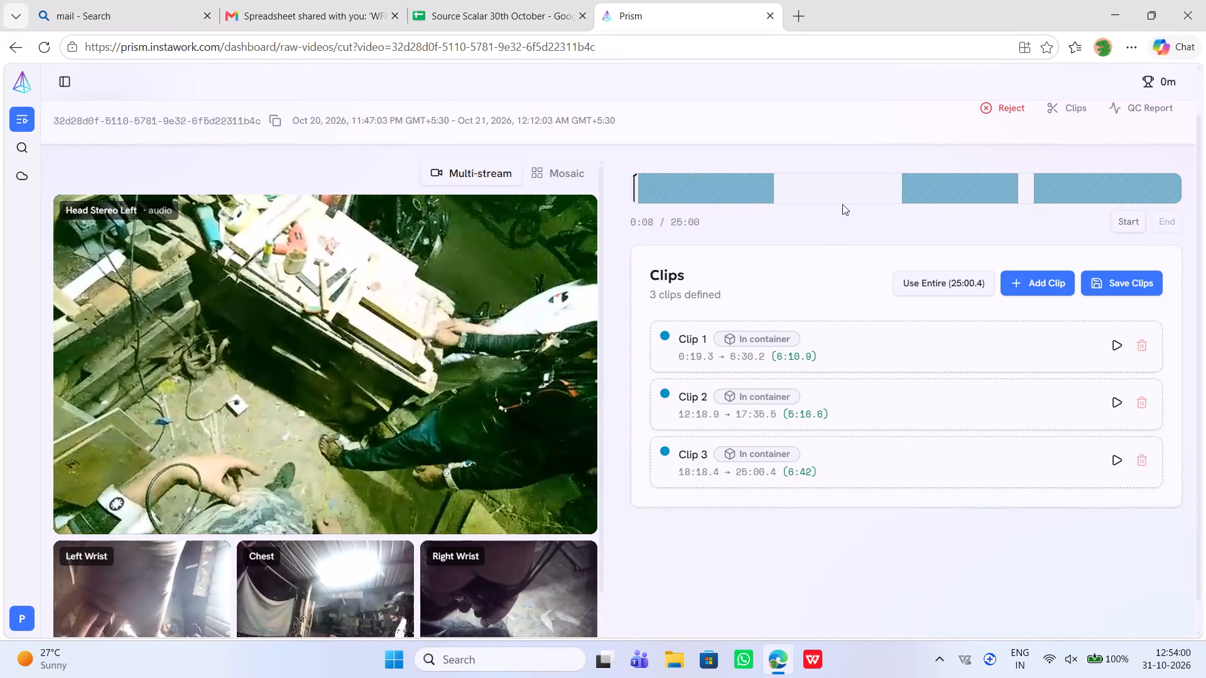
{"action": "left_click", "coordinate": [844, 195]}
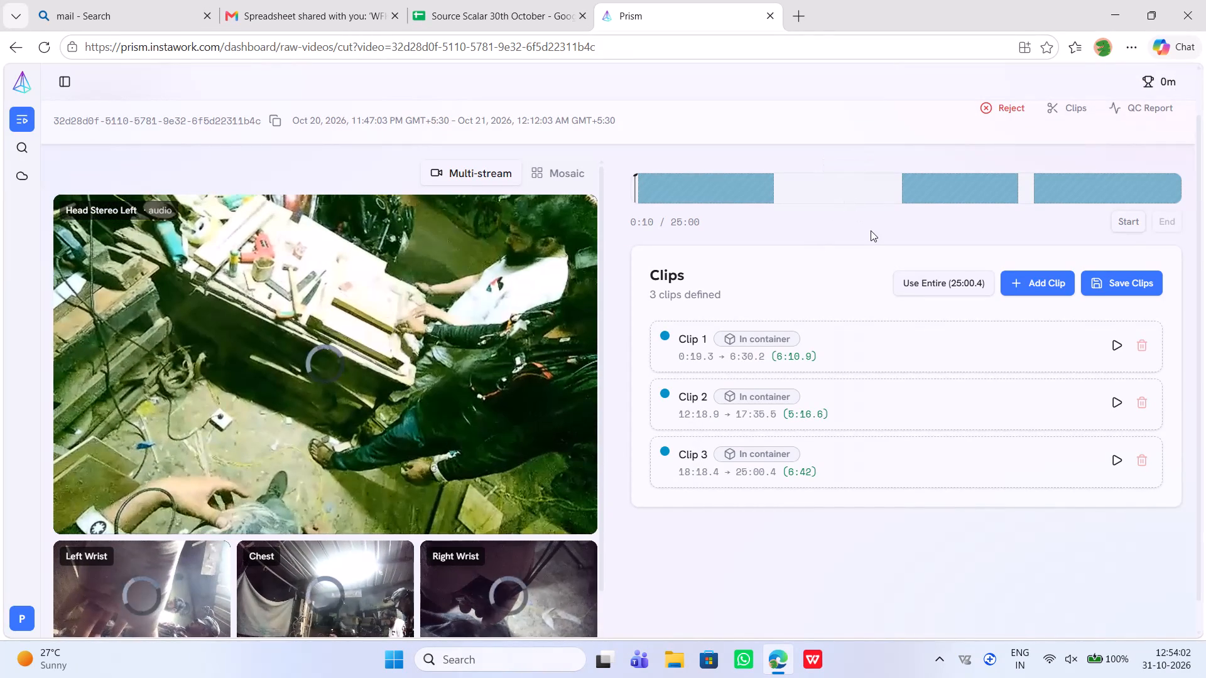
{"action": "left_click", "coordinate": [871, 231]}
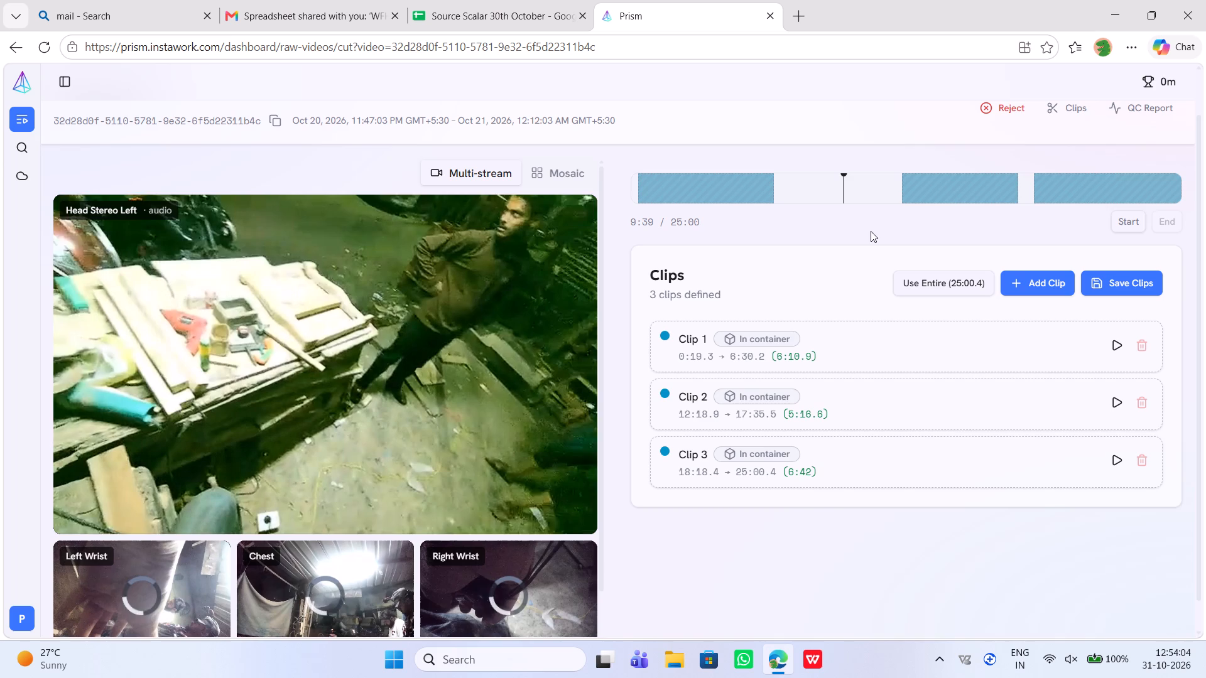
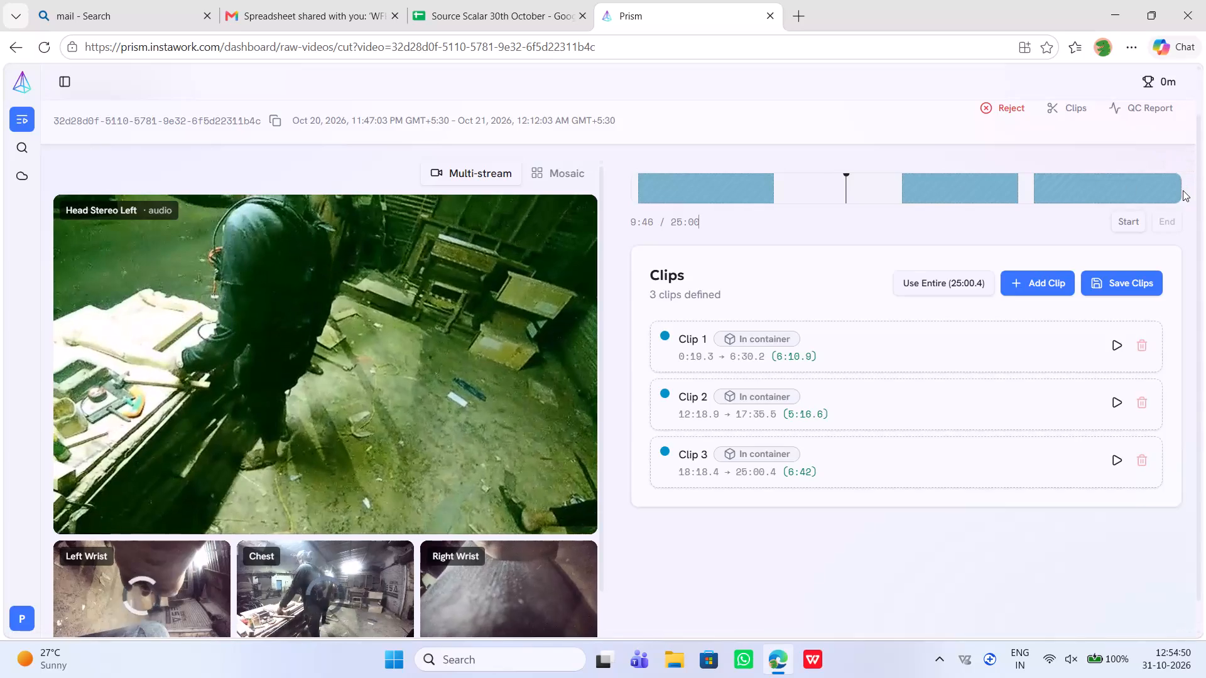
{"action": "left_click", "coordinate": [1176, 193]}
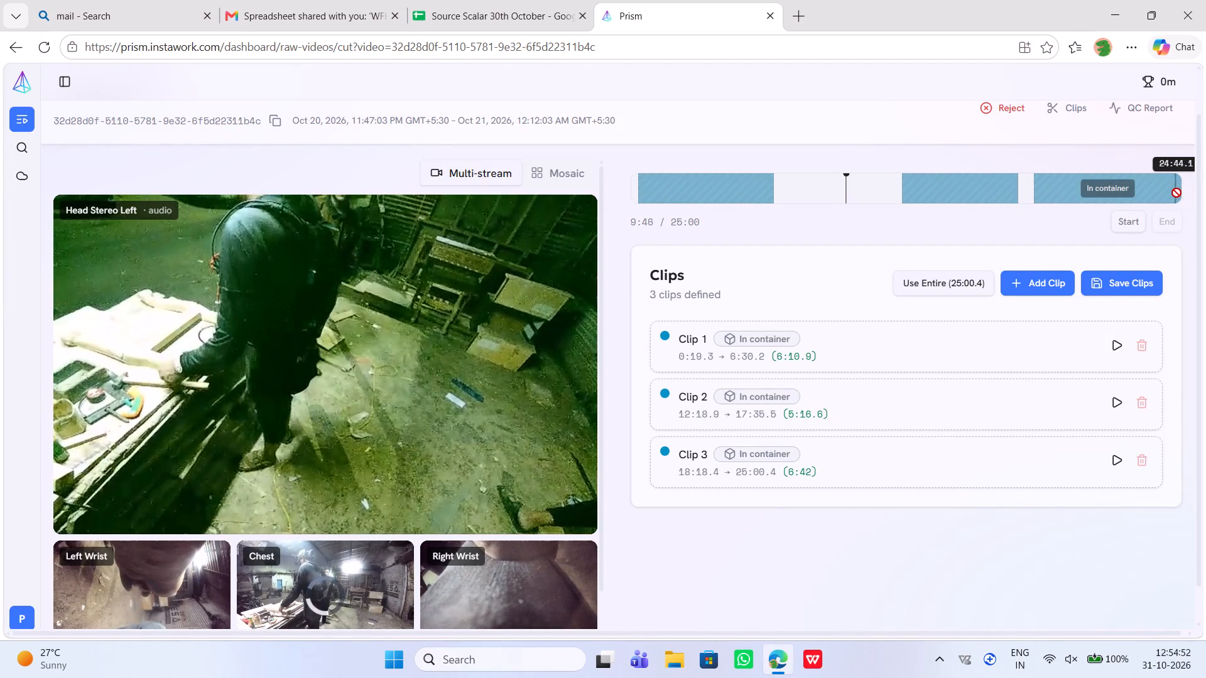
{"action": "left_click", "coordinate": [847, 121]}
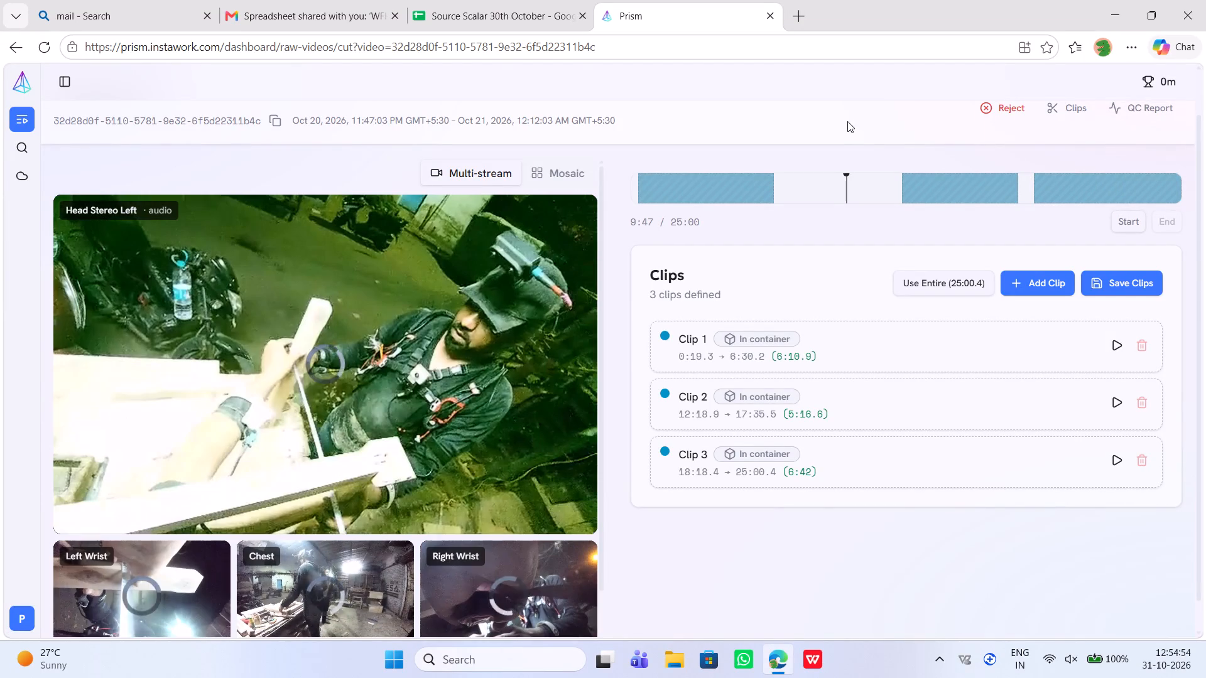
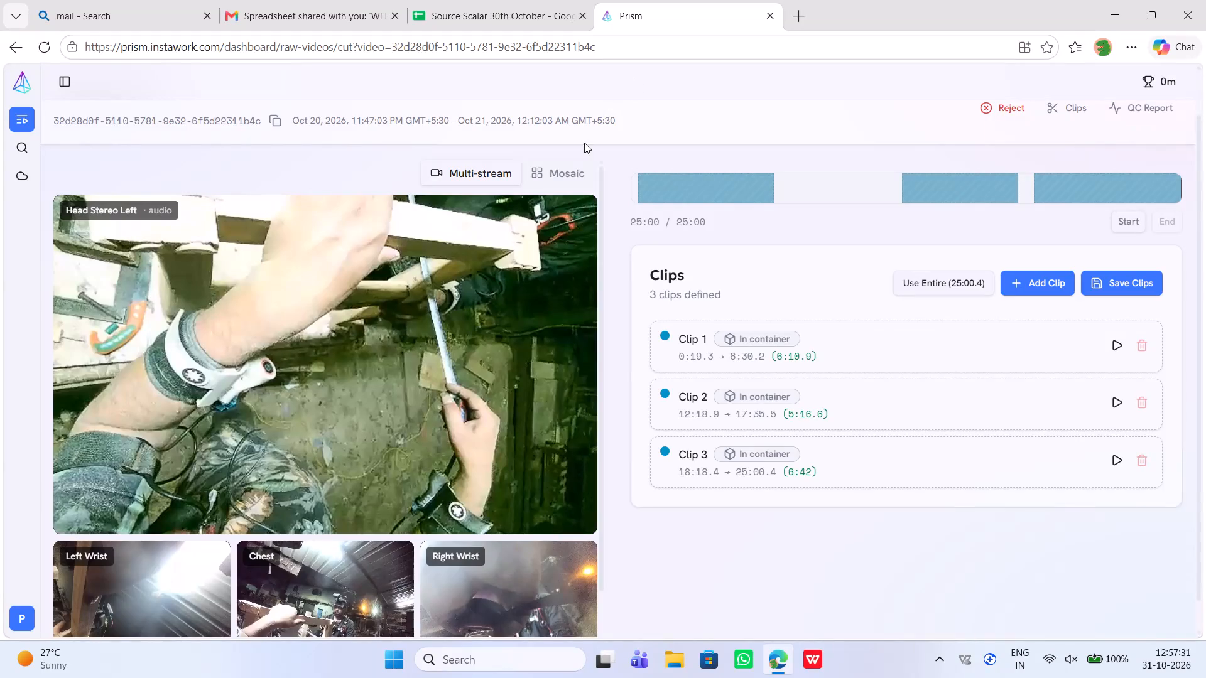
Close the reviewed Prism video and mark row 4765 as Reject in the spreadsheet's Industrial sheet.
{"action": "left_click", "coordinate": [772, 15]}
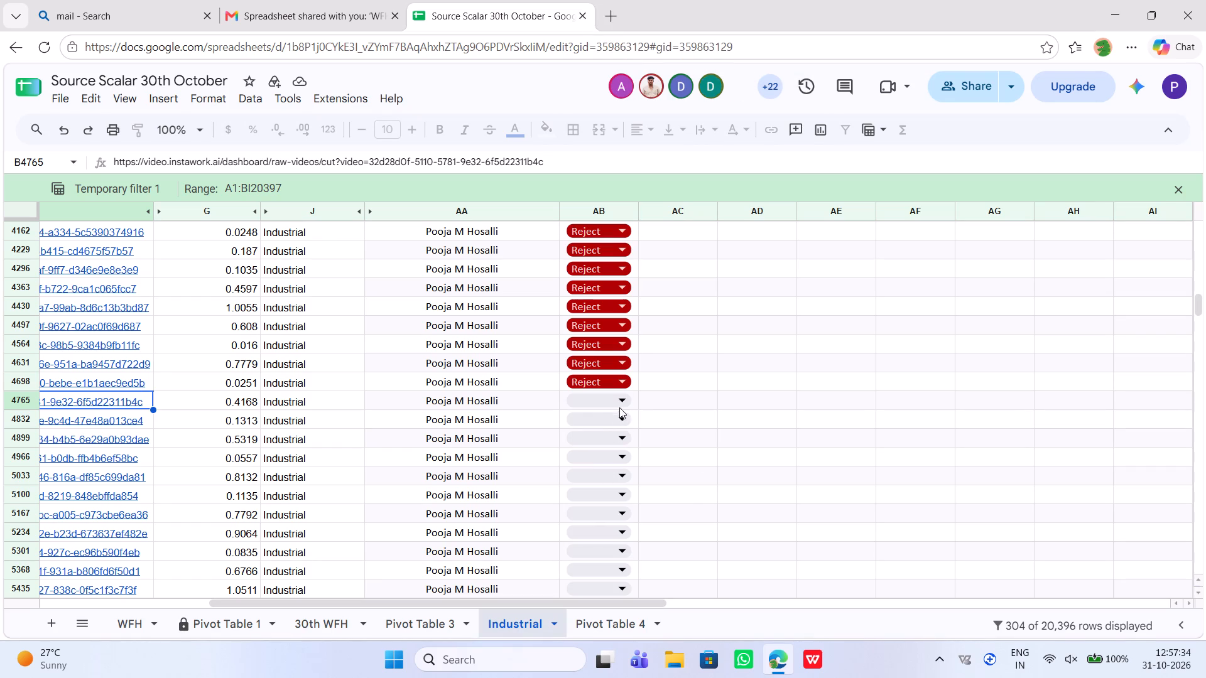
{"action": "left_click", "coordinate": [621, 403]}
{"action": "left_click", "coordinate": [642, 480]}
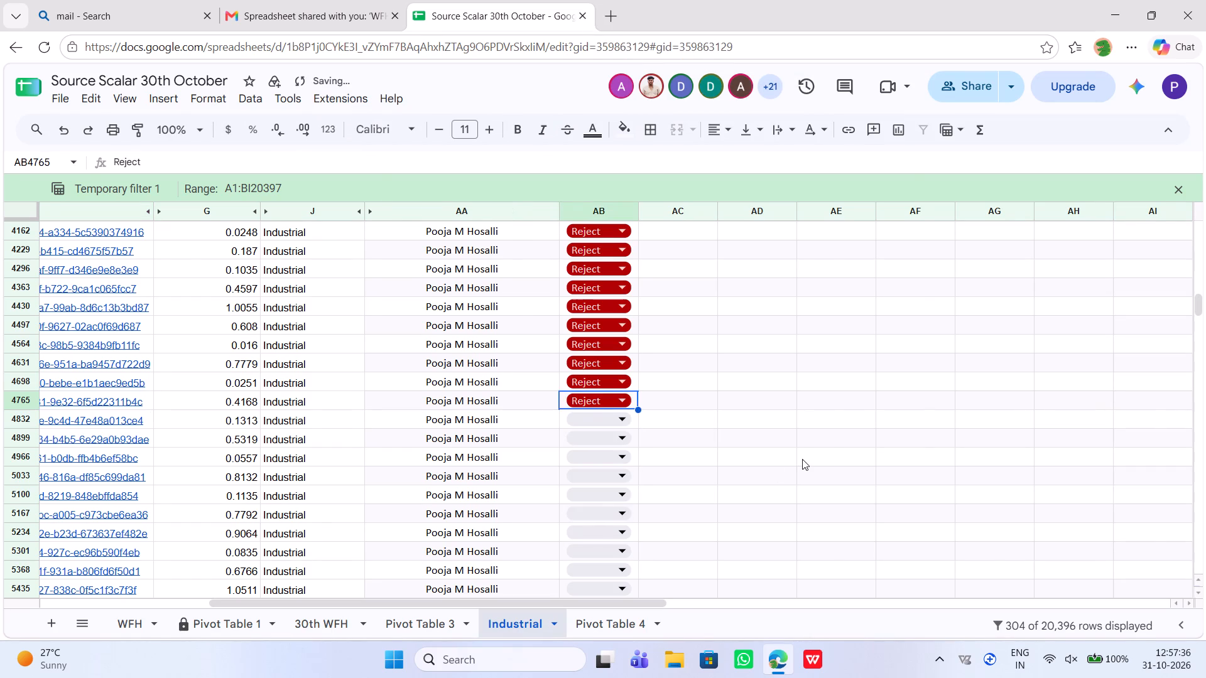
Complete row 4765's rejection details with reason Small Object Manipulation in AY, NO in BA and the pasted remark "task invalid" in BB.
{"action": "scroll", "coordinate": [802, 459], "scroll_direction": "left", "scroll_amount": 6}
{"action": "left_click", "coordinate": [889, 404]}
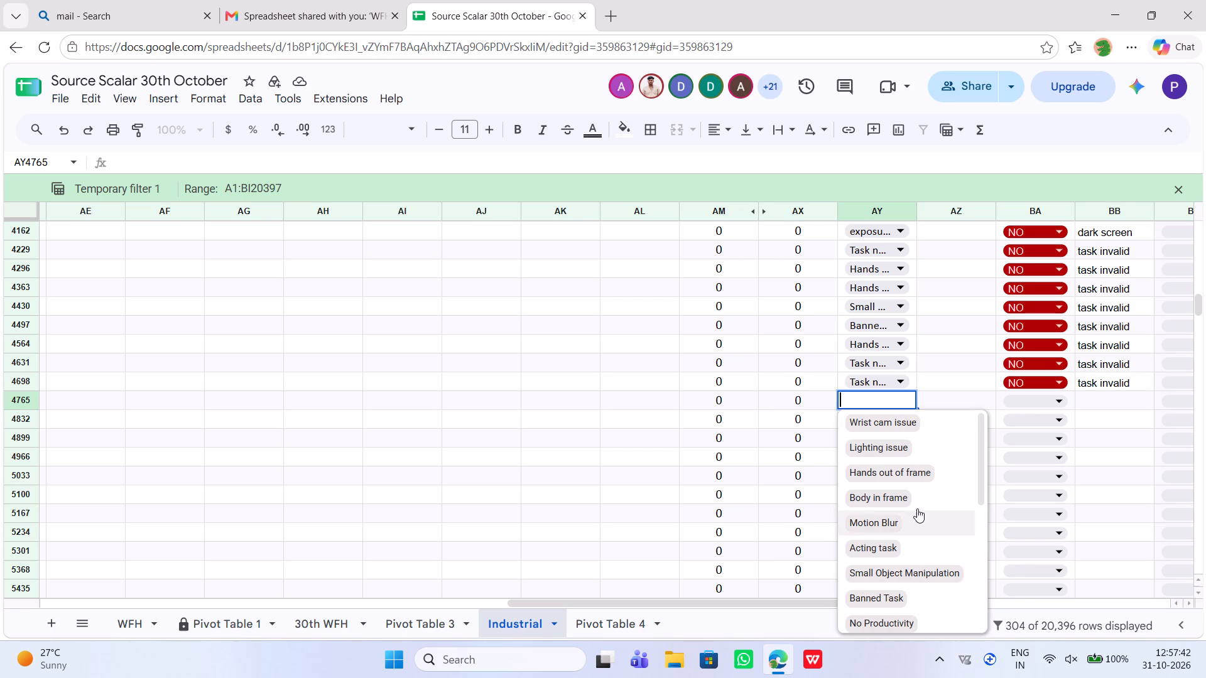
{"action": "left_click", "coordinate": [921, 577]}
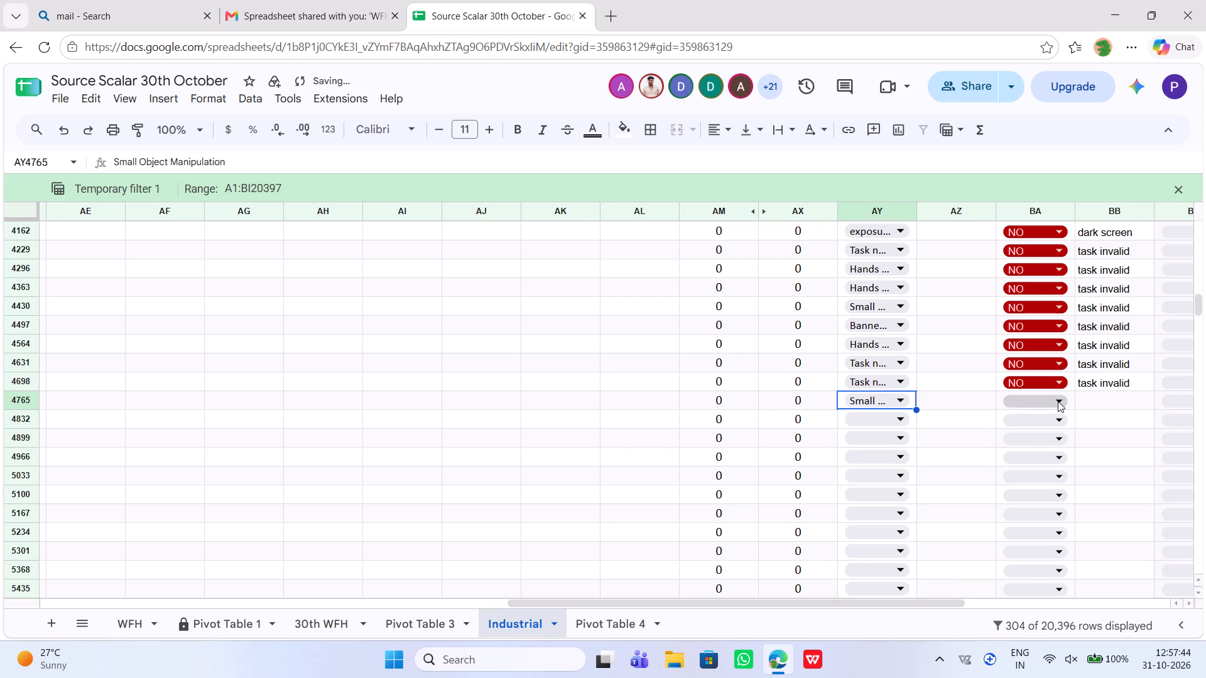
{"action": "left_click", "coordinate": [1058, 401]}
{"action": "left_click", "coordinate": [1058, 440]}
{"action": "left_click", "coordinate": [1106, 404]}
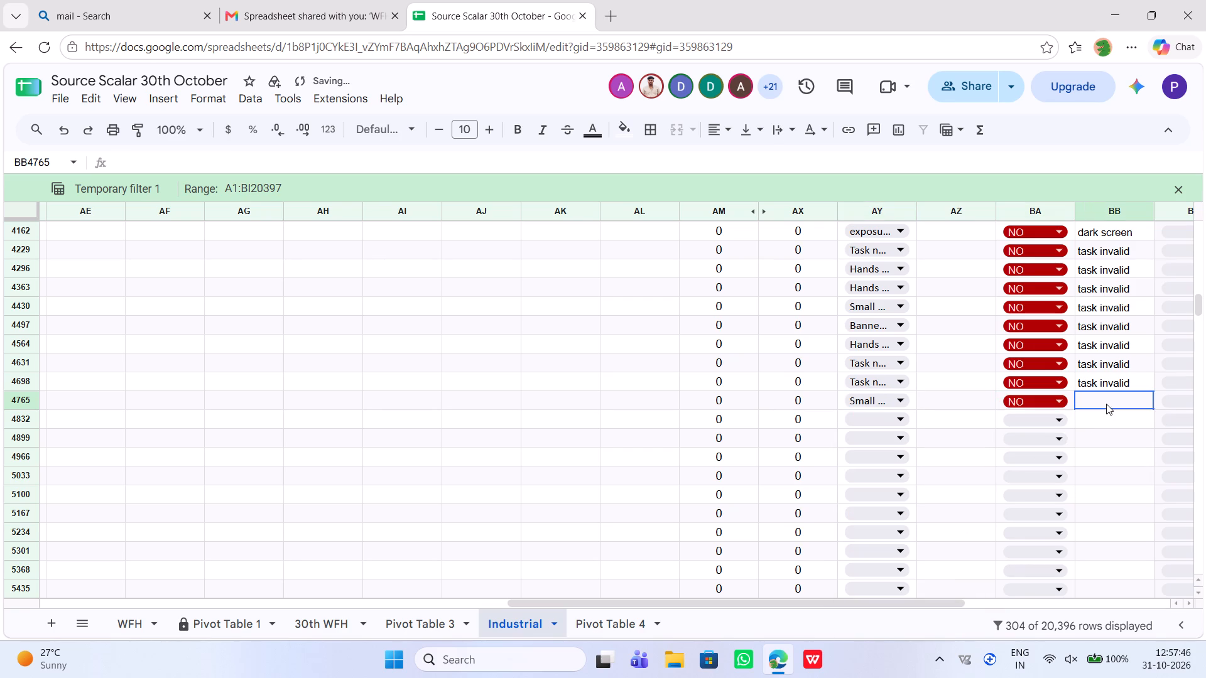
{"action": "key", "text": "ctrl+v"}
Open the raw video linked in row 4832 of the Industrial sheet in Prism.
{"action": "left_click", "coordinate": [427, 421]}
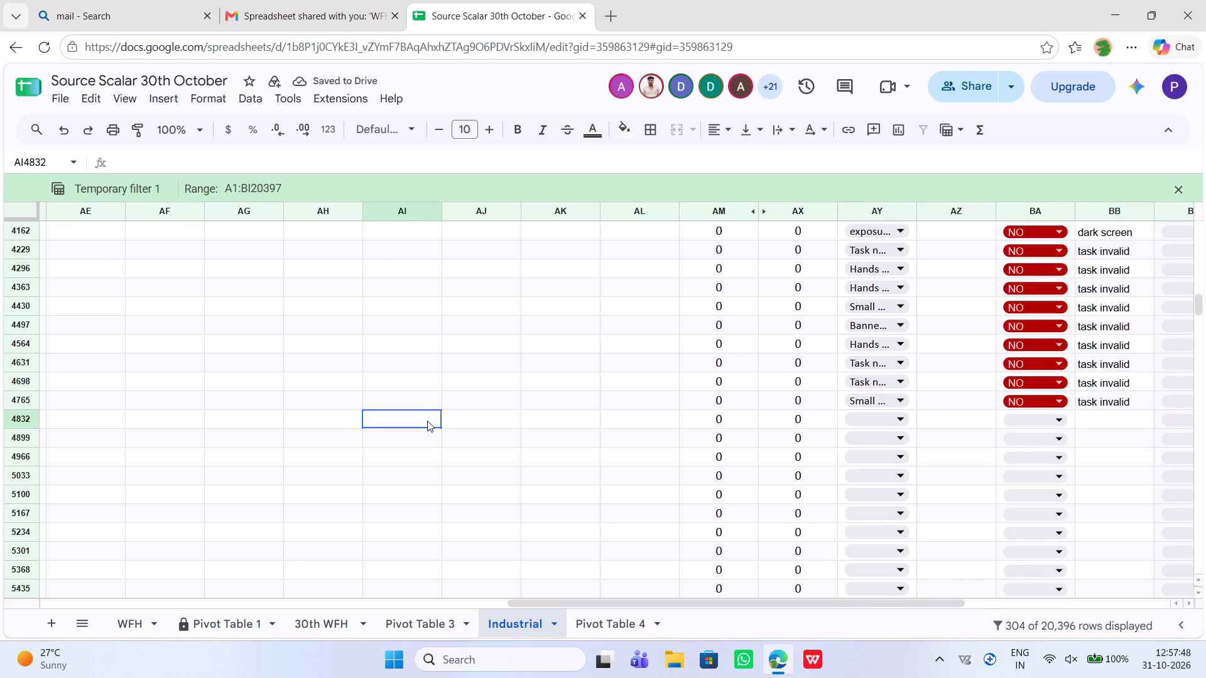
{"action": "scroll", "coordinate": [427, 421], "scroll_direction": "right", "scroll_amount": 6}
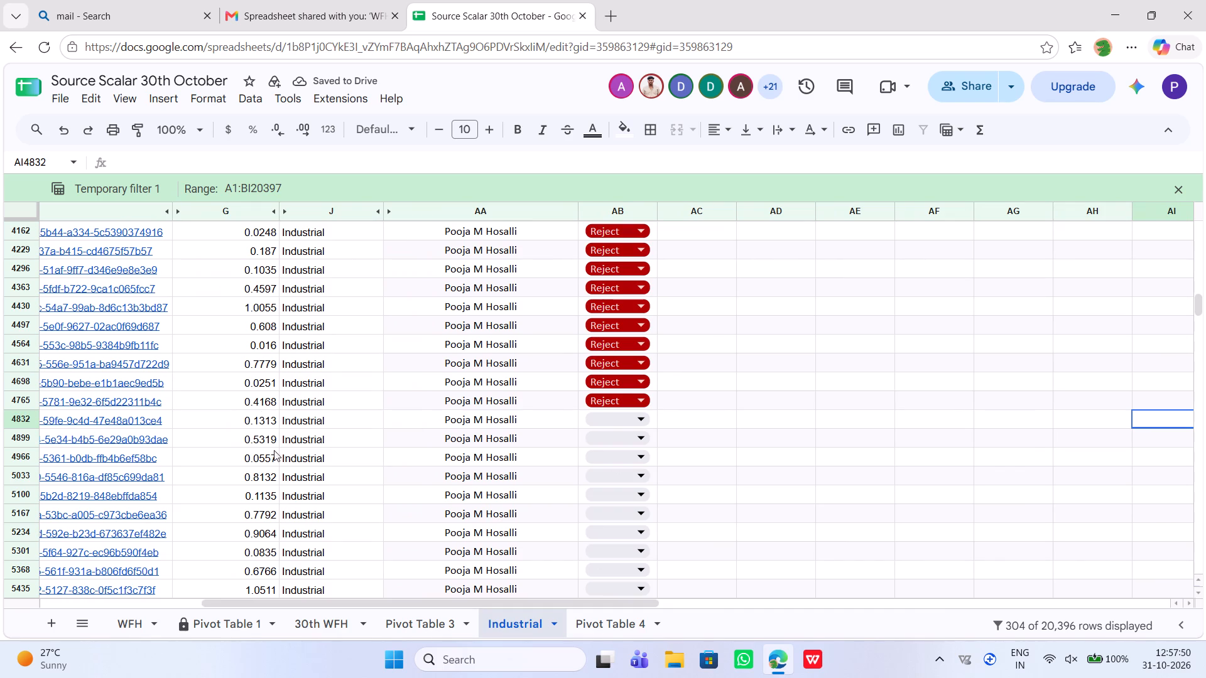
{"action": "left_click", "coordinate": [579, 624]}
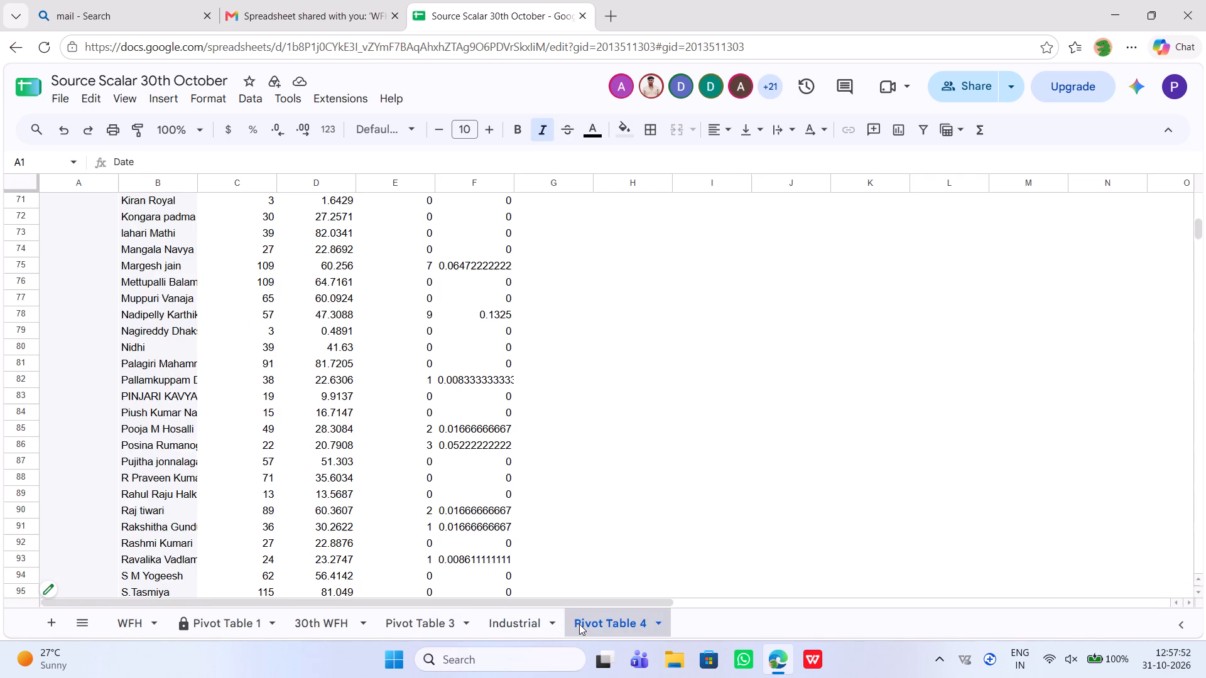
{"action": "left_click", "coordinate": [503, 617]}
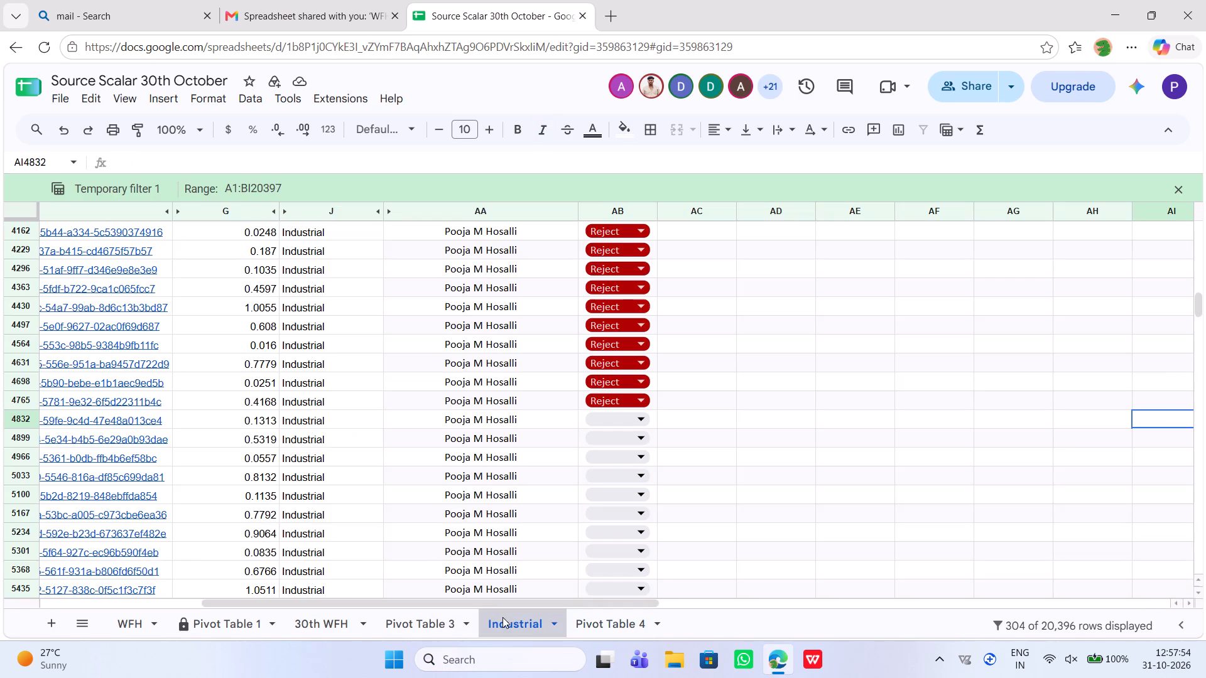
{"action": "left_click_drag", "start_coordinate": [149, 416], "coordinate": [152, 424]}
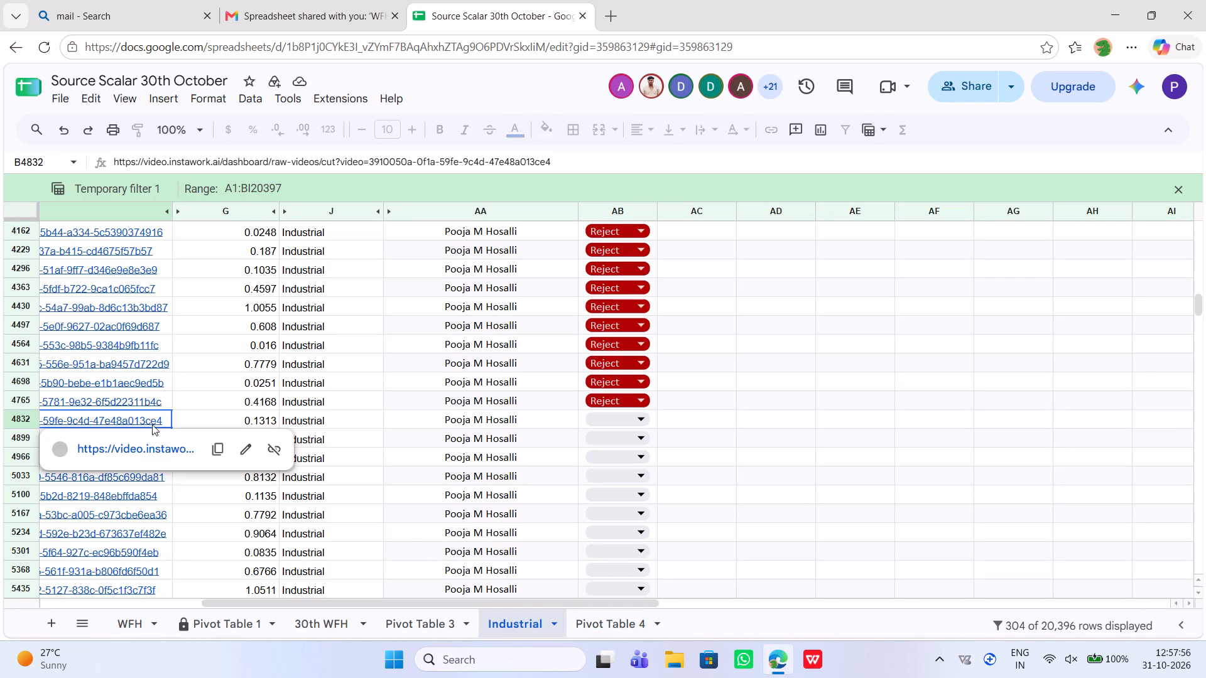
{"action": "left_click_drag", "start_coordinate": [152, 424], "coordinate": [155, 448]}
{"action": "left_click", "coordinate": [155, 448]}
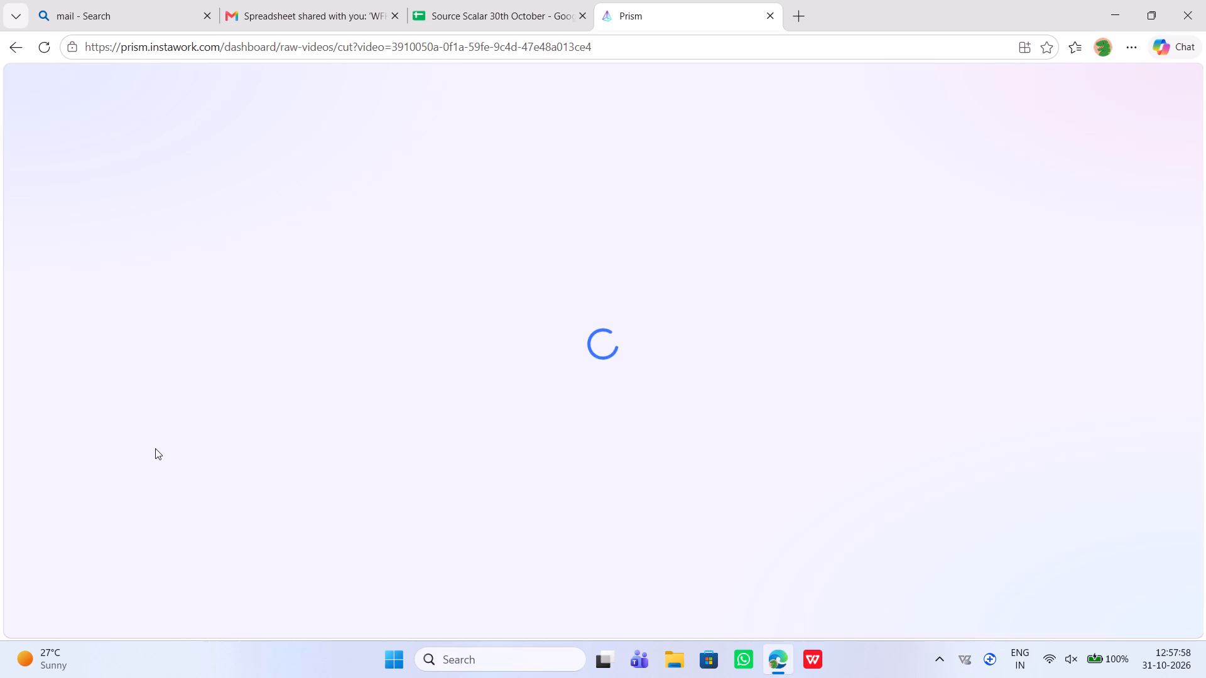
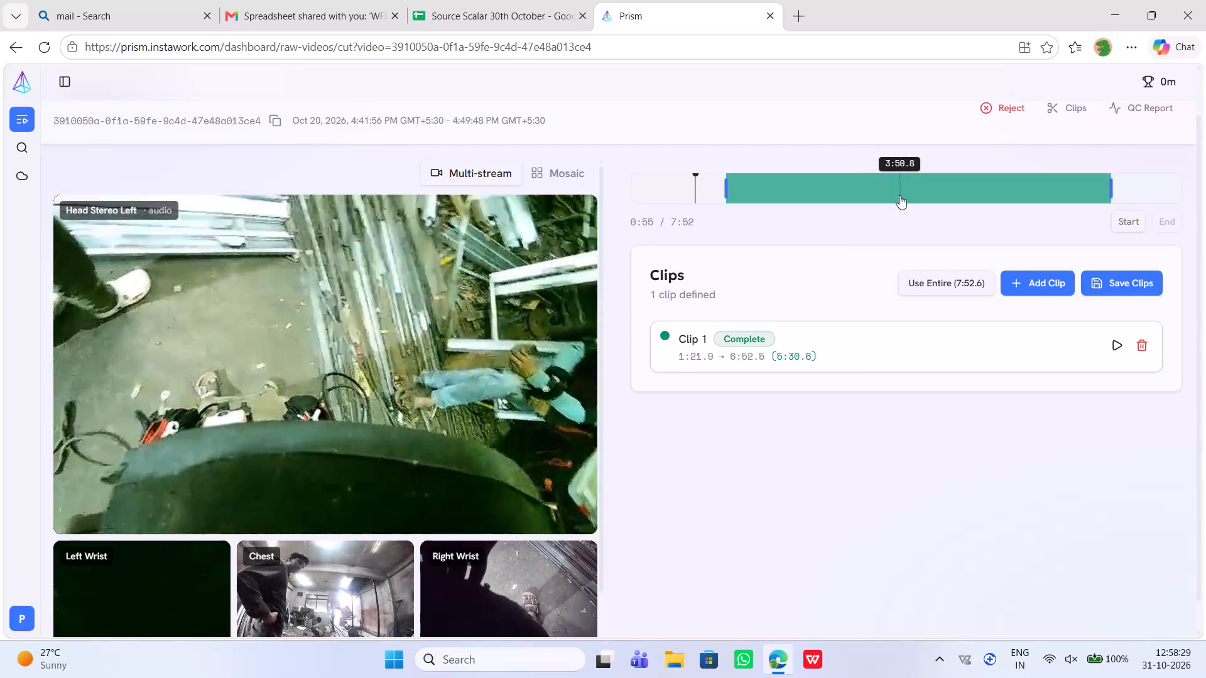
Examine row 4832's video by sampling the middle and late part of its clip, and watch through to the end of the recording.
{"action": "left_click", "coordinate": [899, 195]}
{"action": "left_click", "coordinate": [1058, 236]}
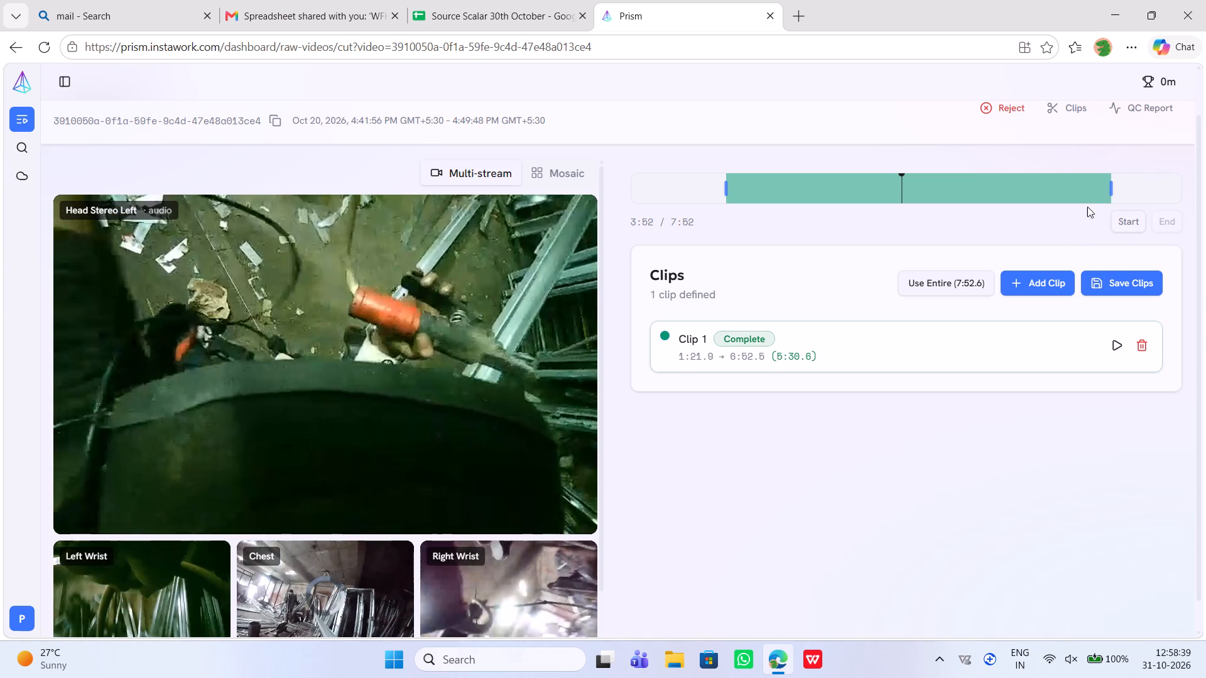
{"action": "left_click", "coordinate": [1088, 200]}
{"action": "left_click", "coordinate": [1090, 213]}
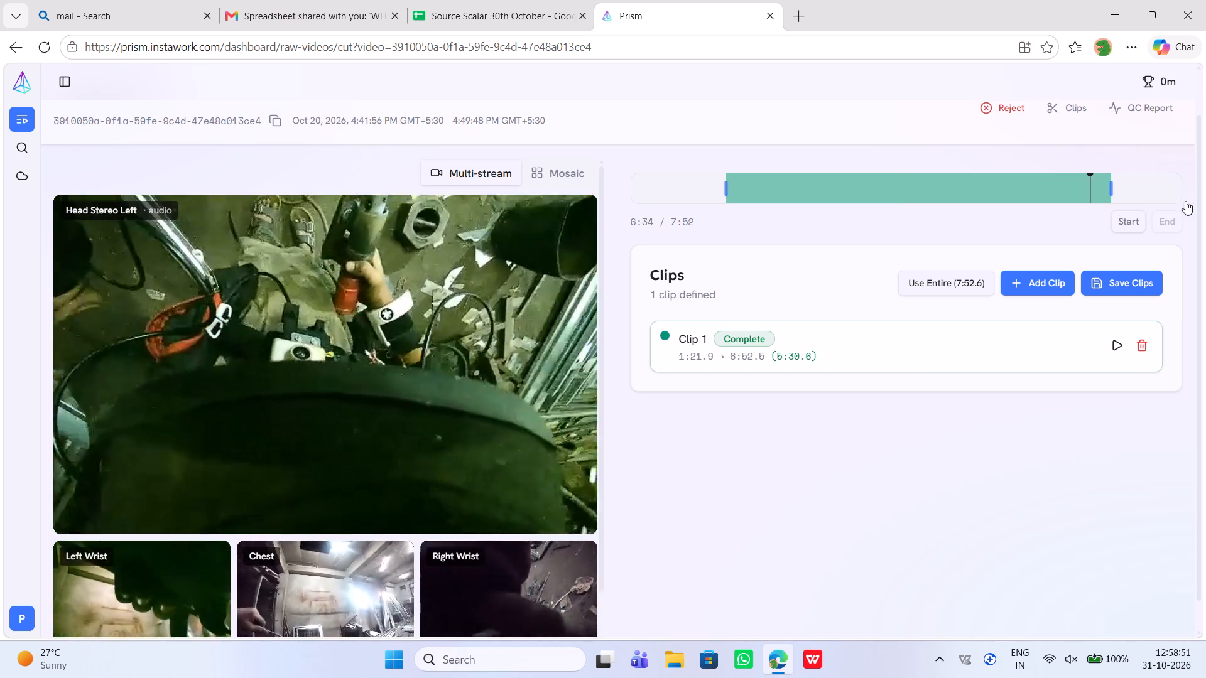
{"action": "left_click", "coordinate": [1180, 198]}
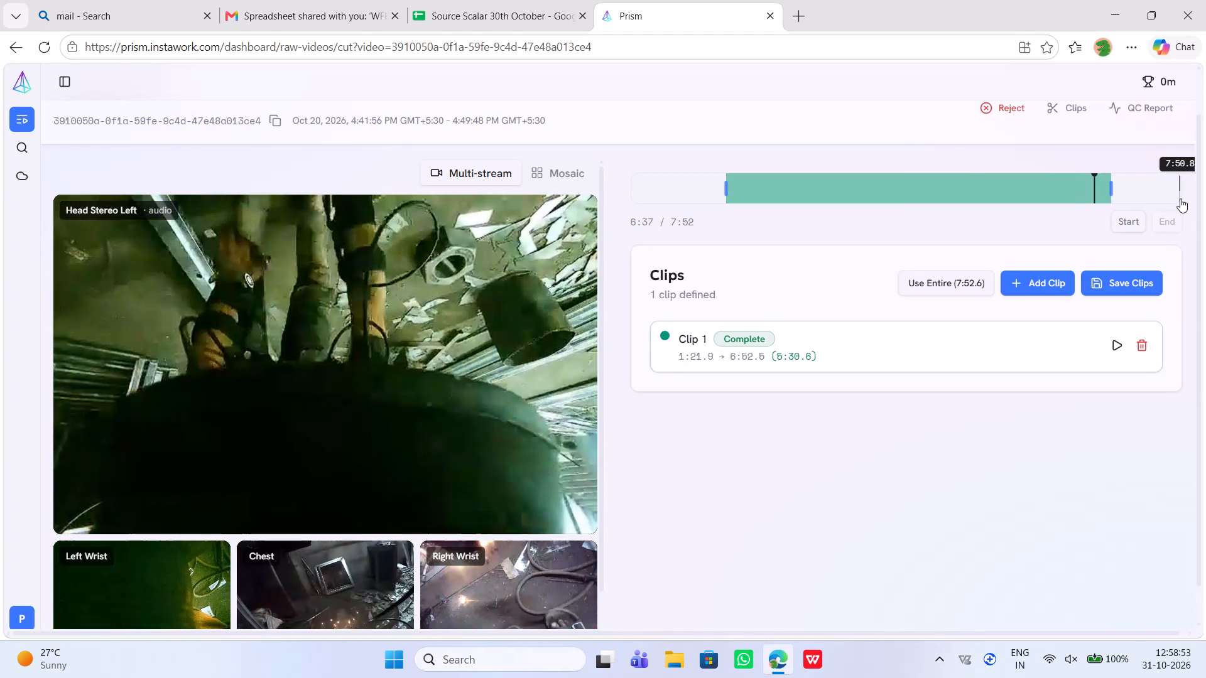
{"action": "left_click", "coordinate": [932, 104]}
{"action": "scroll", "coordinate": [726, 127], "scroll_direction": "down", "scroll_amount": 1}
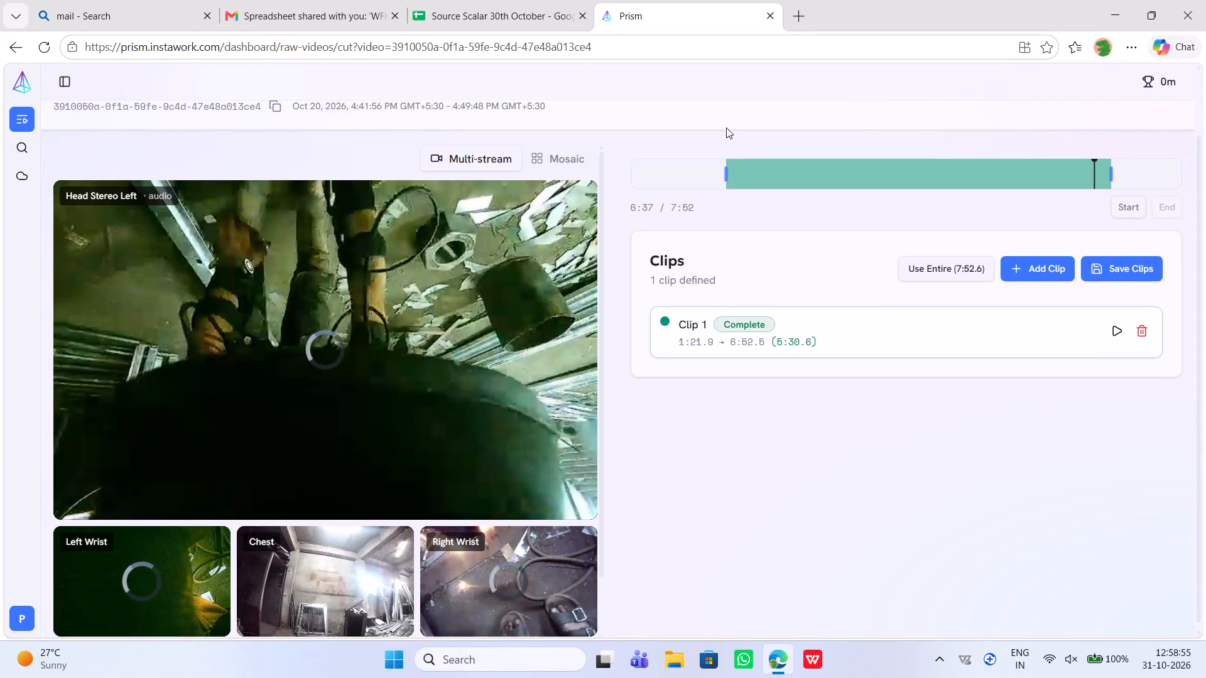
{"action": "scroll", "coordinate": [726, 127], "scroll_direction": "down", "scroll_amount": 1}
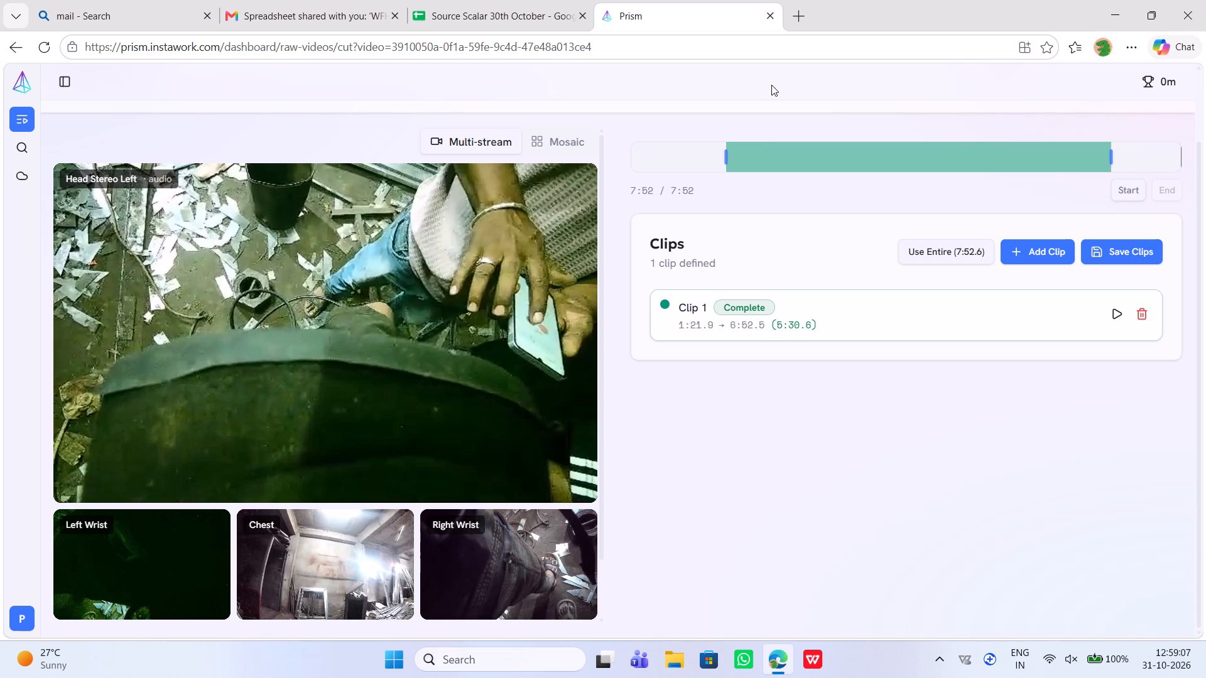
Close the reviewed Prism video and mark row 4832 as Reject in column AB of the Industrial sheet.
{"action": "left_click", "coordinate": [770, 13]}
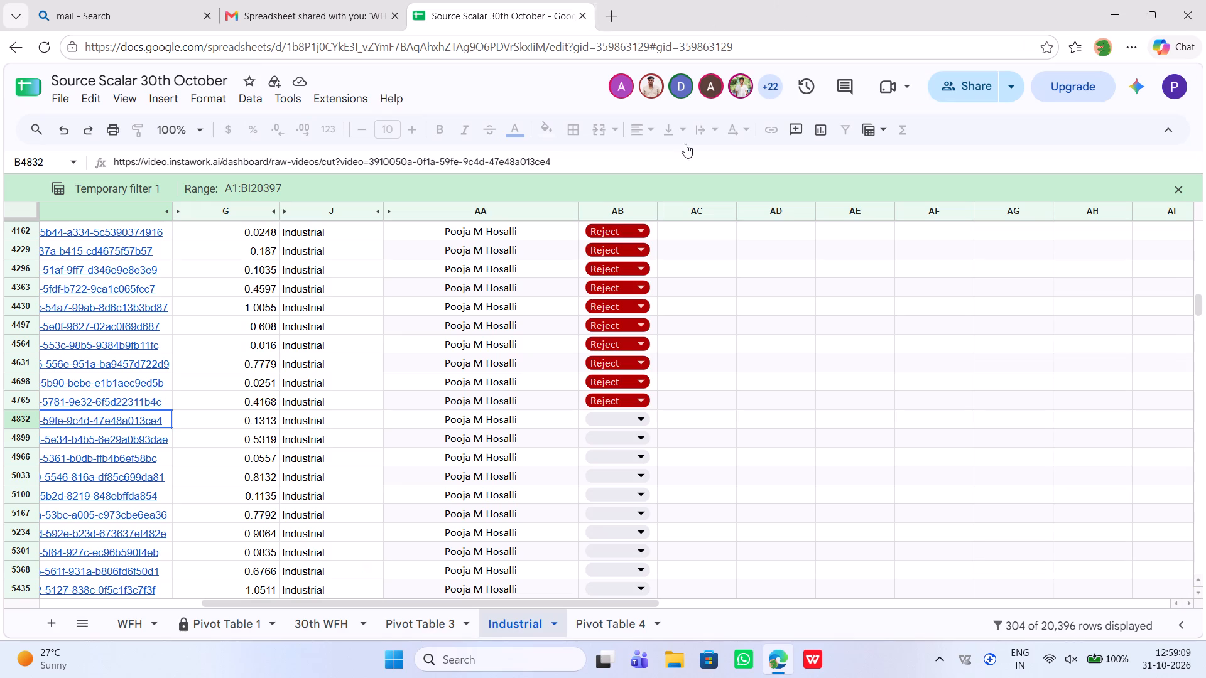
{"action": "double_click", "coordinate": [641, 419]}
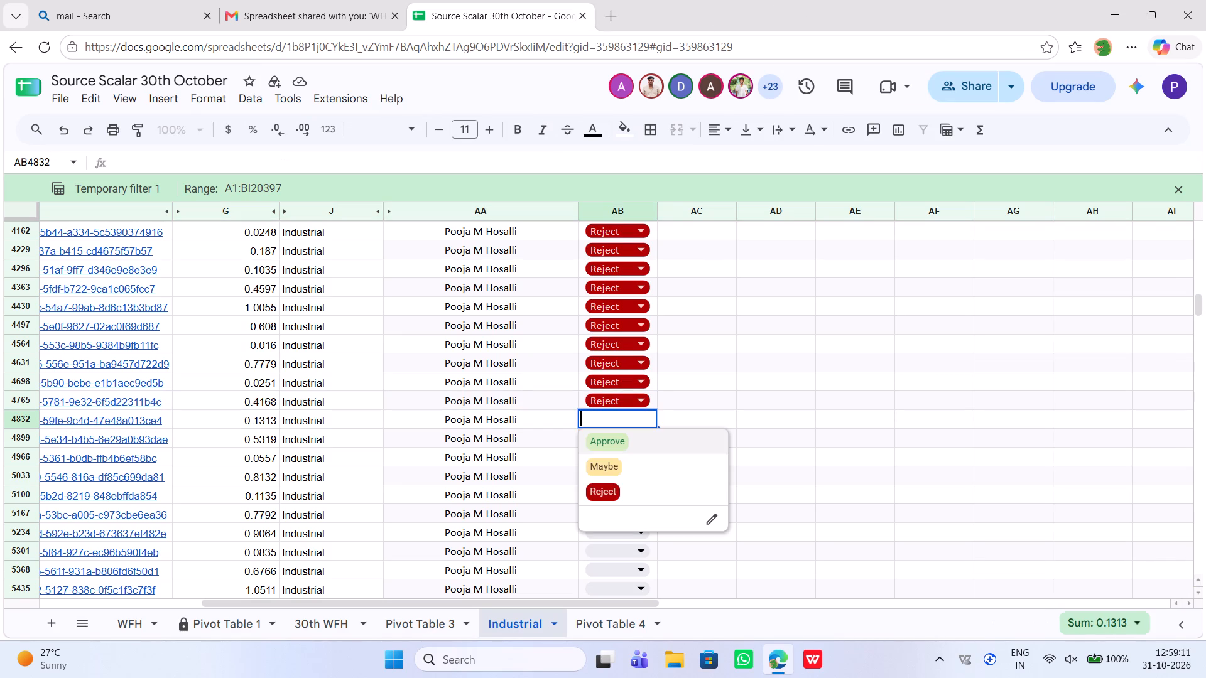
{"action": "left_click", "coordinate": [670, 492]}
Complete row 4832's rejection details with reason camera rig in frame in AY, NO in BA and the pasted remark "task invalid" in BB.
{"action": "scroll", "coordinate": [784, 471], "scroll_direction": "left", "scroll_amount": 4}
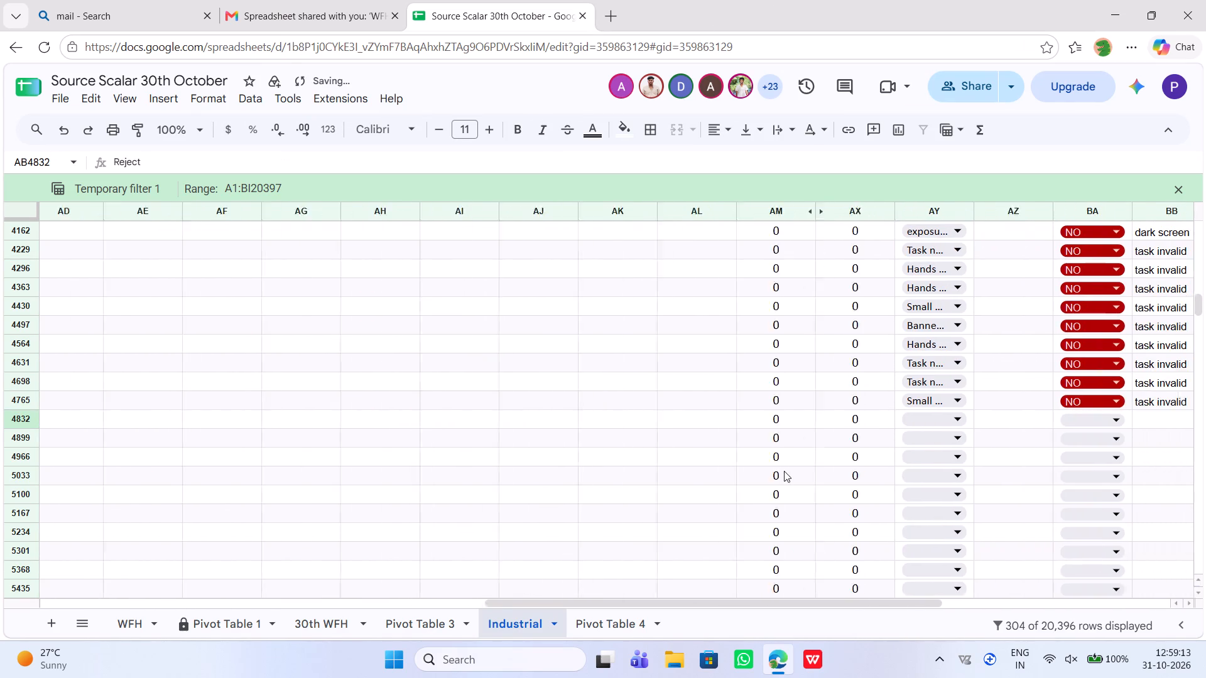
{"action": "left_click", "coordinate": [847, 418]}
{"action": "scroll", "coordinate": [868, 520], "scroll_direction": "down", "scroll_amount": 1}
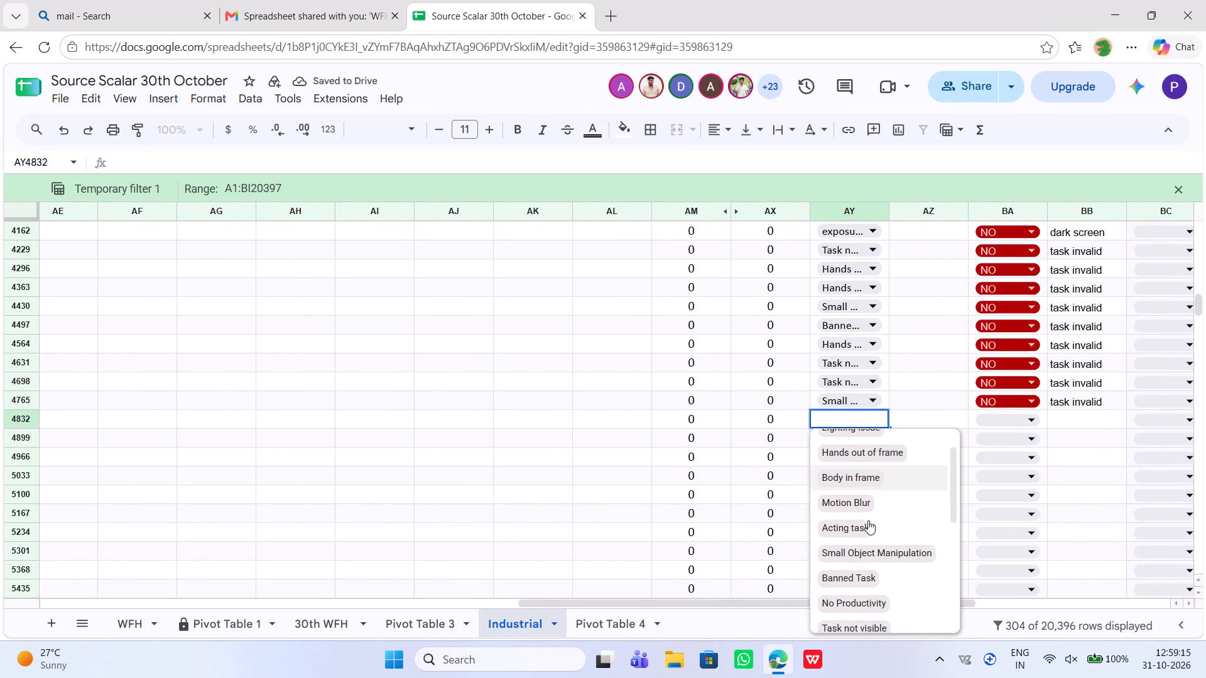
{"action": "scroll", "coordinate": [868, 520], "scroll_direction": "down", "scroll_amount": 3}
{"action": "left_click", "coordinate": [872, 511]}
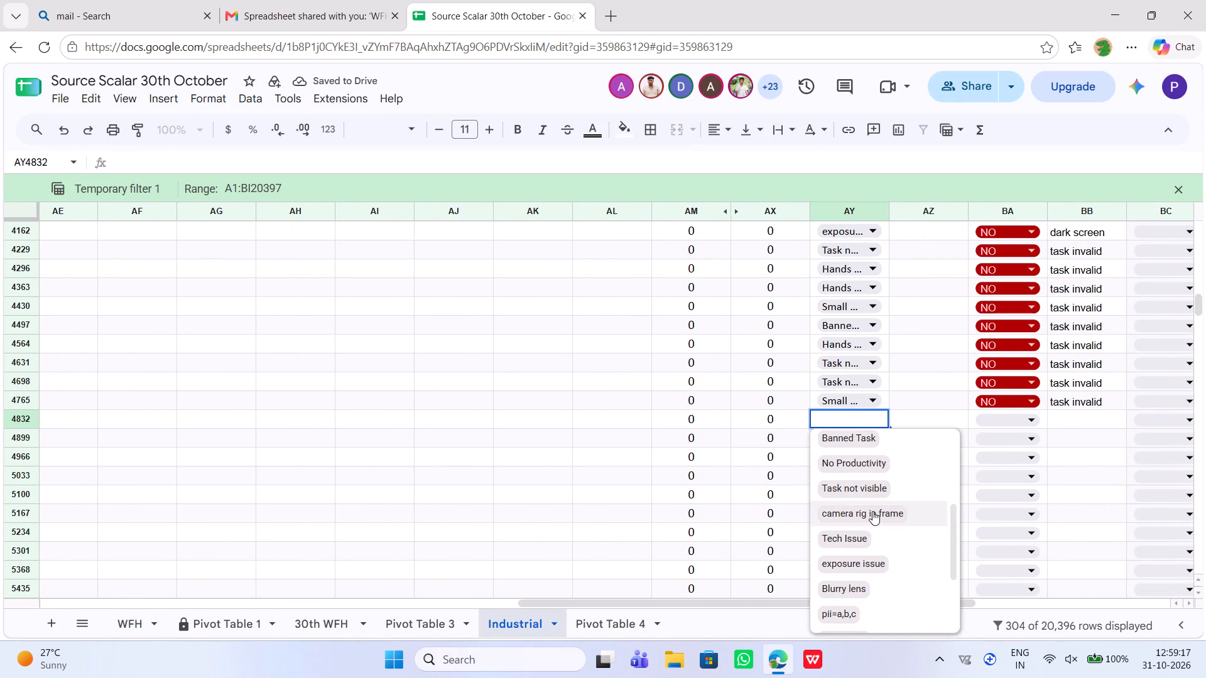
{"action": "left_click_drag", "start_coordinate": [993, 420], "coordinate": [999, 453]}
{"action": "left_click", "coordinate": [999, 453]}
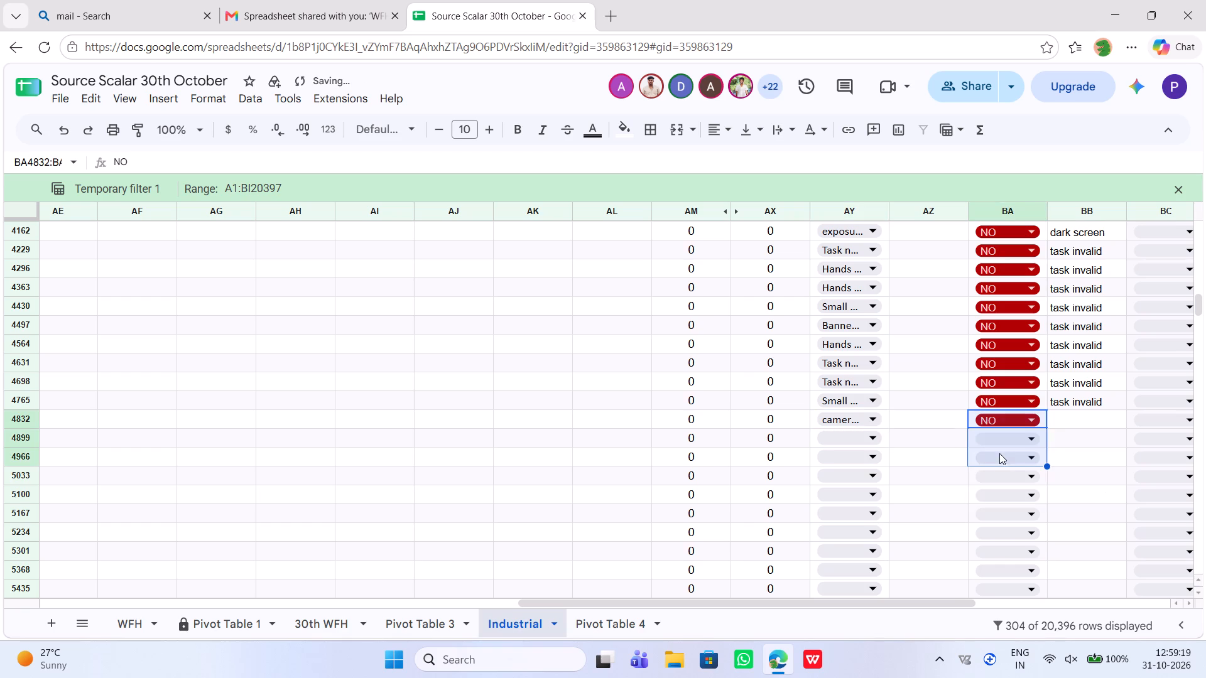
{"action": "left_click", "coordinate": [1068, 419]}
{"action": "key", "text": "ctrl+v"}
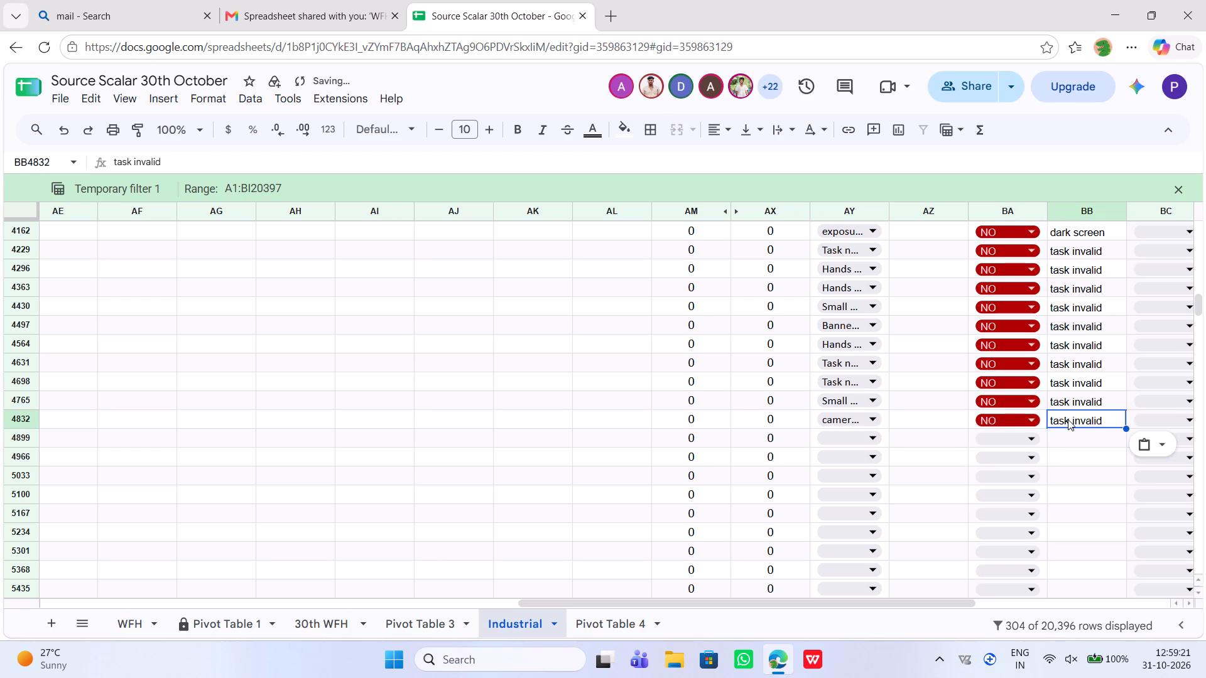
Open the raw video linked in row 4899 of the Industrial sheet in Prism.
{"action": "right_click", "coordinate": [358, 428]}
{"action": "scroll", "coordinate": [358, 428], "scroll_direction": "right", "scroll_amount": 1}
{"action": "left_click", "coordinate": [254, 423]}
{"action": "scroll", "coordinate": [254, 423], "scroll_direction": "right", "scroll_amount": 1}
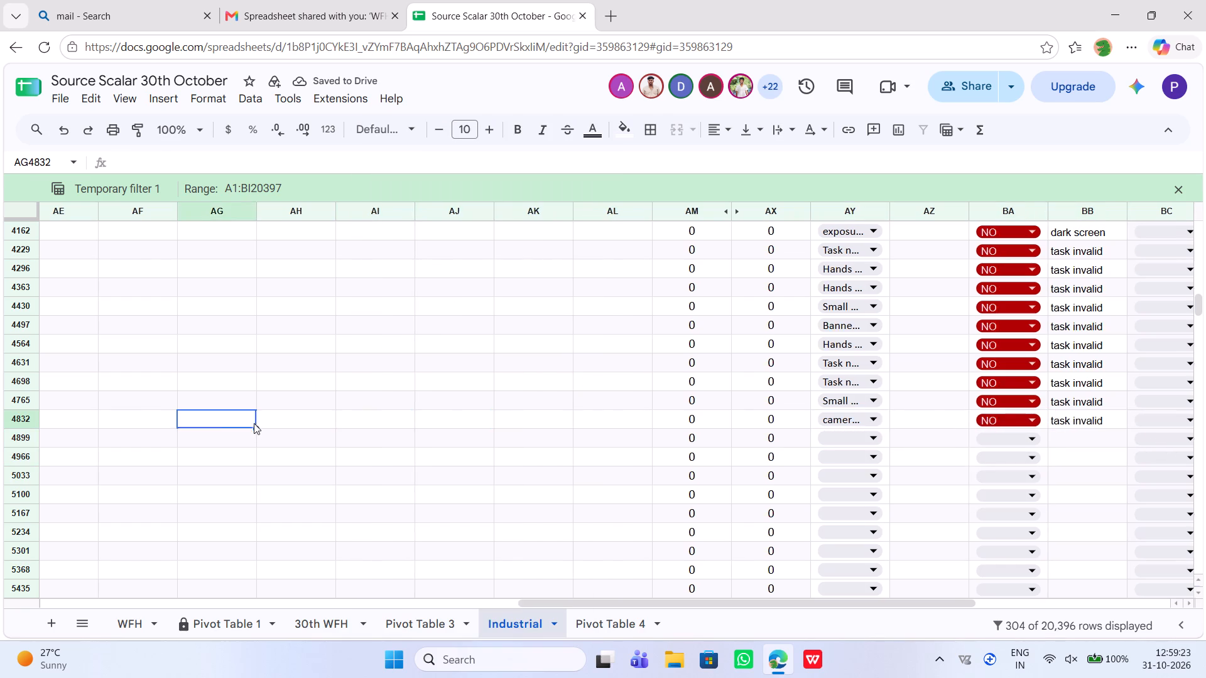
{"action": "scroll", "coordinate": [254, 423], "scroll_direction": "right", "scroll_amount": 5}
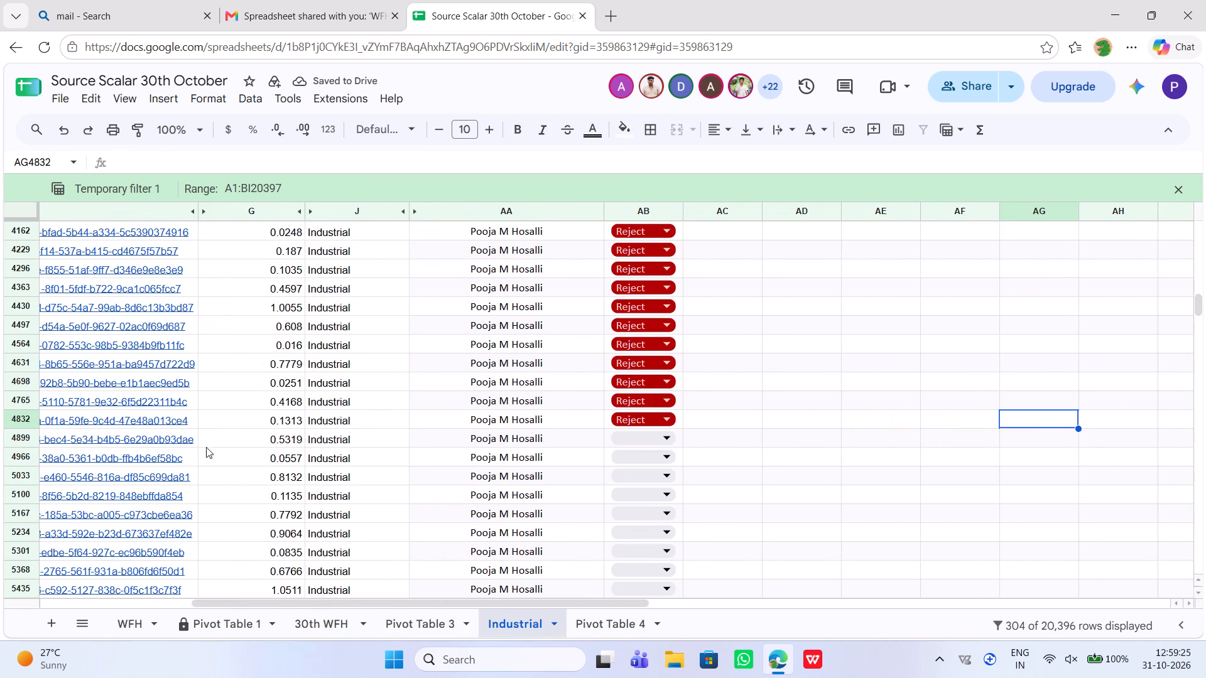
{"action": "left_click", "coordinate": [186, 438]}
{"action": "left_click", "coordinate": [154, 466]}
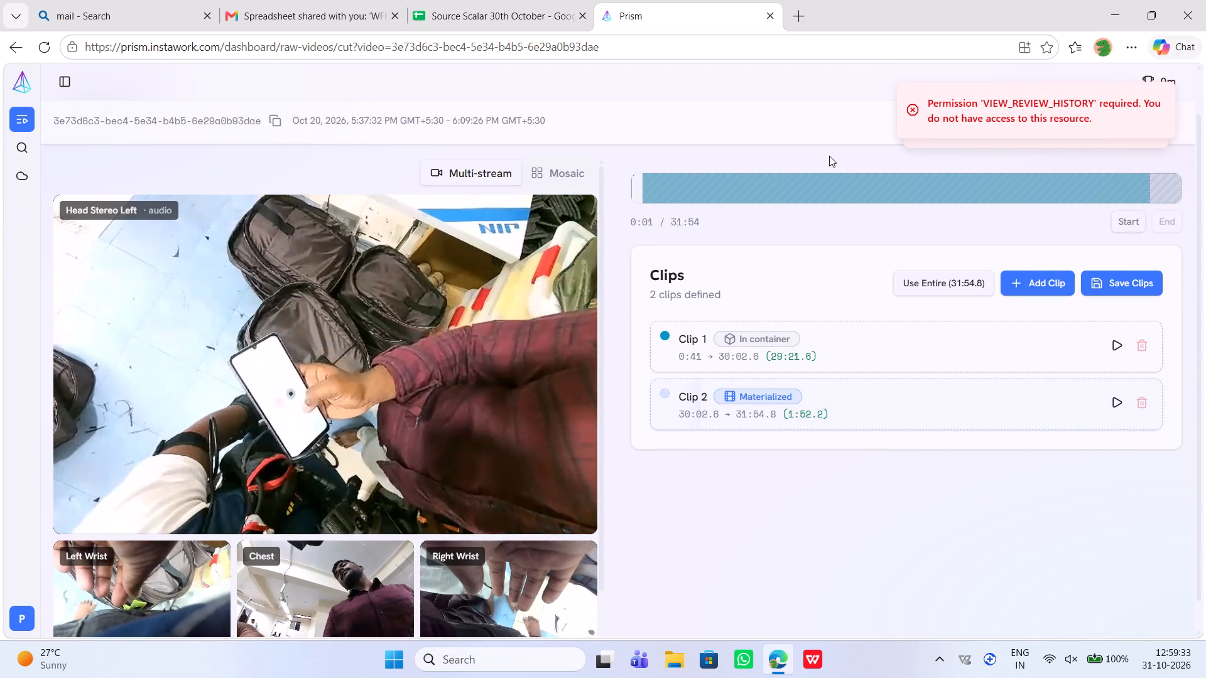
Examine row 4899's video around its middle and through the final clip to the end of the recording.
{"action": "left_click", "coordinate": [930, 192]}
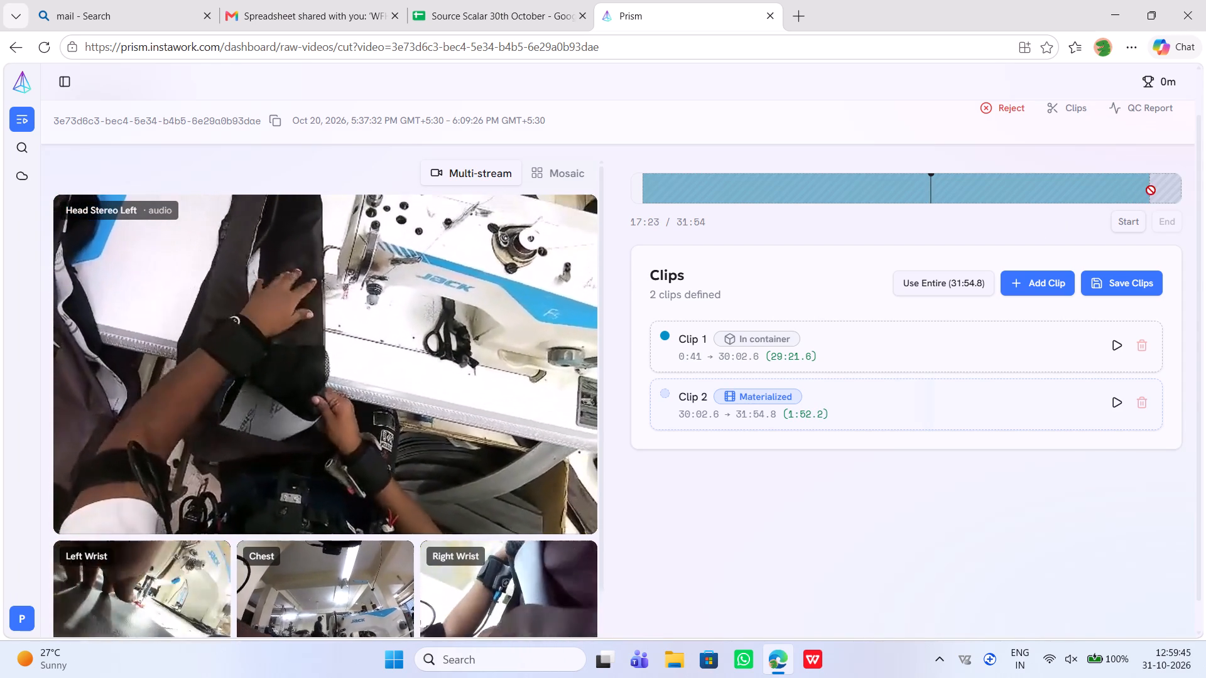
{"action": "left_click", "coordinate": [1168, 186]}
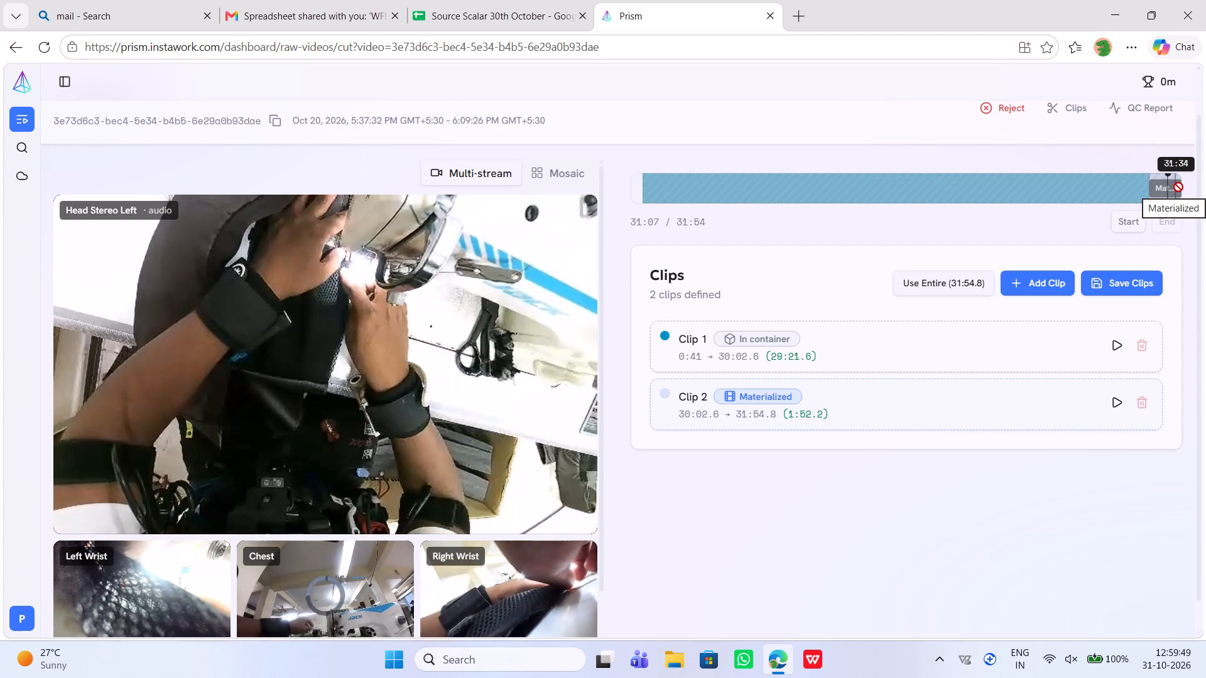
{"action": "left_click", "coordinate": [1180, 187]}
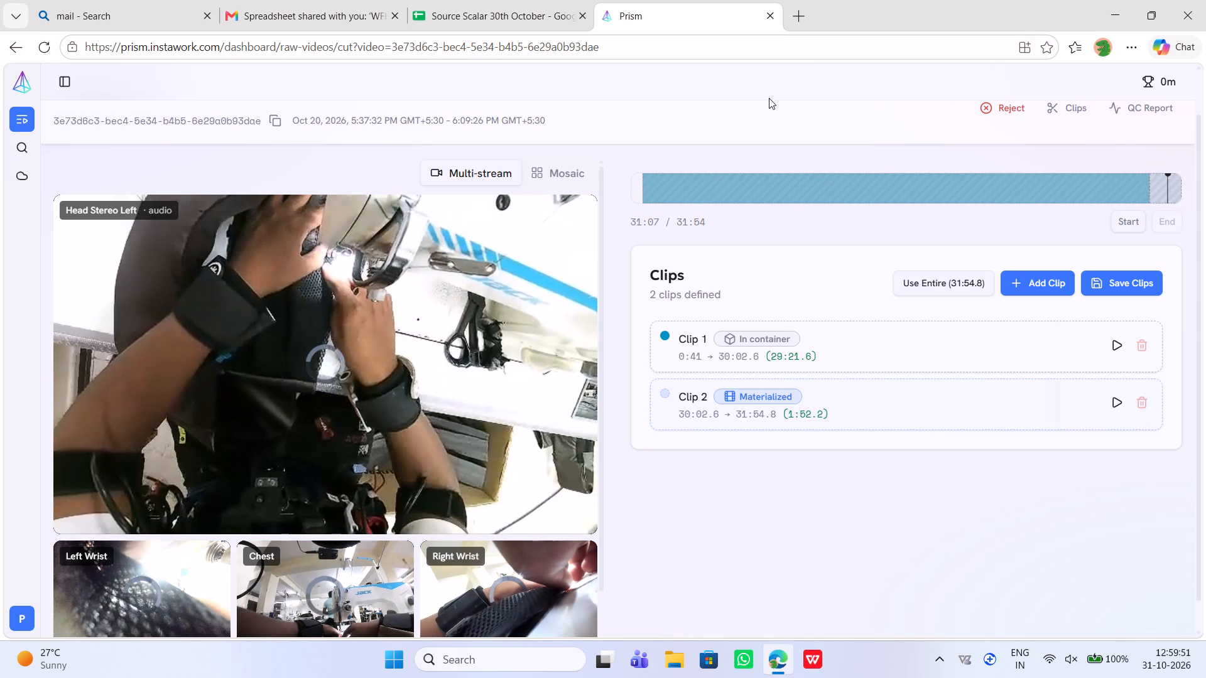
{"action": "left_click", "coordinate": [769, 98]}
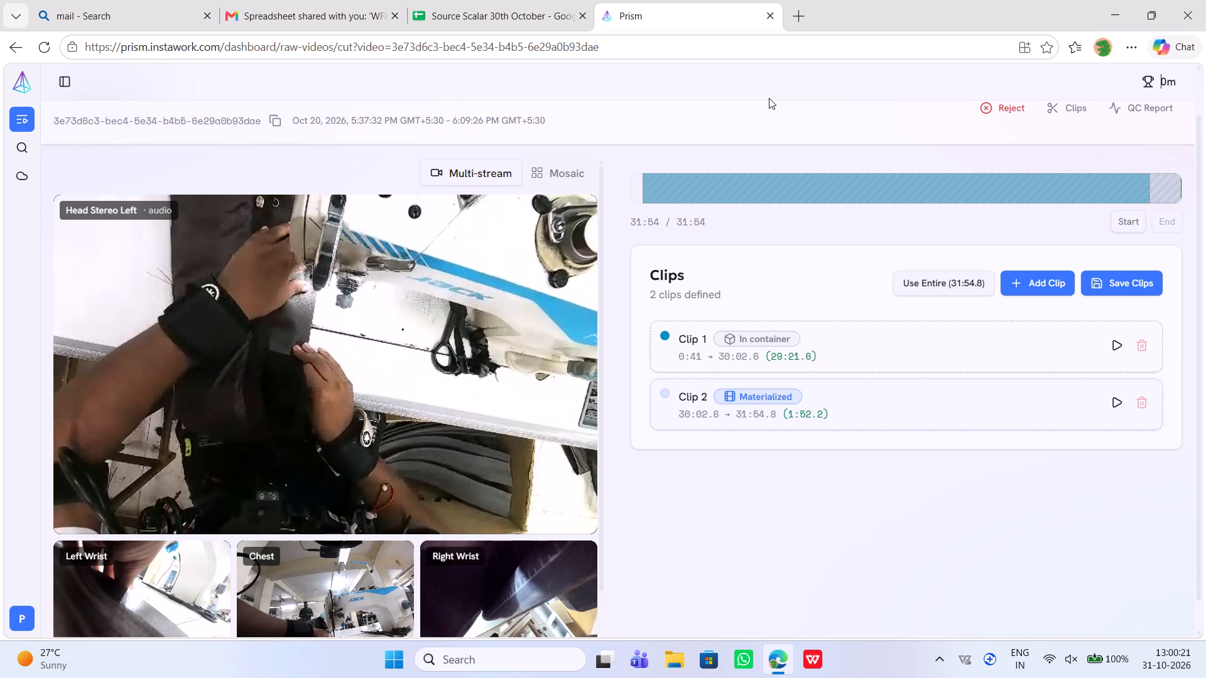
Return to the Industrial sheet and mark row 4899 as Reject in column AB.
{"action": "left_click", "coordinate": [530, 8]}
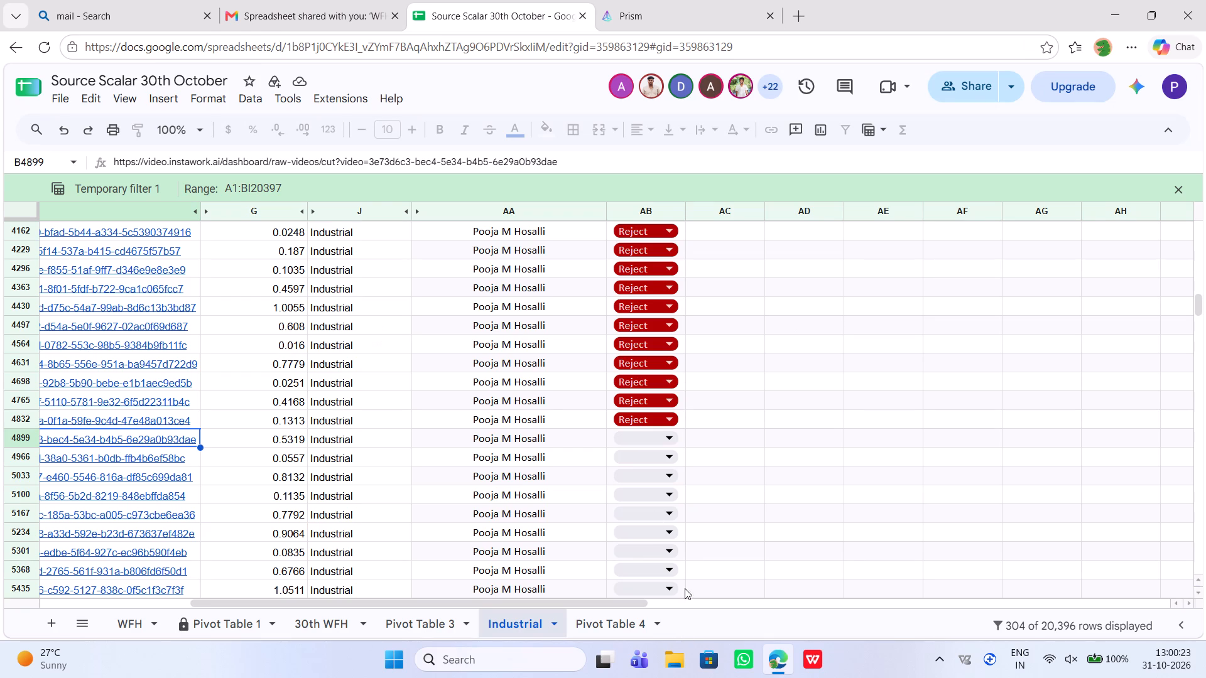
{"action": "left_click", "coordinate": [669, 441]}
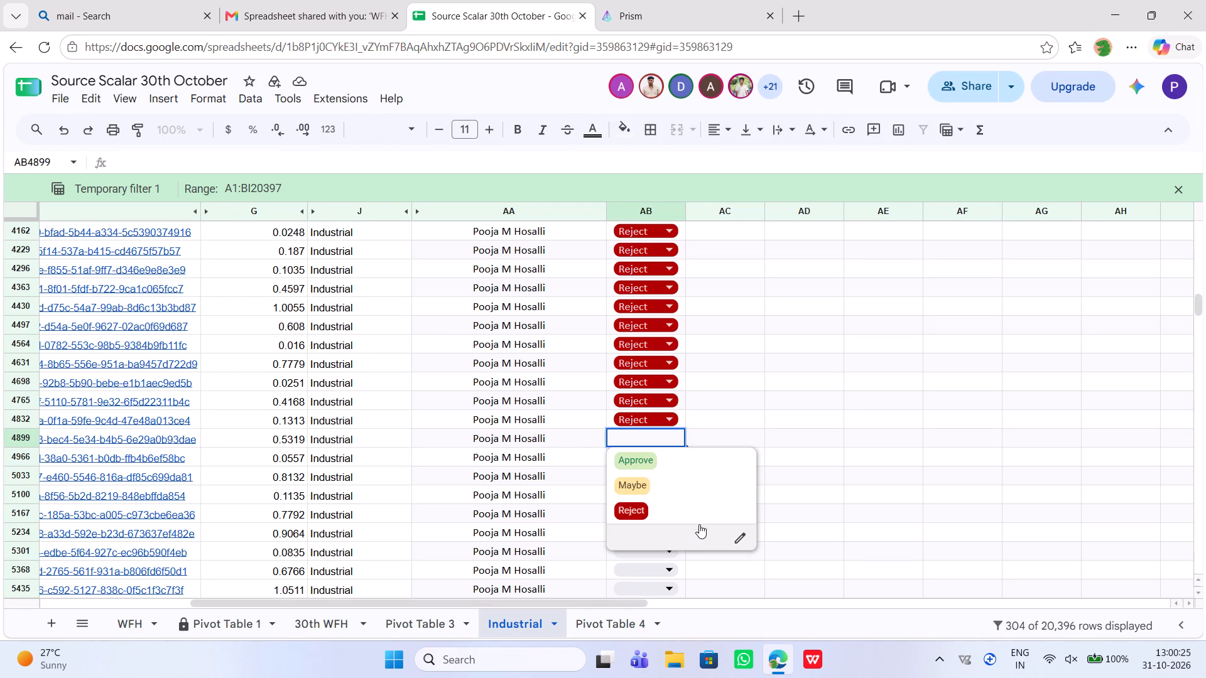
{"action": "left_click", "coordinate": [700, 517]}
Complete row 4899's rejection details with reason Banned Task in AY, NO in BA and the pasted remark "task invalid" in BB.
{"action": "scroll", "coordinate": [815, 505], "scroll_direction": "left", "scroll_amount": 6}
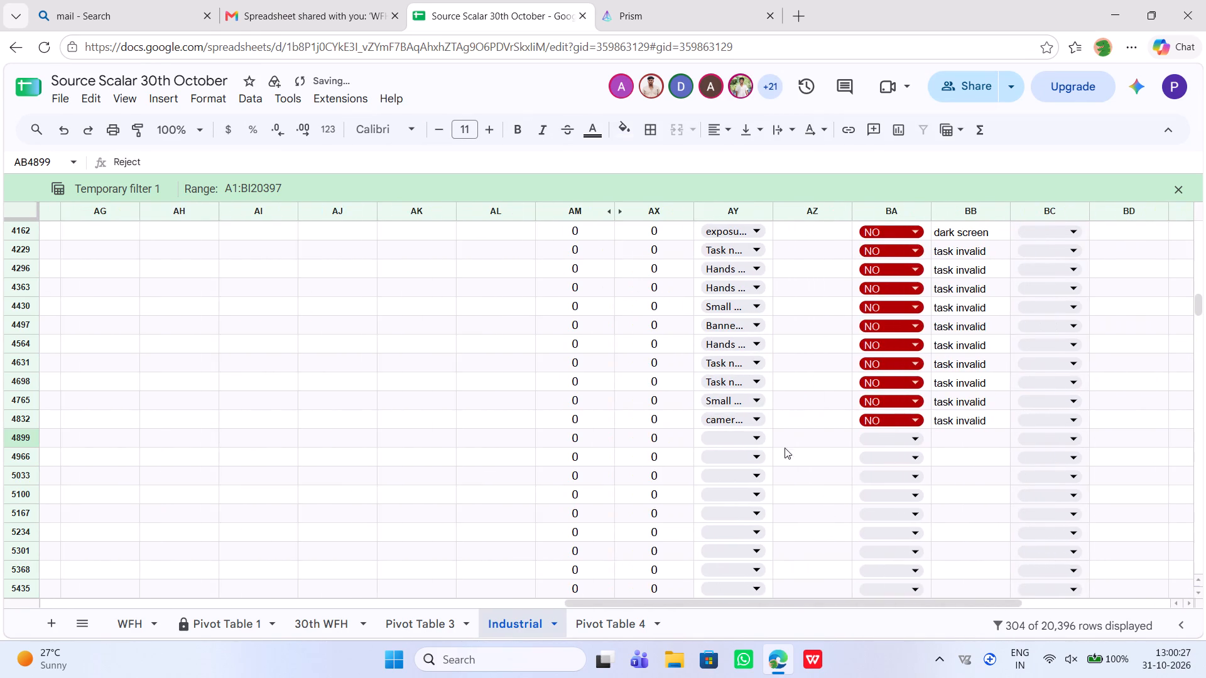
{"action": "left_click", "coordinate": [740, 439]}
{"action": "scroll", "coordinate": [737, 578], "scroll_direction": "down", "scroll_amount": 1}
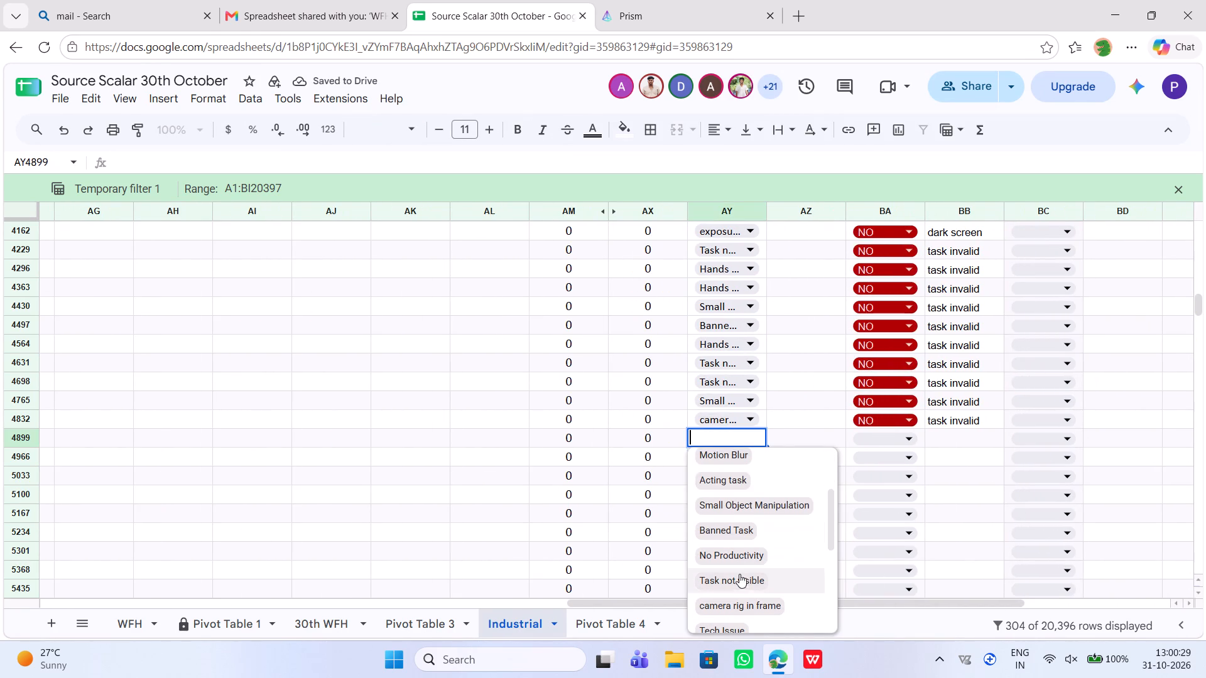
{"action": "left_click", "coordinate": [754, 527]}
{"action": "left_click_drag", "start_coordinate": [877, 443], "coordinate": [878, 475]}
{"action": "left_click", "coordinate": [878, 475]}
{"action": "left_click", "coordinate": [947, 444]}
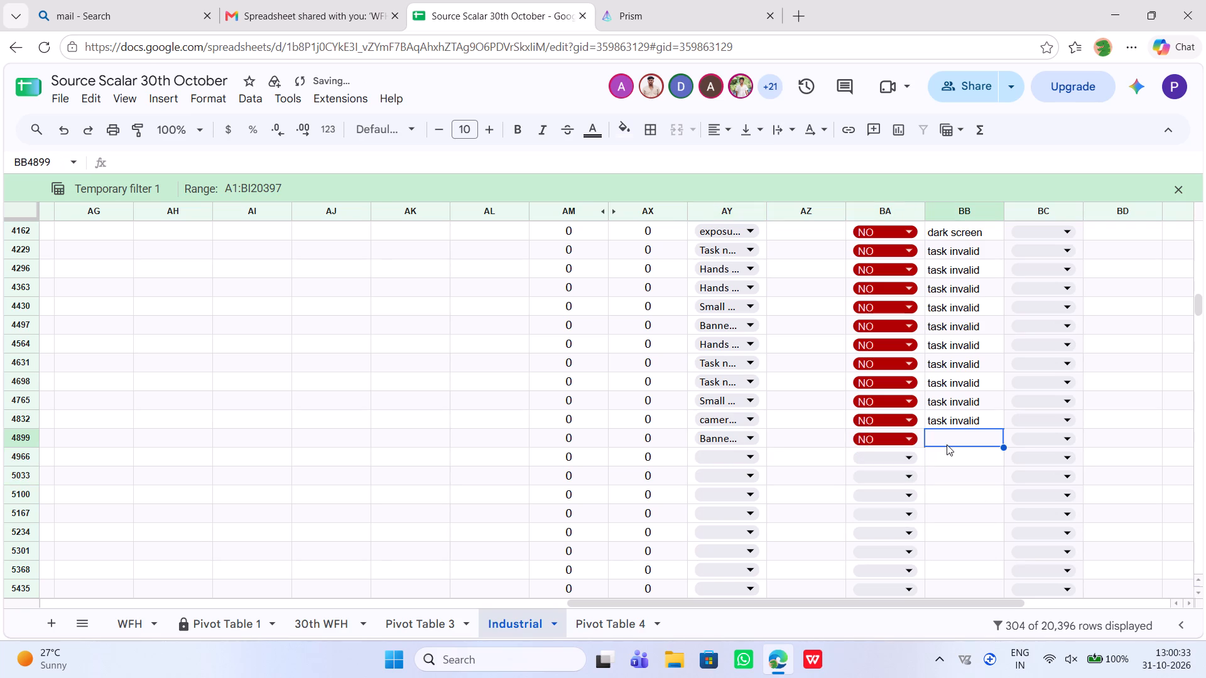
{"action": "key", "text": "ctrl+v"}
Close the reviewed Prism video and open the raw video linked in row 4966 of the Industrial sheet.
{"action": "left_click", "coordinate": [258, 455]}
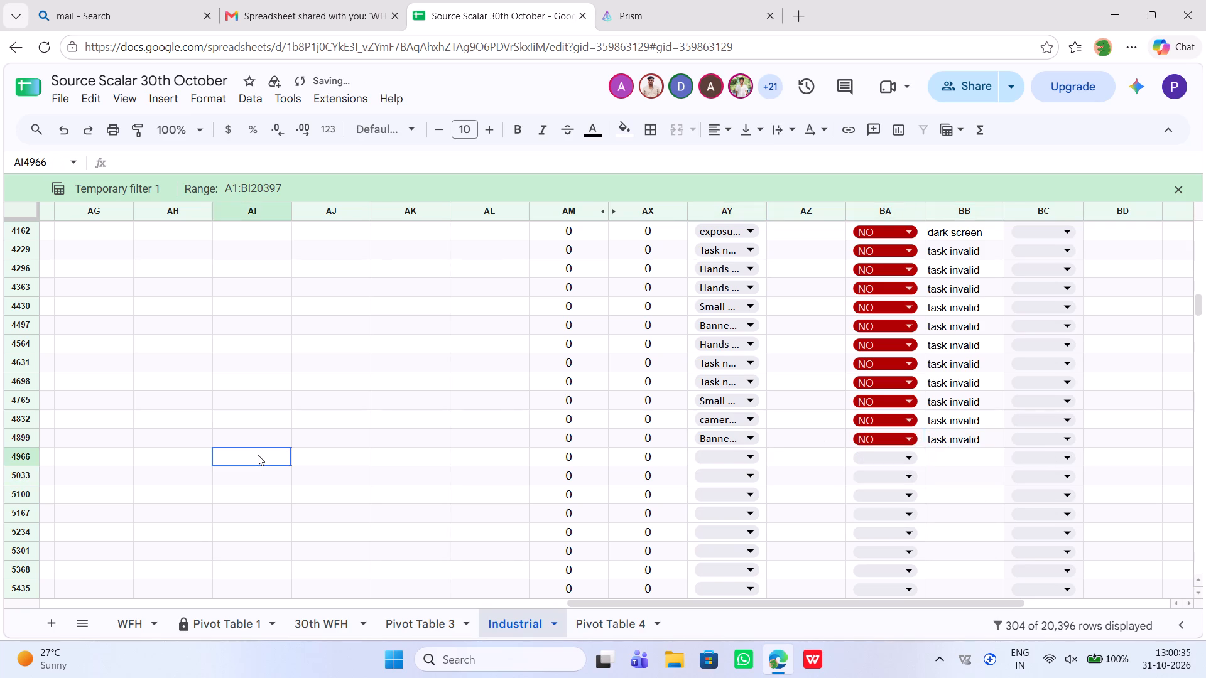
{"action": "scroll", "coordinate": [258, 455], "scroll_direction": "down", "scroll_amount": 1}
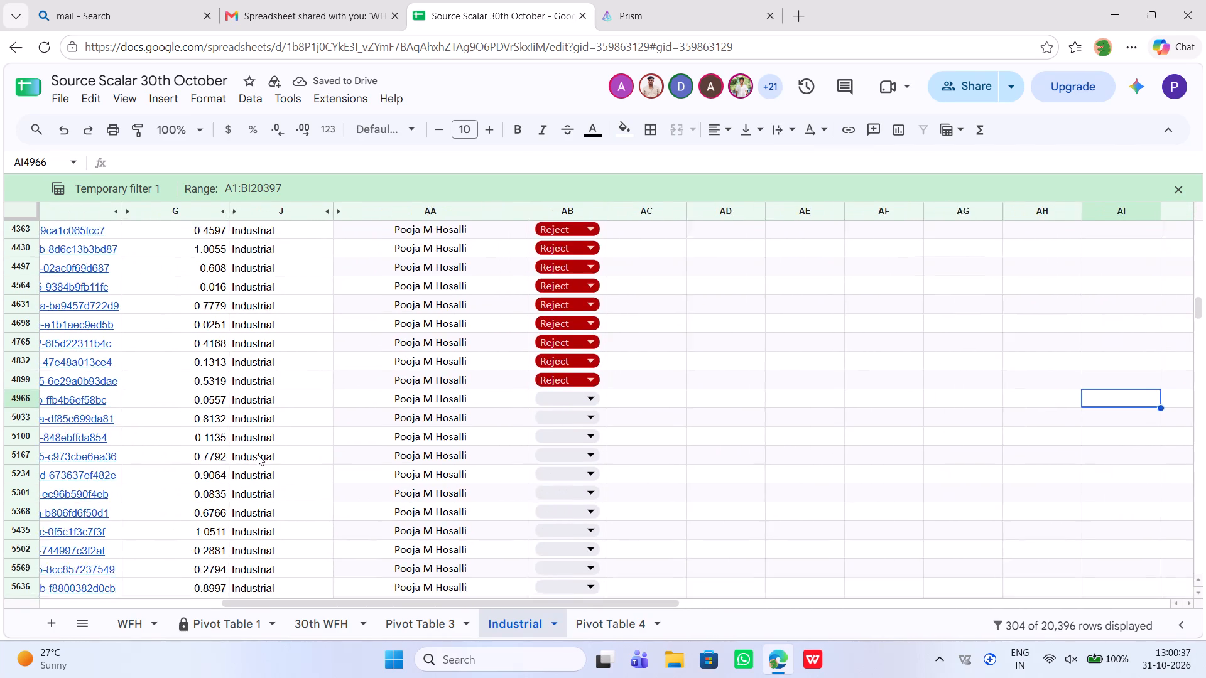
{"action": "scroll", "coordinate": [258, 455], "scroll_direction": "down", "scroll_amount": 2}
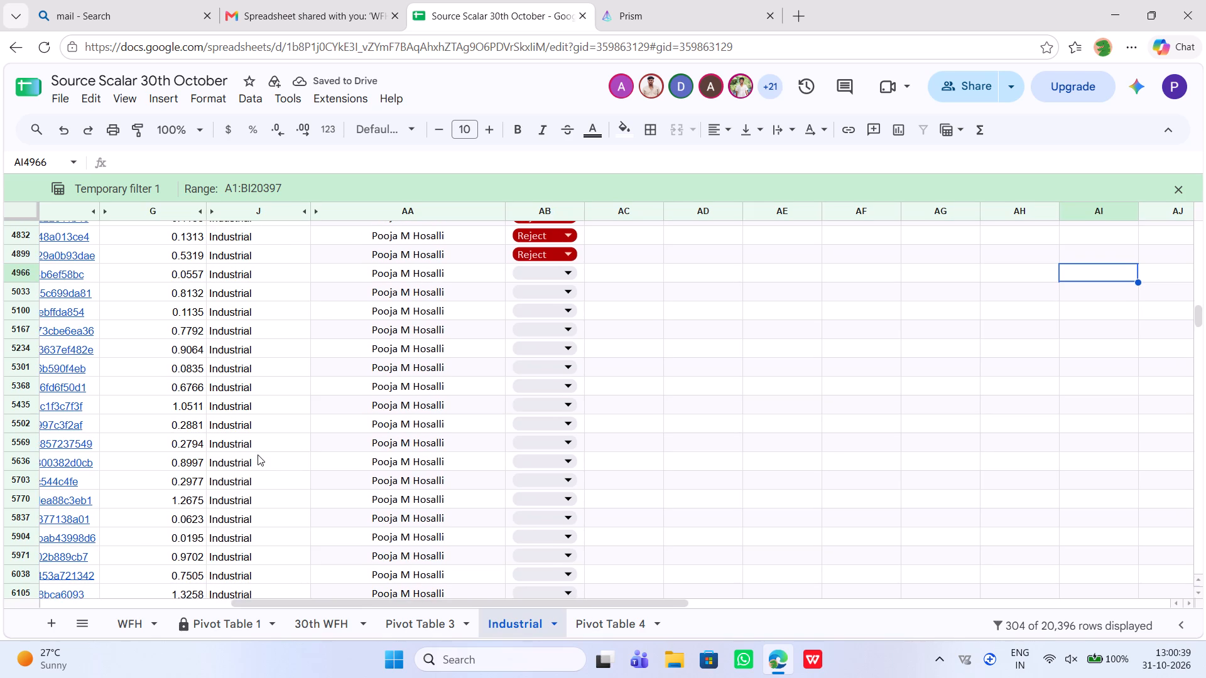
{"action": "scroll", "coordinate": [258, 455], "scroll_direction": "down", "scroll_amount": 1}
{"action": "left_click", "coordinate": [639, 10]}
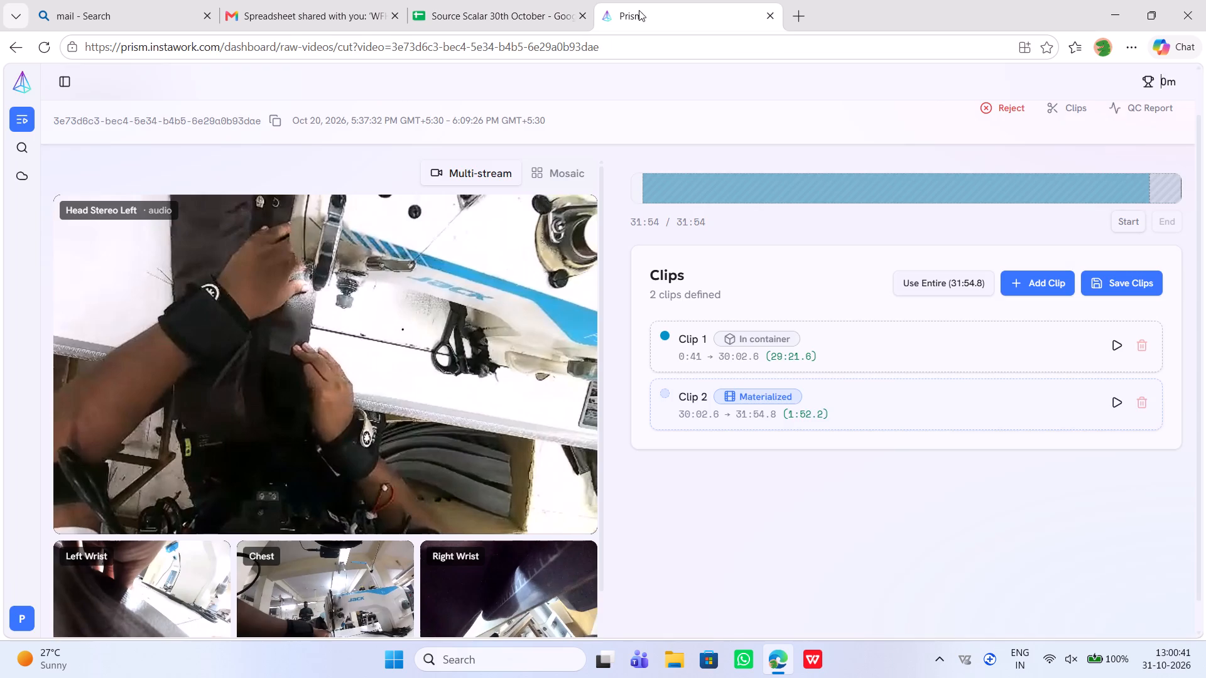
{"action": "left_click", "coordinate": [771, 15]}
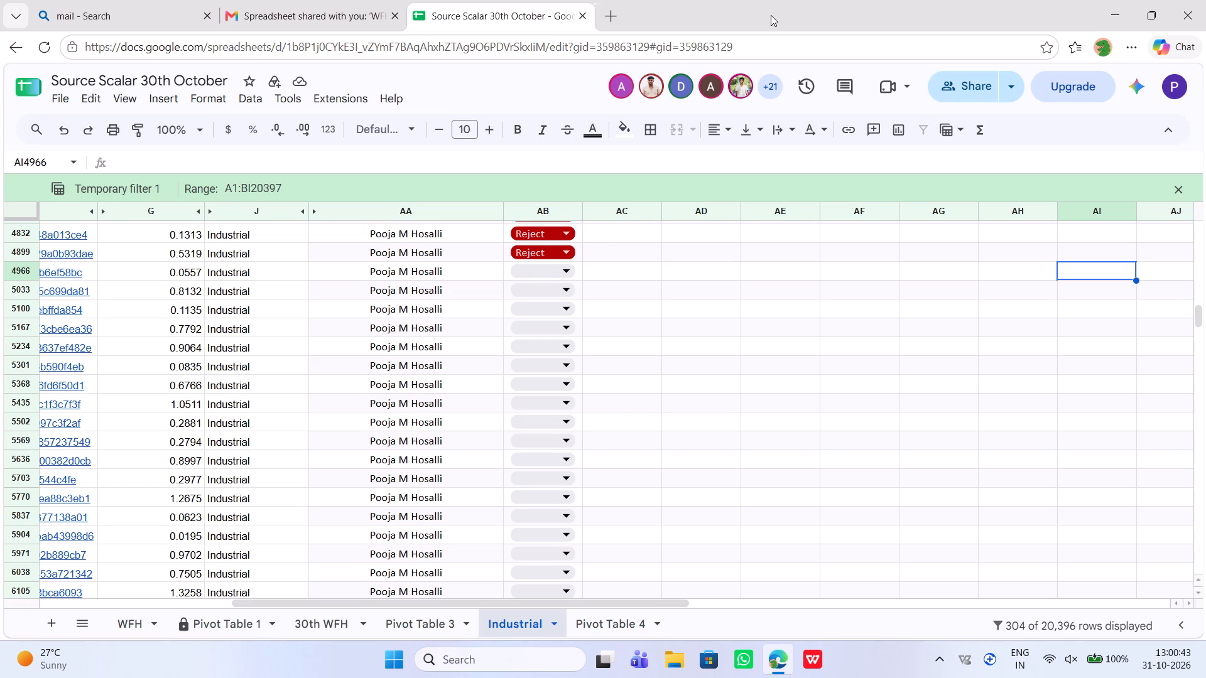
{"action": "left_click", "coordinate": [74, 272]}
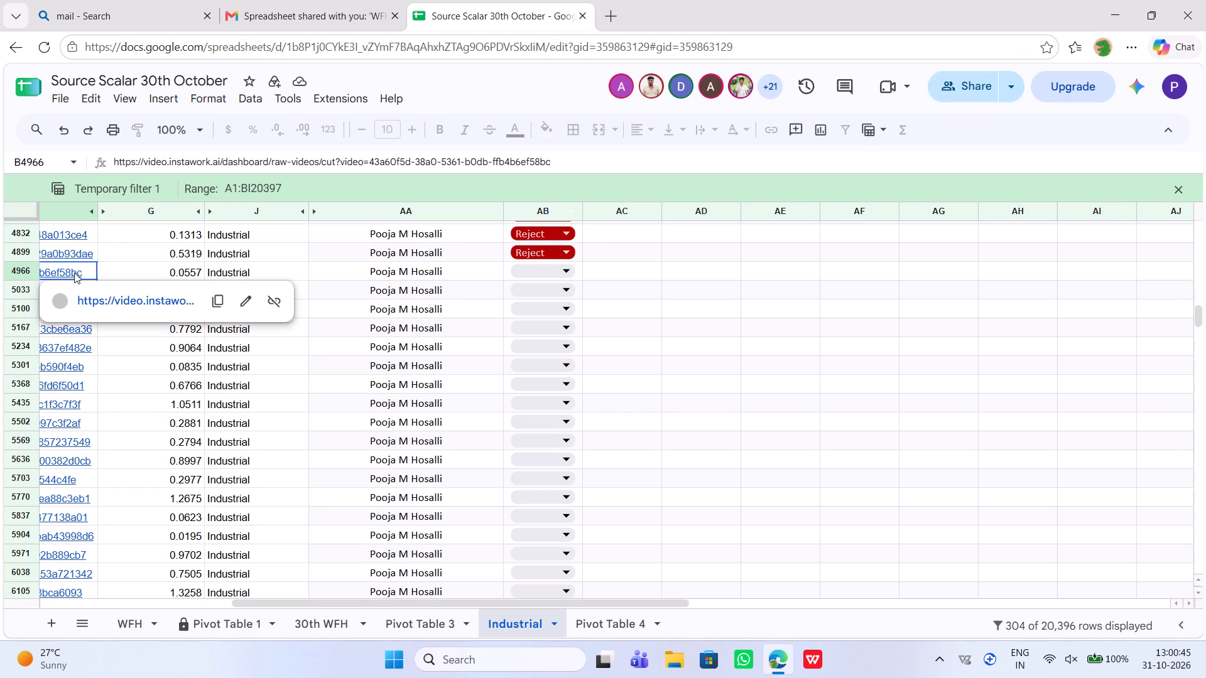
{"action": "left_click", "coordinate": [111, 303]}
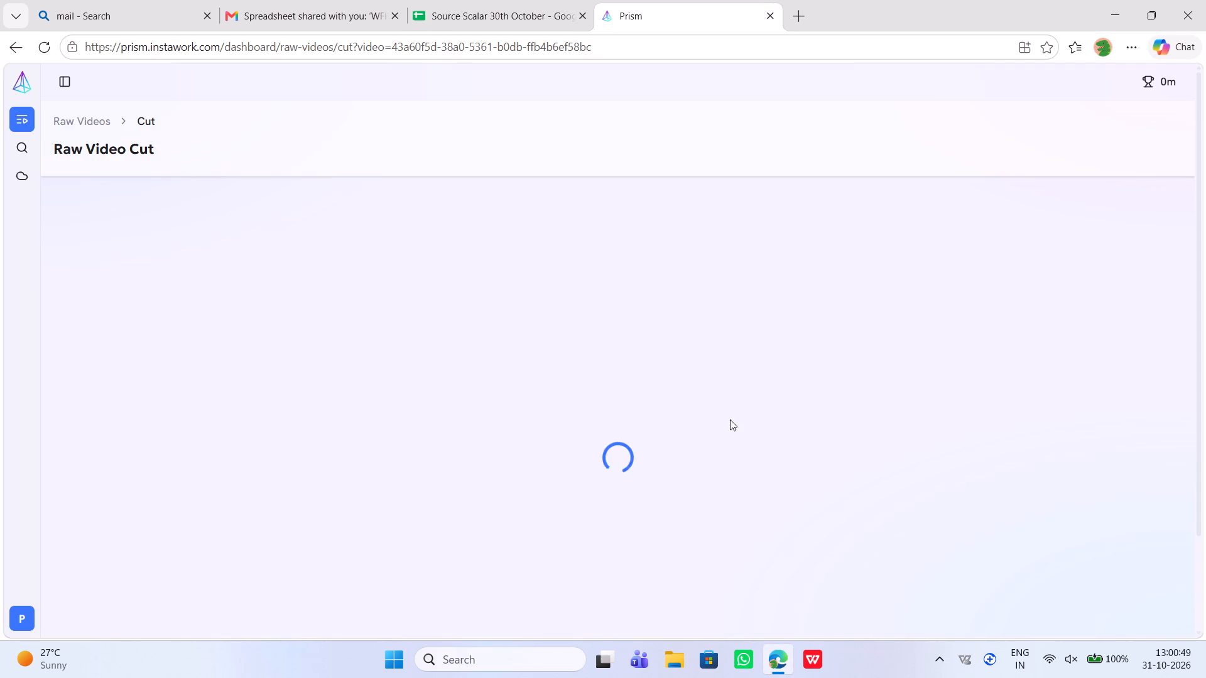
Examine row 4966's video from its opening through the middle section to the end of the recording.
{"action": "scroll", "coordinate": [747, 141], "scroll_direction": "down", "scroll_amount": 1}
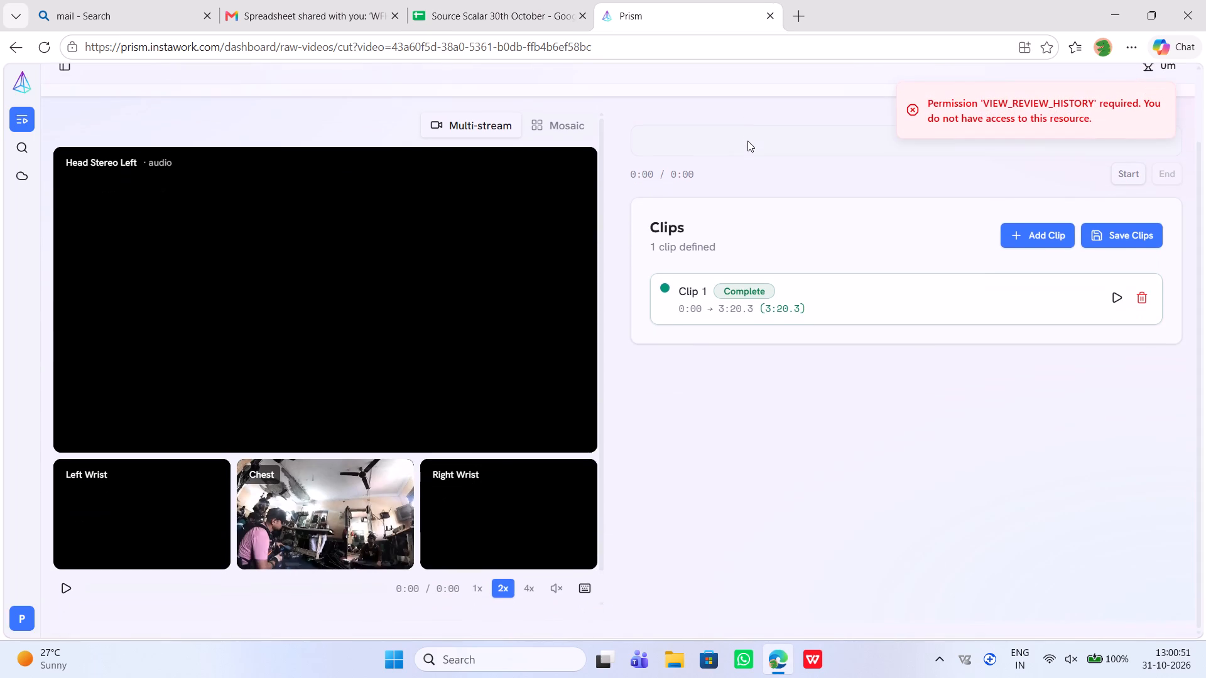
{"action": "scroll", "coordinate": [747, 141], "scroll_direction": "down", "scroll_amount": 1}
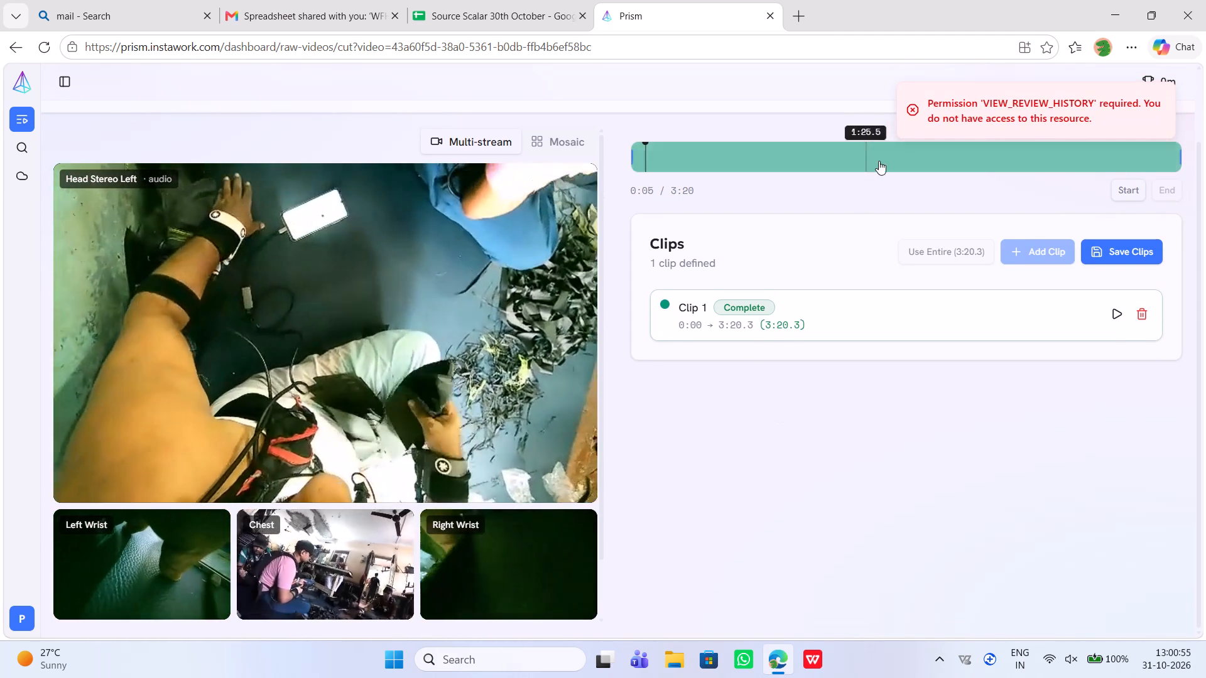
{"action": "left_click", "coordinate": [937, 152]}
{"action": "left_click", "coordinate": [1023, 185]}
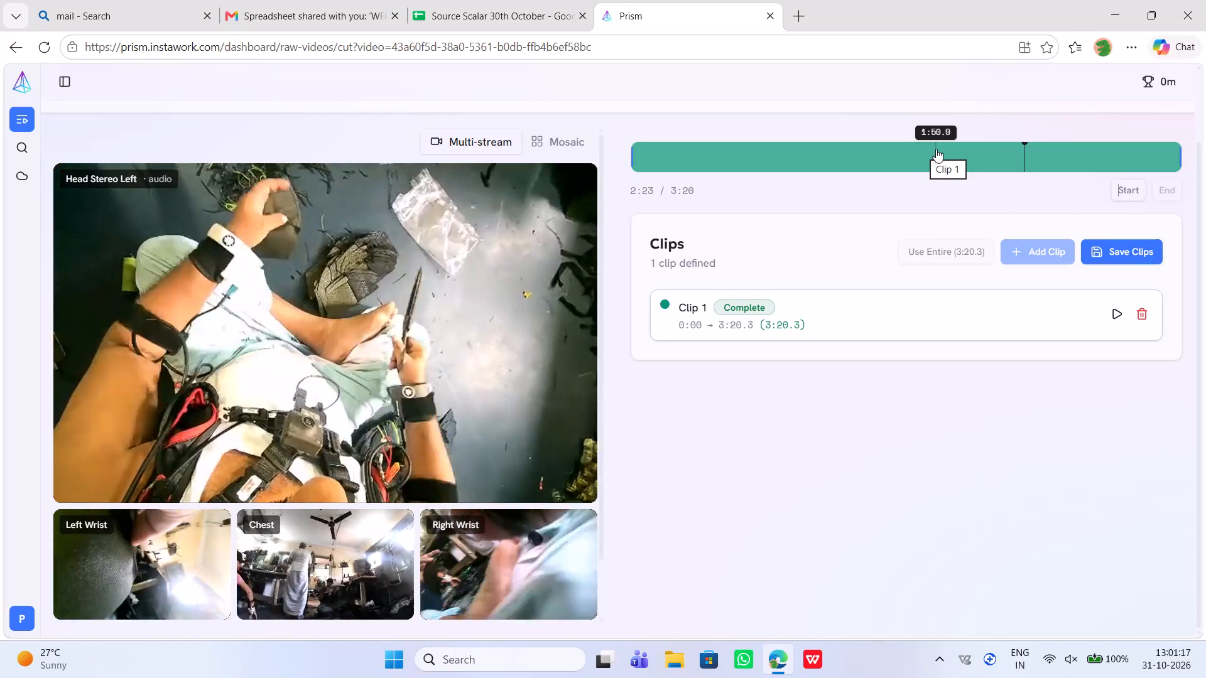
{"action": "left_click", "coordinate": [936, 149]}
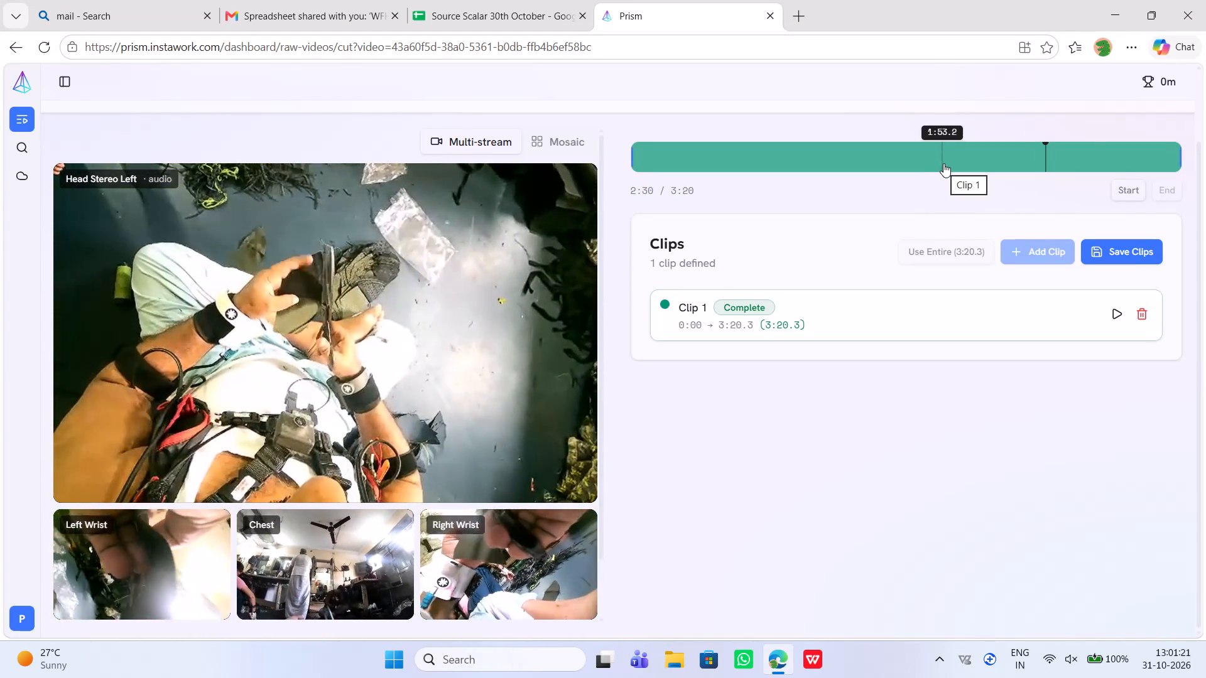
{"action": "left_click", "coordinate": [950, 165]}
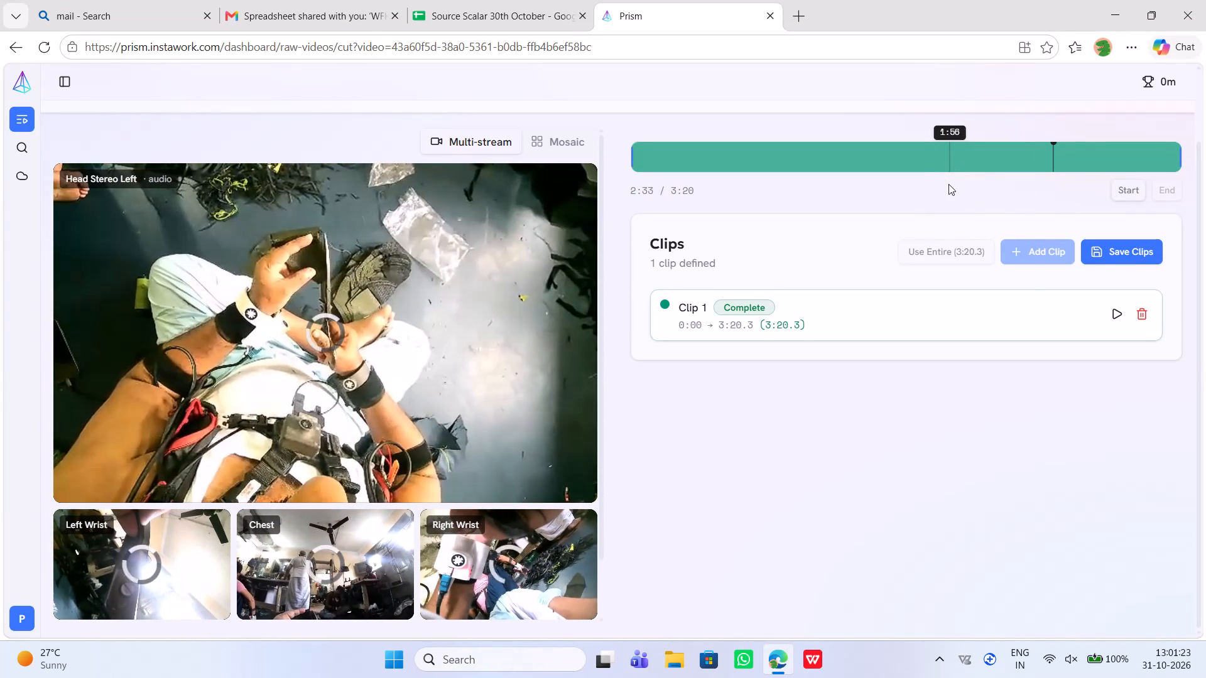
{"action": "left_click", "coordinate": [948, 188]}
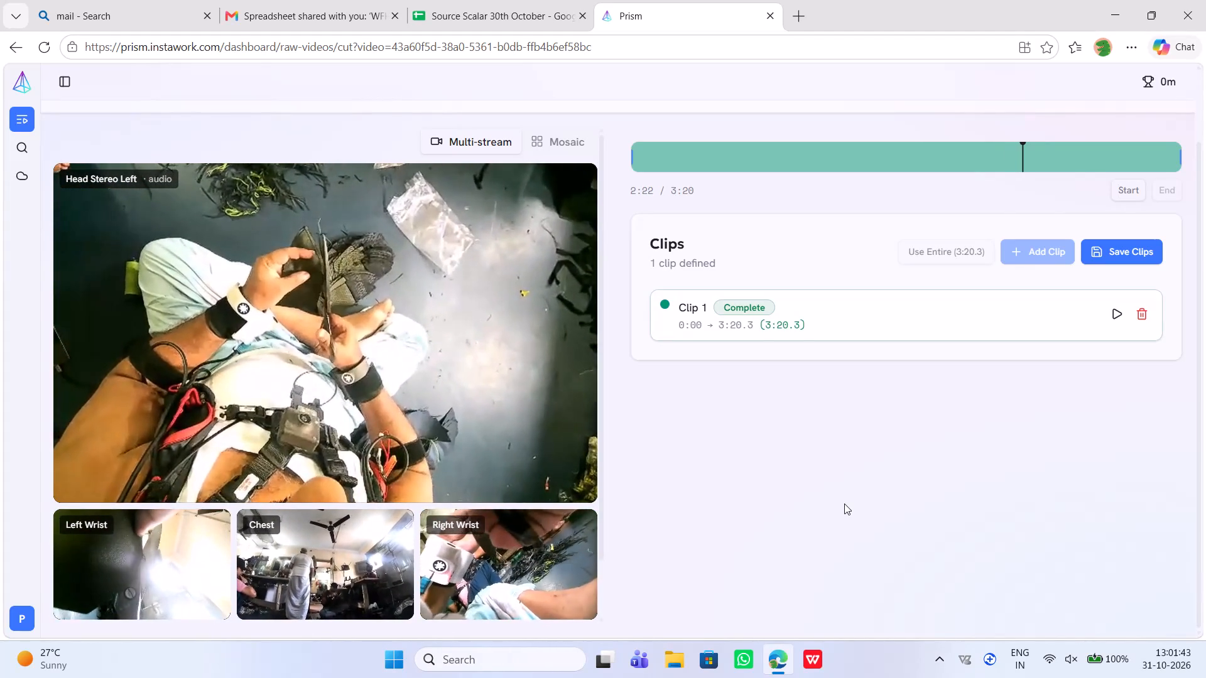
{"action": "left_click", "coordinate": [844, 503]}
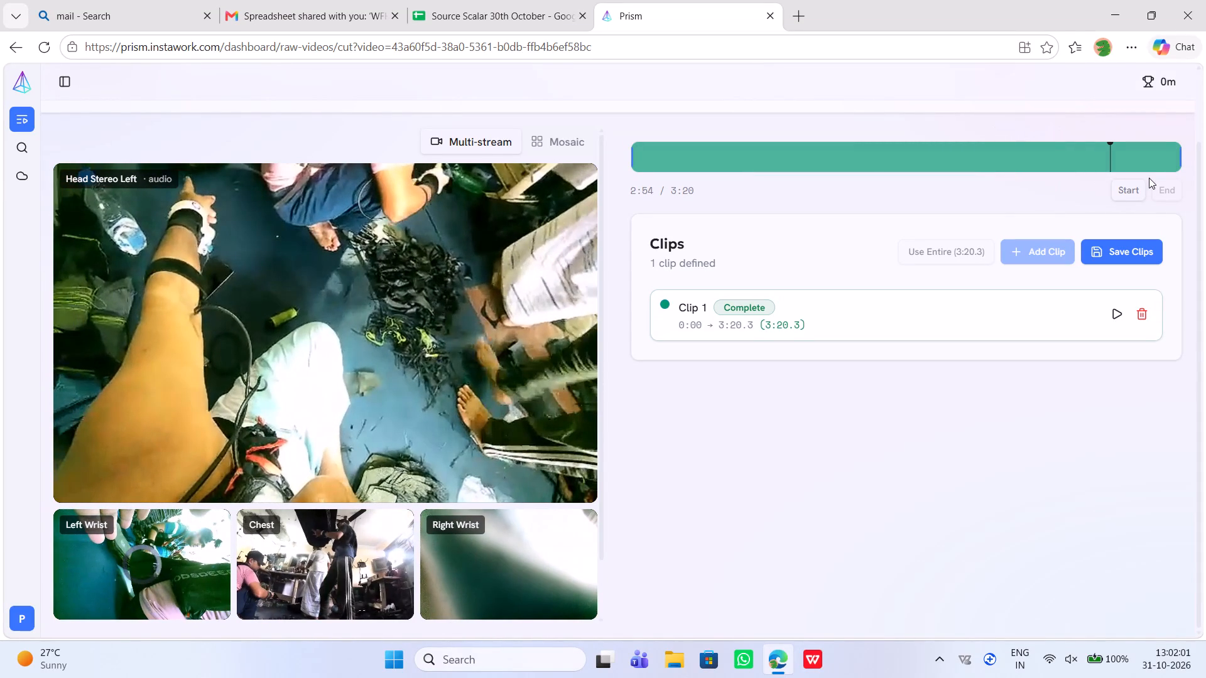
{"action": "left_click", "coordinate": [1176, 164]}
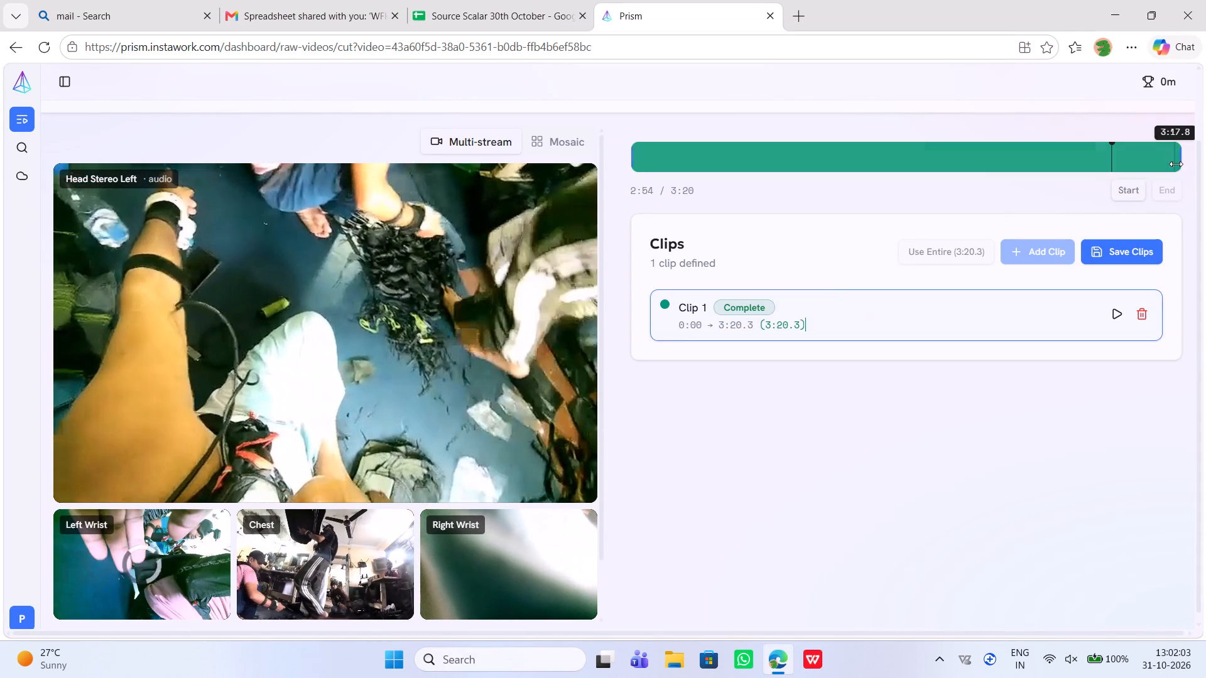
{"action": "left_click", "coordinate": [912, 88]}
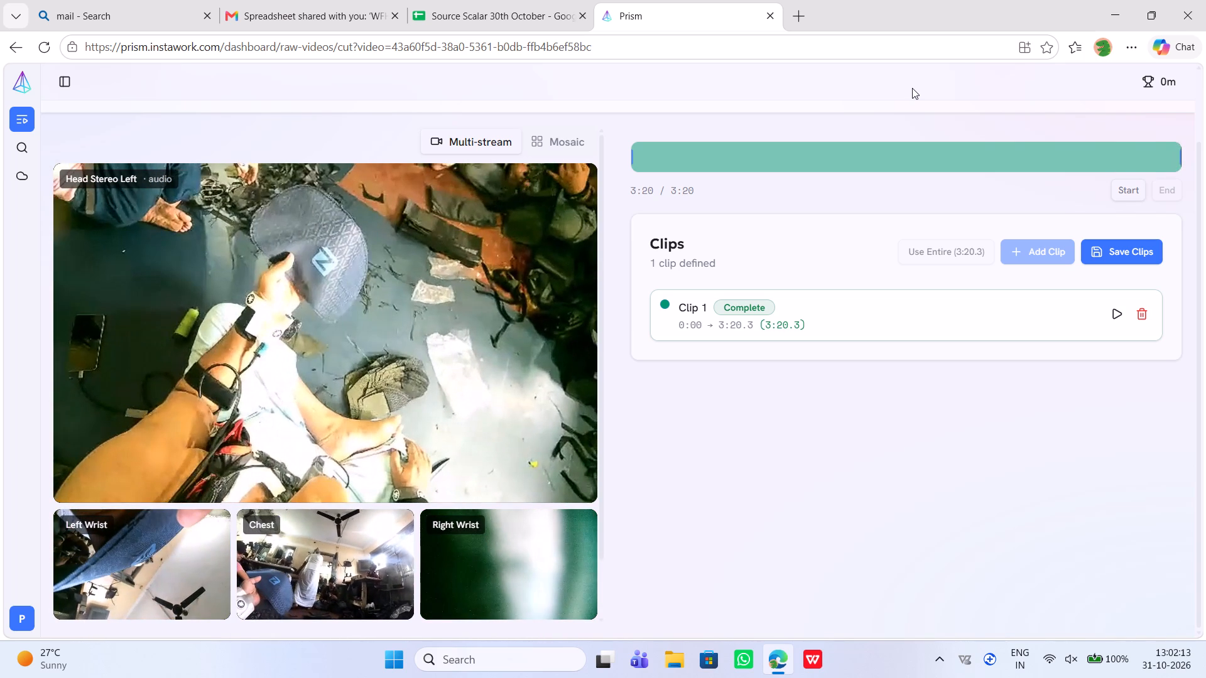
Close the reviewed Prism video and mark row 4966 as Reject in column AB of the Industrial sheet.
{"action": "left_click", "coordinate": [771, 16]}
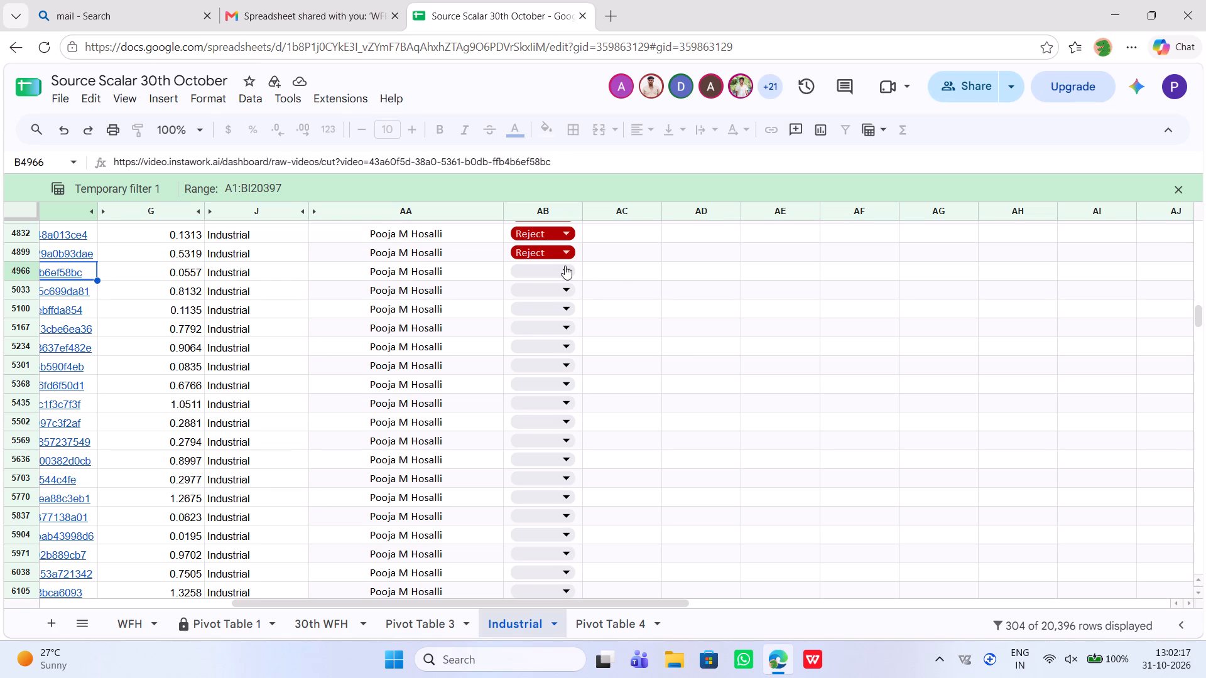
{"action": "left_click", "coordinate": [565, 266]}
{"action": "left_click", "coordinate": [576, 347]}
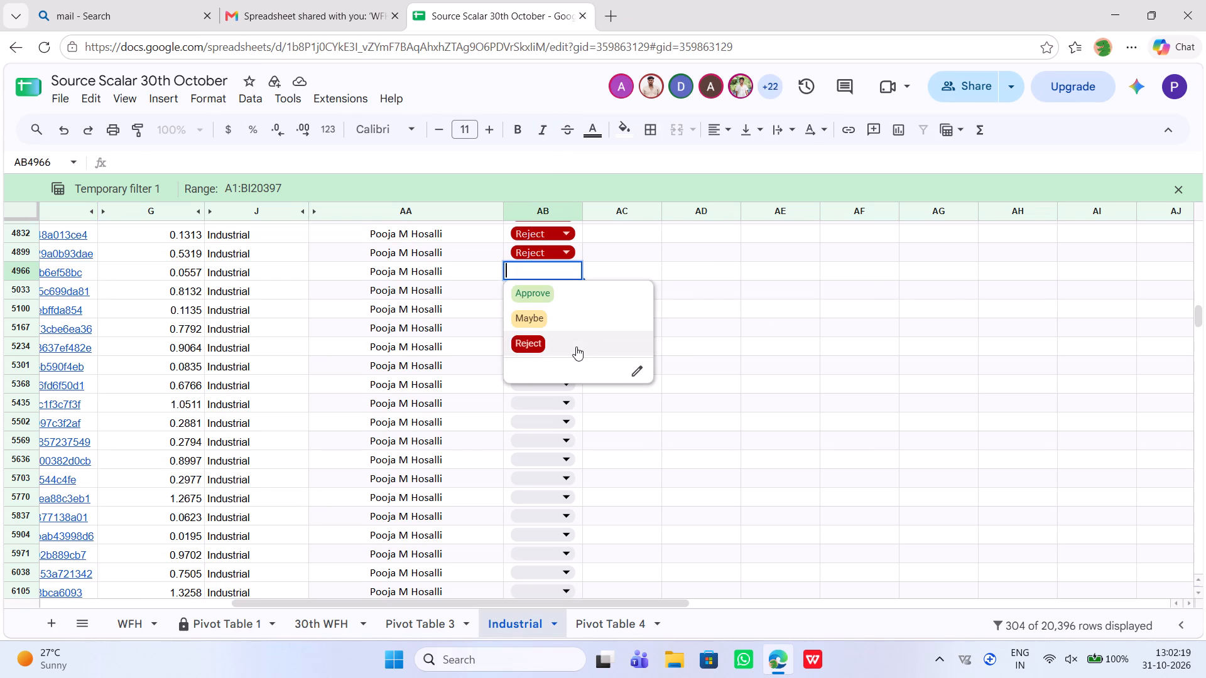
Complete row 4966's rejection details with reason Hands out of frame in AY, NO in BA and the copied remark "task invalid" in BB.
{"action": "scroll", "coordinate": [756, 294], "scroll_direction": "left", "scroll_amount": 7}
{"action": "left_click", "coordinate": [742, 274]}
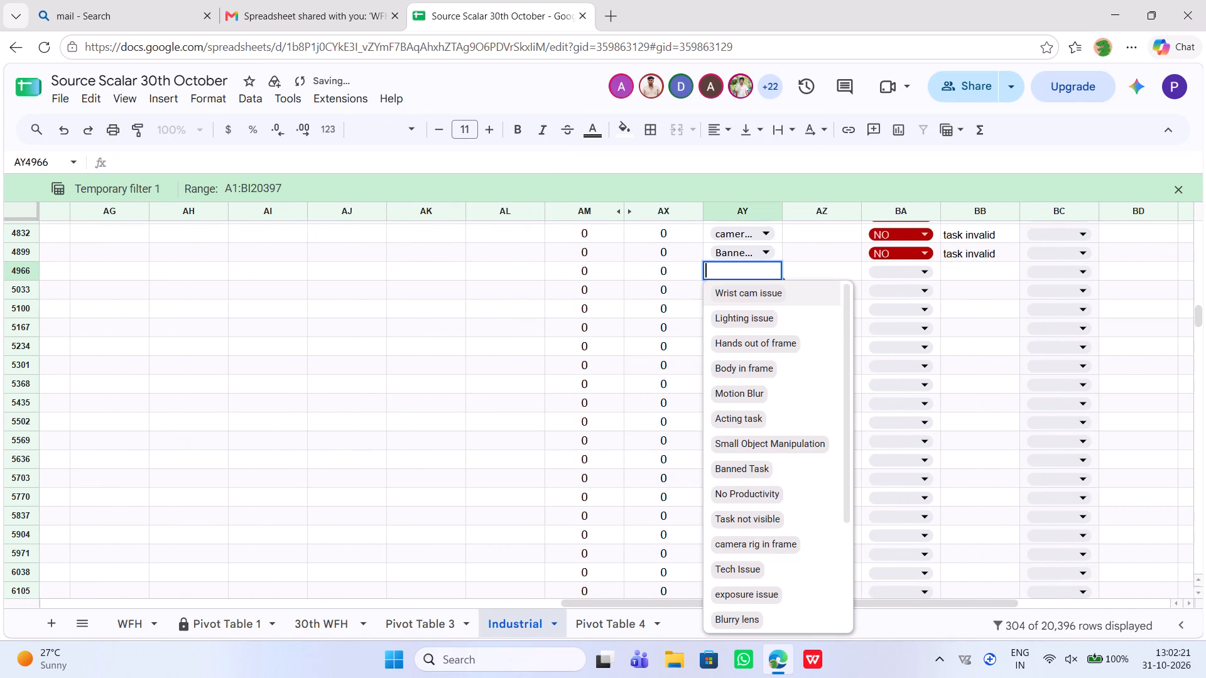
{"action": "left_click", "coordinate": [771, 340]}
{"action": "left_click", "coordinate": [912, 273]}
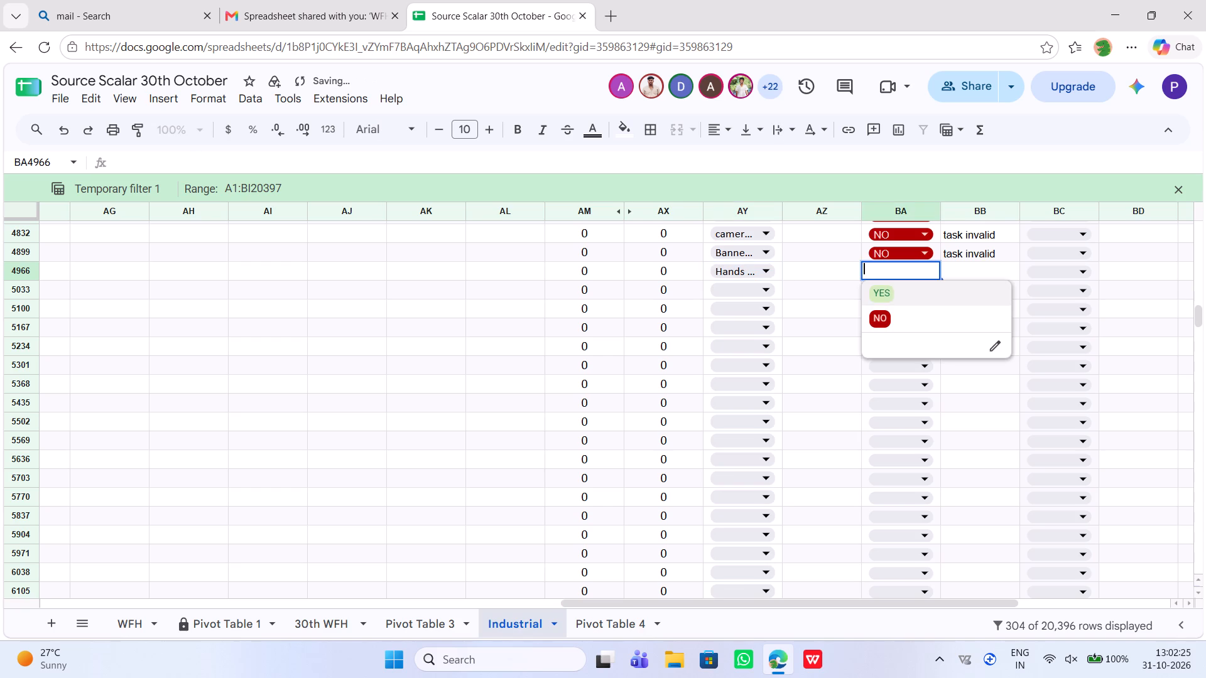
{"action": "left_click", "coordinate": [912, 327]}
{"action": "left_click", "coordinate": [957, 279]}
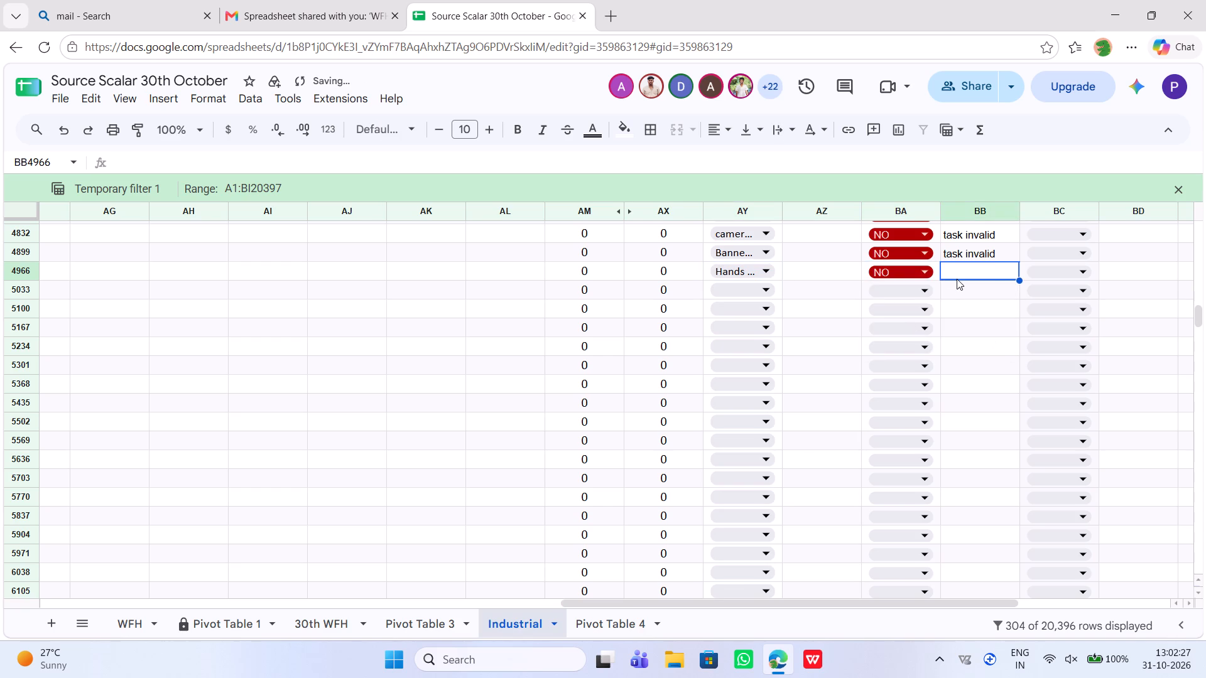
{"action": "key", "text": "ctrl+v"}
Open the raw video linked in row 5033 of the Industrial sheet.
{"action": "left_click", "coordinate": [296, 266]}
{"action": "scroll", "coordinate": [296, 266], "scroll_direction": "right", "scroll_amount": 3}
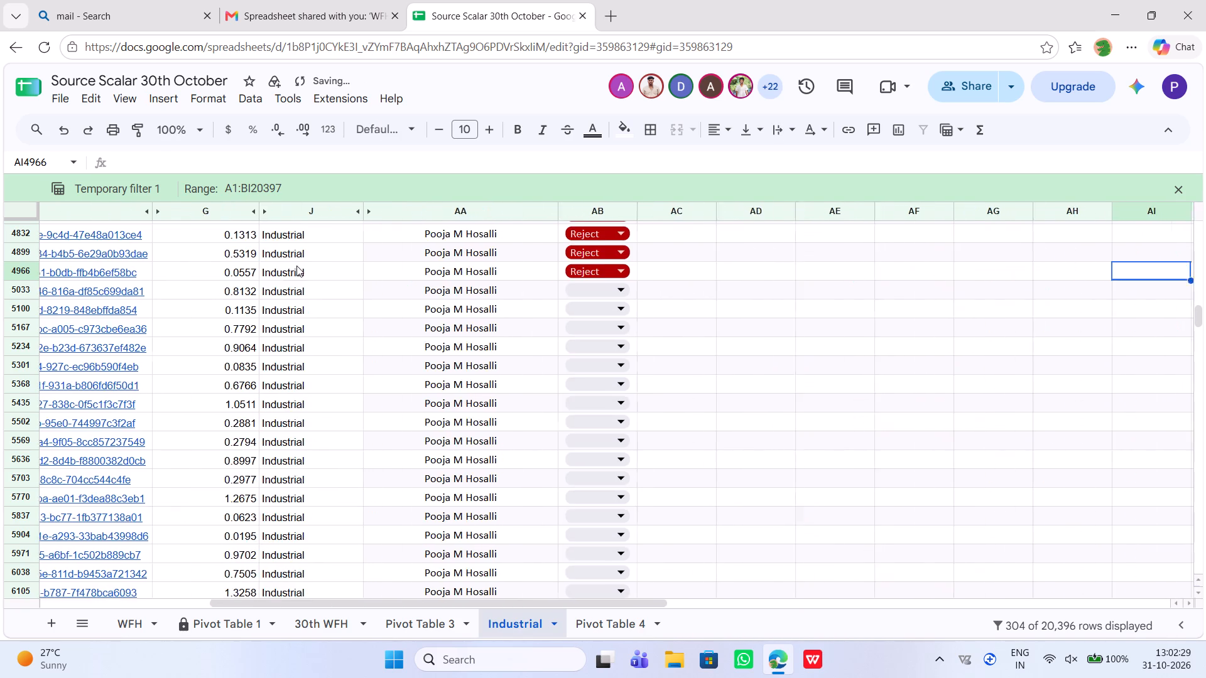
{"action": "scroll", "coordinate": [296, 266], "scroll_direction": "right", "scroll_amount": 3}
{"action": "left_click_drag", "start_coordinate": [163, 295], "coordinate": [150, 326]}
{"action": "left_click", "coordinate": [150, 318]}
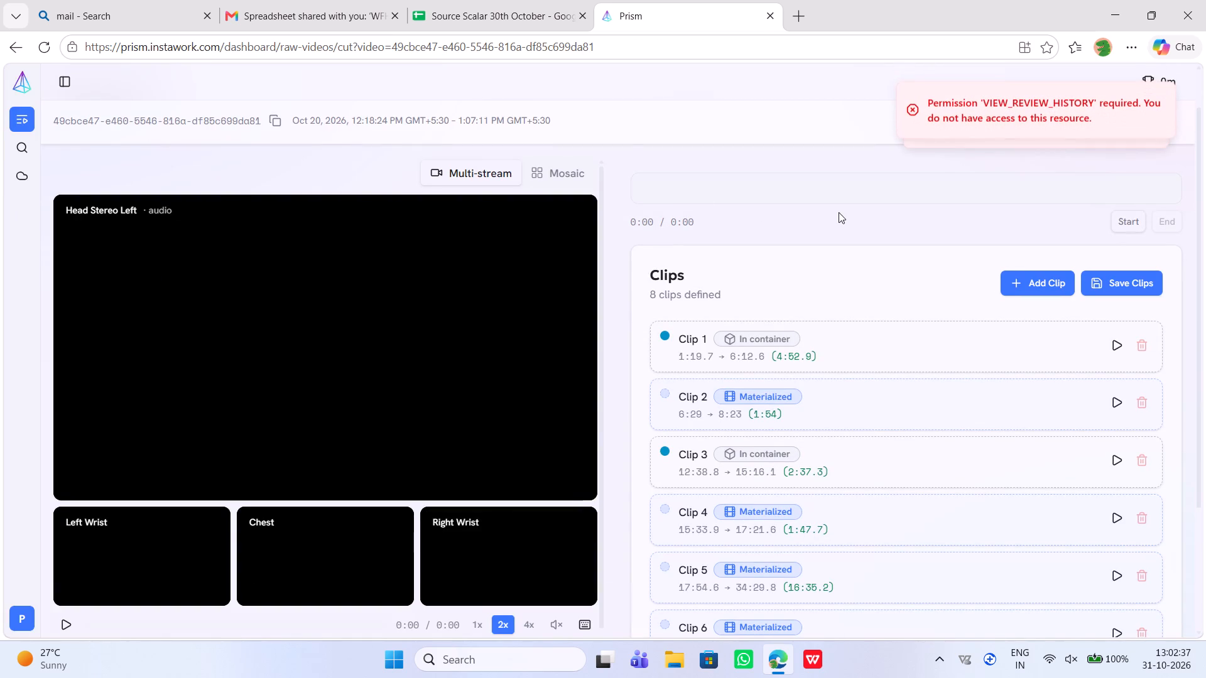
Examine row 5033's video just past its middle and in the last seconds of the recording.
{"action": "left_click", "coordinate": [936, 195]}
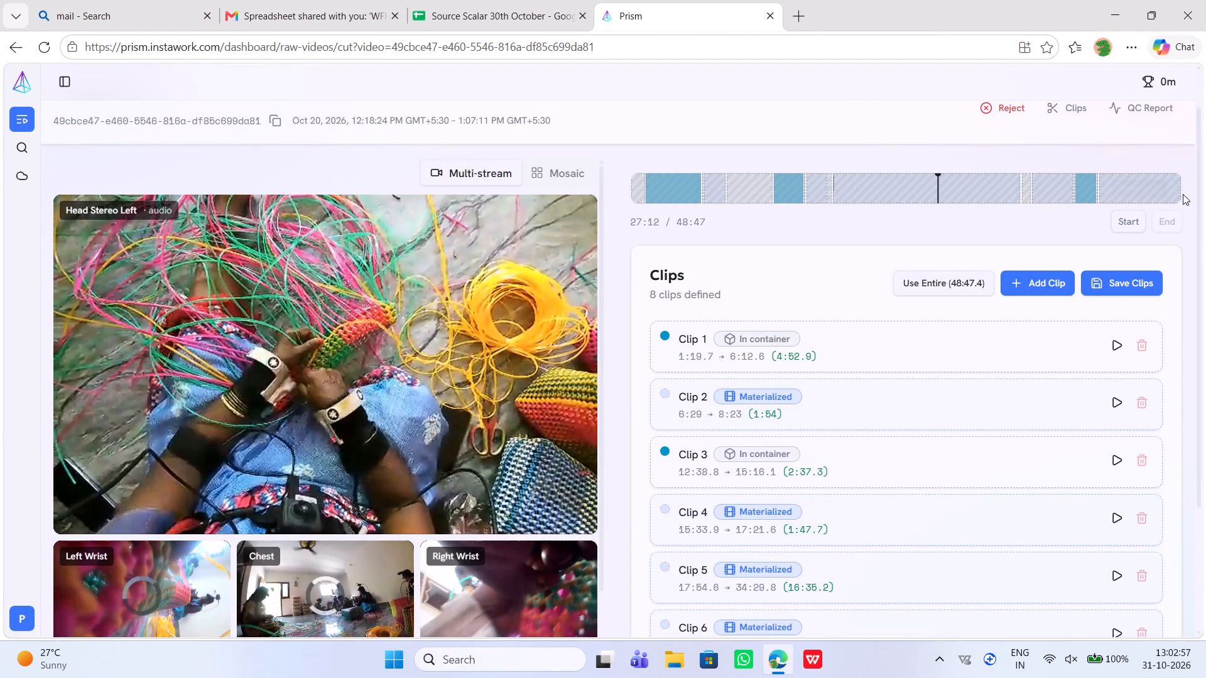
{"action": "left_click", "coordinate": [1176, 194]}
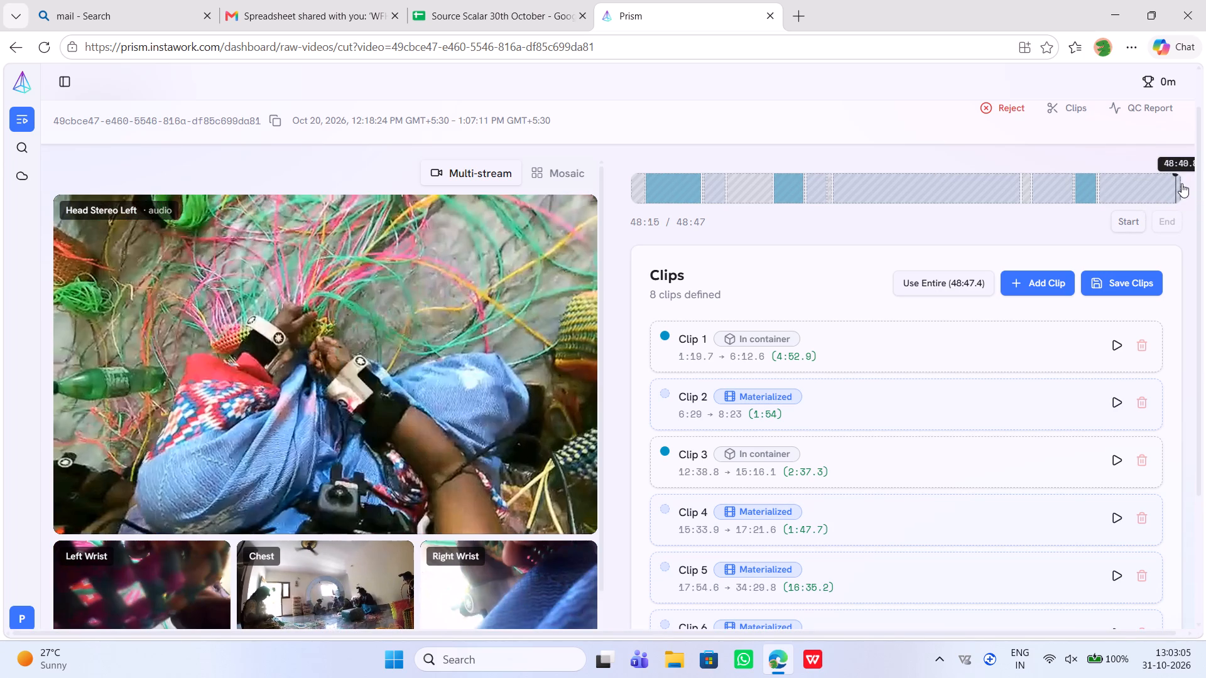
{"action": "left_click", "coordinate": [964, 129]}
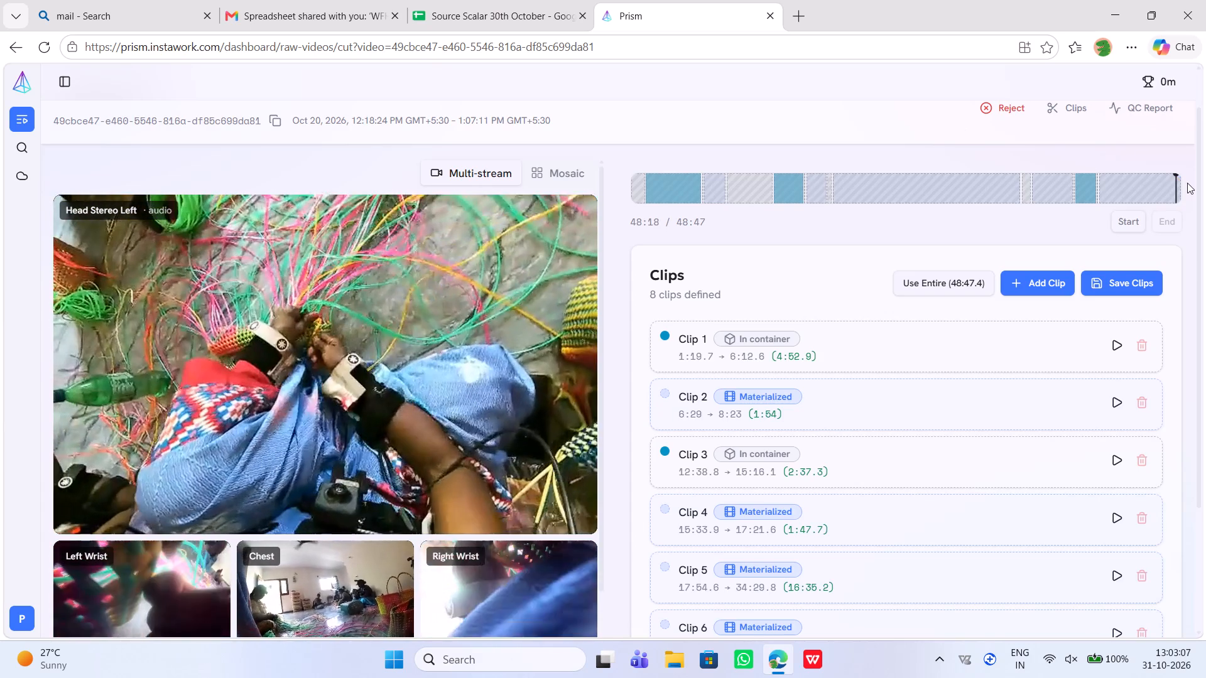
{"action": "left_click", "coordinate": [1179, 189]}
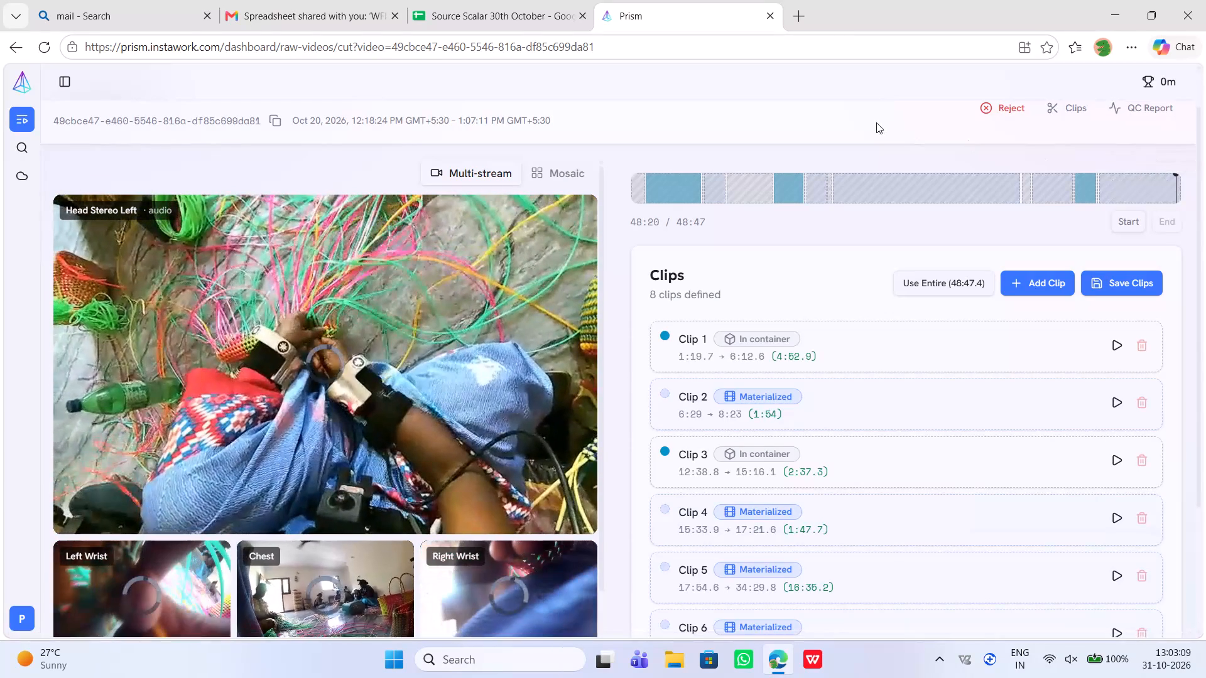
{"action": "left_click", "coordinate": [876, 122]}
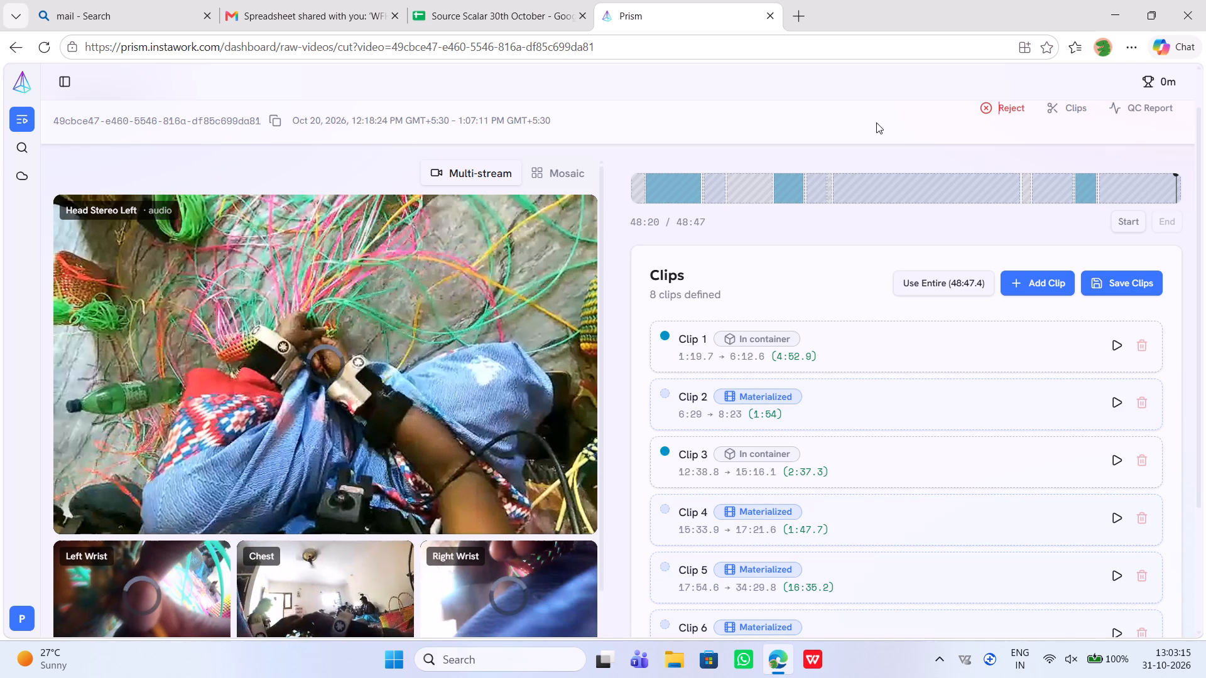
{"action": "left_click", "coordinate": [876, 122]}
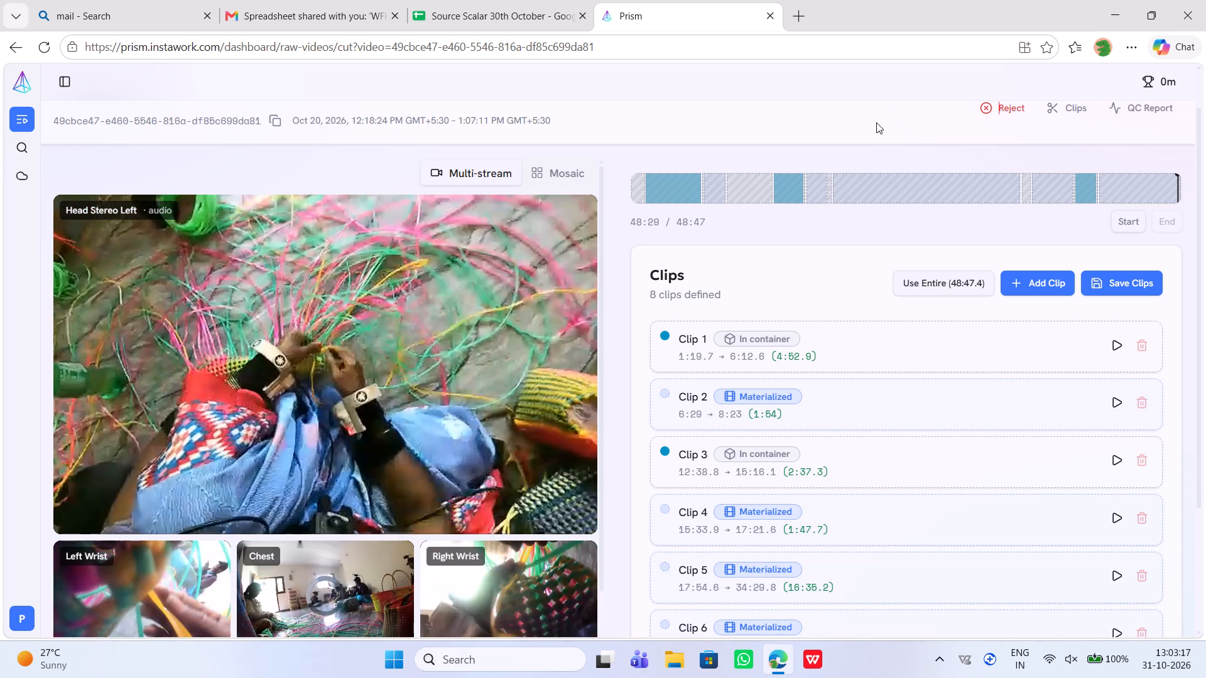
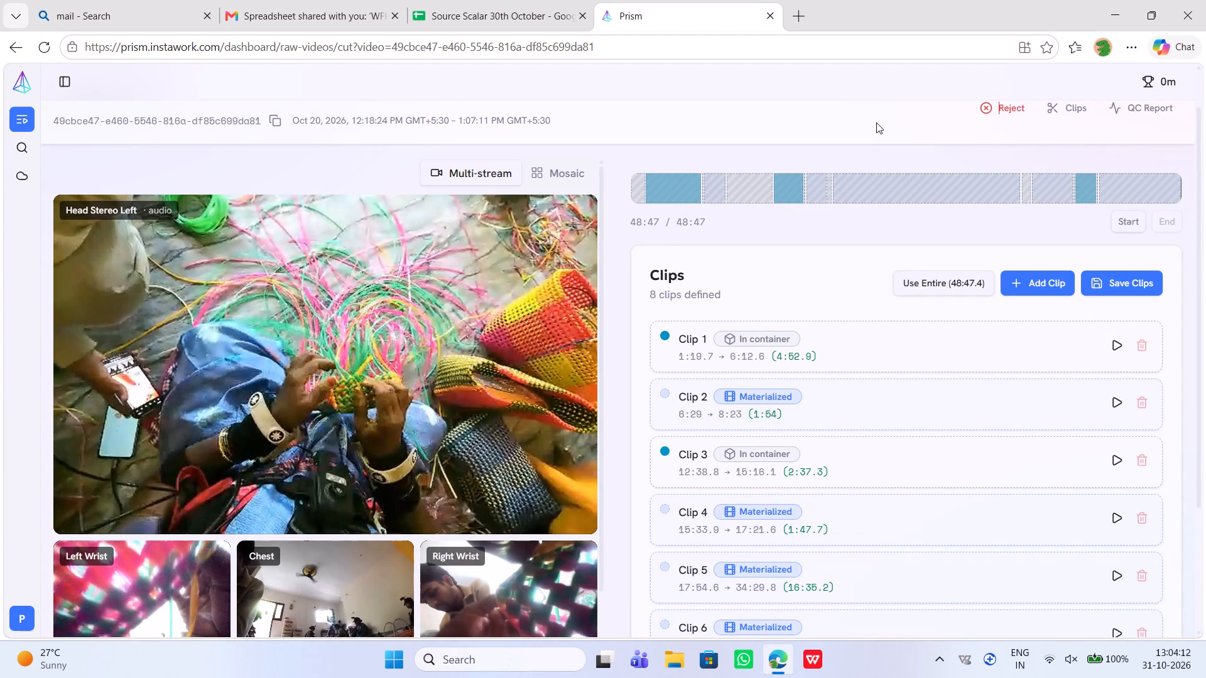
Close the reviewed Prism video and mark row 5033 as Reject in column AB of the Industrial sheet.
{"action": "left_click", "coordinate": [775, 17]}
{"action": "left_click", "coordinate": [643, 291]}
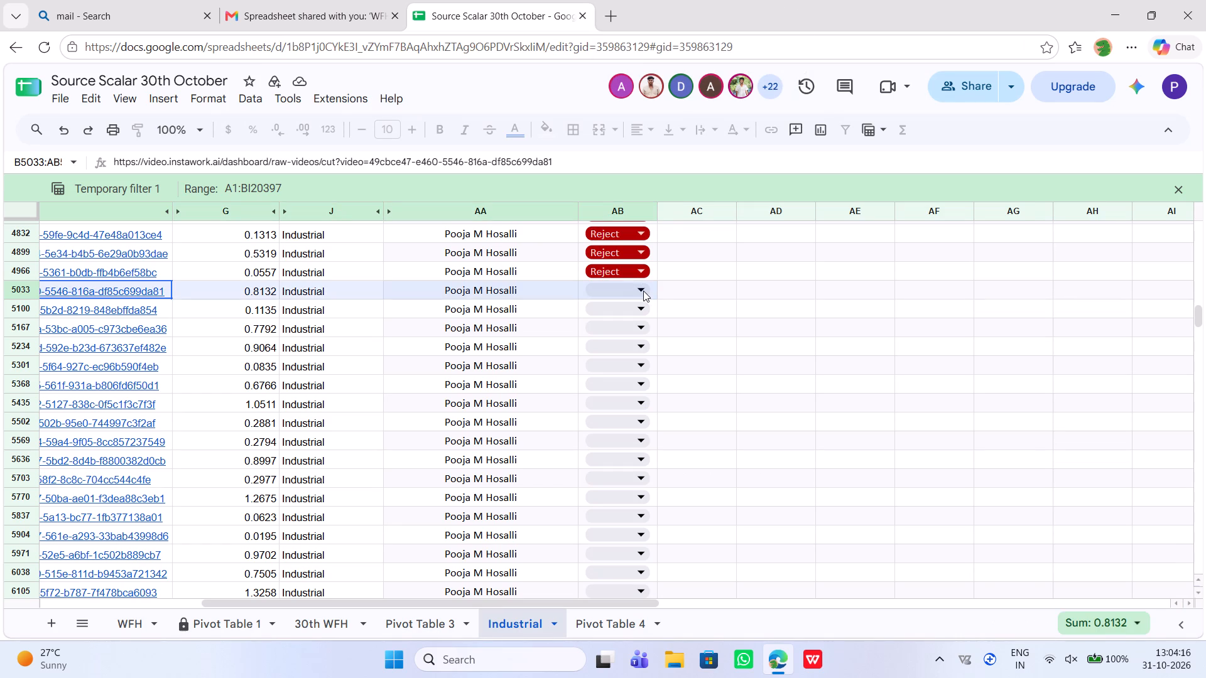
{"action": "left_click", "coordinate": [643, 291]}
{"action": "left_click", "coordinate": [666, 361]}
Complete row 5033's rejection details with reason Small Object Manipulation in AY, NO in BA and the copied remark "task invalid" in BB.
{"action": "scroll", "coordinate": [813, 364], "scroll_direction": "left", "scroll_amount": 5}
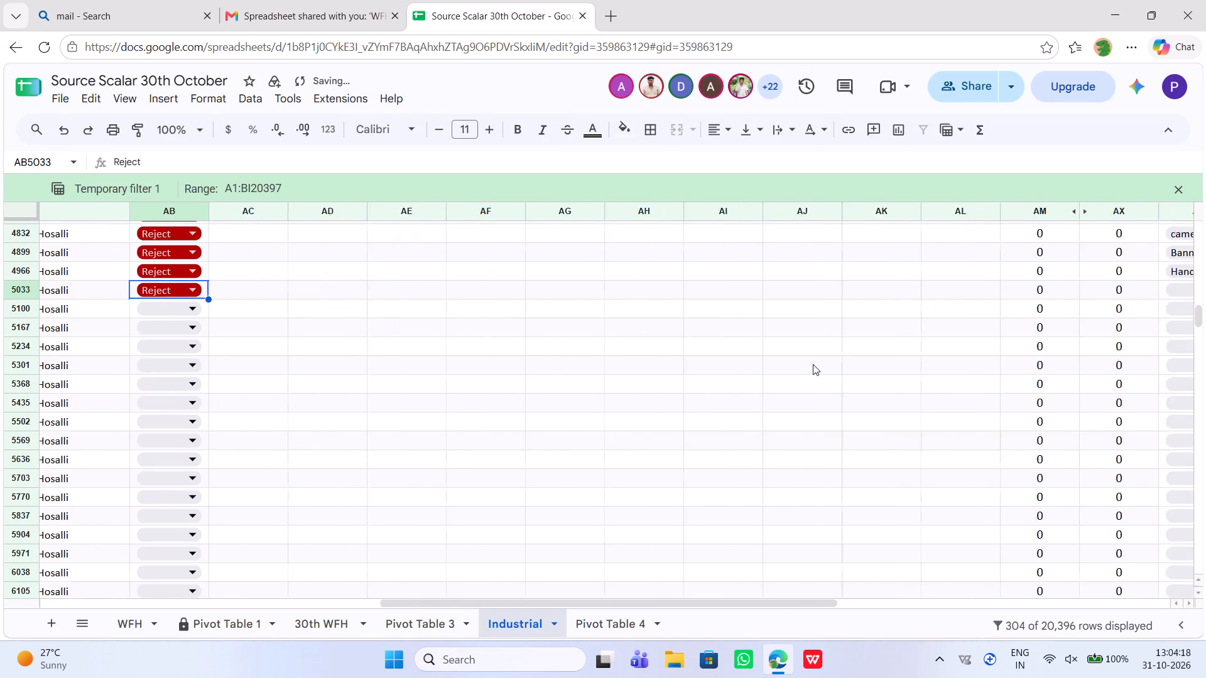
{"action": "left_click", "coordinate": [905, 293]}
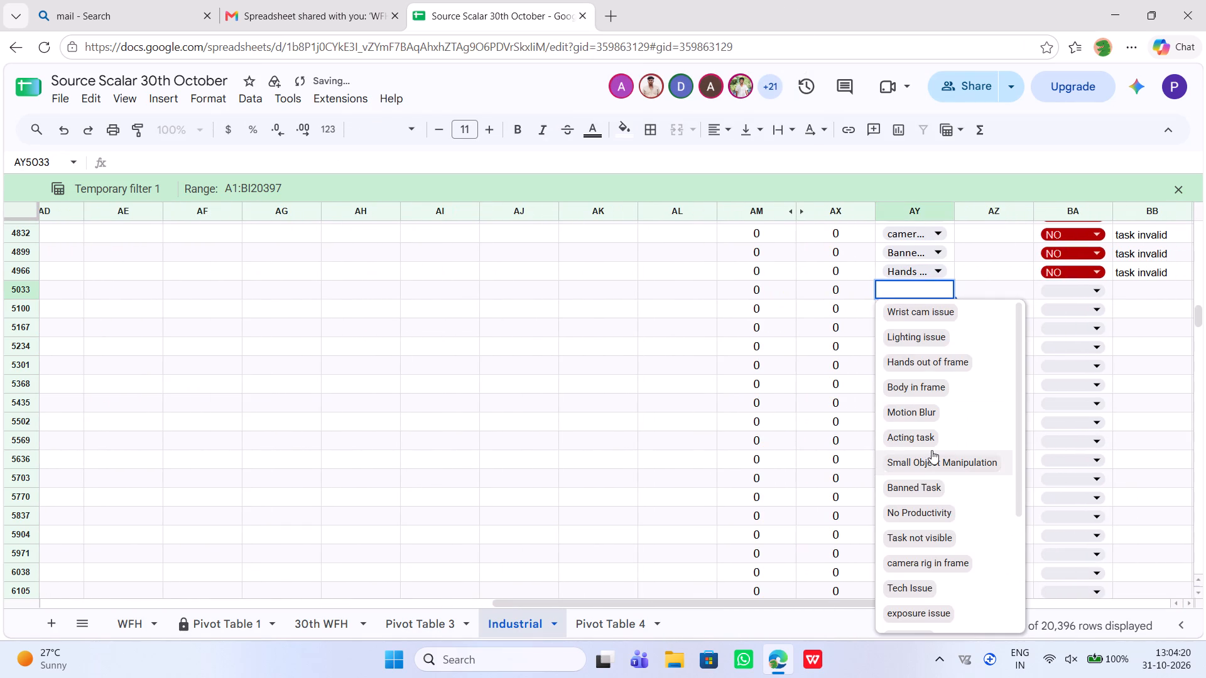
{"action": "left_click", "coordinate": [932, 450]}
{"action": "left_click", "coordinate": [1060, 298]}
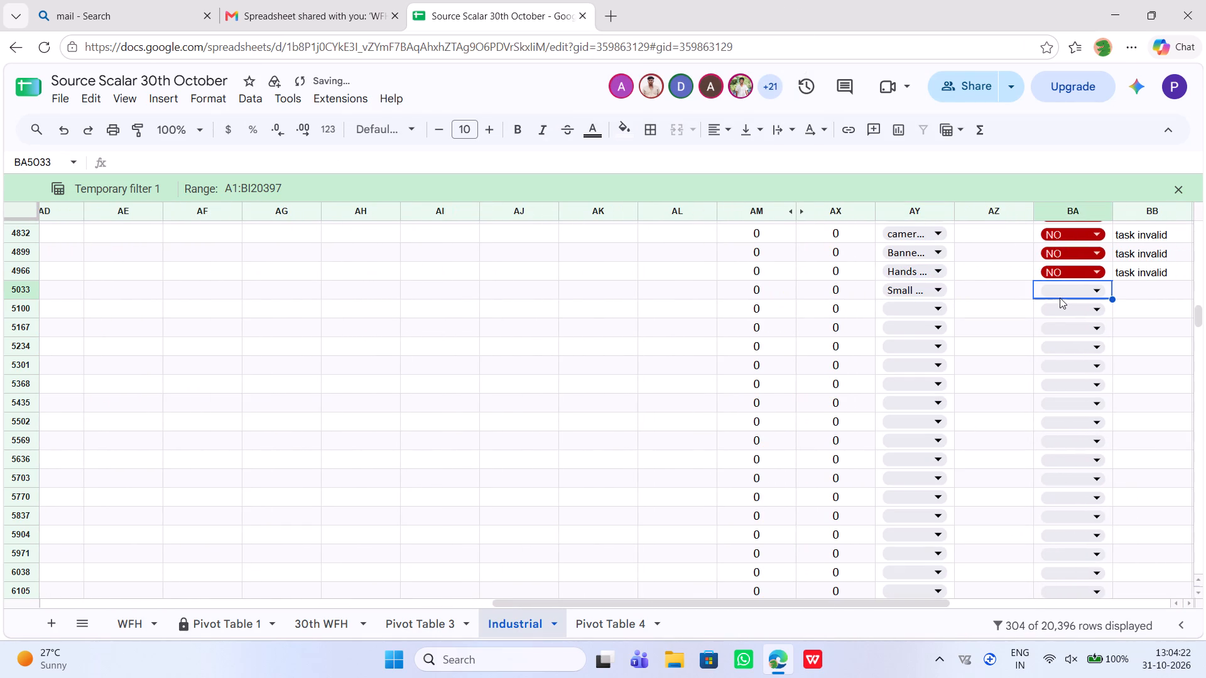
{"action": "left_click", "coordinate": [1060, 298]}
{"action": "left_click", "coordinate": [1072, 292]}
{"action": "left_click", "coordinate": [1075, 335]}
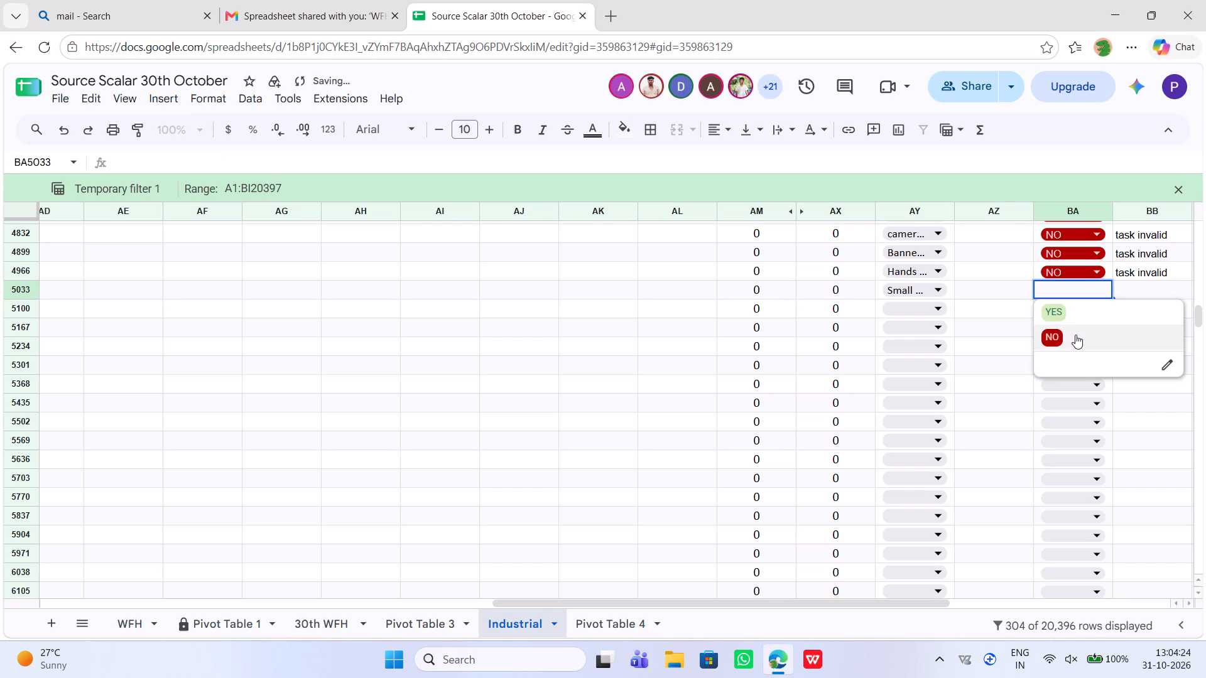
{"action": "left_click", "coordinate": [1131, 289]}
{"action": "key", "text": "ctrl+v"}
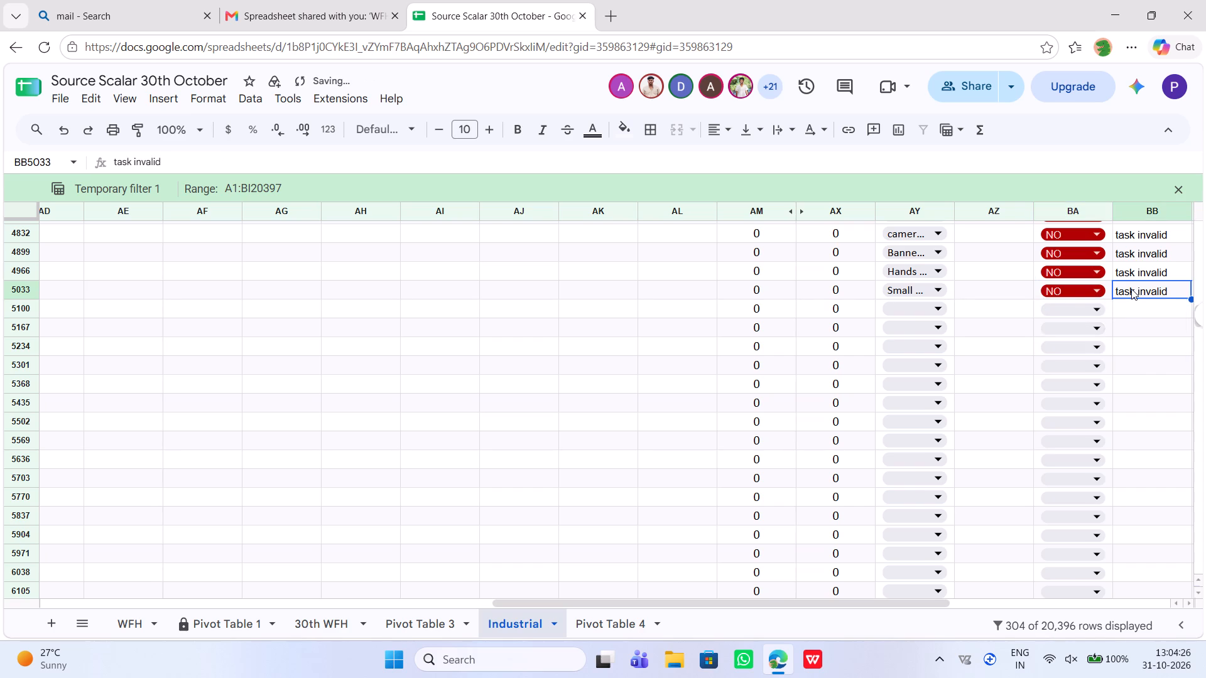
Open the raw video linked in row 5100 of the Industrial sheet.
{"action": "left_click", "coordinate": [337, 311]}
{"action": "scroll", "coordinate": [337, 311], "scroll_direction": "right", "scroll_amount": 3}
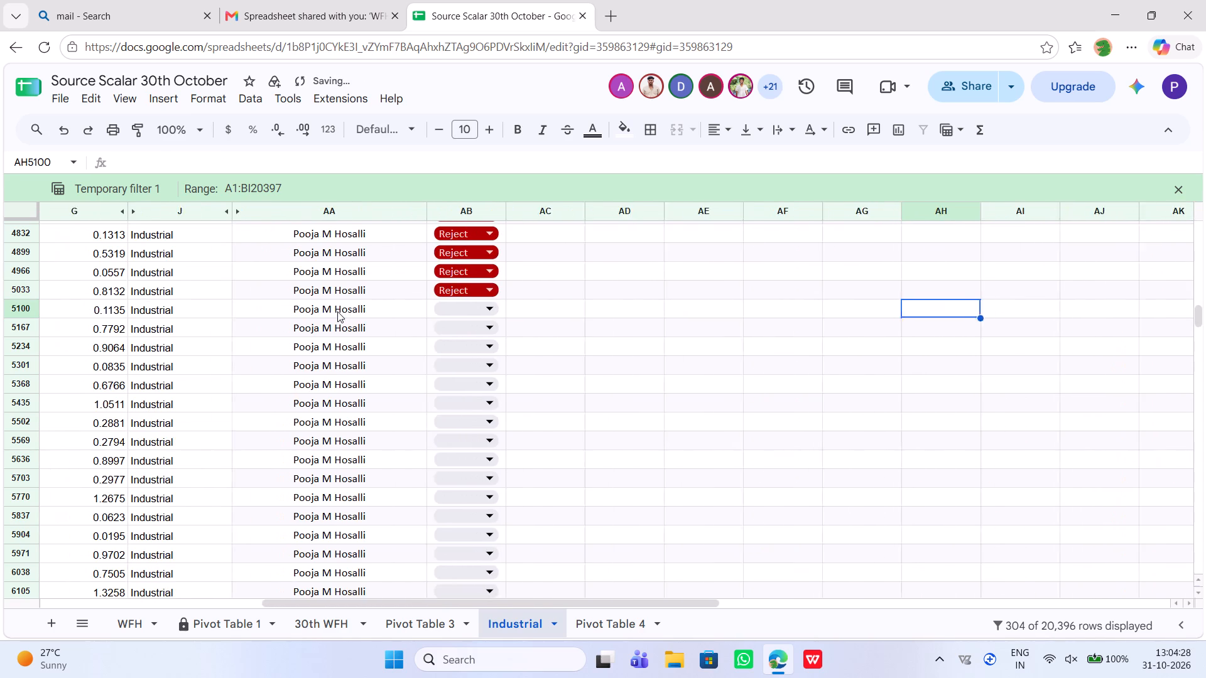
{"action": "scroll", "coordinate": [337, 311], "scroll_direction": "right", "scroll_amount": 2}
{"action": "left_click", "coordinate": [337, 311]}
{"action": "scroll", "coordinate": [337, 311], "scroll_direction": "right", "scroll_amount": 1}
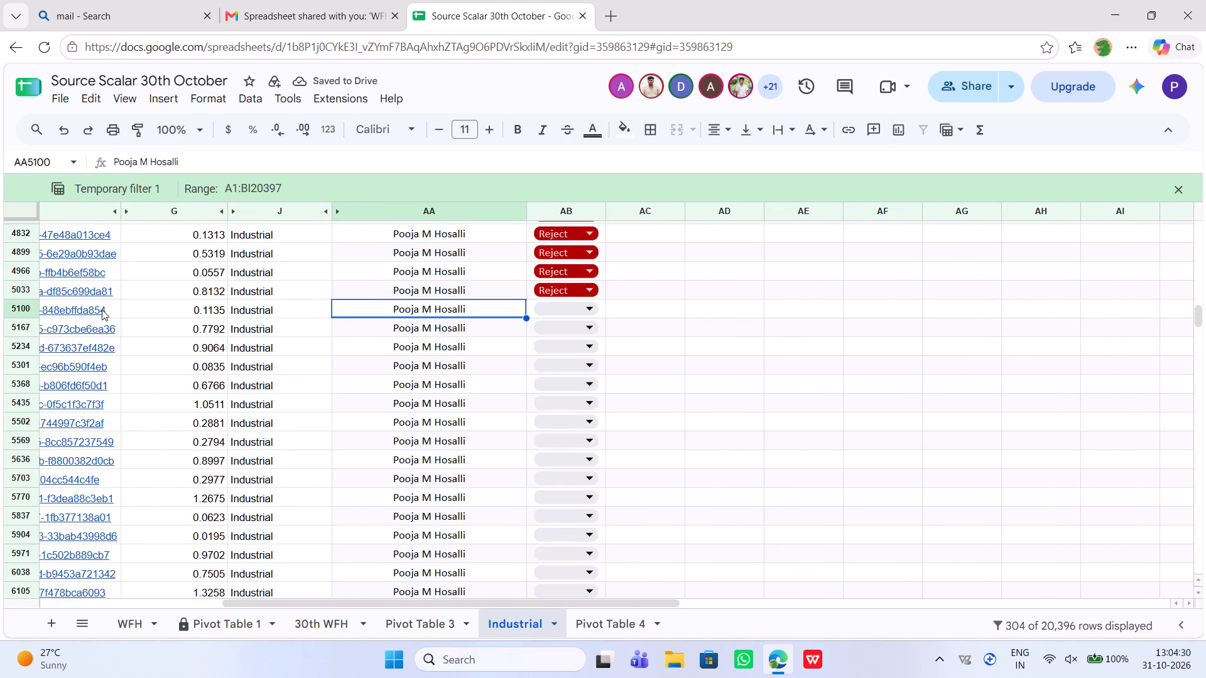
{"action": "left_click", "coordinate": [102, 309]}
{"action": "left_click", "coordinate": [607, 621]}
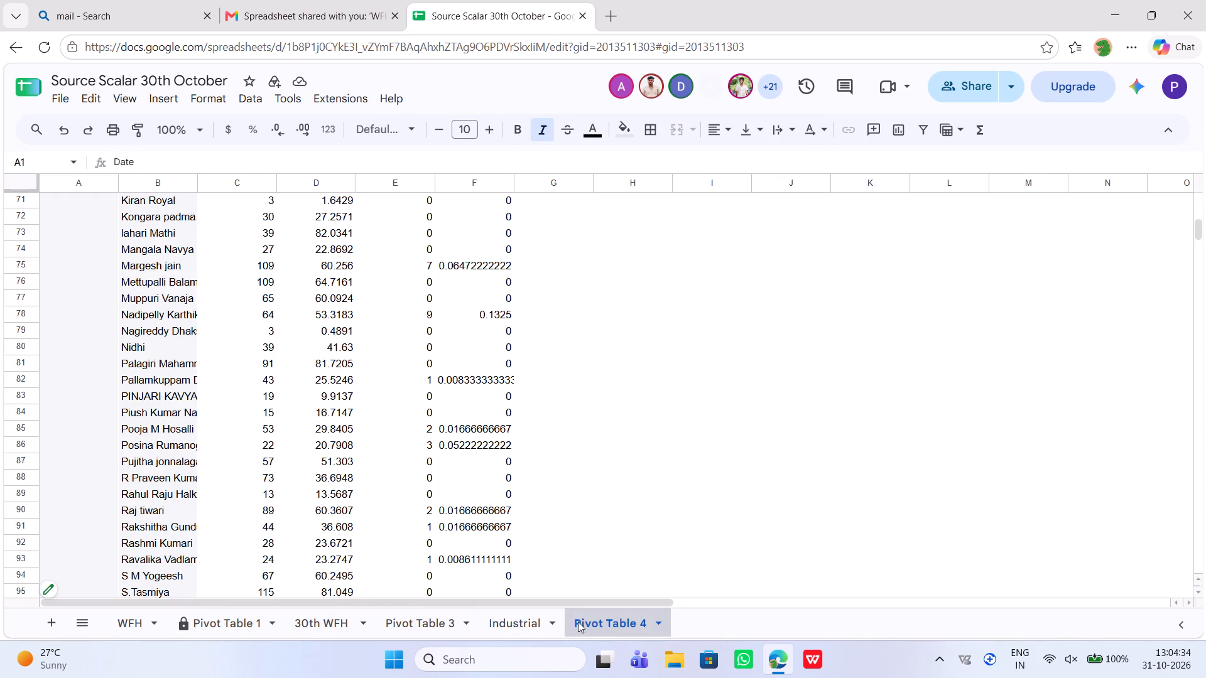
{"action": "left_click", "coordinate": [524, 623]}
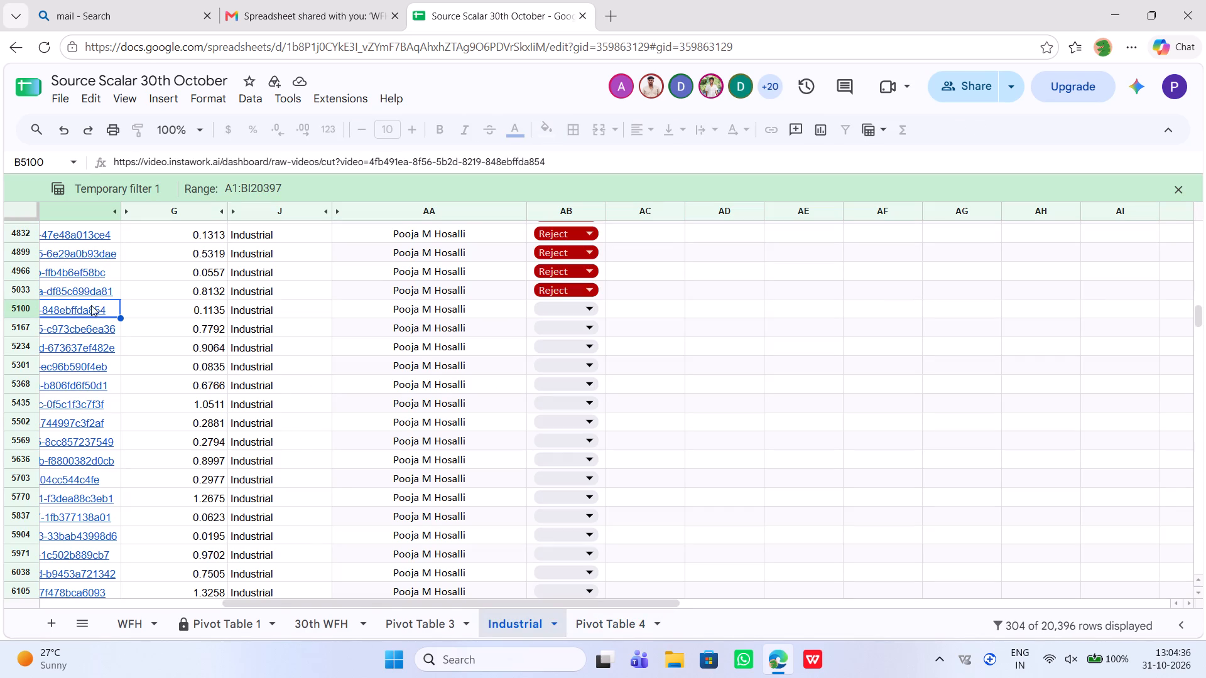
{"action": "left_click", "coordinate": [99, 313]}
{"action": "left_click", "coordinate": [112, 335]}
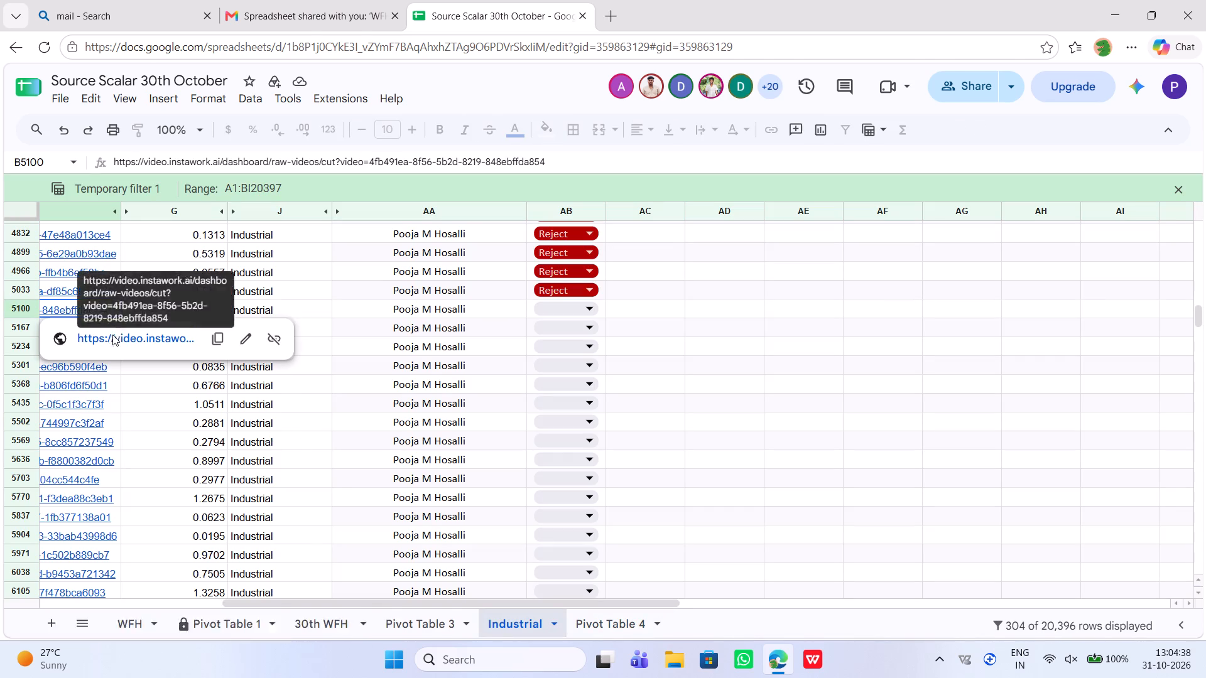
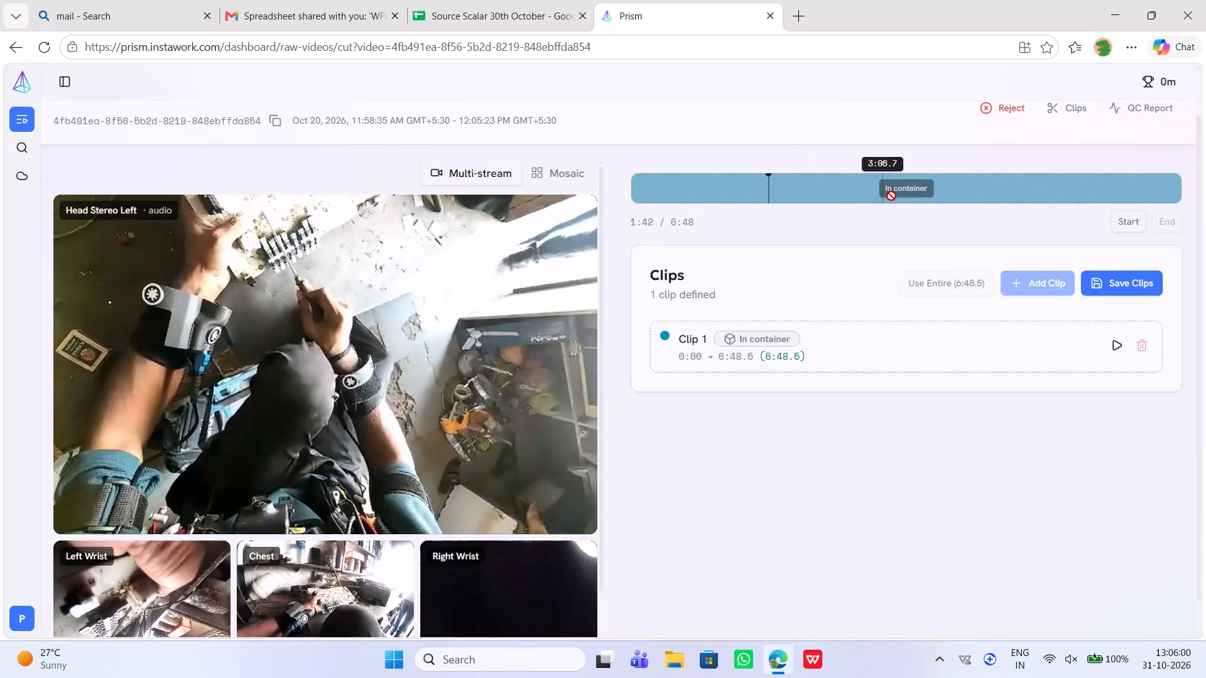
Skim the open row 5100 raw video at about 3:06, 5:54 and its end.
{"action": "left_click", "coordinate": [892, 196]}
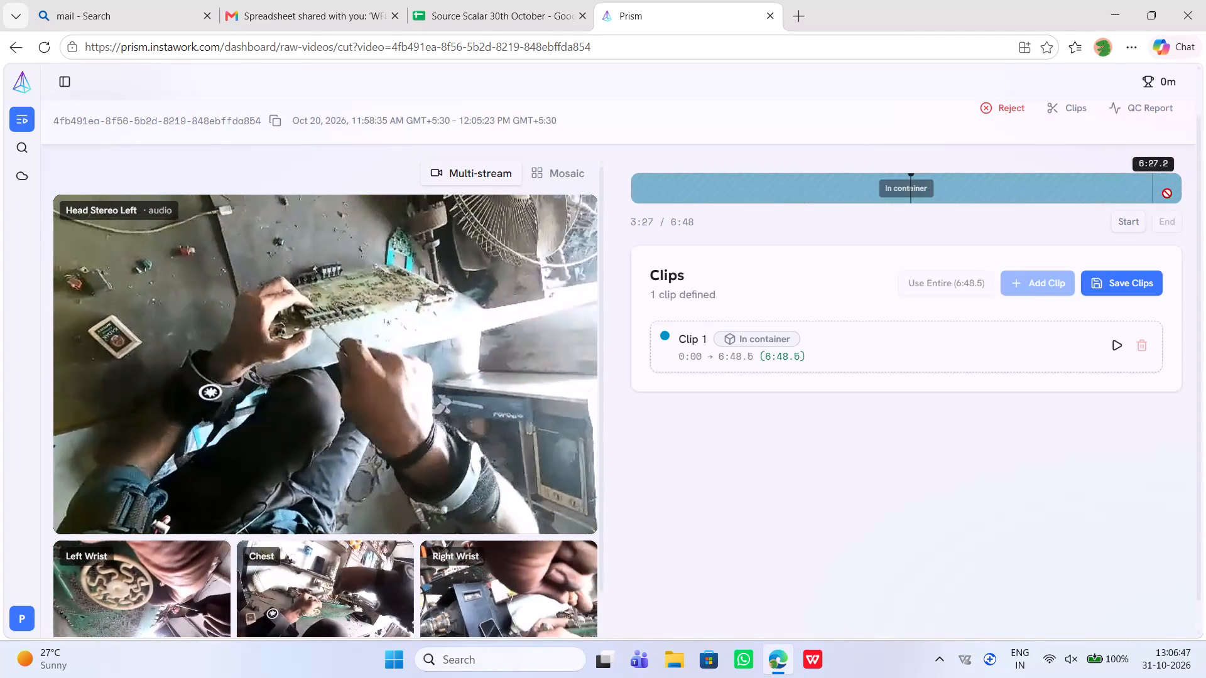
{"action": "left_click", "coordinate": [1109, 191]}
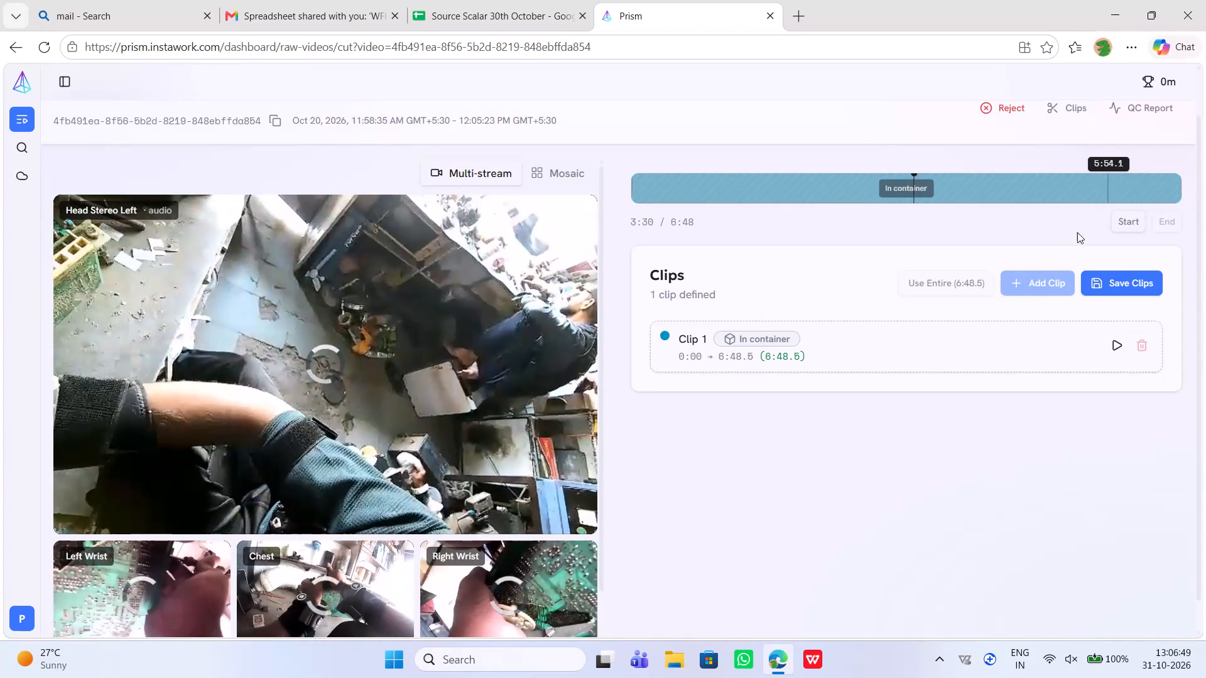
{"action": "left_click", "coordinate": [1072, 237]}
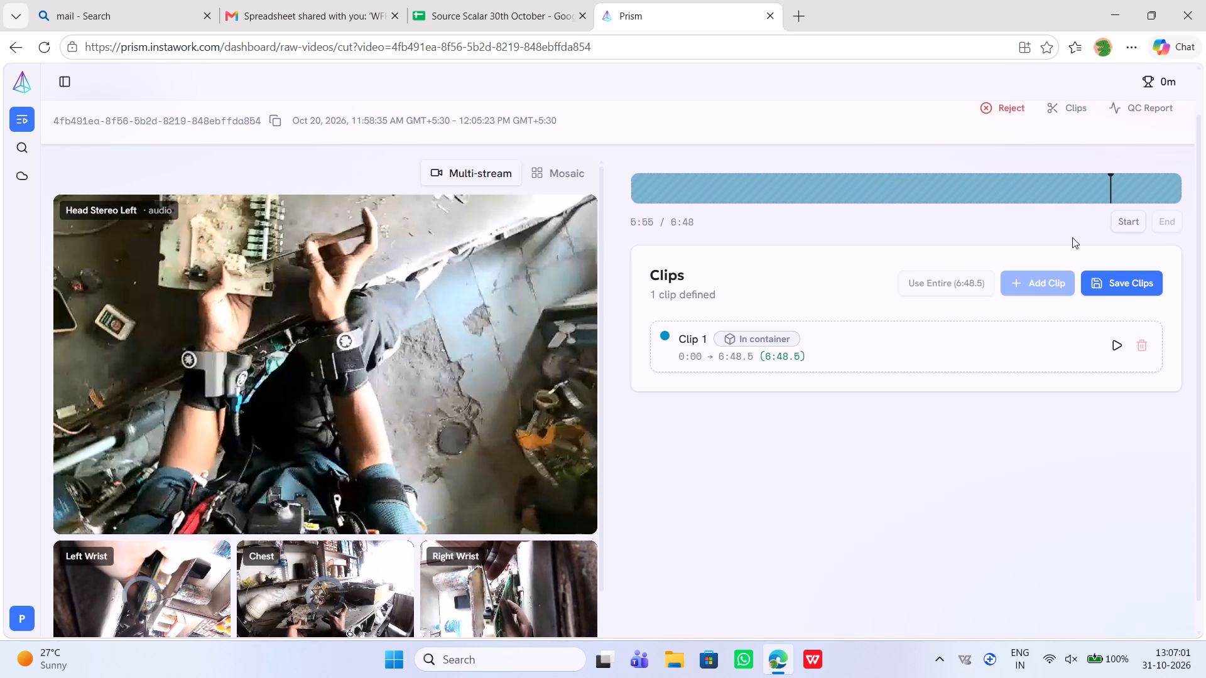
{"action": "left_click", "coordinate": [1180, 195]}
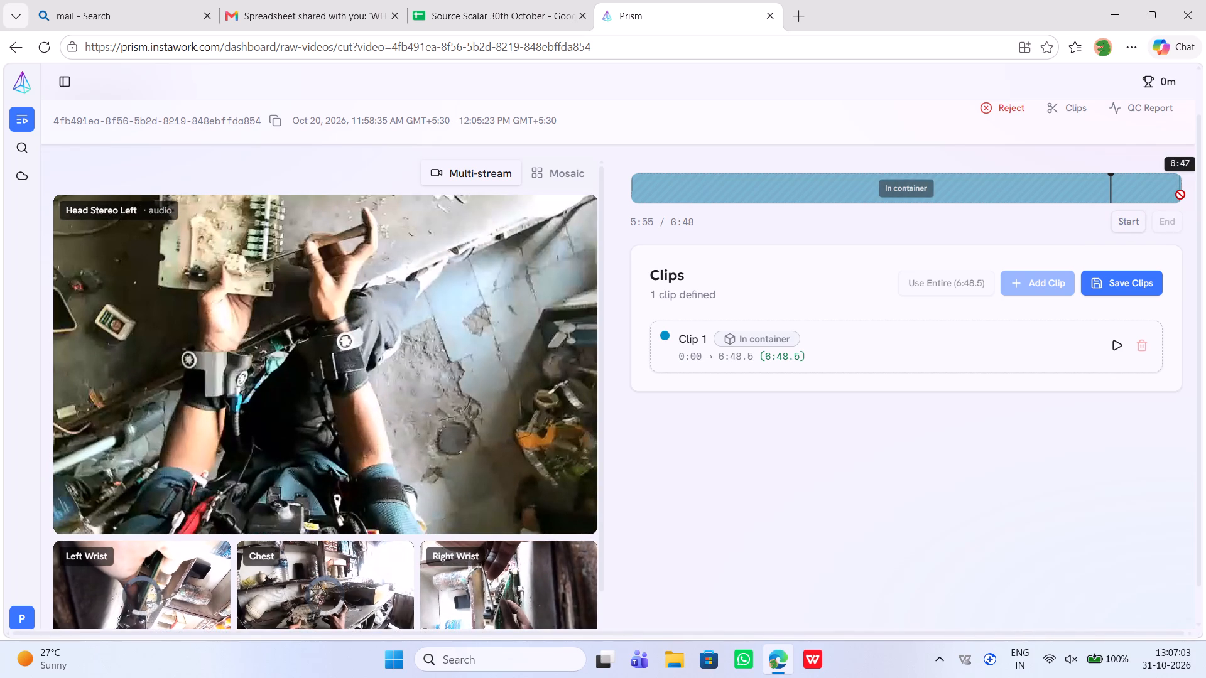
{"action": "left_click", "coordinate": [944, 139]}
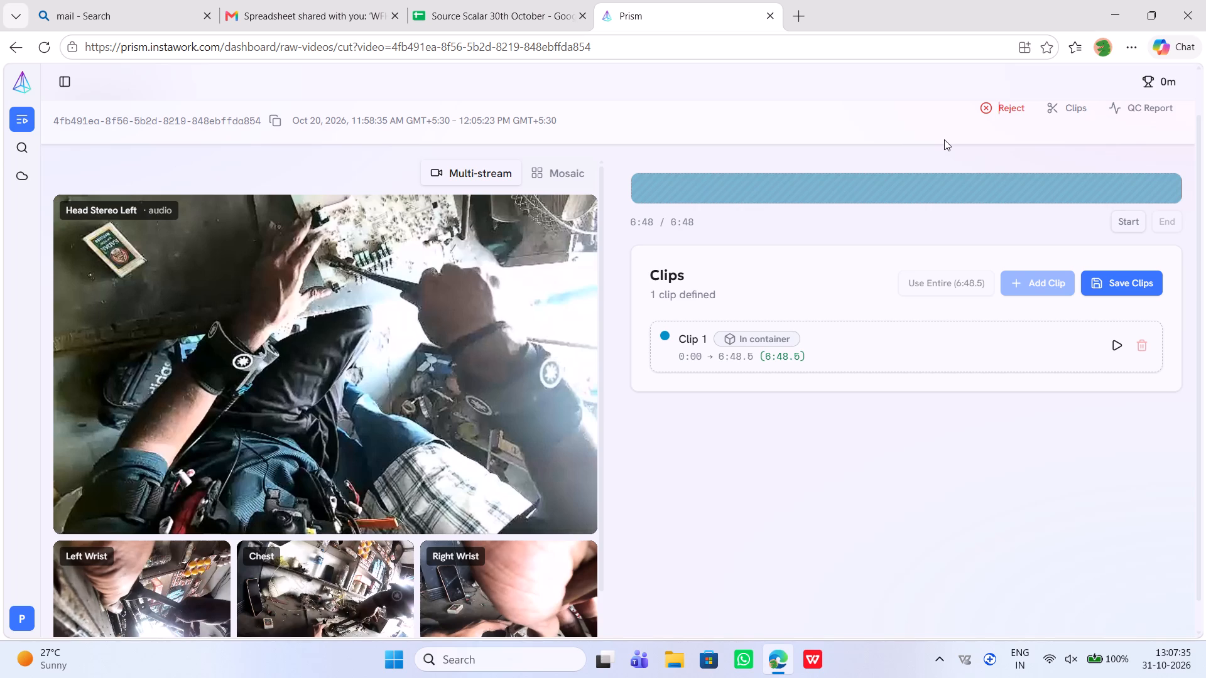
Return to the Source Scalar spreadsheet and mark row 5100 as Reject in column AB.
{"action": "left_click", "coordinate": [506, 9]}
{"action": "left_click", "coordinate": [590, 314]}
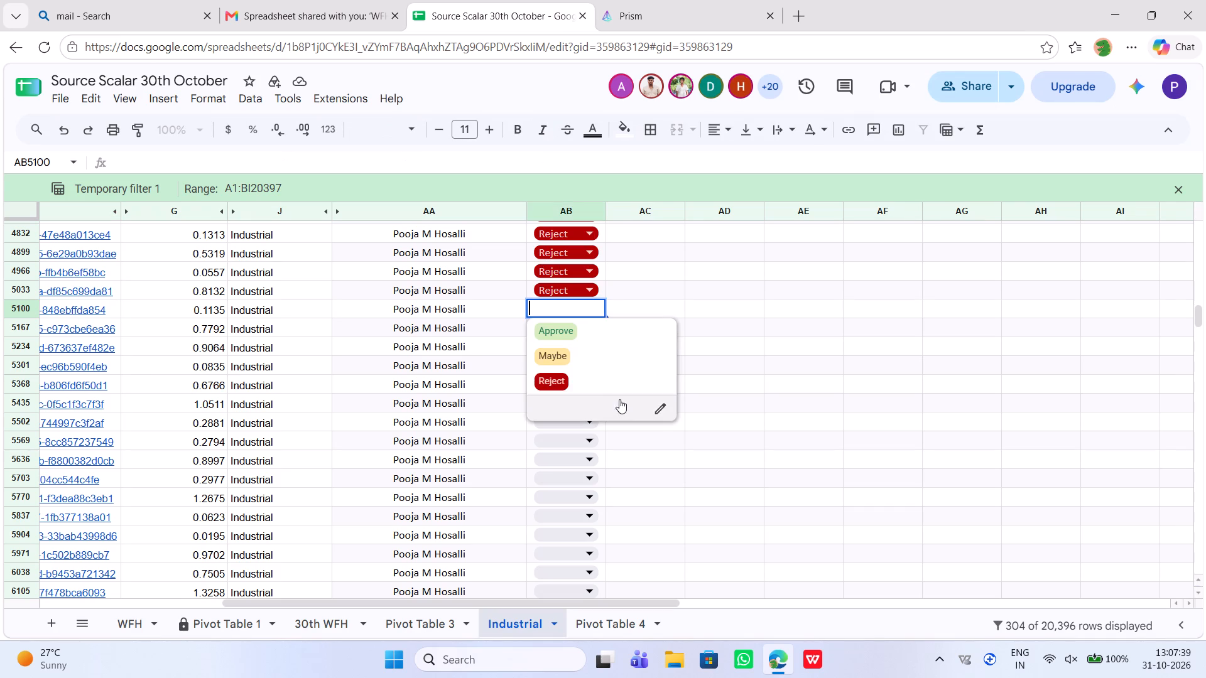
{"action": "left_click", "coordinate": [634, 385]}
Complete row 5100's rejection details with reason Task not visible in AY, NO in BA and the copied remark "task invalid" in BB.
{"action": "scroll", "coordinate": [747, 392], "scroll_direction": "left", "scroll_amount": 5}
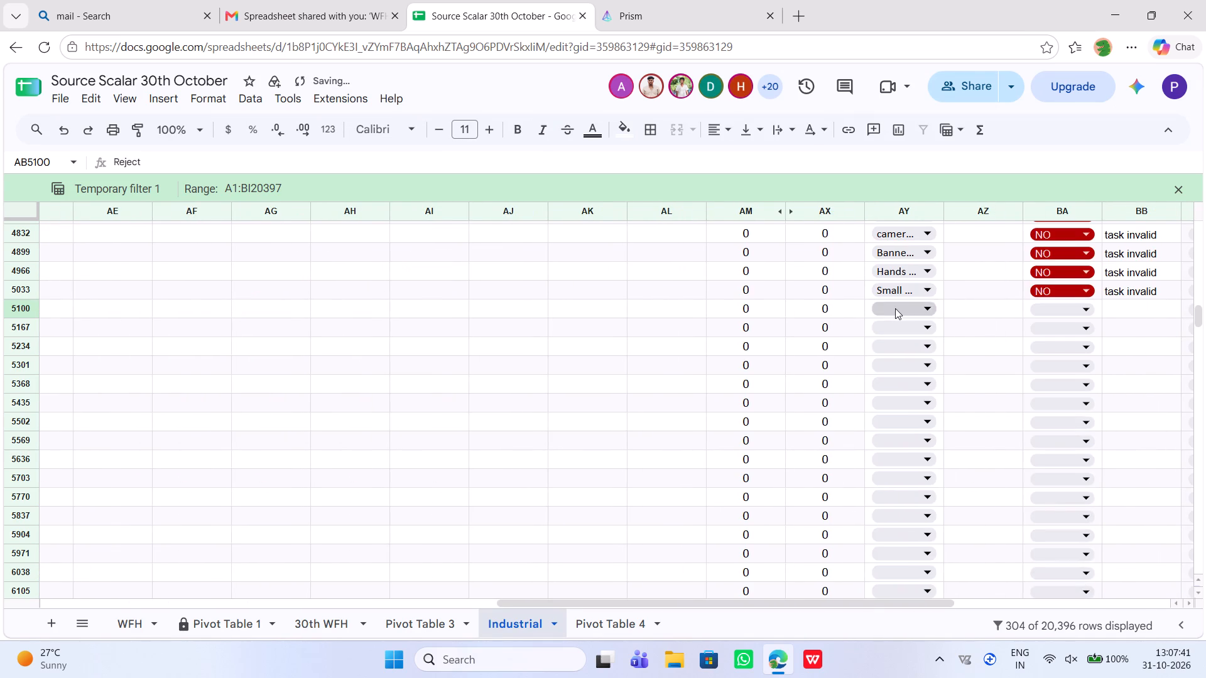
{"action": "left_click", "coordinate": [897, 308]}
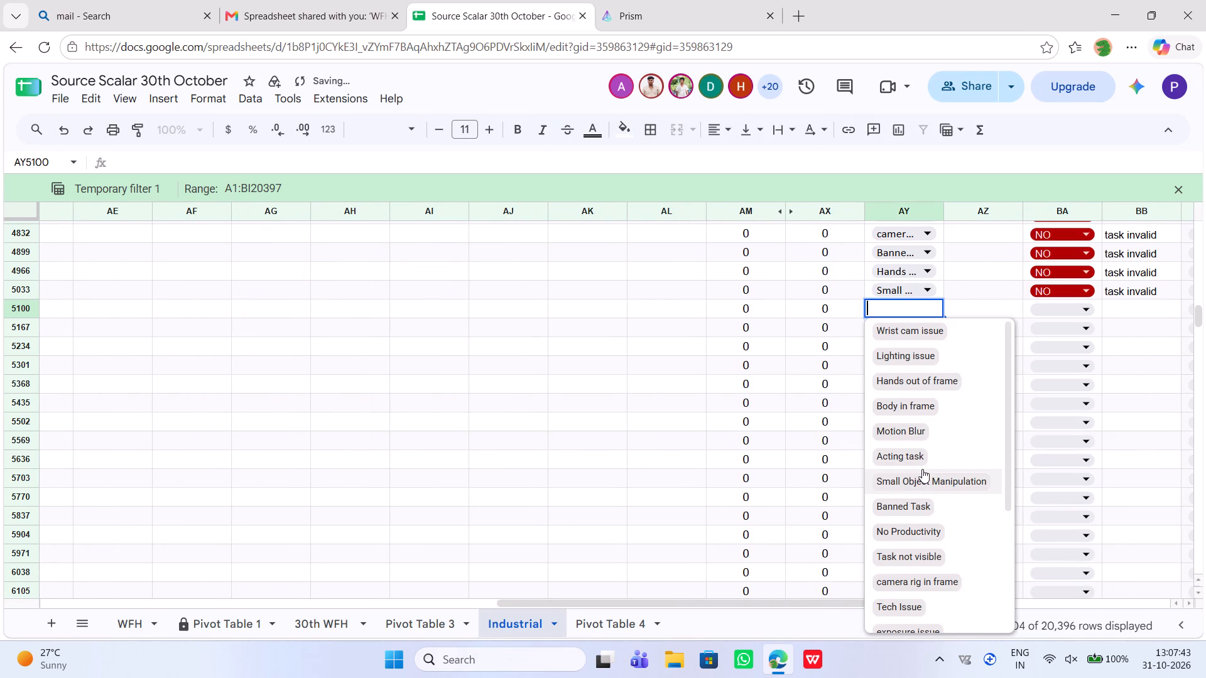
{"action": "left_click", "coordinate": [709, 441]}
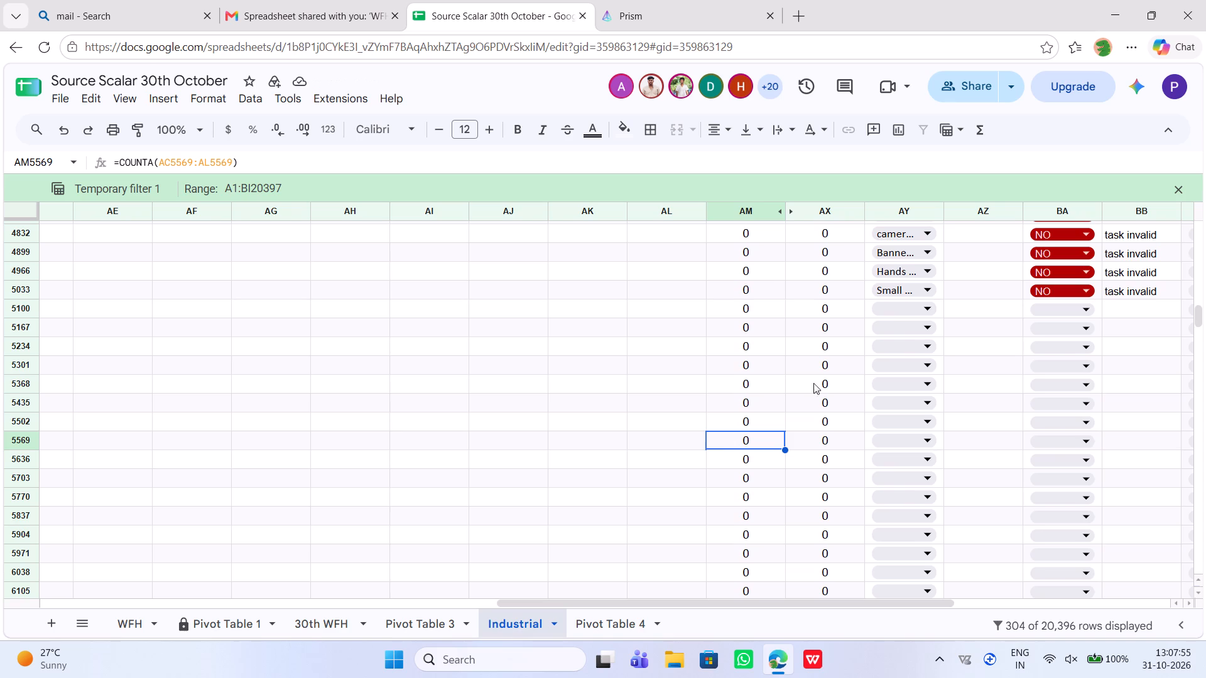
{"action": "left_click", "coordinate": [929, 315]}
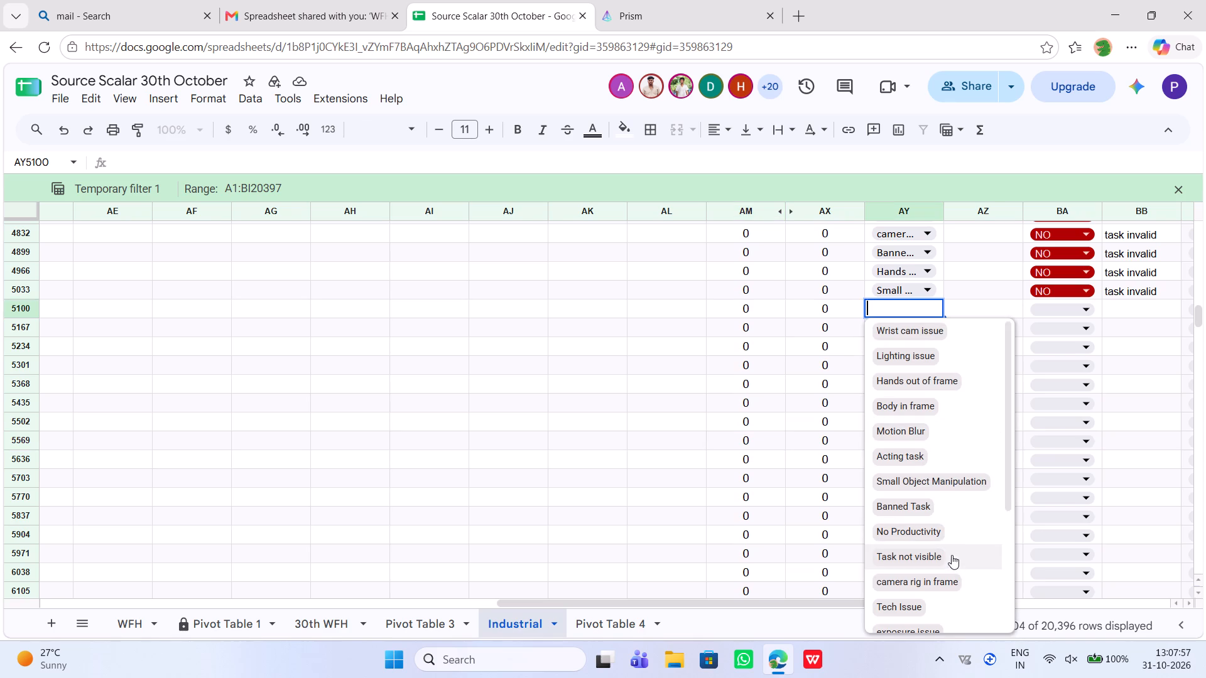
{"action": "left_click", "coordinate": [951, 544]}
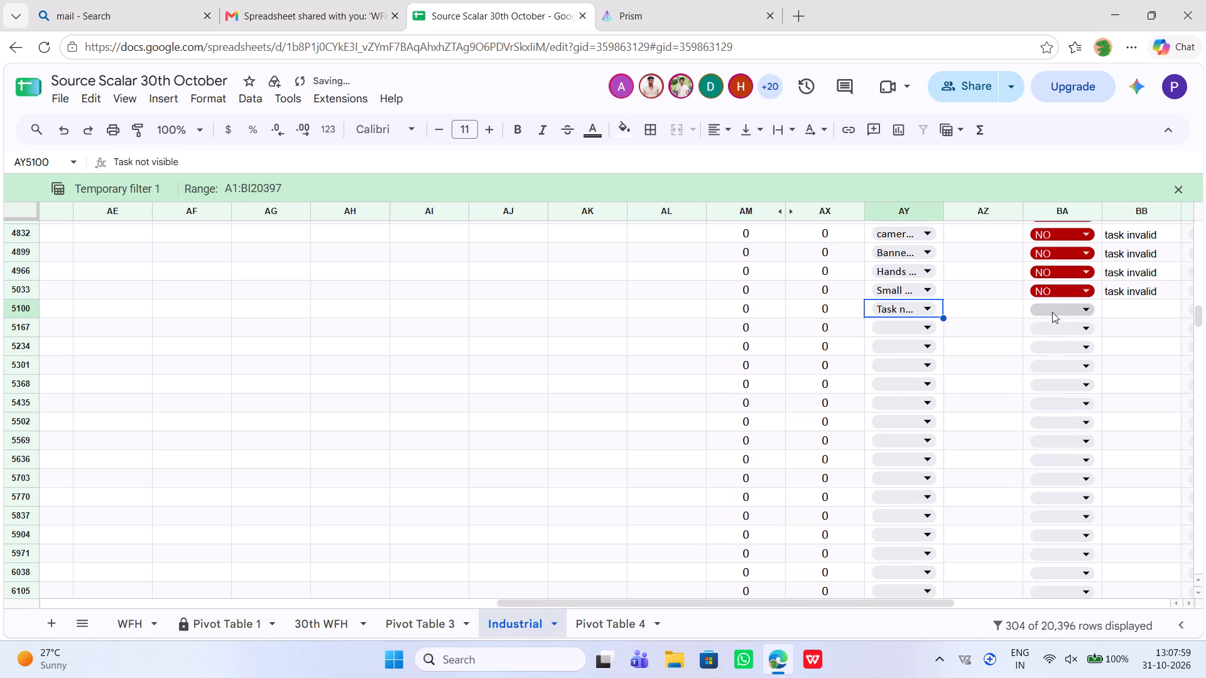
{"action": "left_click_drag", "start_coordinate": [1052, 312], "coordinate": [1057, 352]}
{"action": "left_click", "coordinate": [1057, 352]}
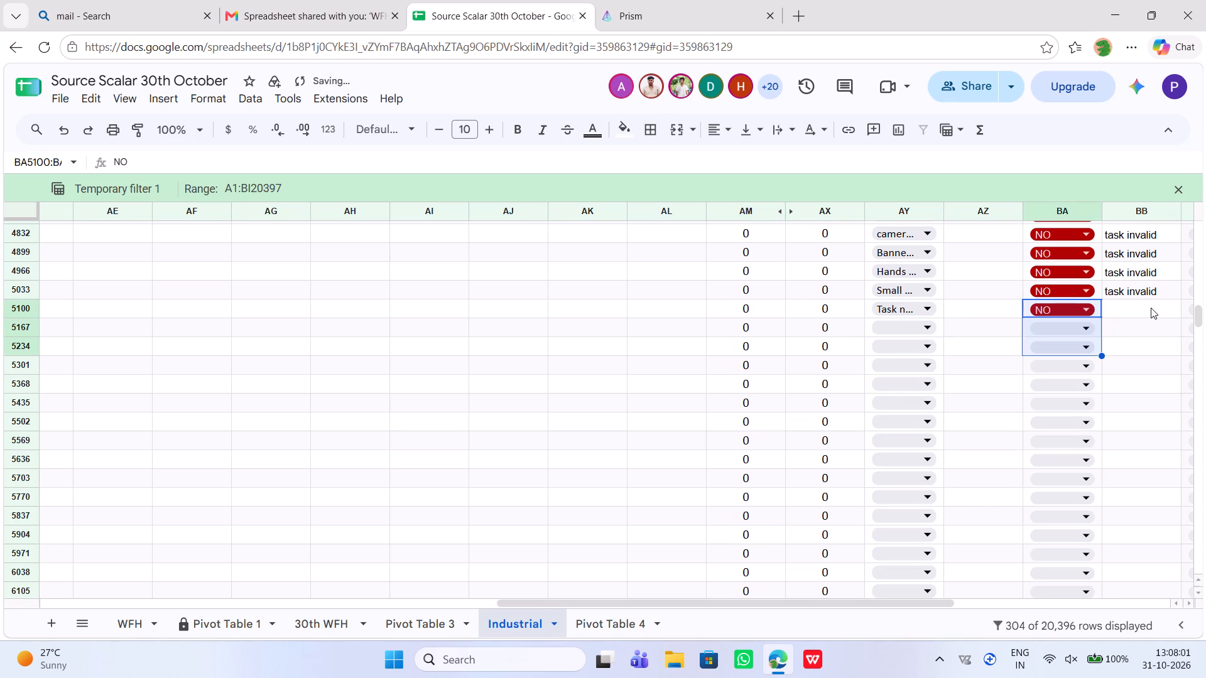
{"action": "left_click", "coordinate": [1151, 308]}
{"action": "key", "text": "ctrl+v"}
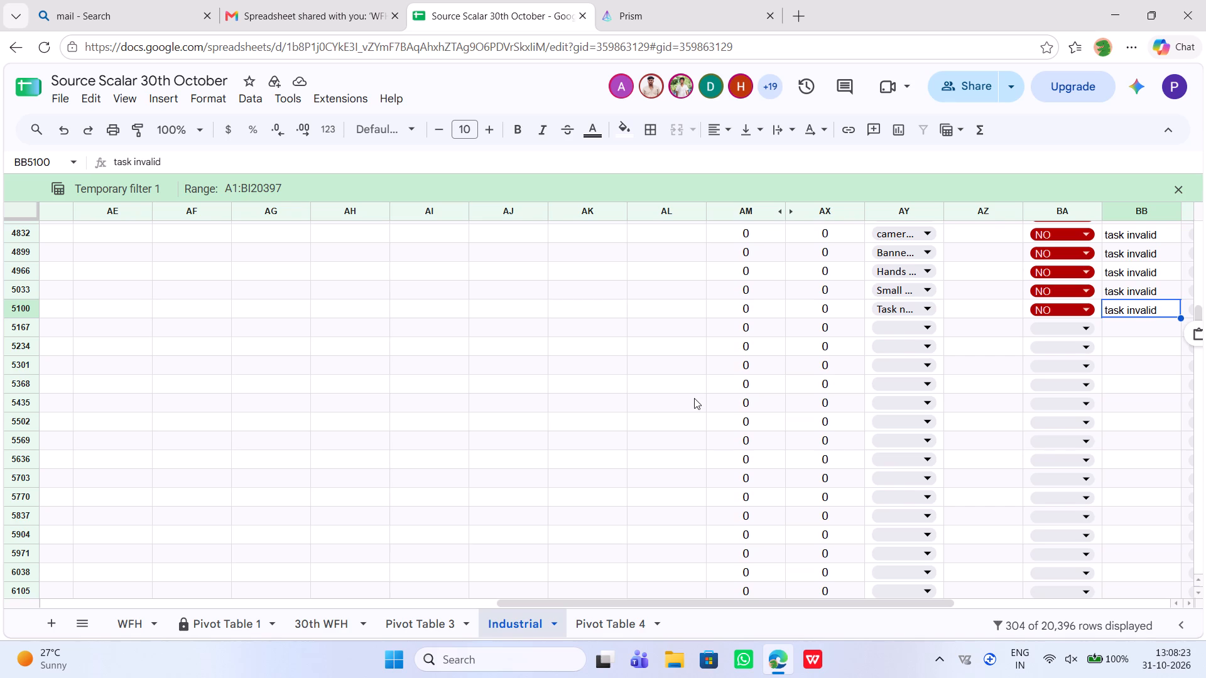
Close the reviewed Prism video and open the raw video linked in row 5167 of the Industrial sheet.
{"action": "scroll", "coordinate": [694, 398], "scroll_direction": "right", "scroll_amount": 6}
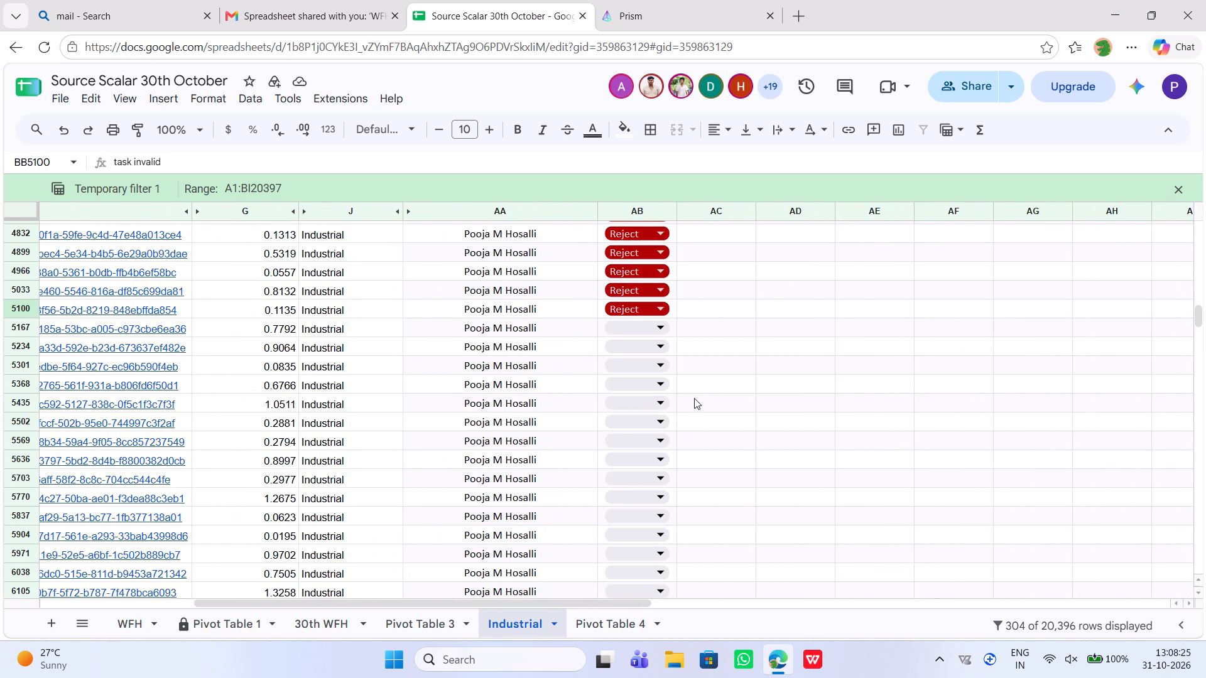
{"action": "scroll", "coordinate": [694, 398], "scroll_direction": "right", "scroll_amount": 1}
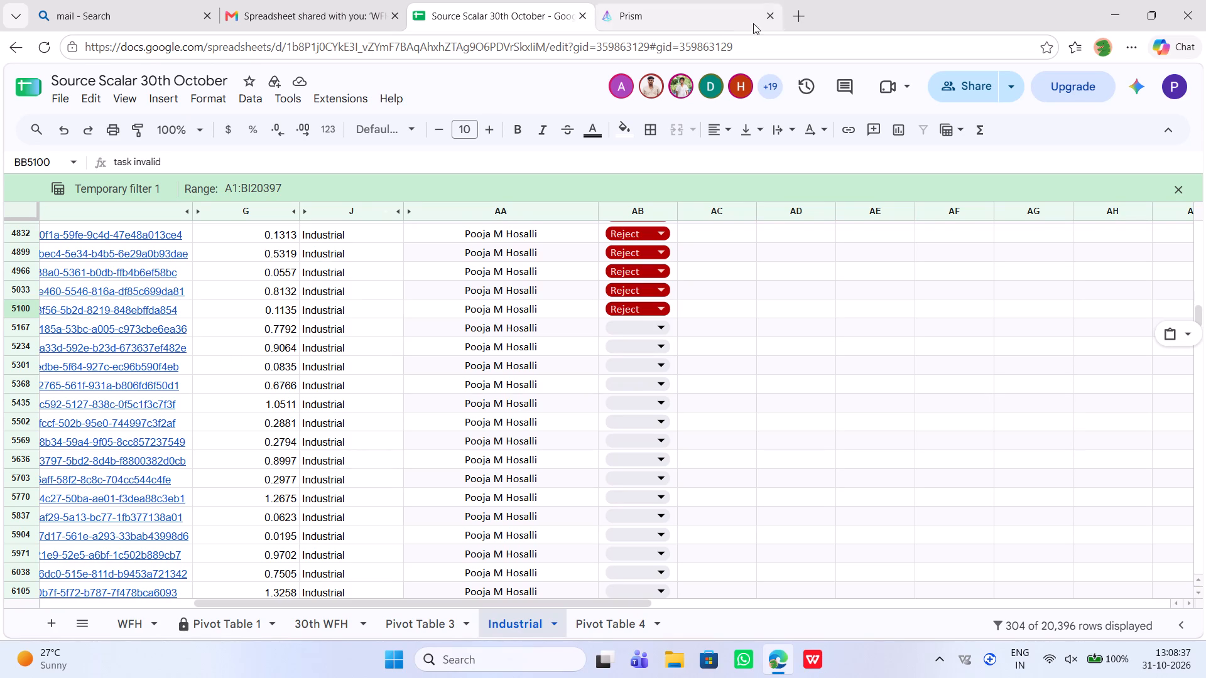
{"action": "left_click", "coordinate": [731, 23]}
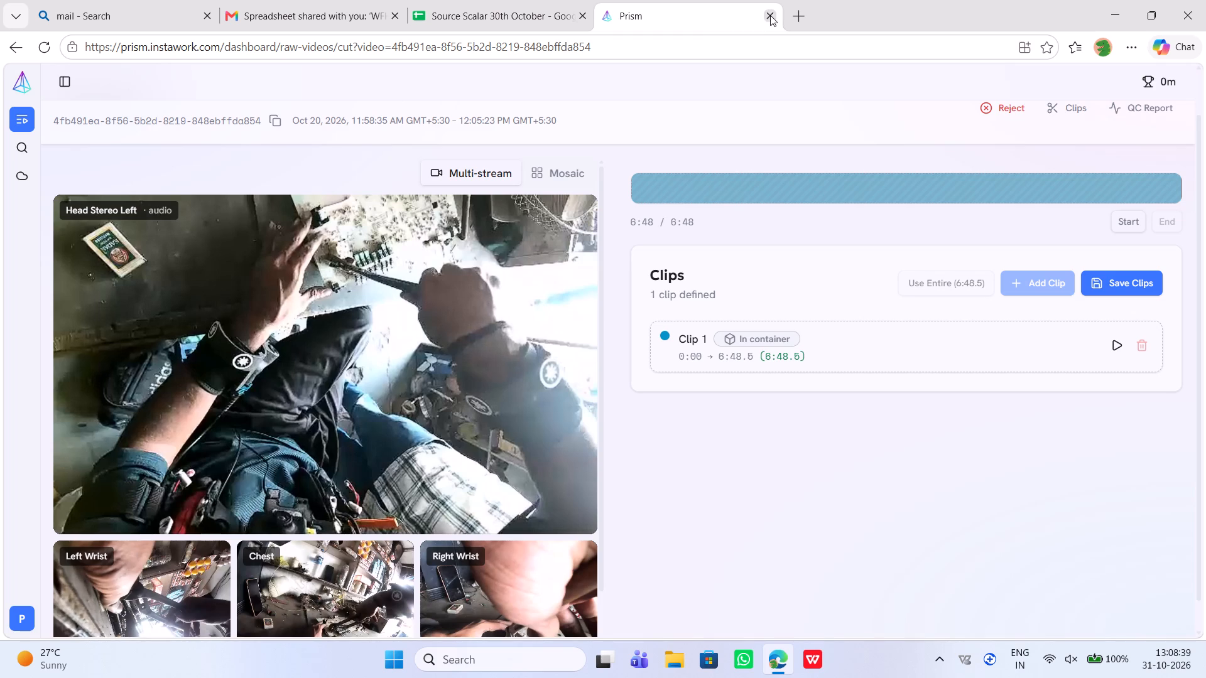
{"action": "left_click", "coordinate": [770, 15]}
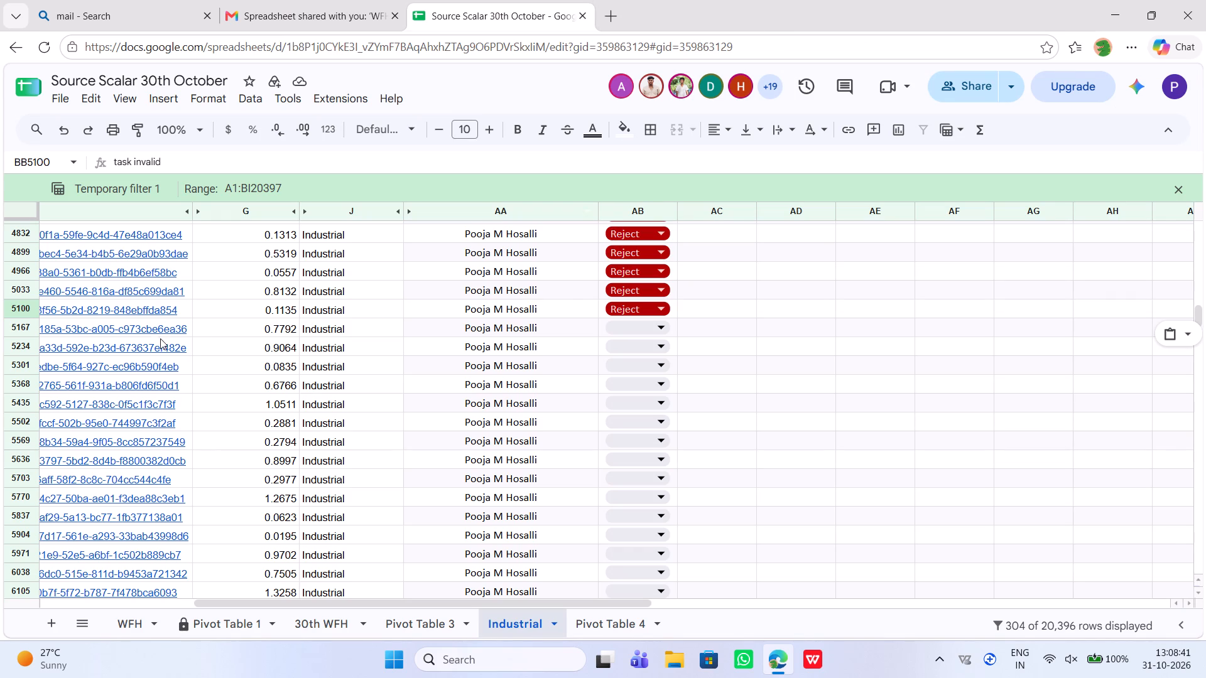
{"action": "left_click_drag", "start_coordinate": [169, 330], "coordinate": [167, 352]}
{"action": "left_click", "coordinate": [167, 352]}
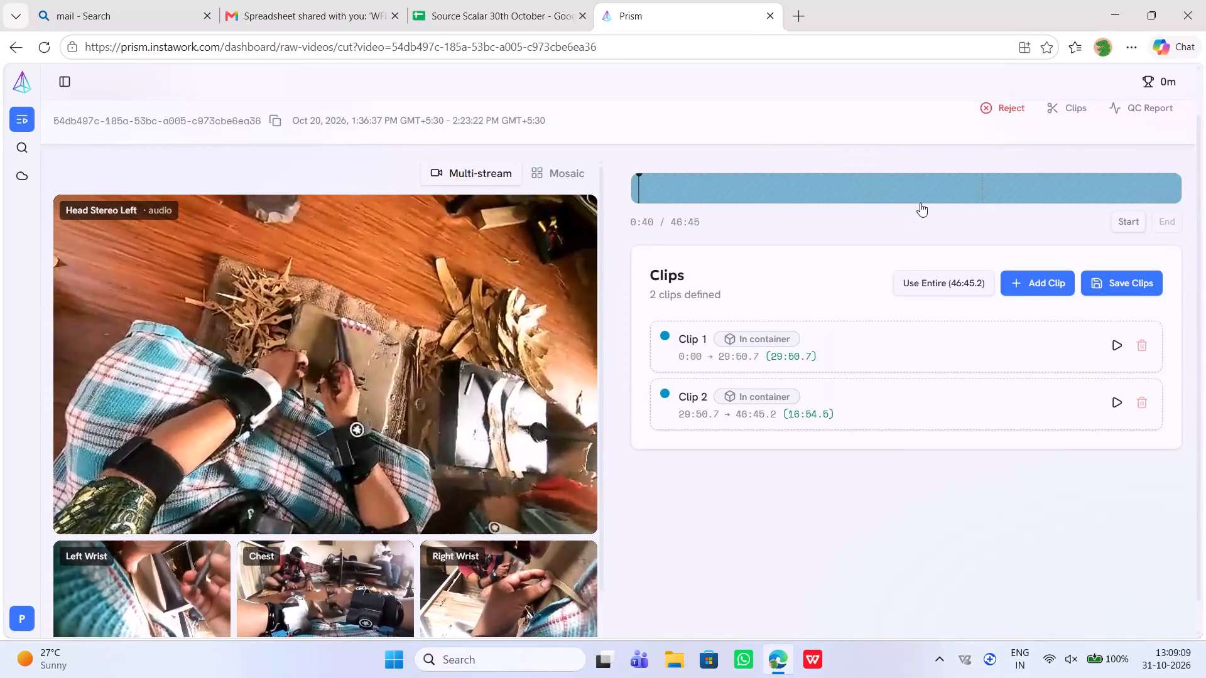
Skim the row 5167 raw video at about 24:33, about 41 minutes and its end.
{"action": "left_click", "coordinate": [920, 200]}
{"action": "left_click", "coordinate": [1023, 226]}
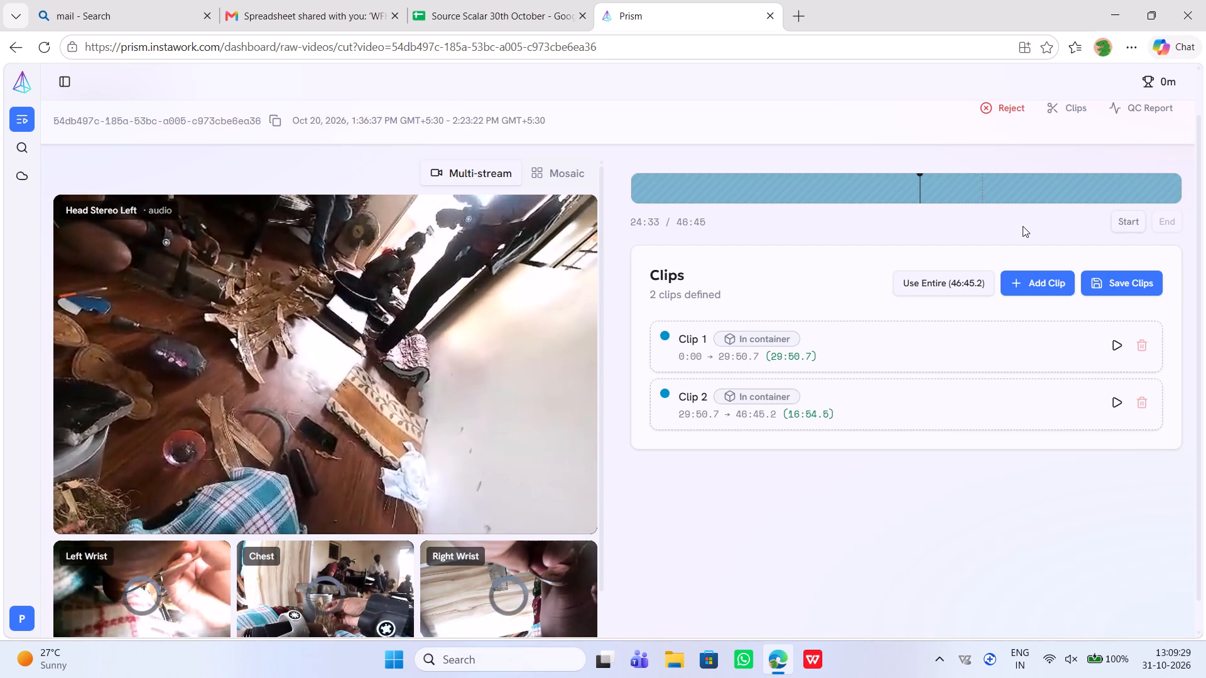
{"action": "left_click", "coordinate": [1118, 185]}
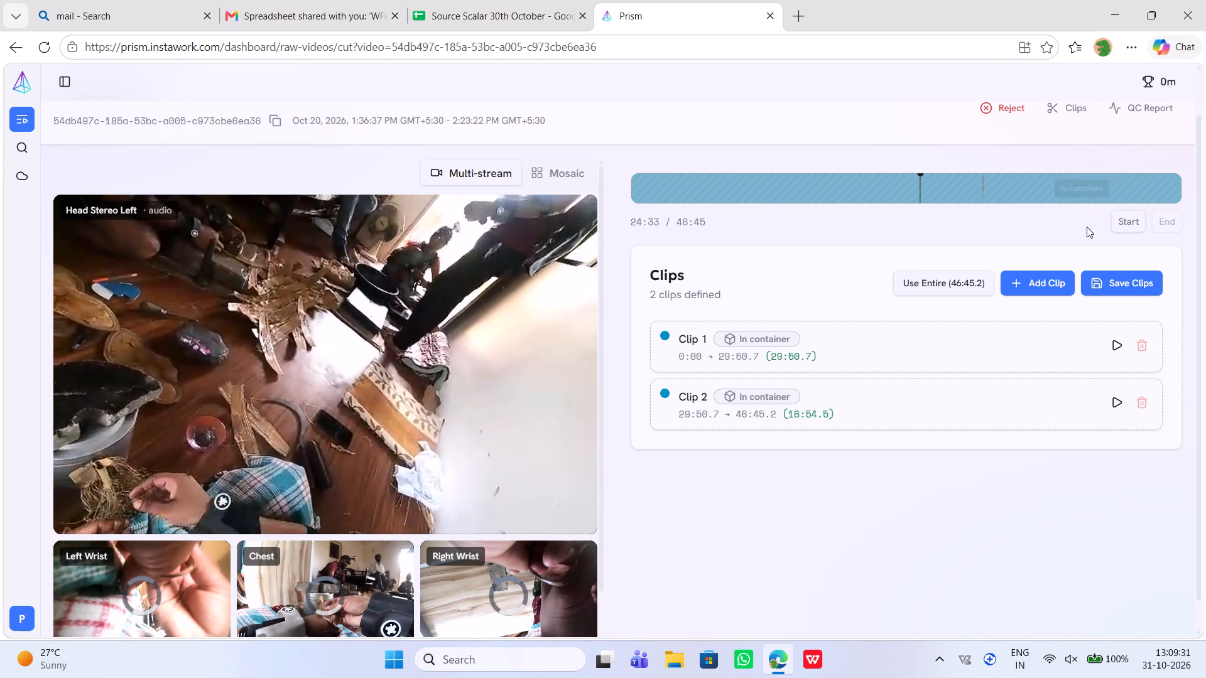
{"action": "left_click", "coordinate": [1087, 227]}
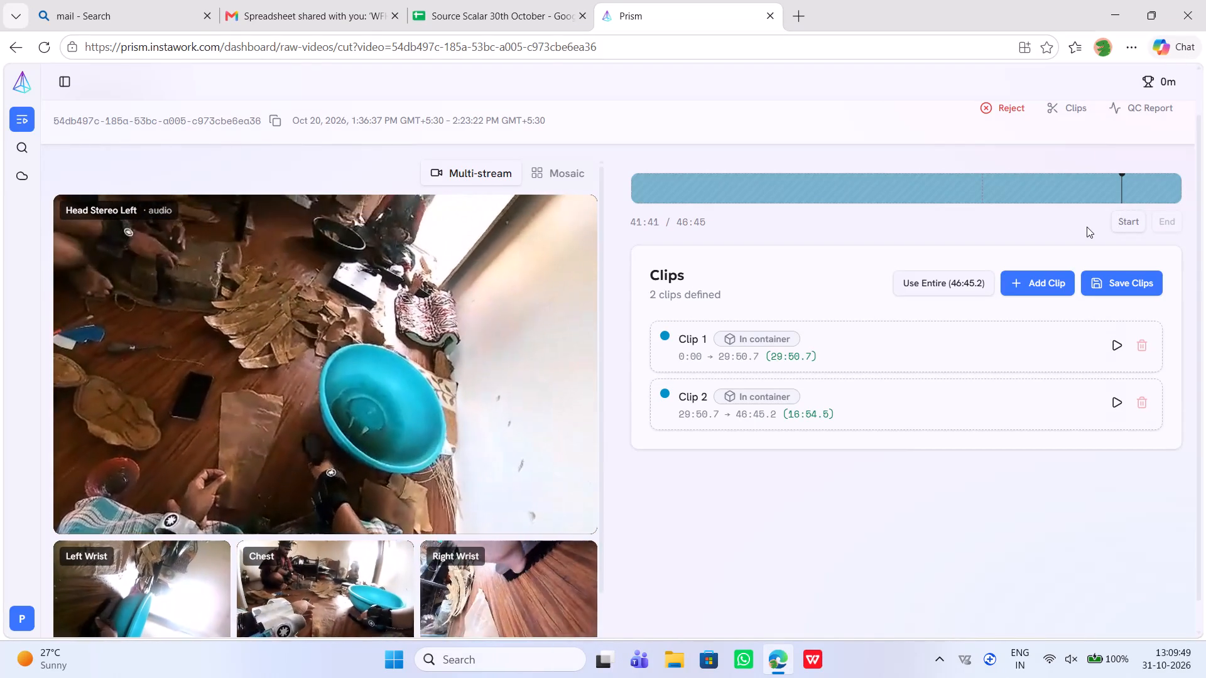
{"action": "left_click", "coordinate": [1180, 200]}
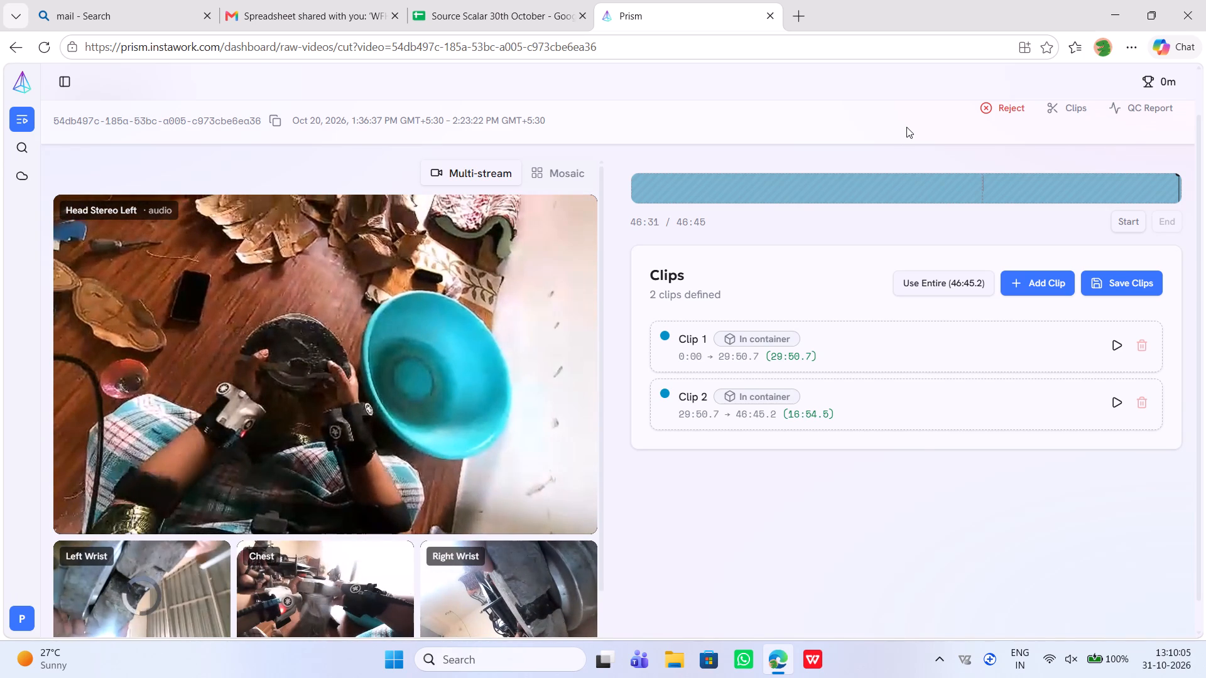
Return to the Source Scalar spreadsheet and mark row 5167 as Reject in column AB.
{"action": "left_click", "coordinate": [538, 22]}
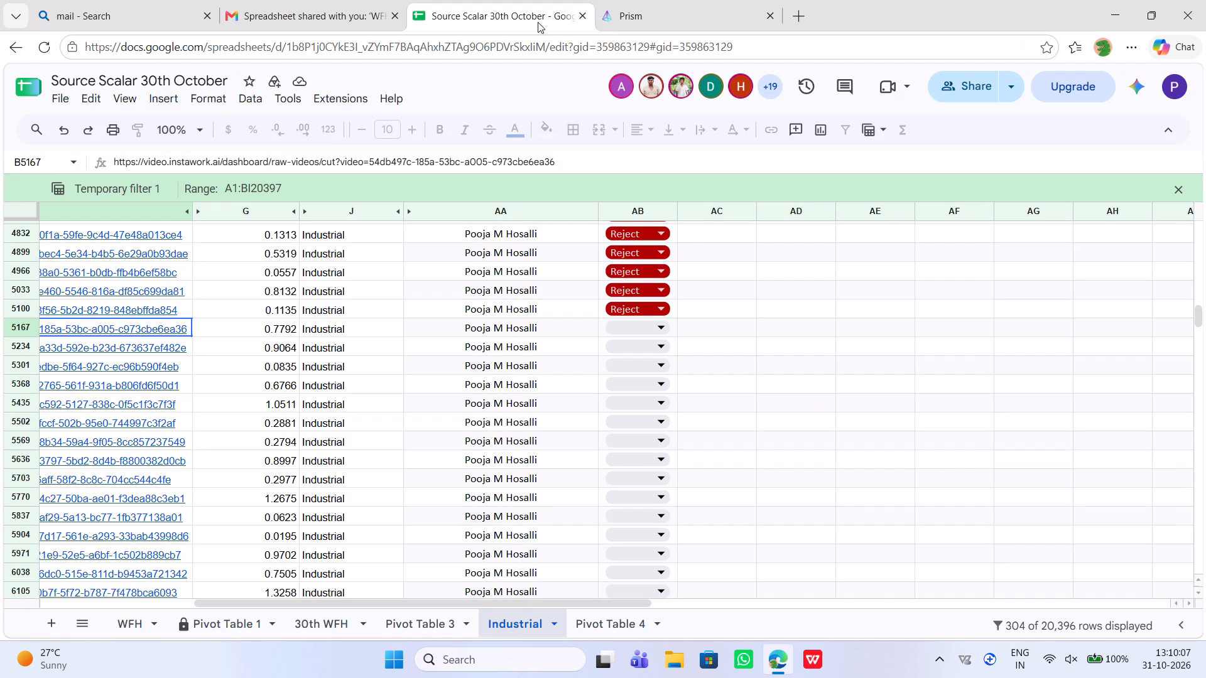
{"action": "left_click", "coordinate": [663, 419]}
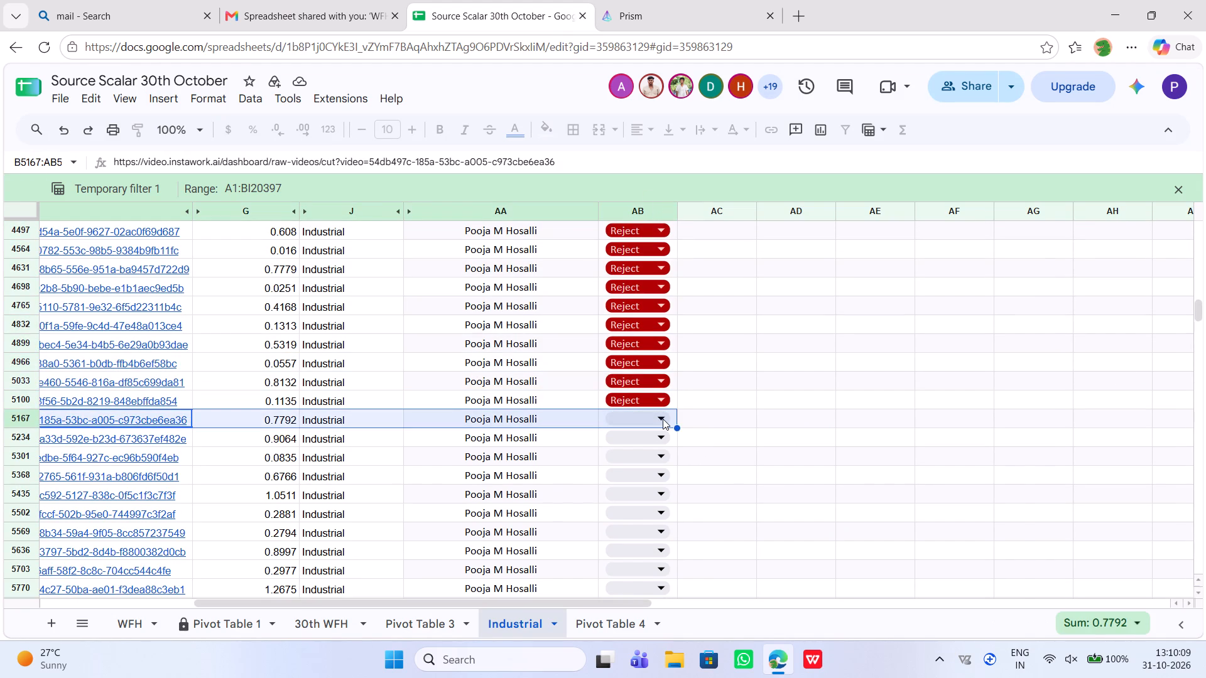
{"action": "left_click", "coordinate": [663, 419]}
{"action": "left_click", "coordinate": [679, 493]}
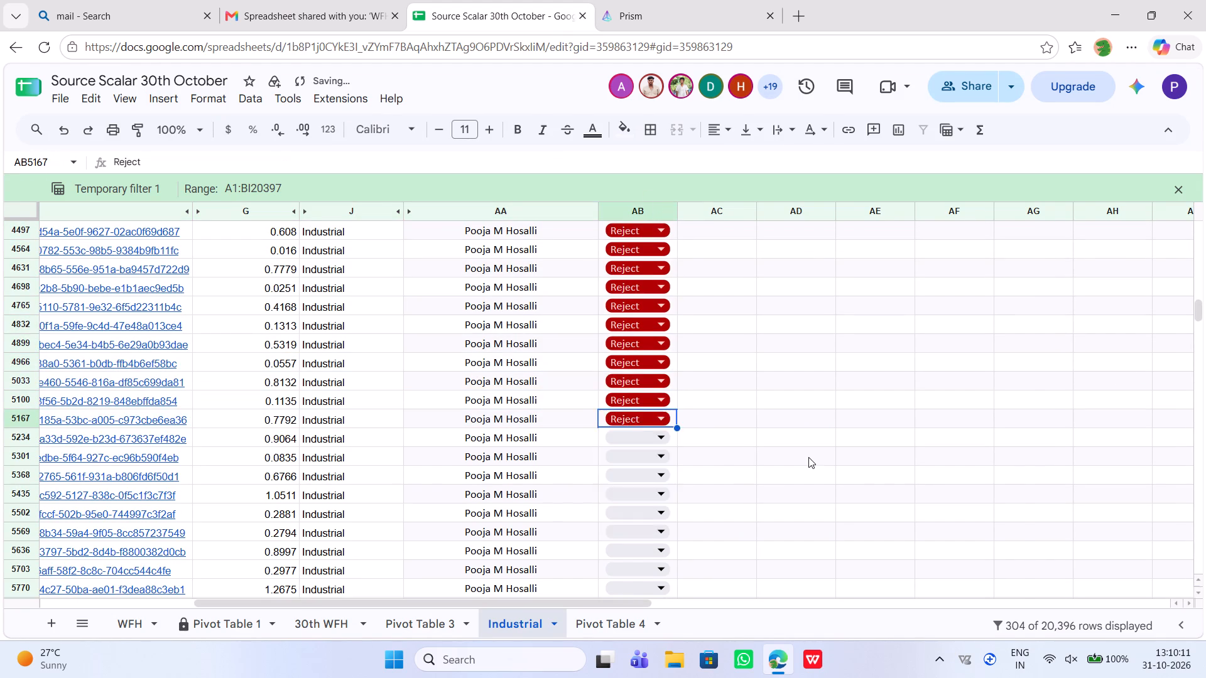
Complete row 5167's rejection details with reason Small Object Manipulation in AY, NO in BA and the copied remark "task invalid" in BB.
{"action": "scroll", "coordinate": [808, 457], "scroll_direction": "left", "scroll_amount": 6}
{"action": "left_click_drag", "start_coordinate": [789, 416], "coordinate": [808, 565]}
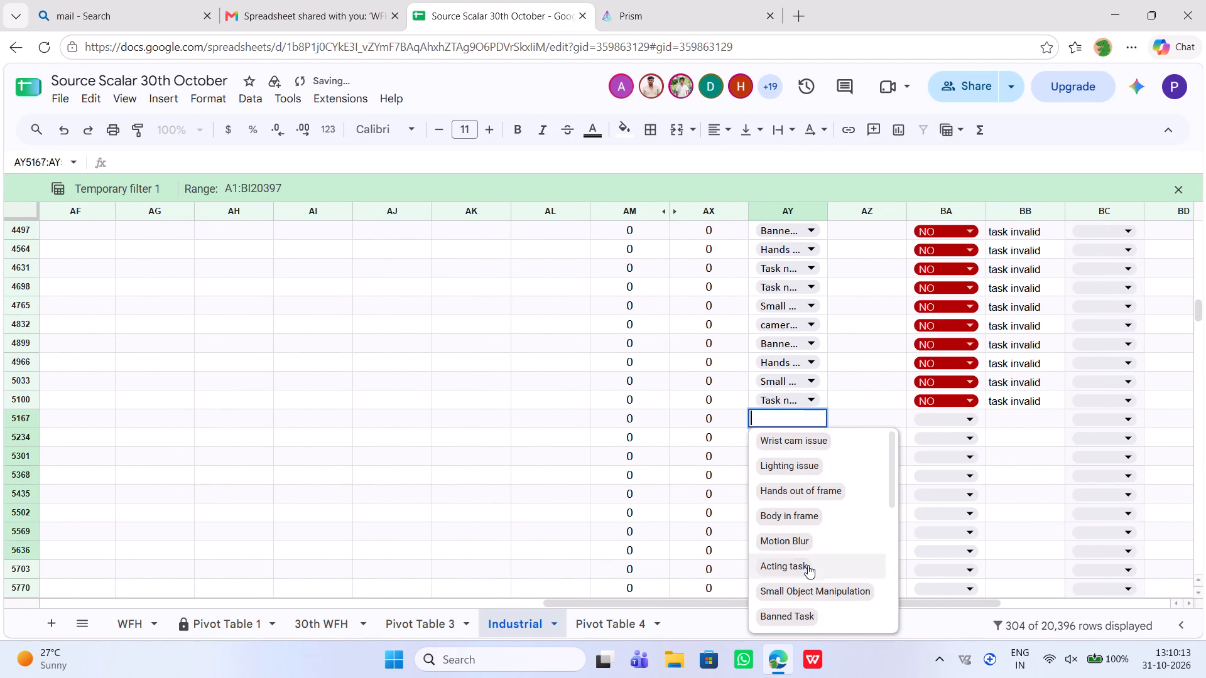
{"action": "left_click_drag", "start_coordinate": [808, 565], "coordinate": [813, 590]}
{"action": "left_click", "coordinate": [813, 590]}
{"action": "left_click_drag", "start_coordinate": [937, 422], "coordinate": [945, 451]}
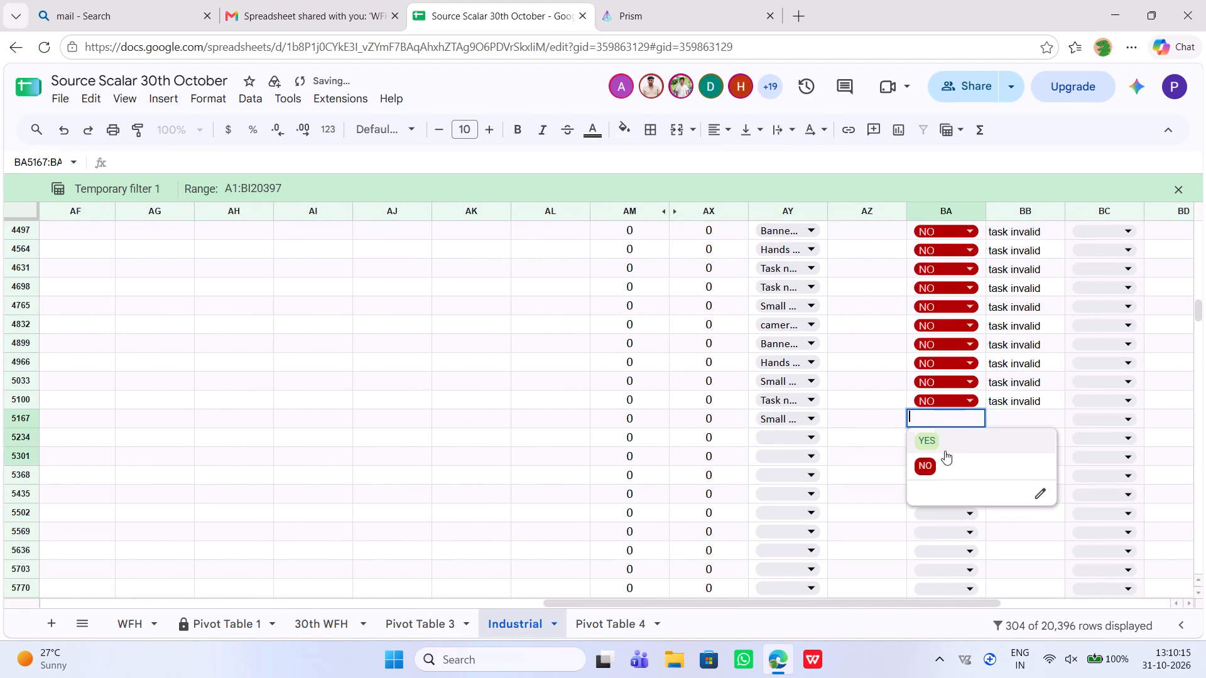
{"action": "left_click_drag", "start_coordinate": [945, 451], "coordinate": [945, 453]}
{"action": "left_click", "coordinate": [945, 453]}
{"action": "left_click", "coordinate": [1019, 417]}
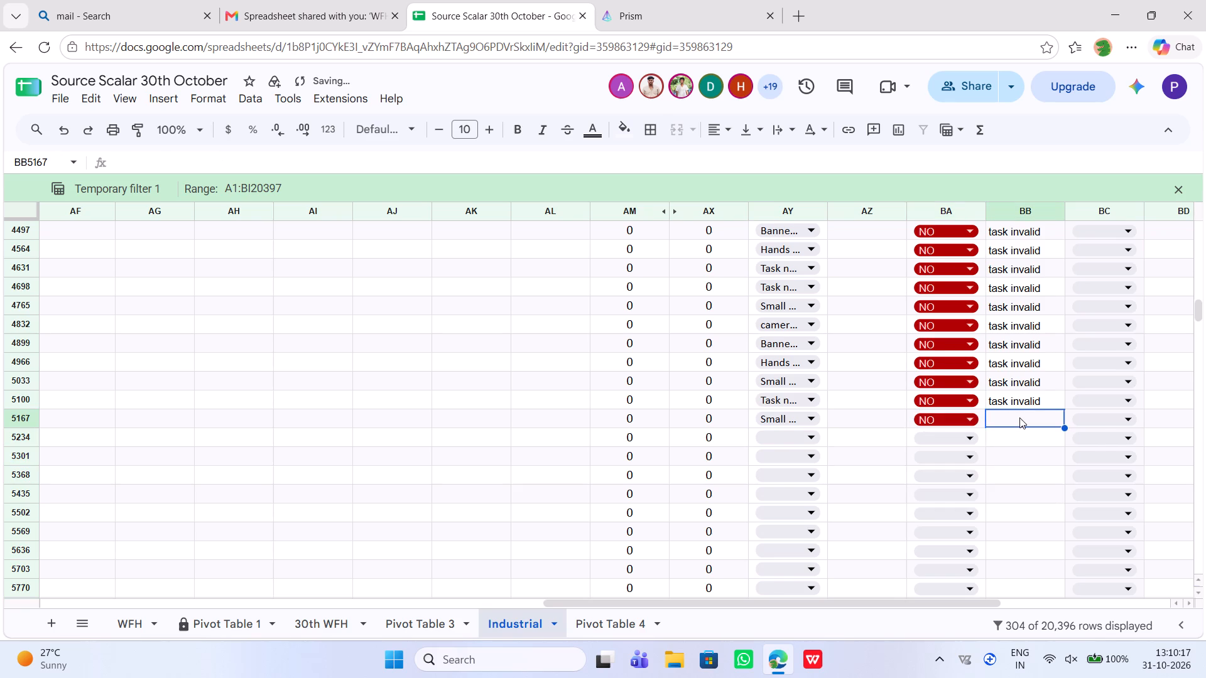
{"action": "key", "text": "ctrl+v"}
Close the reviewed Prism video and open the raw video linked in row 5234 of the Industrial sheet.
{"action": "scroll", "coordinate": [292, 412], "scroll_direction": "right", "scroll_amount": 6}
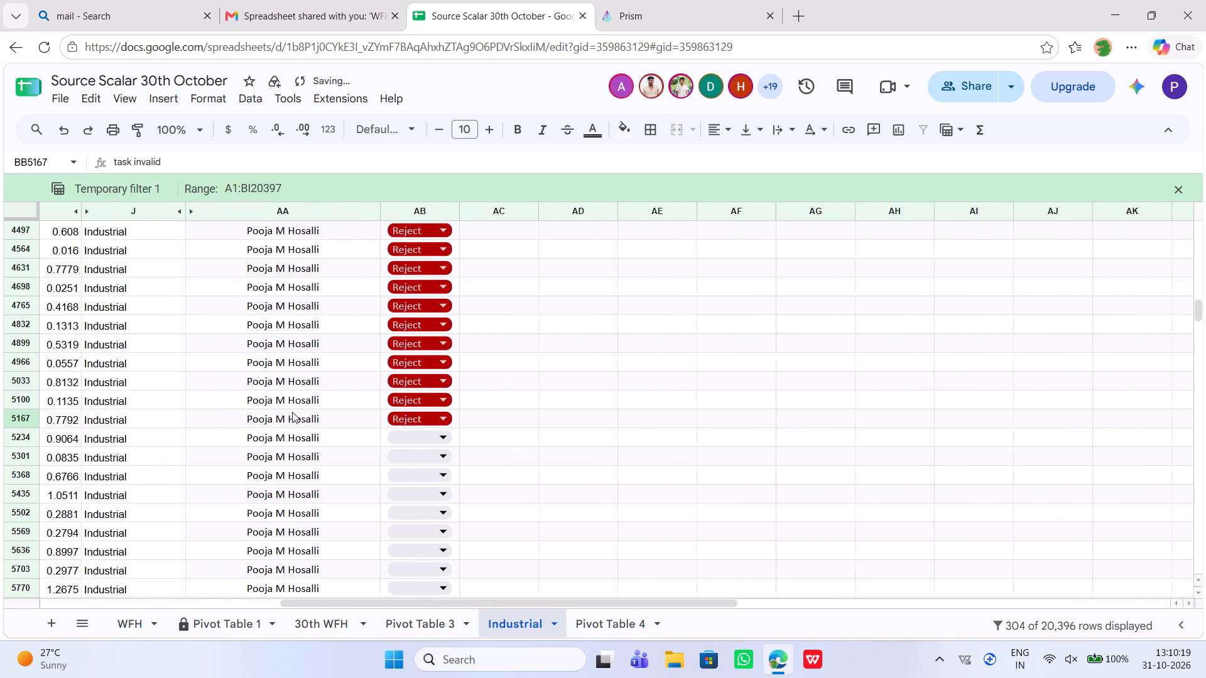
{"action": "scroll", "coordinate": [292, 412], "scroll_direction": "right", "scroll_amount": 1}
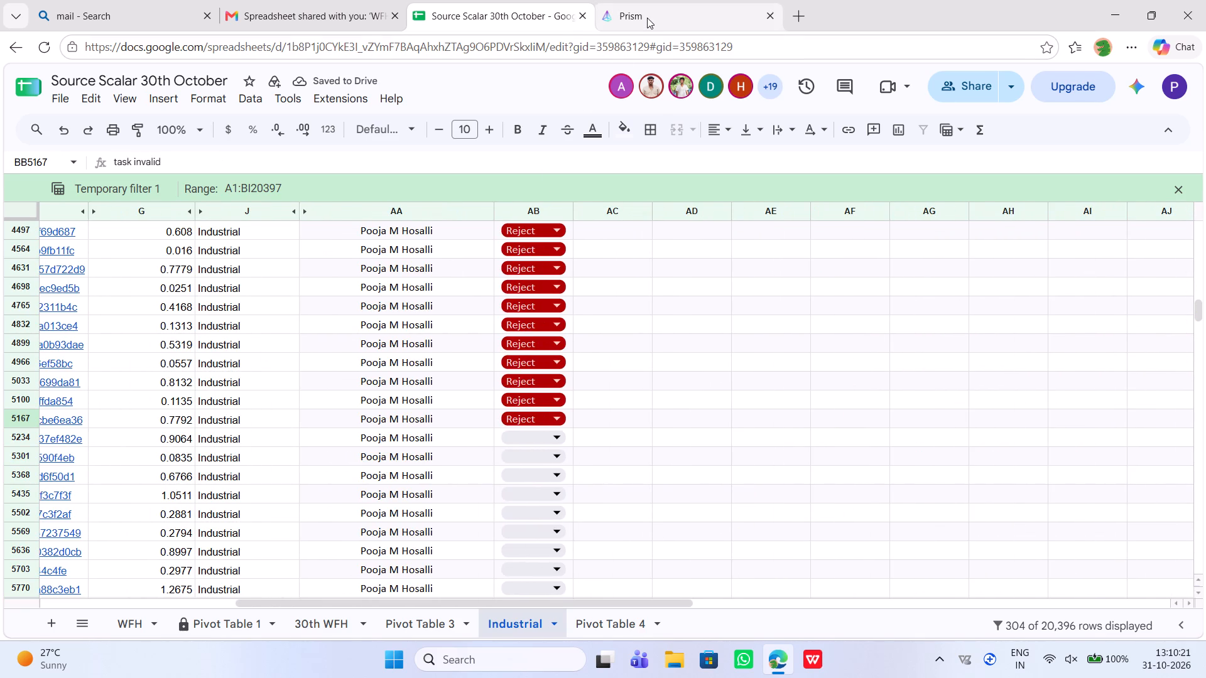
{"action": "left_click", "coordinate": [647, 17]}
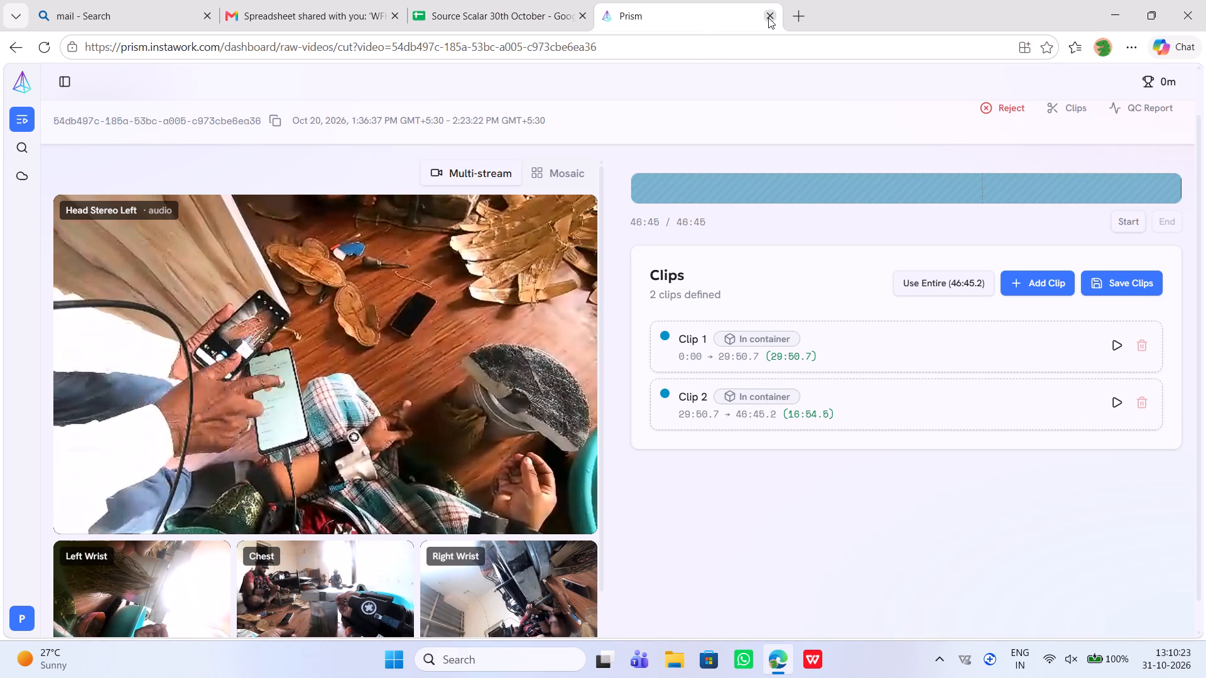
{"action": "left_click", "coordinate": [768, 18]}
{"action": "left_click", "coordinate": [72, 440]}
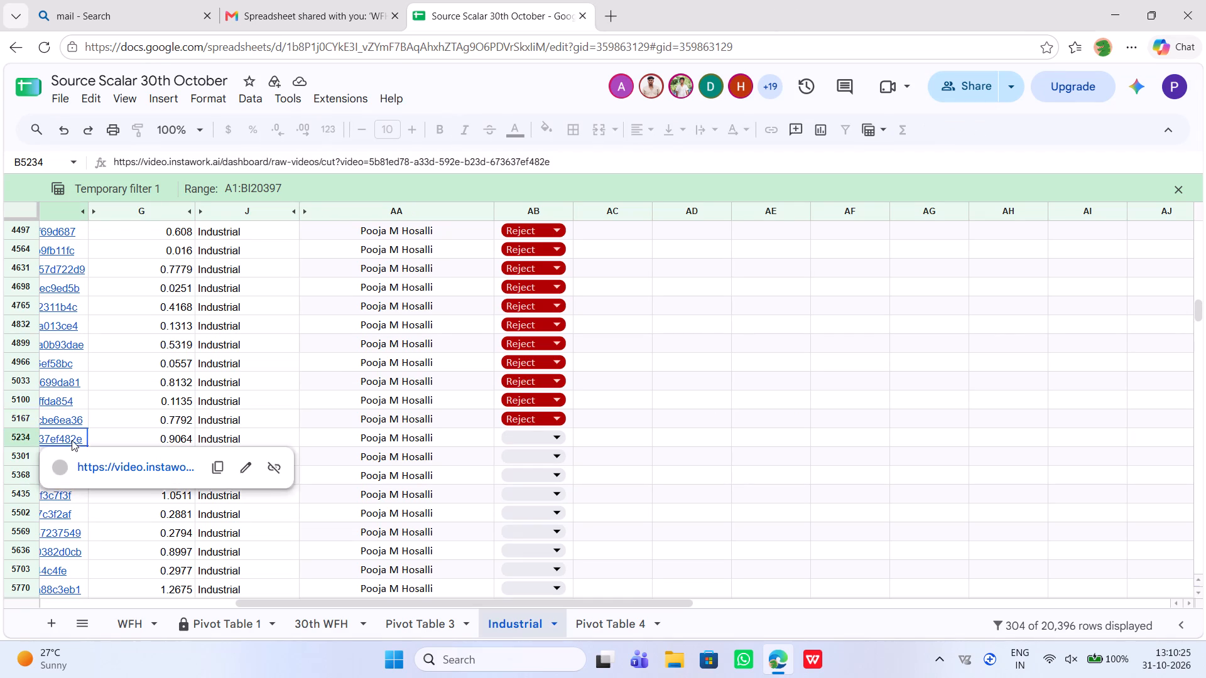
{"action": "left_click", "coordinate": [101, 461]}
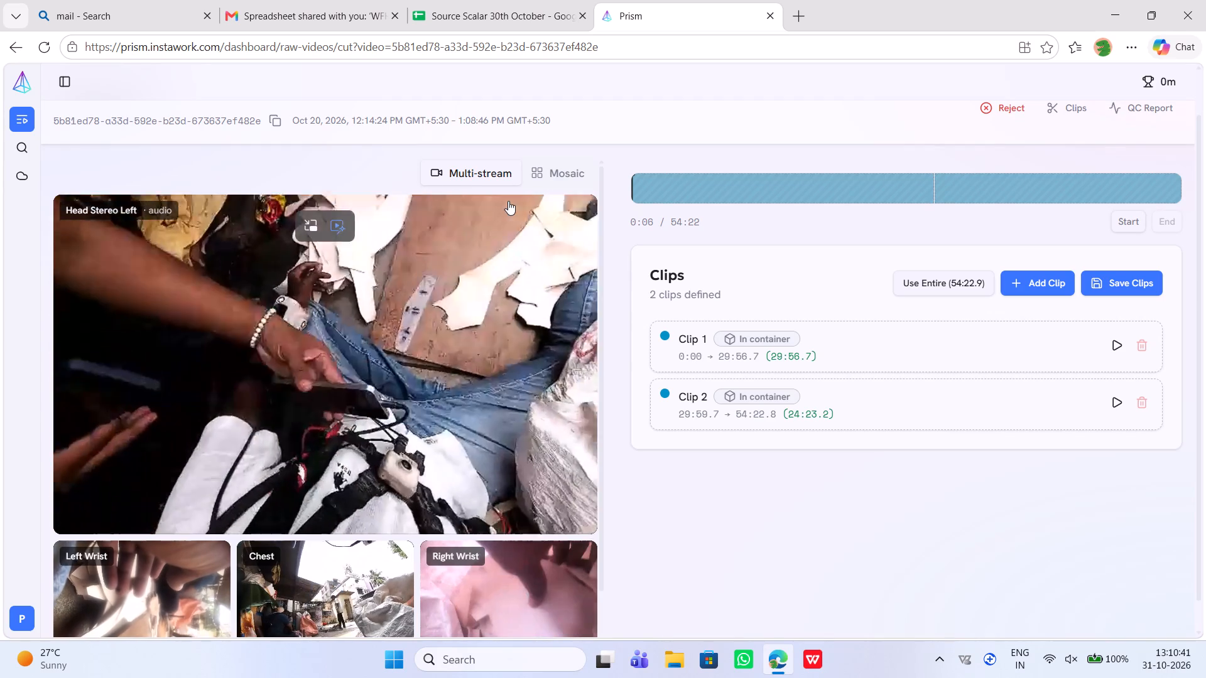
Skim the row 5234 raw video, jumping to about 28:20.
{"action": "left_click", "coordinate": [918, 186]}
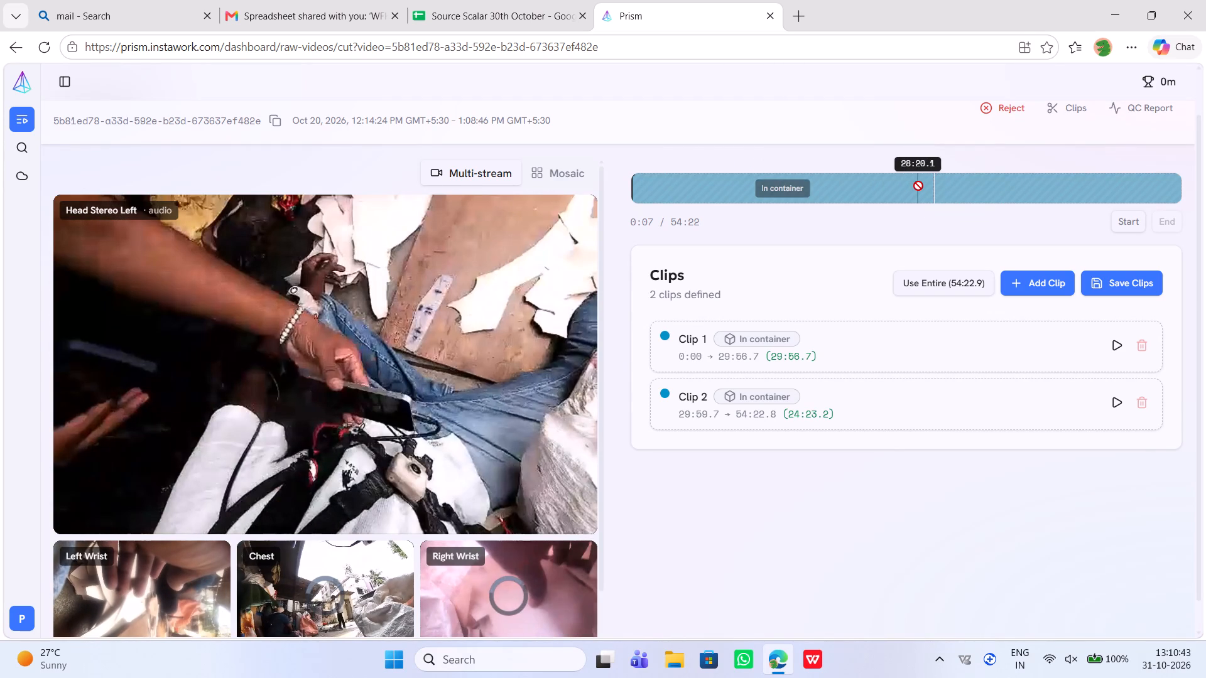
{"action": "left_click", "coordinate": [1001, 212]}
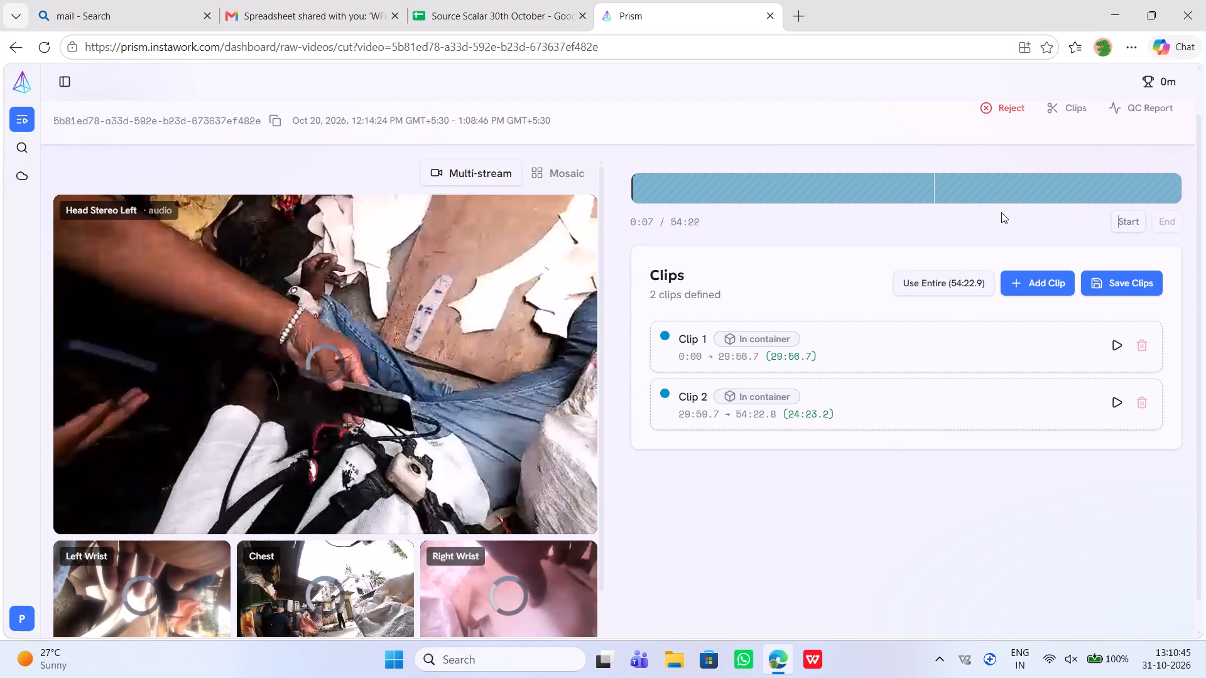
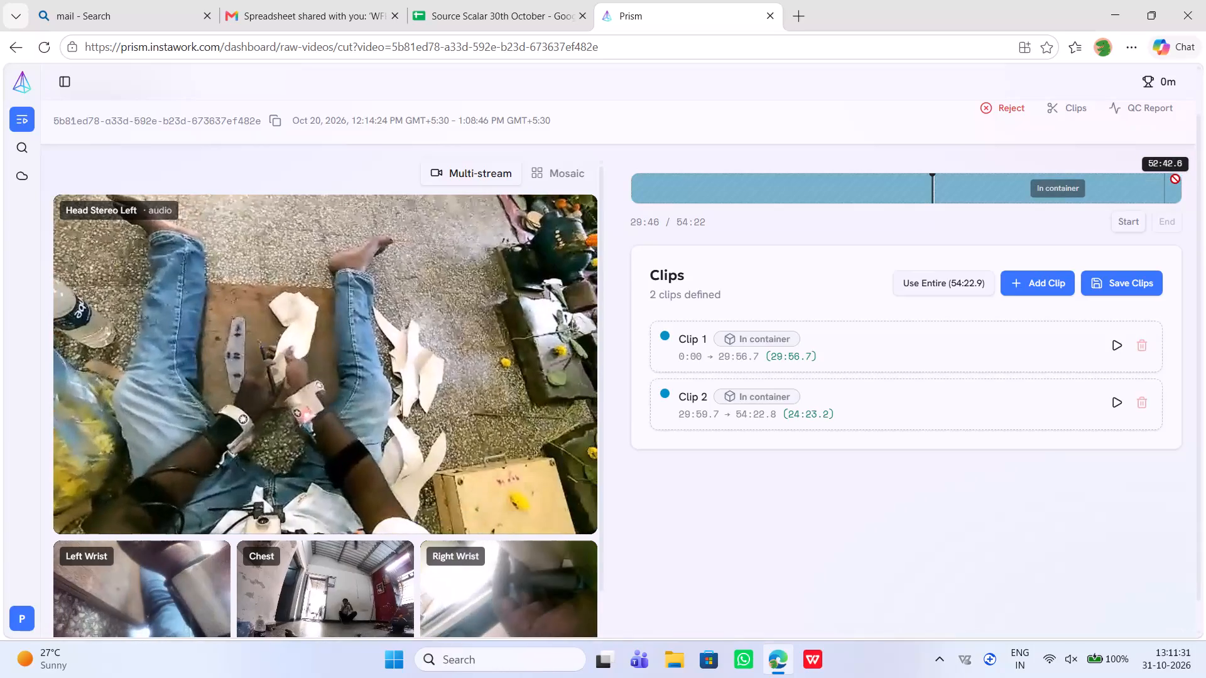
Jump to about 53:38 in the row 5234 raw video to check the footage near its end.
{"action": "left_click", "coordinate": [1175, 180]}
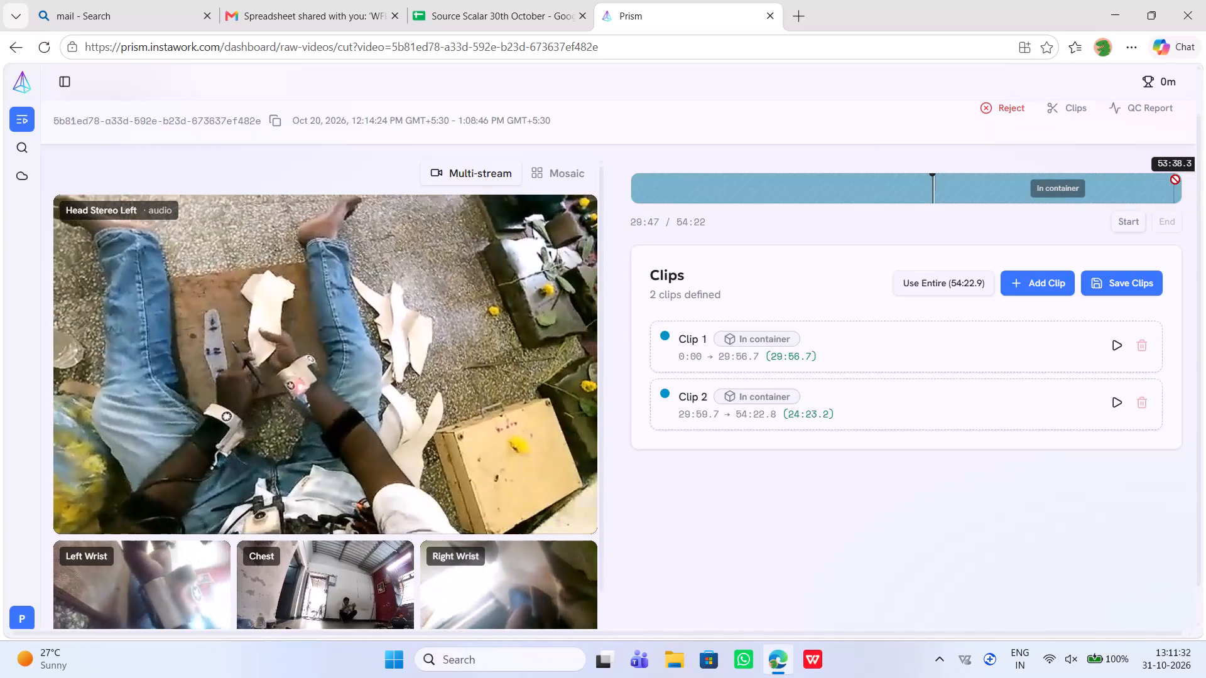
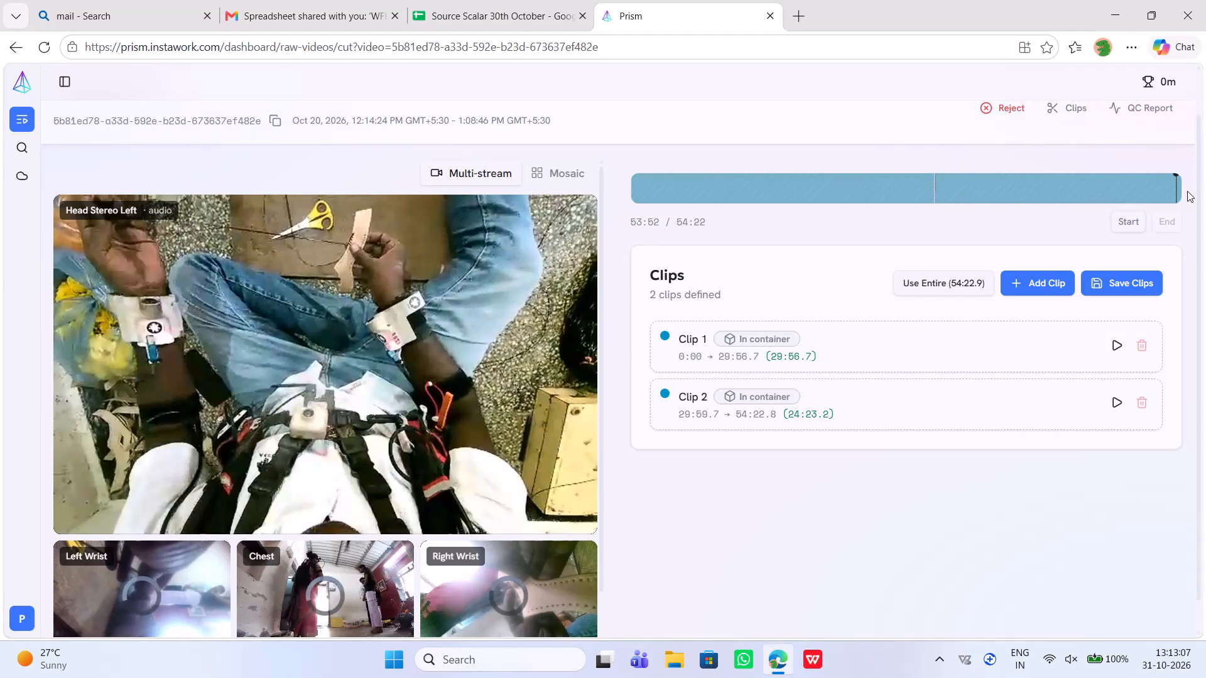
Try to jump to about 54:15 in the row 5234 raw video to check its final seconds.
{"action": "left_click", "coordinate": [1181, 191]}
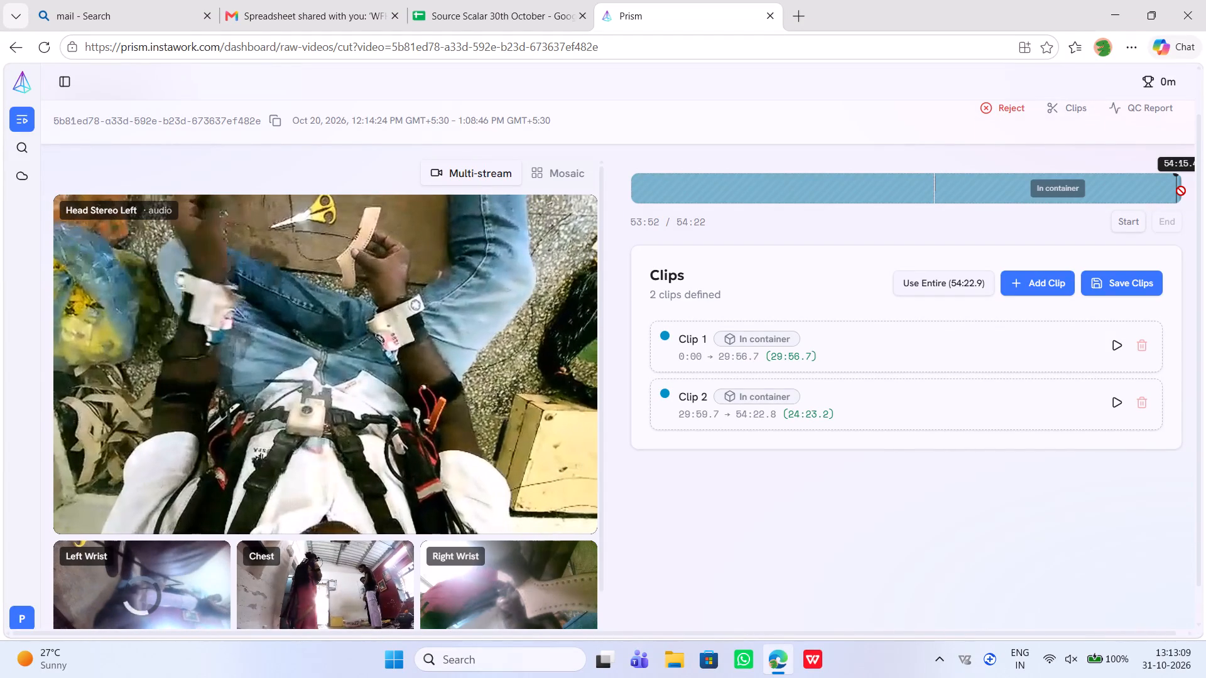
{"action": "left_click", "coordinate": [871, 102]}
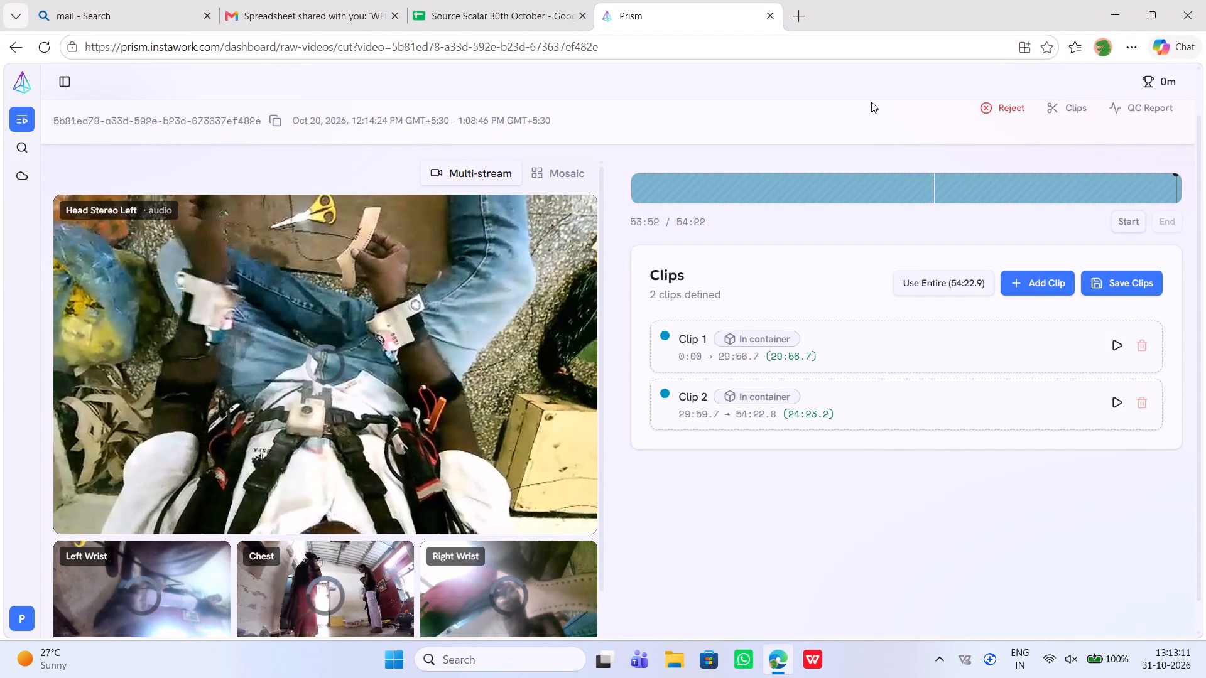
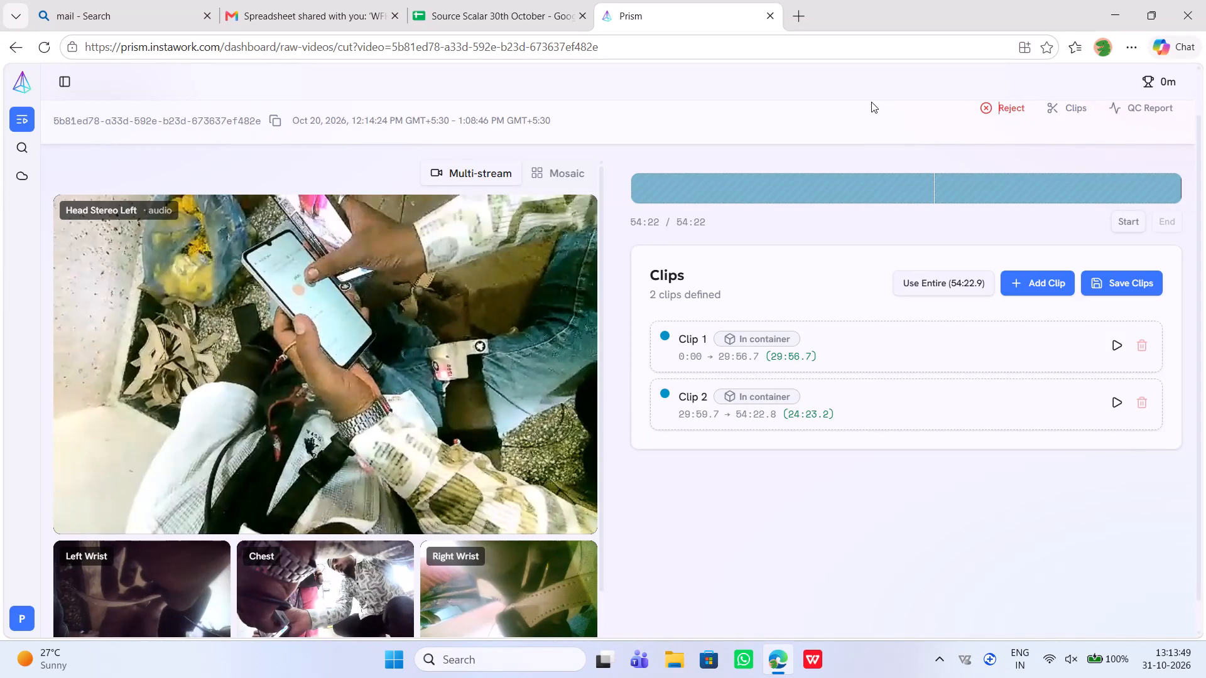
Close the reviewed video and mark row 5234 as Reject with the reason Hands out of frame.
{"action": "left_click", "coordinate": [769, 13]}
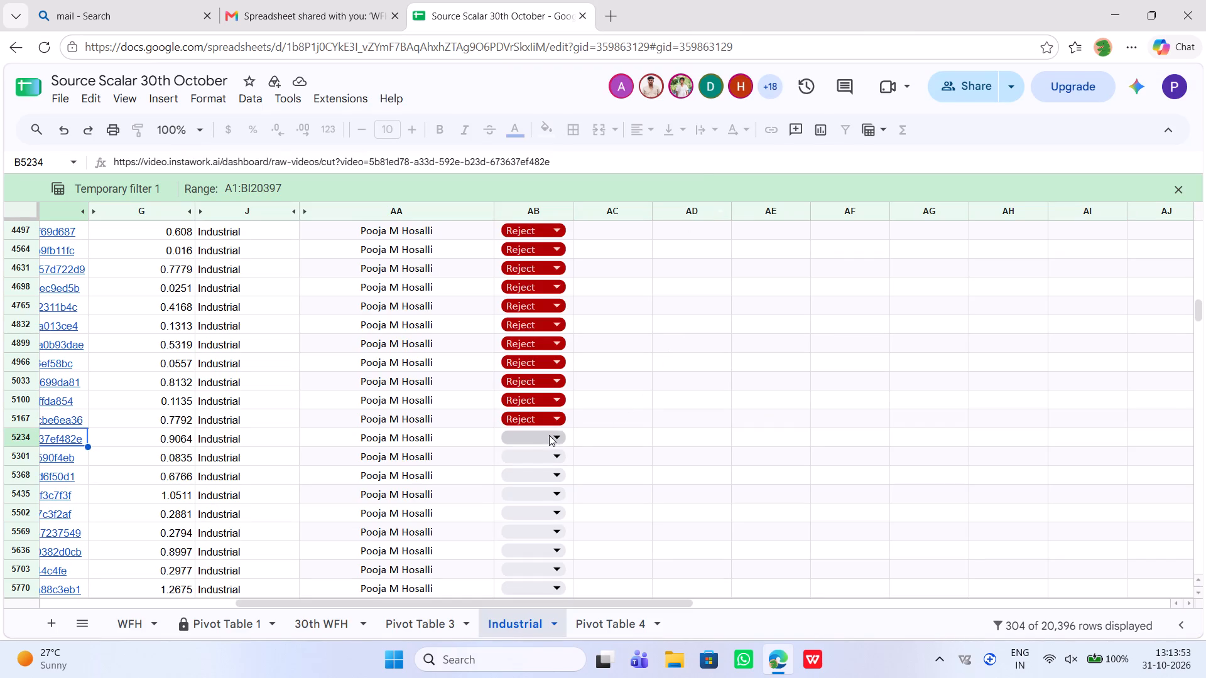
{"action": "left_click", "coordinate": [549, 435]}
{"action": "left_click", "coordinate": [588, 512]}
{"action": "scroll", "coordinate": [683, 493], "scroll_direction": "left", "scroll_amount": 6}
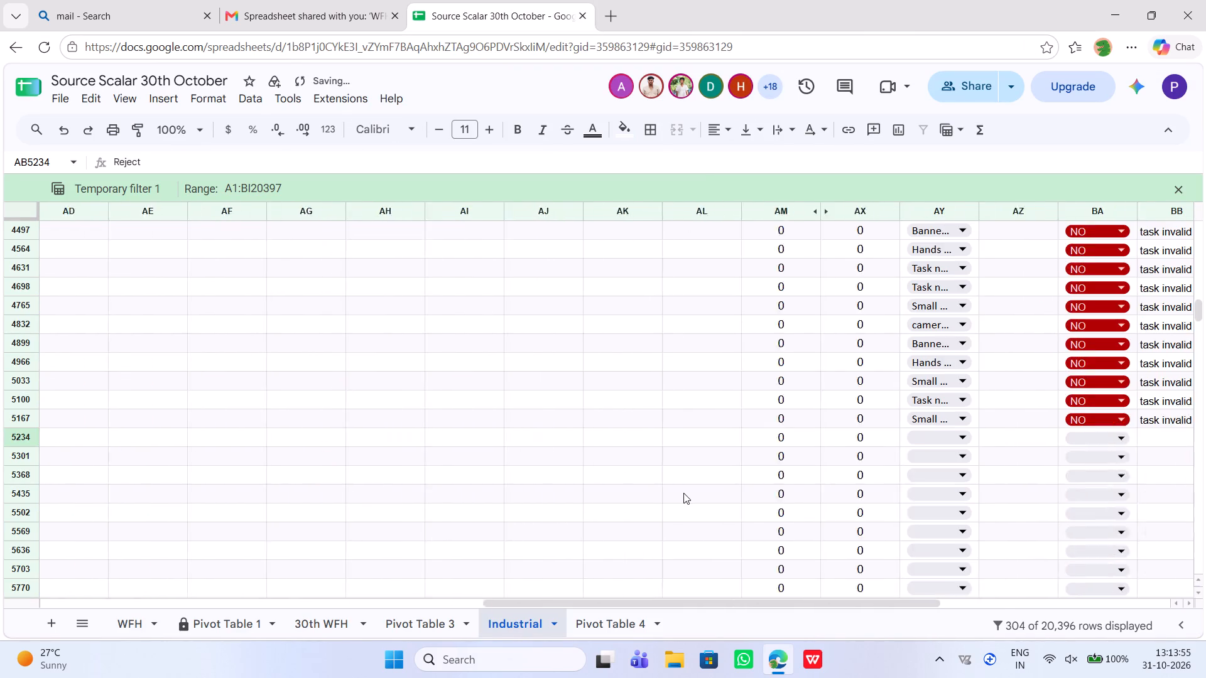
{"action": "left_click", "coordinate": [768, 440]}
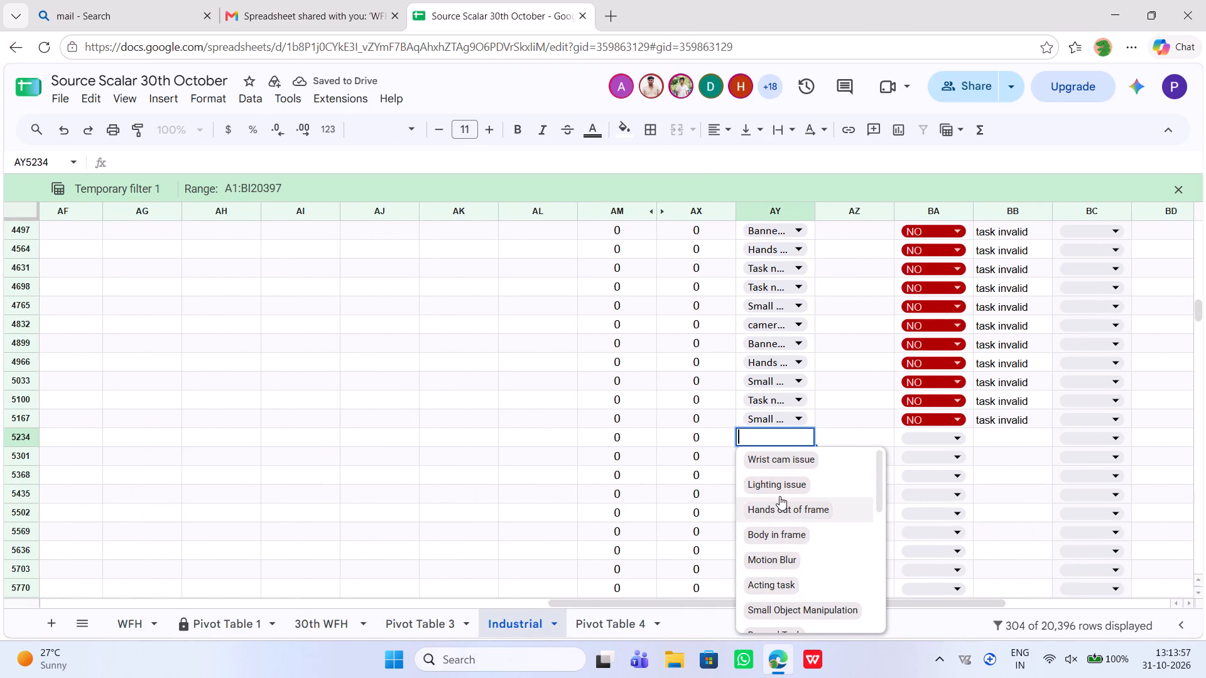
{"action": "left_click", "coordinate": [780, 496]}
{"action": "left_click_drag", "start_coordinate": [794, 438], "coordinate": [805, 488]}
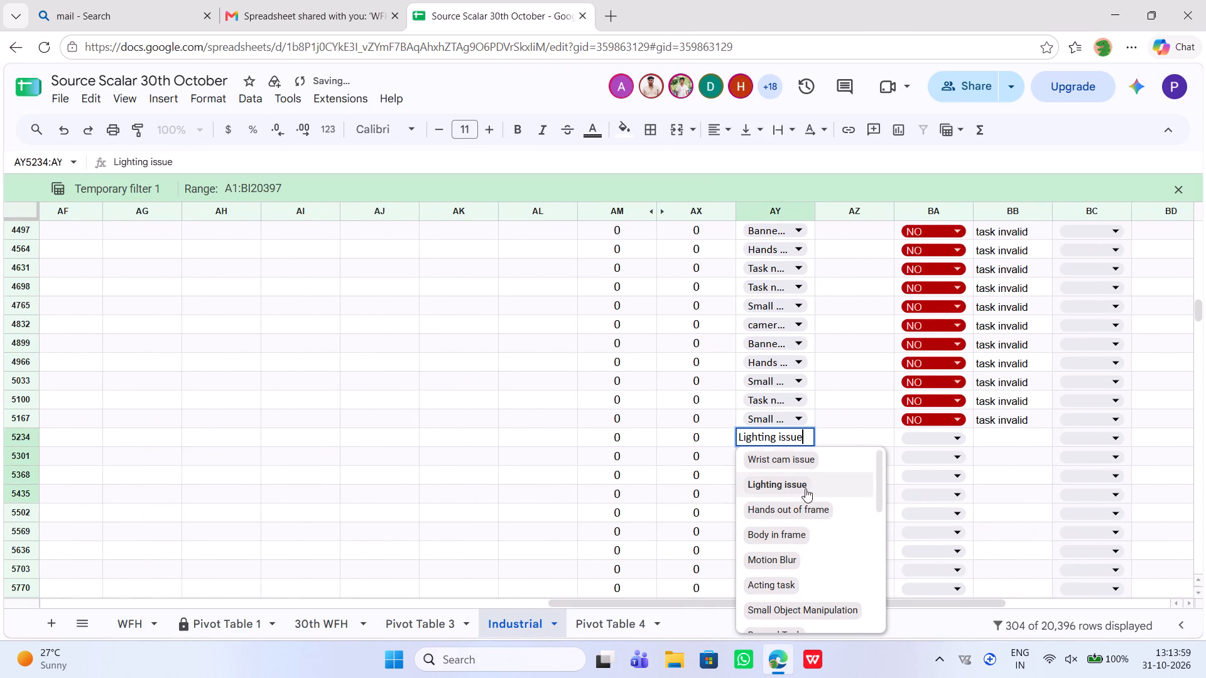
{"action": "left_click_drag", "start_coordinate": [805, 488], "coordinate": [805, 489]}
{"action": "left_click", "coordinate": [807, 508]}
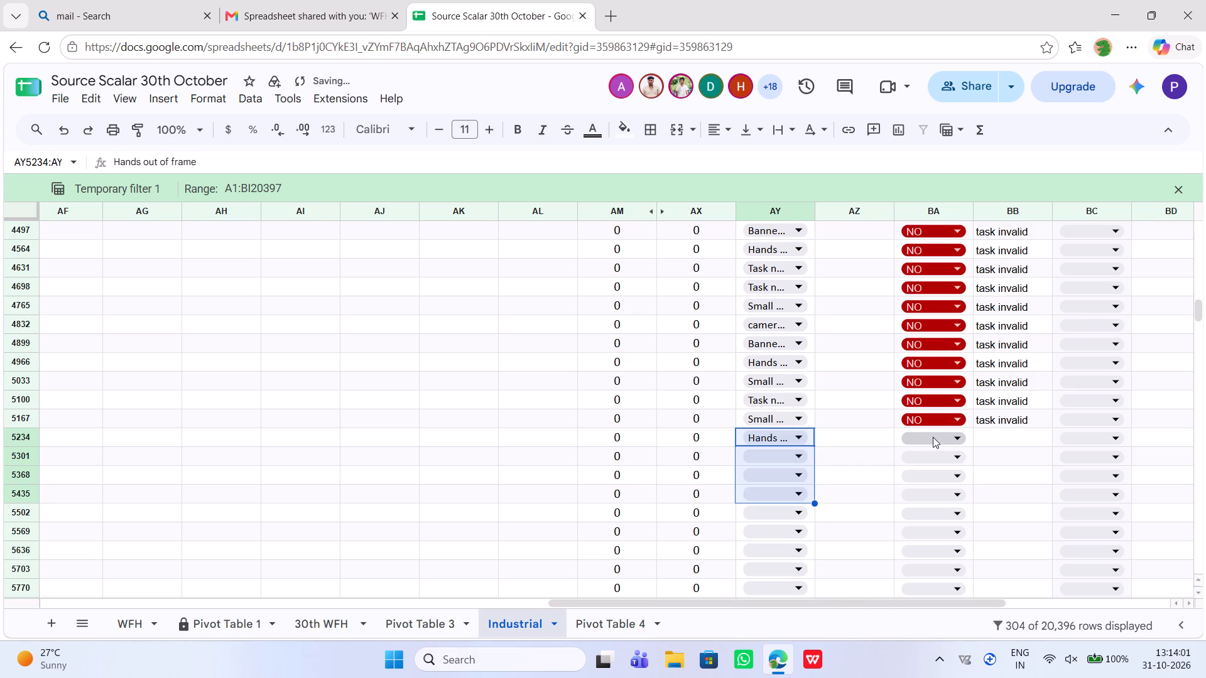
Set row 5234's column BA to NO and paste the remark "task invalid" beside it.
{"action": "left_click_drag", "start_coordinate": [933, 437], "coordinate": [943, 483]}
{"action": "left_click", "coordinate": [943, 483]}
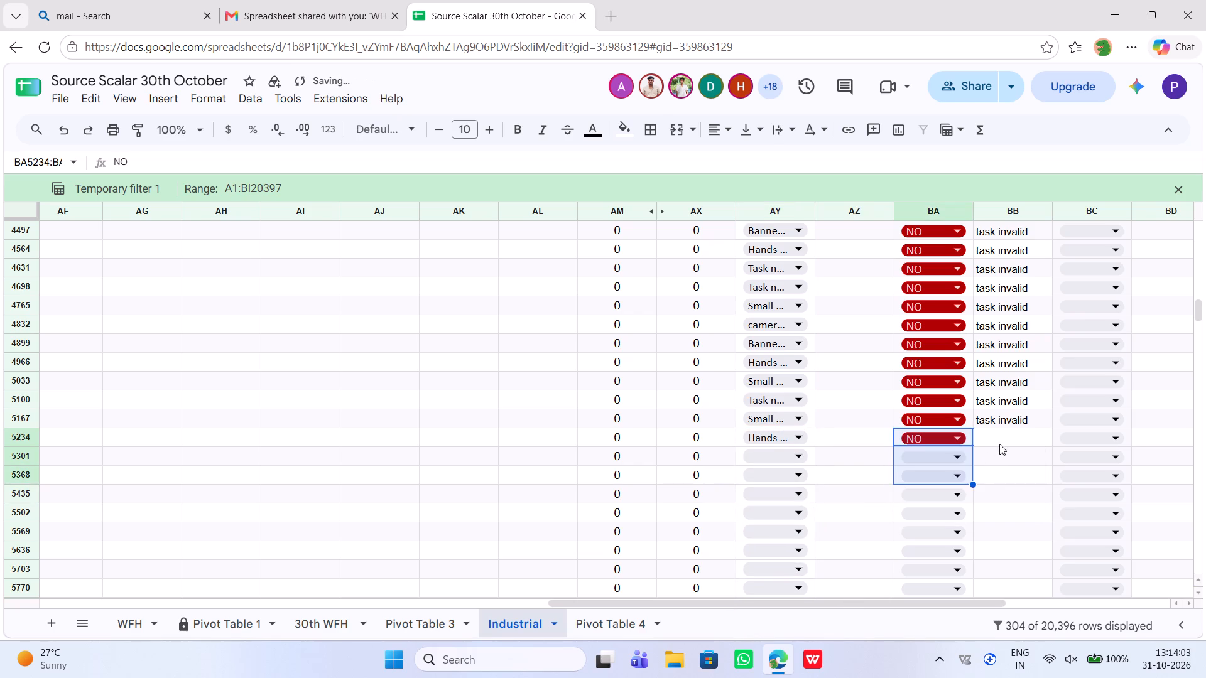
{"action": "left_click", "coordinate": [1002, 443]}
{"action": "key", "text": "ctrl+v"}
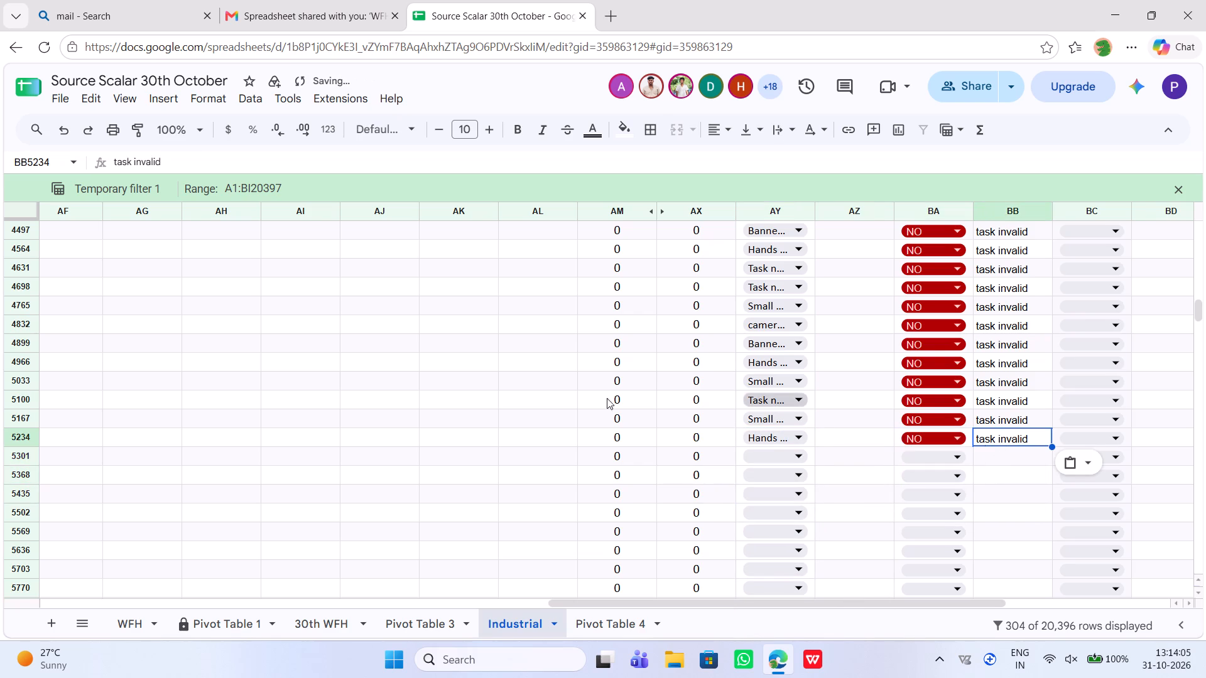
Look at the Pivot Table 4 sheet and return to the Industrial sheet.
{"action": "scroll", "coordinate": [470, 436], "scroll_direction": "right", "scroll_amount": 6}
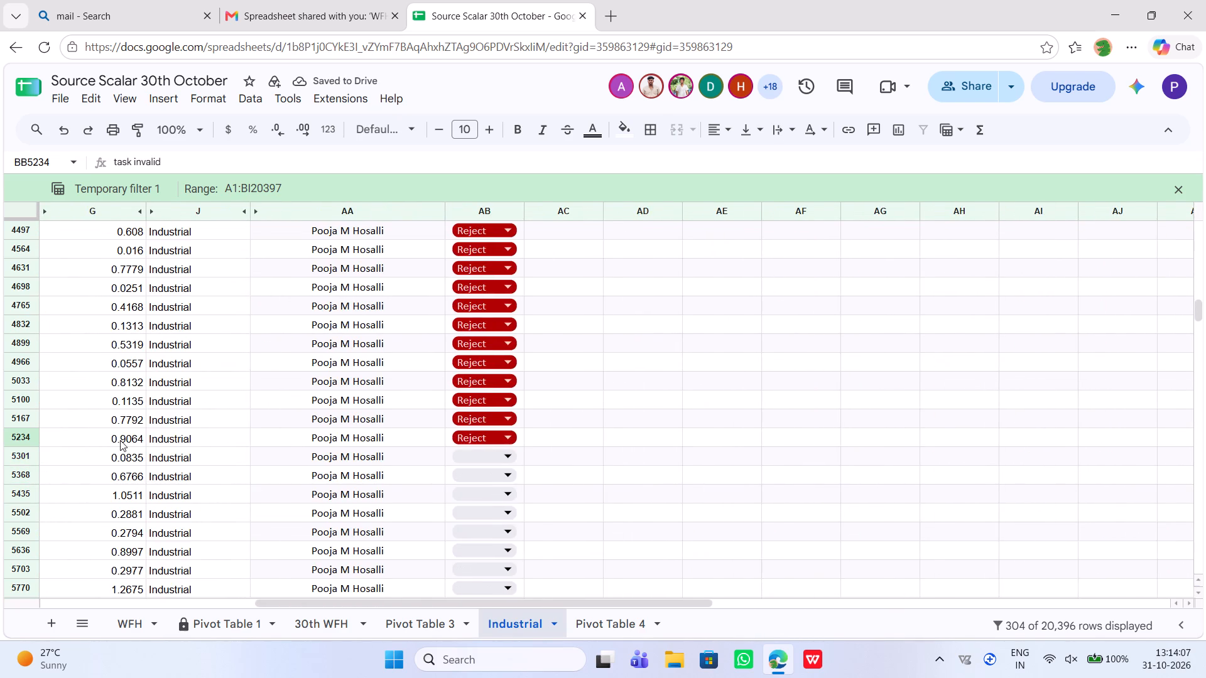
{"action": "scroll", "coordinate": [120, 440], "scroll_direction": "right", "scroll_amount": 1}
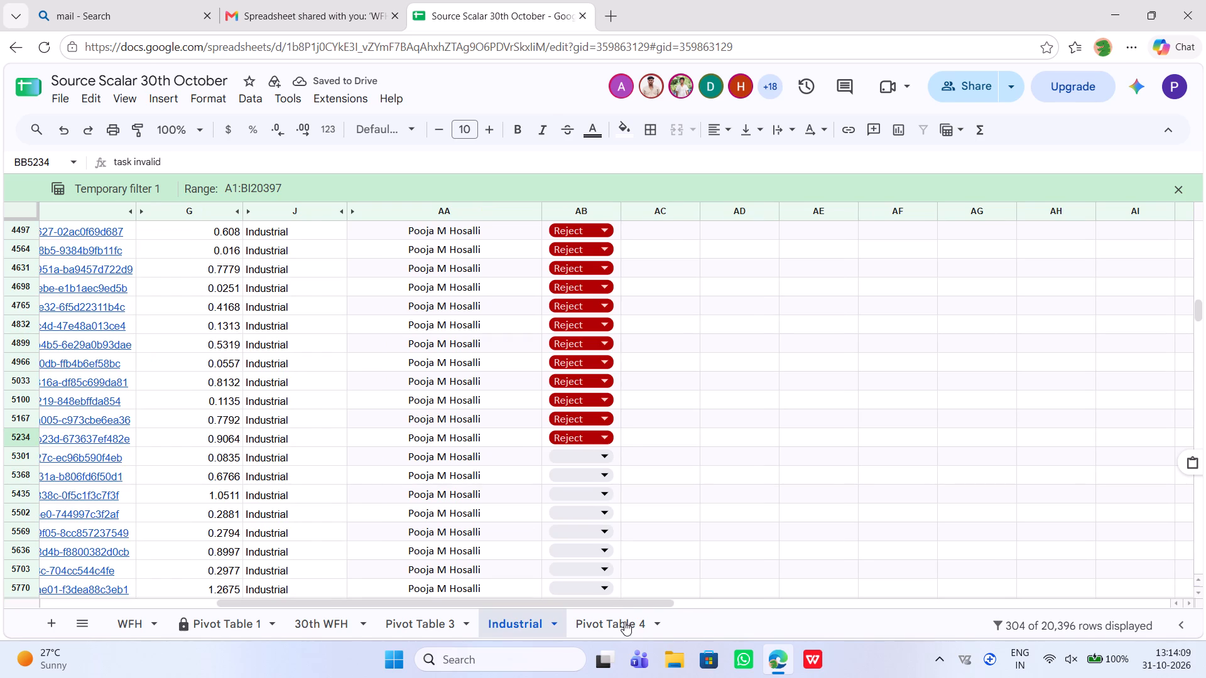
{"action": "left_click", "coordinate": [624, 621]}
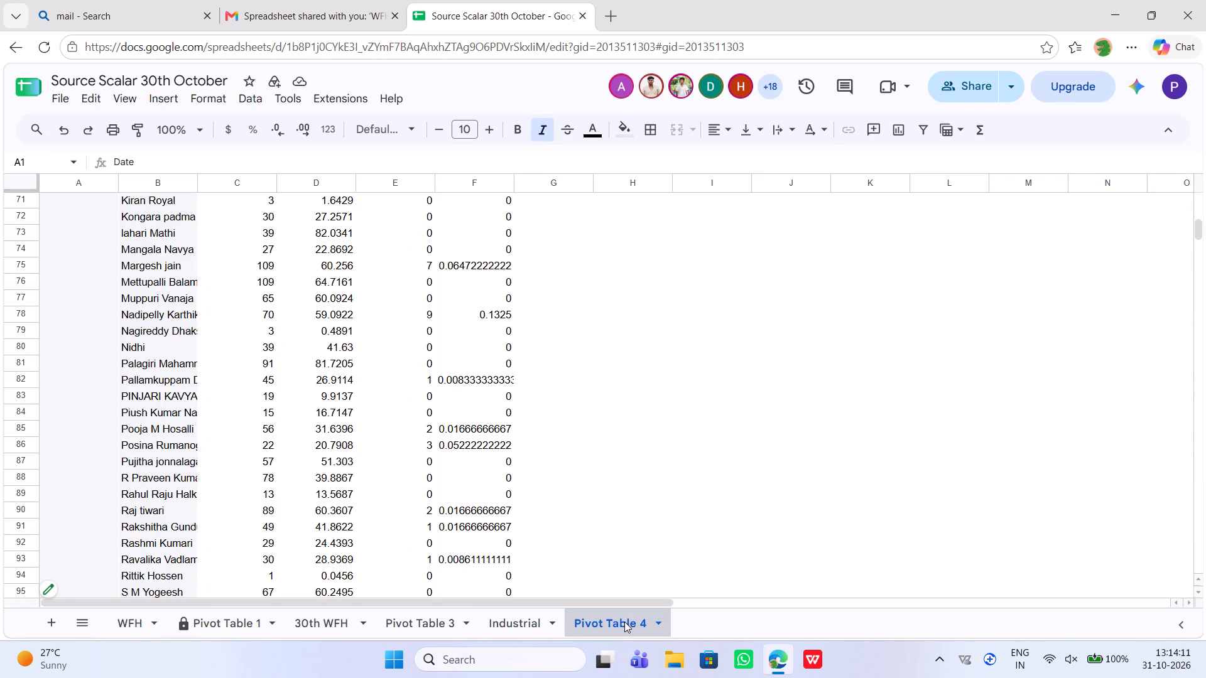
{"action": "left_click", "coordinate": [518, 625]}
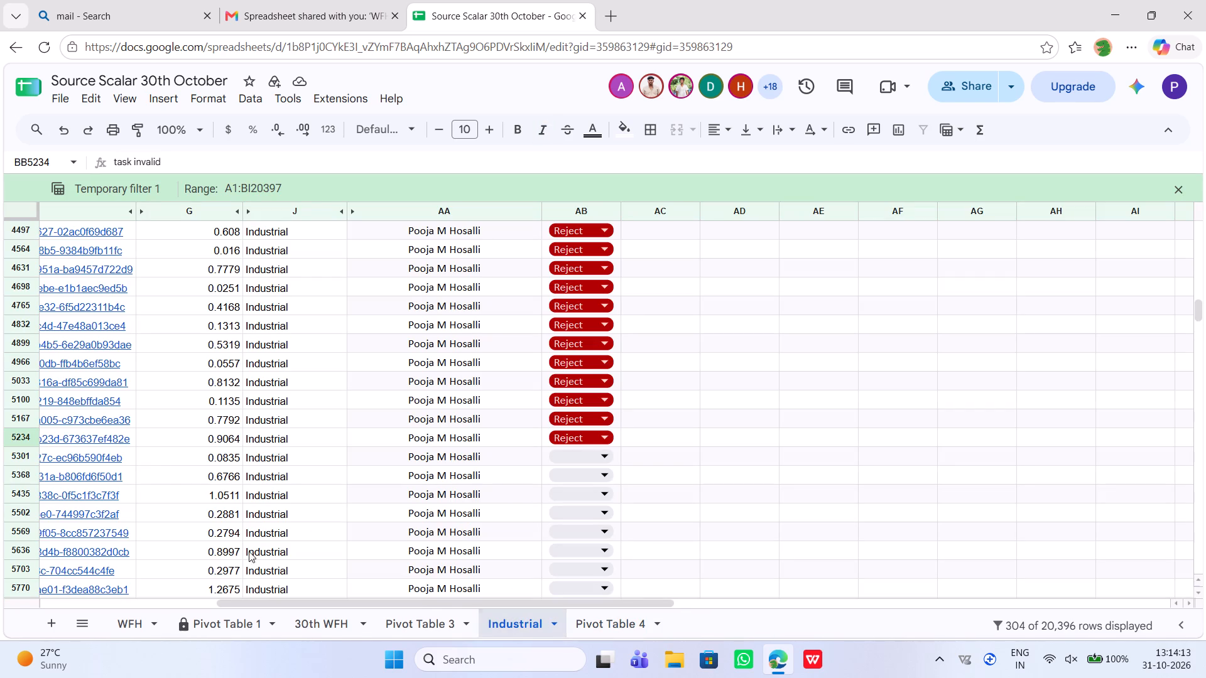
Open the row 5301 raw video, check its middle and final seconds for task quality, and close it.
{"action": "left_click", "coordinate": [116, 459]}
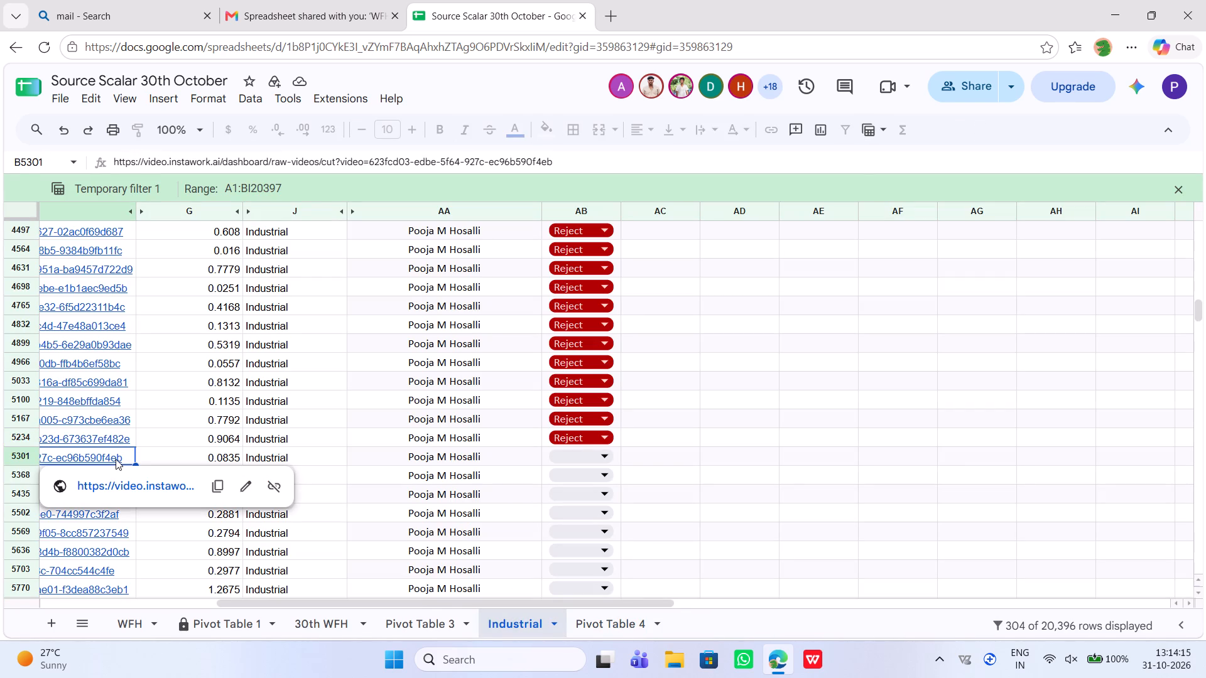
{"action": "left_click", "coordinate": [154, 485]}
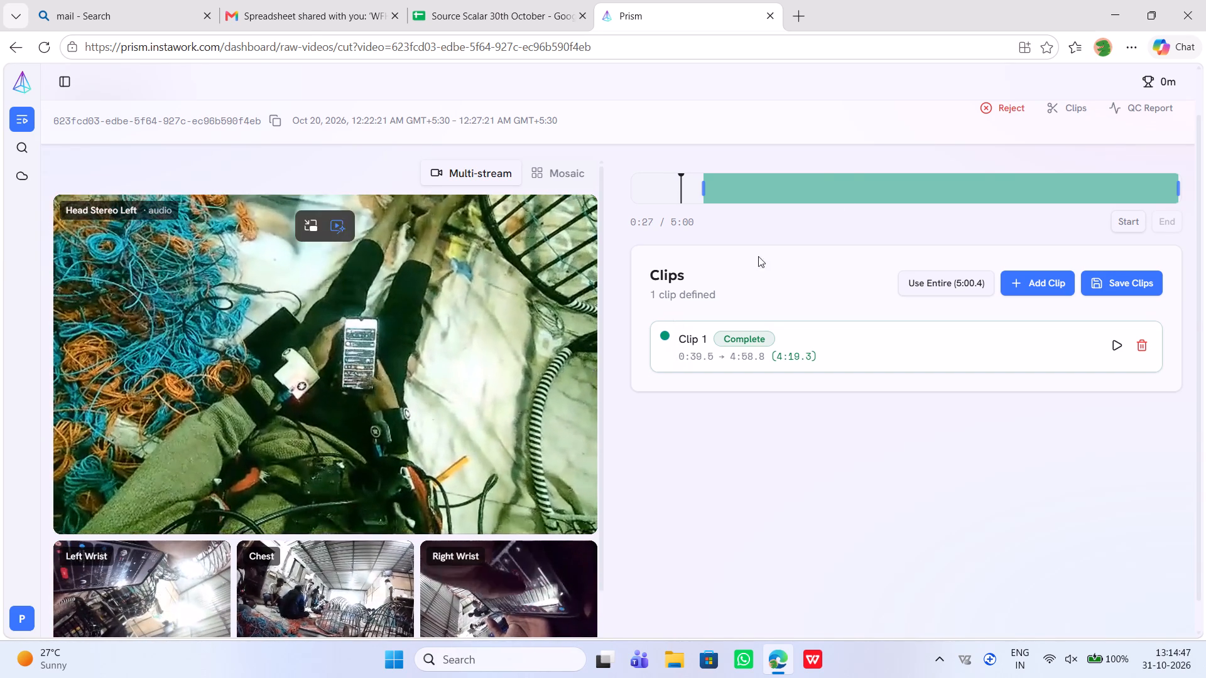
{"action": "left_click", "coordinate": [927, 190]}
{"action": "left_click", "coordinate": [1011, 220]}
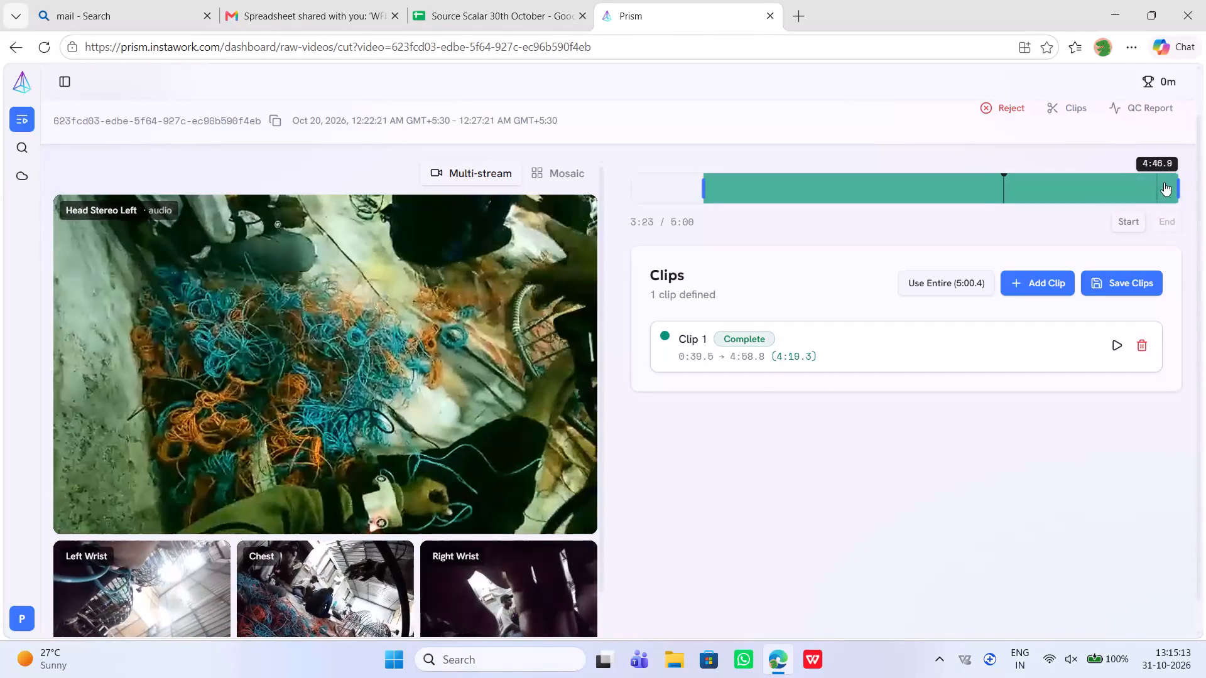
{"action": "left_click", "coordinate": [1167, 184]}
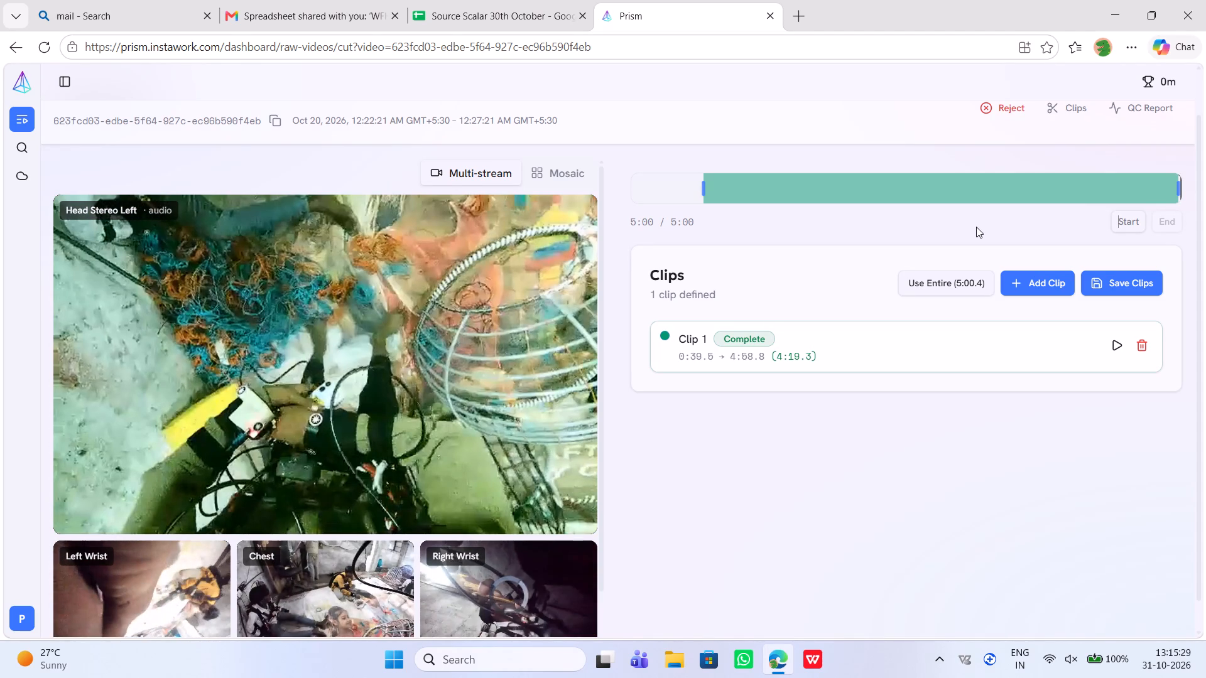
{"action": "left_click", "coordinate": [976, 227]}
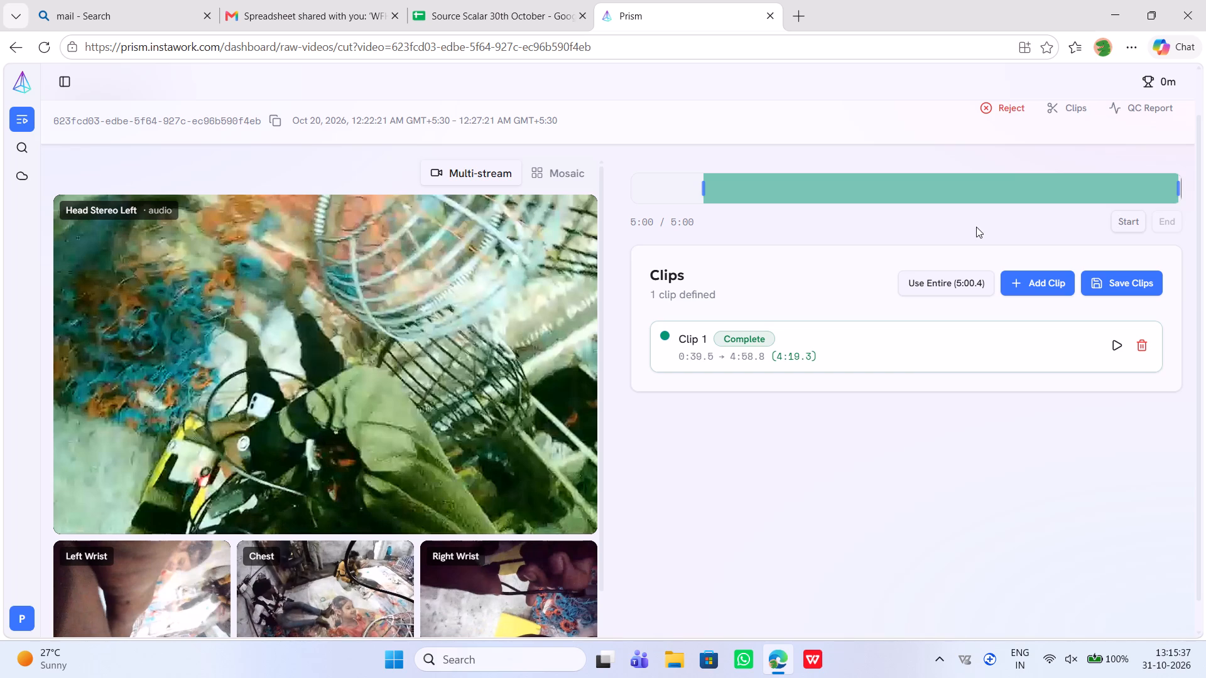
{"action": "left_click", "coordinate": [768, 18]}
Mark row 5301 as Reject with the reason Small Object Manipulation.
{"action": "left_click", "coordinate": [602, 455]}
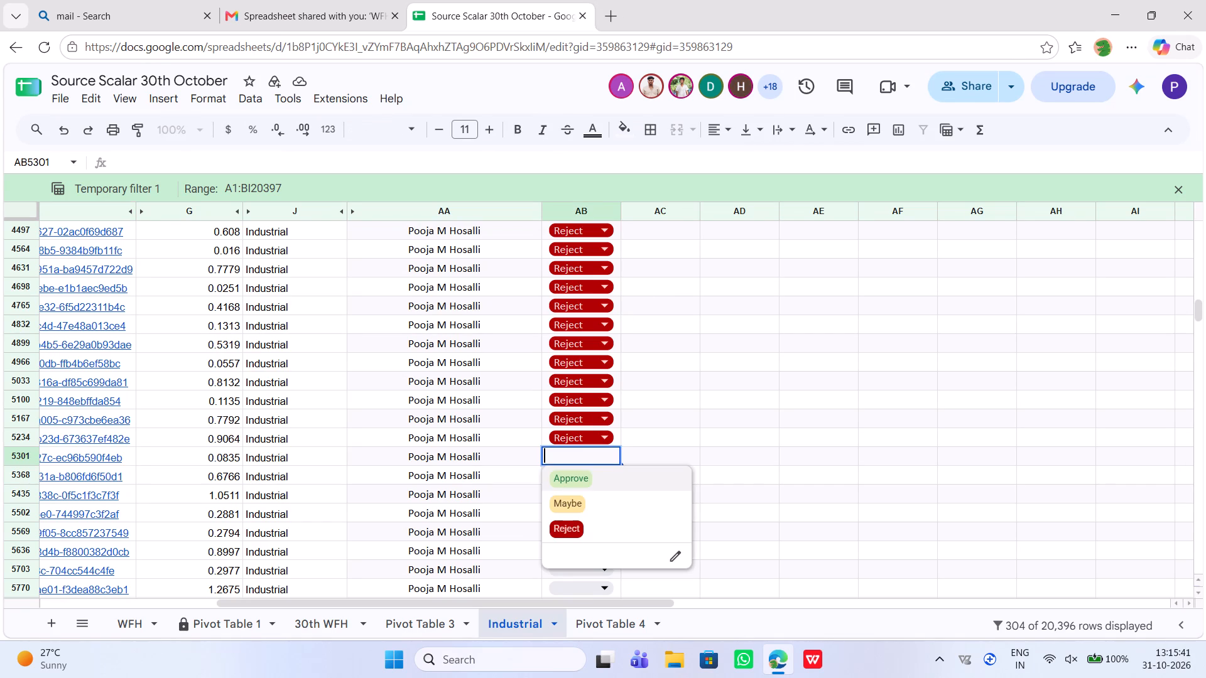
{"action": "left_click", "coordinate": [631, 522]}
{"action": "scroll", "coordinate": [869, 492], "scroll_direction": "left", "scroll_amount": 6}
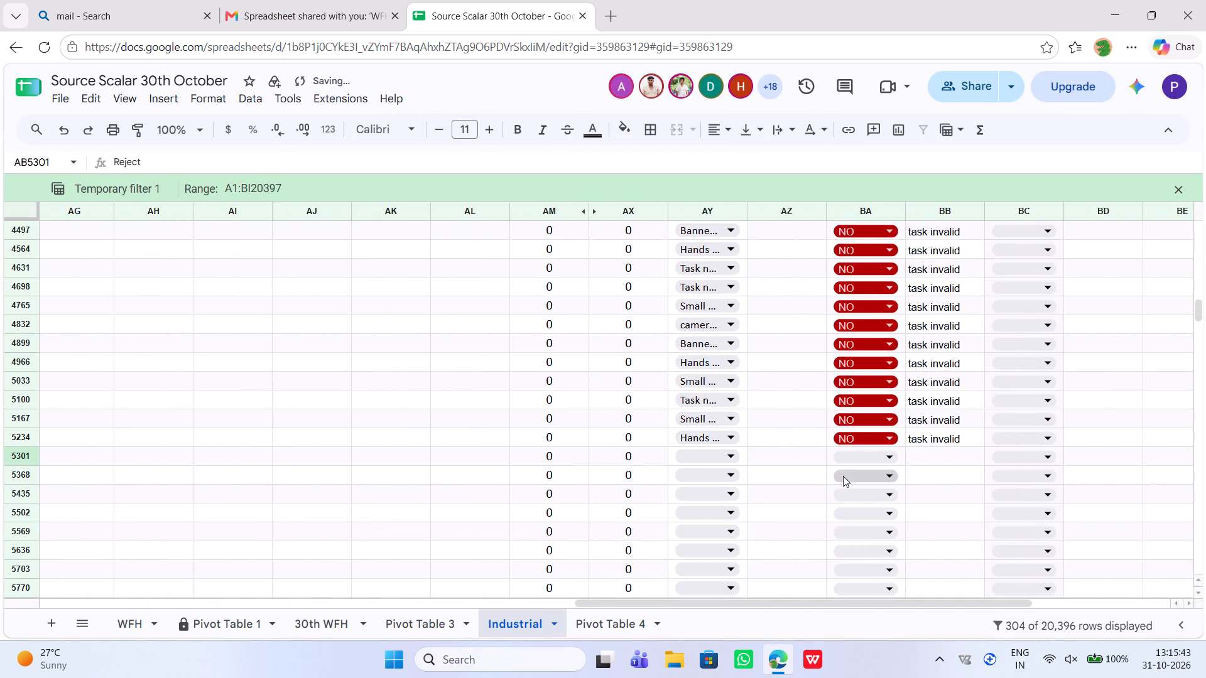
{"action": "left_click", "coordinate": [731, 458]}
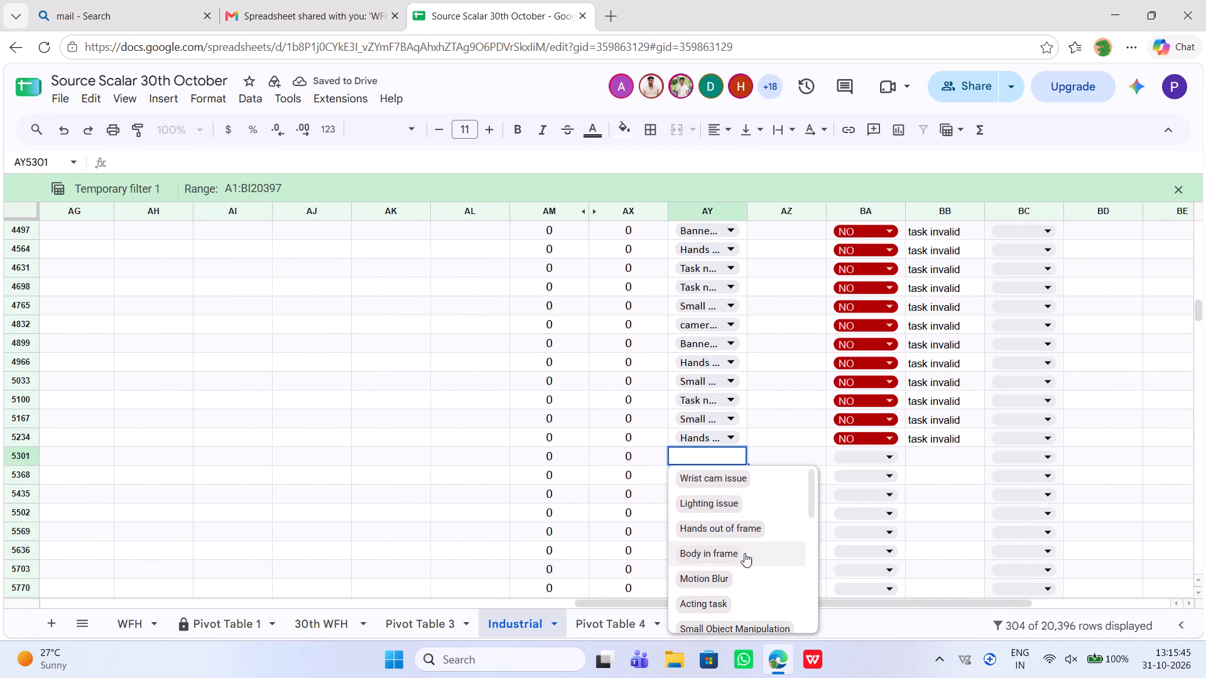
{"action": "left_click", "coordinate": [760, 614]}
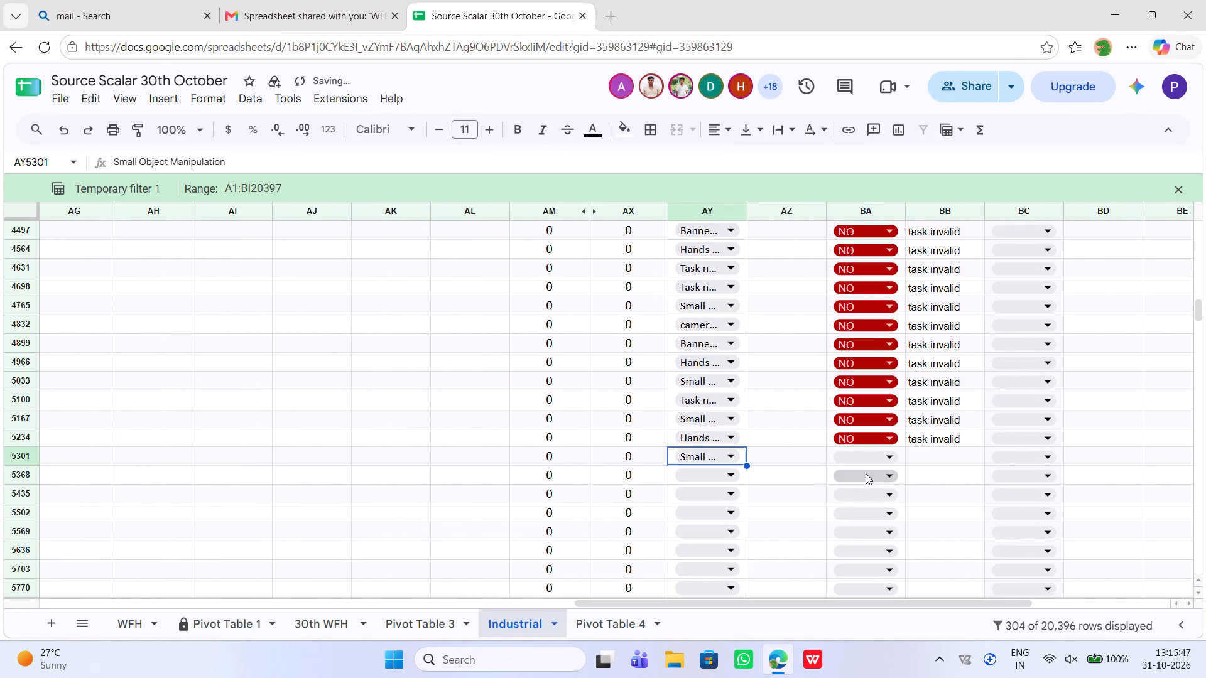
Set row 5301's column BA to NO and paste the remark "task invalid" beside it.
{"action": "left_click_drag", "start_coordinate": [866, 462], "coordinate": [868, 495]}
{"action": "left_click", "coordinate": [868, 495]}
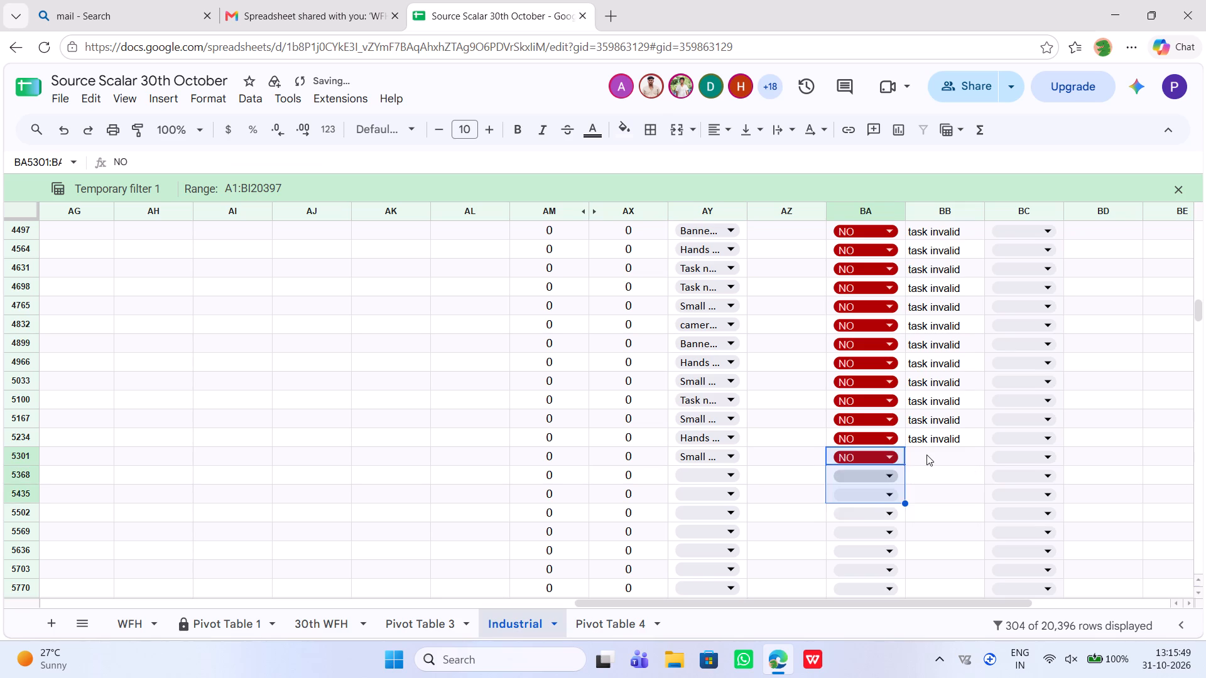
{"action": "left_click", "coordinate": [926, 455]}
{"action": "key", "text": "ctrl+v"}
Open the row 5368 raw video and try to jump to about 23:28 to check its second clip.
{"action": "scroll", "coordinate": [926, 455], "scroll_direction": "right", "scroll_amount": 6}
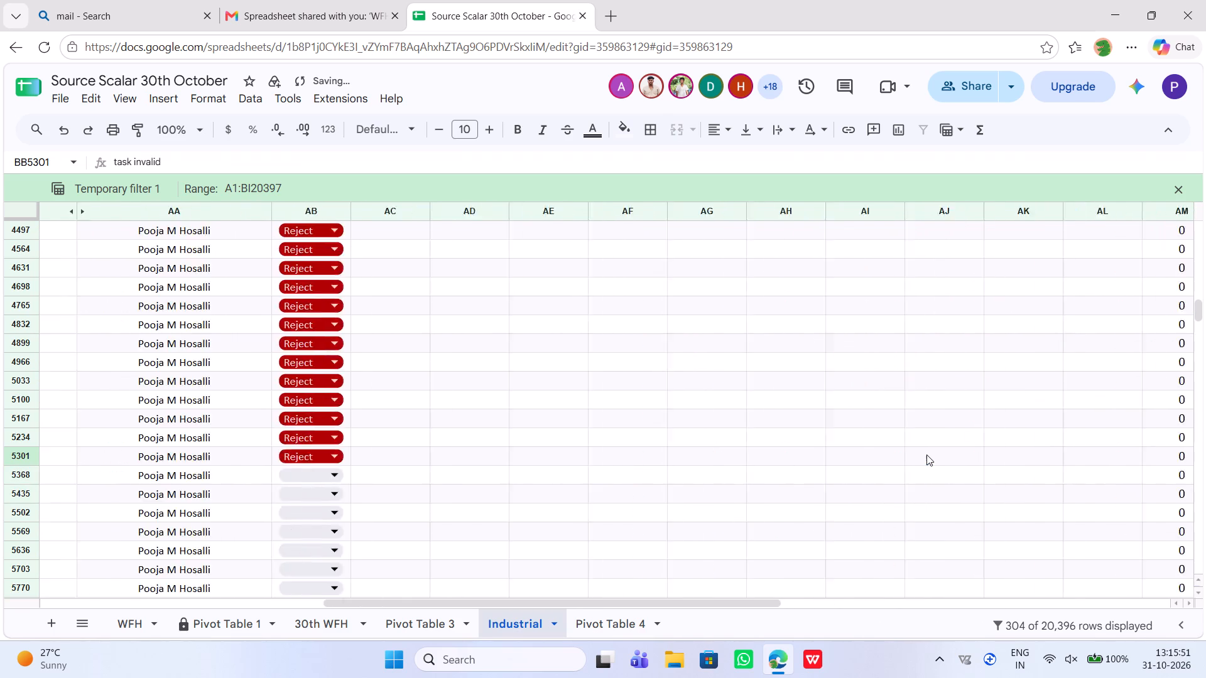
{"action": "scroll", "coordinate": [926, 455], "scroll_direction": "right", "scroll_amount": 1}
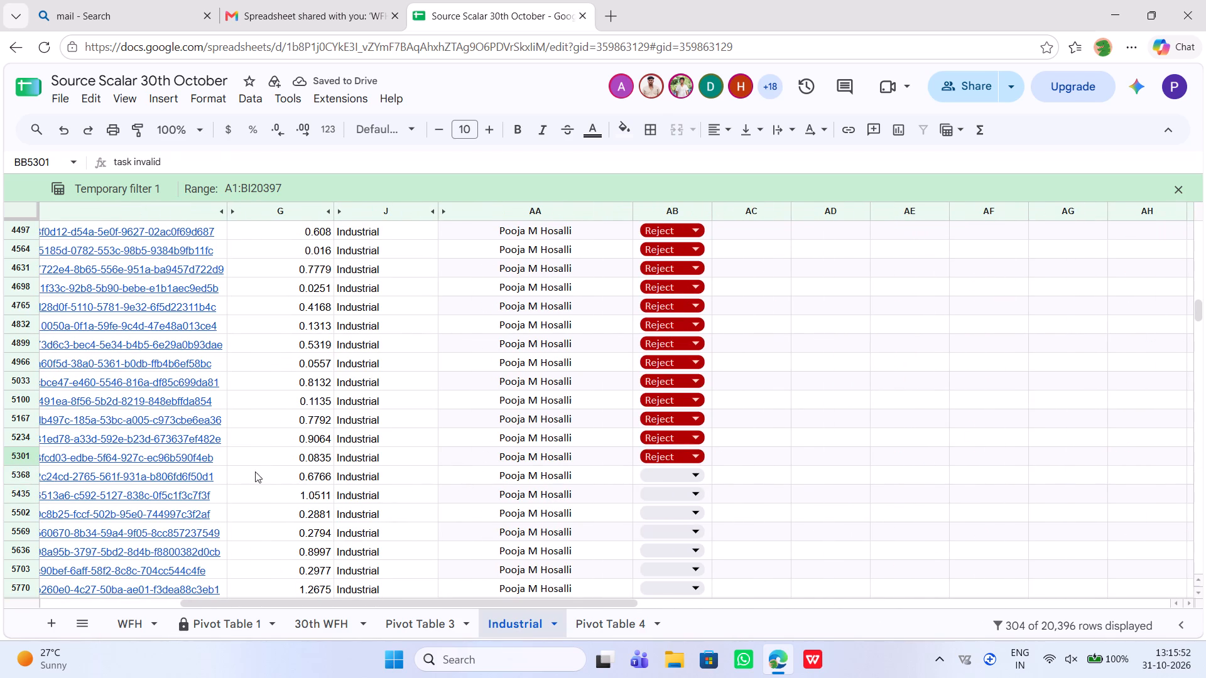
{"action": "left_click_drag", "start_coordinate": [202, 481], "coordinate": [177, 503]}
{"action": "left_click", "coordinate": [177, 503]}
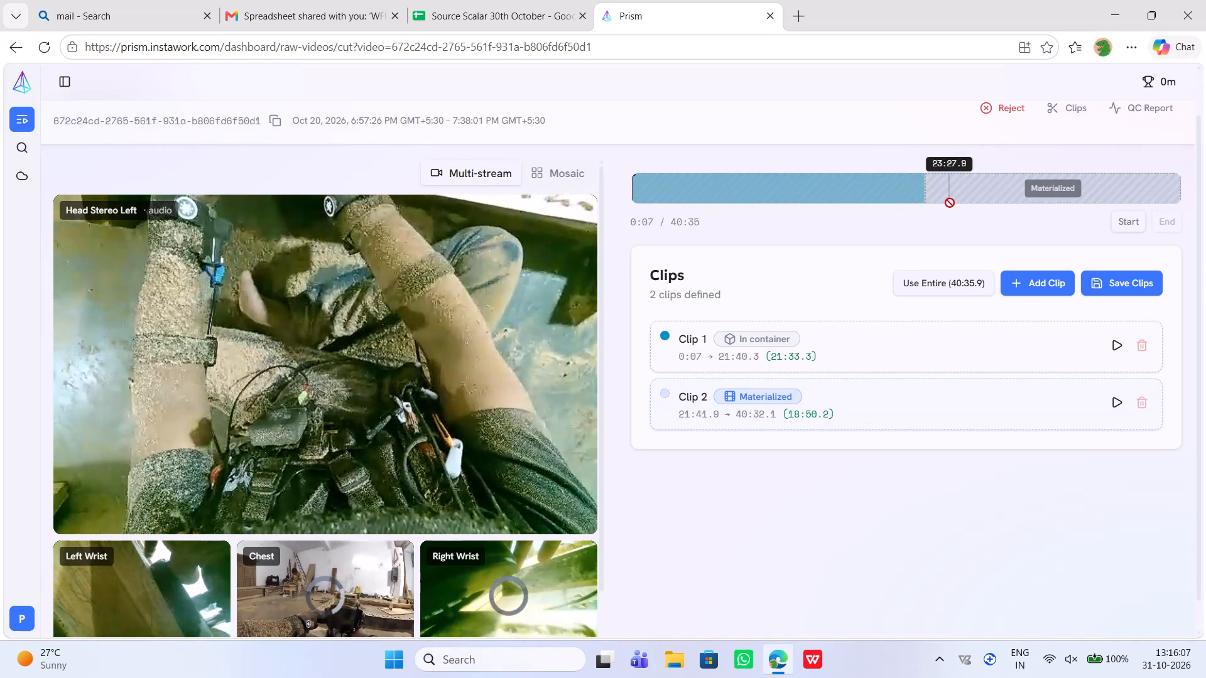
{"action": "left_click_drag", "start_coordinate": [950, 203], "coordinate": [963, 215]}
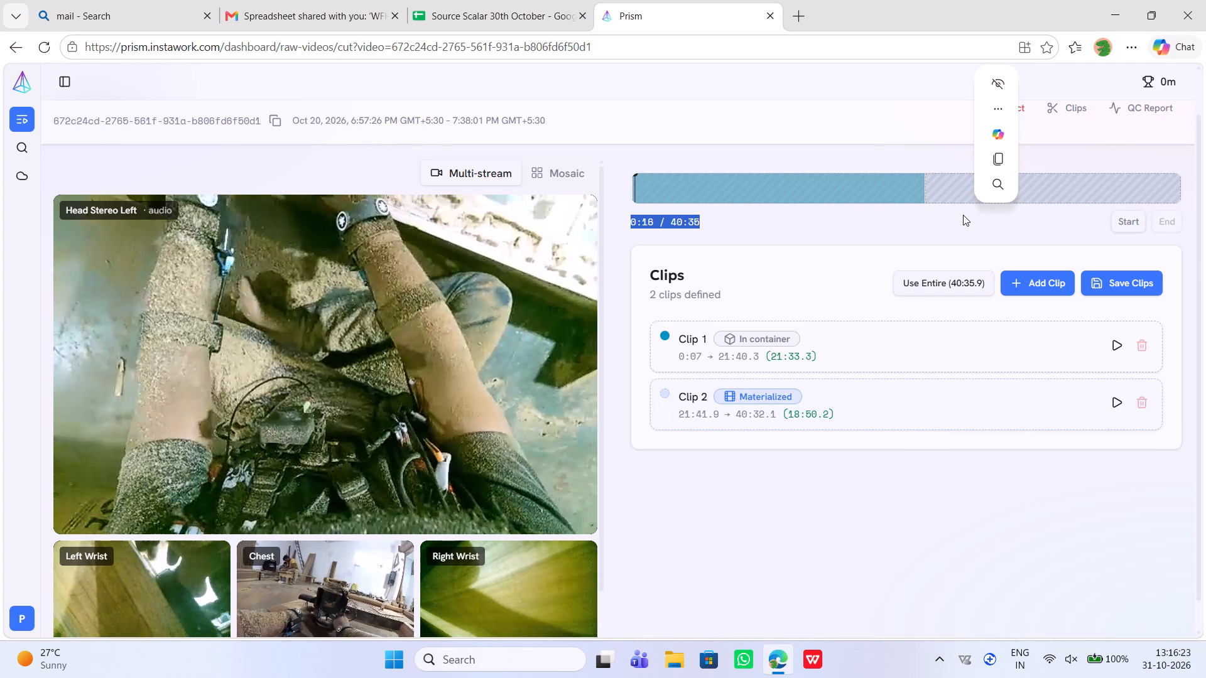
{"action": "left_click", "coordinate": [963, 215]}
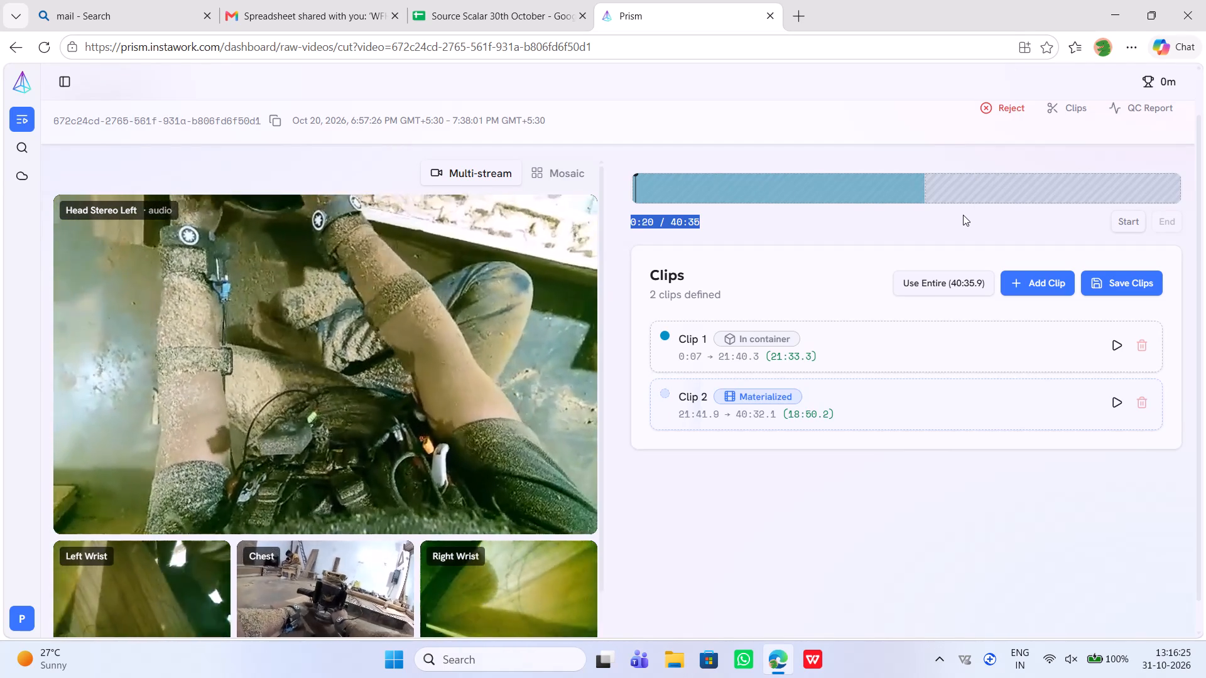
{"action": "left_click", "coordinate": [940, 217]}
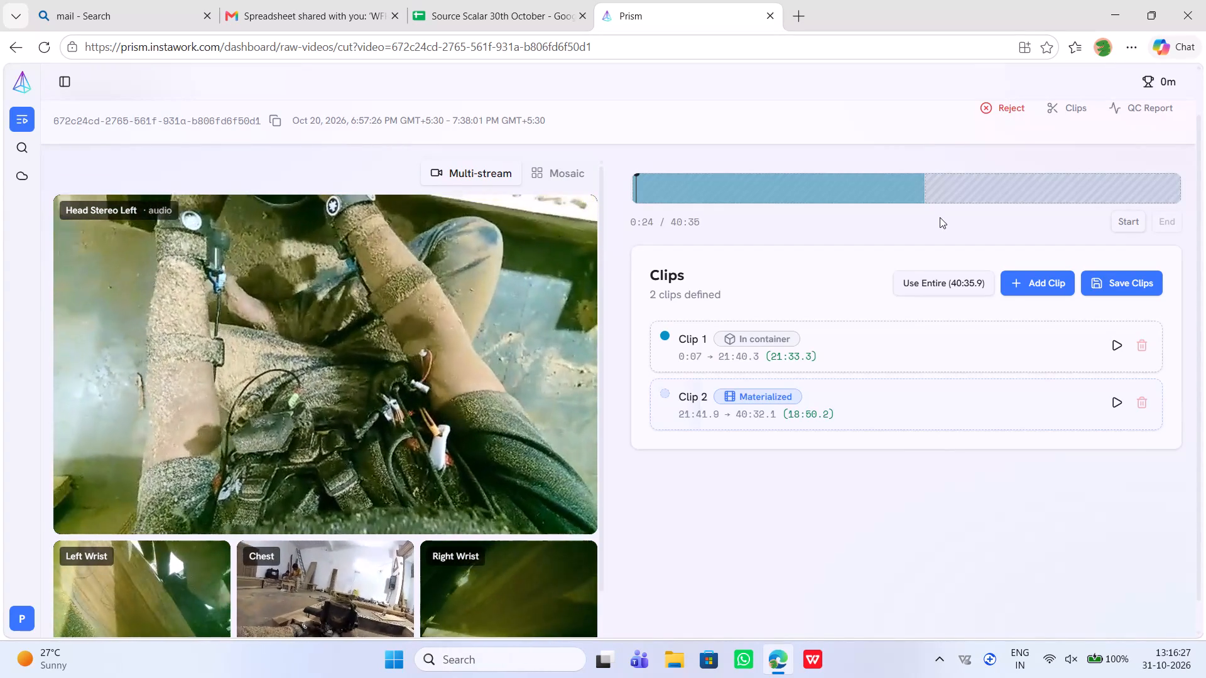
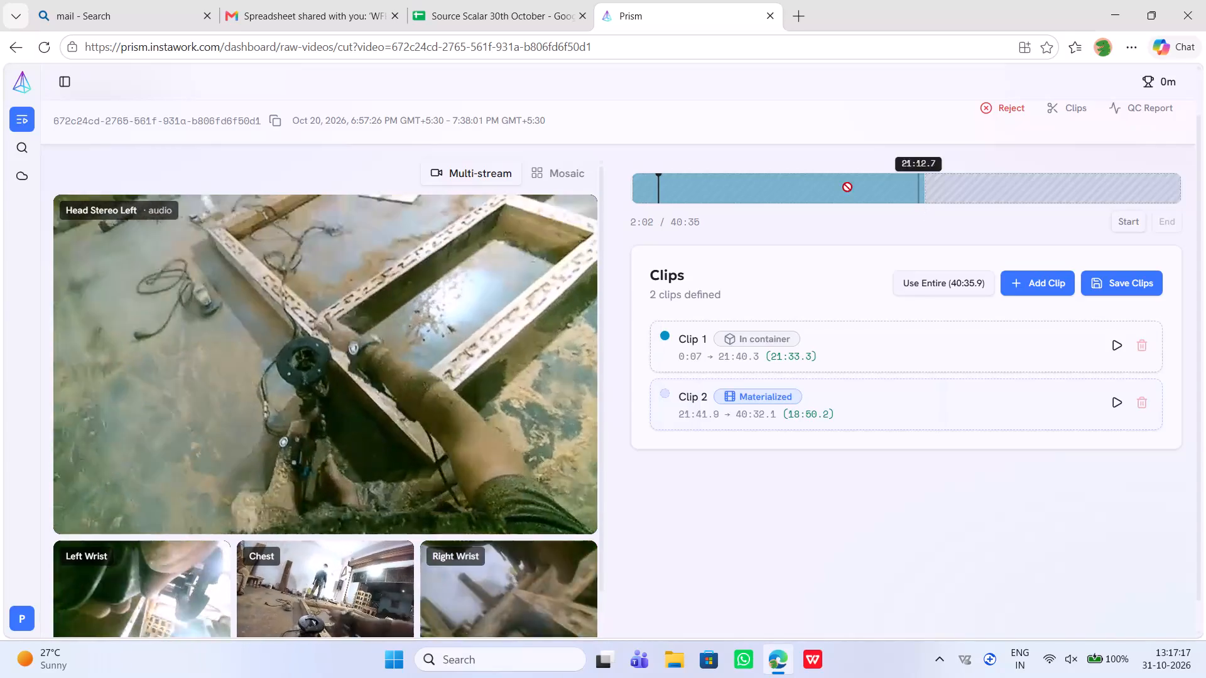
Check the row 5368 video at about 15, 34 and 39 minutes and in its final seconds for task quality.
{"action": "left_click", "coordinate": [835, 185]}
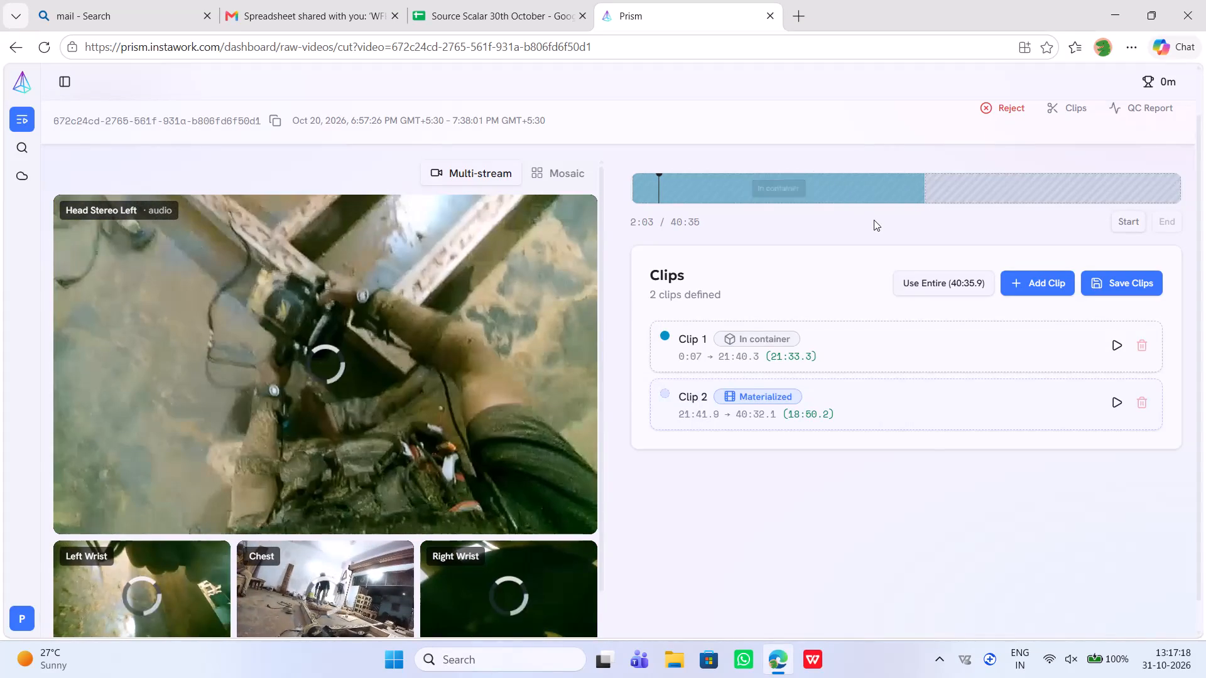
{"action": "left_click", "coordinate": [874, 220]}
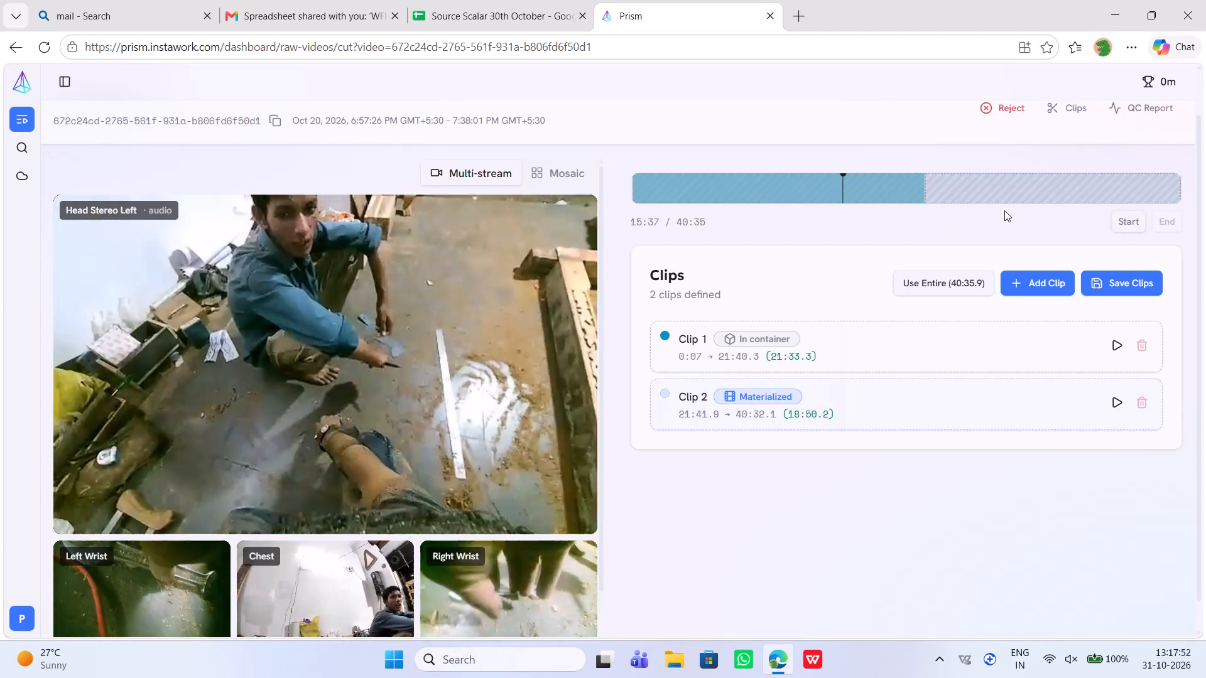
{"action": "left_click", "coordinate": [1095, 186]}
{"action": "left_click", "coordinate": [1102, 227]}
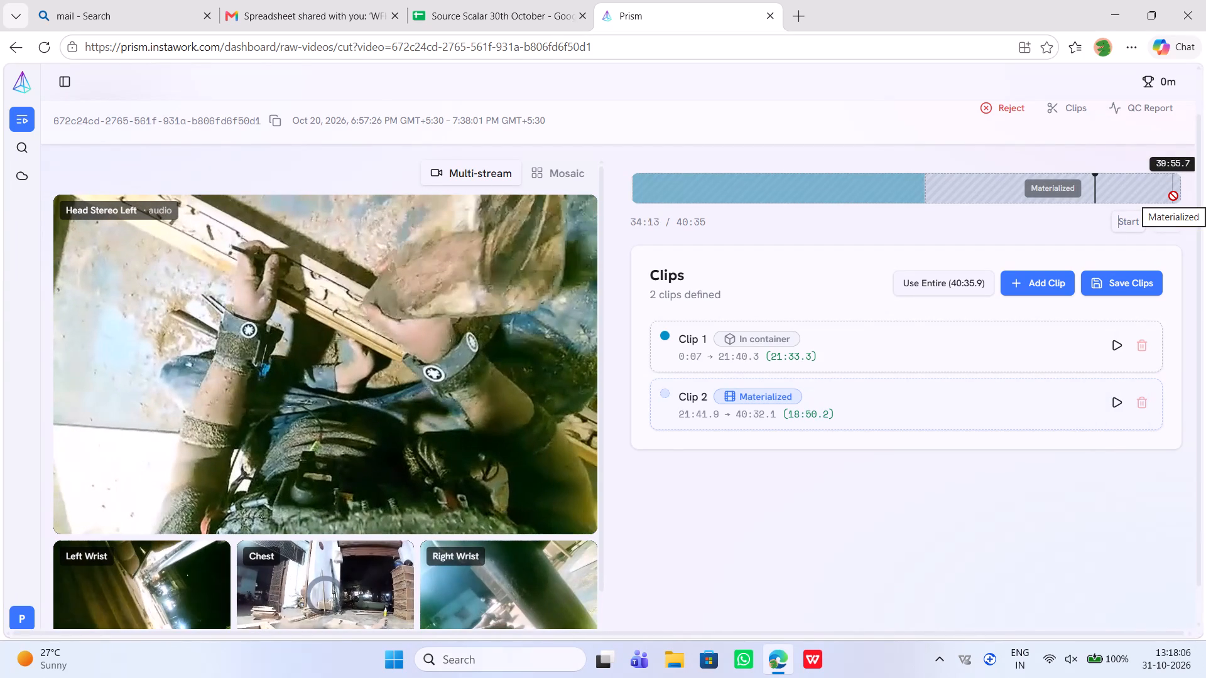
{"action": "scroll", "coordinate": [988, 146], "scroll_direction": "down", "scroll_amount": 1}
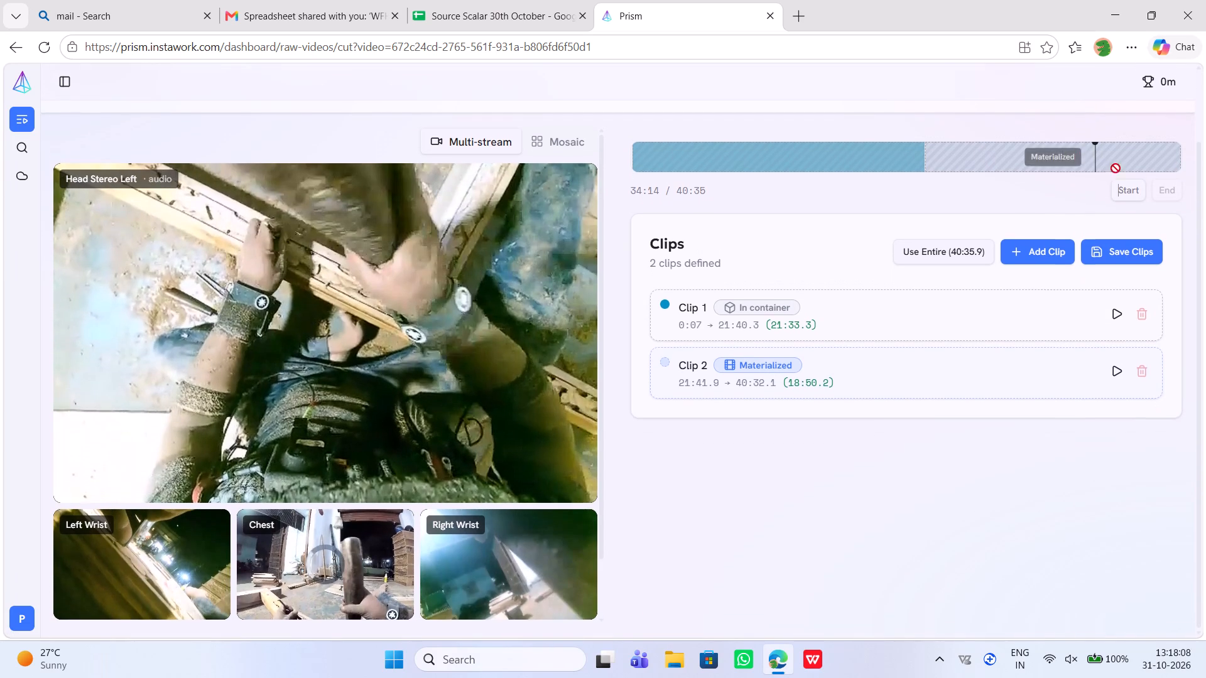
{"action": "left_click", "coordinate": [1163, 151]}
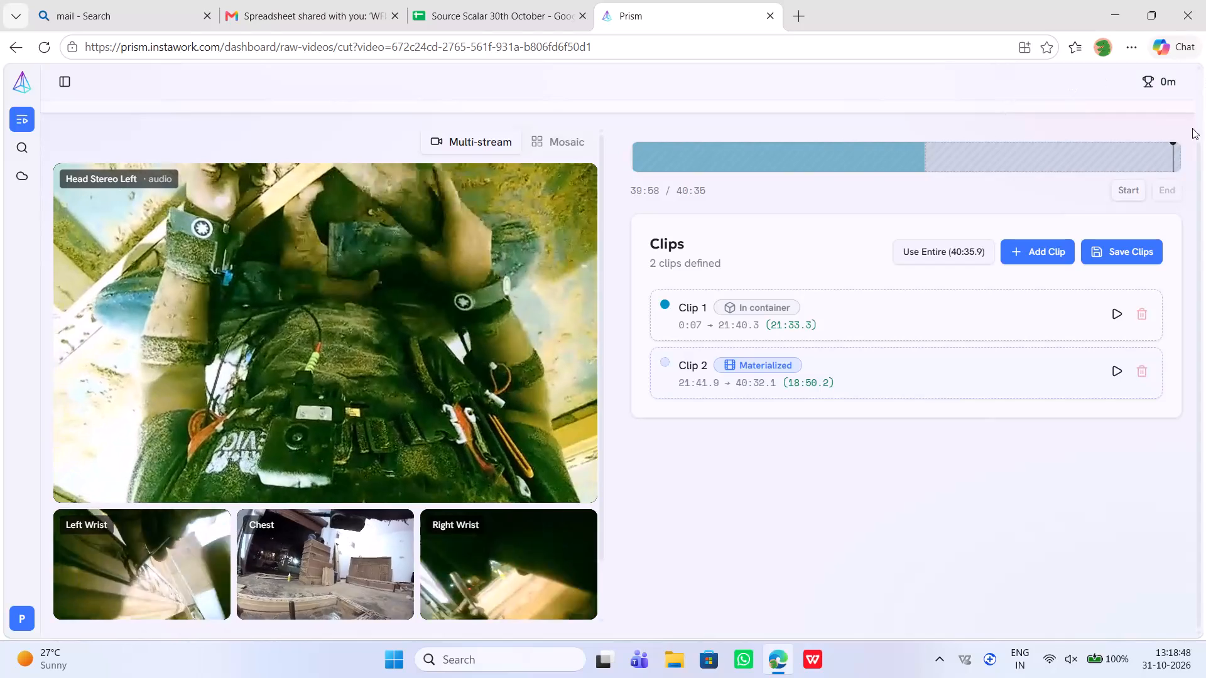
{"action": "left_click", "coordinate": [1178, 159]}
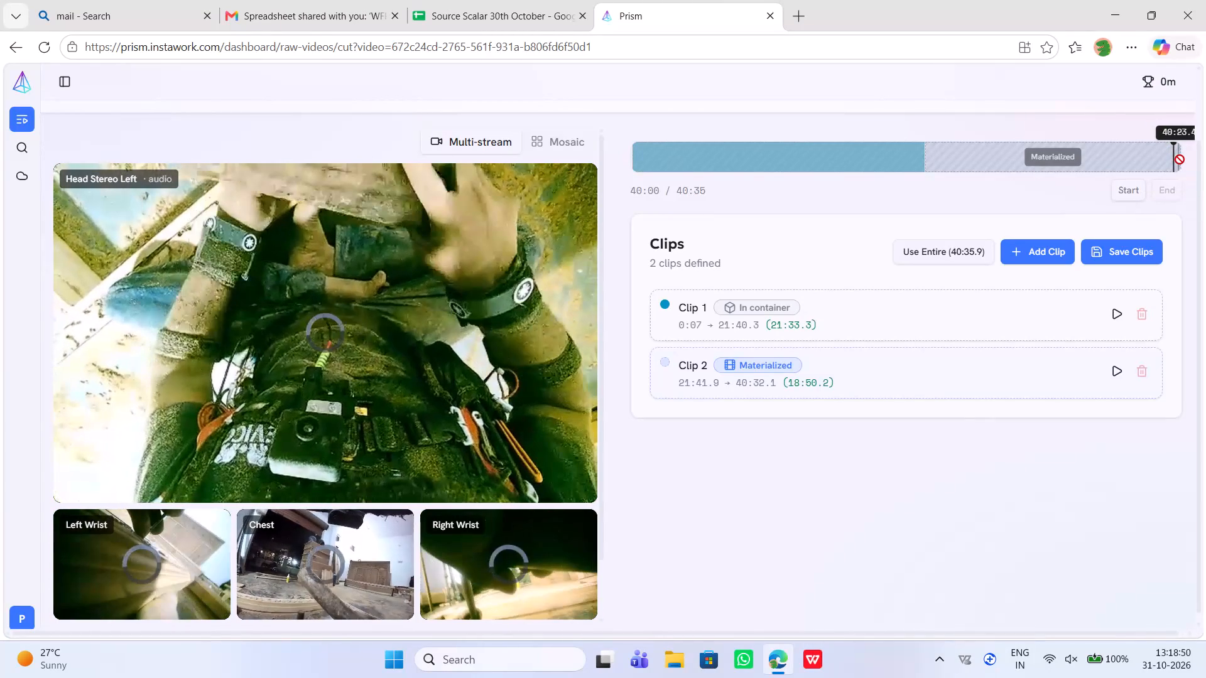
{"action": "left_click", "coordinate": [1180, 160]}
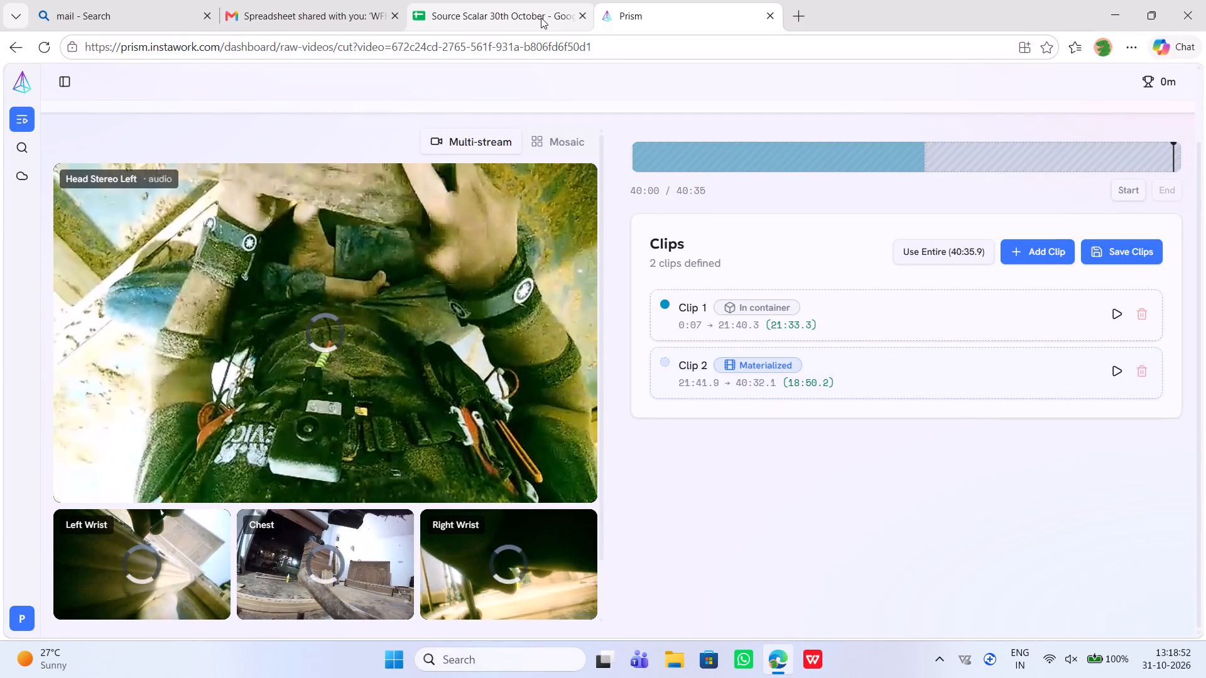
In the Source Scalar spreadsheet, mark row 5368 as Reject with the reason Task not visible.
{"action": "left_click", "coordinate": [541, 18]}
{"action": "left_click", "coordinate": [692, 468]}
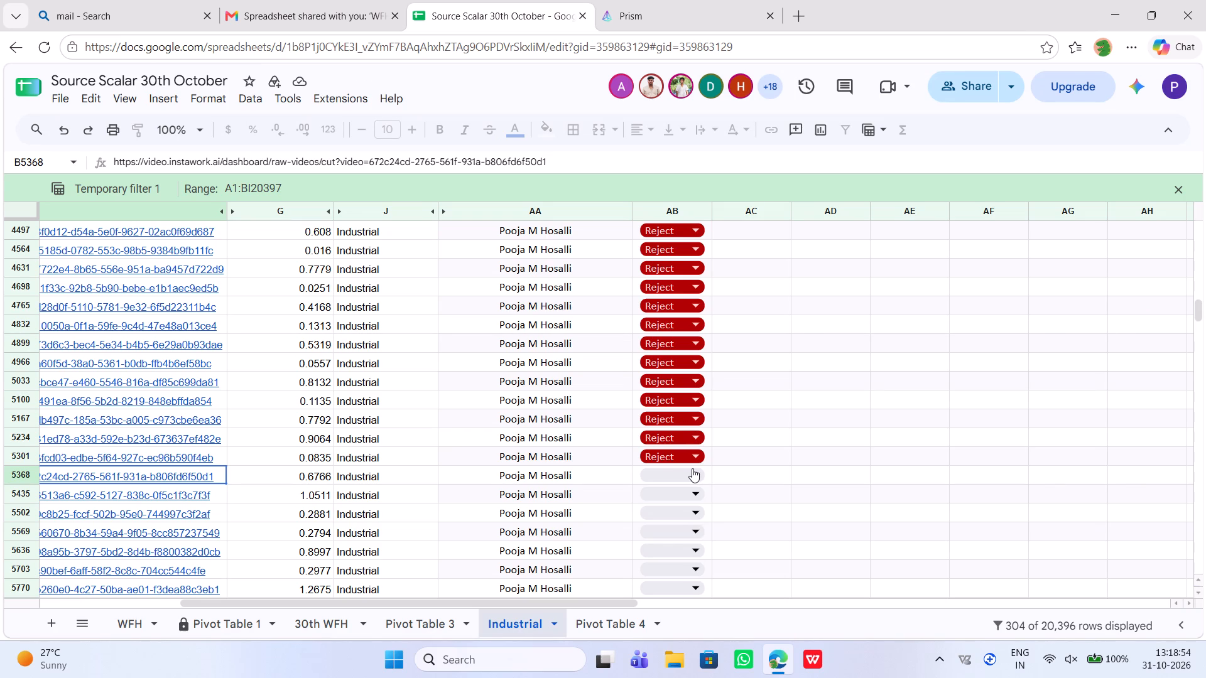
{"action": "left_click", "coordinate": [696, 476]}
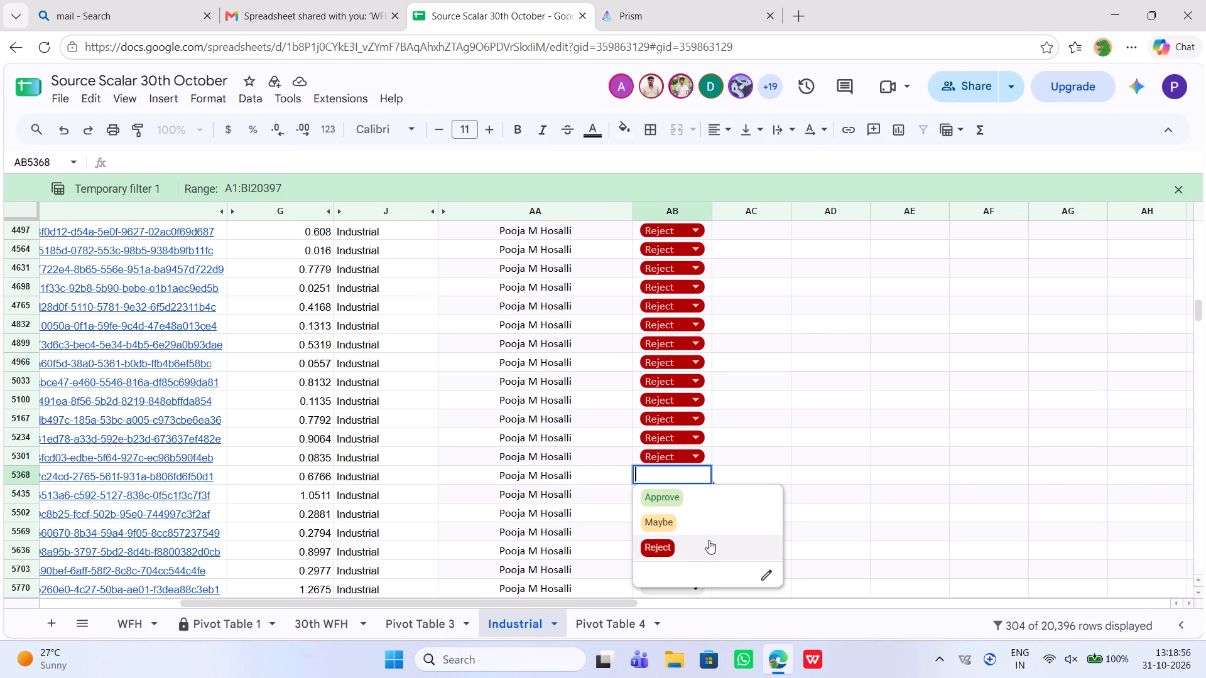
{"action": "left_click", "coordinate": [709, 540]}
{"action": "scroll", "coordinate": [878, 517], "scroll_direction": "left", "scroll_amount": 7}
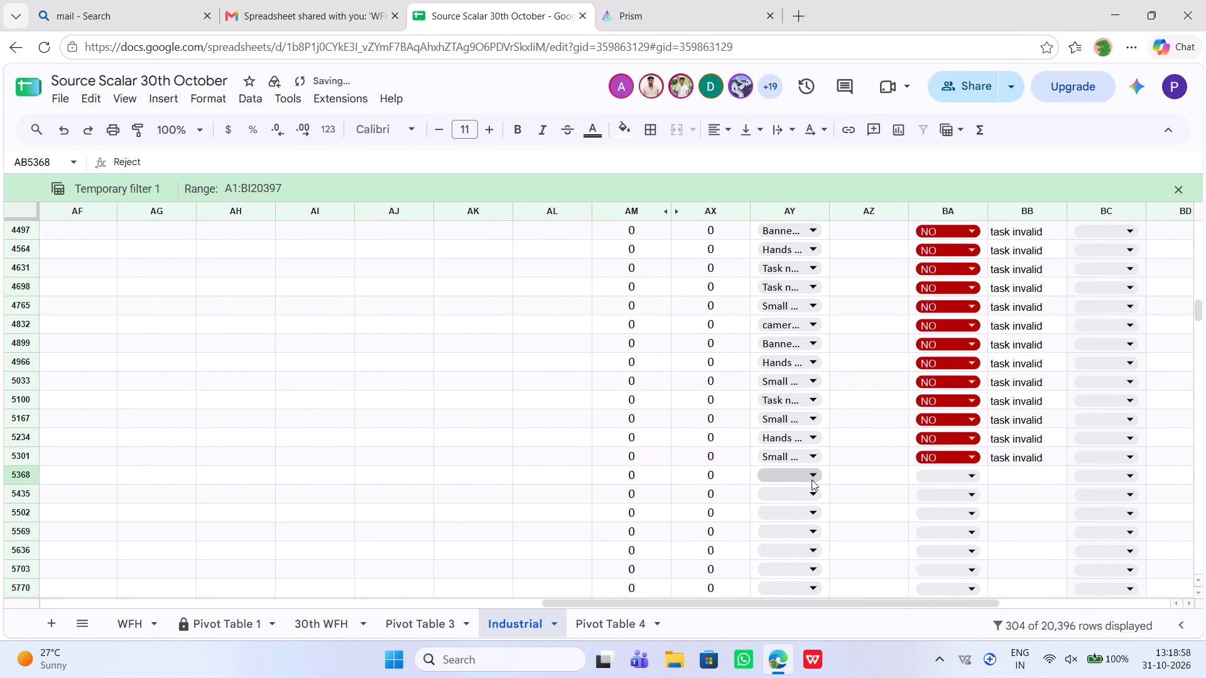
{"action": "left_click", "coordinate": [812, 480]}
{"action": "scroll", "coordinate": [815, 596], "scroll_direction": "down", "scroll_amount": 1}
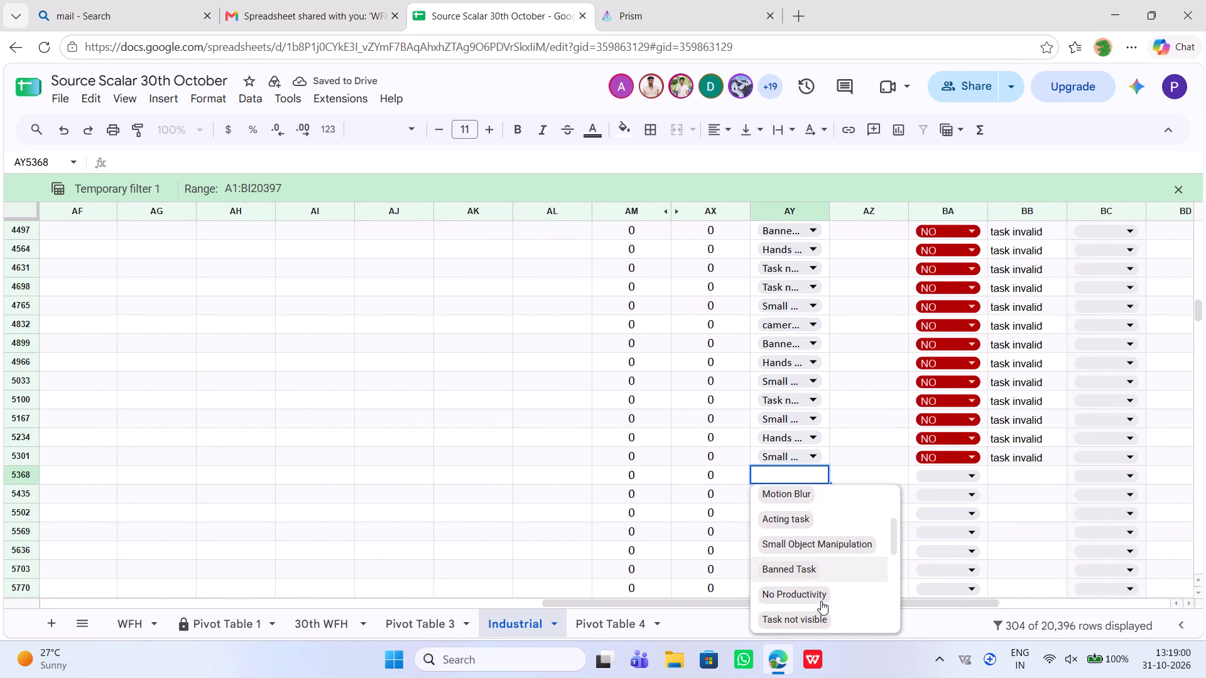
{"action": "scroll", "coordinate": [826, 541], "scroll_direction": "down", "scroll_amount": 1}
{"action": "left_click", "coordinate": [828, 514]}
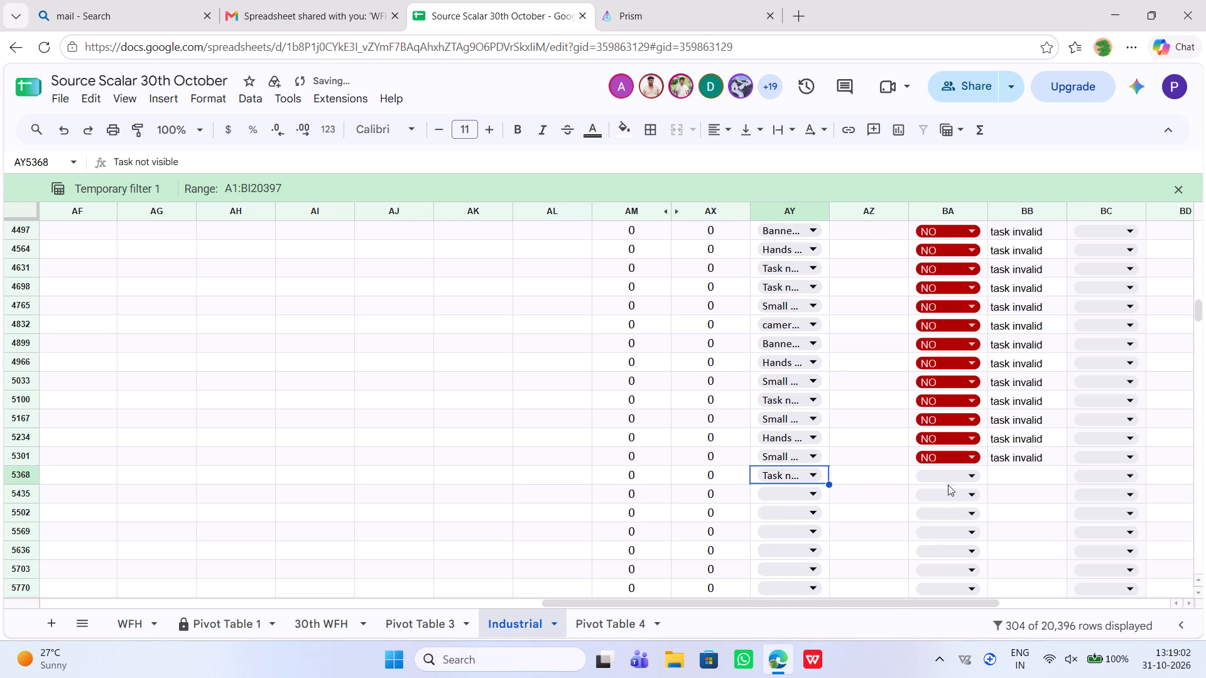
Set row 5368's column BA to NO and paste the remark "task invalid" beside it.
{"action": "left_click_drag", "start_coordinate": [955, 479], "coordinate": [954, 510]}
{"action": "left_click", "coordinate": [954, 519]}
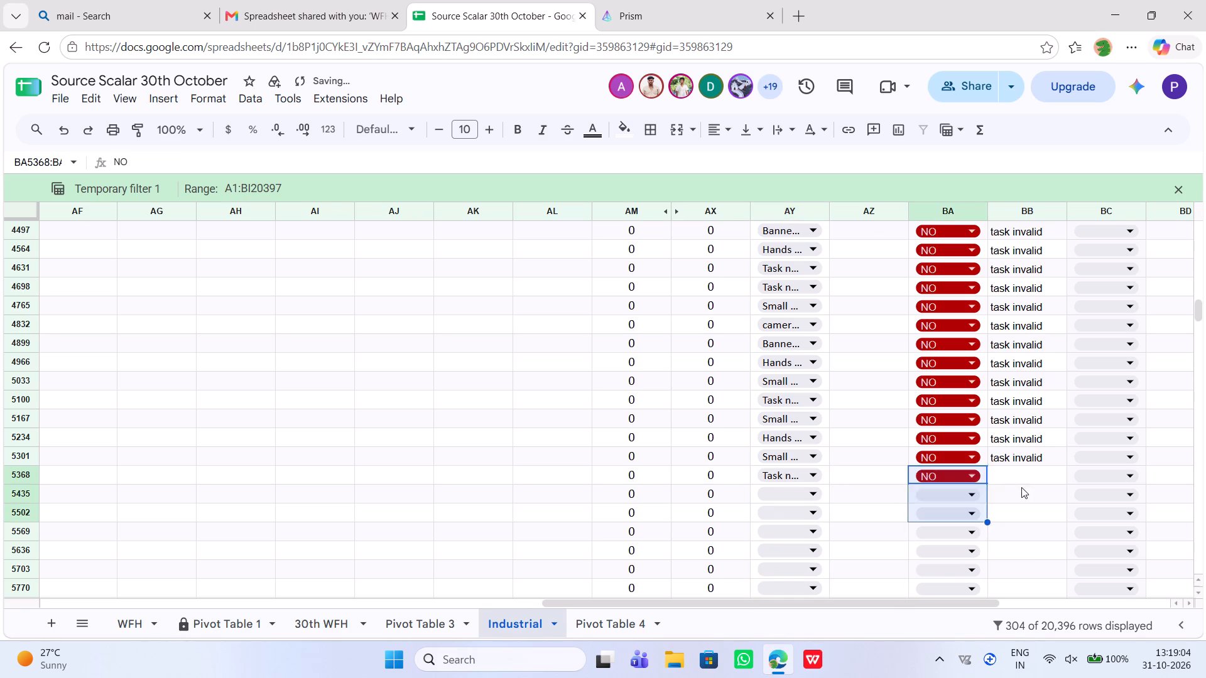
{"action": "left_click", "coordinate": [1034, 480]}
{"action": "key", "text": "ctrl+v"}
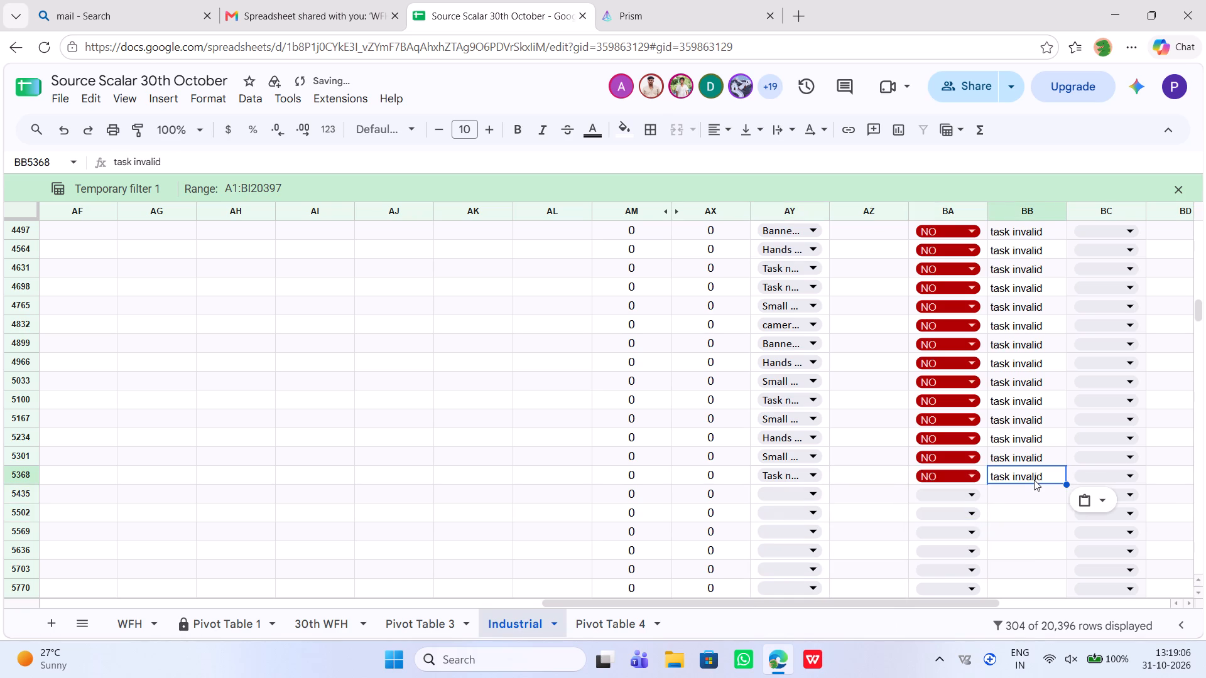
Bring the spreadsheet's video link columns back into view and return to the row 5368 raw video in Prism.
{"action": "scroll", "coordinate": [600, 500], "scroll_direction": "right", "scroll_amount": 3}
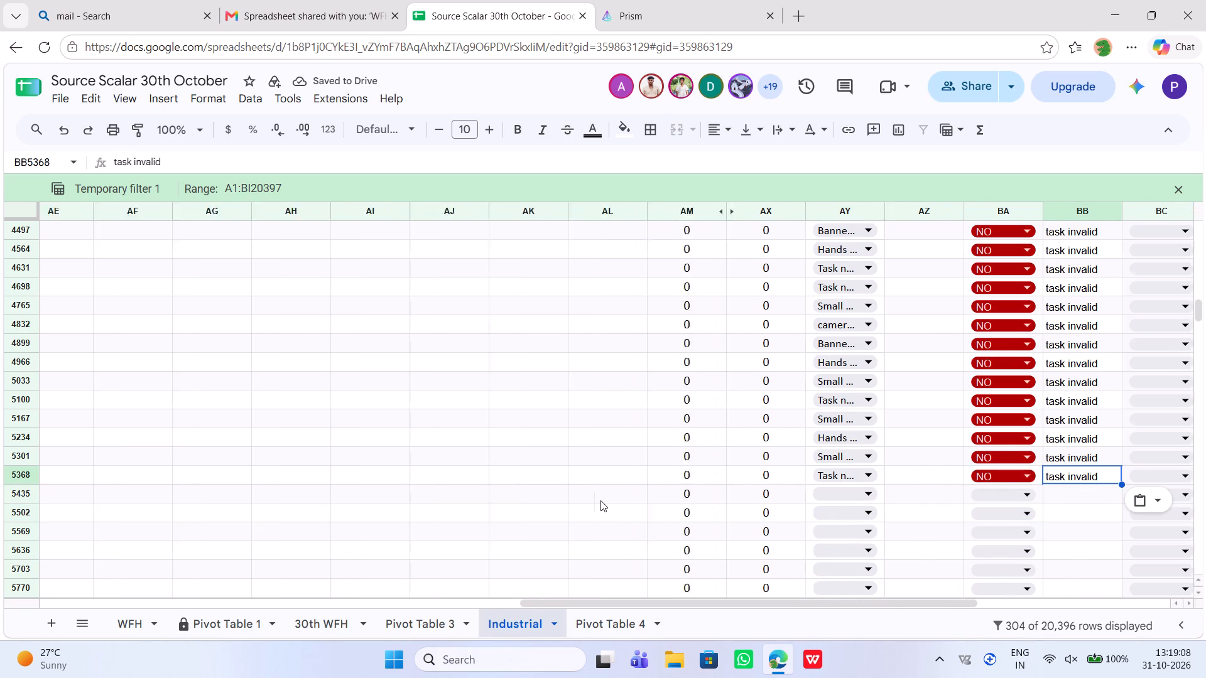
{"action": "scroll", "coordinate": [600, 500], "scroll_direction": "right", "scroll_amount": 3}
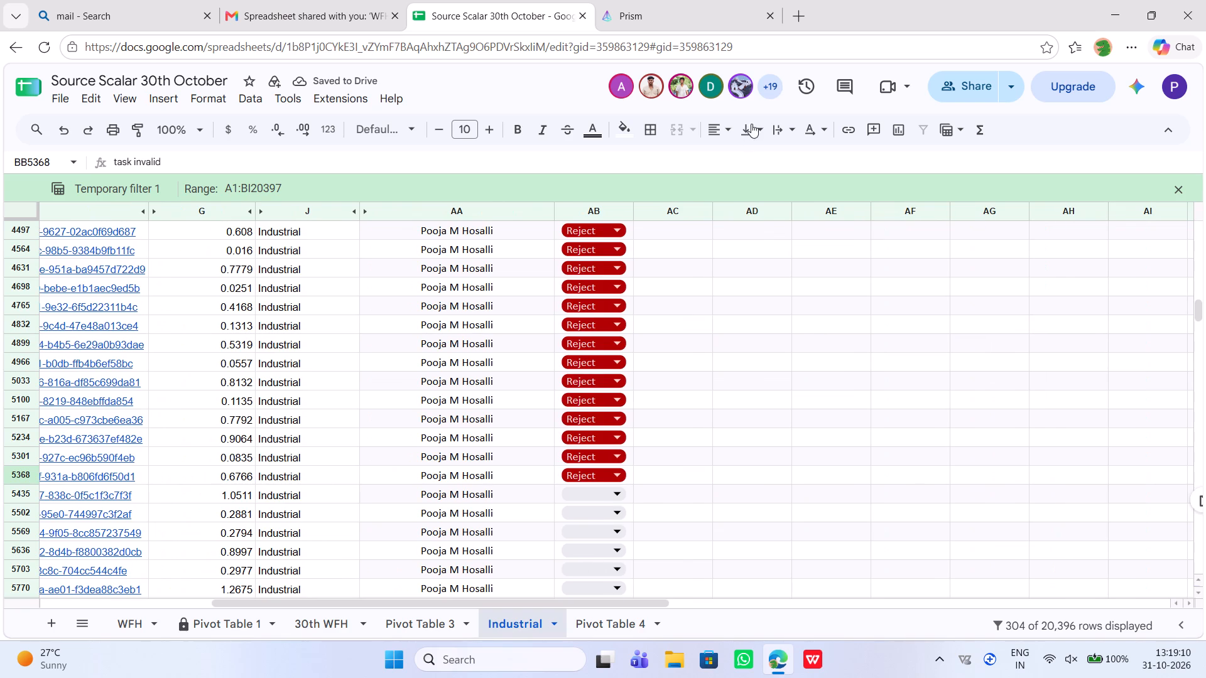
{"action": "left_click", "coordinate": [690, 21]}
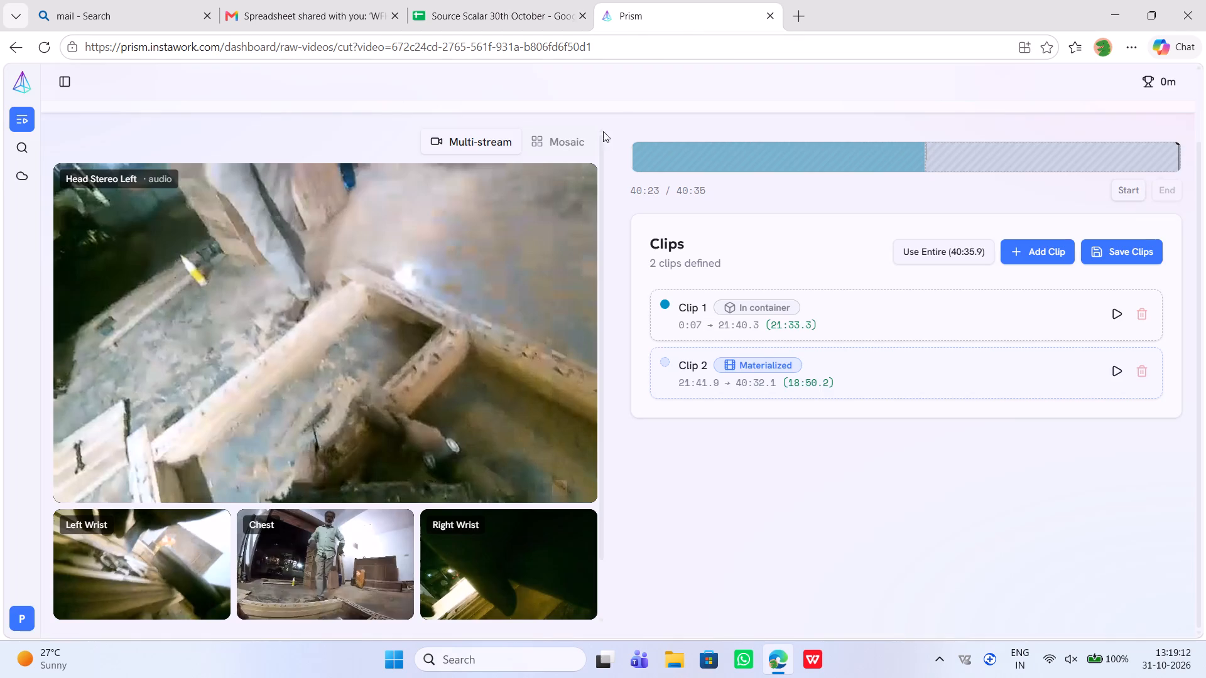
{"action": "left_click", "coordinate": [560, 205]}
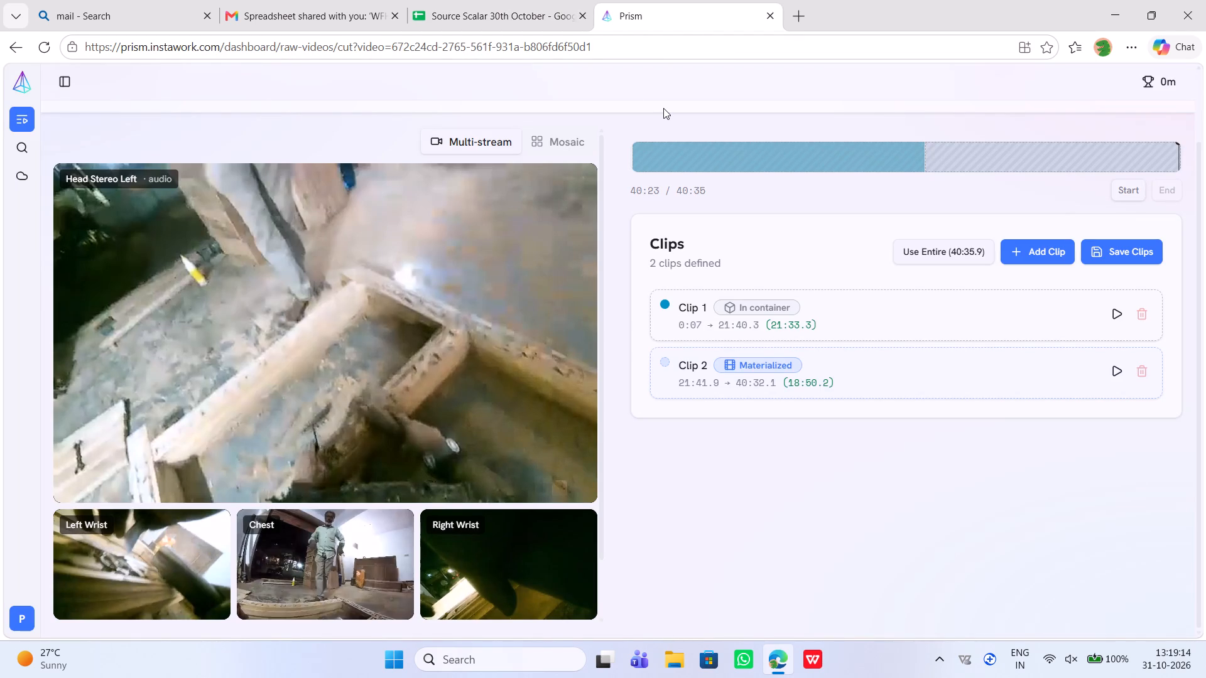
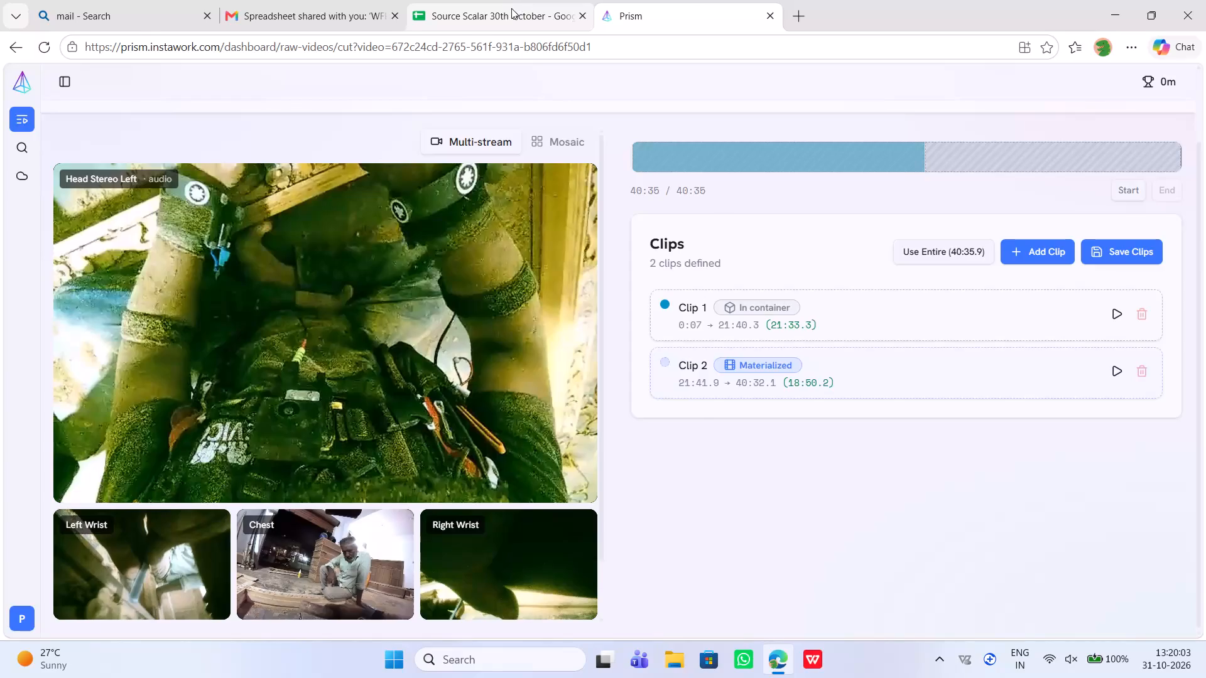
In the Source Scalar spreadsheet, mark row 5435 as Reject with the reason camera rig in frame.
{"action": "left_click", "coordinate": [511, 8]}
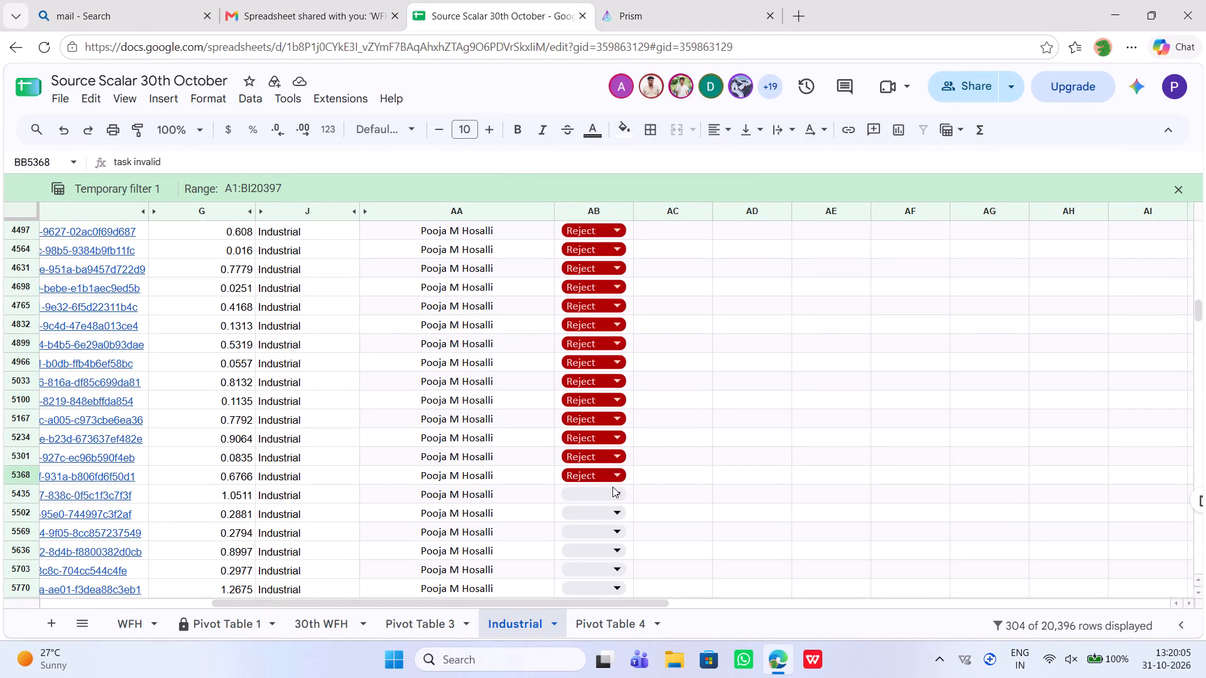
{"action": "left_click", "coordinate": [613, 490]}
{"action": "left_click", "coordinate": [626, 463]}
{"action": "scroll", "coordinate": [893, 519], "scroll_direction": "left", "scroll_amount": 7}
{"action": "left_click_drag", "start_coordinate": [584, 493], "coordinate": [579, 546]}
{"action": "left_click", "coordinate": [612, 352]}
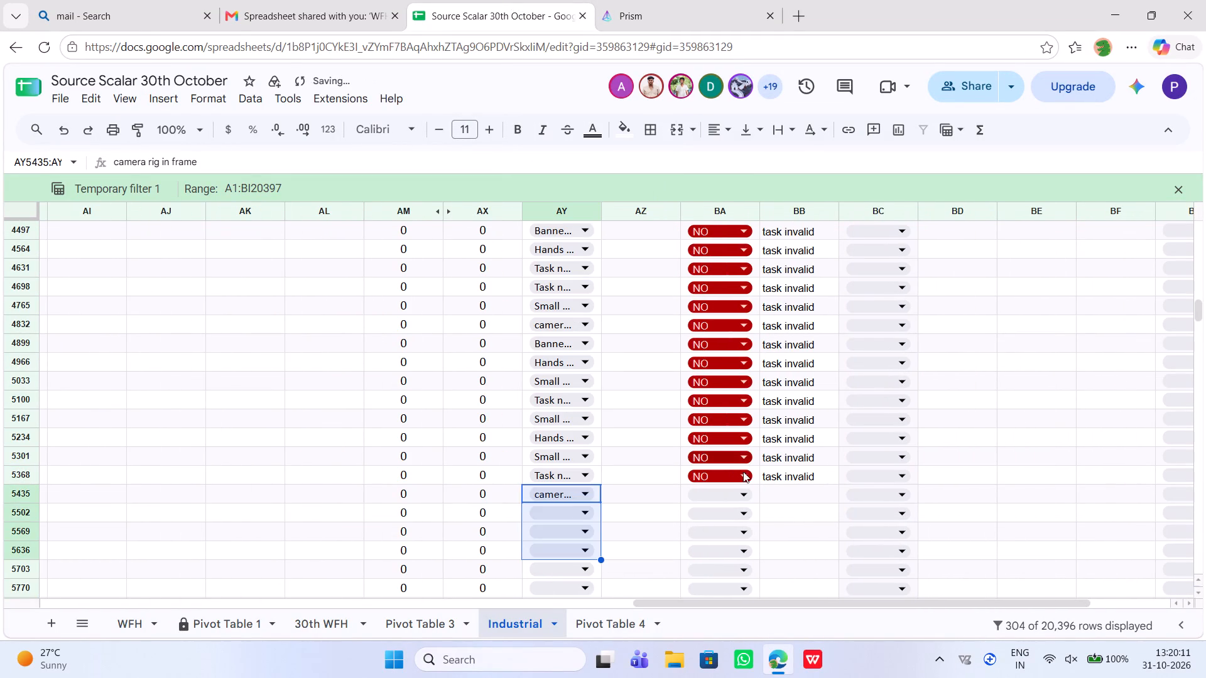
Set row 5435's column BA to NO and paste the remark "task invalid" in column BB.
{"action": "left_click_drag", "start_coordinate": [732, 495], "coordinate": [730, 470]}
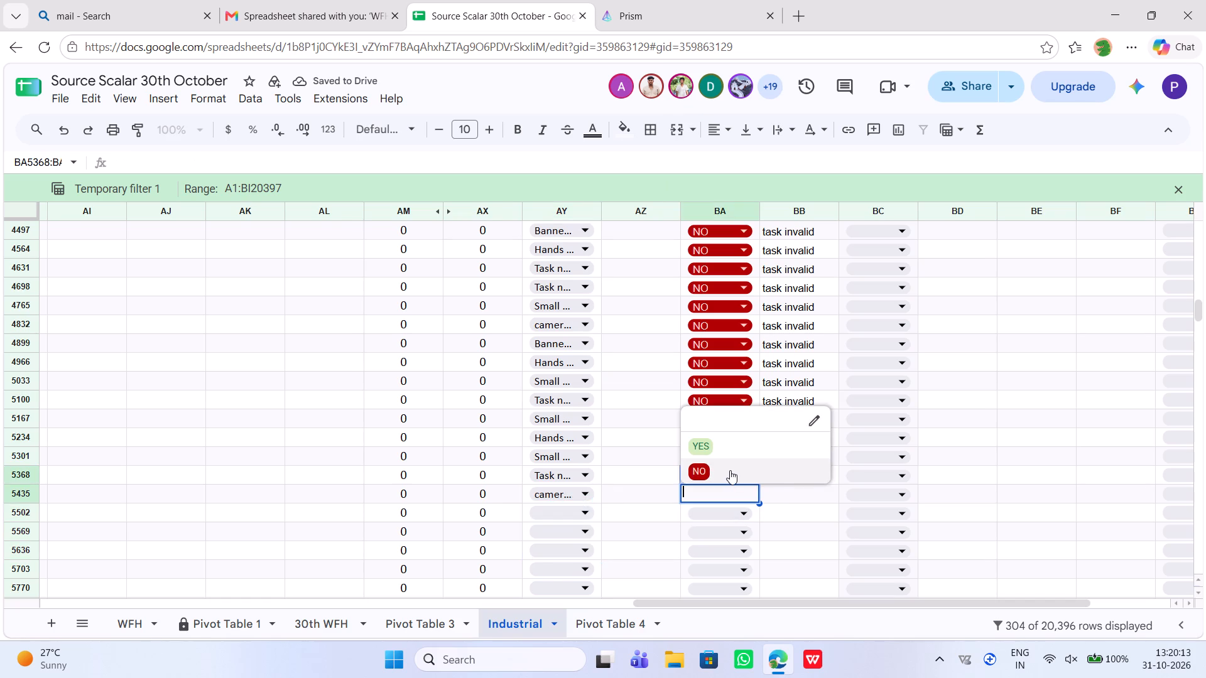
{"action": "left_click_drag", "start_coordinate": [730, 470], "coordinate": [780, 488]}
{"action": "left_click", "coordinate": [752, 466]}
{"action": "left_click", "coordinate": [774, 488]}
{"action": "key", "text": "ctrl+v"}
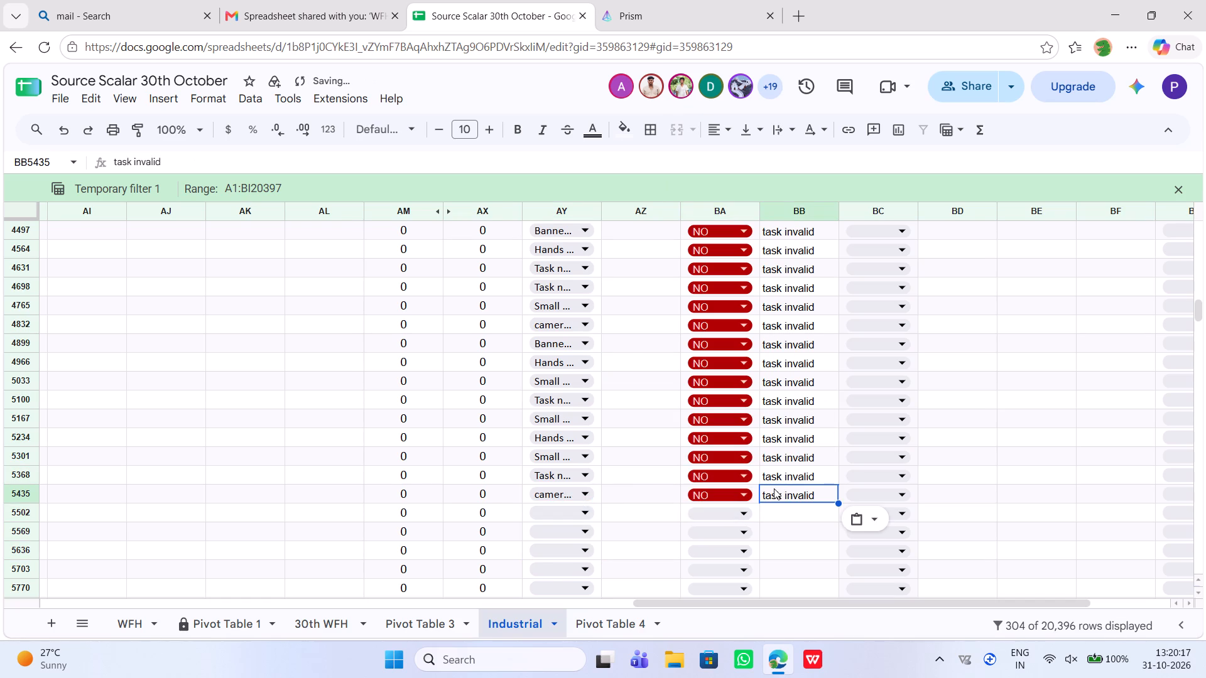
Close the row 5368 video in Prism and open the raw video linked in row 5435.
{"action": "scroll", "coordinate": [774, 488], "scroll_direction": "right", "scroll_amount": 7}
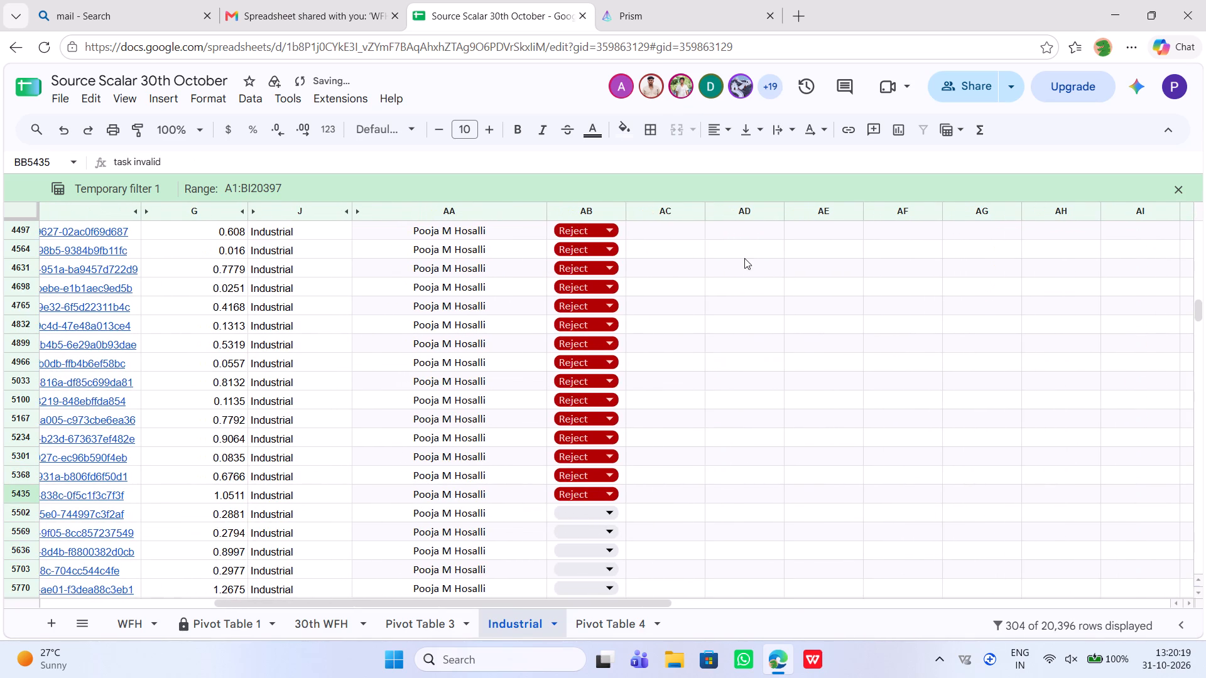
{"action": "left_click", "coordinate": [677, 14]}
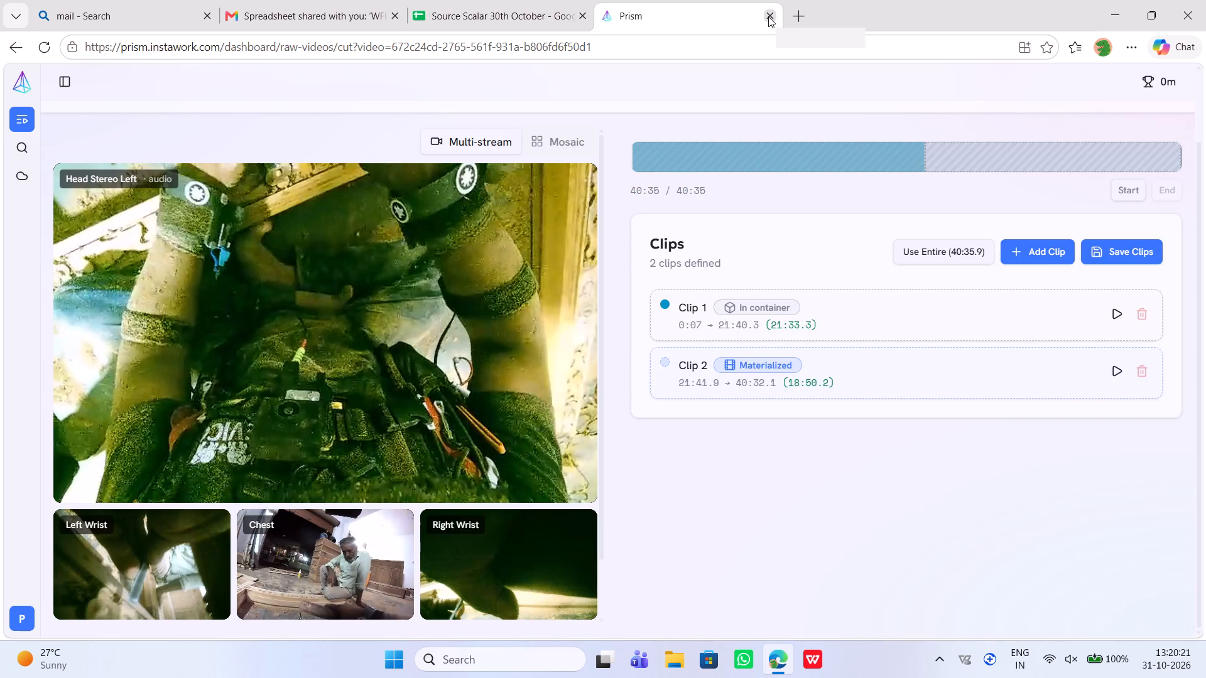
{"action": "left_click", "coordinate": [768, 16]}
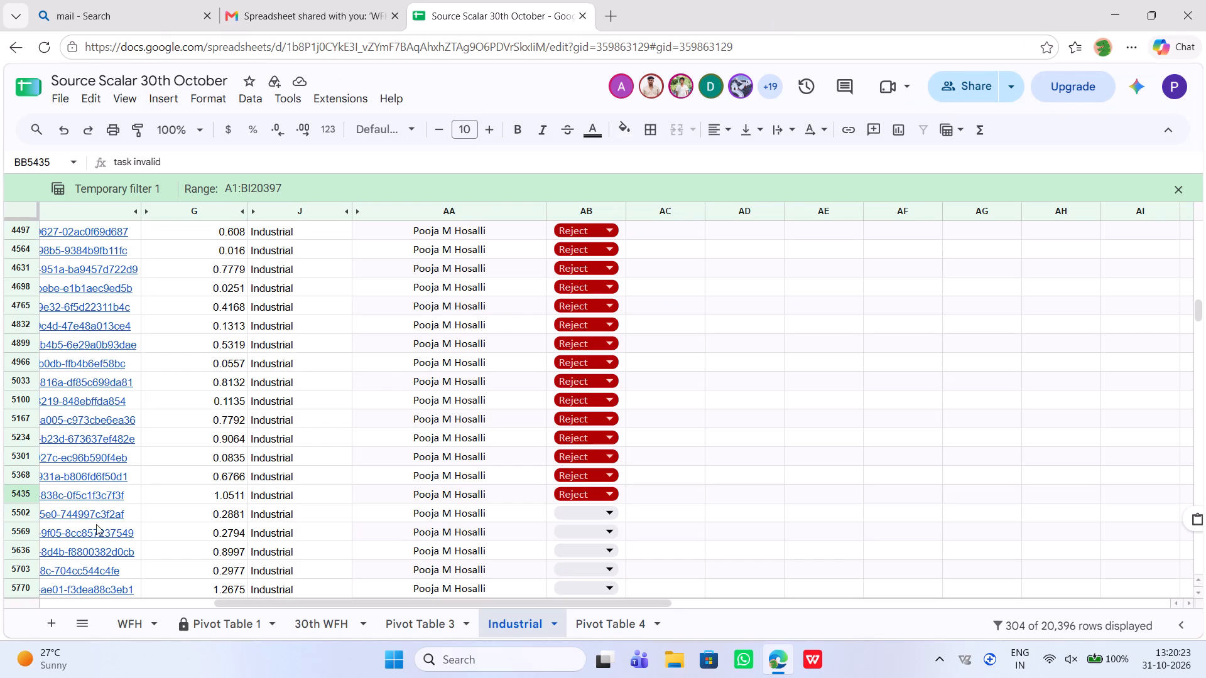
{"action": "left_click_drag", "start_coordinate": [118, 499], "coordinate": [124, 493]}
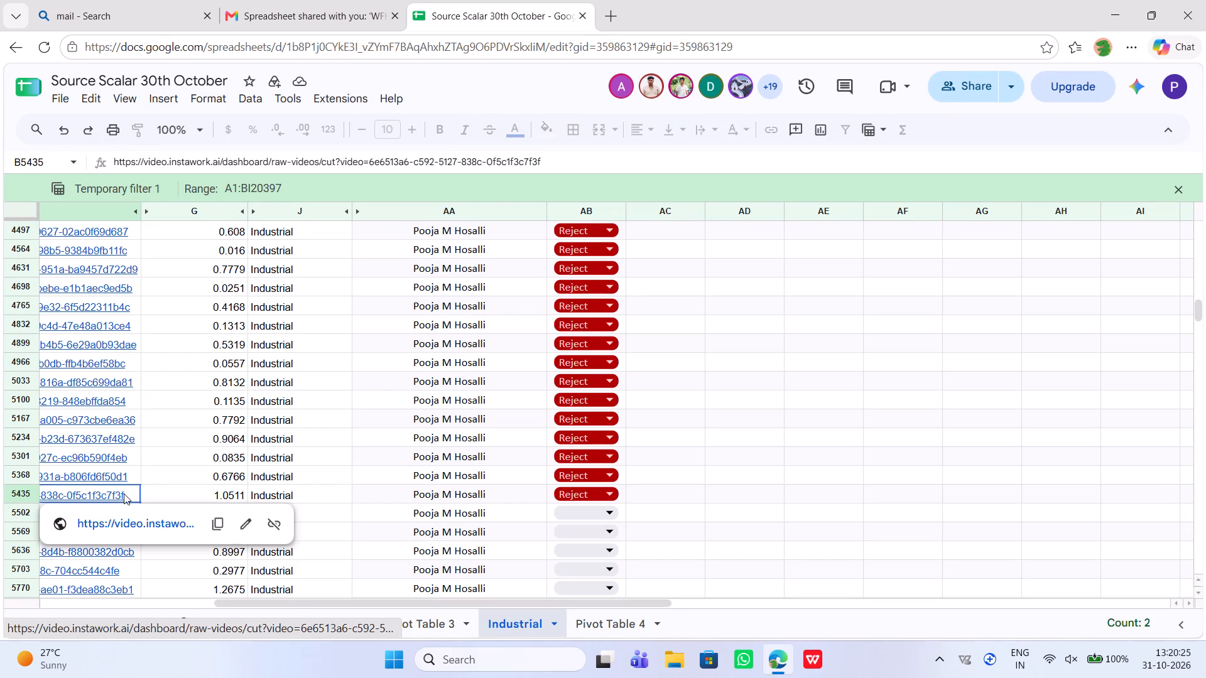
{"action": "left_click_drag", "start_coordinate": [124, 493], "coordinate": [122, 493]}
{"action": "left_click_drag", "start_coordinate": [122, 493], "coordinate": [131, 519]}
{"action": "left_click", "coordinate": [131, 519]}
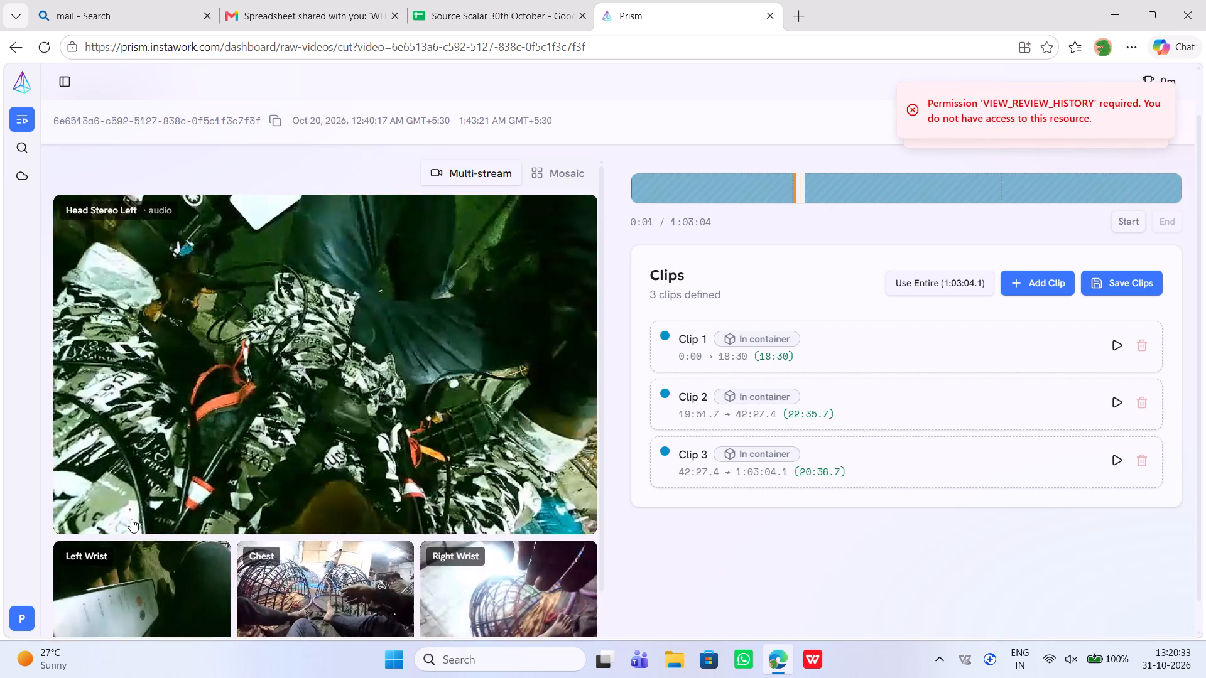
Check the row 5435 video at about 34:40 and in its final seconds for task quality.
{"action": "left_click", "coordinate": [933, 199]}
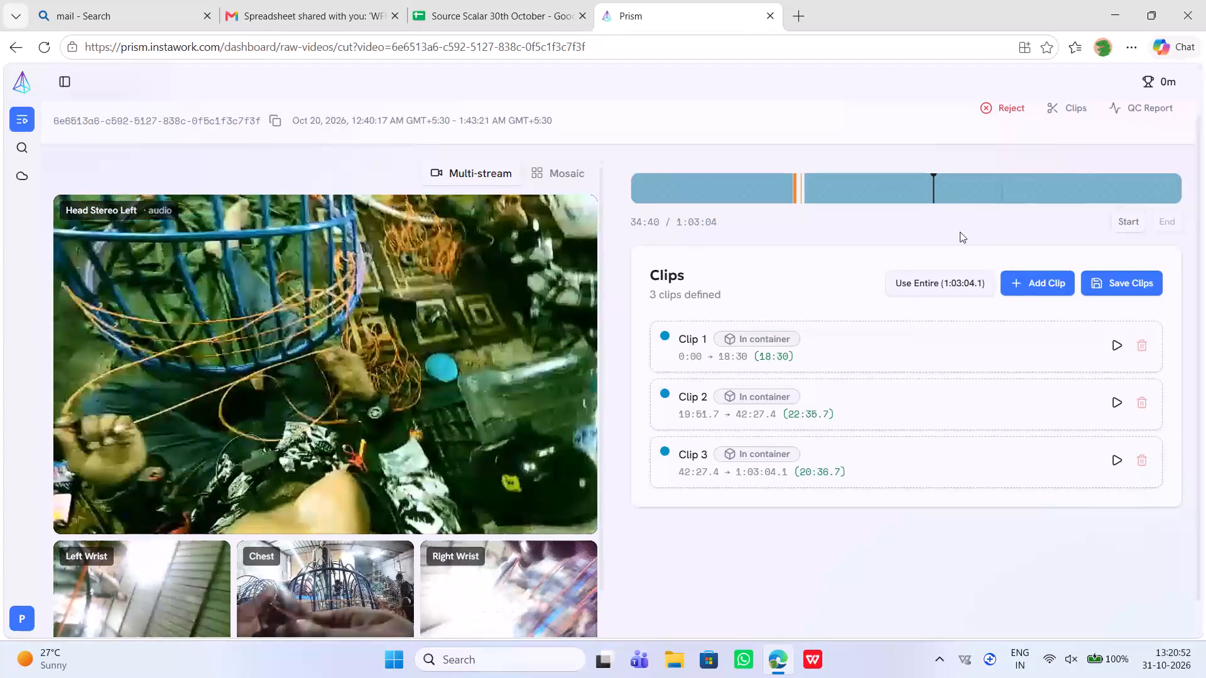
{"action": "left_click", "coordinate": [1180, 196]}
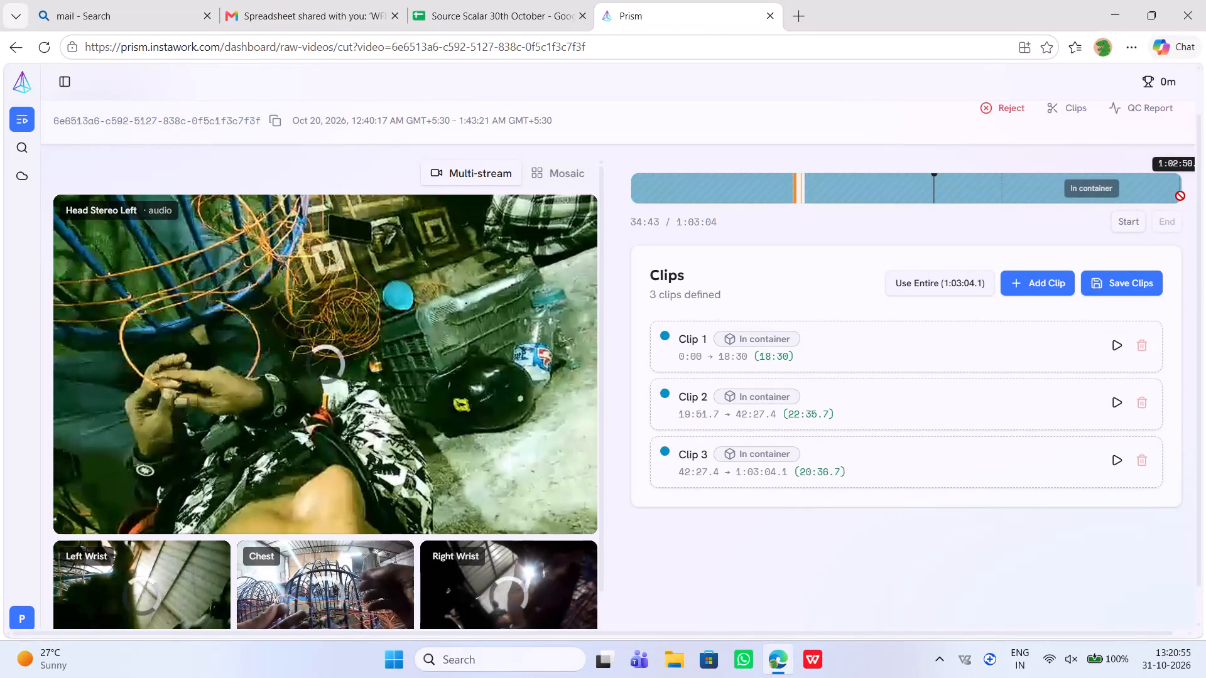
{"action": "left_click", "coordinate": [918, 100]}
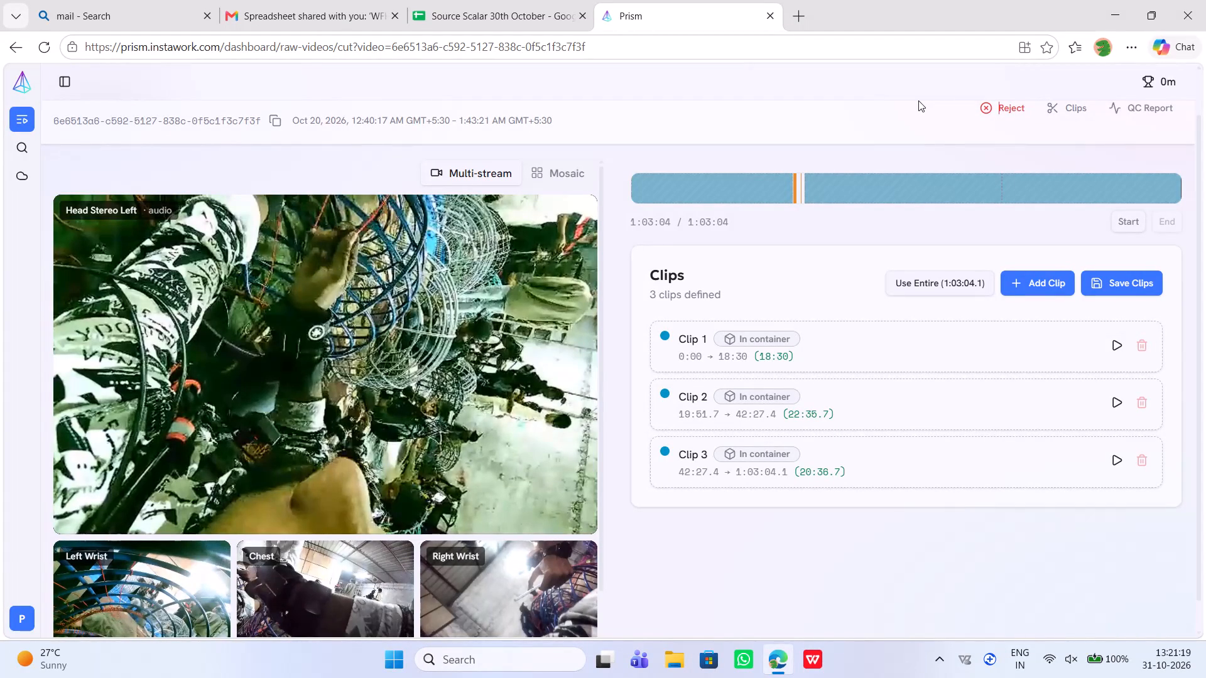
In the Source Scalar spreadsheet, change row 5435's rejection reason to Small Object Manipulation.
{"action": "left_click", "coordinate": [528, 11]}
{"action": "scroll", "coordinate": [767, 368], "scroll_direction": "left", "scroll_amount": 5}
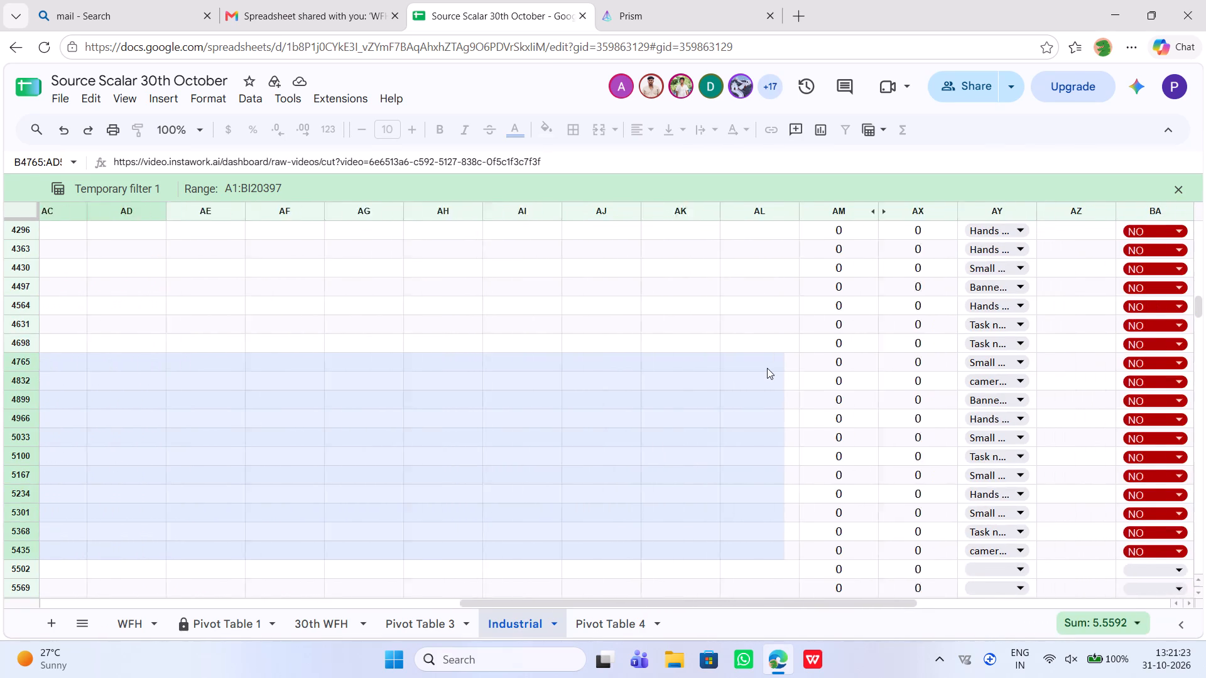
{"action": "double_click", "coordinate": [967, 550]}
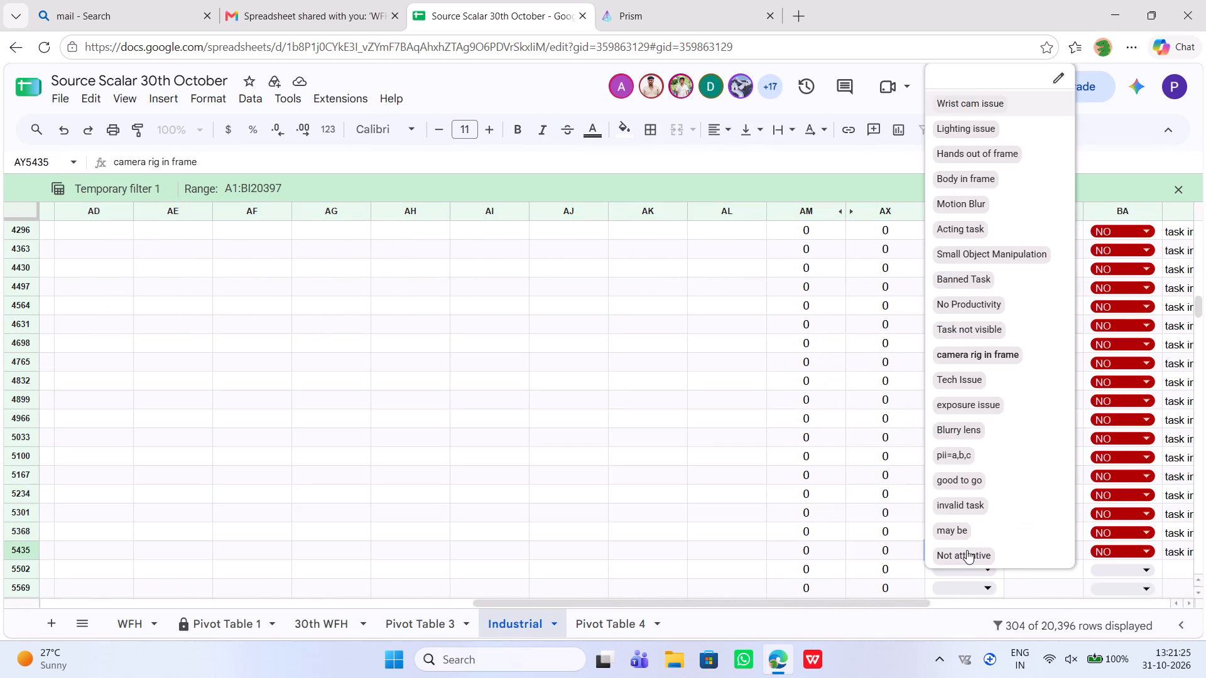
{"action": "left_click", "coordinate": [1008, 262]}
Close the row 5435 video in Prism and open the raw video linked in row 5502.
{"action": "scroll", "coordinate": [501, 549], "scroll_direction": "down", "scroll_amount": 1}
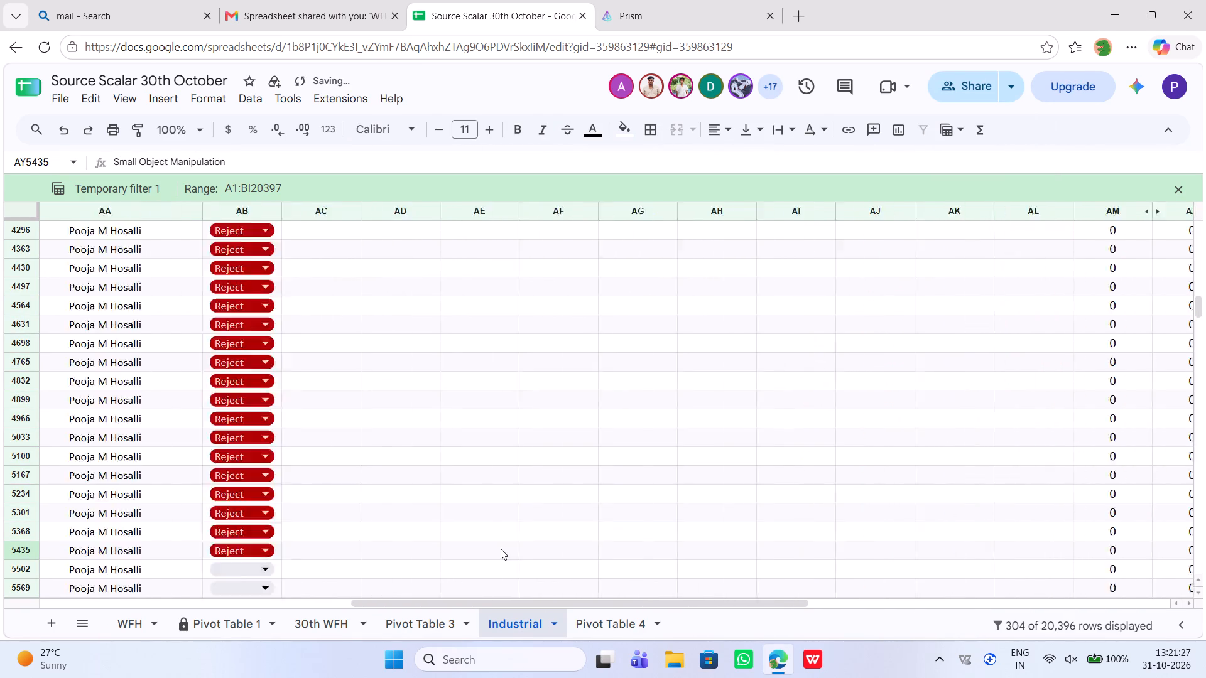
{"action": "scroll", "coordinate": [501, 549], "scroll_direction": "down", "scroll_amount": 1}
{"action": "scroll", "coordinate": [501, 549], "scroll_direction": "up", "scroll_amount": 1}
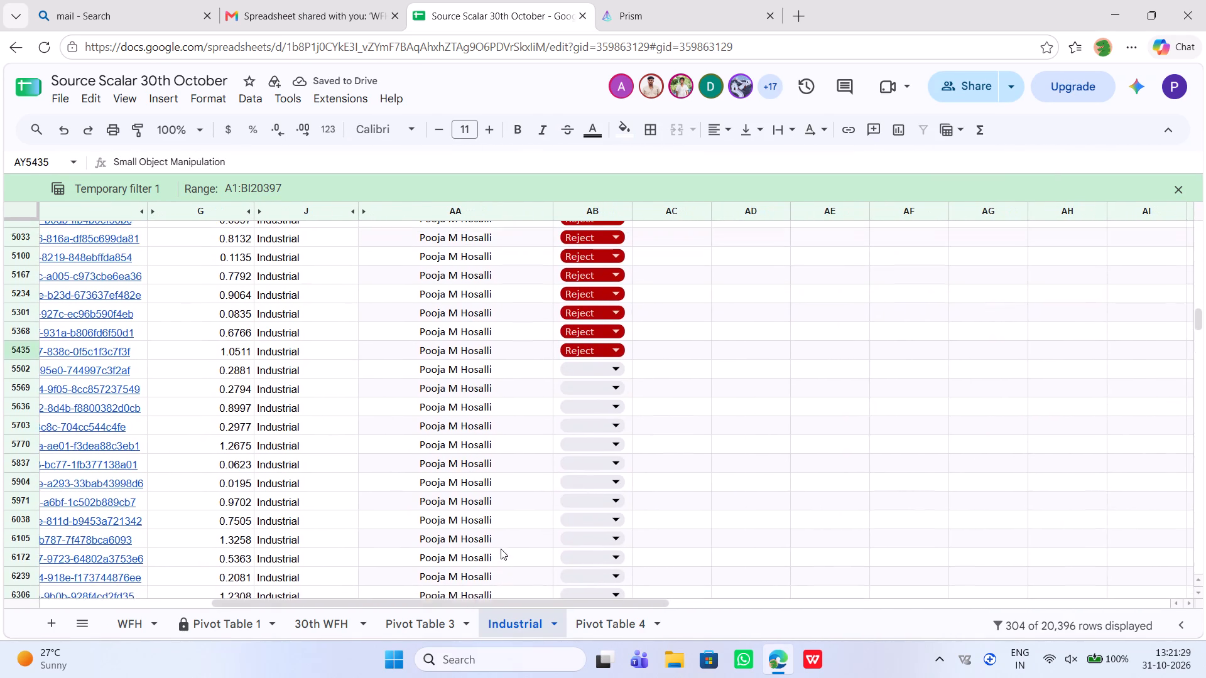
{"action": "scroll", "coordinate": [501, 549], "scroll_direction": "up", "scroll_amount": 1}
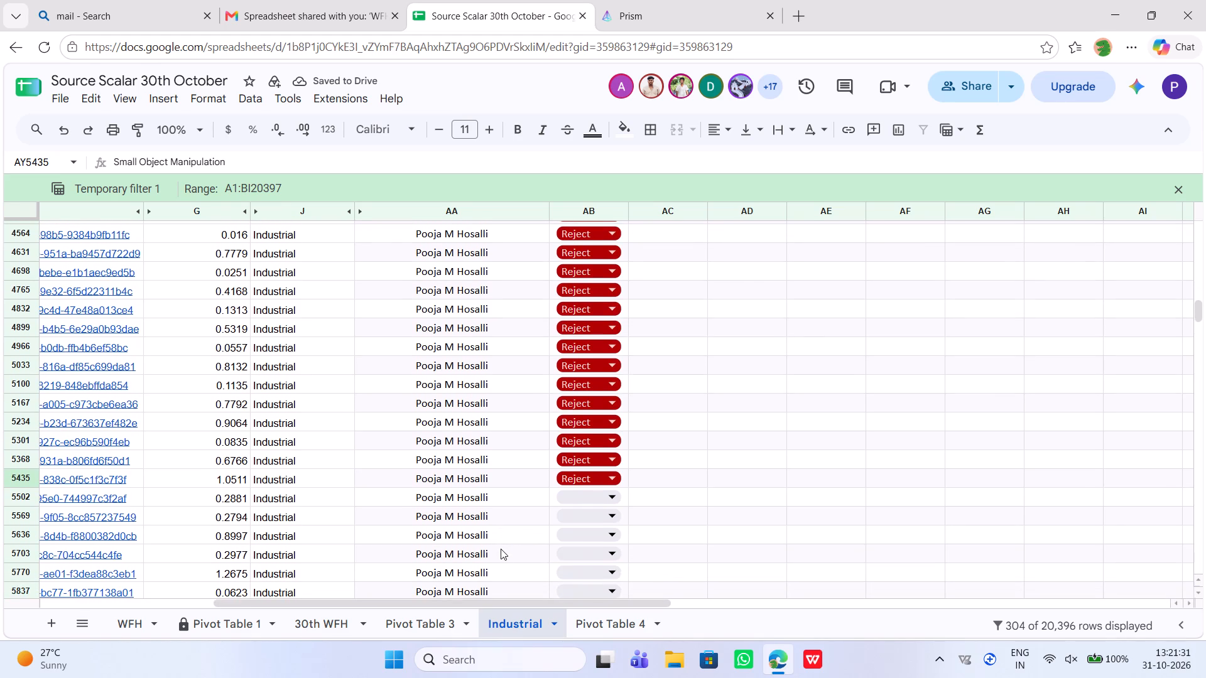
{"action": "scroll", "coordinate": [501, 549], "scroll_direction": "up", "scroll_amount": 2}
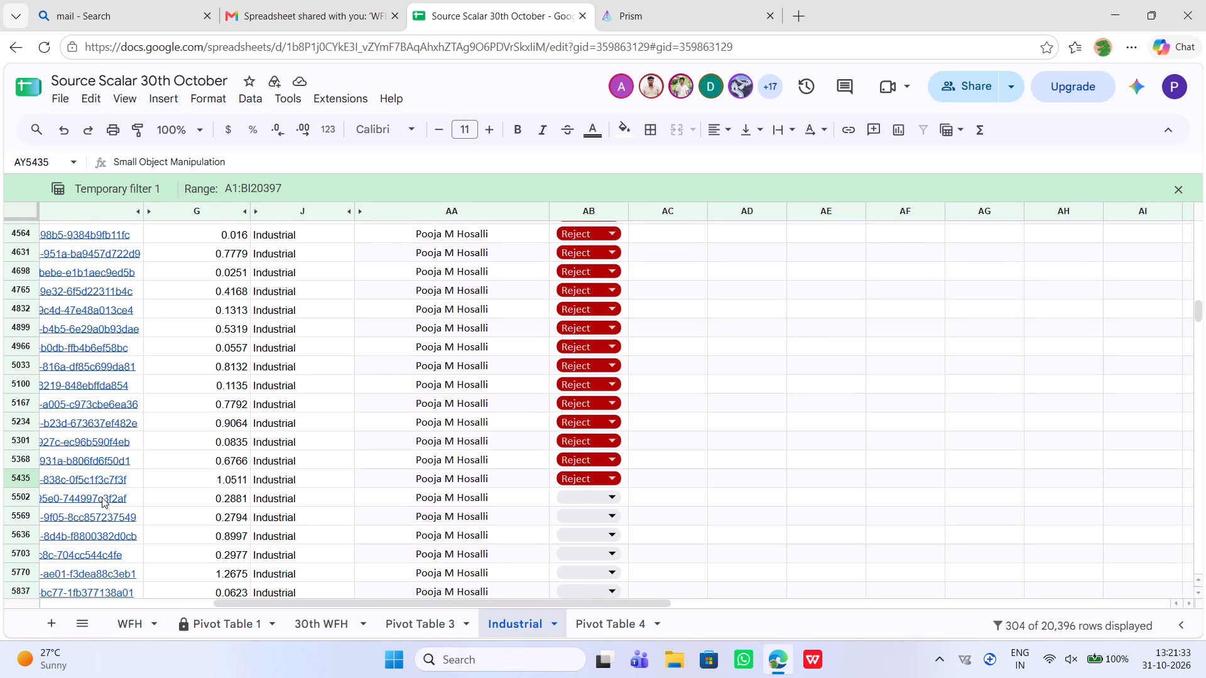
{"action": "left_click", "coordinate": [100, 497]}
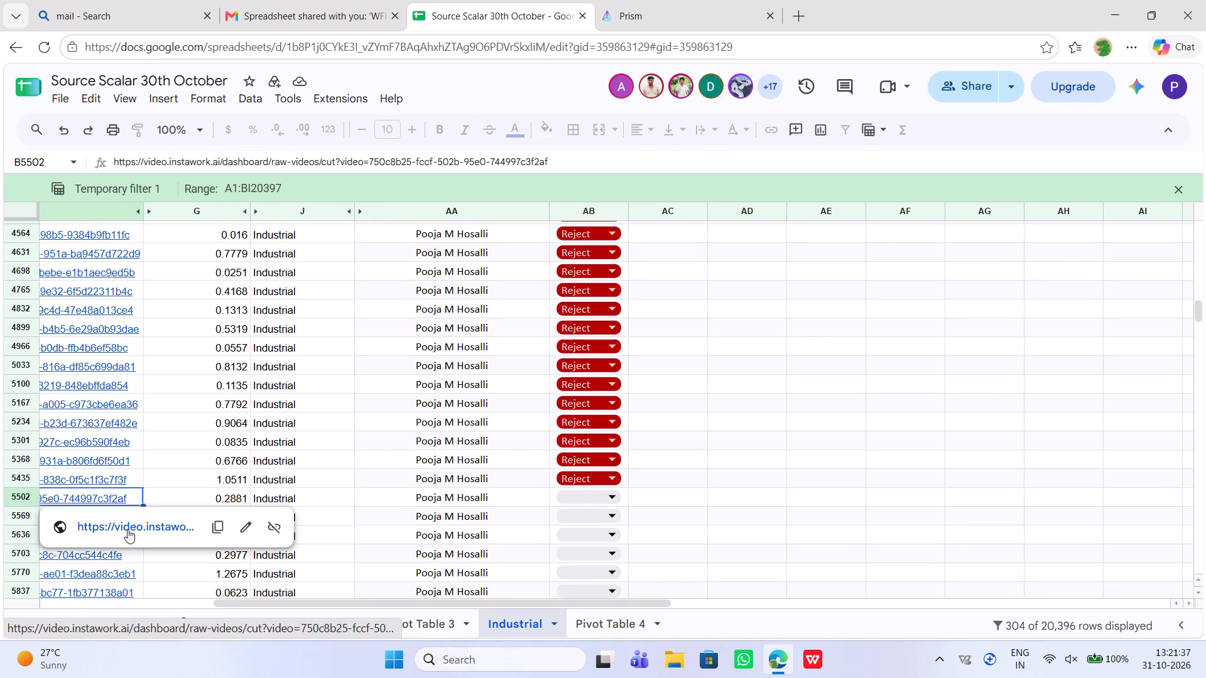
{"action": "left_click", "coordinate": [711, 26]}
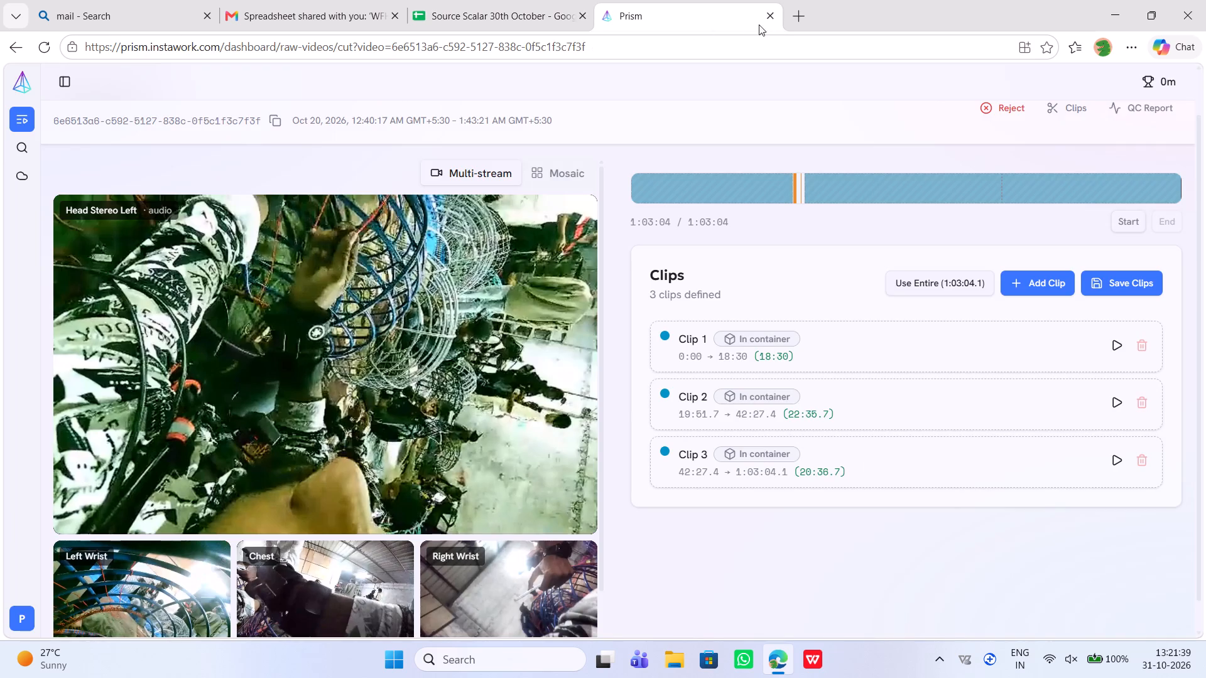
{"action": "left_click", "coordinate": [772, 16]}
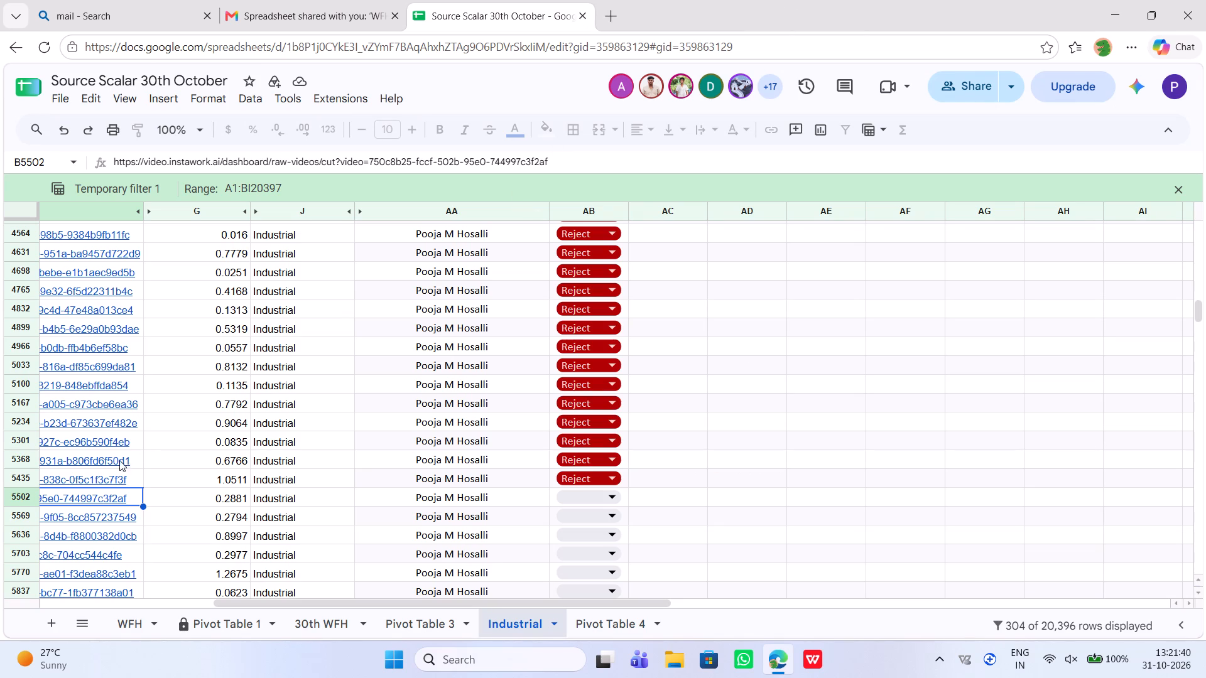
{"action": "left_click_drag", "start_coordinate": [107, 492], "coordinate": [114, 519]}
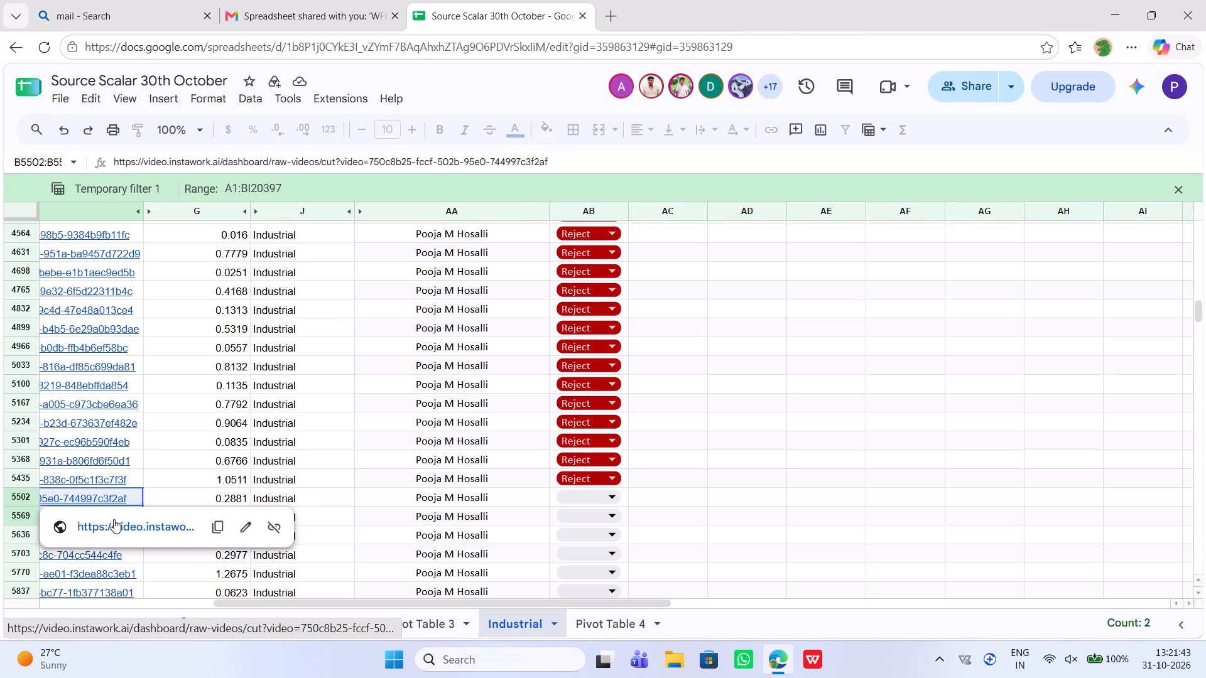
{"action": "left_click", "coordinate": [114, 519]}
{"action": "key", "text": "Return"}
{"action": "key", "text": "Return"}
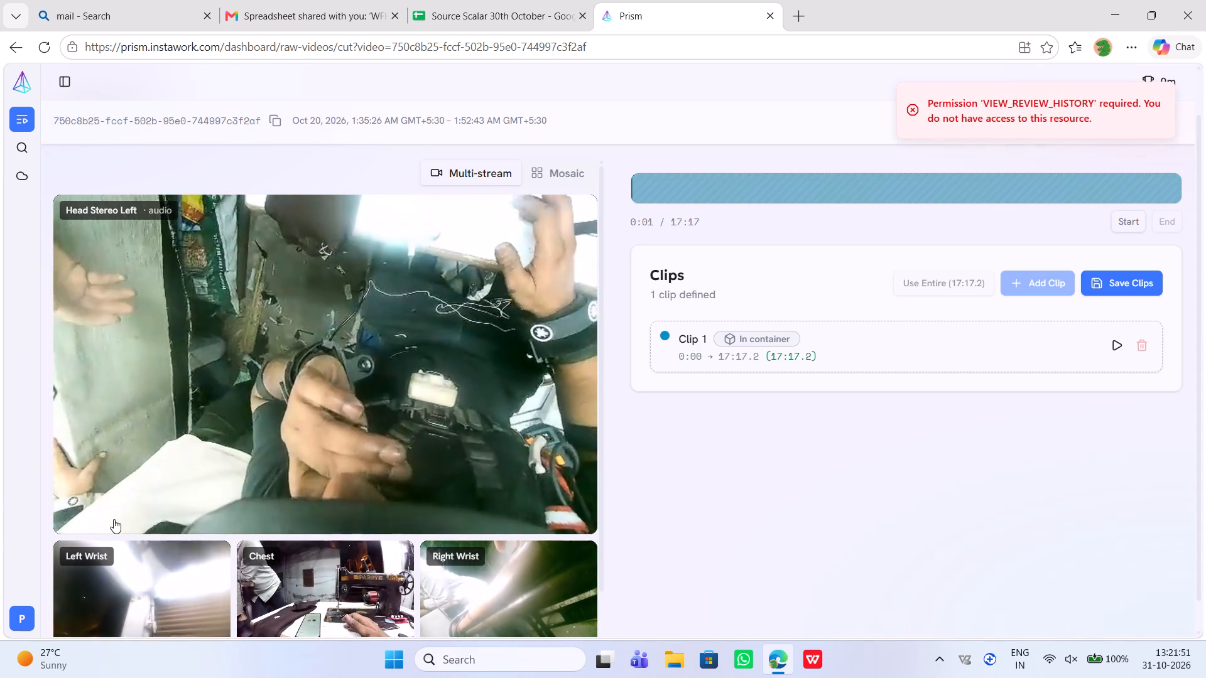
Check the opening seconds of the row 5502 video for task quality.
{"action": "left_click", "coordinate": [342, 358]}
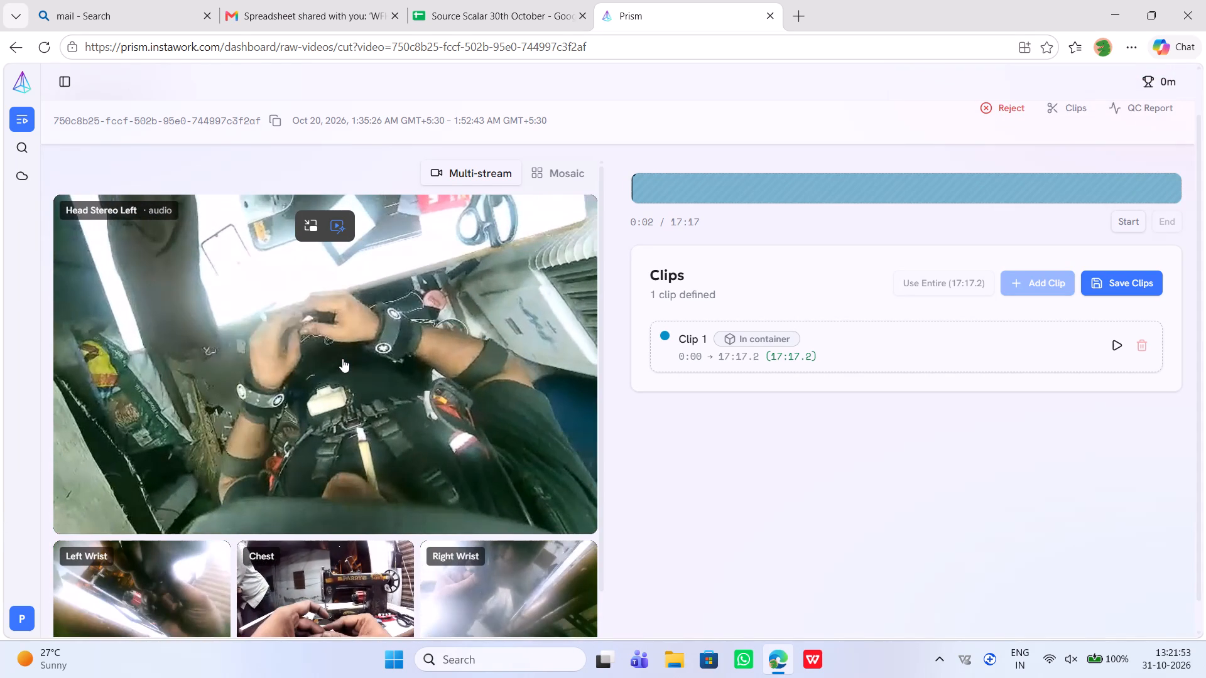
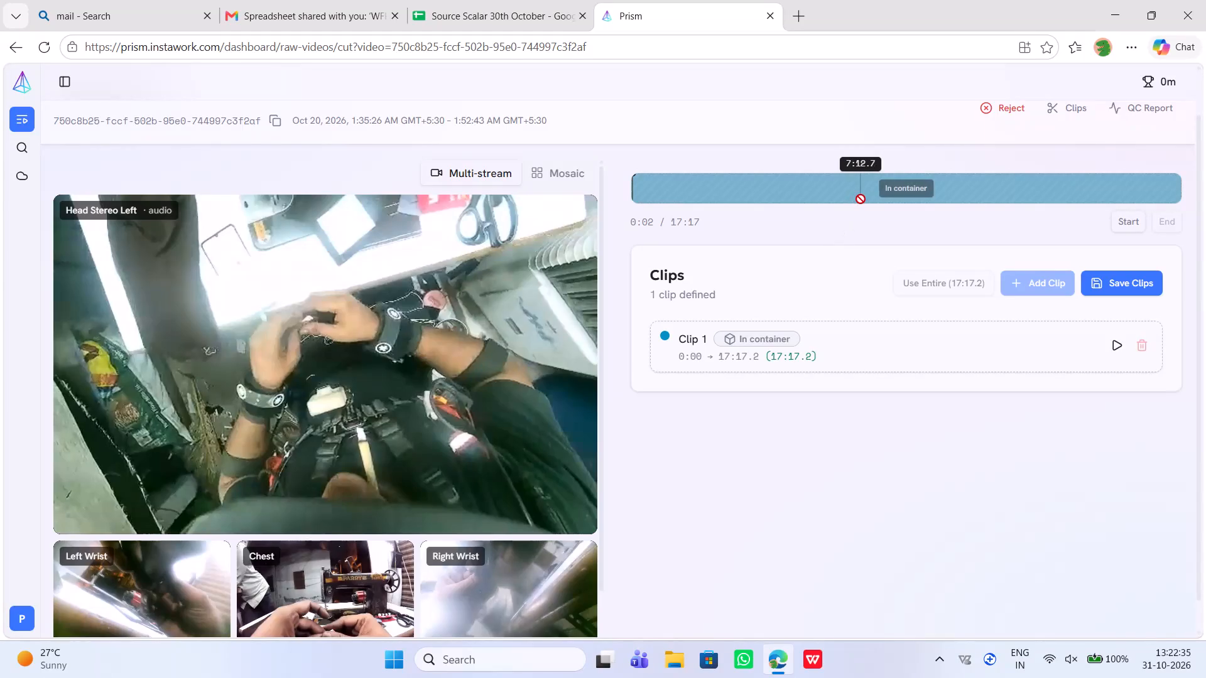
Check the row 5502 video from about 7:12 onward and in its final seconds for task quality.
{"action": "left_click", "coordinate": [861, 199]}
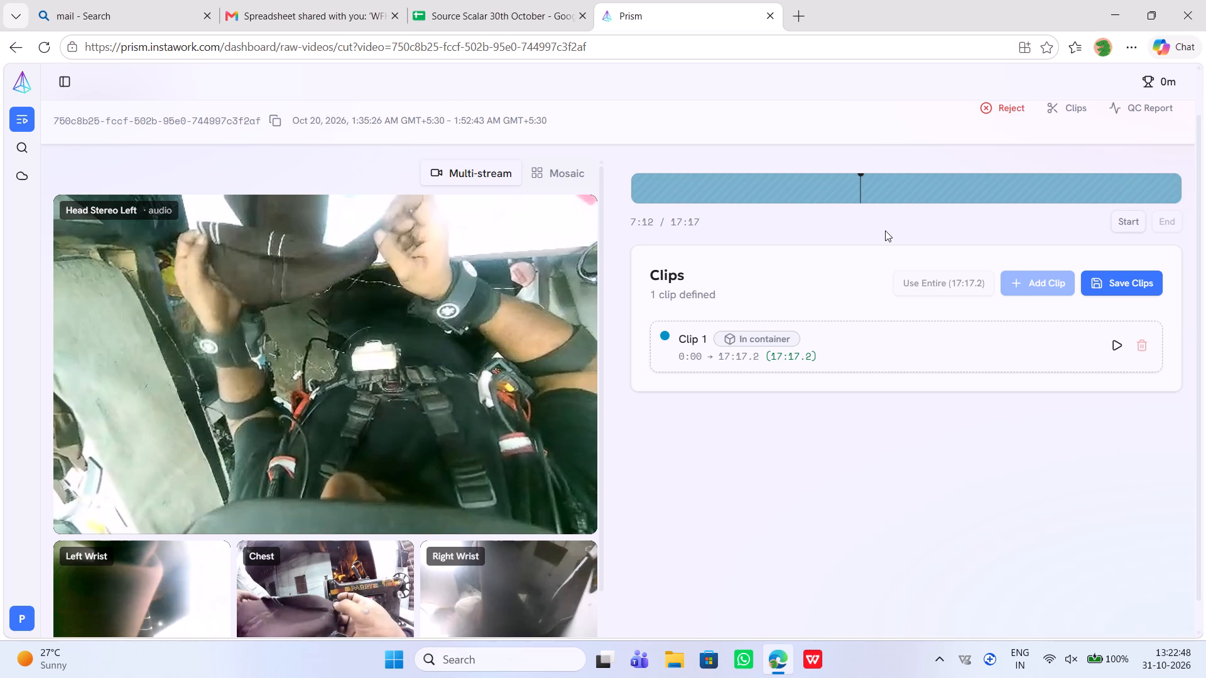
{"action": "left_click", "coordinate": [423, 275]}
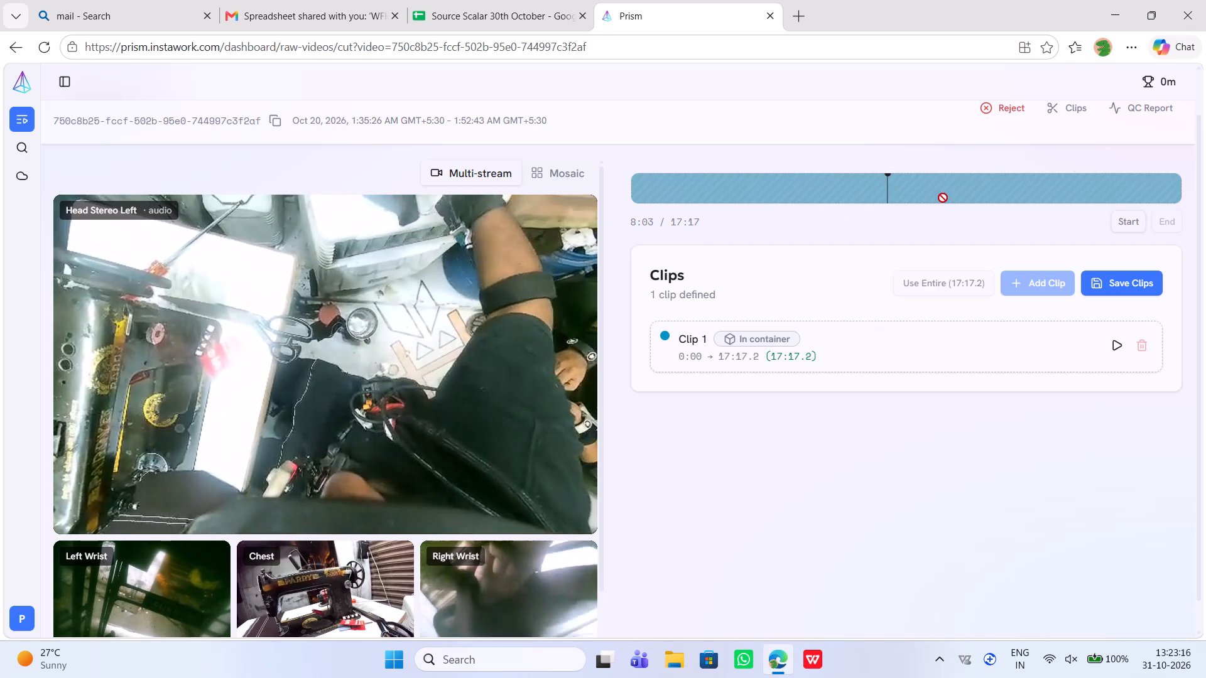
{"action": "left_click", "coordinate": [1097, 205]}
{"action": "left_click_drag", "start_coordinate": [1097, 201], "coordinate": [1099, 229]}
{"action": "left_click", "coordinate": [1099, 229]}
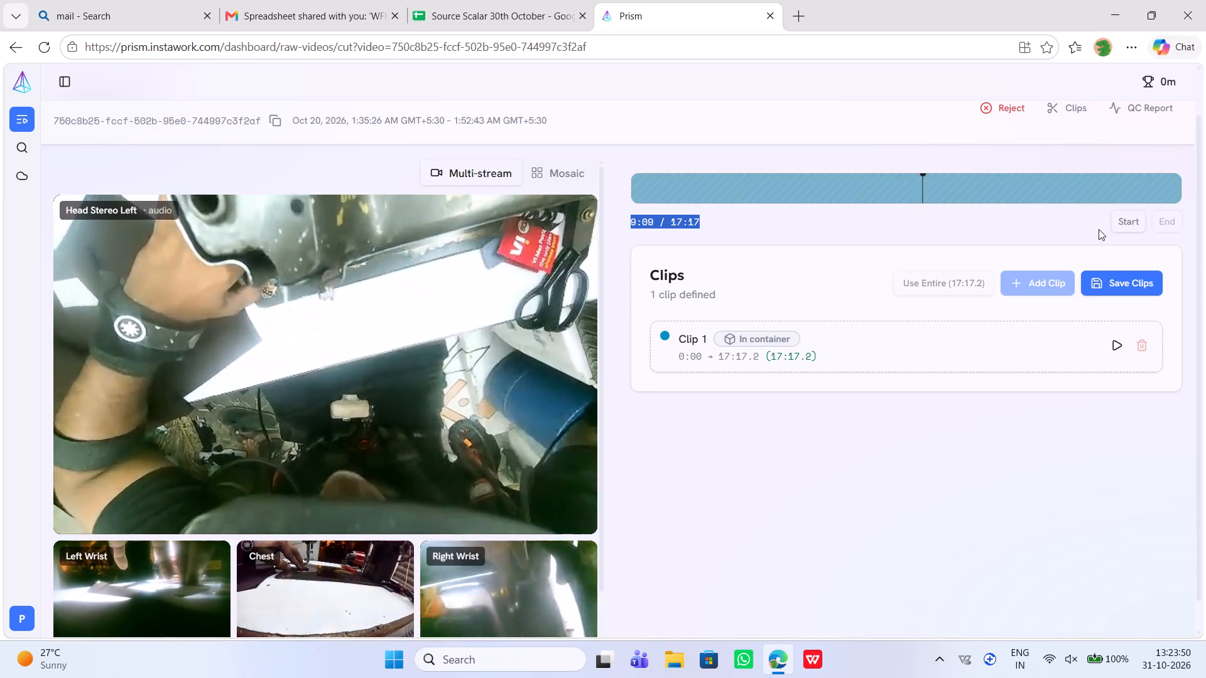
{"action": "left_click", "coordinate": [1046, 217]}
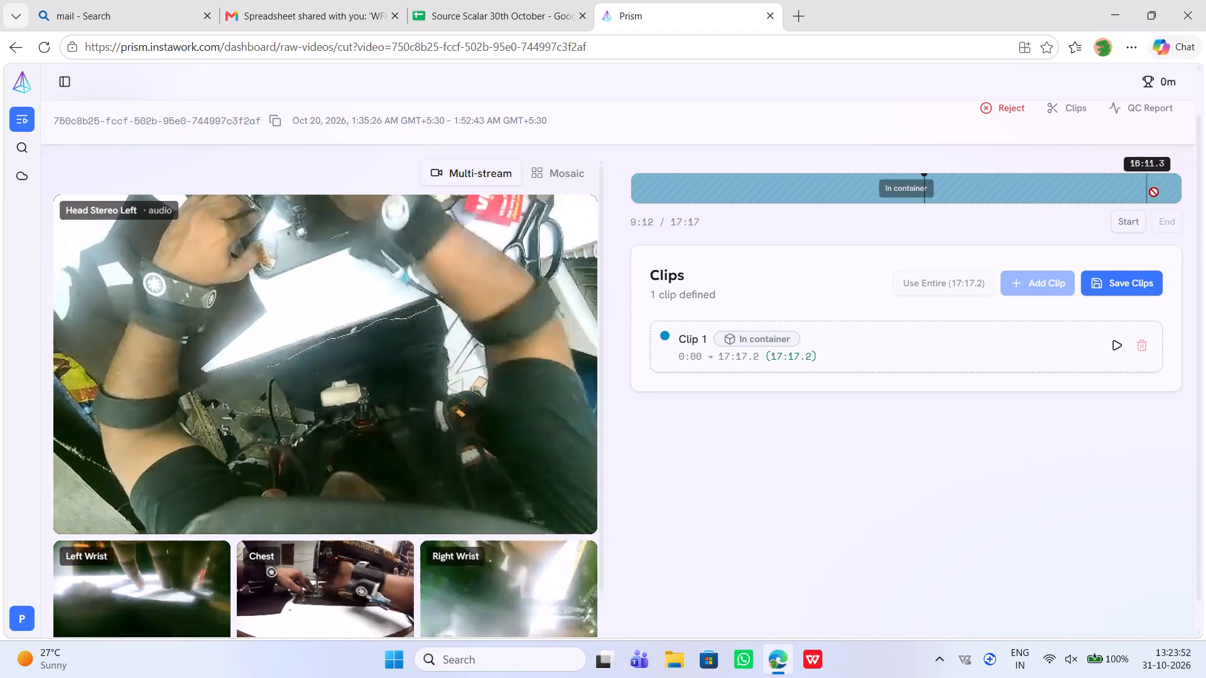
{"action": "left_click", "coordinate": [1173, 191]}
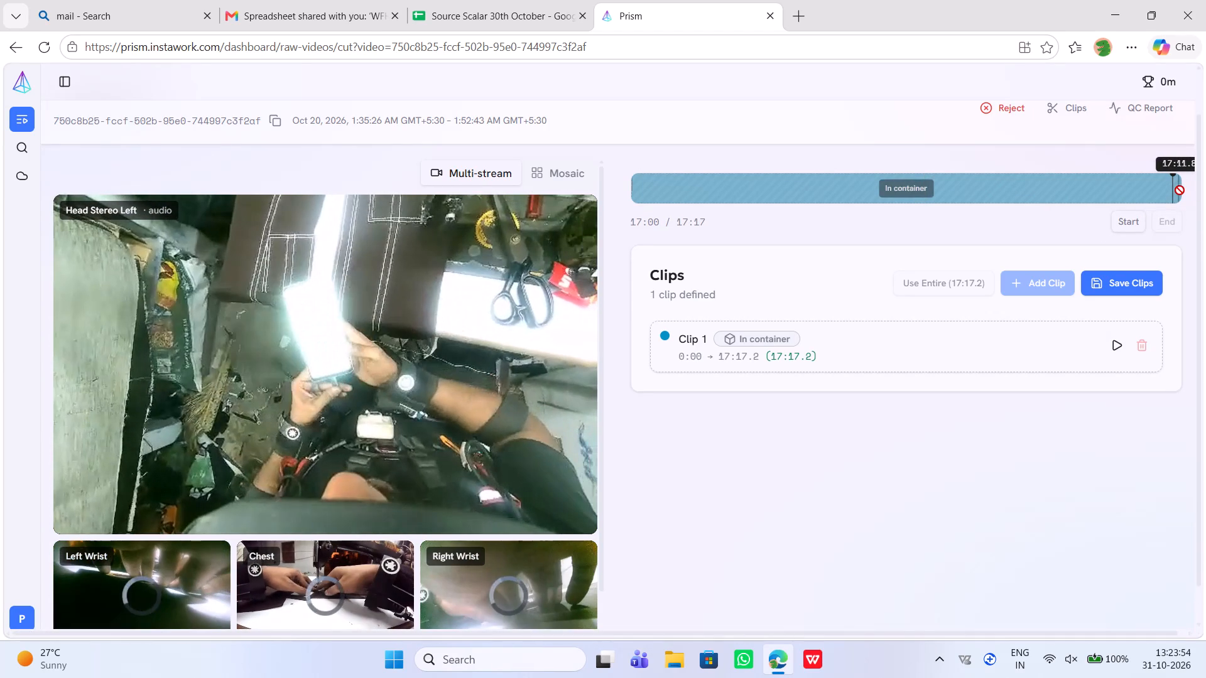
{"action": "left_click", "coordinate": [1180, 190]}
{"action": "left_click", "coordinate": [858, 114]}
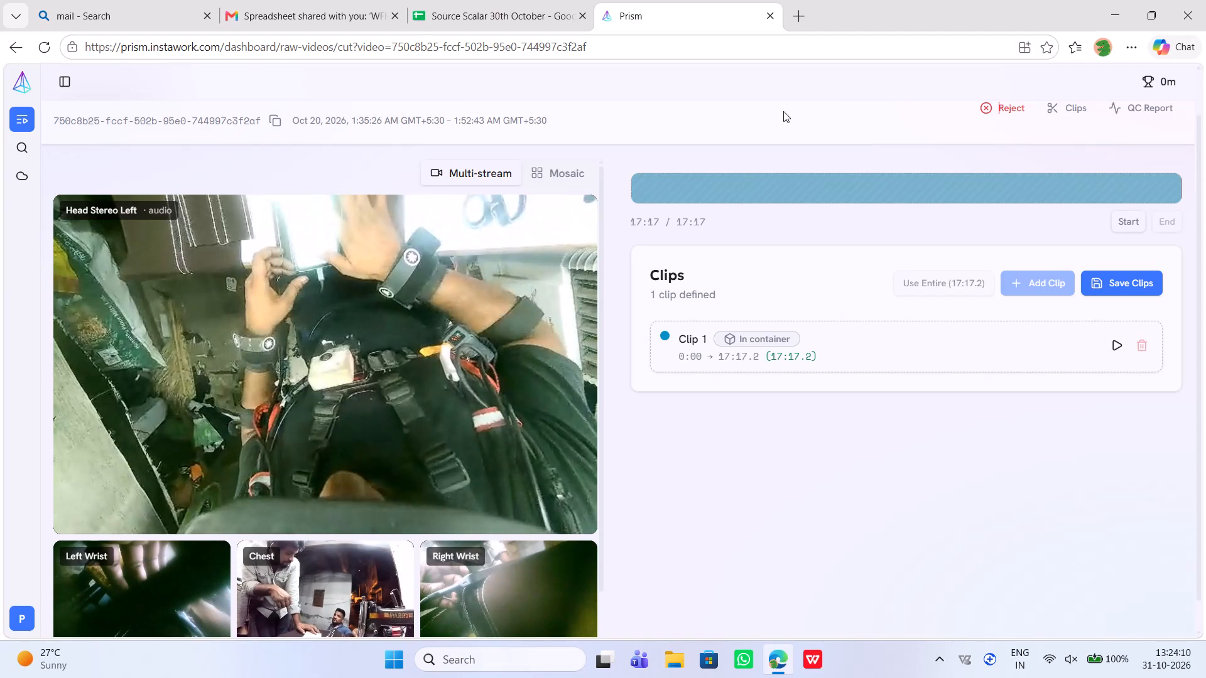
In the Source Scalar spreadsheet, set row 5502's decision to Reject.
{"action": "left_click", "coordinate": [499, 18]}
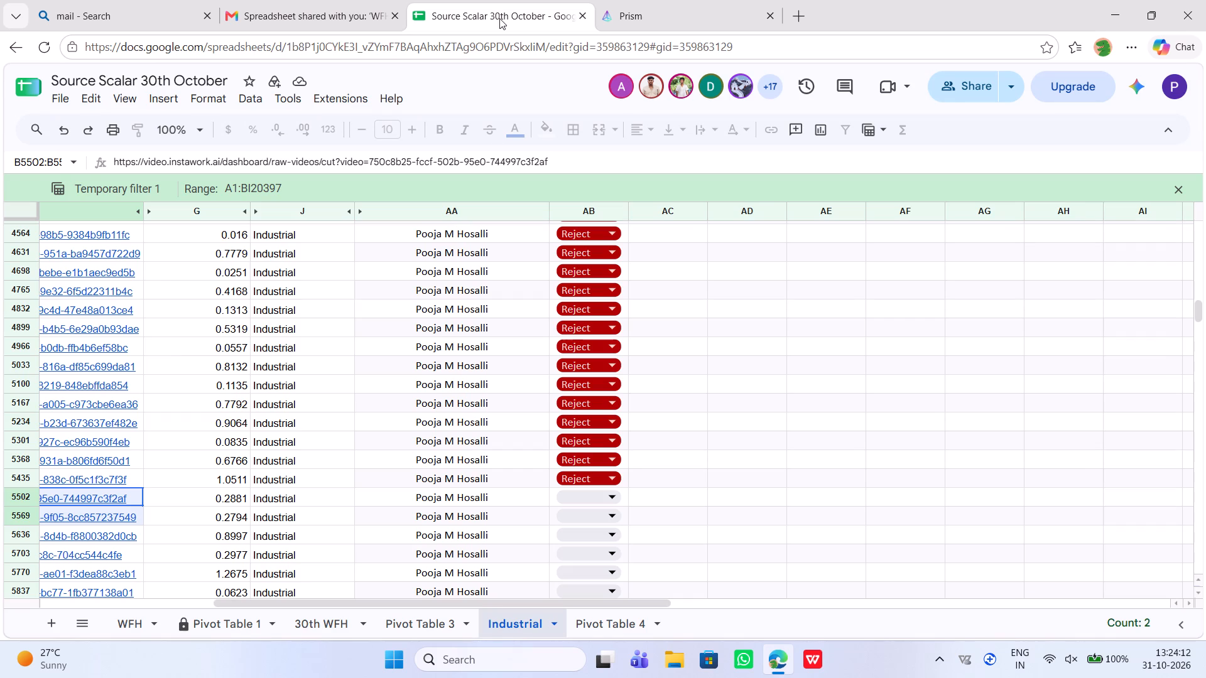
{"action": "double_click", "coordinate": [606, 503]}
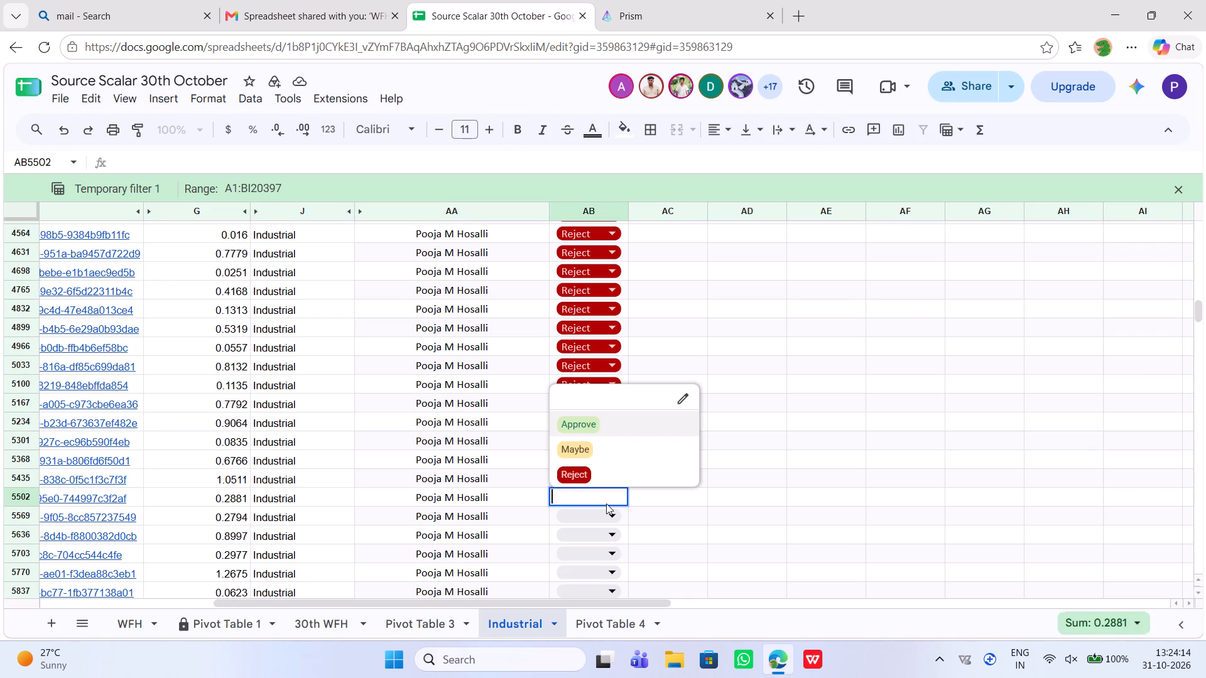
{"action": "left_click", "coordinate": [619, 476]}
Set row 5502's rejection reason in column AY to Banned Task.
{"action": "scroll", "coordinate": [780, 516], "scroll_direction": "left", "scroll_amount": 7}
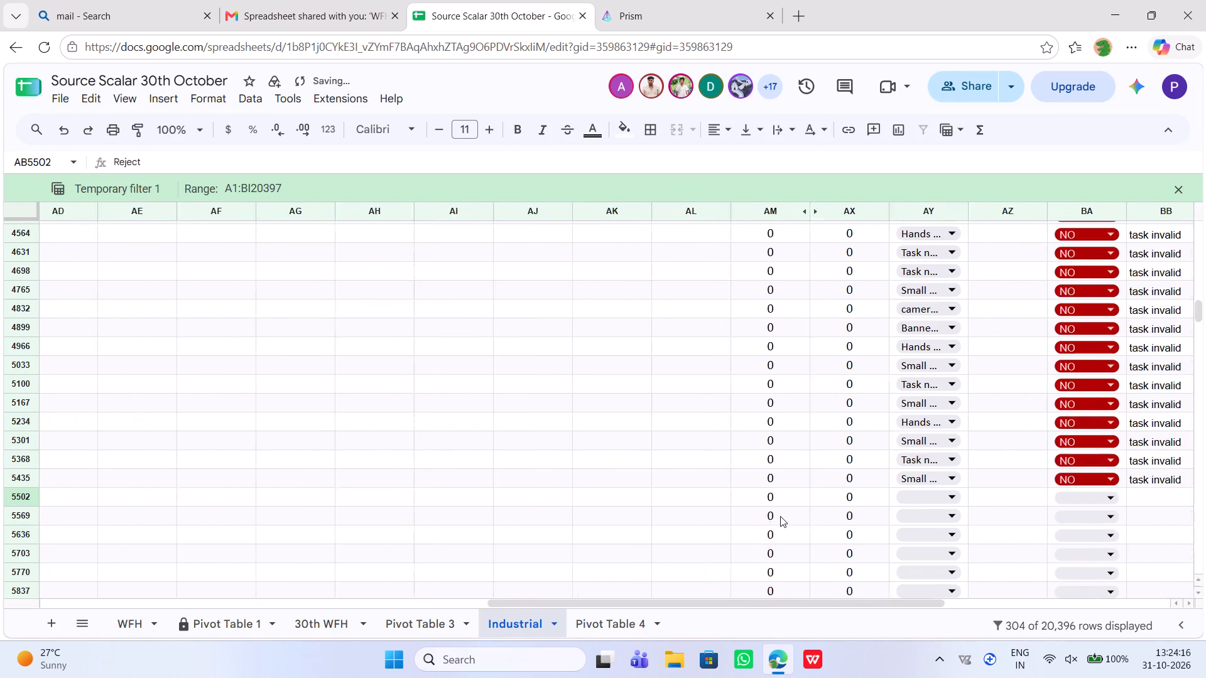
{"action": "left_click", "coordinate": [837, 494]}
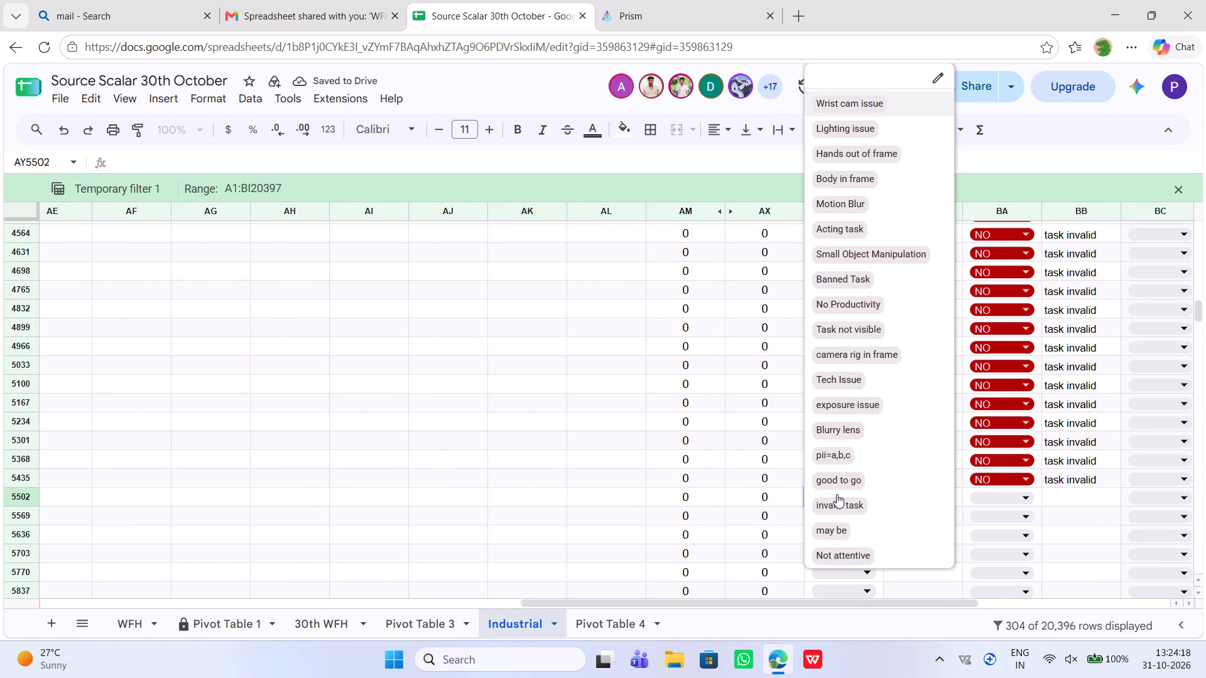
{"action": "left_click", "coordinate": [596, 414]}
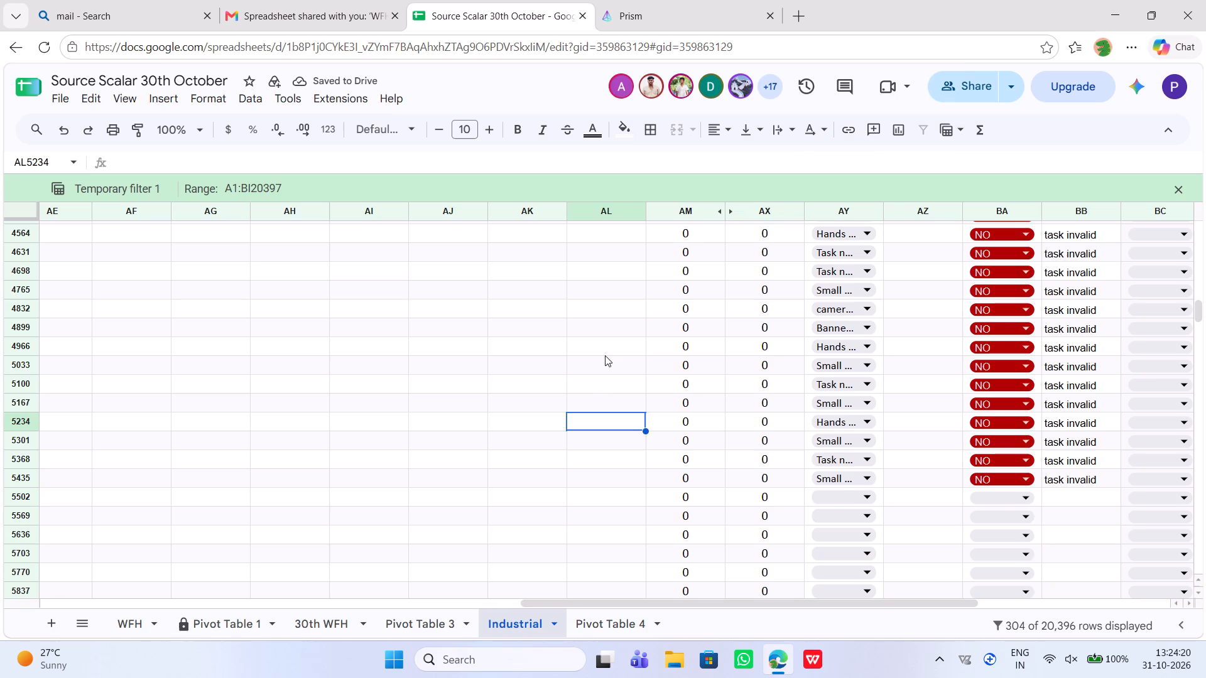
{"action": "left_click", "coordinate": [666, 3]}
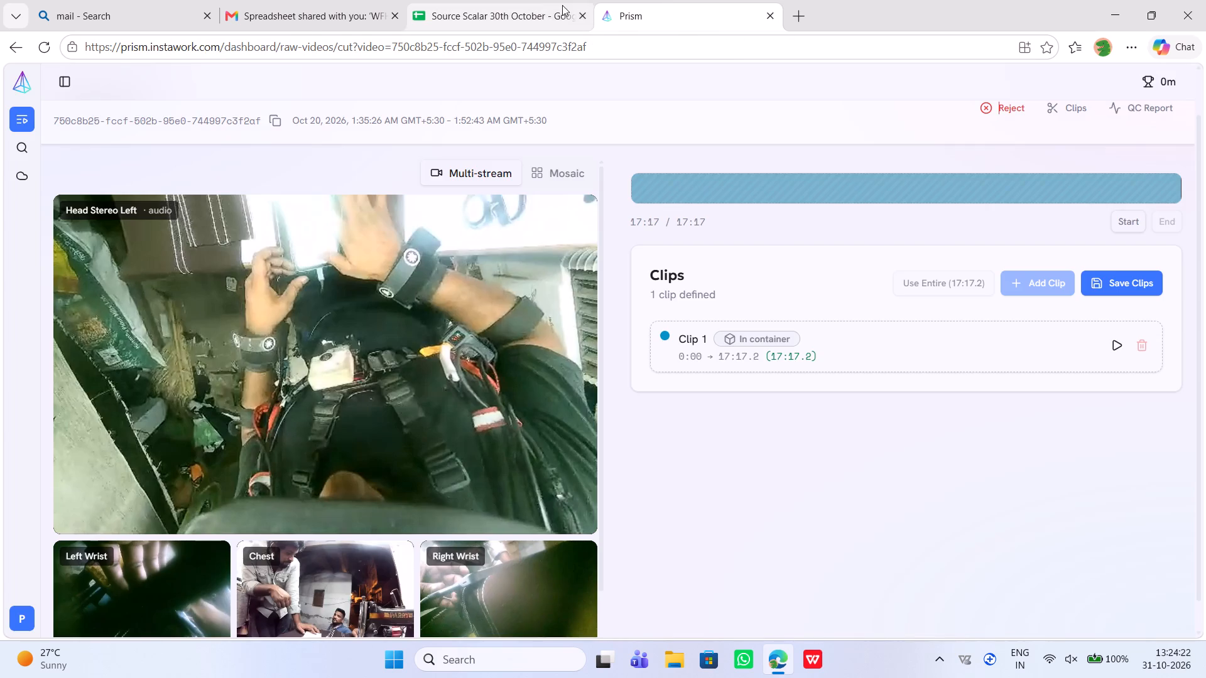
{"action": "left_click", "coordinate": [550, 9]}
{"action": "left_click", "coordinate": [842, 500]}
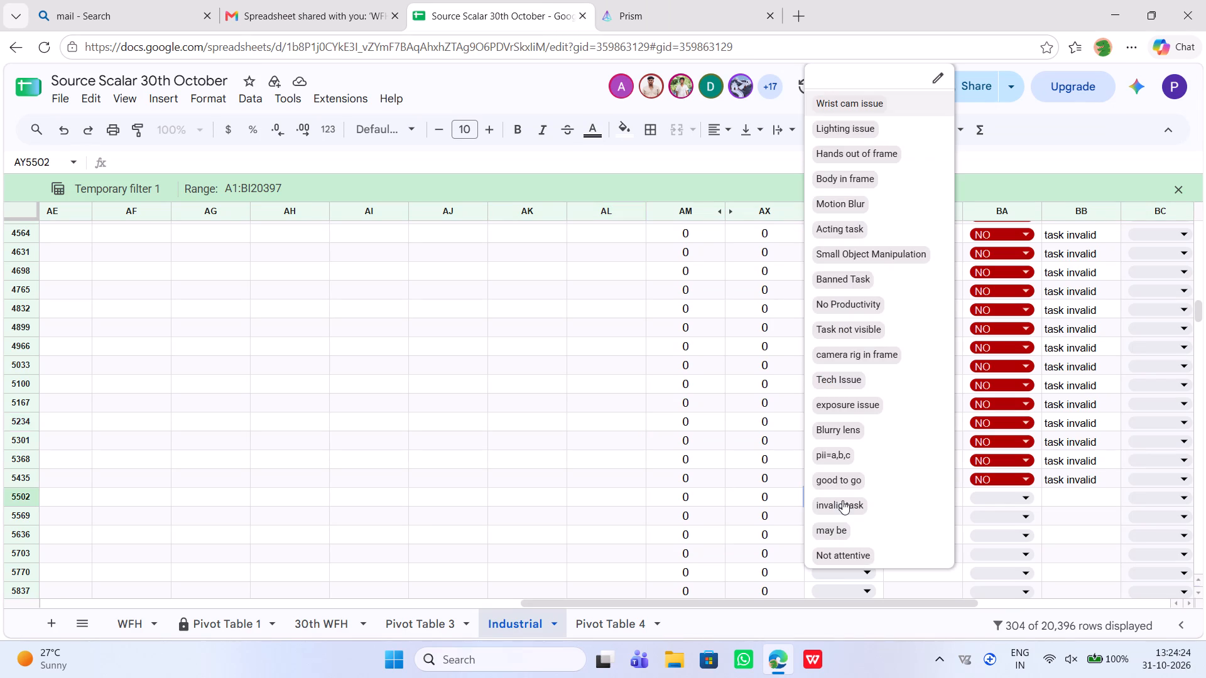
{"action": "left_click", "coordinate": [899, 279]}
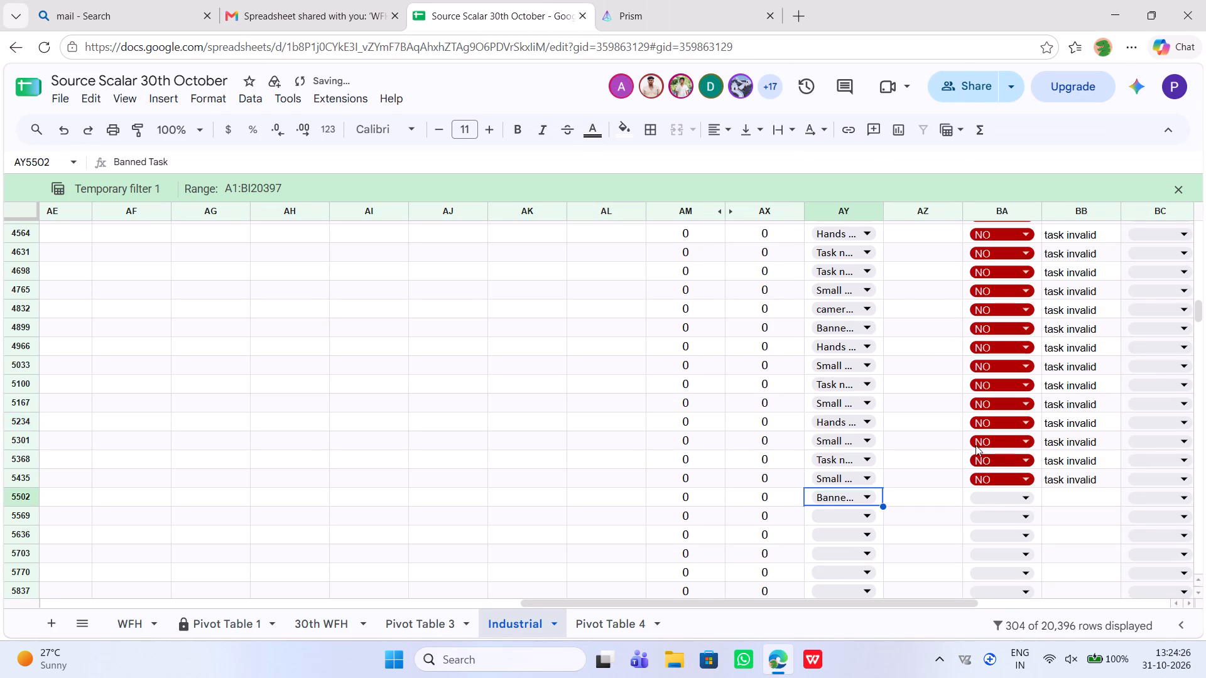
Set row 5502's column BA value to NO and fill in the remark "task invalid" beside it.
{"action": "left_click", "coordinate": [1001, 507]}
{"action": "left_click", "coordinate": [1001, 506]}
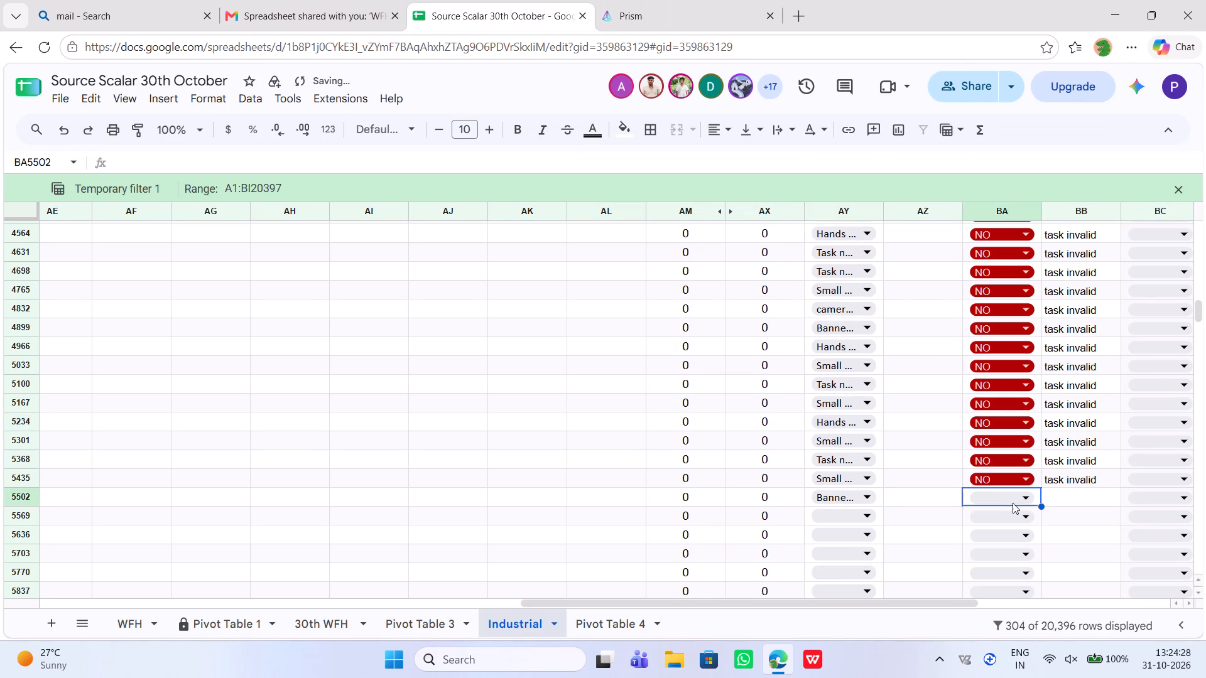
{"action": "left_click", "coordinate": [1013, 503]}
{"action": "left_click_drag", "start_coordinate": [1015, 475], "coordinate": [1066, 501]}
{"action": "left_click", "coordinate": [1066, 501]}
{"action": "left_click", "coordinate": [1024, 502]}
{"action": "left_click", "coordinate": [1020, 476]}
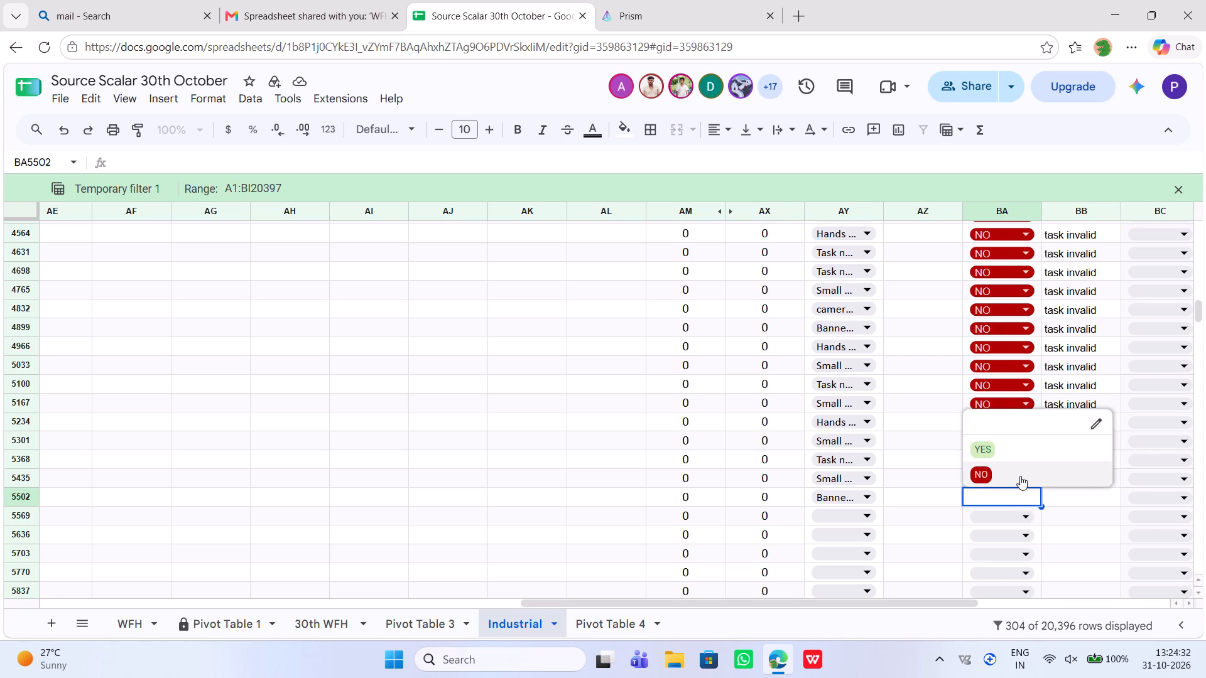
{"action": "left_click", "coordinate": [1062, 487]}
{"action": "left_click", "coordinate": [1063, 495]}
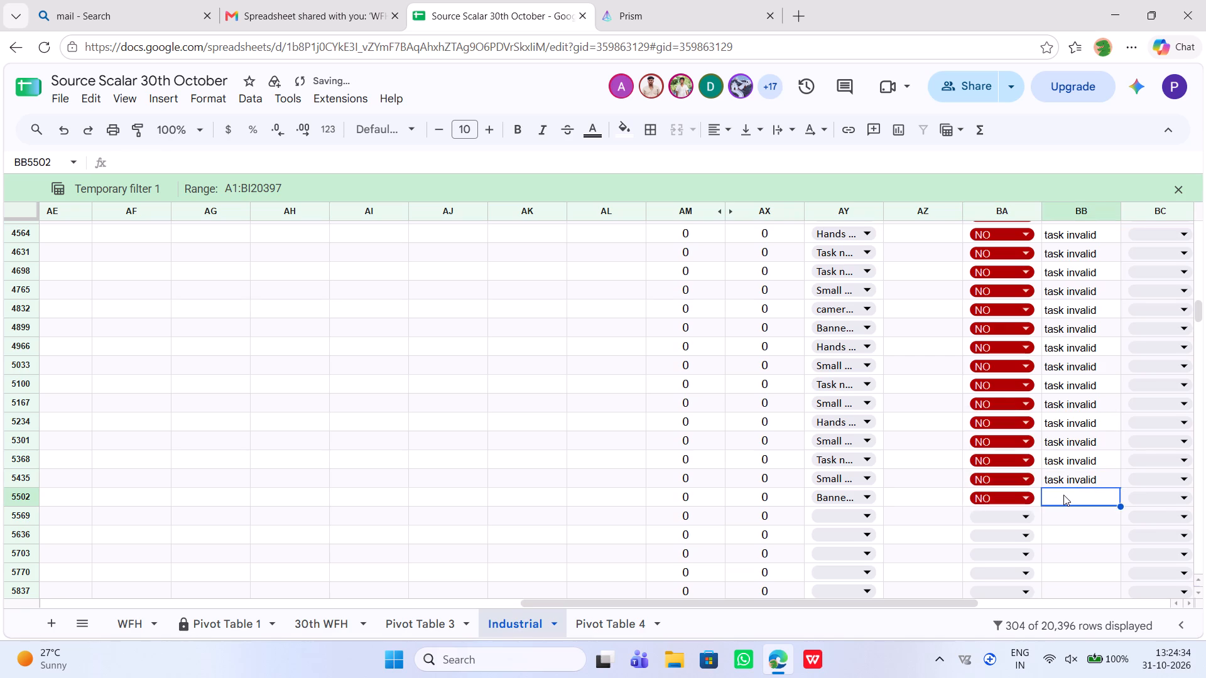
{"action": "key", "text": "ctrl+v"}
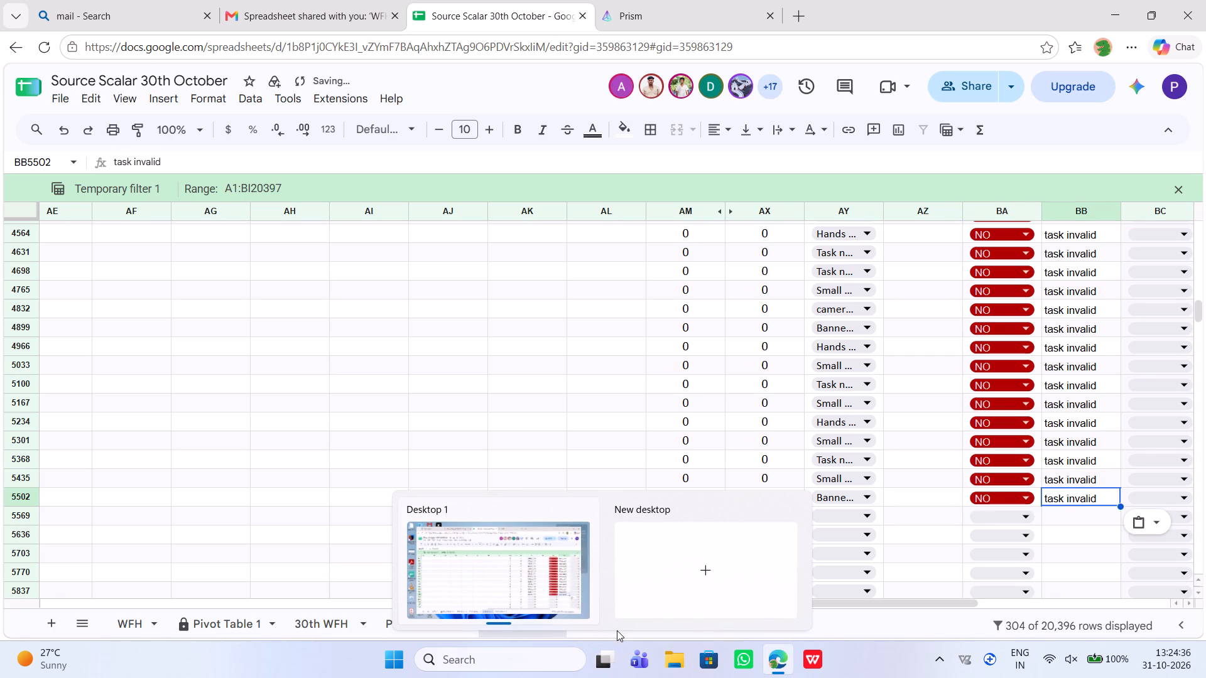
{"action": "left_click", "coordinate": [613, 621]}
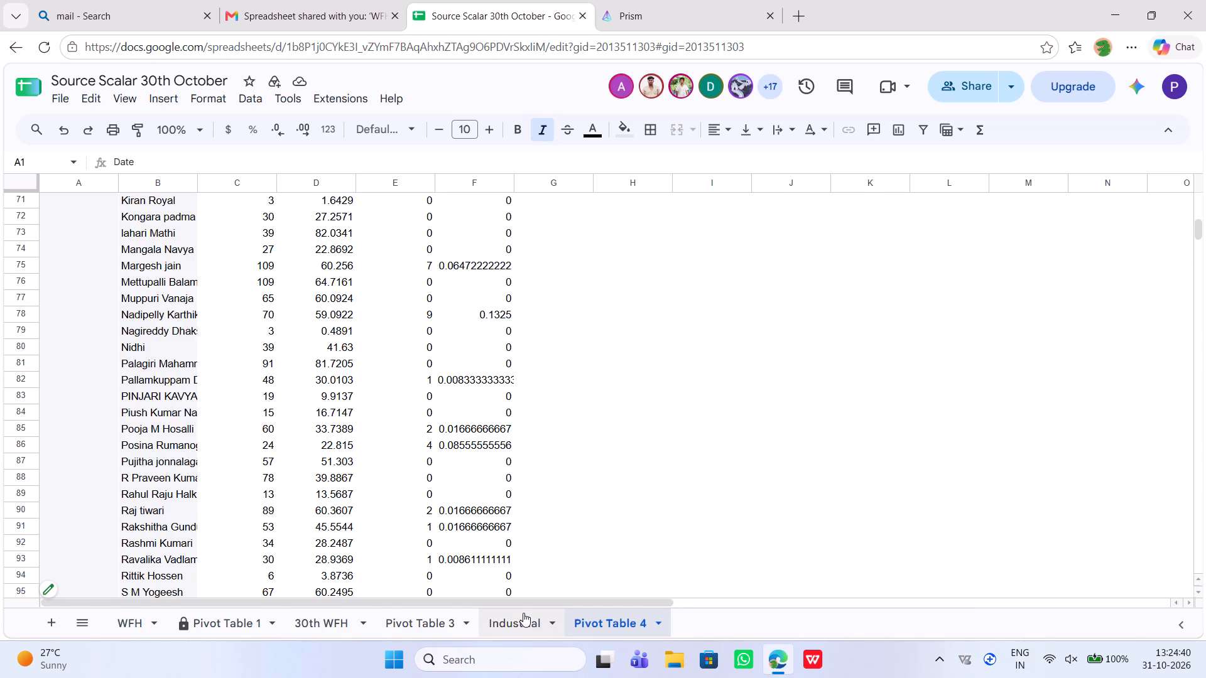
{"action": "left_click", "coordinate": [523, 613]}
Close the row 5502 video in Prism and open the raw video linked in row 5569.
{"action": "scroll", "coordinate": [388, 529], "scroll_direction": "right", "scroll_amount": 6}
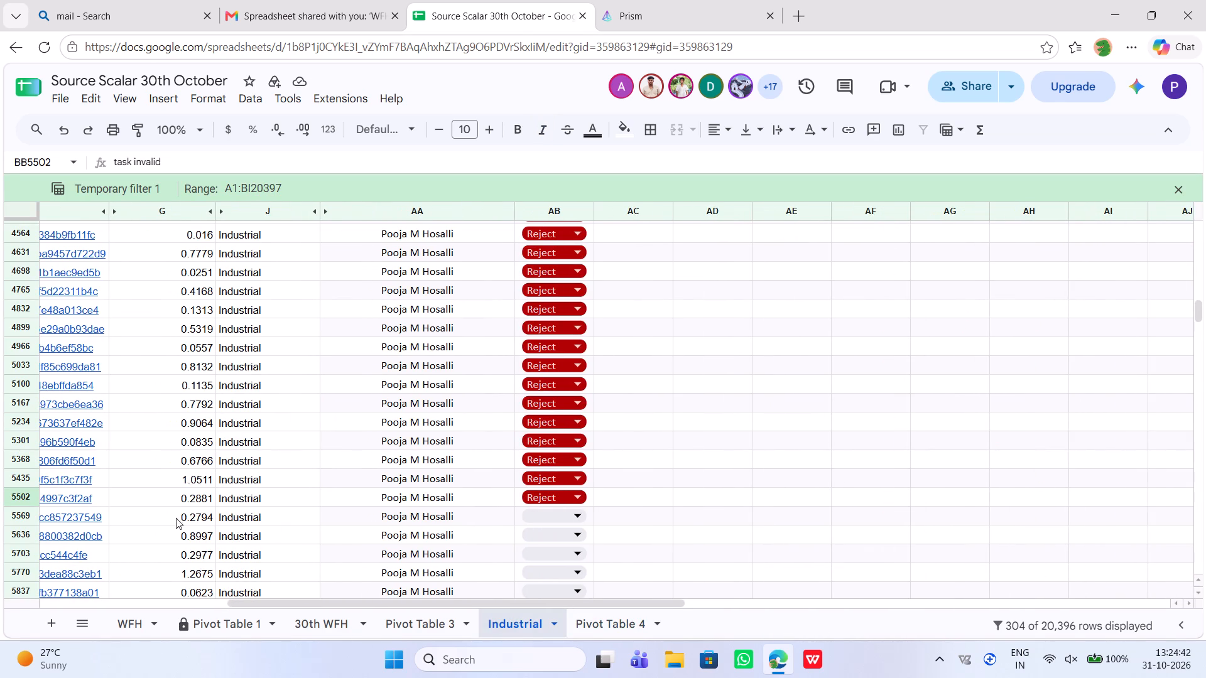
{"action": "left_click", "coordinate": [724, 14]}
{"action": "left_click", "coordinate": [767, 17]}
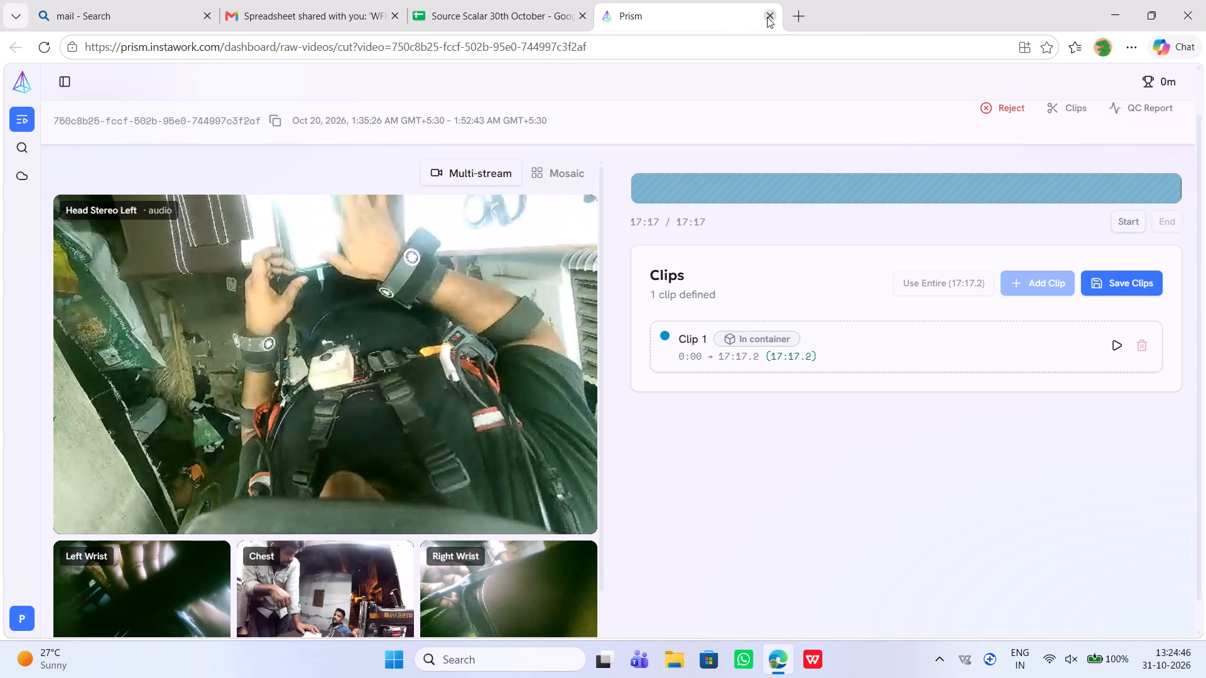
{"action": "scroll", "coordinate": [452, 370], "scroll_direction": "down", "scroll_amount": 2}
{"action": "scroll", "coordinate": [452, 370], "scroll_direction": "left", "scroll_amount": 1}
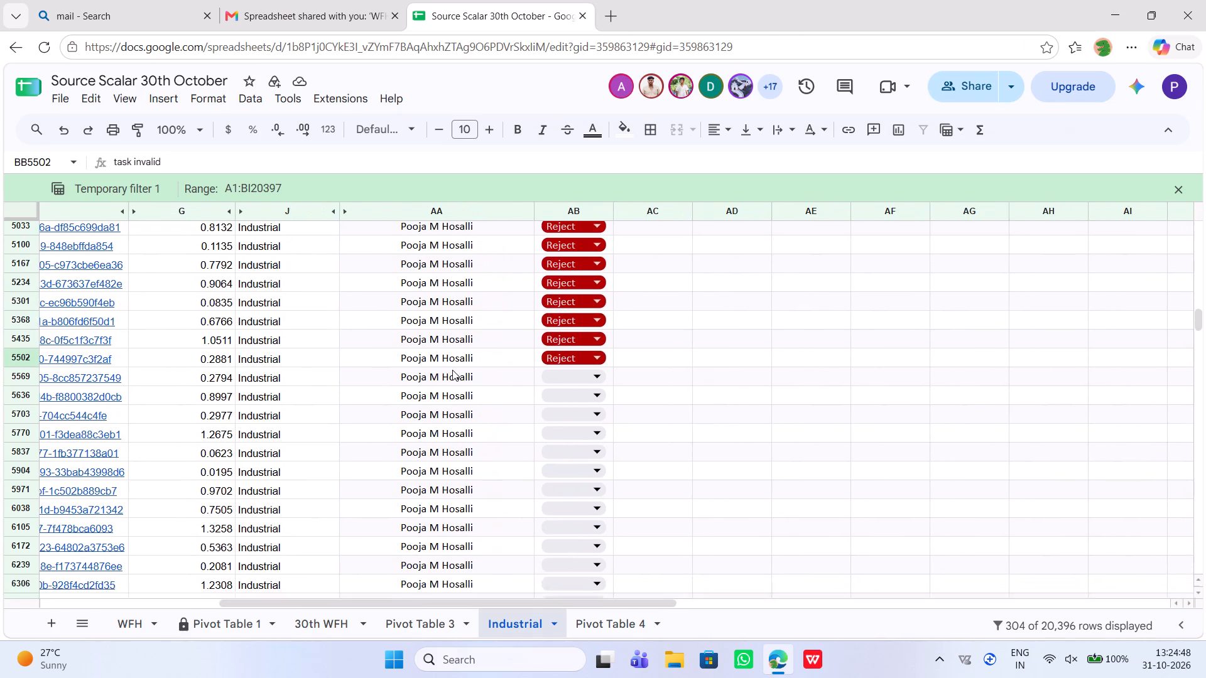
{"action": "scroll", "coordinate": [452, 370], "scroll_direction": "left", "scroll_amount": 1}
{"action": "scroll", "coordinate": [452, 370], "scroll_direction": "down", "scroll_amount": 2}
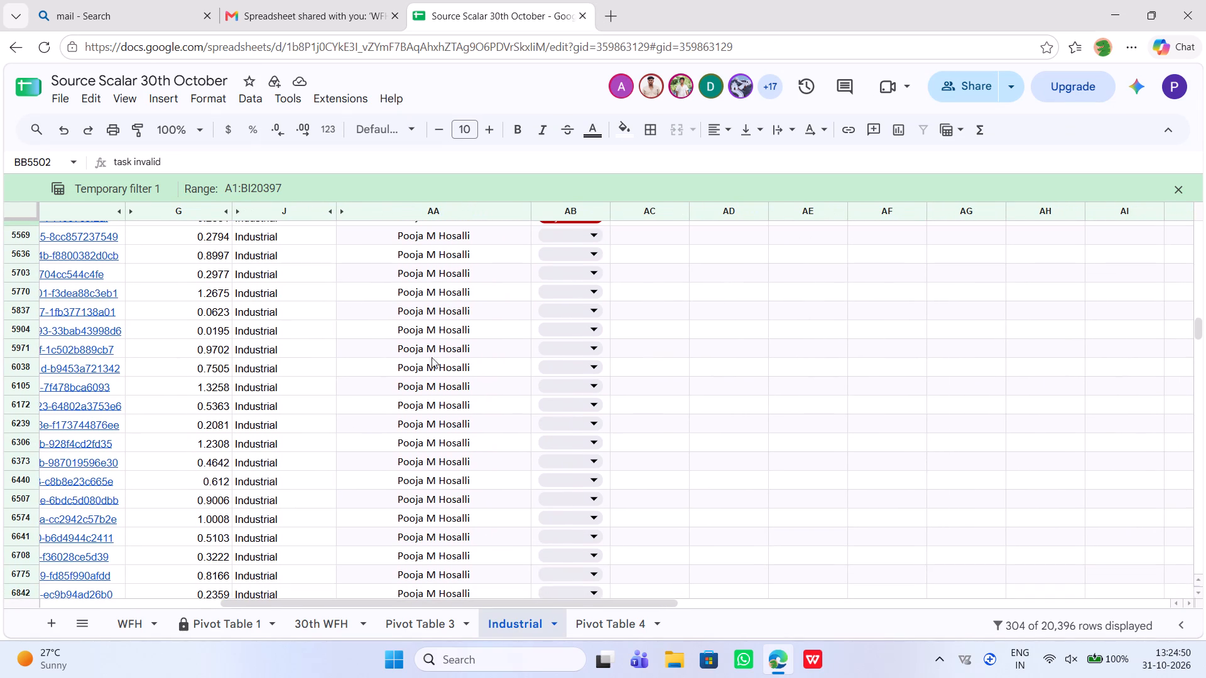
{"action": "left_click", "coordinate": [111, 232]}
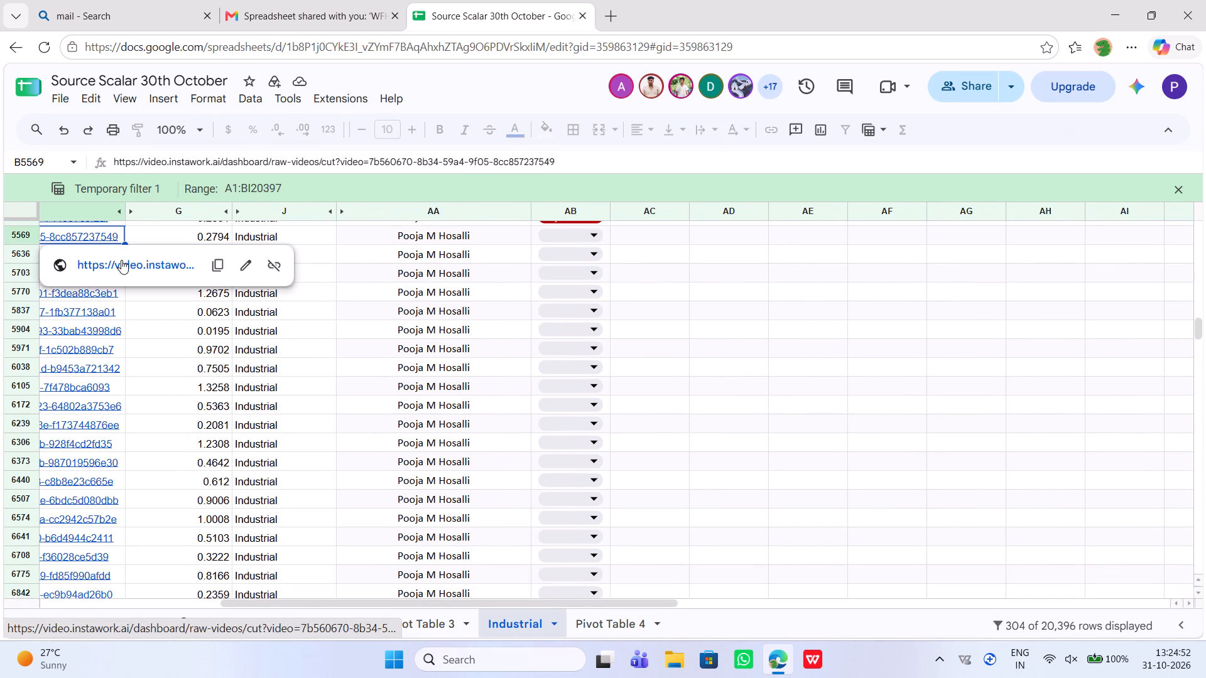
{"action": "left_click", "coordinate": [121, 260]}
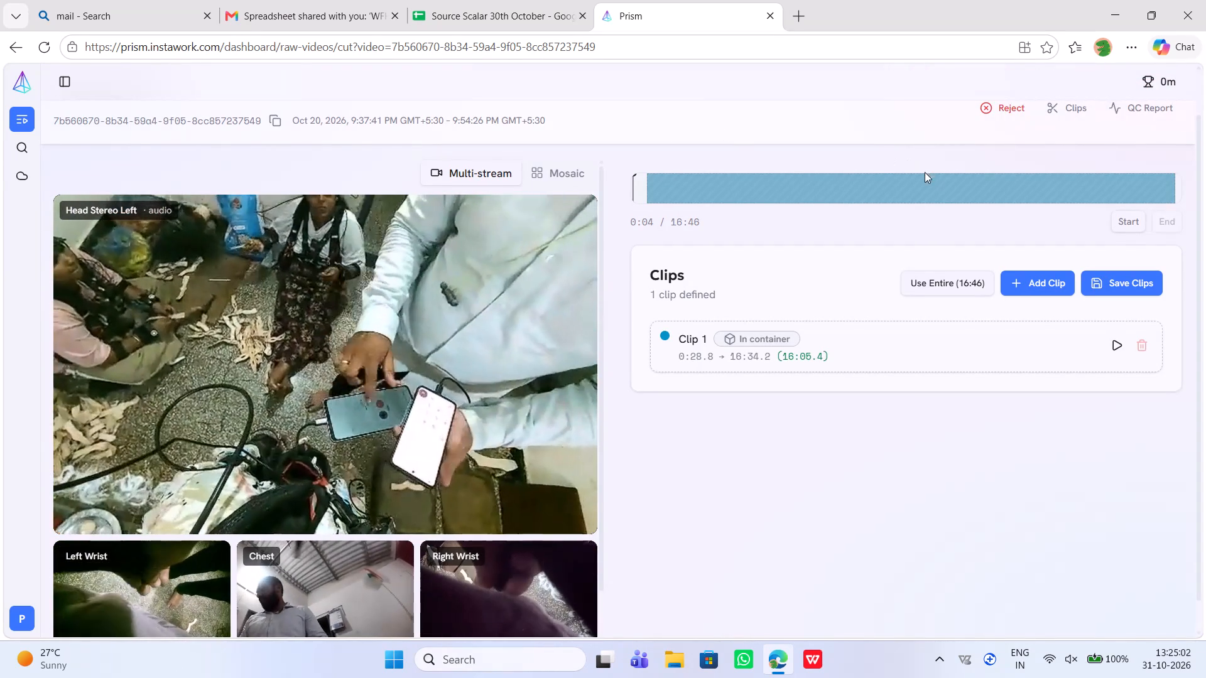
Check the row 5569 video at about 8:45 for task quality.
{"action": "left_click", "coordinate": [919, 179]}
{"action": "left_click", "coordinate": [999, 239]}
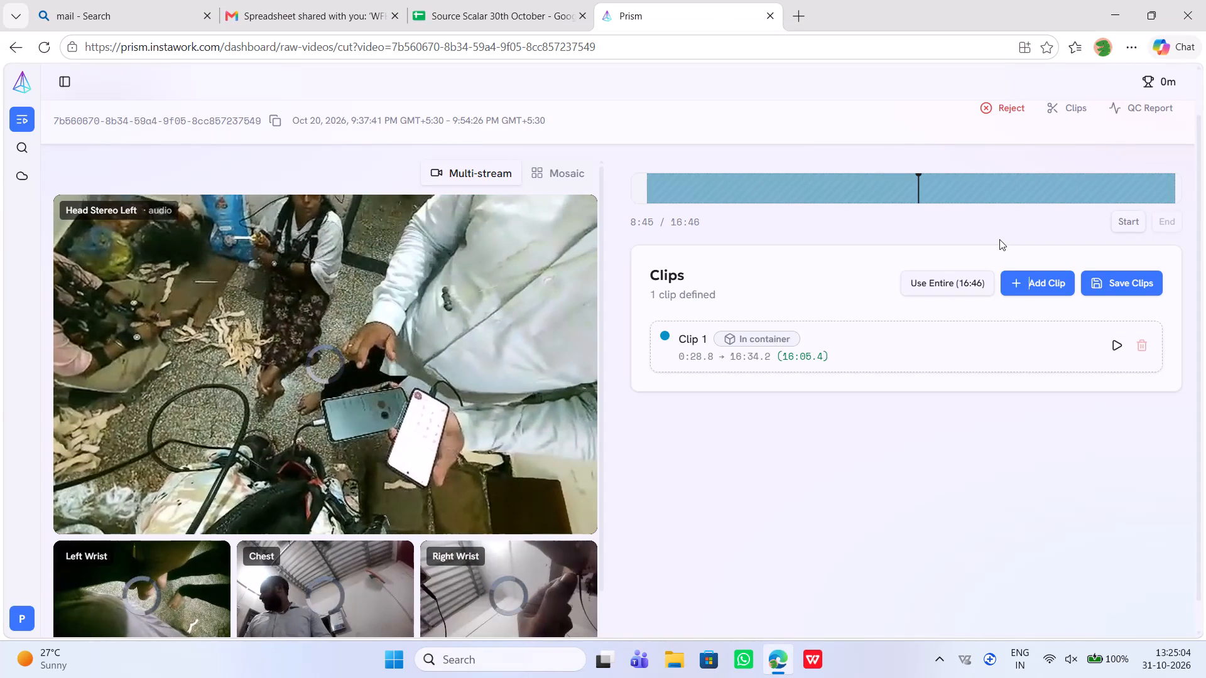
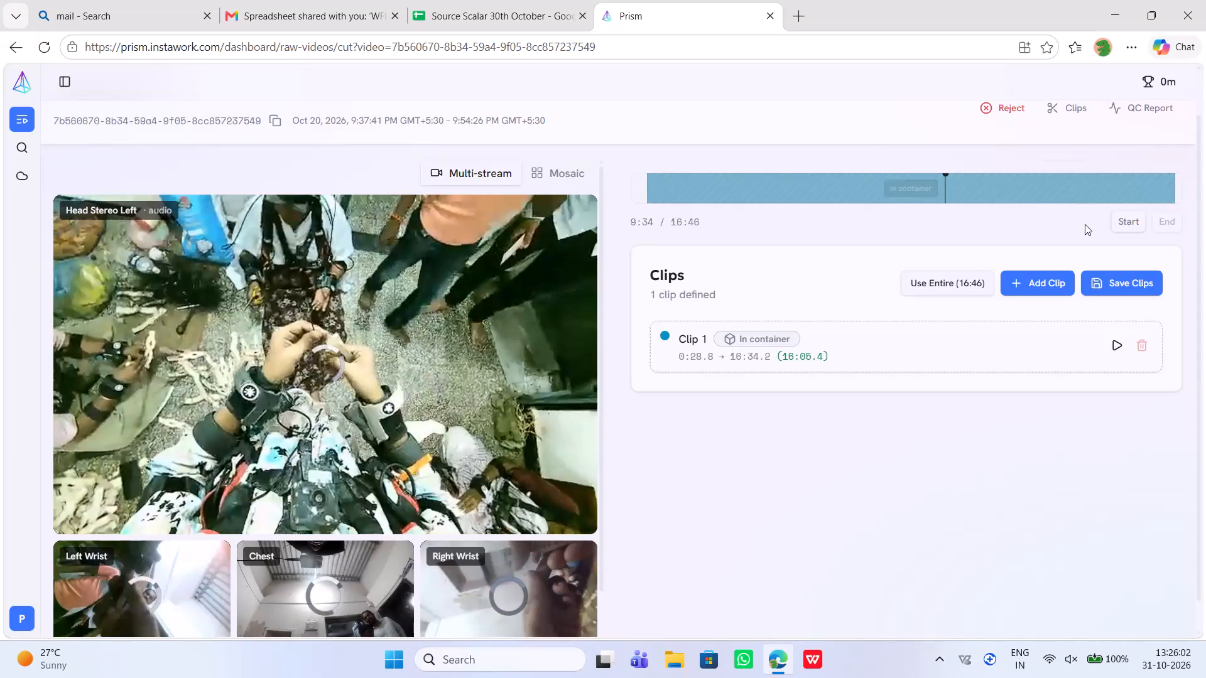
Check the later part of the row 5569 video at about 13:00 and its ending around 16:40 for task quality.
{"action": "left_click", "coordinate": [1085, 224]}
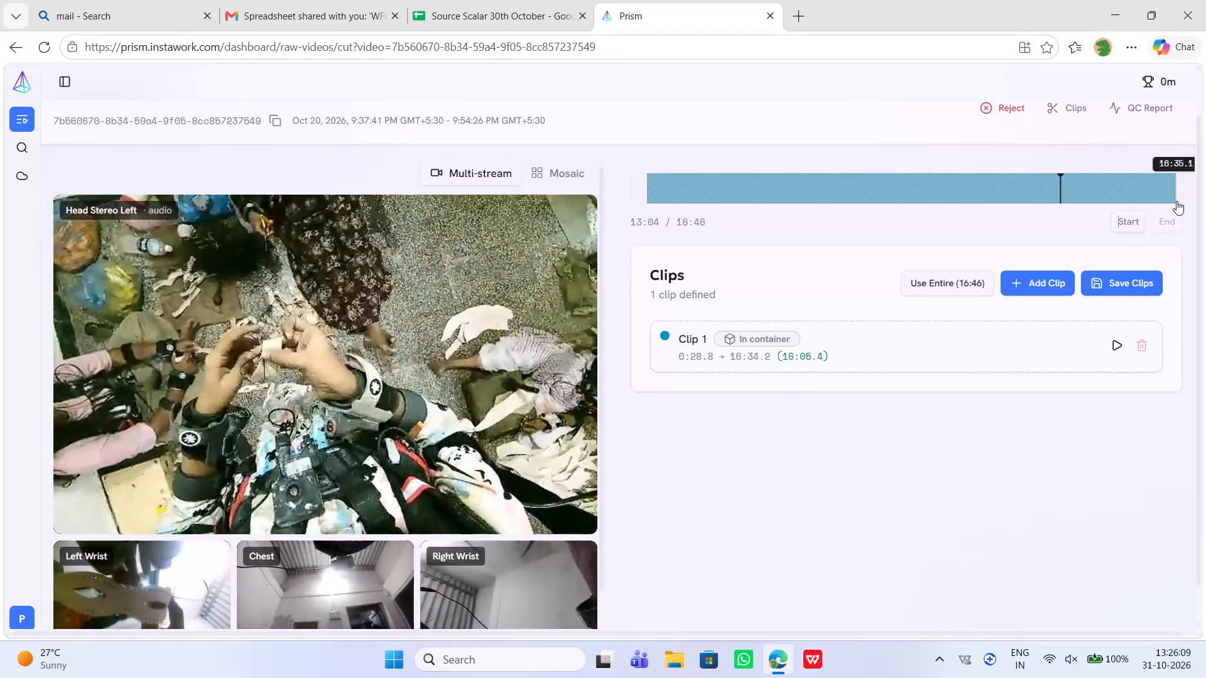
{"action": "left_click", "coordinate": [1176, 201]}
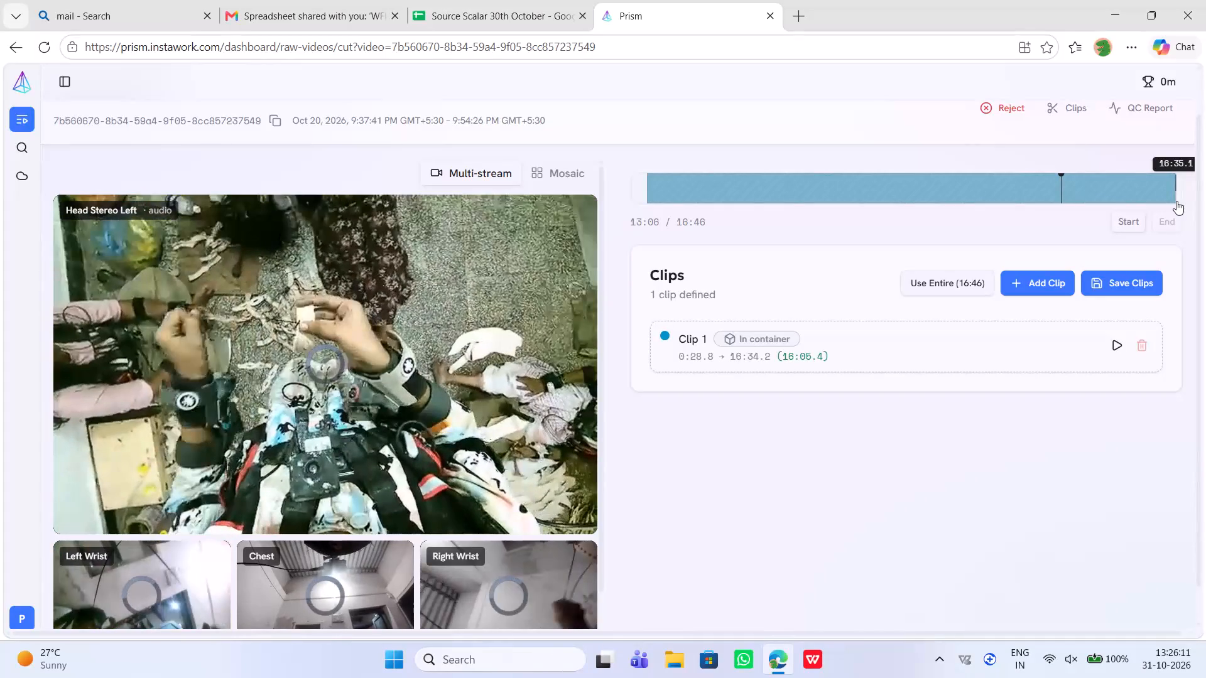
{"action": "left_click", "coordinate": [1039, 222]}
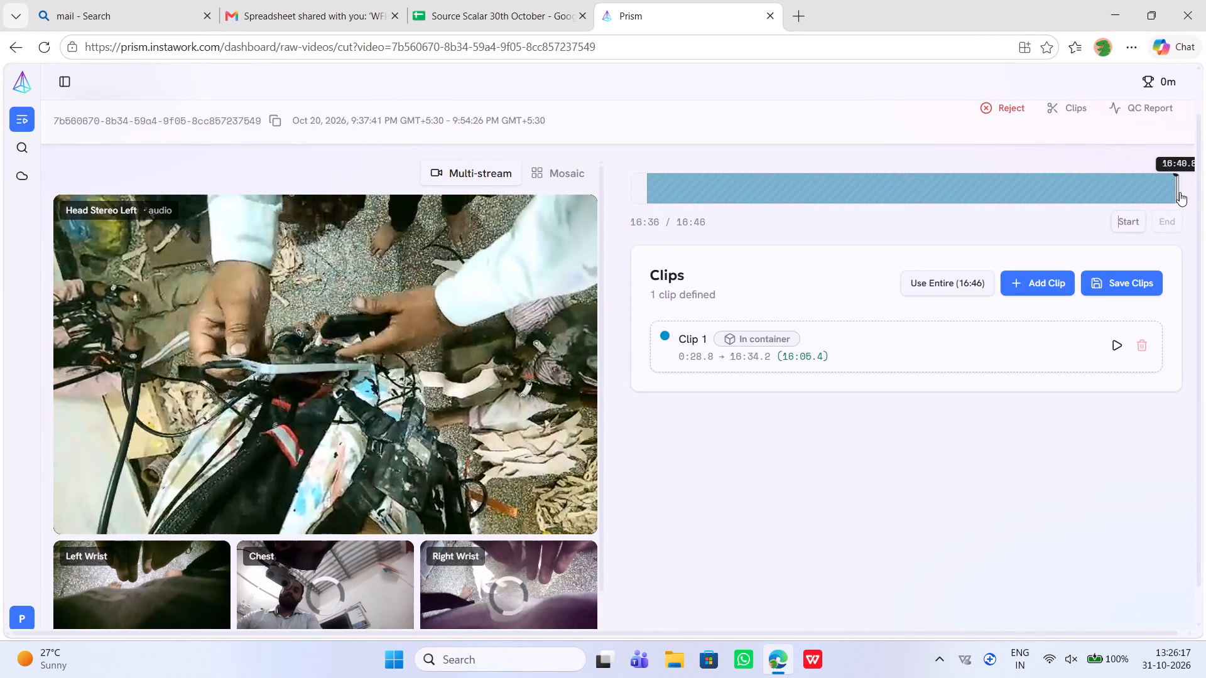
{"action": "left_click", "coordinate": [1180, 192]}
{"action": "left_click", "coordinate": [922, 133]}
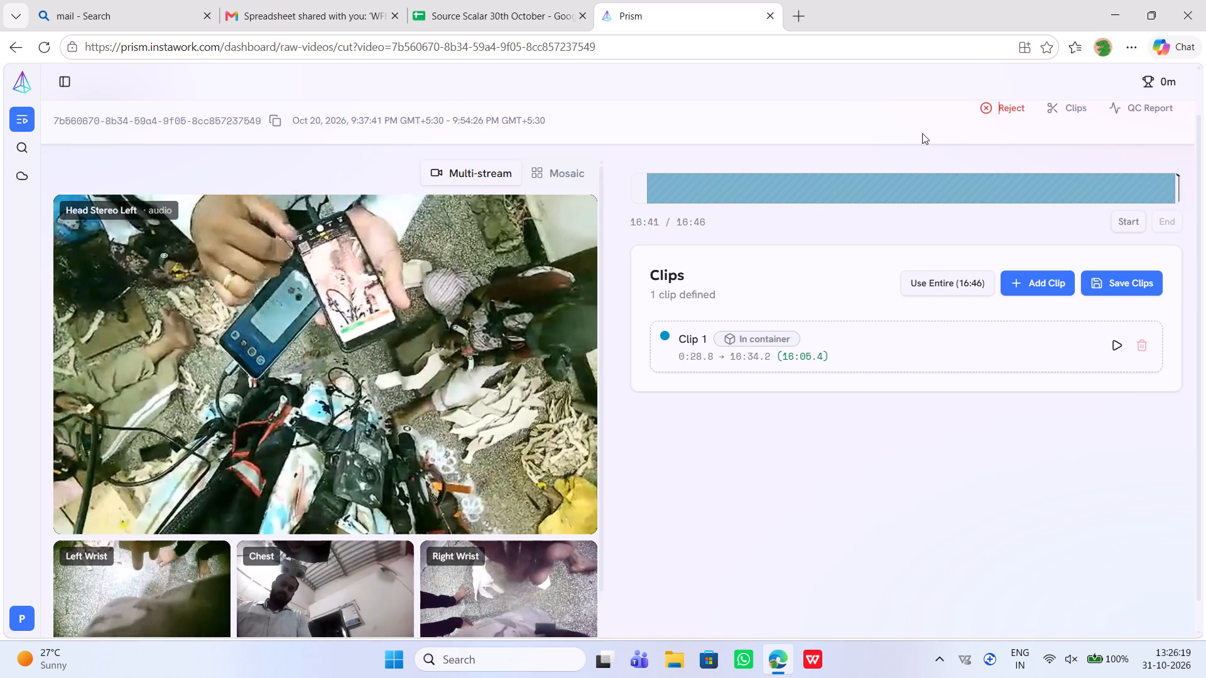
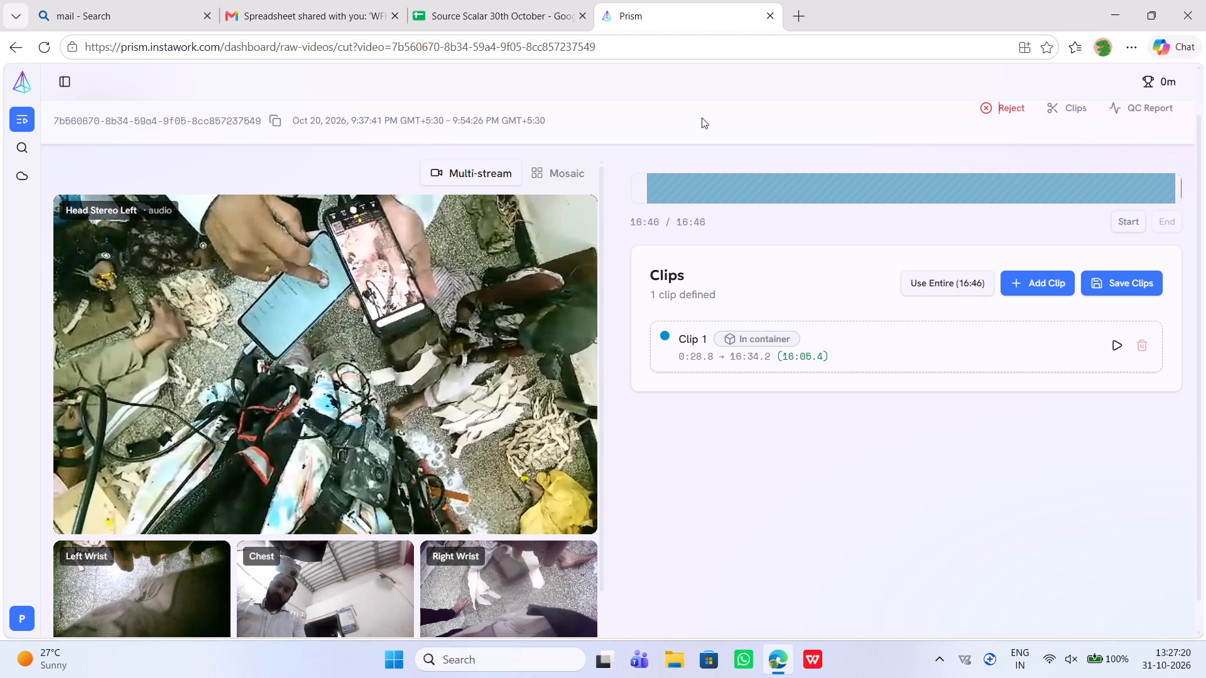
Mark row 5569 as Reject in the Industrial sheet with Small Object Manipulation as the rejection reason in column AY.
{"action": "left_click", "coordinate": [529, 23]}
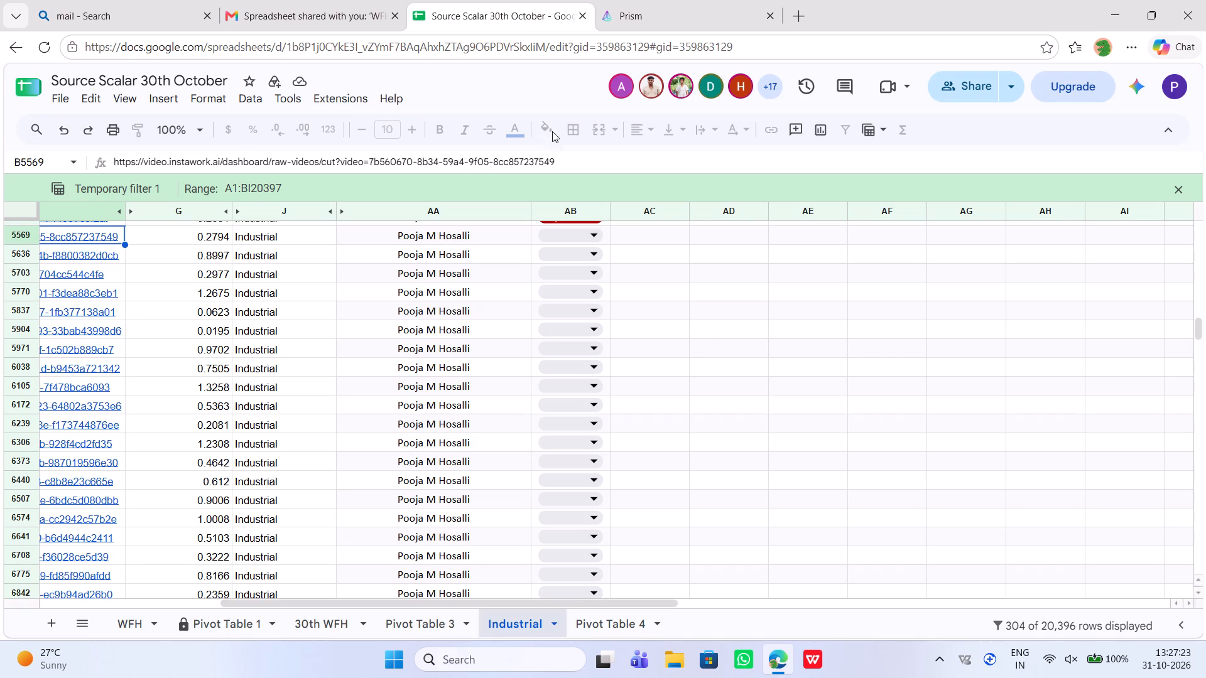
{"action": "left_click", "coordinate": [566, 237]}
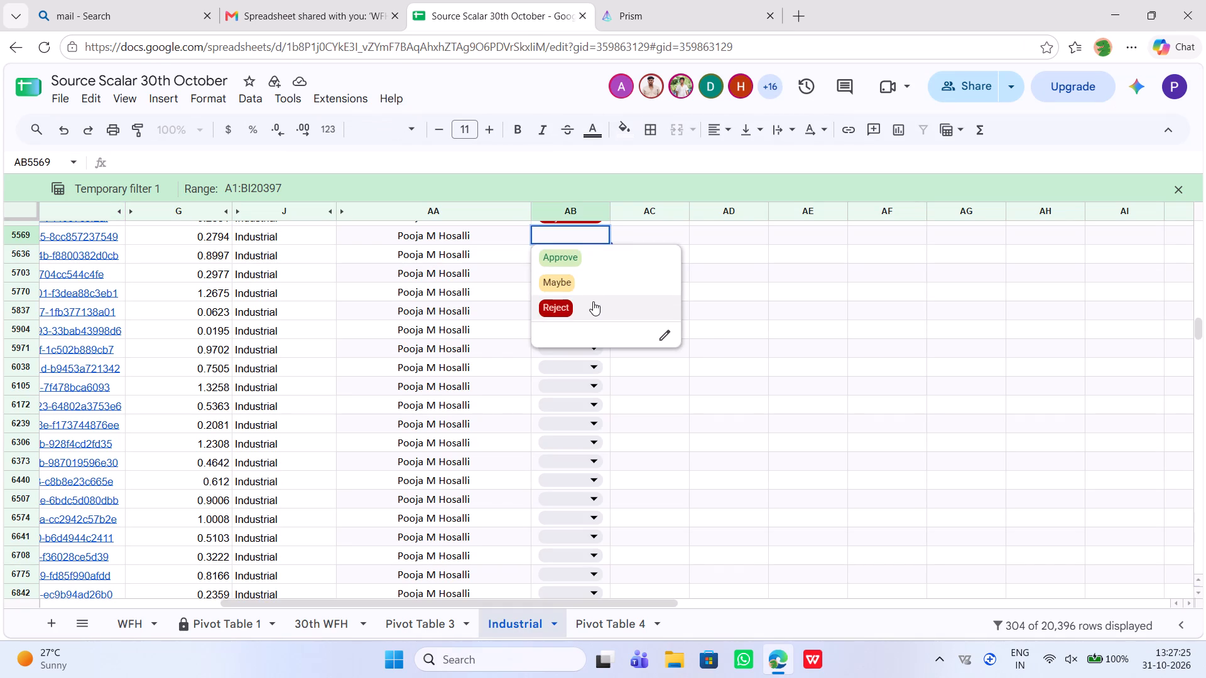
{"action": "left_click", "coordinate": [593, 301]}
{"action": "scroll", "coordinate": [853, 353], "scroll_direction": "left", "scroll_amount": 4}
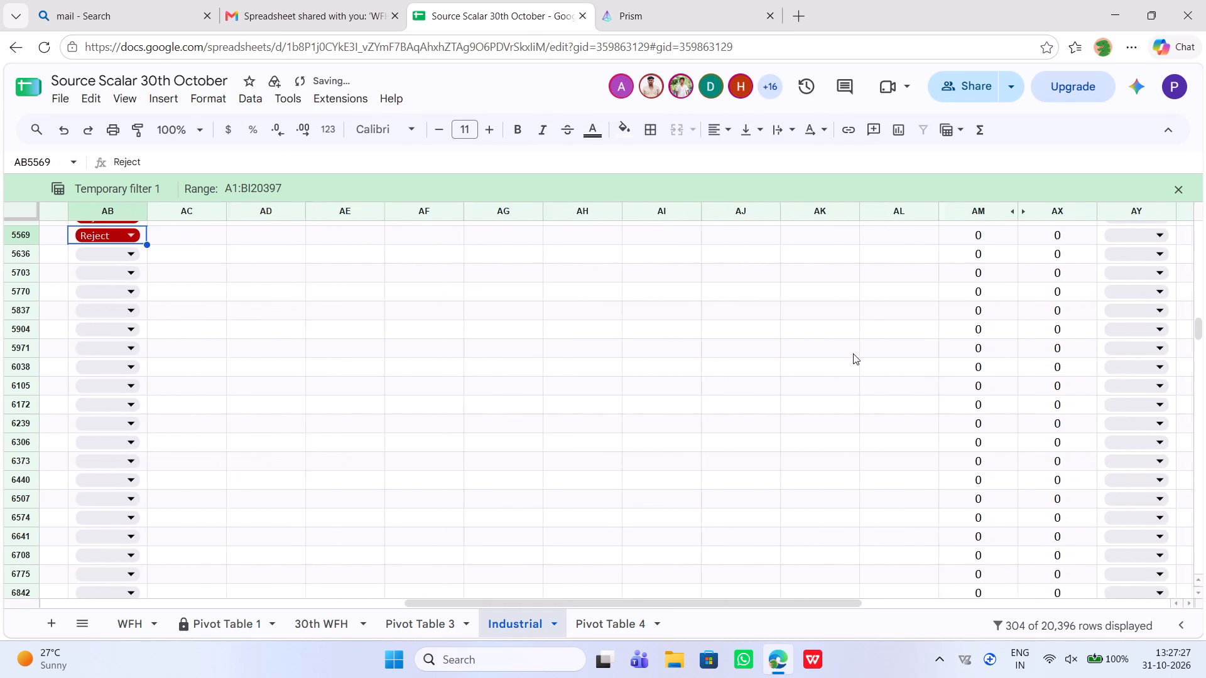
{"action": "scroll", "coordinate": [1034, 260], "scroll_direction": "left", "scroll_amount": 4}
{"action": "left_click", "coordinate": [785, 233]}
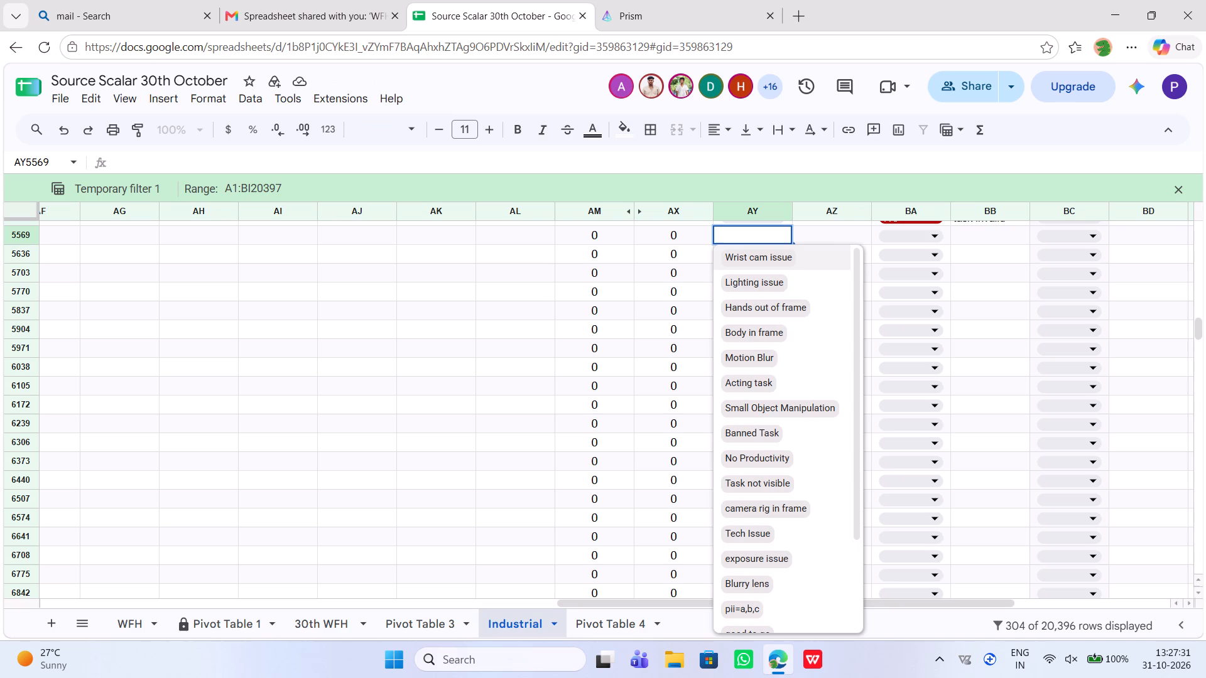
{"action": "left_click_drag", "start_coordinate": [765, 399], "coordinate": [905, 233]}
{"action": "left_click_drag", "start_coordinate": [905, 233], "coordinate": [830, 419]}
{"action": "left_click", "coordinate": [830, 419]}
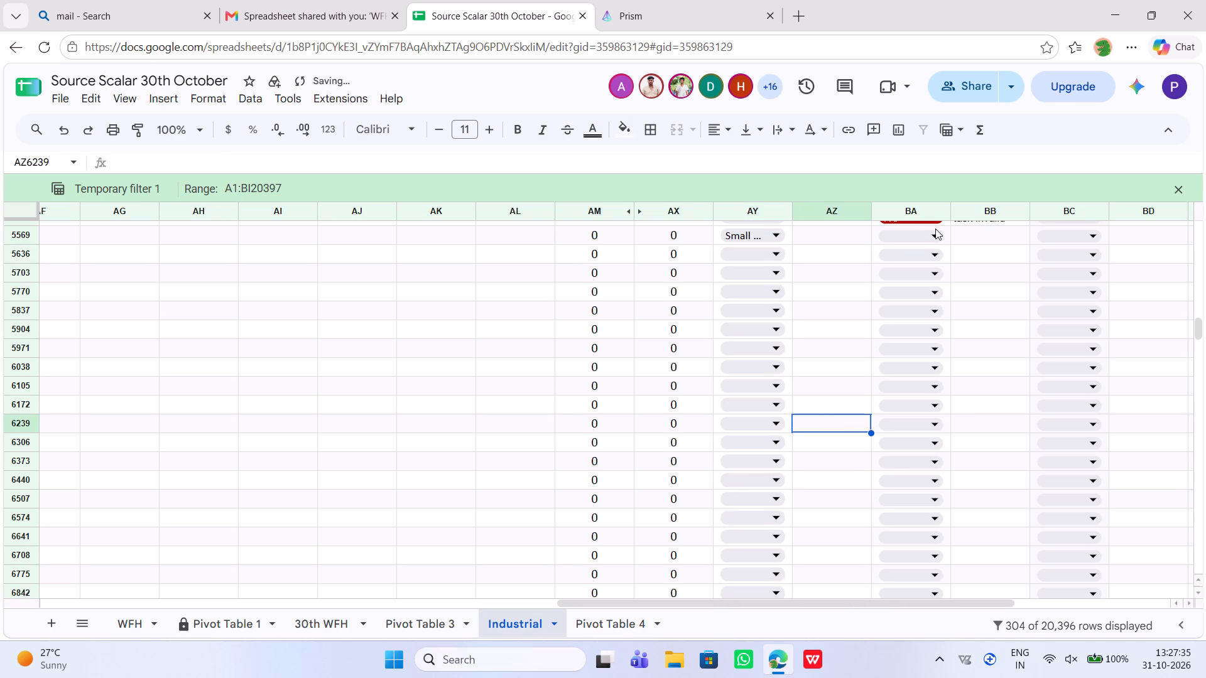
Set row 5569's column BA to NO and paste the remark "task invalid" in column BB.
{"action": "left_click", "coordinate": [935, 229]}
{"action": "left_click_drag", "start_coordinate": [935, 236], "coordinate": [934, 271]}
{"action": "left_click", "coordinate": [934, 271]}
{"action": "left_click", "coordinate": [984, 240]}
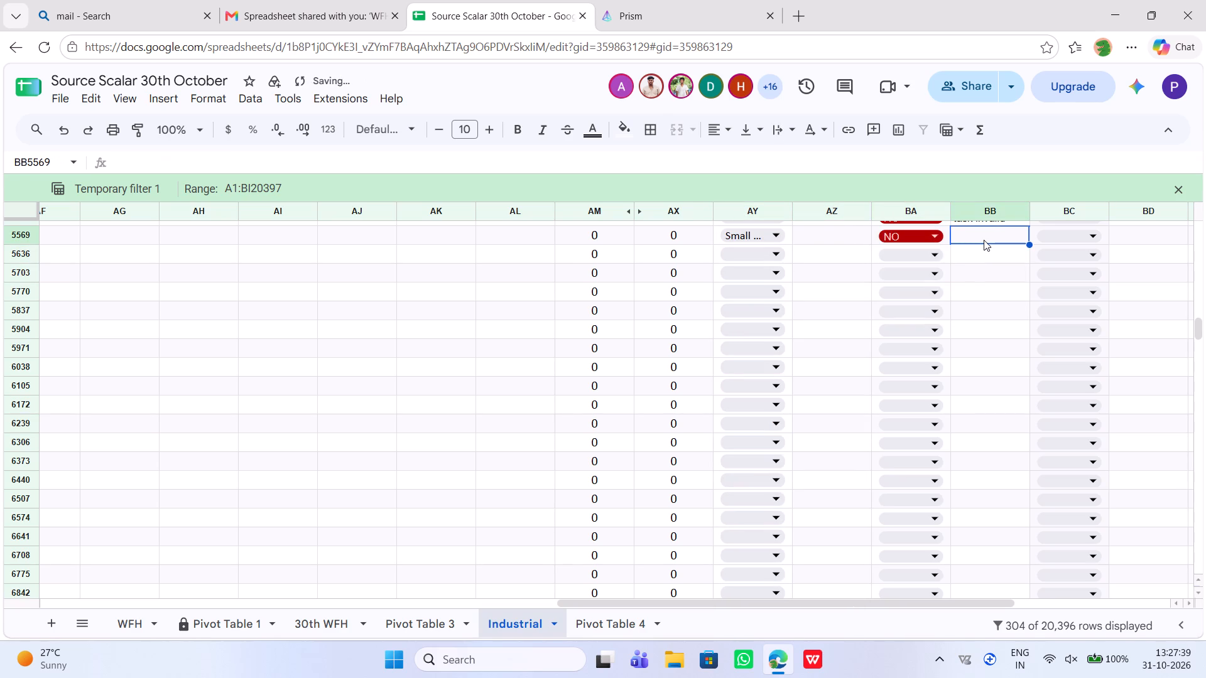
{"action": "key", "text": "ctrl+v"}
Close the reviewed row 5569 video in Prism.
{"action": "scroll", "coordinate": [477, 301], "scroll_direction": "right", "scroll_amount": 4}
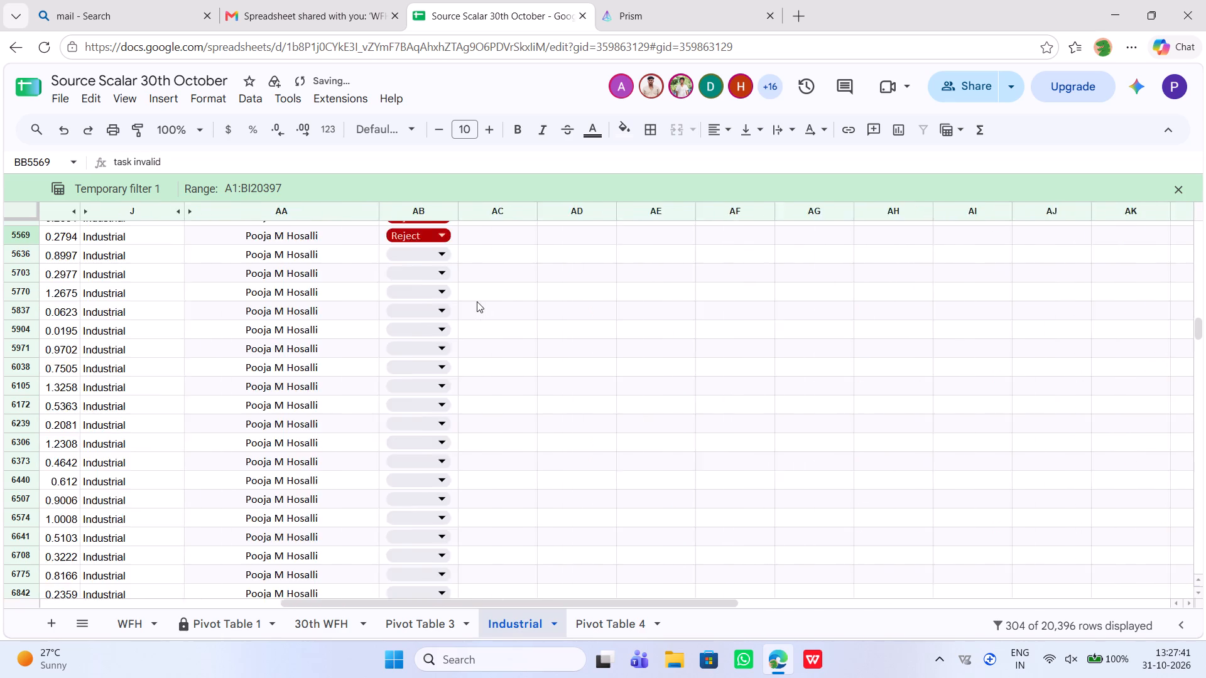
{"action": "scroll", "coordinate": [477, 301], "scroll_direction": "right", "scroll_amount": 2}
{"action": "left_click", "coordinate": [684, 13]}
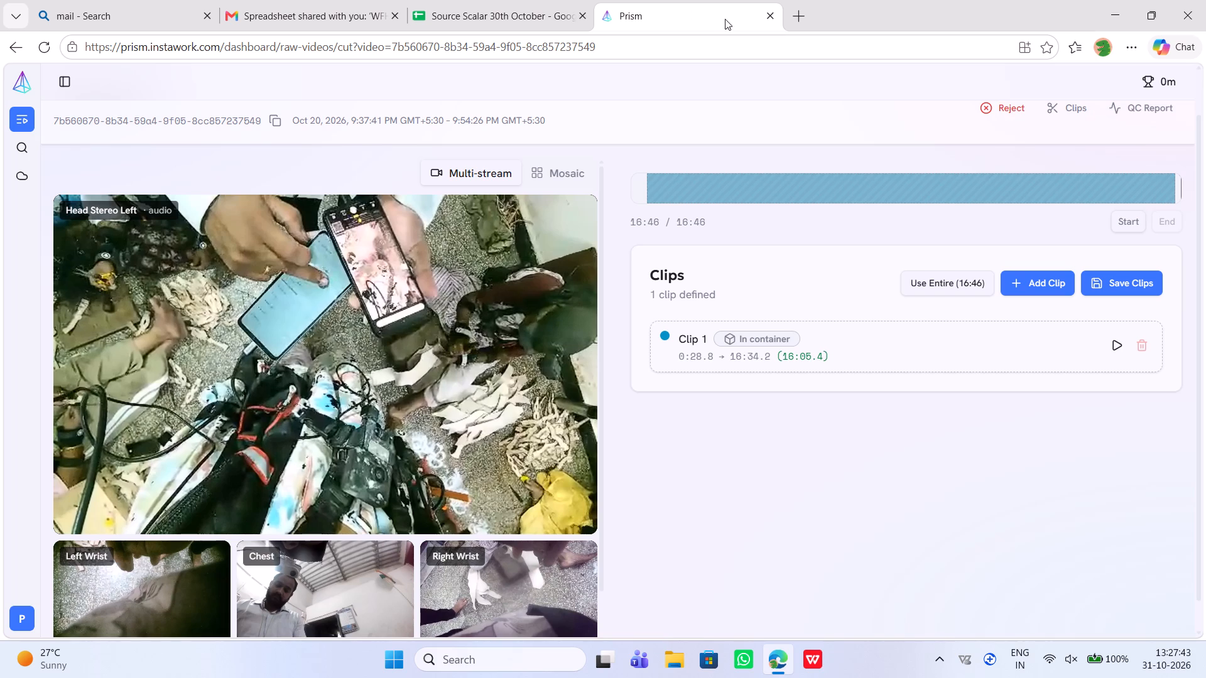
{"action": "left_click", "coordinate": [773, 16]}
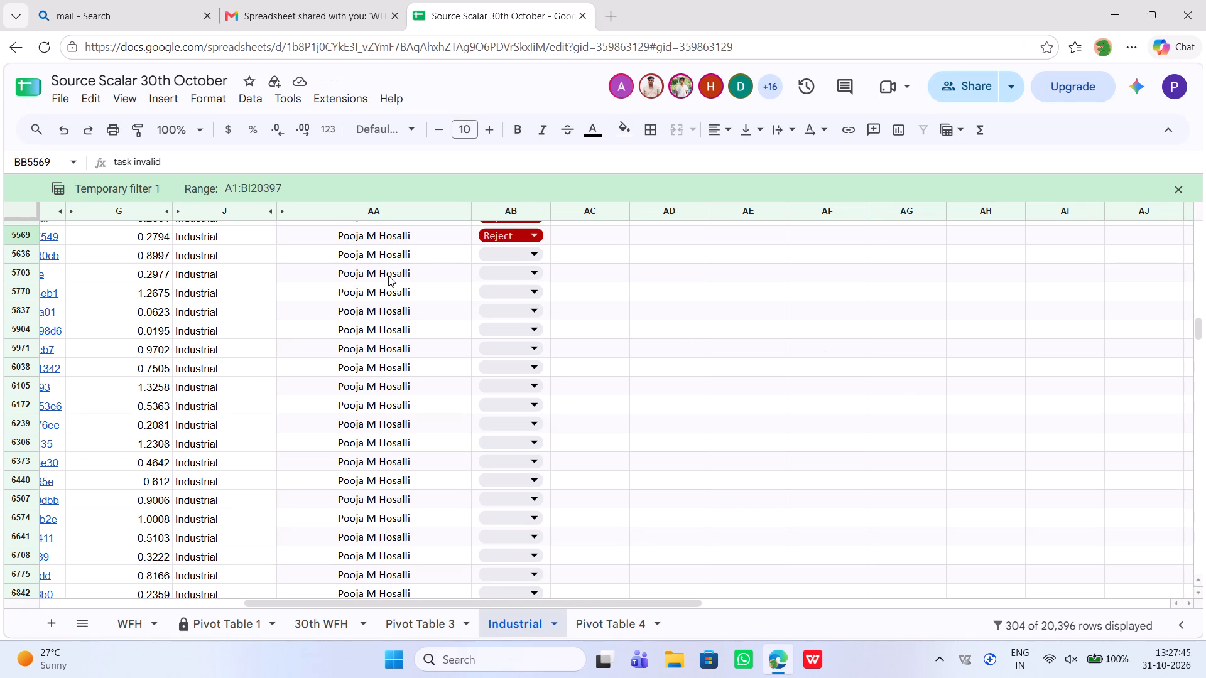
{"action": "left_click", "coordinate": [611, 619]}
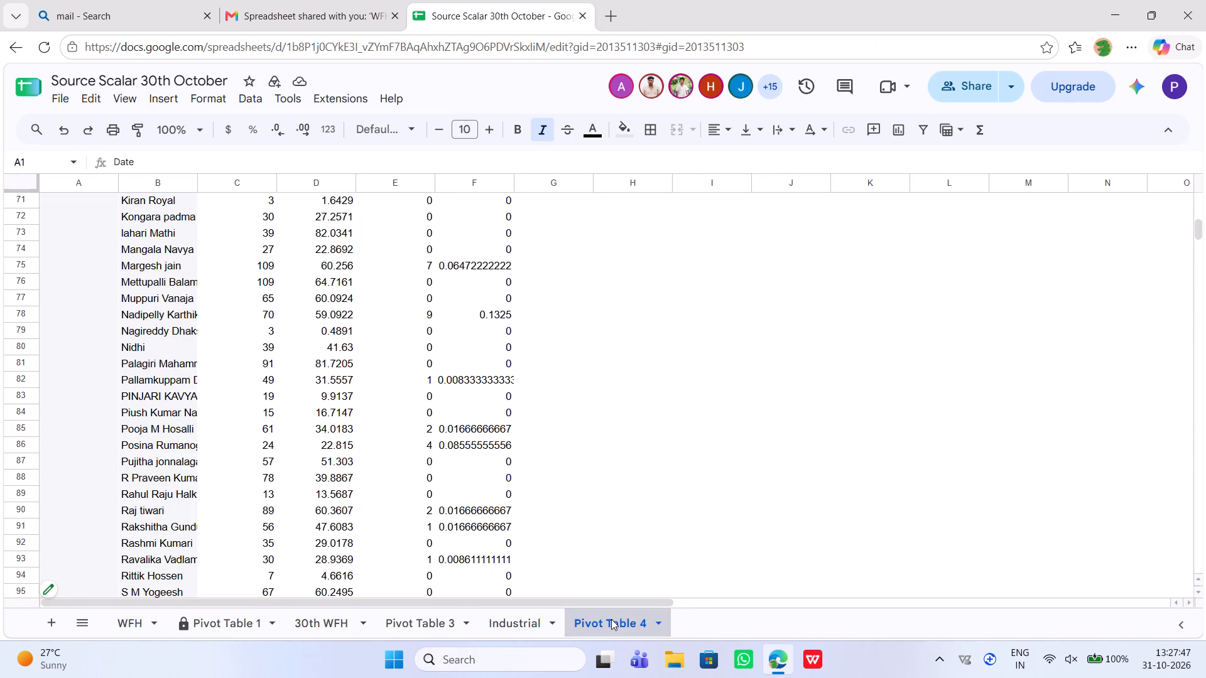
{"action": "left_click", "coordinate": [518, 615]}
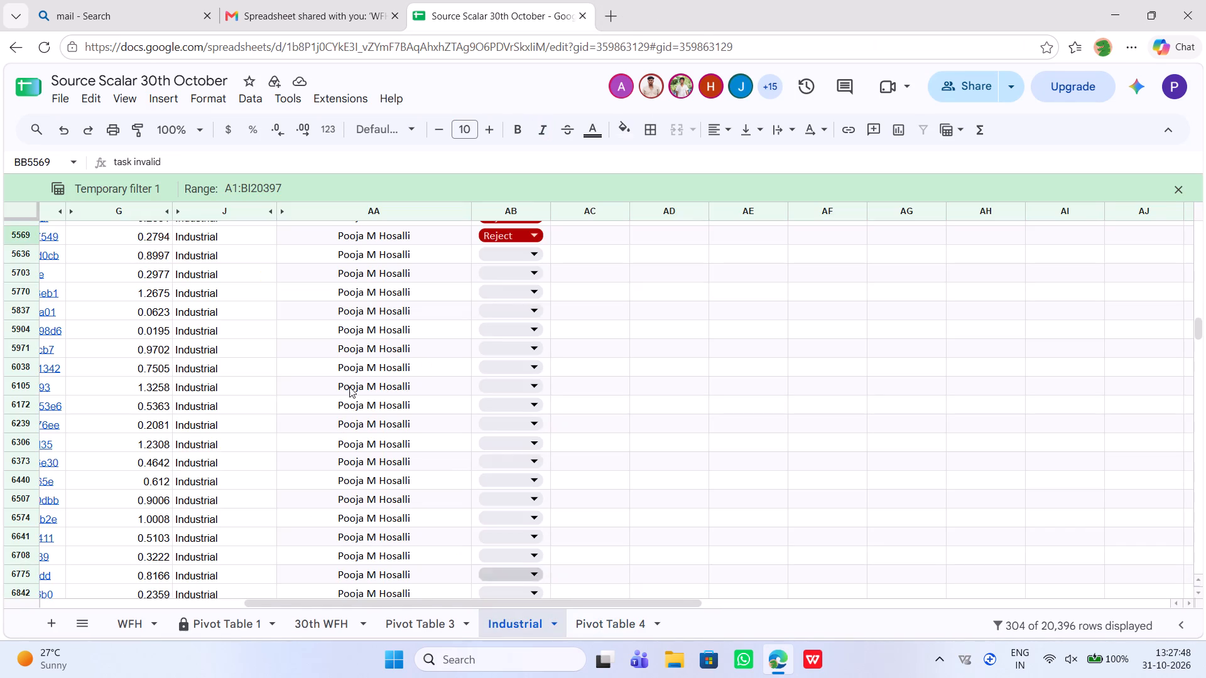
Open the raw video linked in row 5636 of the Industrial sheet in Prism.
{"action": "left_click", "coordinate": [55, 259]}
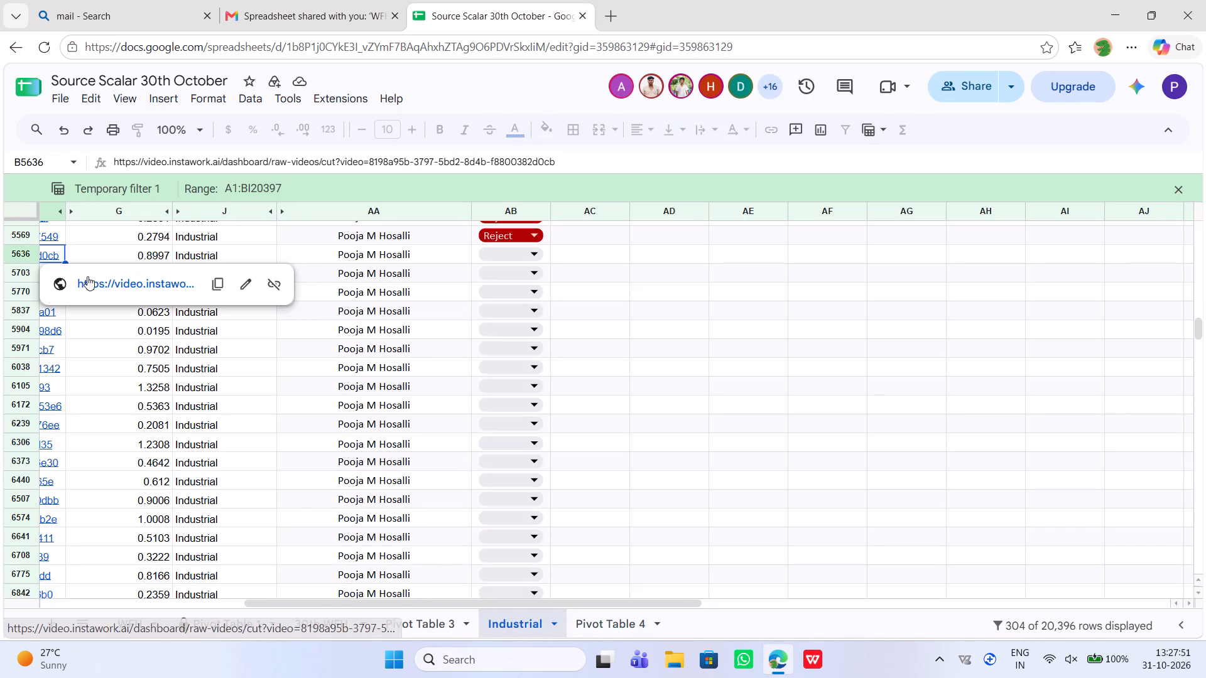
{"action": "left_click", "coordinate": [87, 276]}
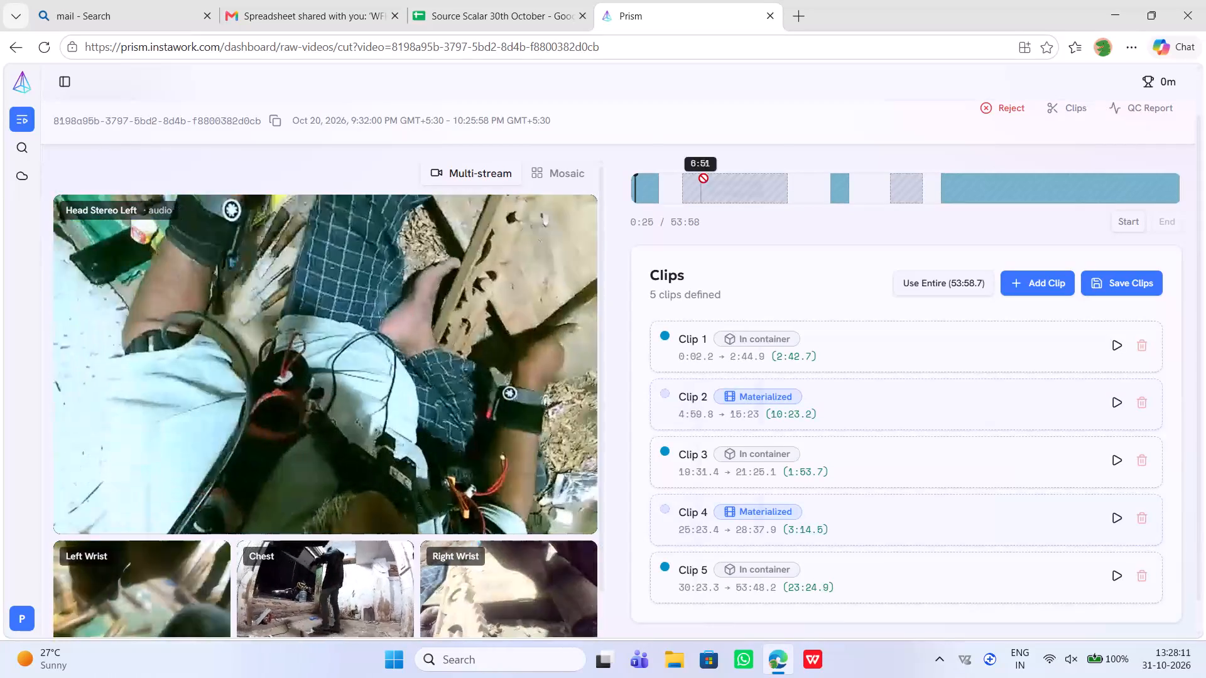
Check the row 5636 video around the start of Clip 3 for task quality.
{"action": "left_click", "coordinate": [826, 192]}
{"action": "left_click", "coordinate": [872, 223]}
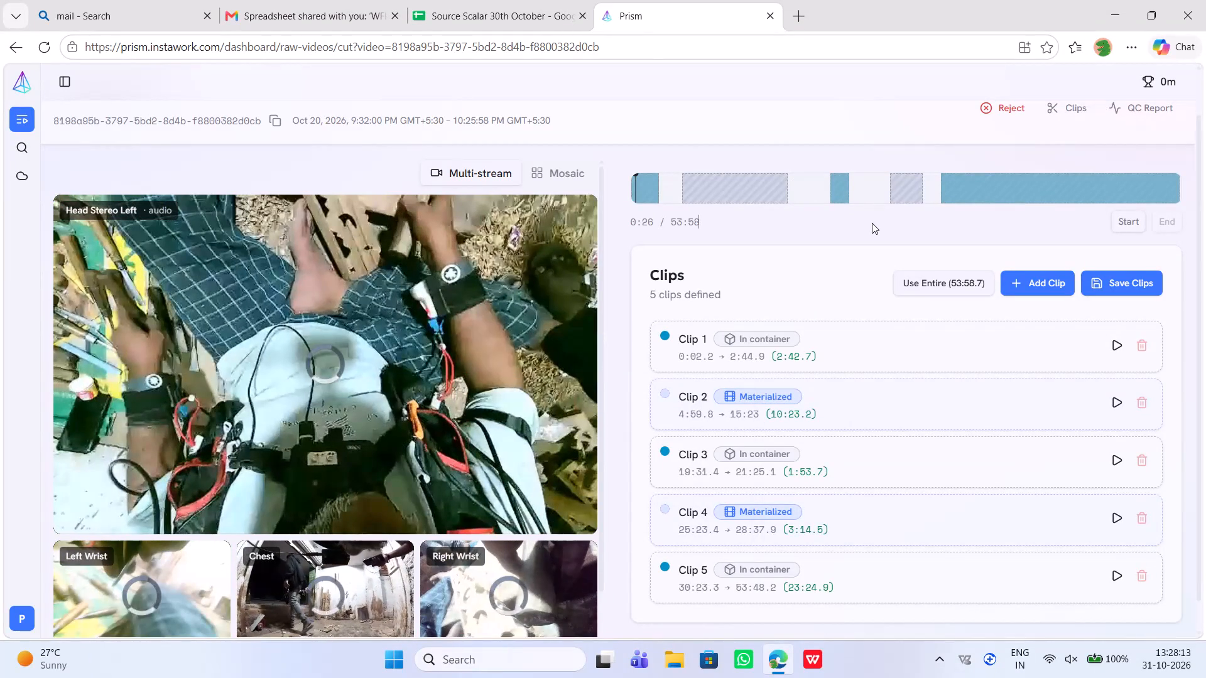
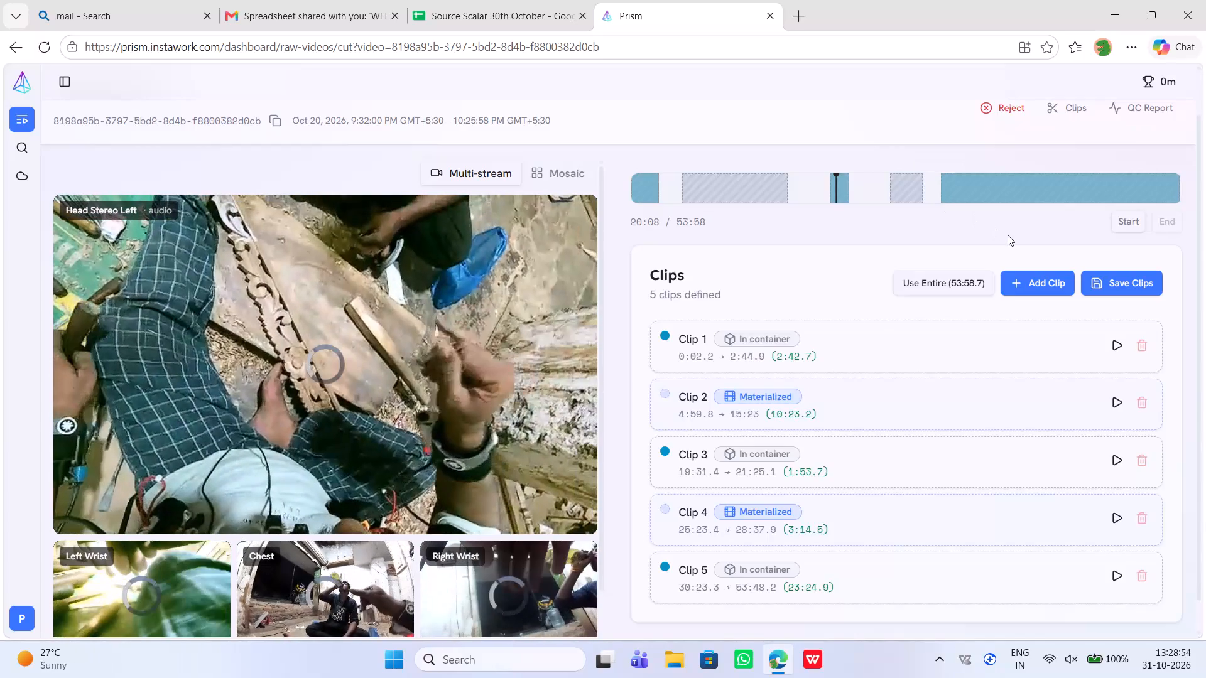
Check the row 5636 video before Clip 5 and at the very end of the recording for task quality.
{"action": "left_click", "coordinate": [1008, 235]}
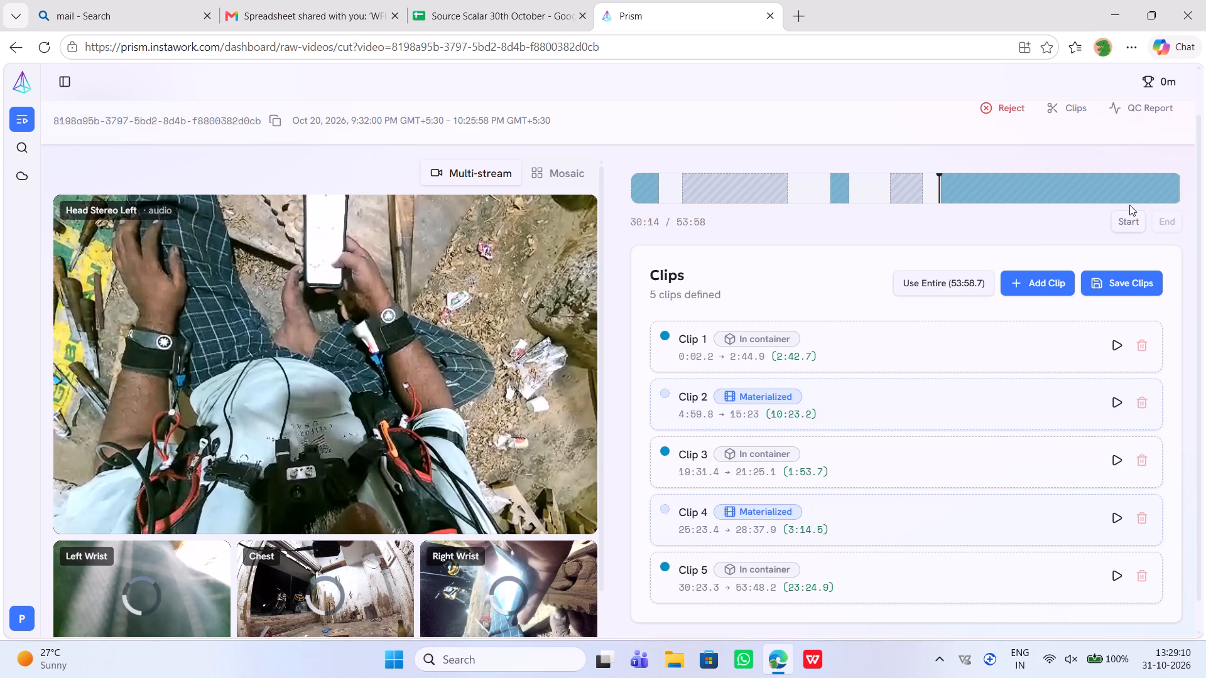
{"action": "left_click", "coordinate": [1175, 201]}
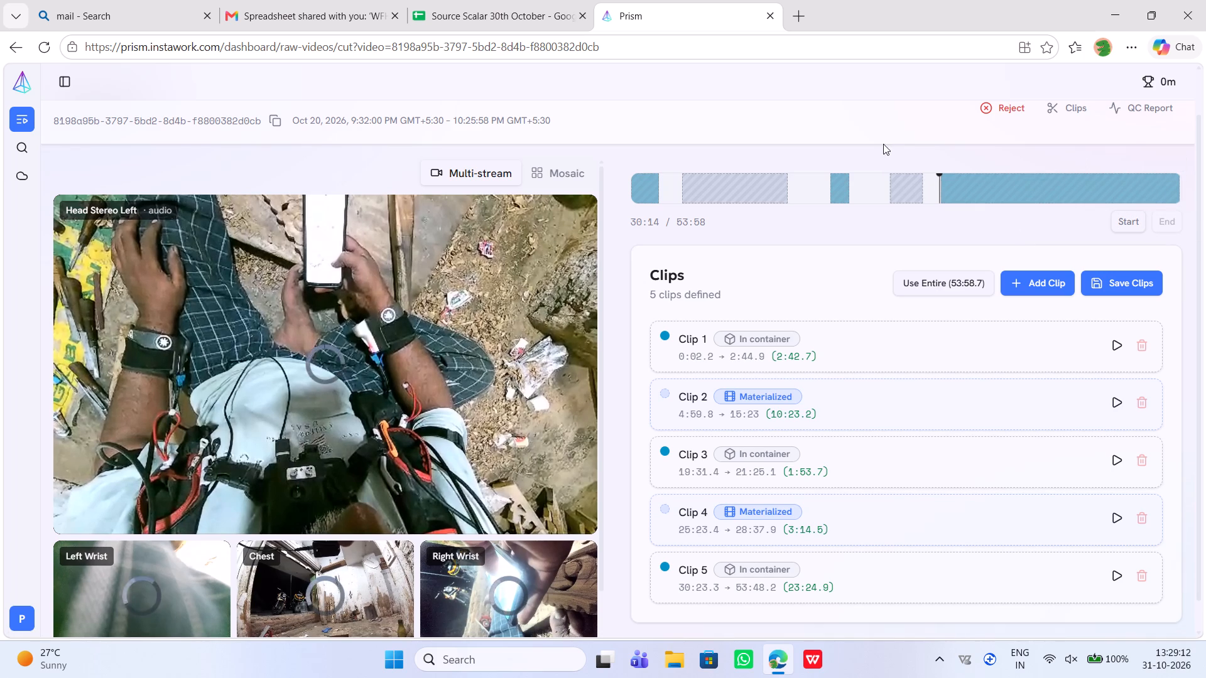
{"action": "left_click", "coordinate": [883, 136]}
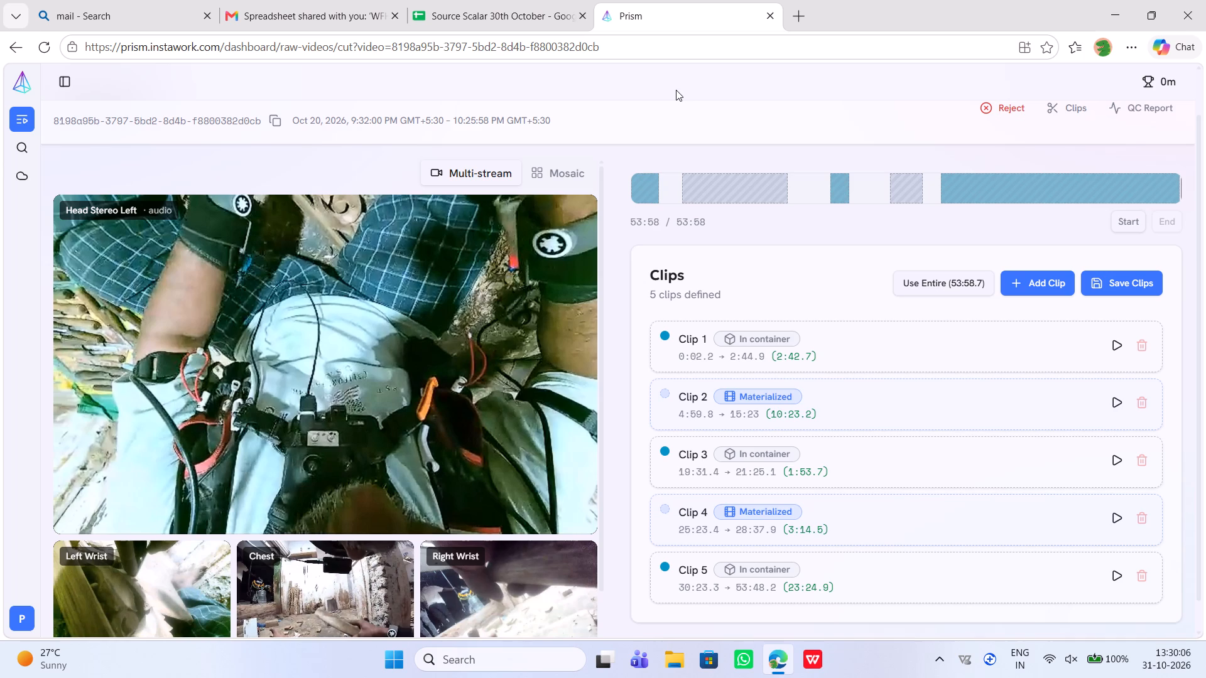
Set the decision for row 5636 to Reject in column AB of the Industrial sheet.
{"action": "left_click", "coordinate": [521, 15]}
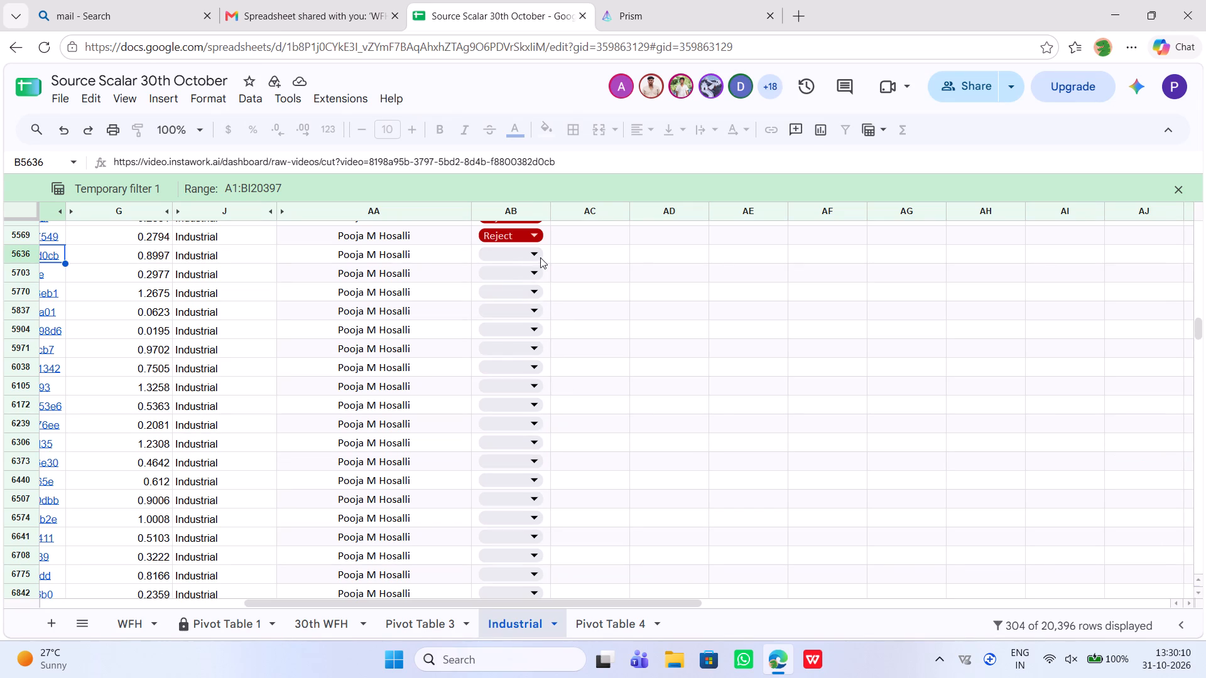
{"action": "left_click", "coordinate": [539, 255]}
{"action": "left_click", "coordinate": [558, 331]}
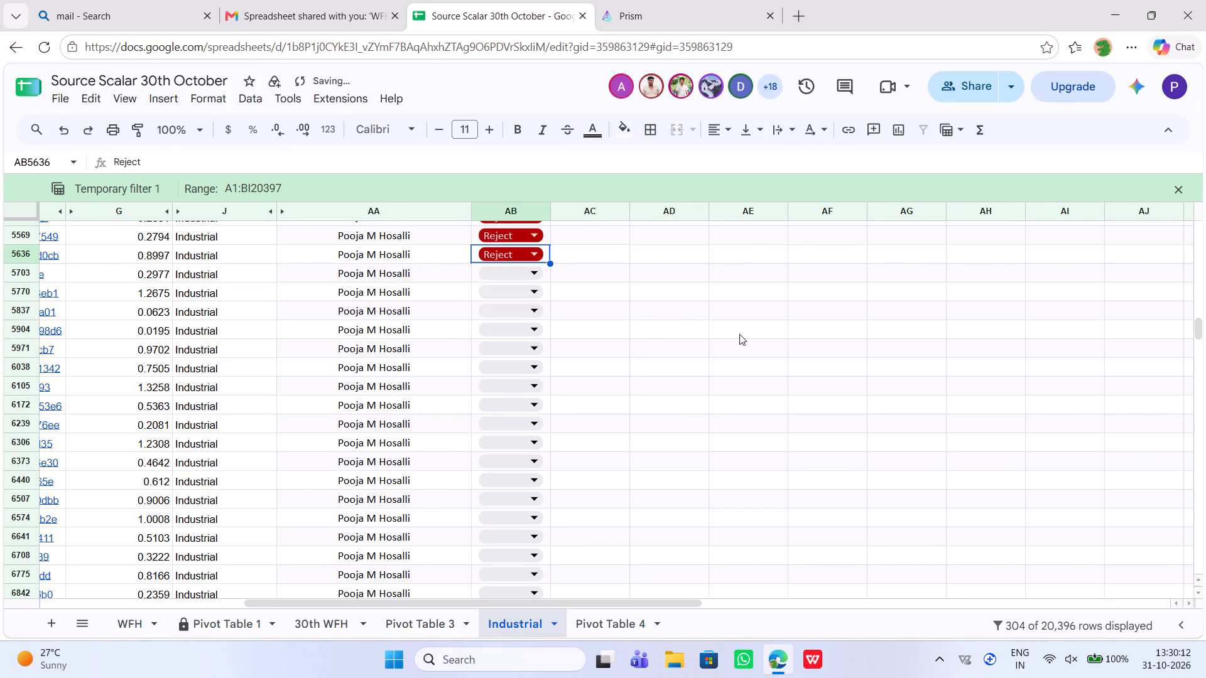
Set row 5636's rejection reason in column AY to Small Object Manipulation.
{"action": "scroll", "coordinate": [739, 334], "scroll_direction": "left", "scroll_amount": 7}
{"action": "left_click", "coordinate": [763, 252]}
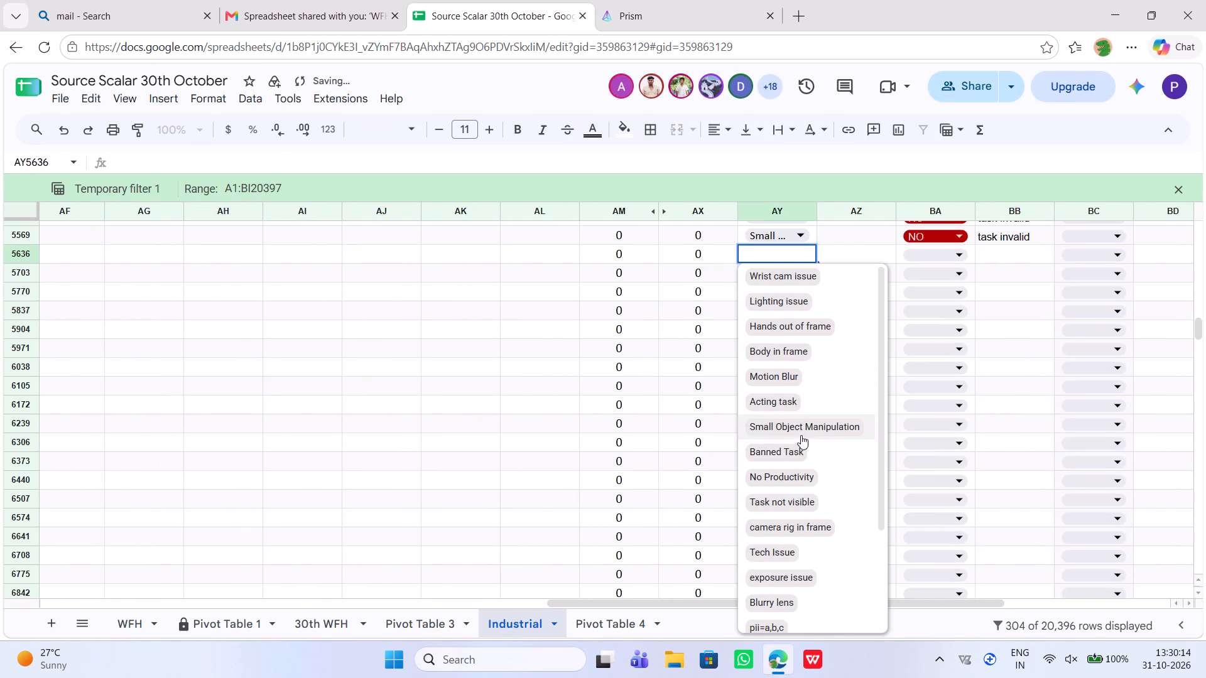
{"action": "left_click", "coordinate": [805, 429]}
Set row 5636's column BA to NO and paste the remark "task invalid" in column BB.
{"action": "left_click_drag", "start_coordinate": [952, 257], "coordinate": [958, 299]}
{"action": "left_click", "coordinate": [958, 299]}
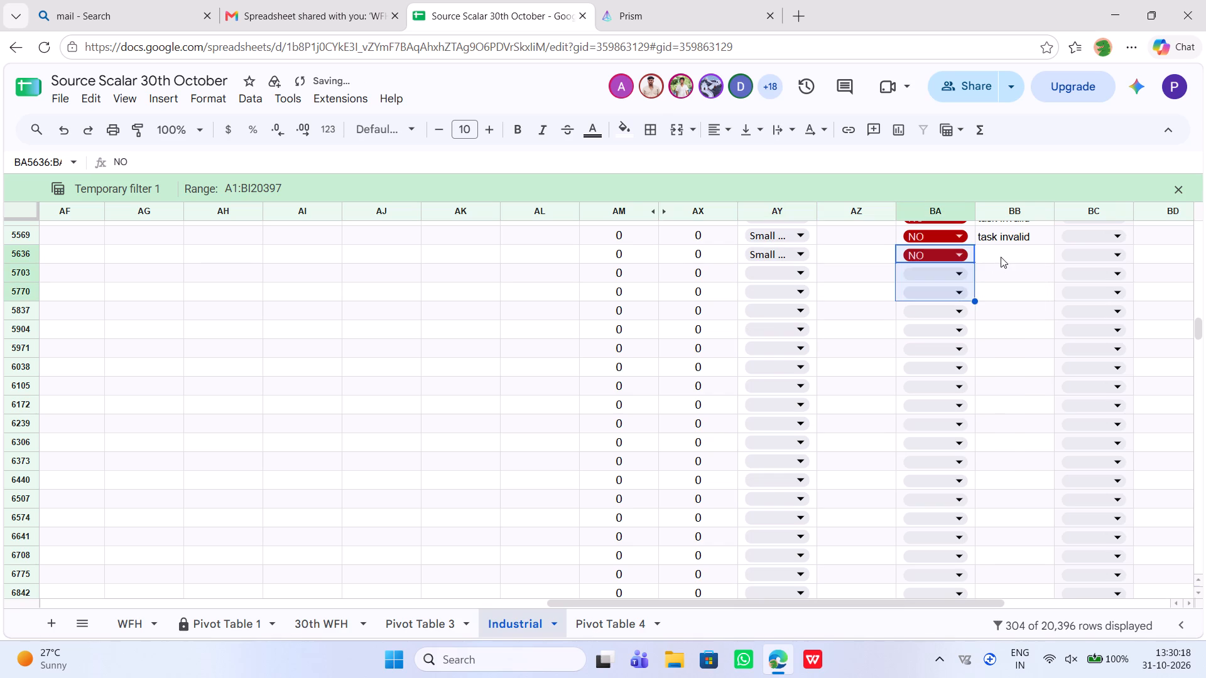
{"action": "left_click", "coordinate": [1001, 257]}
{"action": "key", "text": "ctrl+v"}
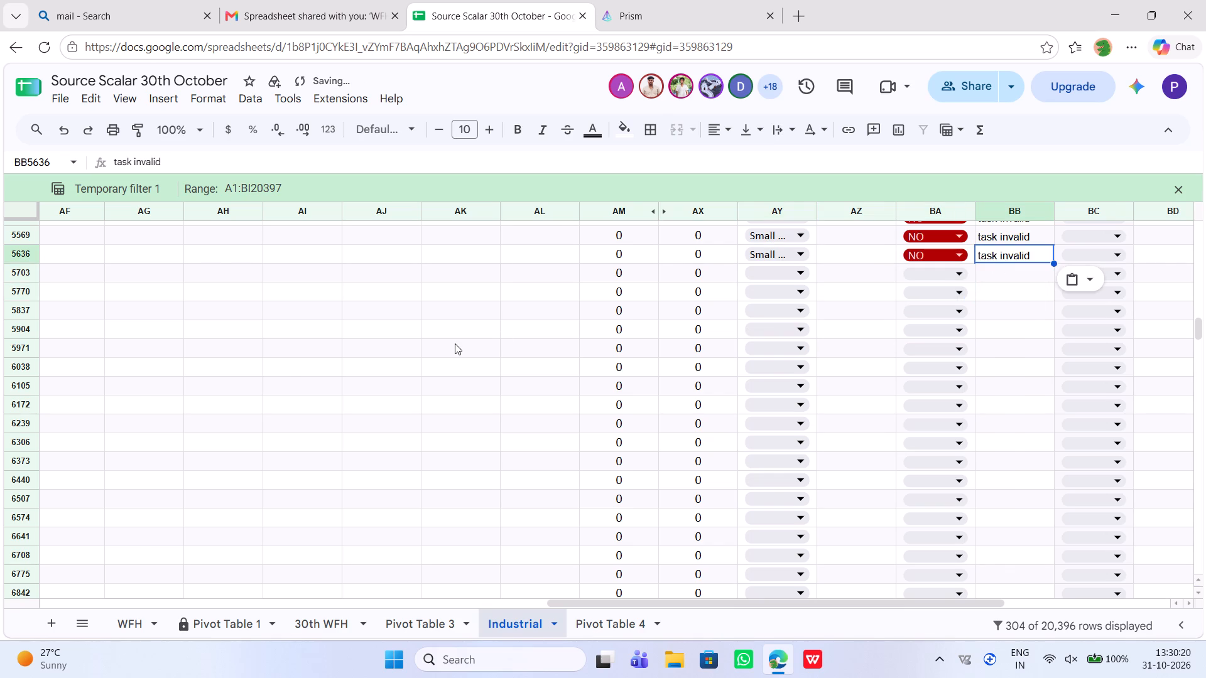
Recheck the row 5636 video in Prism at about 46:24, within Clip 5.
{"action": "scroll", "coordinate": [455, 343], "scroll_direction": "right", "scroll_amount": 6}
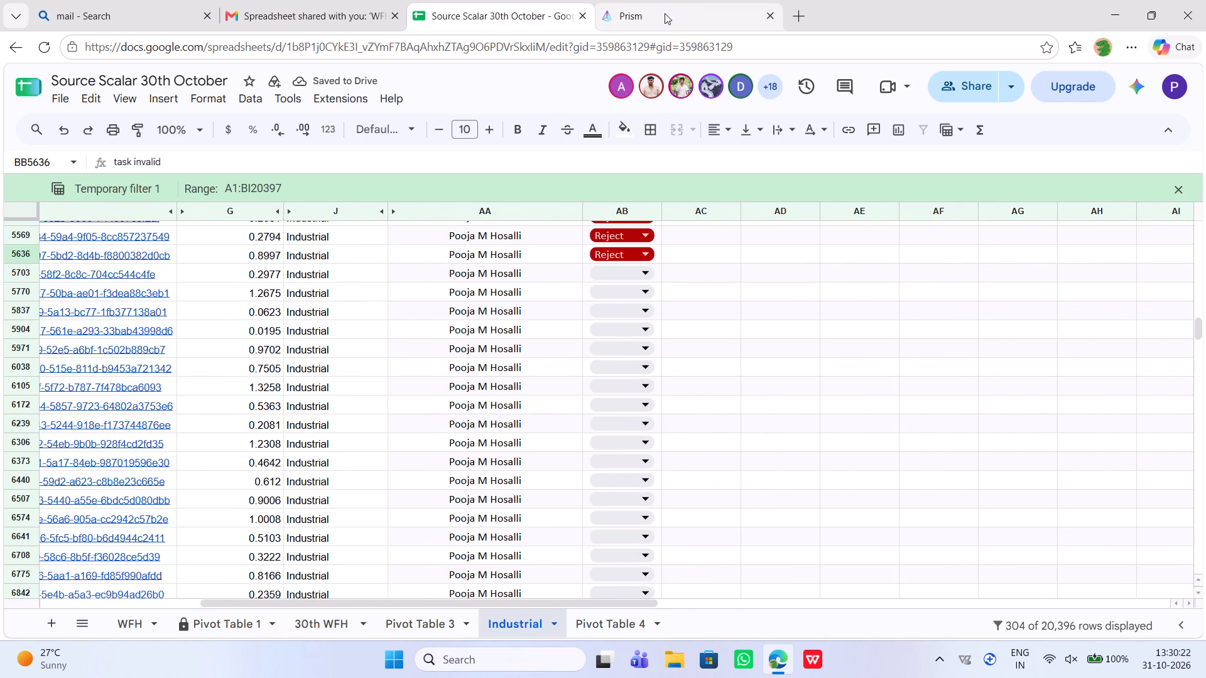
{"action": "left_click", "coordinate": [665, 13]}
{"action": "left_click", "coordinate": [1105, 191]}
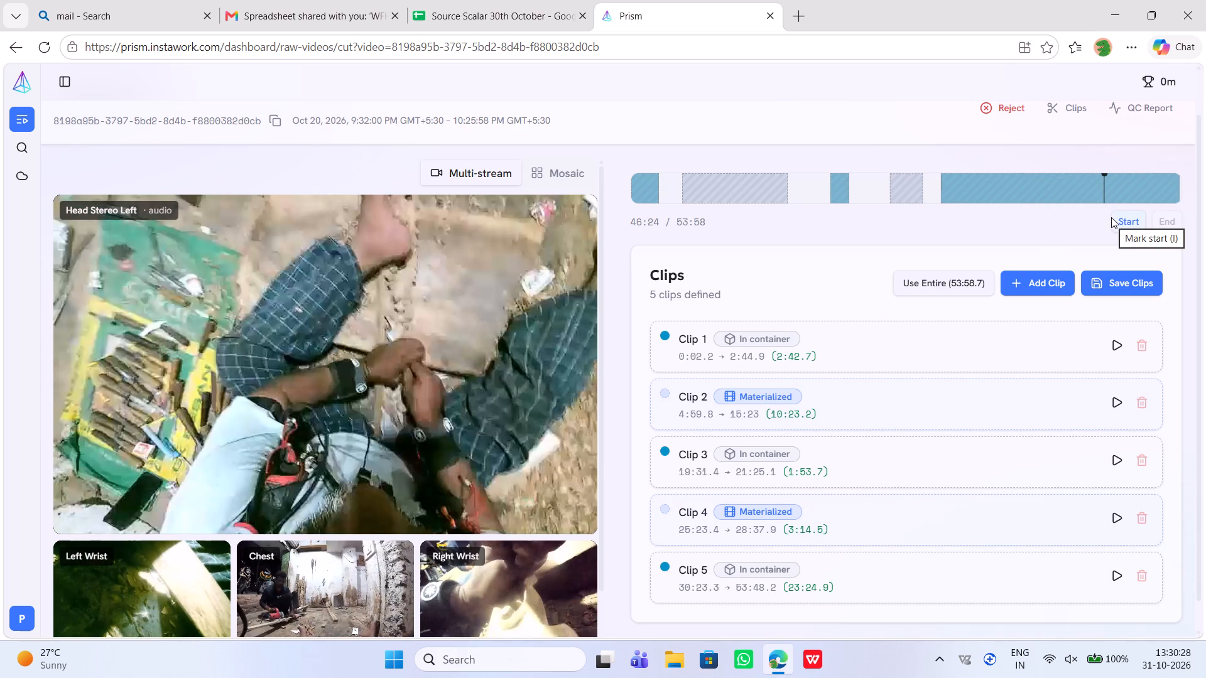
Close the reviewed row 5636 video in Prism.
{"action": "left_click", "coordinate": [768, 15]}
Change row 5636's rejection reason in column AY to Task not visible.
{"action": "scroll", "coordinate": [778, 319], "scroll_direction": "left", "scroll_amount": 7}
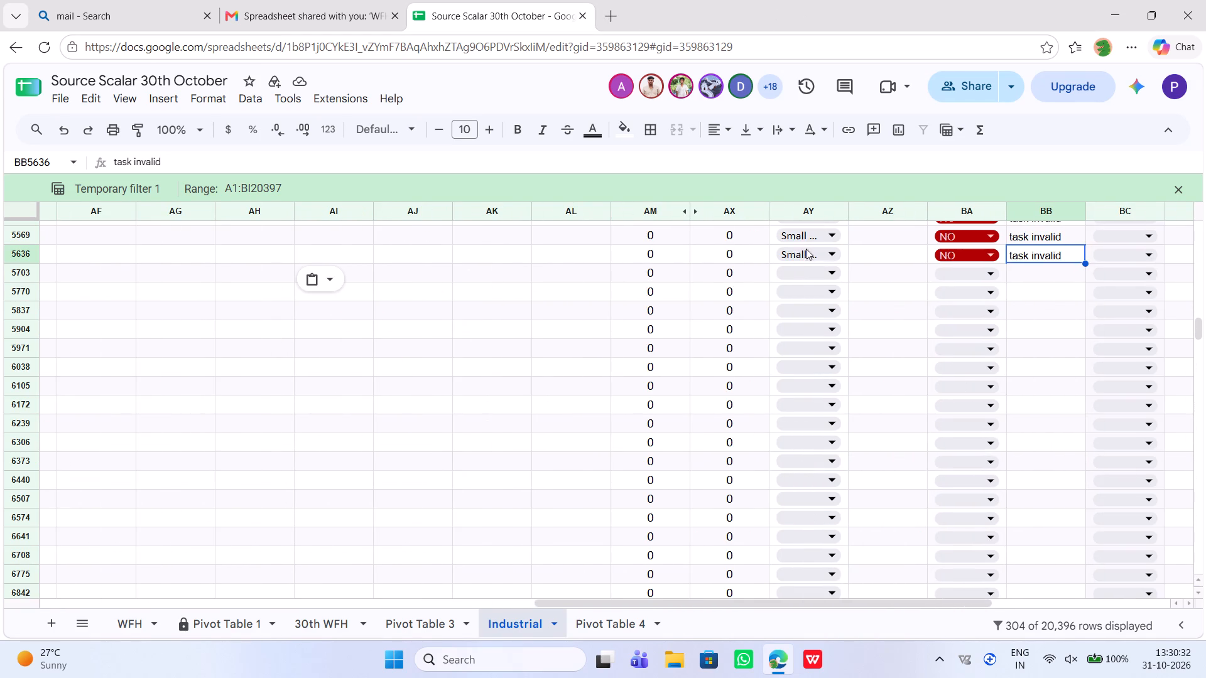
{"action": "left_click_drag", "start_coordinate": [828, 251], "coordinate": [840, 486]}
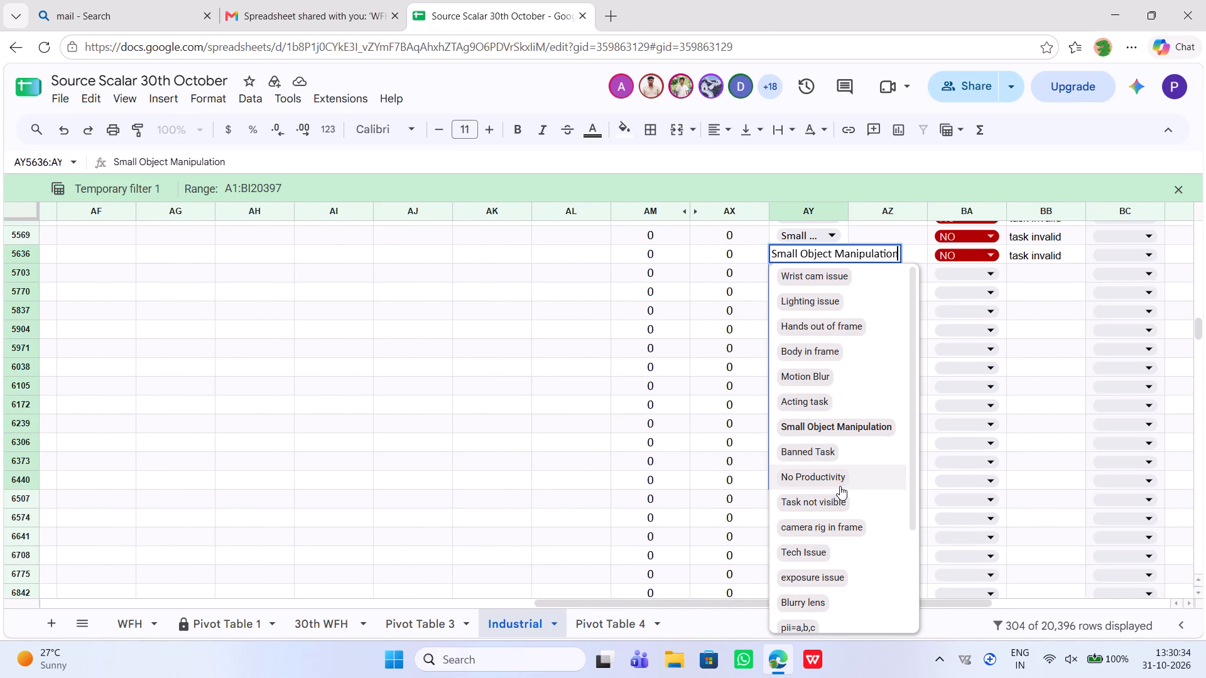
{"action": "left_click", "coordinate": [840, 494]}
{"action": "scroll", "coordinate": [508, 514], "scroll_direction": "right", "scroll_amount": 4}
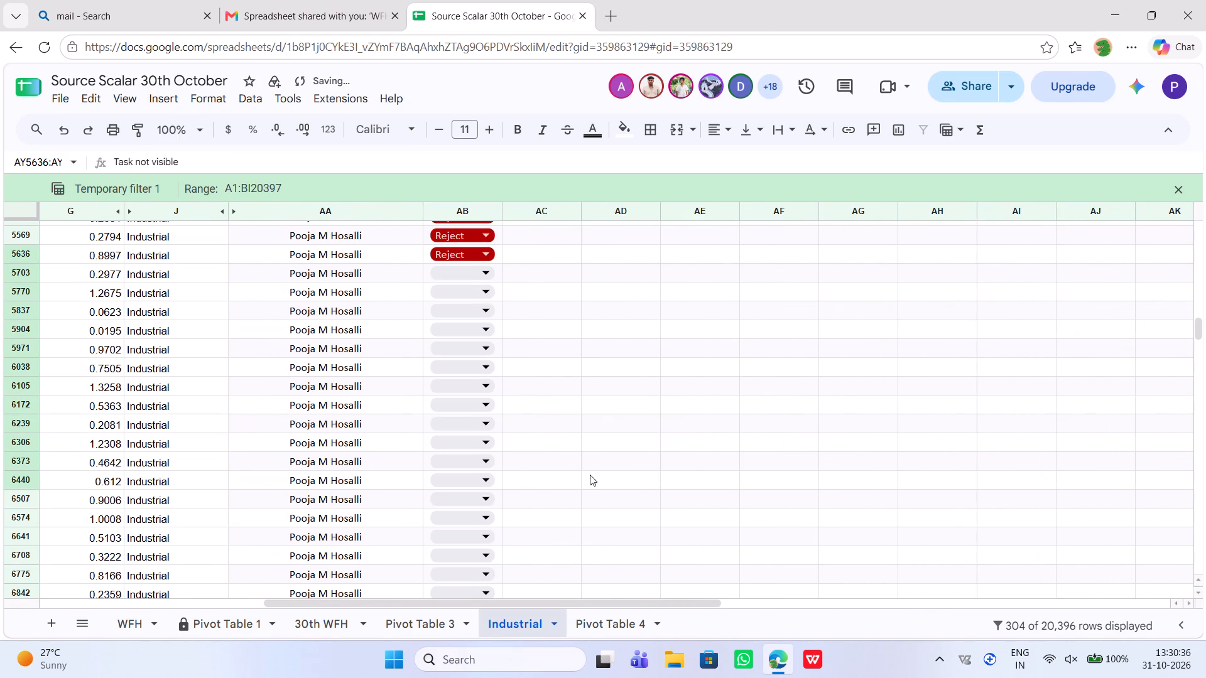
{"action": "left_click", "coordinate": [646, 459]}
Check the assigned reviewer's figure in row 85, column D of the Pivot Table 4 sheet.
{"action": "left_click", "coordinate": [623, 616]}
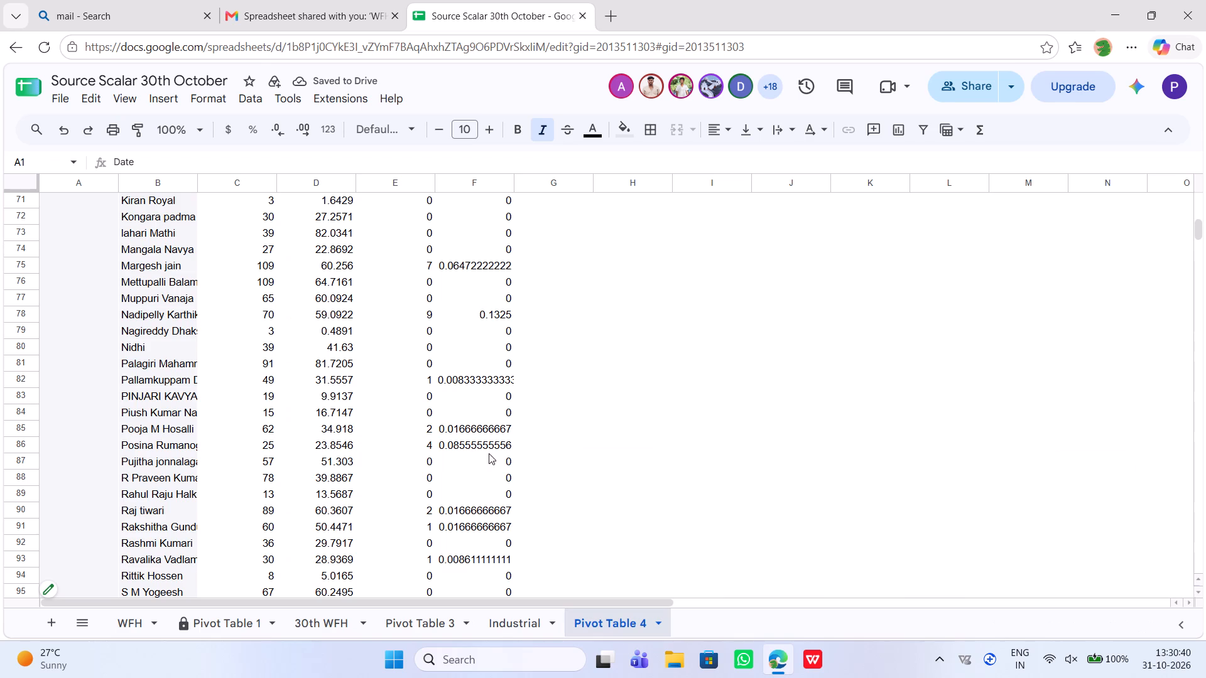
{"action": "left_click", "coordinate": [333, 428]}
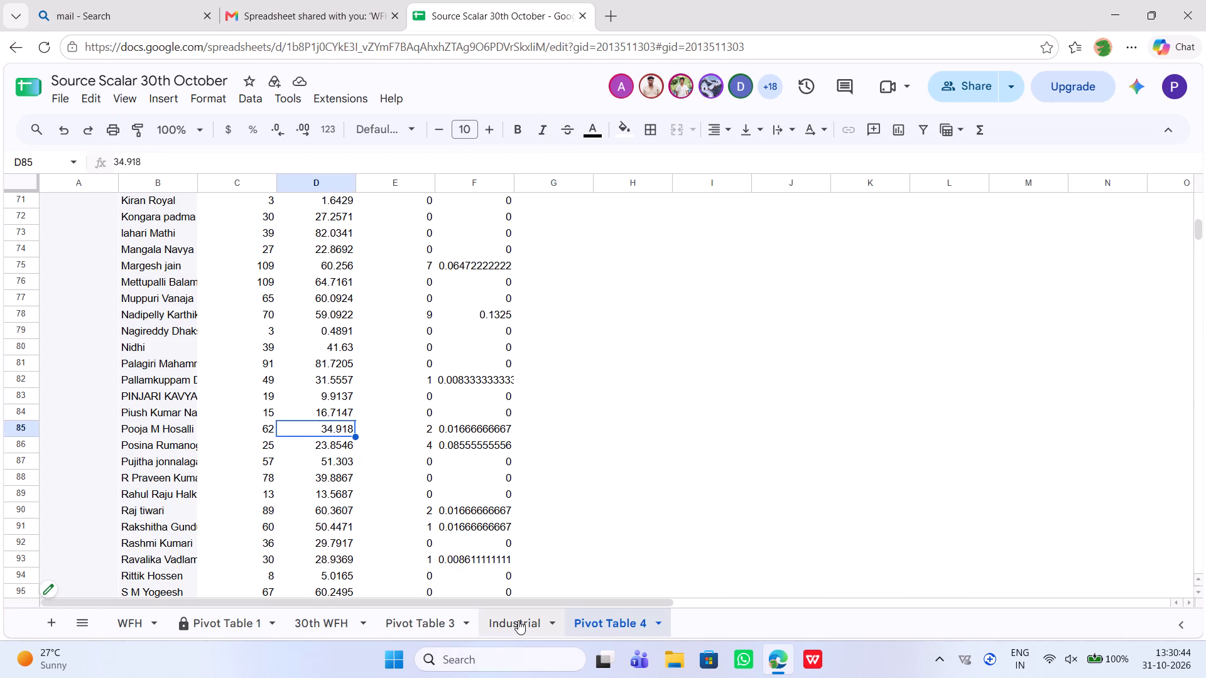
Open the raw video linked in row 5703 of the Industrial sheet in Prism.
{"action": "left_click", "coordinate": [518, 620]}
{"action": "scroll", "coordinate": [415, 426], "scroll_direction": "right", "scroll_amount": 1}
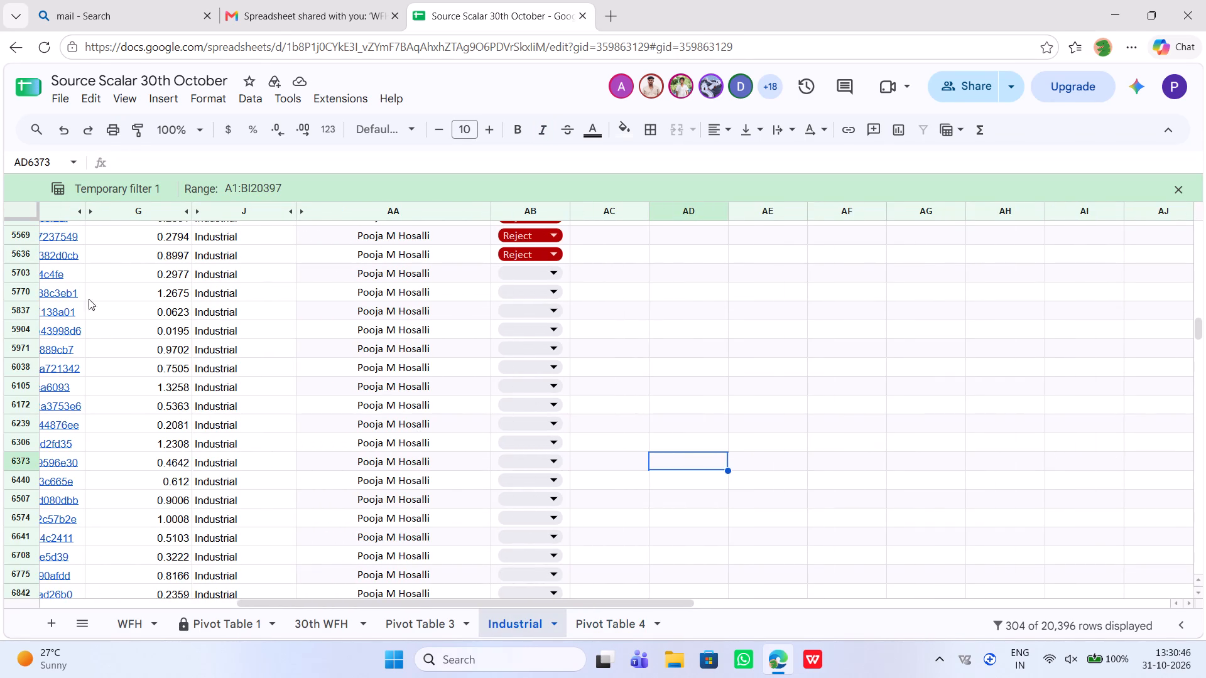
{"action": "left_click_drag", "start_coordinate": [55, 276], "coordinate": [92, 298]}
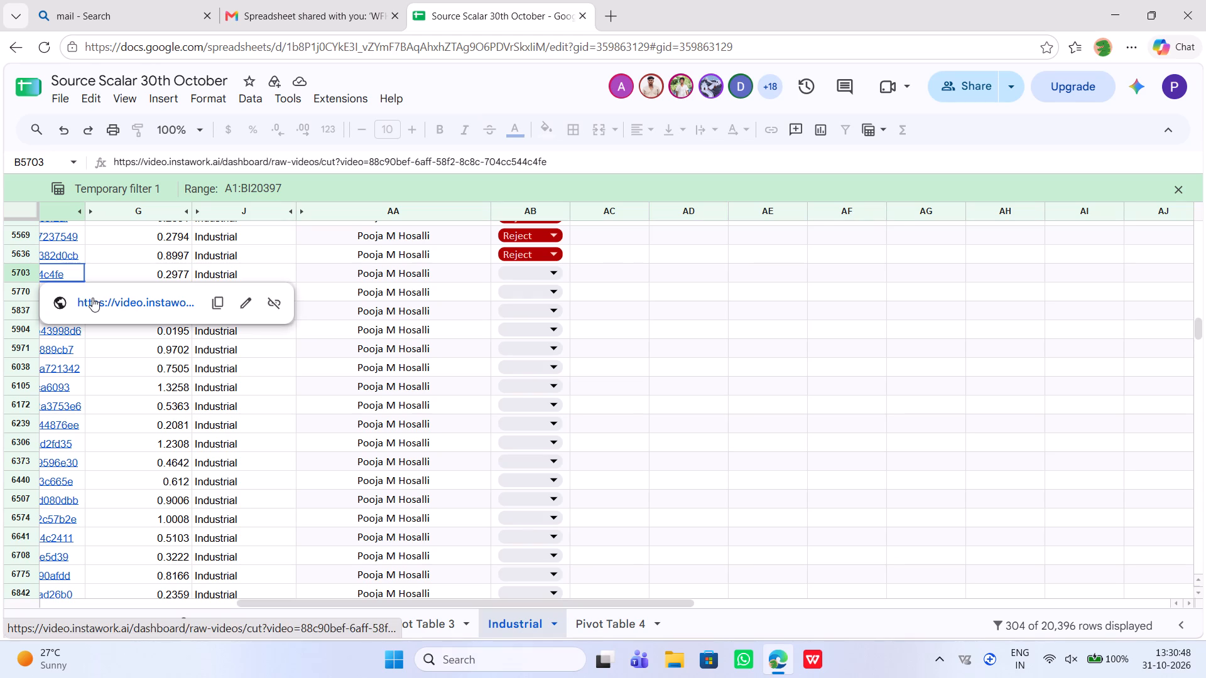
{"action": "left_click", "coordinate": [92, 298]}
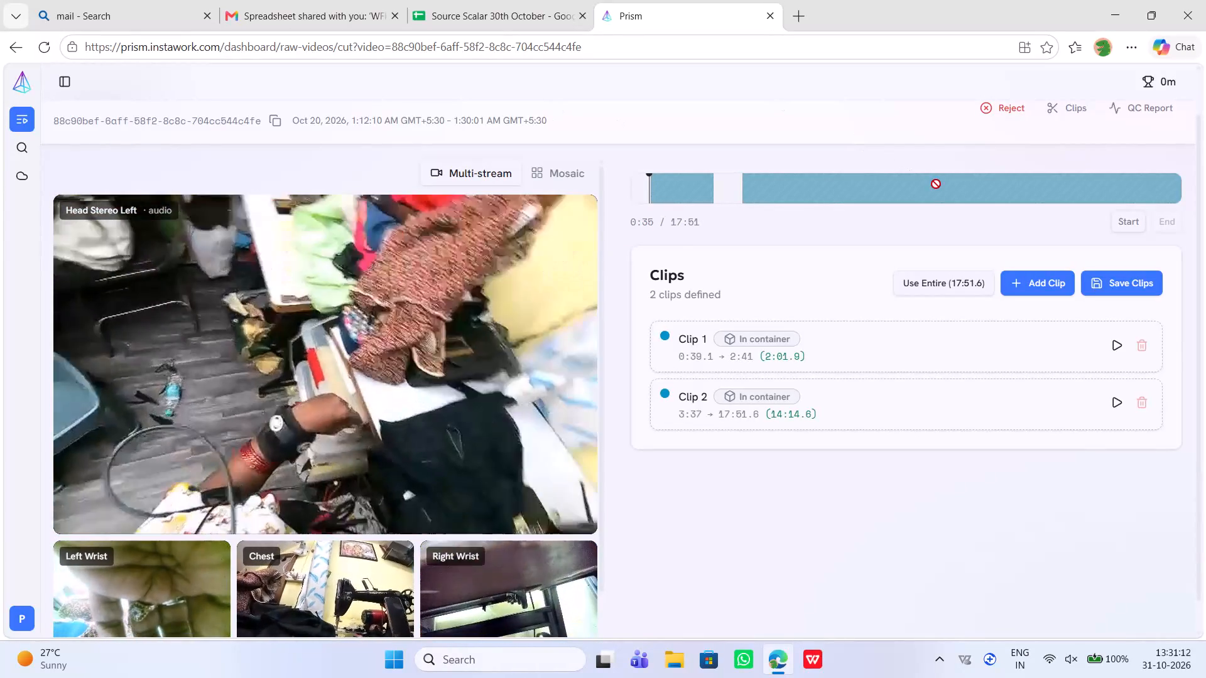
Check the row 5703 video from about 10:00 and at the end of Clip 2 for task quality.
{"action": "left_click", "coordinate": [940, 188]}
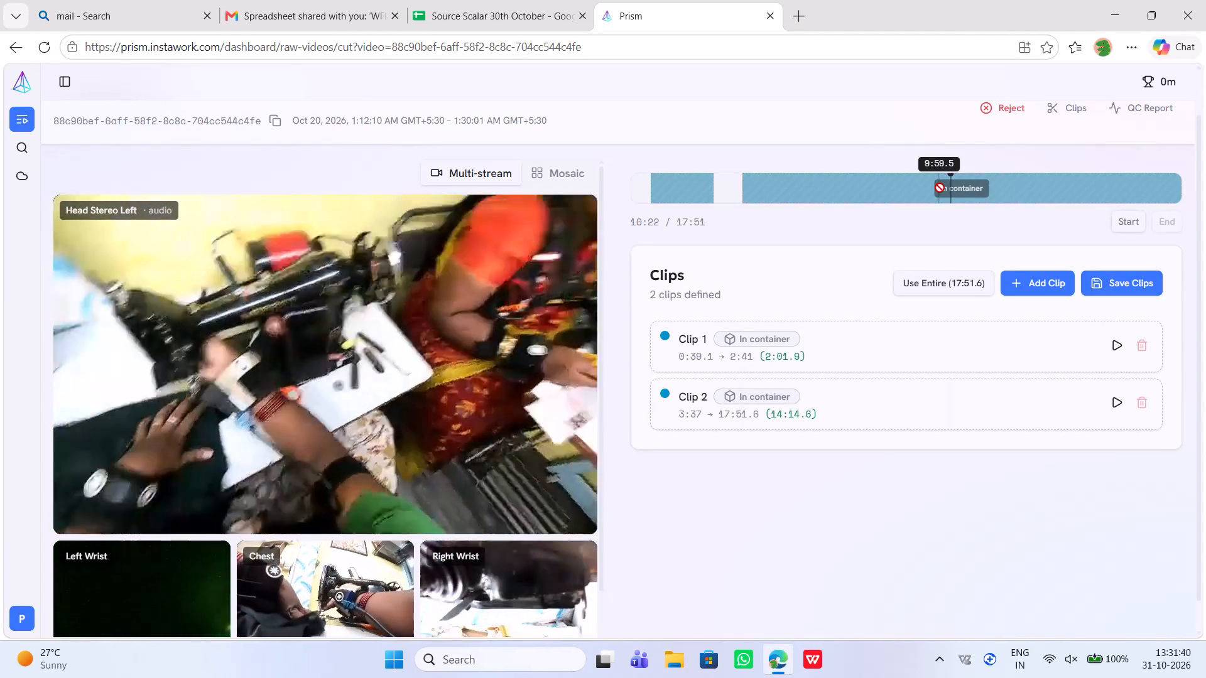
{"action": "left_click", "coordinate": [1098, 198]}
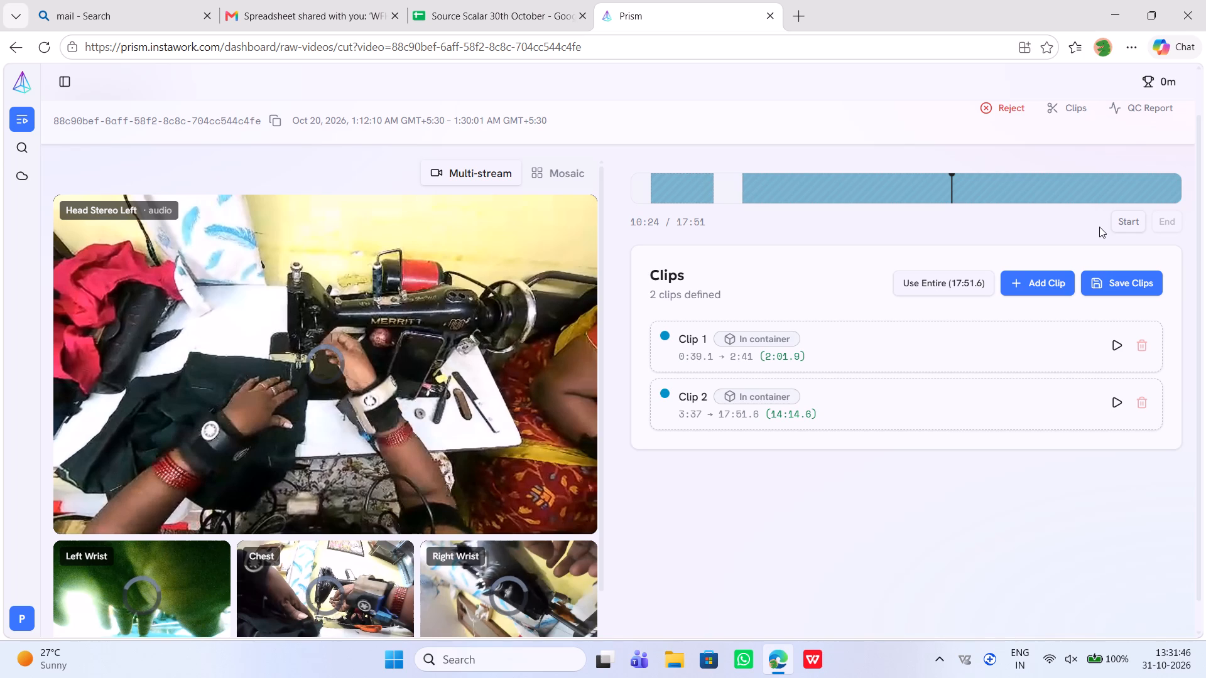
{"action": "left_click", "coordinate": [1178, 190]}
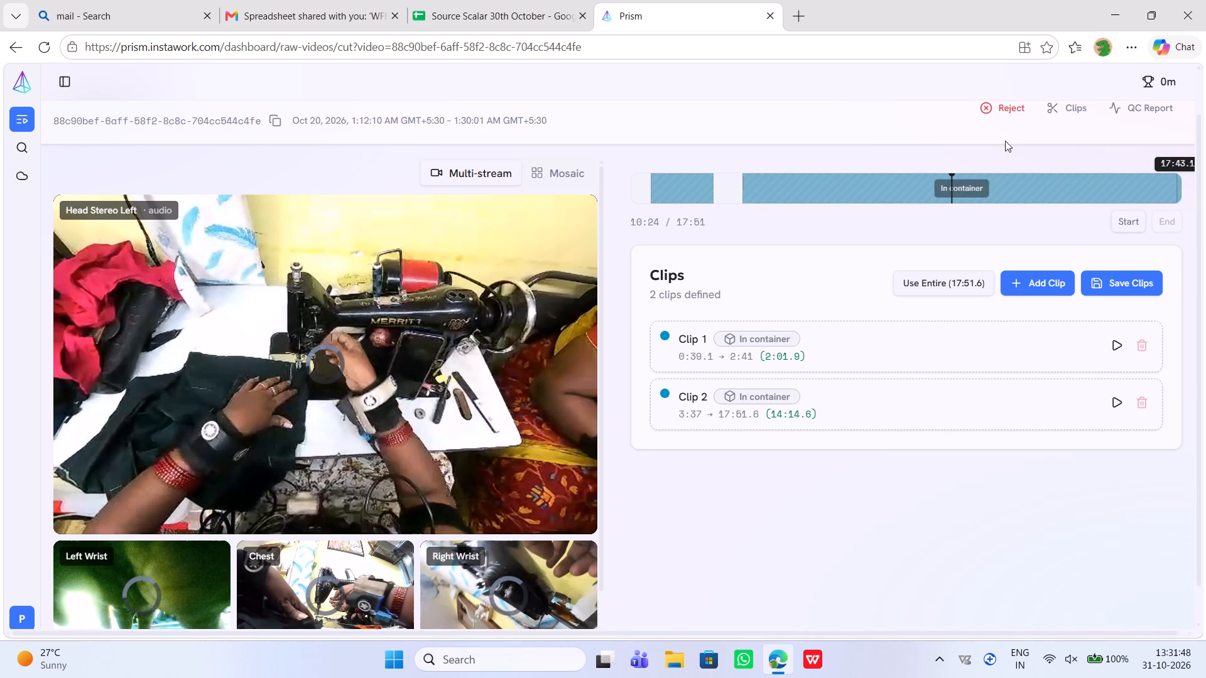
{"action": "left_click", "coordinate": [912, 138]}
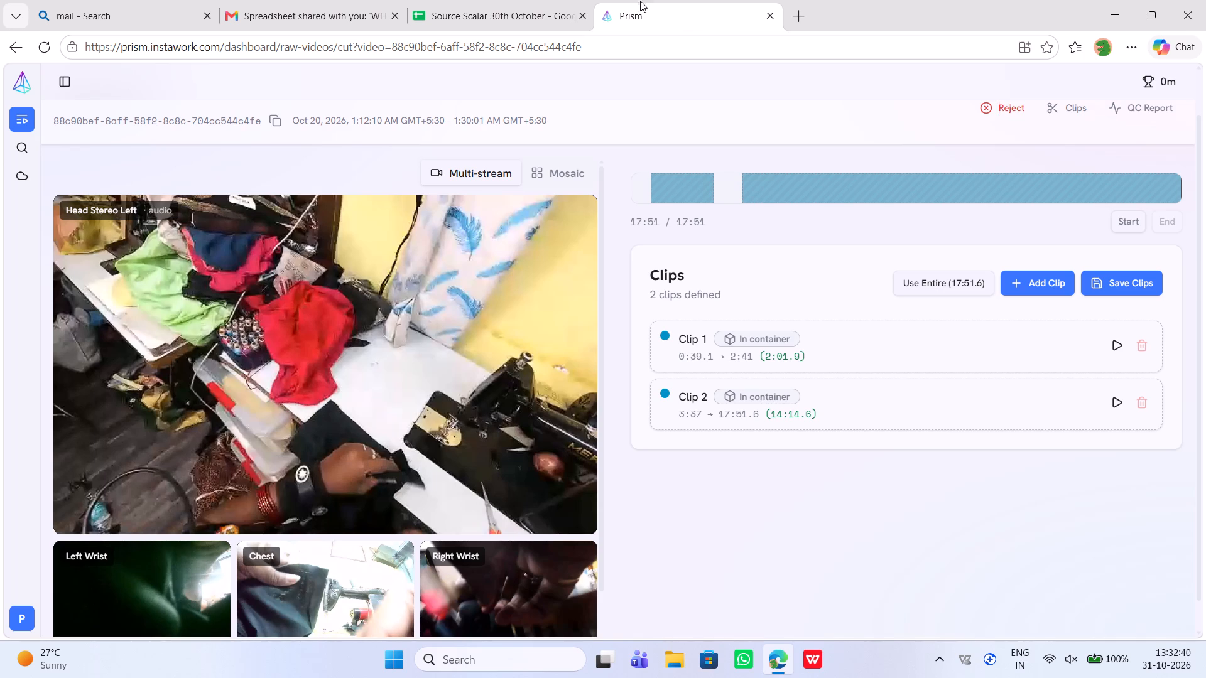
Mark row 5703 as Reject in column AB with the rejection reason Banned Task in column AY.
{"action": "left_click", "coordinate": [557, 21]}
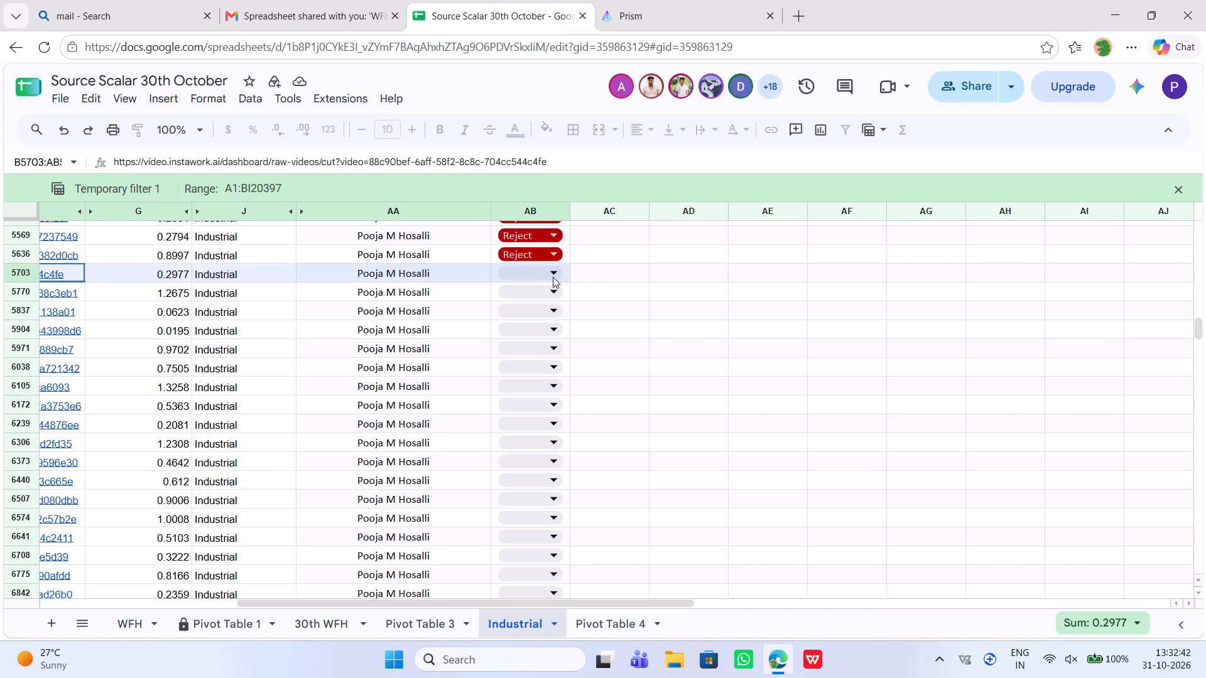
{"action": "left_click", "coordinate": [553, 277]}
{"action": "left_click", "coordinate": [553, 277]}
{"action": "left_click", "coordinate": [582, 341]}
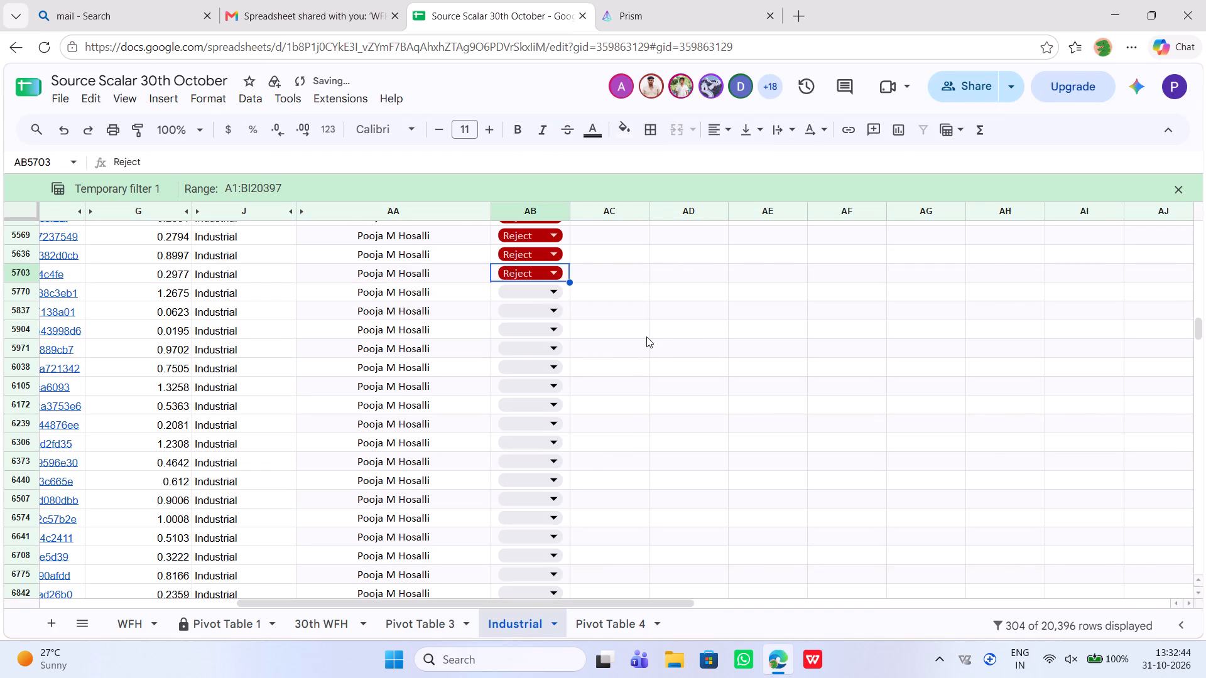
{"action": "scroll", "coordinate": [646, 336], "scroll_direction": "left", "scroll_amount": 5}
{"action": "left_click", "coordinate": [877, 272]}
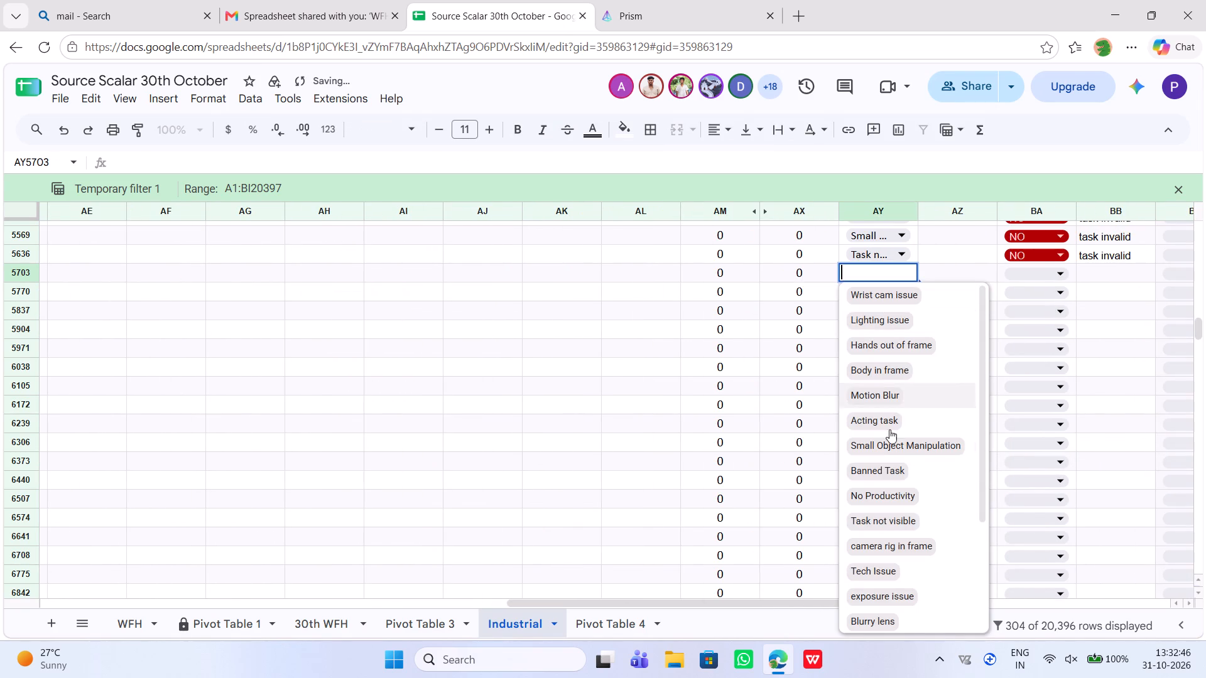
{"action": "left_click", "coordinate": [896, 465]}
Set row 5703's column BA to NO and copy the remark "task invalid" from row 5636 into its column BB.
{"action": "left_click", "coordinate": [1065, 279]}
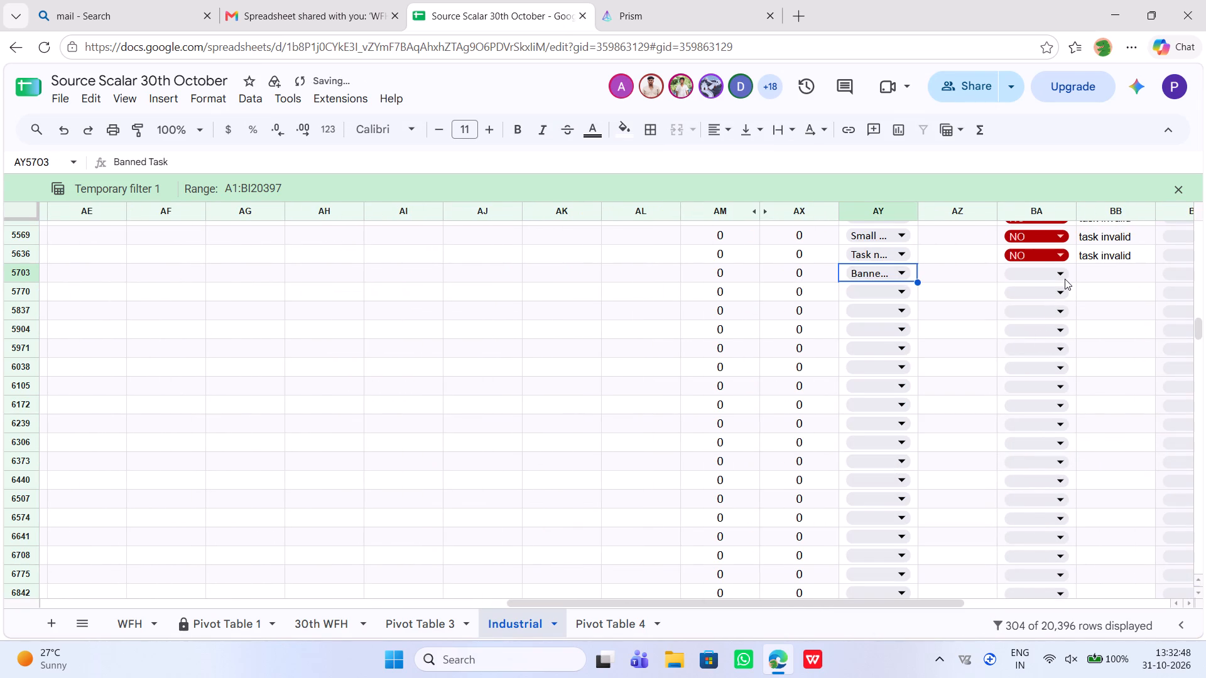
{"action": "left_click", "coordinate": [1067, 317]}
{"action": "left_click", "coordinate": [1129, 277]}
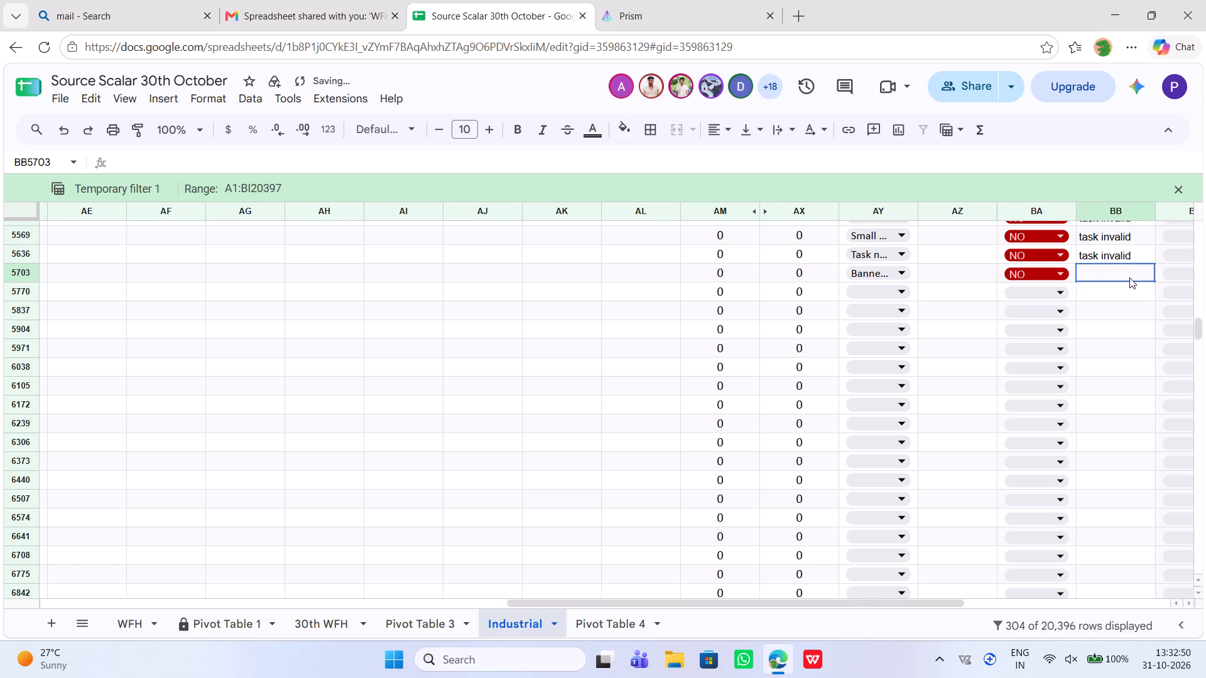
{"action": "key", "text": "ctrl+c"}
{"action": "key", "text": "ctrl+v"}
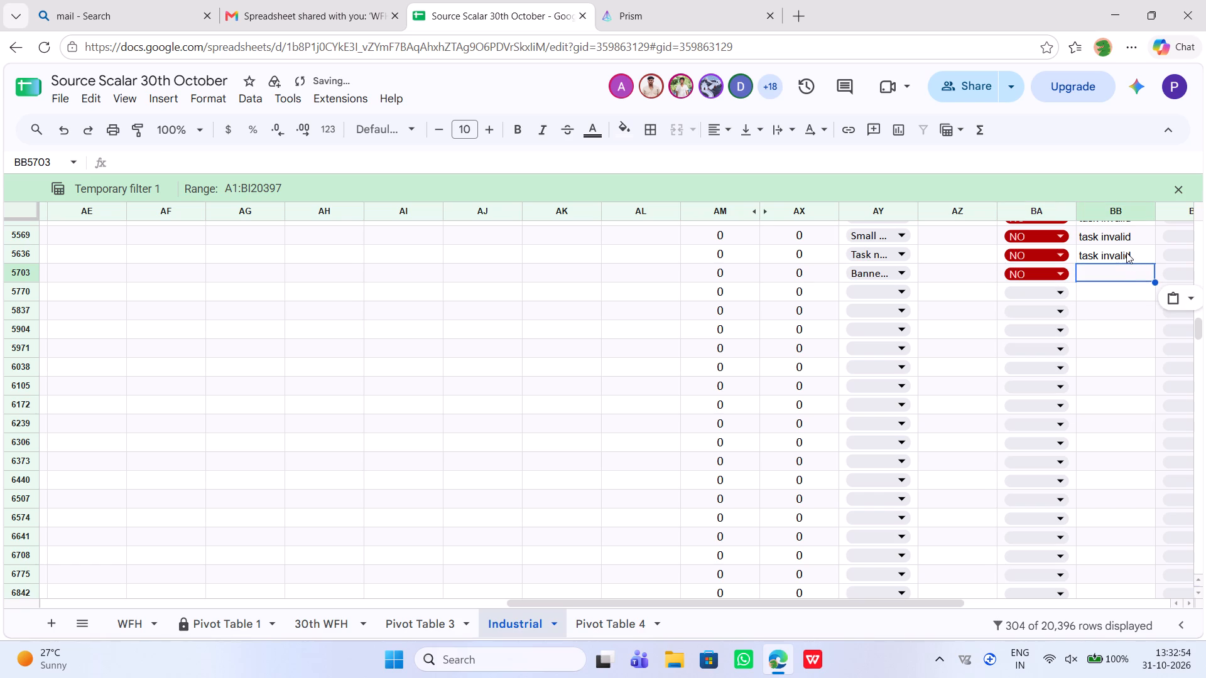
{"action": "double_click", "coordinate": [1126, 252]}
{"action": "double_click", "coordinate": [1130, 254]}
{"action": "triple_click", "coordinate": [1130, 254]}
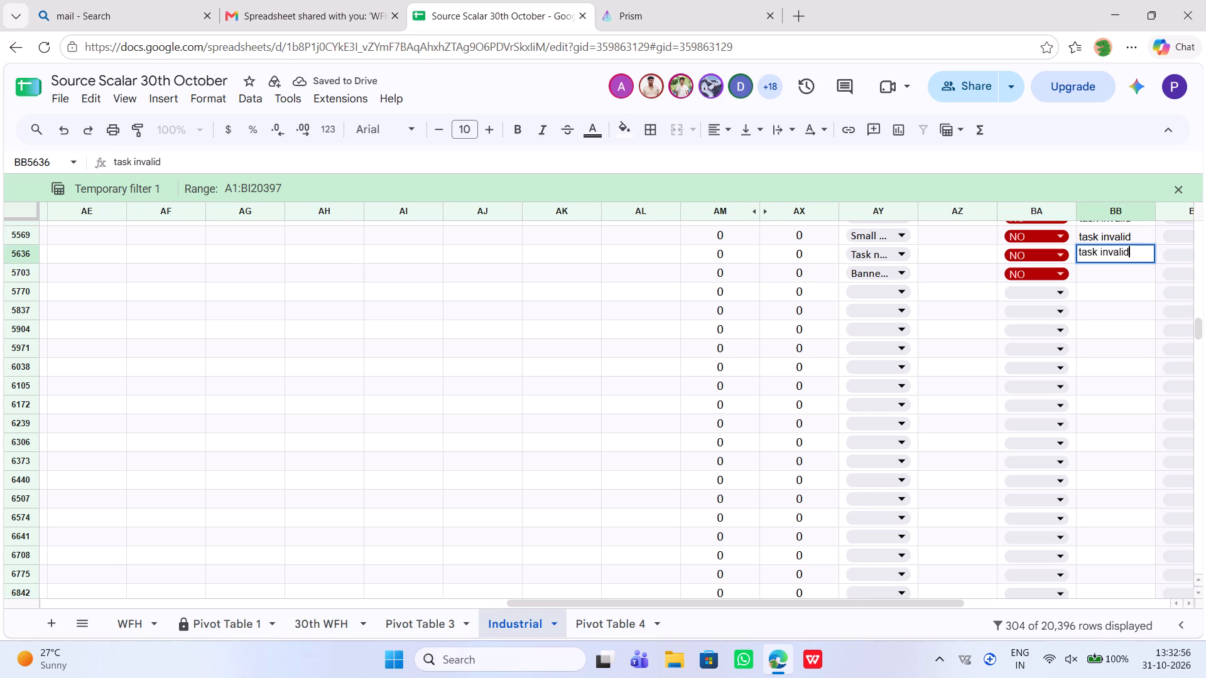
{"action": "left_click", "coordinate": [1130, 254]}
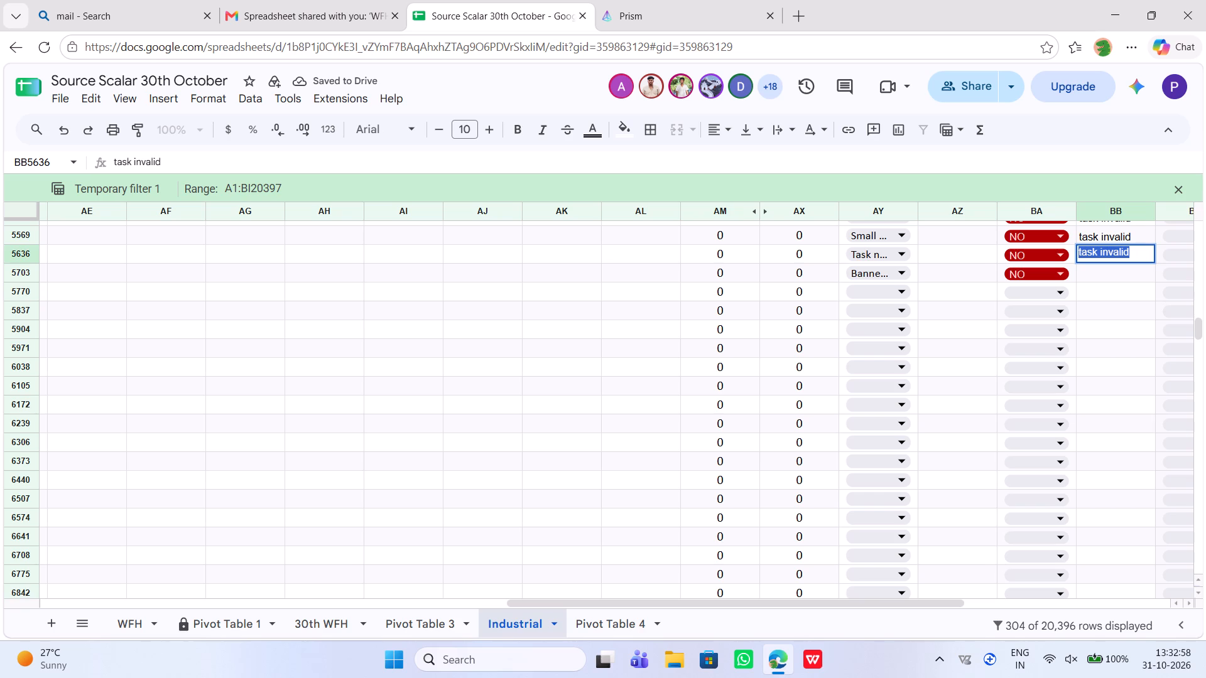
{"action": "key", "text": "ctrl+c"}
{"action": "left_click", "coordinate": [1127, 280]}
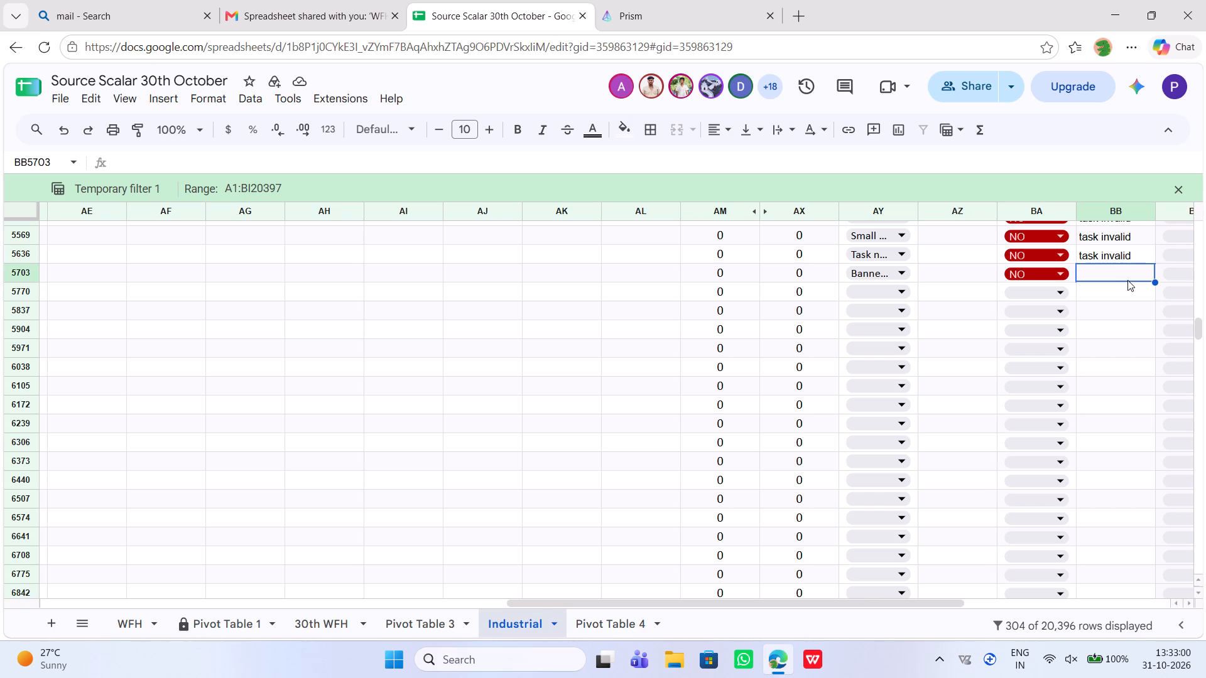
{"action": "key", "text": "ctrl+v"}
Close the row 5703 video and open the raw video linked in row 5770 of the Industrial sheet in Prism.
{"action": "scroll", "coordinate": [645, 326], "scroll_direction": "right", "scroll_amount": 5}
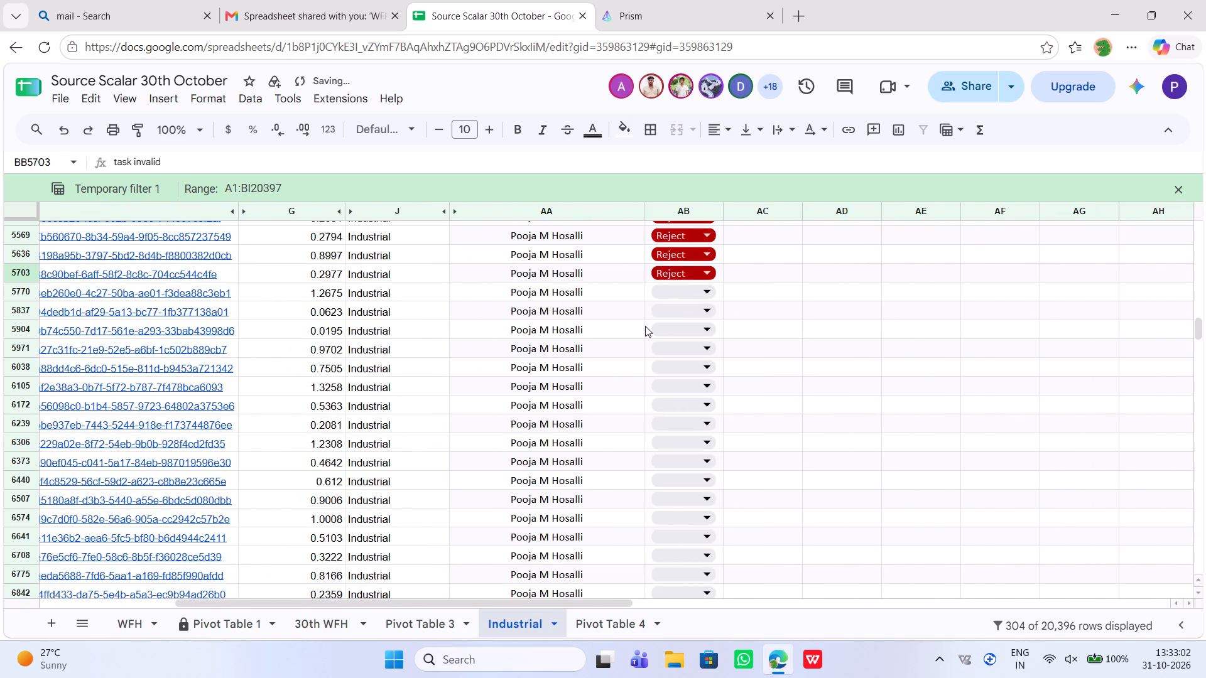
{"action": "scroll", "coordinate": [645, 326], "scroll_direction": "right", "scroll_amount": 1}
{"action": "scroll", "coordinate": [645, 326], "scroll_direction": "left", "scroll_amount": 1}
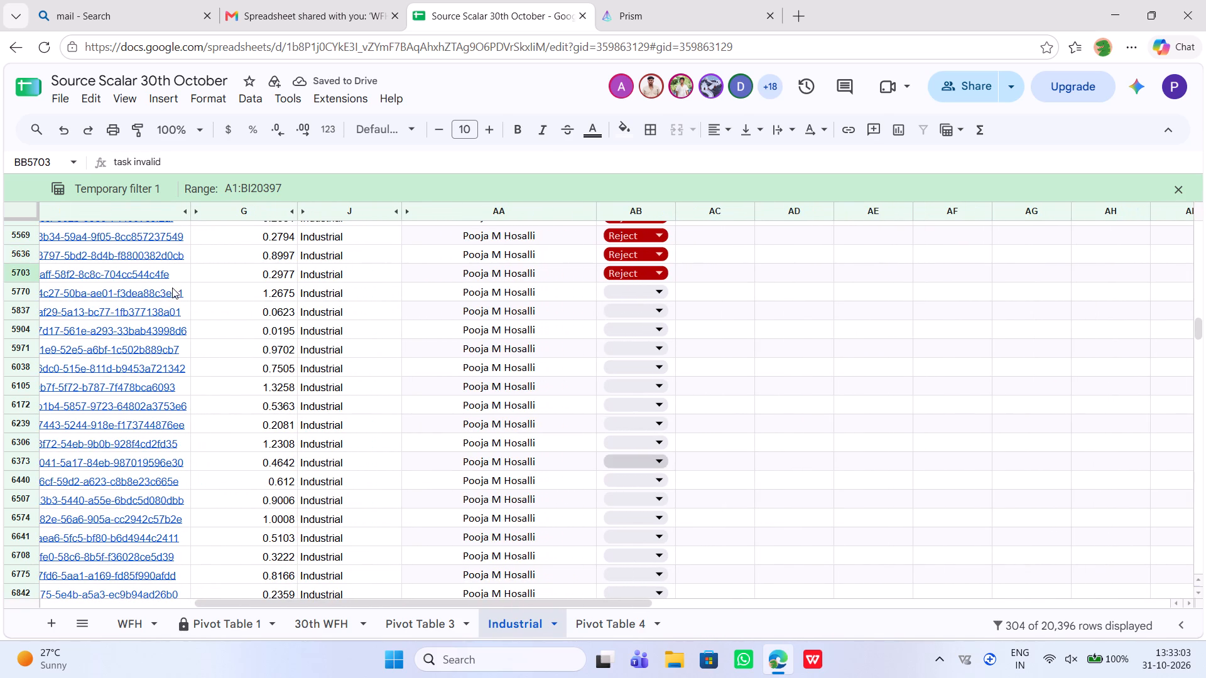
{"action": "left_click", "coordinate": [172, 288]}
{"action": "left_click", "coordinate": [697, 13]}
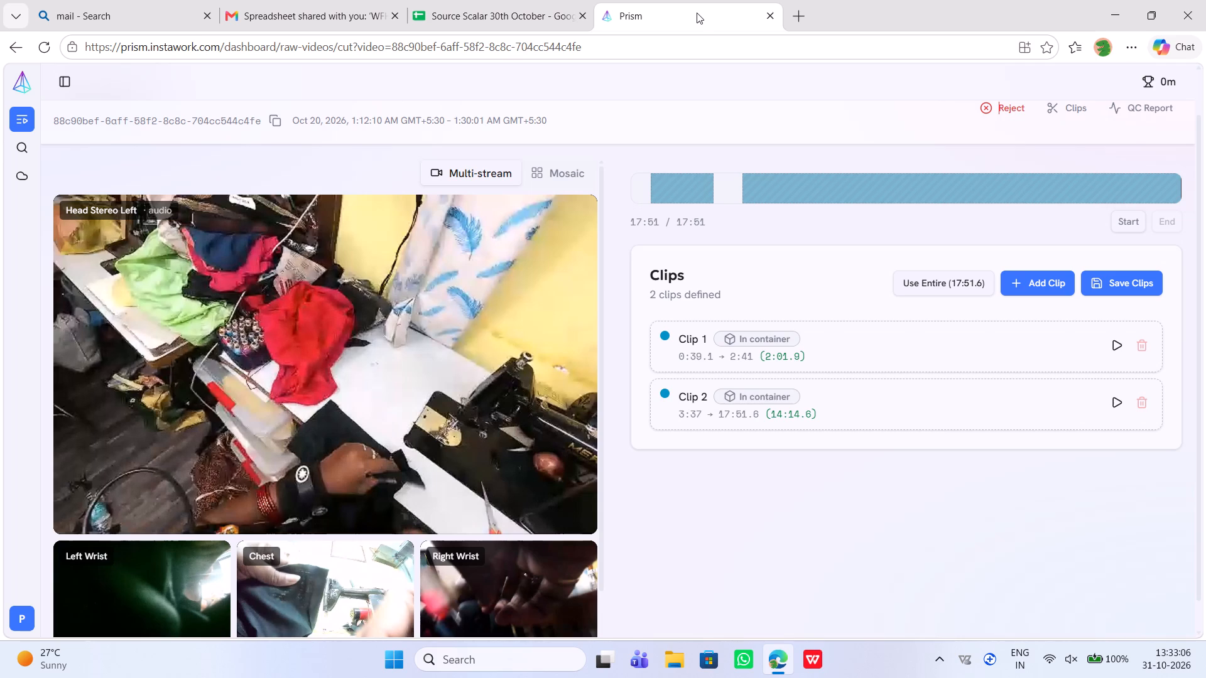
{"action": "left_click", "coordinate": [772, 13]}
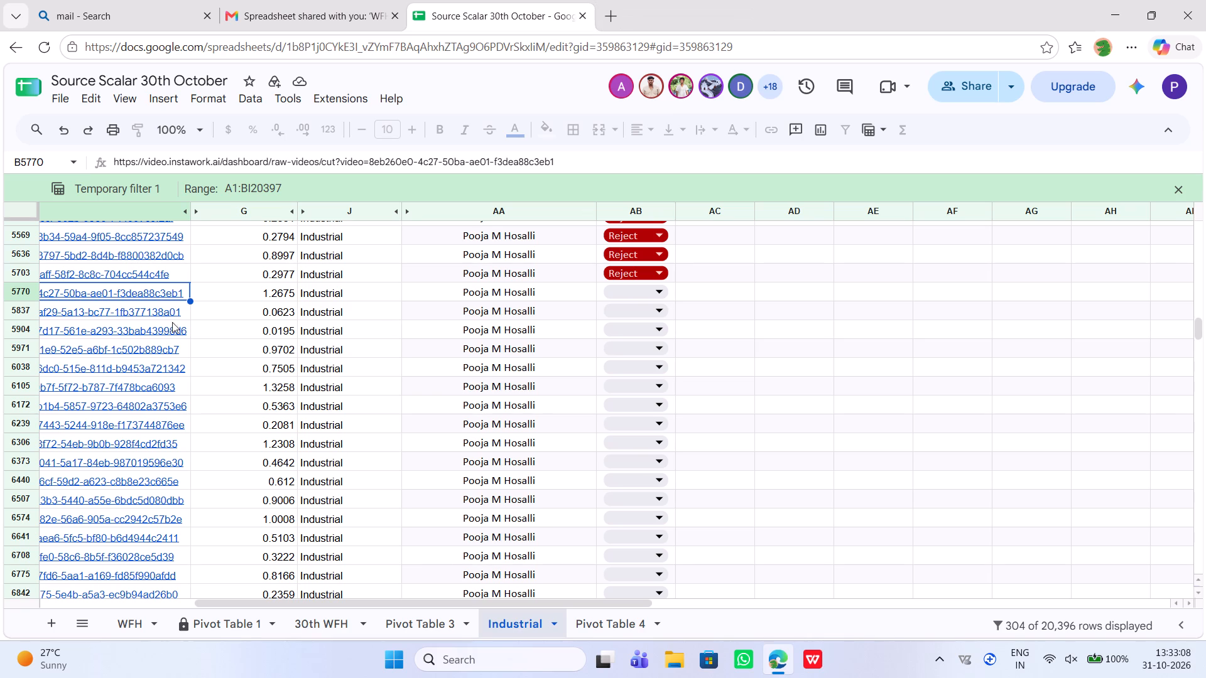
{"action": "left_click", "coordinate": [173, 295]}
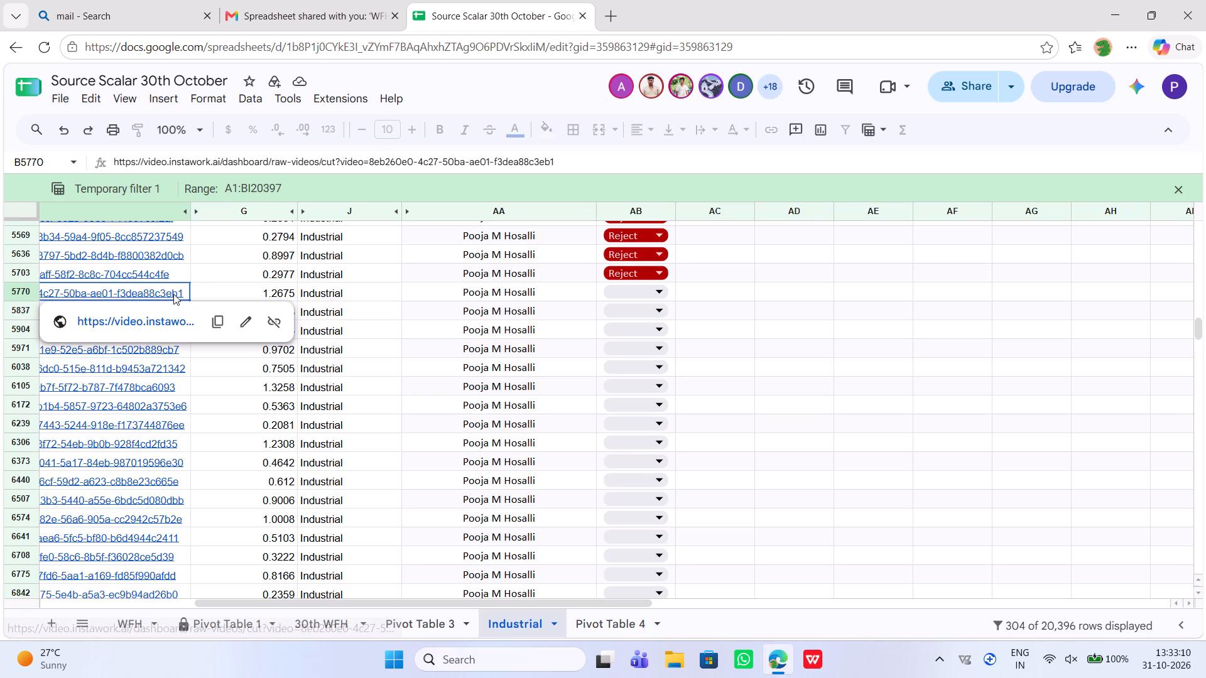
{"action": "left_click", "coordinate": [174, 293]}
{"action": "left_click", "coordinate": [174, 314]}
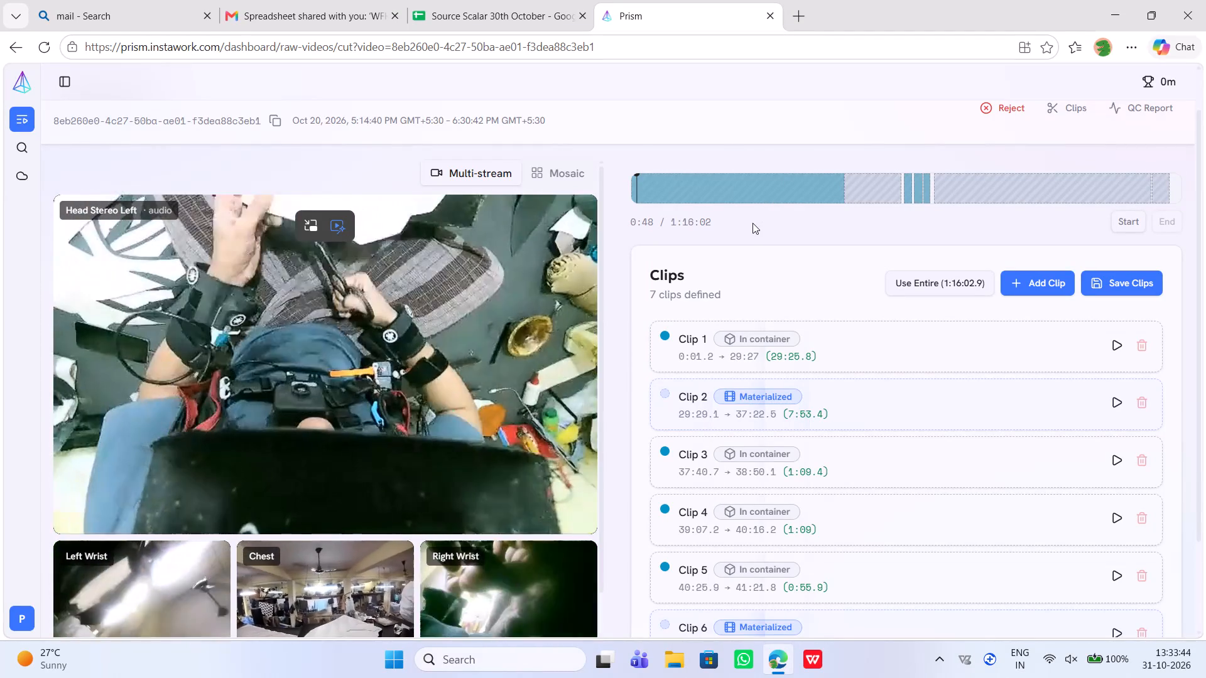
Check the row 5770 video's clip list, its opening minutes and its very end at 1:16:02 for task quality.
{"action": "scroll", "coordinate": [643, 137], "scroll_direction": "down", "scroll_amount": 1}
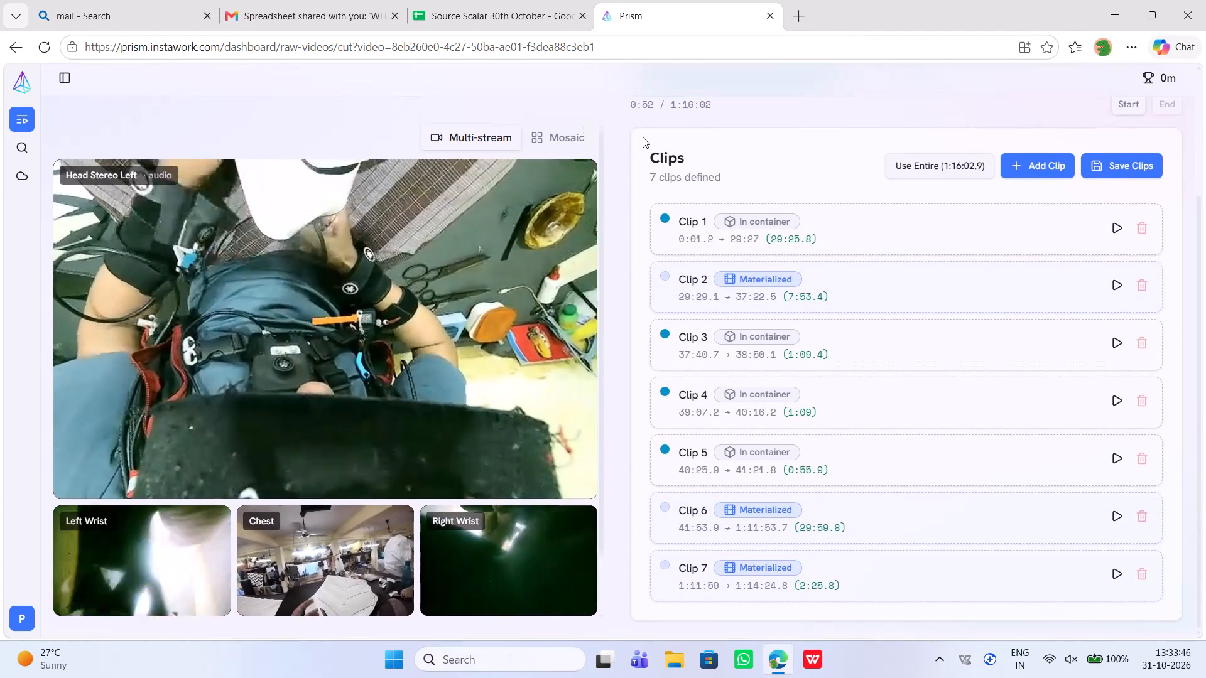
{"action": "scroll", "coordinate": [762, 143], "scroll_direction": "up", "scroll_amount": 2}
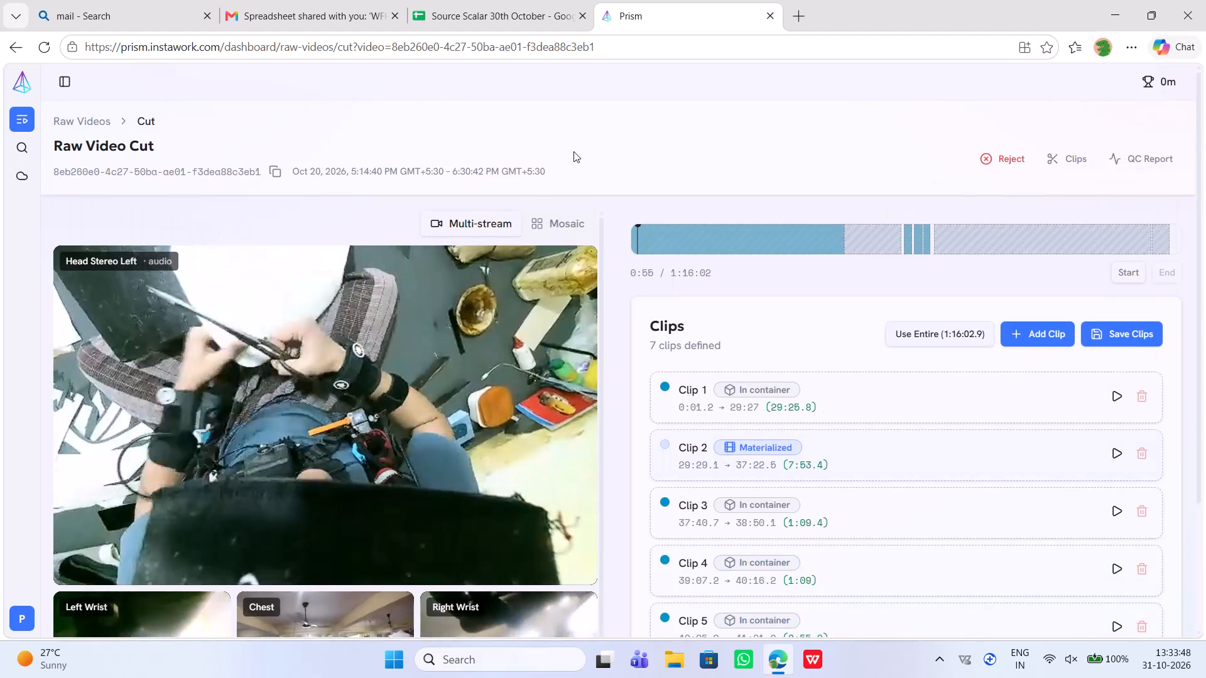
{"action": "scroll", "coordinate": [572, 161], "scroll_direction": "down", "scroll_amount": 2}
{"action": "scroll", "coordinate": [716, 157], "scroll_direction": "up", "scroll_amount": 2}
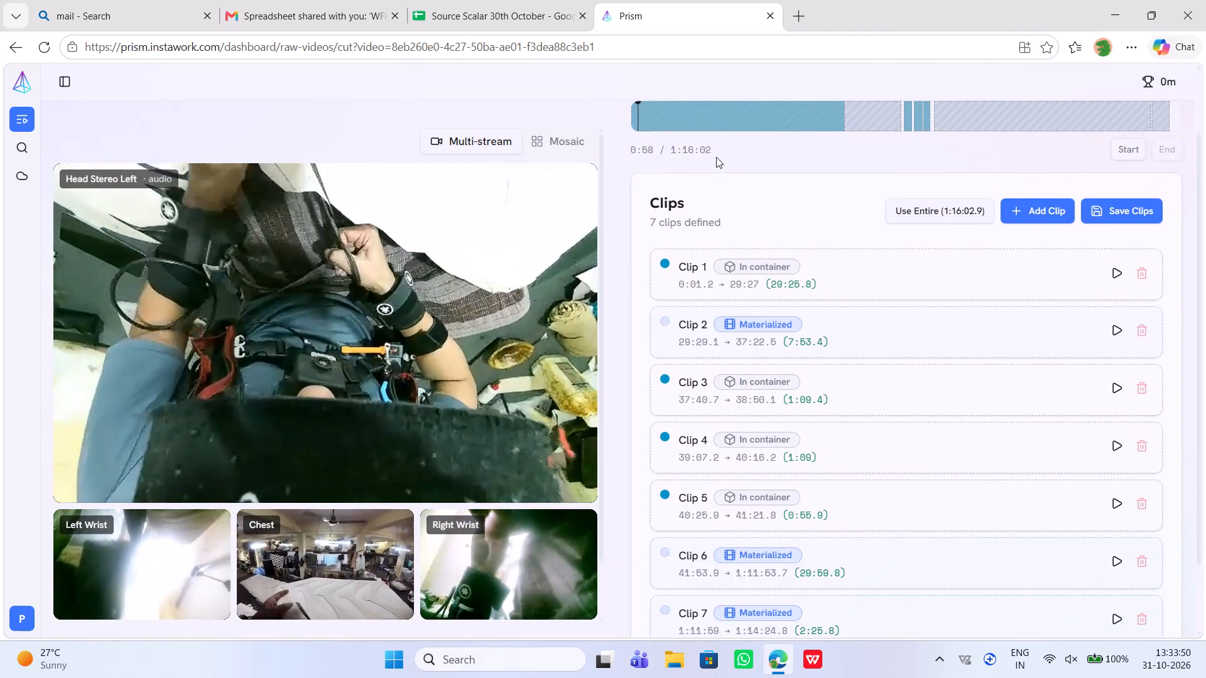
{"action": "scroll", "coordinate": [565, 182], "scroll_direction": "down", "scroll_amount": 1}
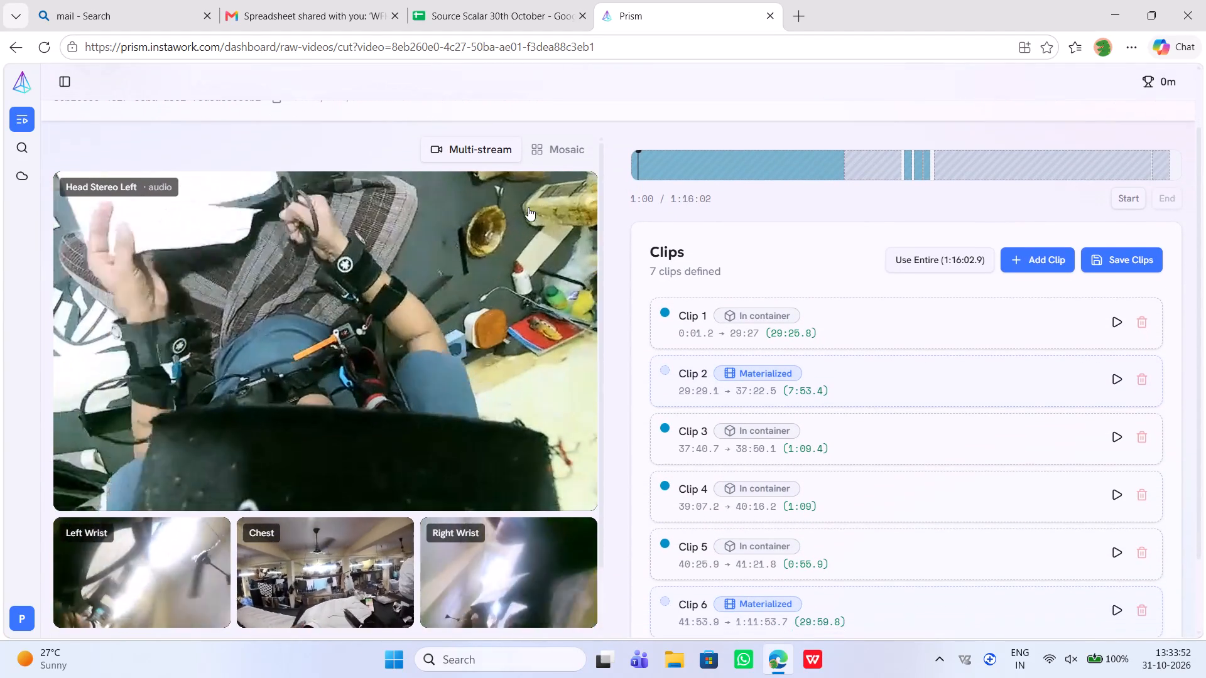
{"action": "scroll", "coordinate": [525, 209], "scroll_direction": "down", "scroll_amount": 2}
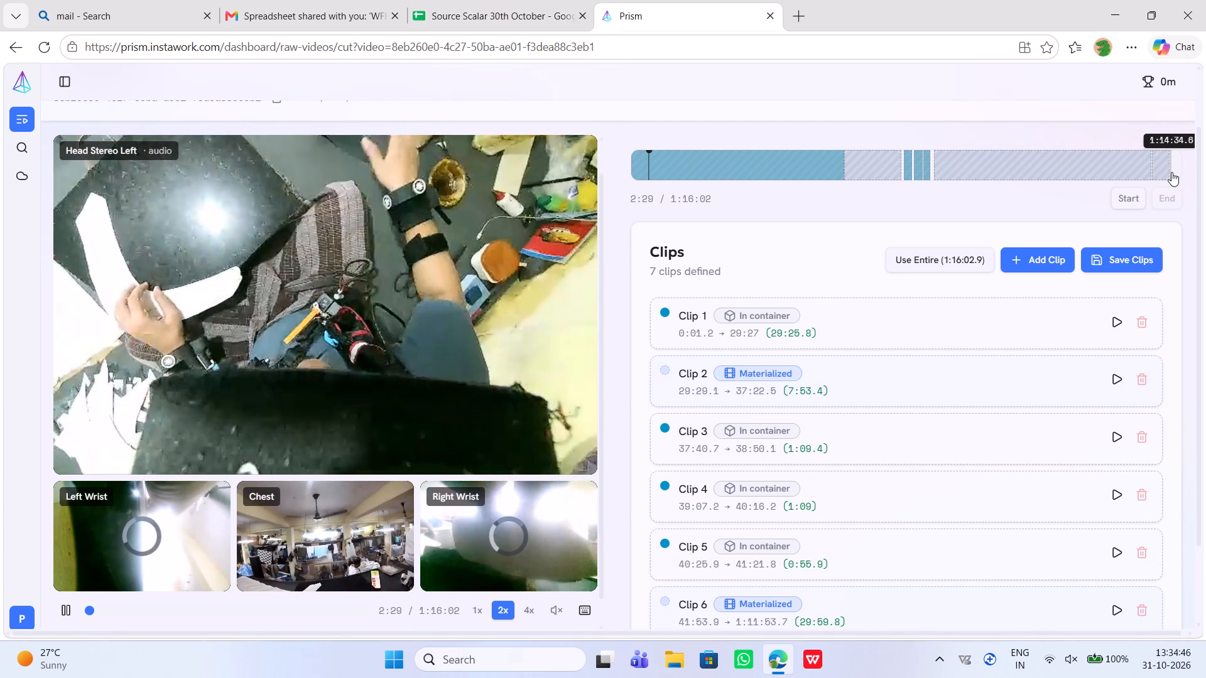
{"action": "left_click", "coordinate": [1181, 172]}
{"action": "left_click", "coordinate": [933, 108]}
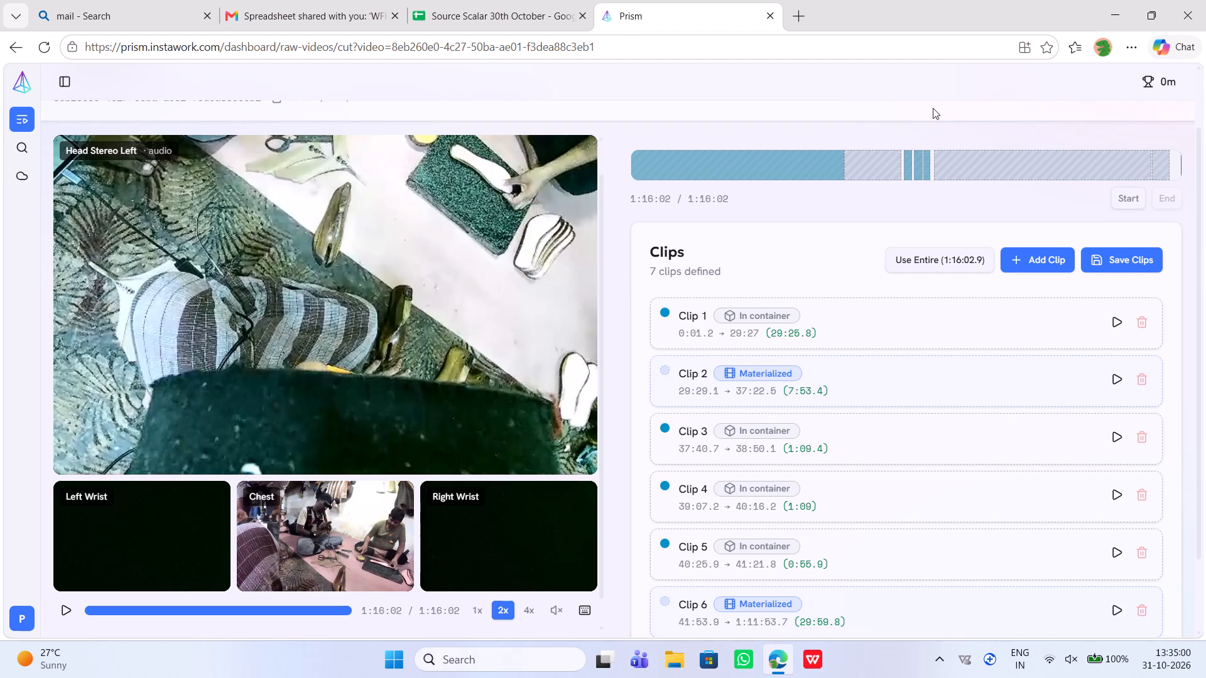
{"action": "left_click", "coordinate": [933, 108]}
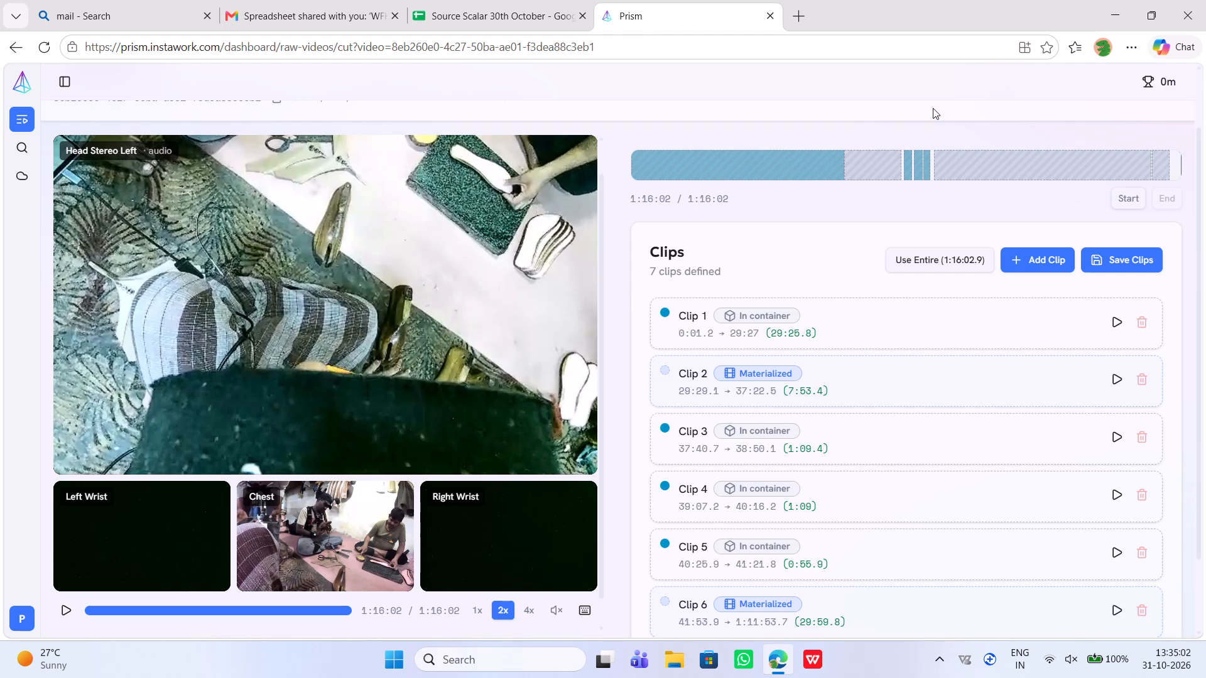